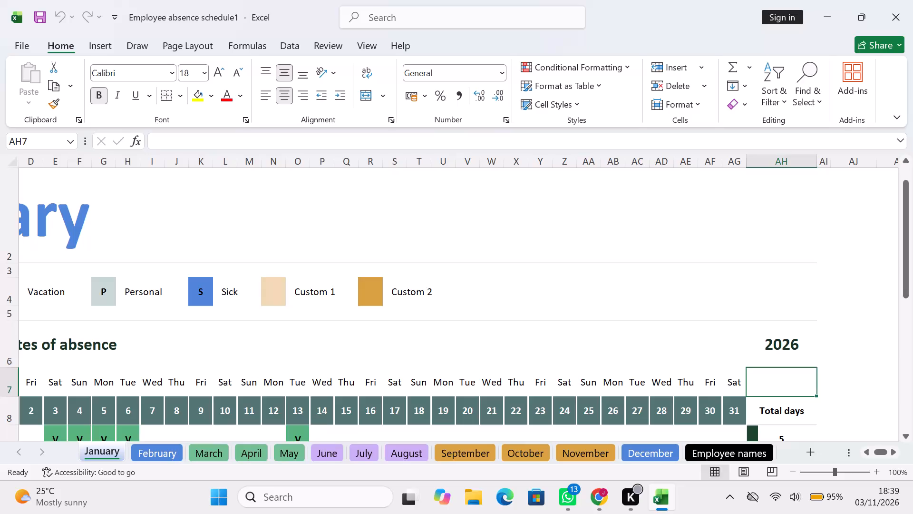
Set the calendar year in cell AH6 of the January sheet to 2015.
{"action": "key", "text": "Up"}
{"action": "key", "text": "BackSpace"}
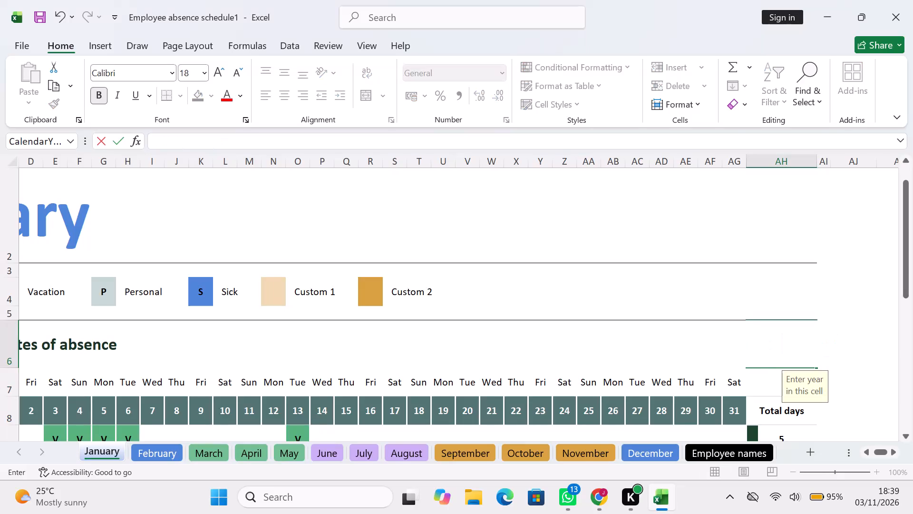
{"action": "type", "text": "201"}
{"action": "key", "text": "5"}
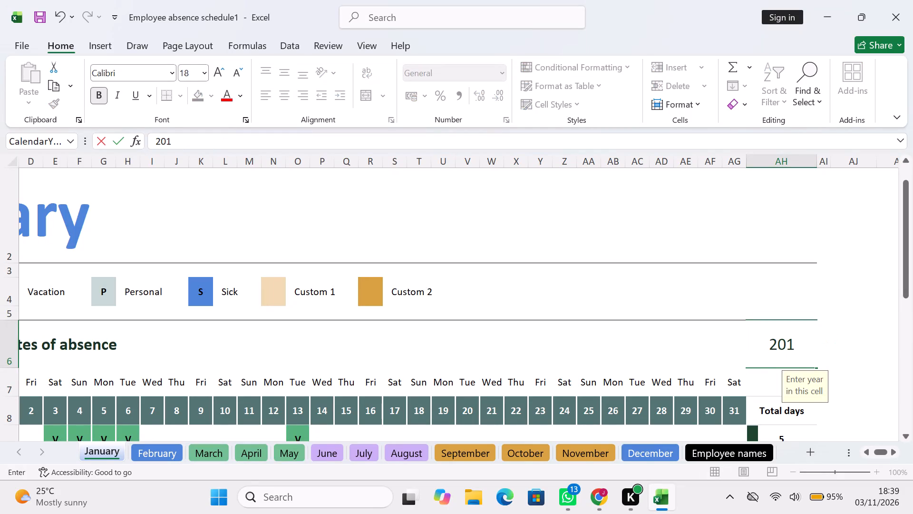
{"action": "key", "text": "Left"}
Examine the January sheet's Dates of absence heading, weekday row and day-number header row.
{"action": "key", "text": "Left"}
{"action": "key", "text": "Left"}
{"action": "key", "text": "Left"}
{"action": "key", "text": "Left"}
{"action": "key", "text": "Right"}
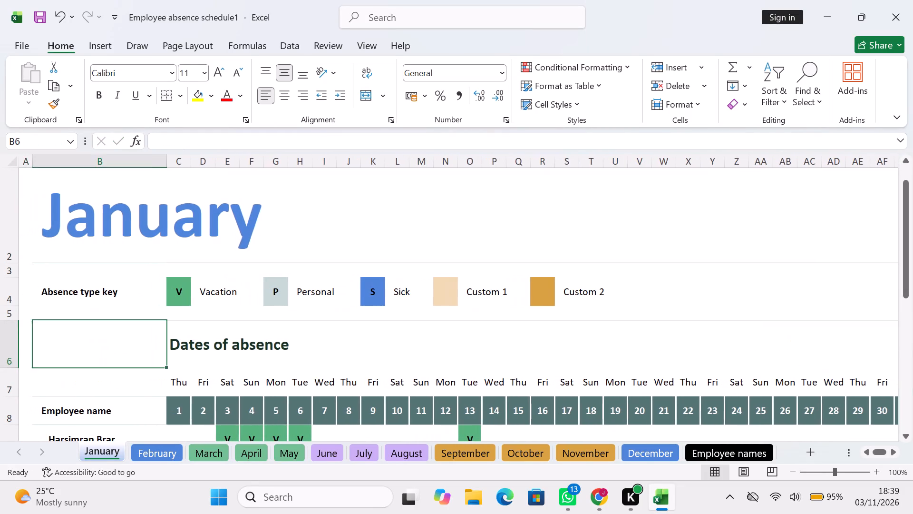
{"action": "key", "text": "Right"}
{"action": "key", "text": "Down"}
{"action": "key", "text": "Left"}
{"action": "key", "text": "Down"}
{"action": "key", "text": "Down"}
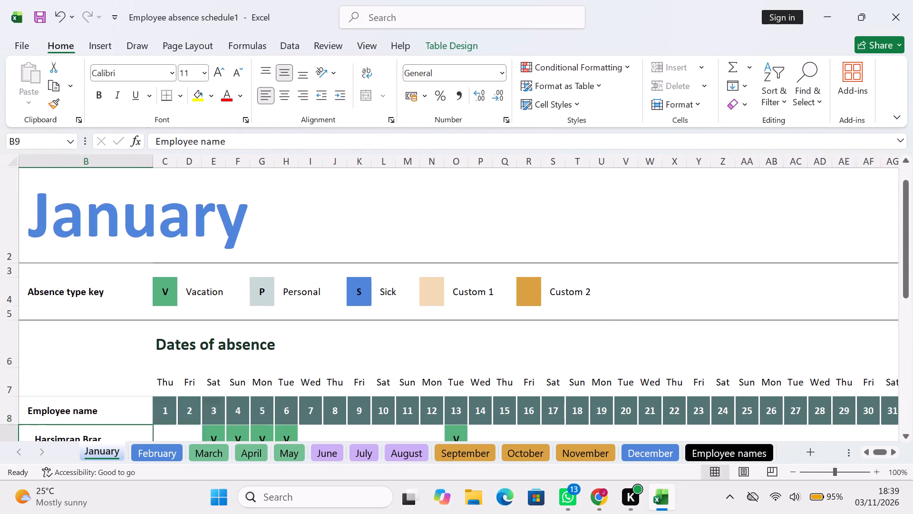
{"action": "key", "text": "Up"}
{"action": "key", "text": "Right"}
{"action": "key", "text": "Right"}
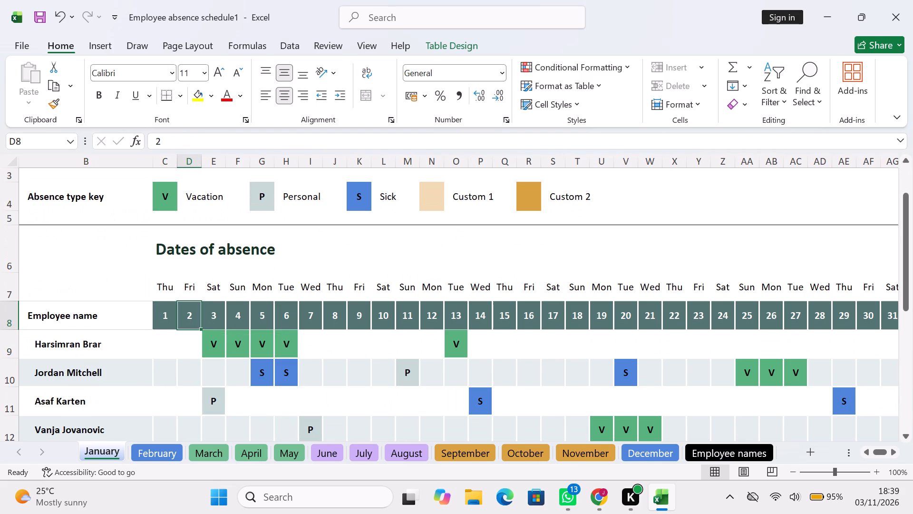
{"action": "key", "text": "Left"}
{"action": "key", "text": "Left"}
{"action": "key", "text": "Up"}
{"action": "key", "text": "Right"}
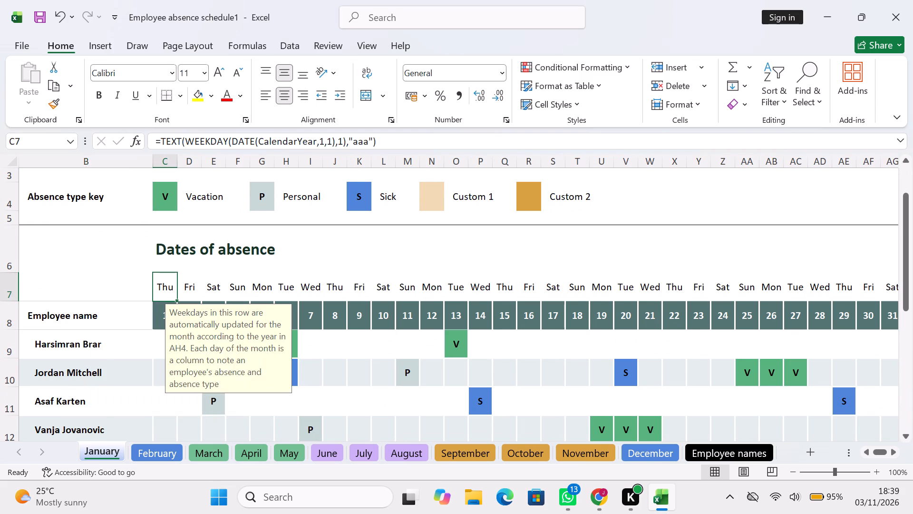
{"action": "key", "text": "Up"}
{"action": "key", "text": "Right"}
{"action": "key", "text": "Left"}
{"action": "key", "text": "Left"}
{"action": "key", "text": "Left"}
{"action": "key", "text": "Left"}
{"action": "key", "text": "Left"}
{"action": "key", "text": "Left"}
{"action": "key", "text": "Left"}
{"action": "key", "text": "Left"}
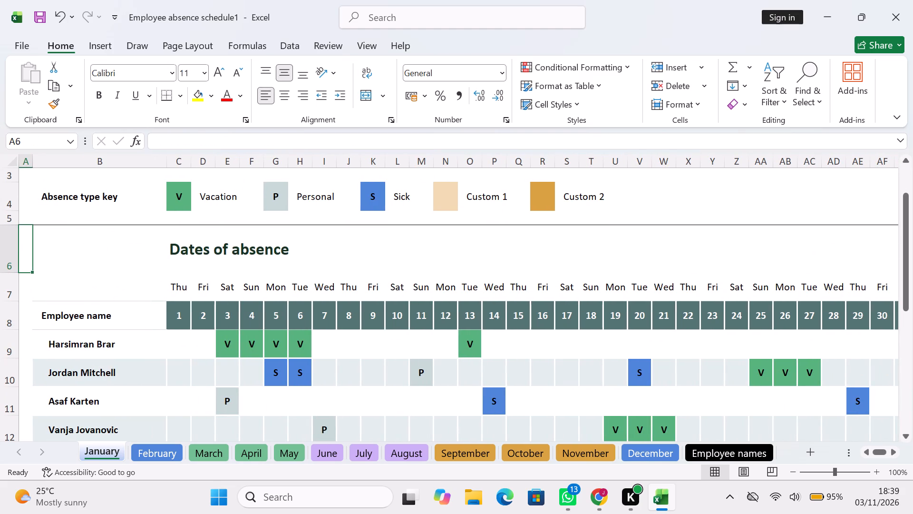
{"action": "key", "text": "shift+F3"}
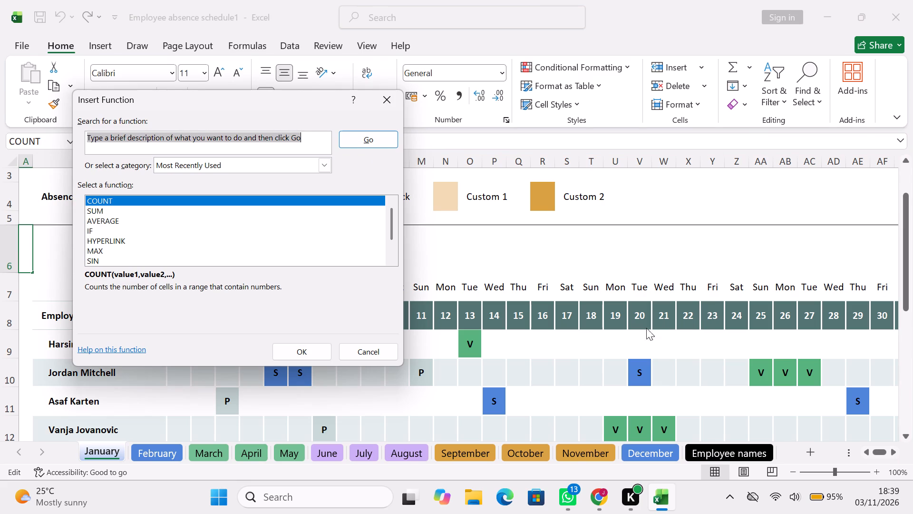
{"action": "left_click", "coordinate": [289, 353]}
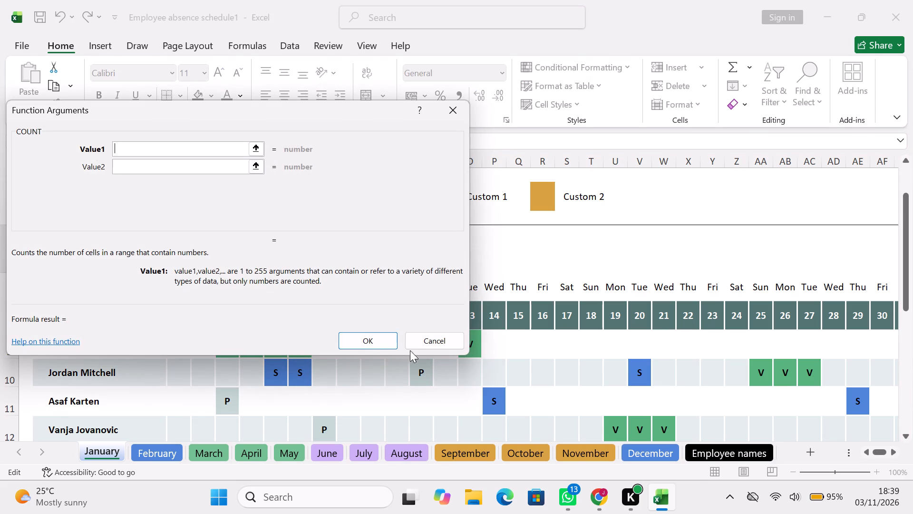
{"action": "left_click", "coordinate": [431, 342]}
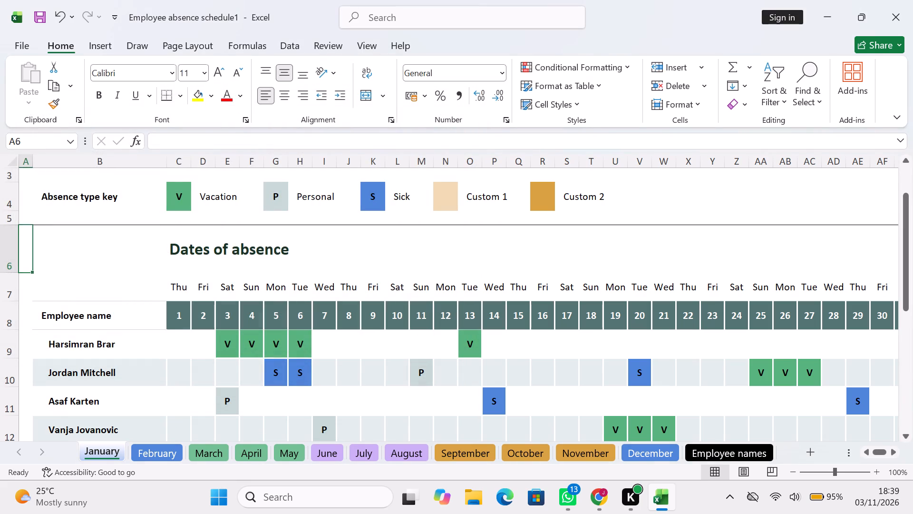
Examine column B of the January sheet, from the schedule title through the employee names to the January total row.
{"action": "left_click", "coordinate": [129, 344]}
{"action": "left_click", "coordinate": [129, 344]}
{"action": "key", "text": "Down"}
{"action": "key", "text": "Down"}
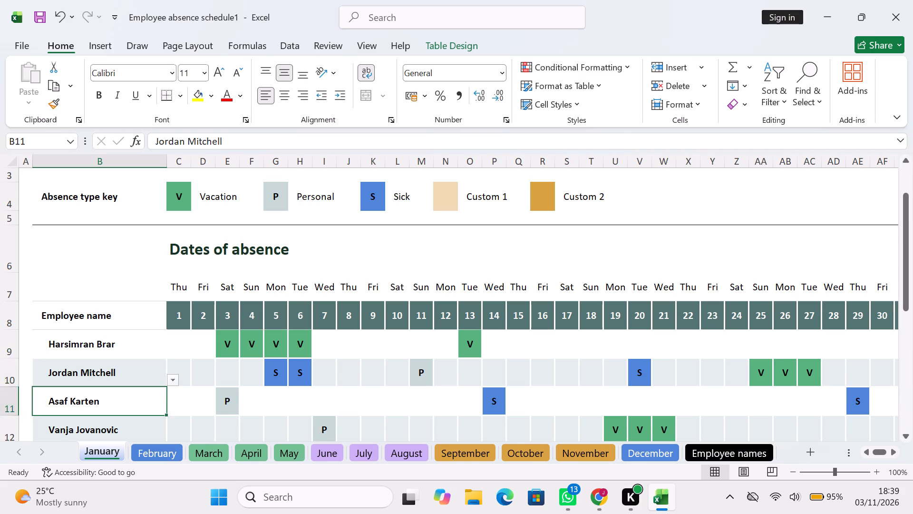
{"action": "key", "text": "Down"}
{"action": "key", "text": "Down"}
{"action": "key", "text": "Down"}
{"action": "key", "text": "Down"}
{"action": "key", "text": "Down"}
{"action": "key", "text": "Up"}
{"action": "key", "text": "Up"}
{"action": "key", "text": "Up"}
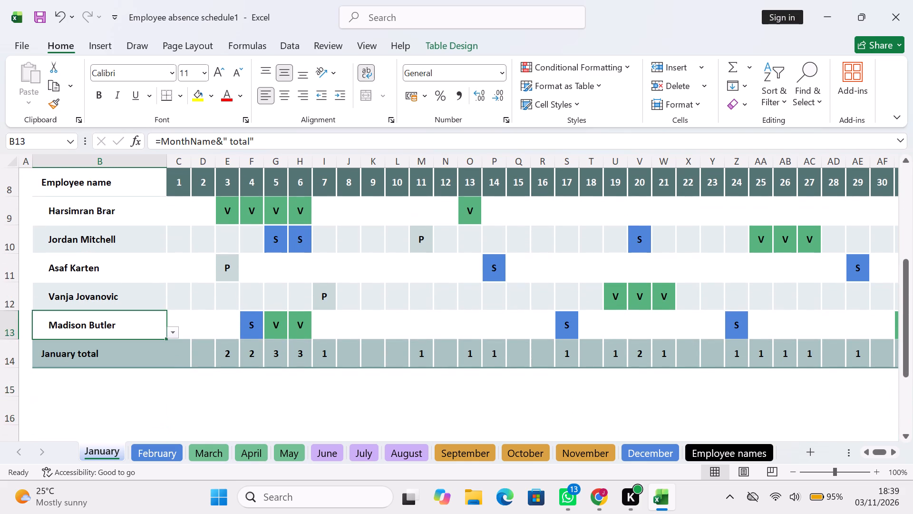
{"action": "key", "text": "Up"}
{"action": "key", "text": "Up"}
{"action": "key", "text": "Up"}
{"action": "key", "text": "Up"}
{"action": "key", "text": "Up"}
{"action": "key", "text": "Up"}
{"action": "key", "text": "Up"}
{"action": "key", "text": "Up"}
{"action": "key", "text": "Up"}
{"action": "key", "text": "Up"}
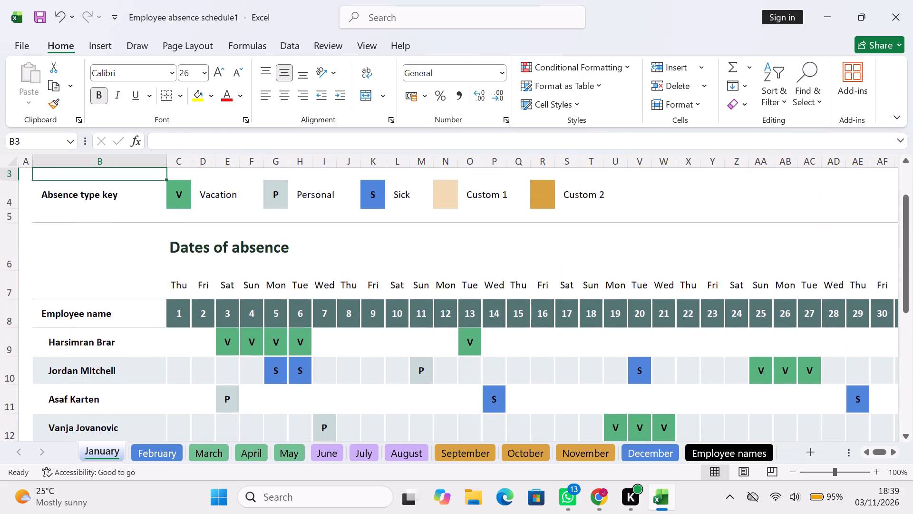
{"action": "key", "text": "Up"}
{"action": "key", "text": "Up"}
{"action": "key", "text": "Up"}
{"action": "key", "text": "Up"}
{"action": "key", "text": "Up"}
{"action": "key", "text": "Up"}
{"action": "key", "text": "Up"}
{"action": "key", "text": "Down"}
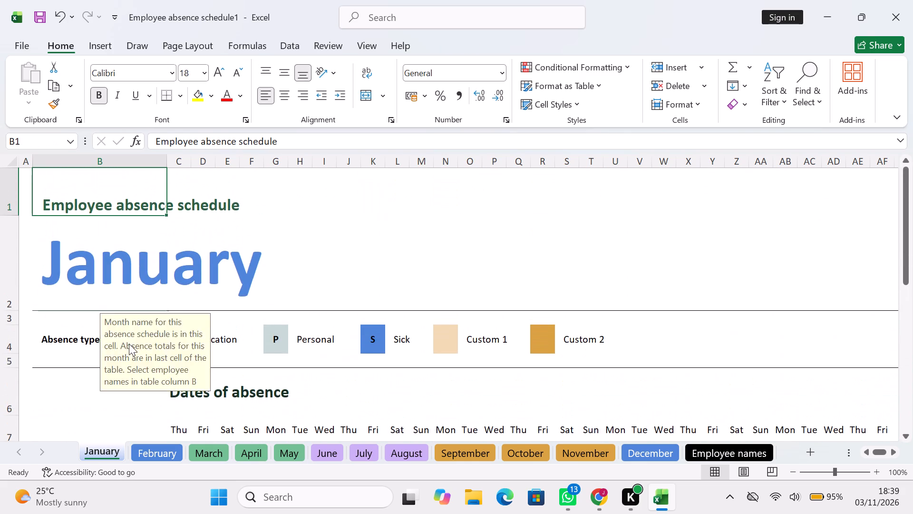
{"action": "key", "text": "Down"}
{"action": "key", "text": "Down"}
{"action": "key", "text": "Down"}
{"action": "key", "text": "Down"}
{"action": "key", "text": "Down"}
{"action": "key", "text": "Down"}
{"action": "key", "text": "Down"}
{"action": "key", "text": "Down"}
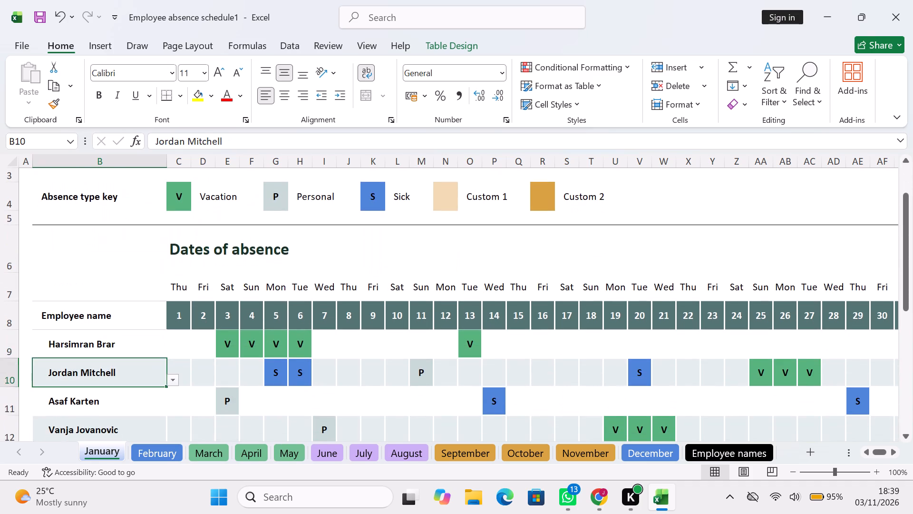
{"action": "key", "text": "Down"}
{"action": "key", "text": "Down"}
{"action": "key", "text": "Down"}
{"action": "key", "text": "Down"}
{"action": "key", "text": "Up"}
{"action": "key", "text": "Up"}
{"action": "key", "text": "Up"}
{"action": "key", "text": "Up"}
{"action": "key", "text": "Up"}
{"action": "key", "text": "Up"}
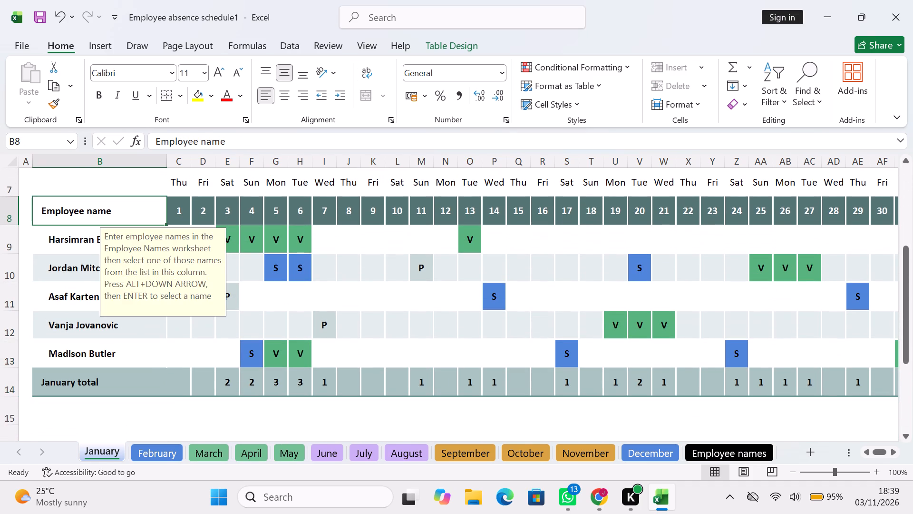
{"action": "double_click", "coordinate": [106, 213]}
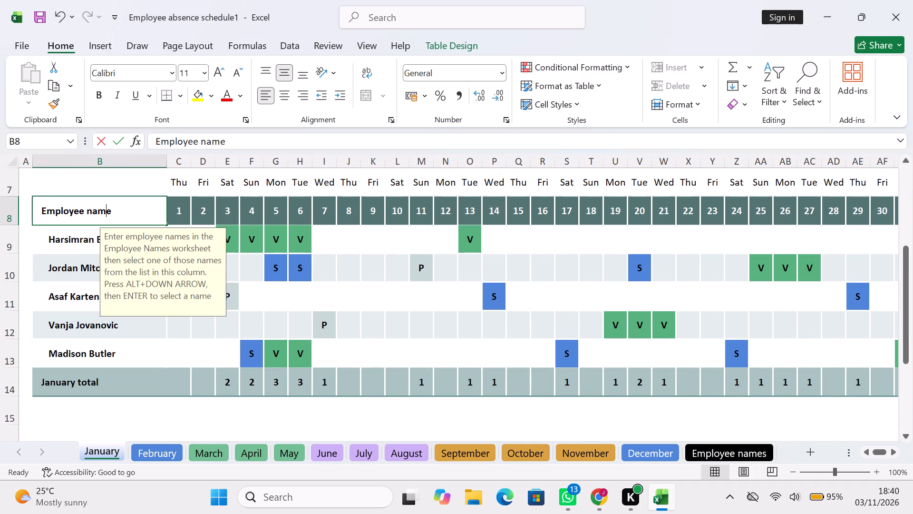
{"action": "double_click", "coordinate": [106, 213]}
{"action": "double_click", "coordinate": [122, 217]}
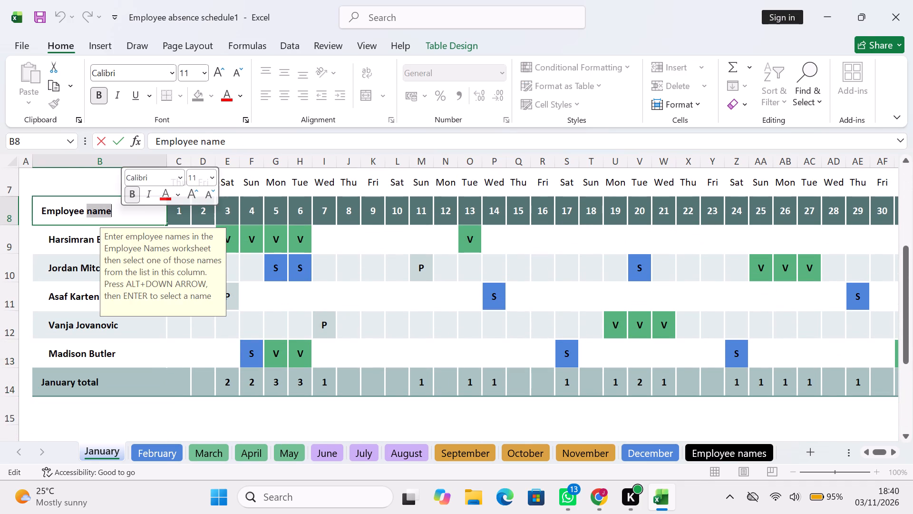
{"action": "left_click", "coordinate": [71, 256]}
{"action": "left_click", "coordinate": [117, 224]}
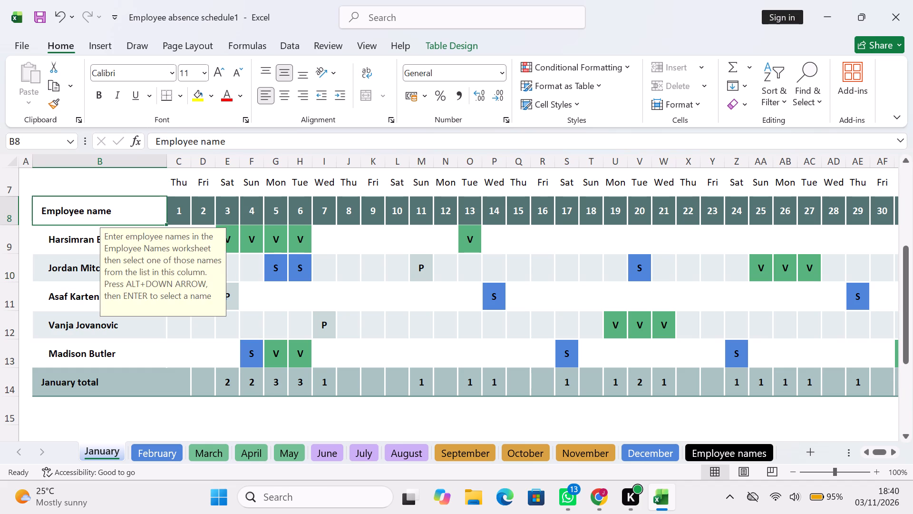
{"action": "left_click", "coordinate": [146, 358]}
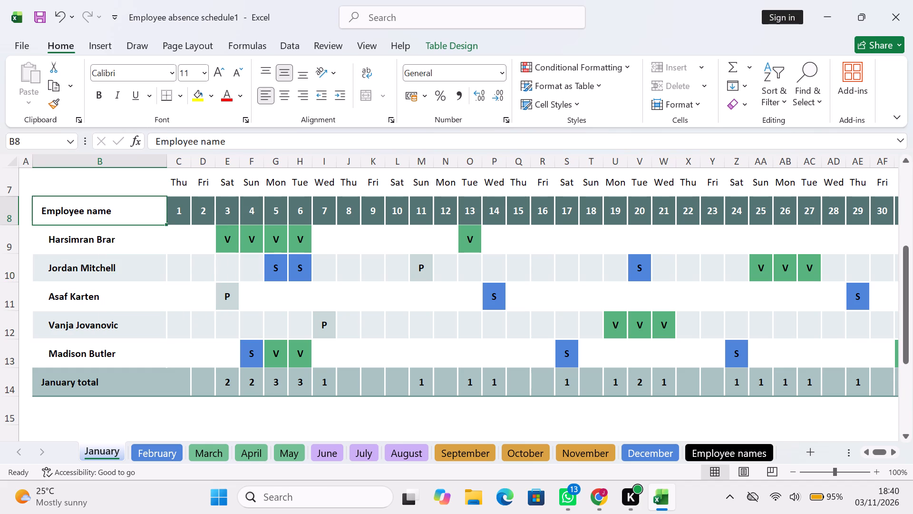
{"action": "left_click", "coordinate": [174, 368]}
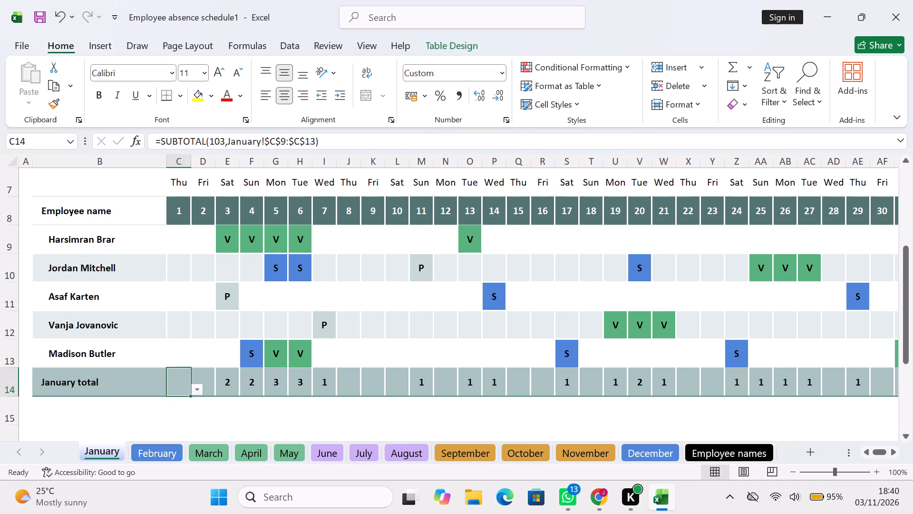
Open the Employee names worksheet and check which entries the Employee Names column filter includes.
{"action": "left_click", "coordinate": [755, 446]}
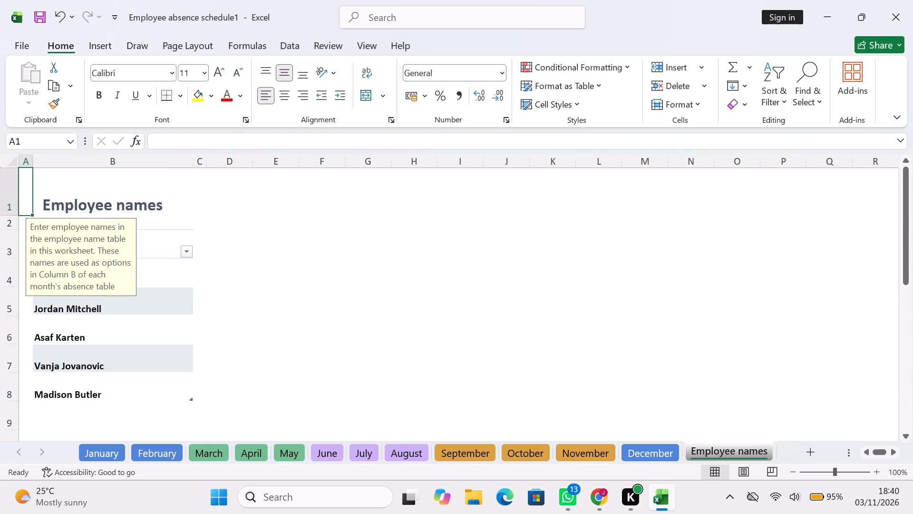
{"action": "left_click", "coordinate": [191, 247]}
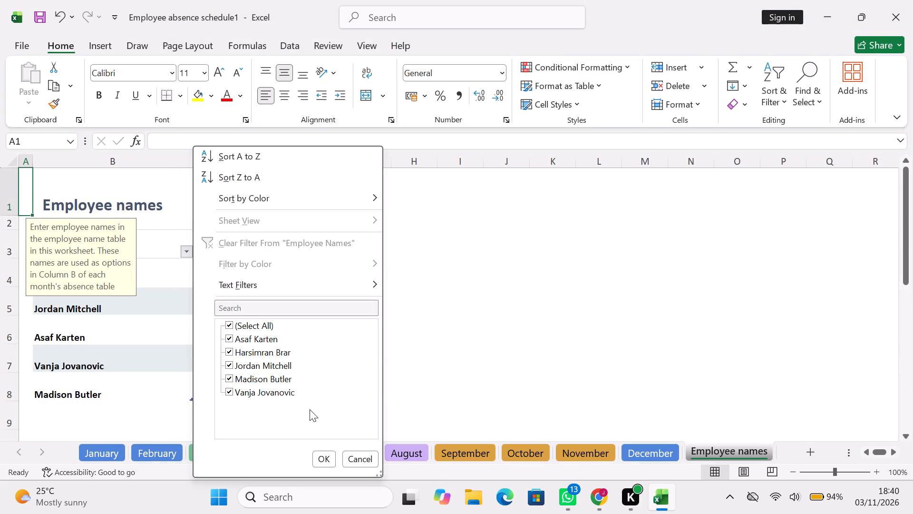
{"action": "left_click", "coordinate": [317, 459]}
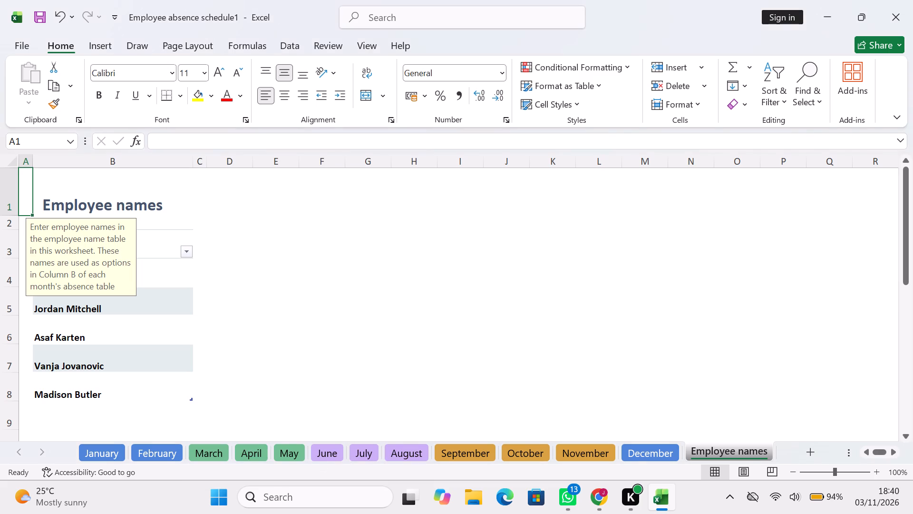
Enter a new employee's full name in cell A9 of the Employee names worksheet.
{"action": "left_click", "coordinate": [188, 399]}
{"action": "key", "text": "Return"}
{"action": "key", "text": "Return"}
{"action": "key", "text": "Return"}
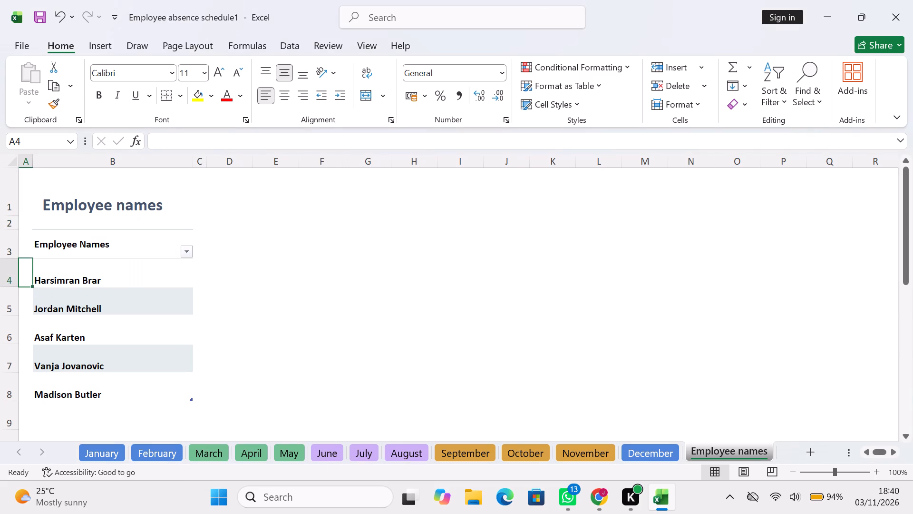
{"action": "key", "text": "Return"}
{"action": "key", "text": "Return"}
{"action": "key", "text": "Return"}
{"action": "key", "text": "Return"}
{"action": "key", "text": "Return"}
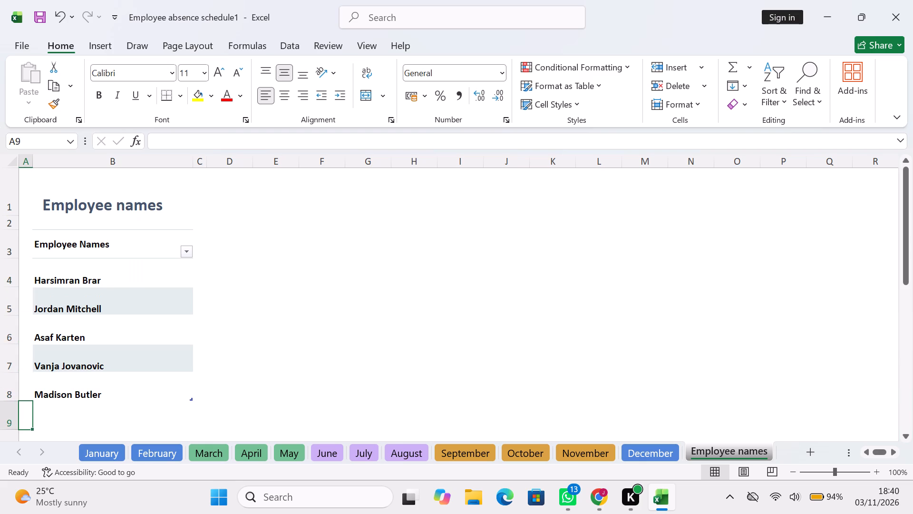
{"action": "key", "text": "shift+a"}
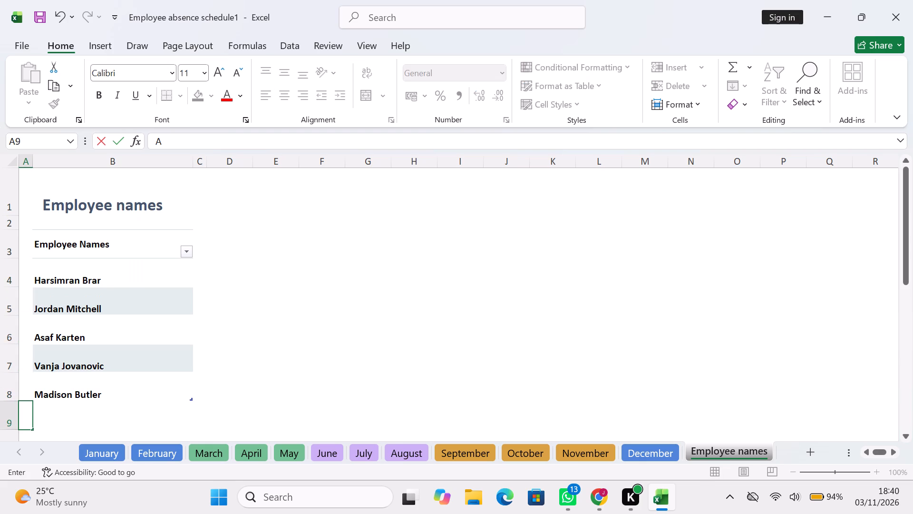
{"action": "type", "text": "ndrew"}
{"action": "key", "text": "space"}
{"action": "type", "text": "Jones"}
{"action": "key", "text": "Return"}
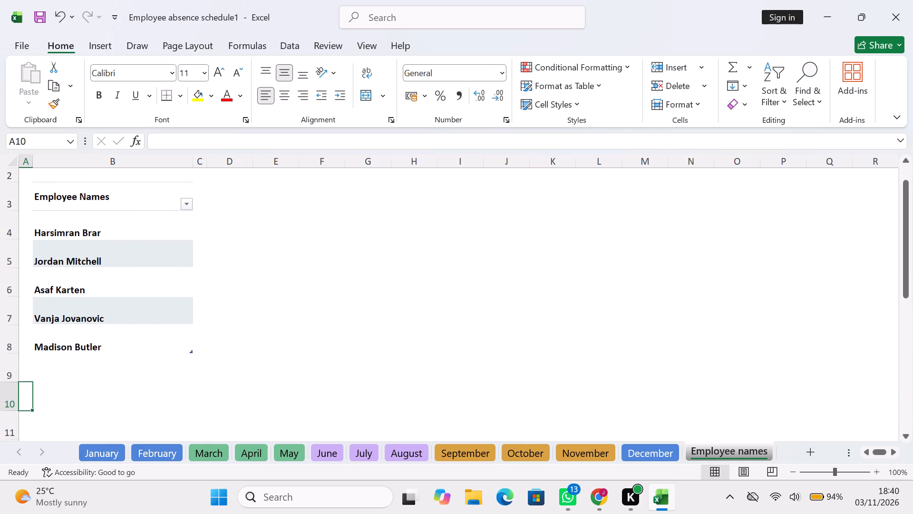
Open the January sheet and check the employee name cells in column B, from January total up to the first employee.
{"action": "left_click", "coordinate": [118, 452]}
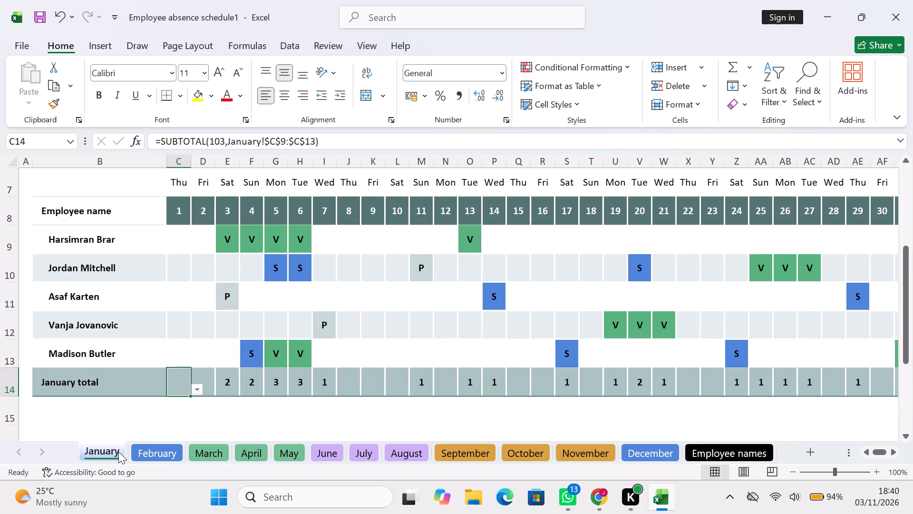
{"action": "left_click", "coordinate": [115, 360]}
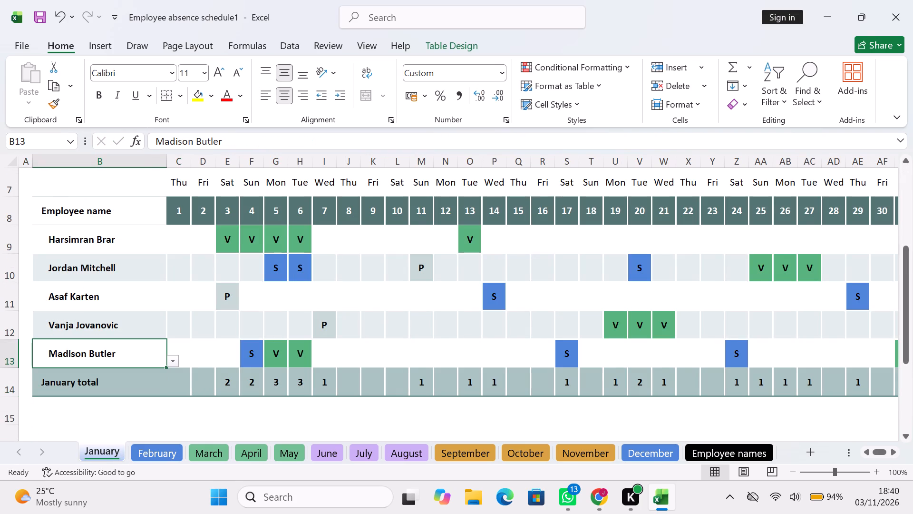
{"action": "key", "text": "Return"}
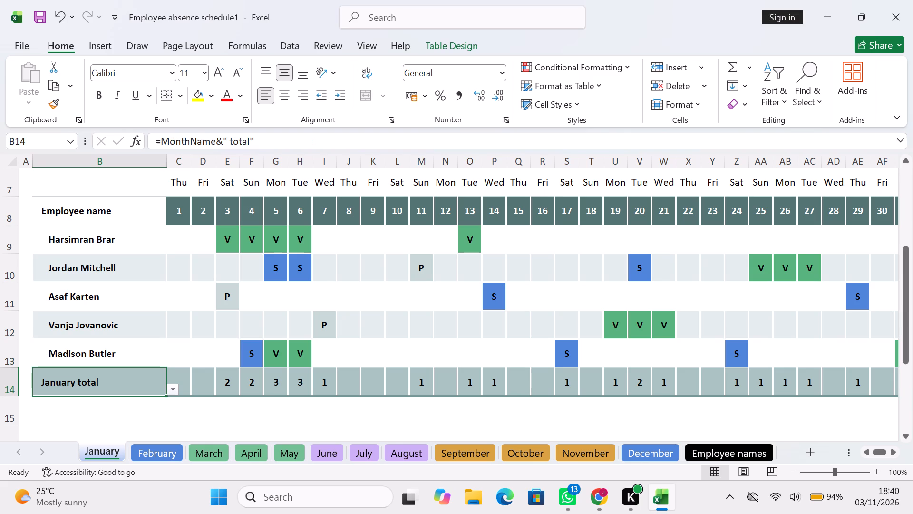
{"action": "key", "text": "Return"}
{"action": "key", "text": "Up"}
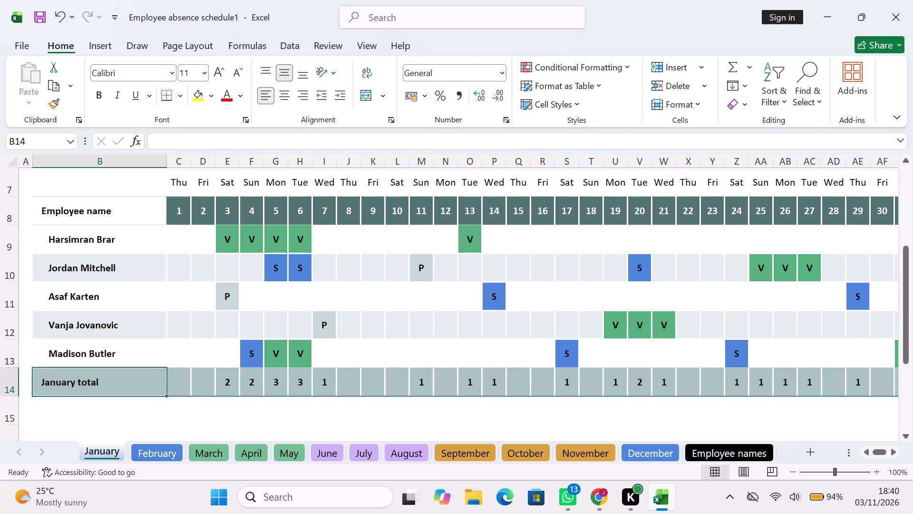
{"action": "key", "text": "Up"}
{"action": "key", "text": "Up"}
{"action": "key", "text": "Up"}
{"action": "key", "text": "Up"}
{"action": "key", "text": "Up"}
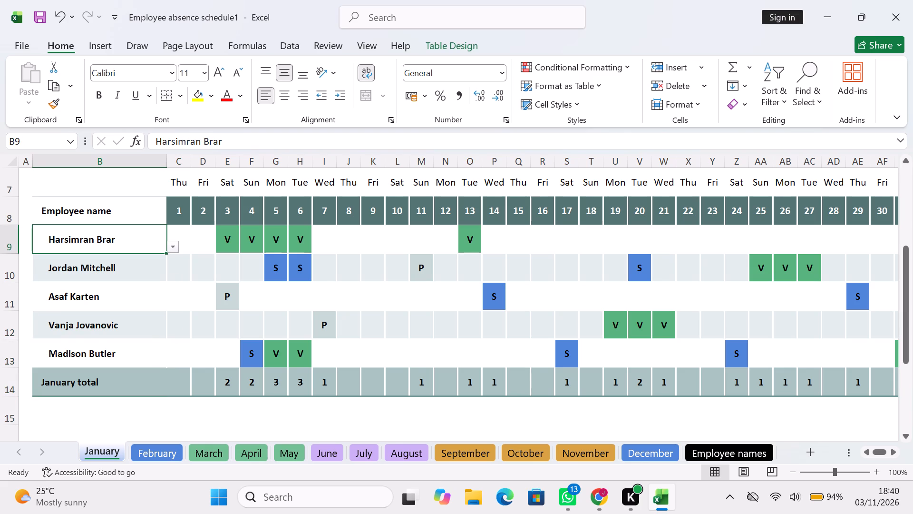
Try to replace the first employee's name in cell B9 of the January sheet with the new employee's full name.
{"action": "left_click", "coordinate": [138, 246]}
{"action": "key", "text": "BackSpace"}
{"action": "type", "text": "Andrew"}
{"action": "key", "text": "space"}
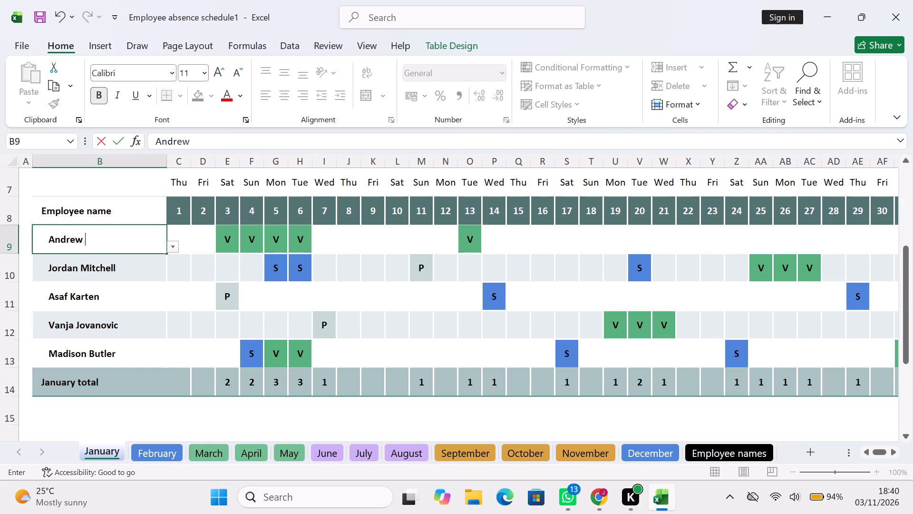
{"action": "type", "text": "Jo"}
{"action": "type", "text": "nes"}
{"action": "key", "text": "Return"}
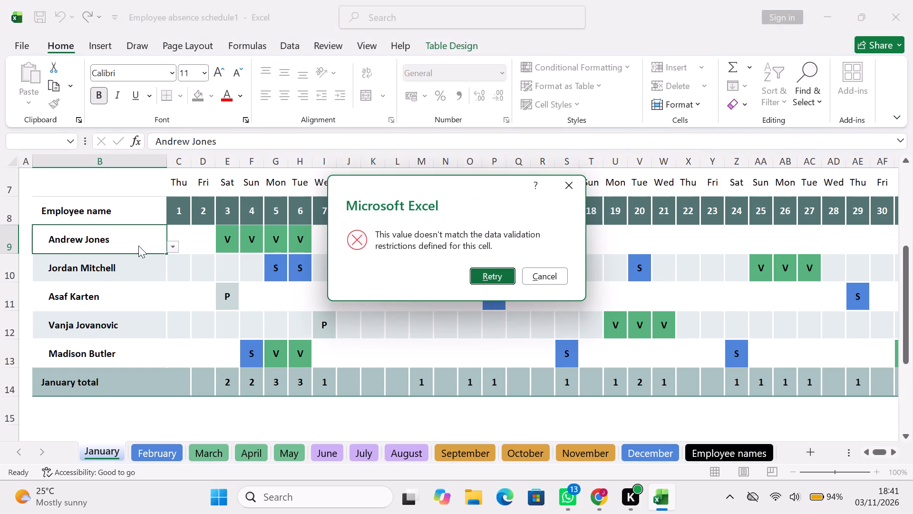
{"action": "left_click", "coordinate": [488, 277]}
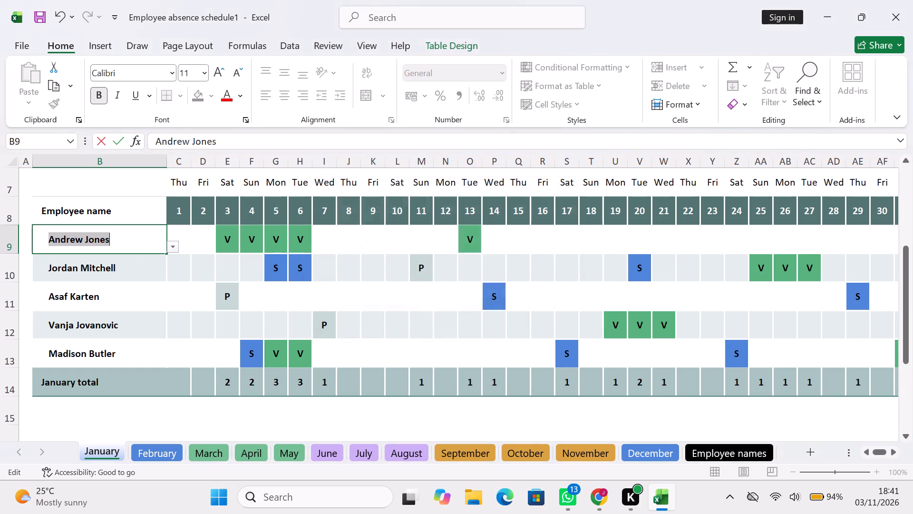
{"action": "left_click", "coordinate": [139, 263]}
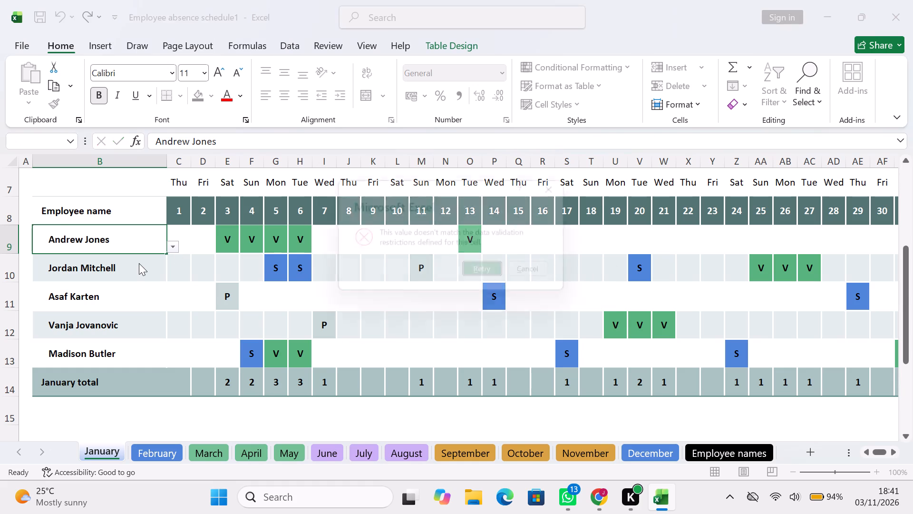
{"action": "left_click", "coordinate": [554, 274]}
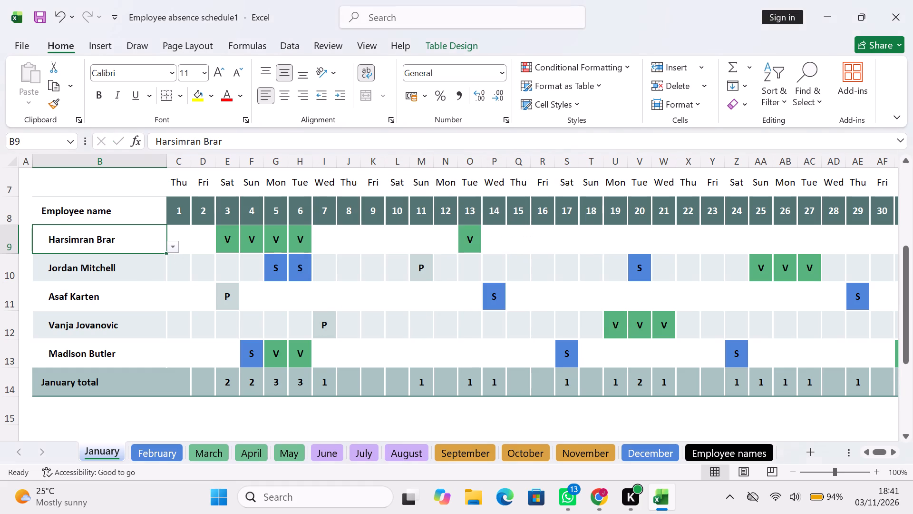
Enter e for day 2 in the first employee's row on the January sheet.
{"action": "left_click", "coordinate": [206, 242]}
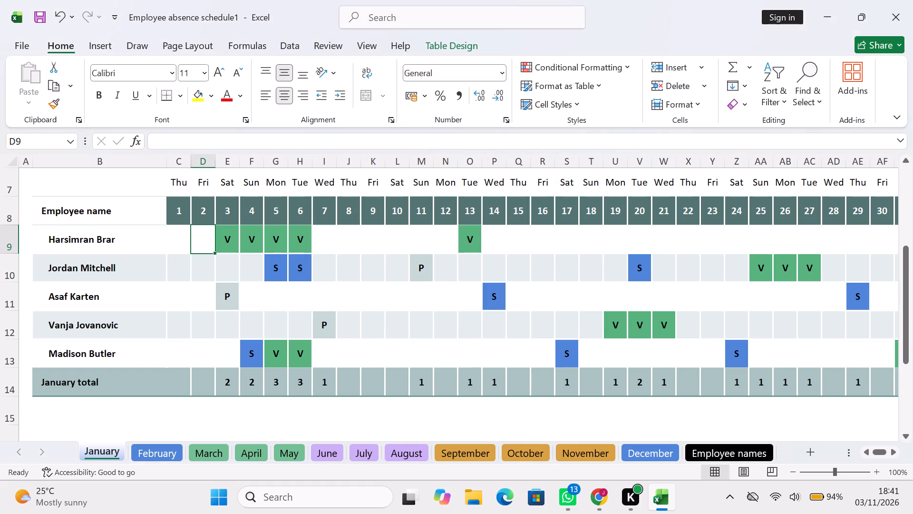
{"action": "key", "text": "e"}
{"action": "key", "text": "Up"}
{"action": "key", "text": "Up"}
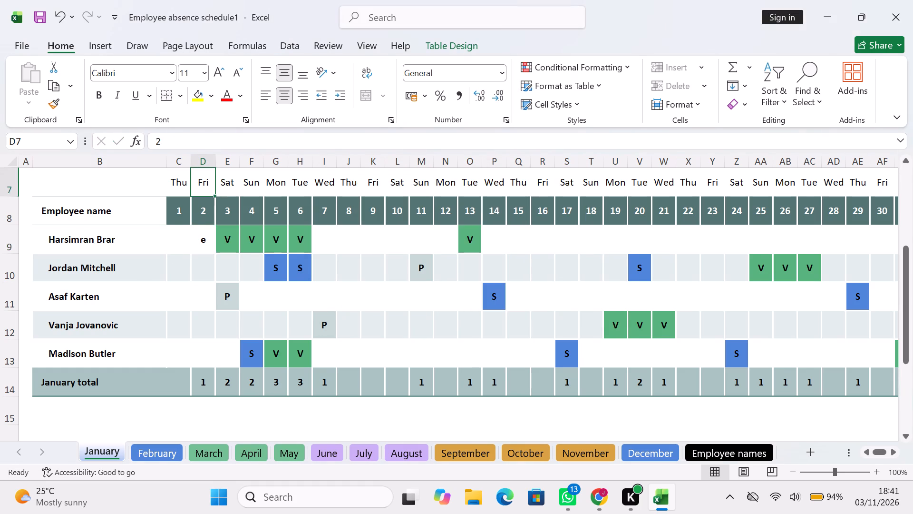
Examine the weekday cells above the first days of January and the note attached to them.
{"action": "key", "text": "Up"}
{"action": "key", "text": "Up"}
{"action": "key", "text": "Down"}
{"action": "key", "text": "Down"}
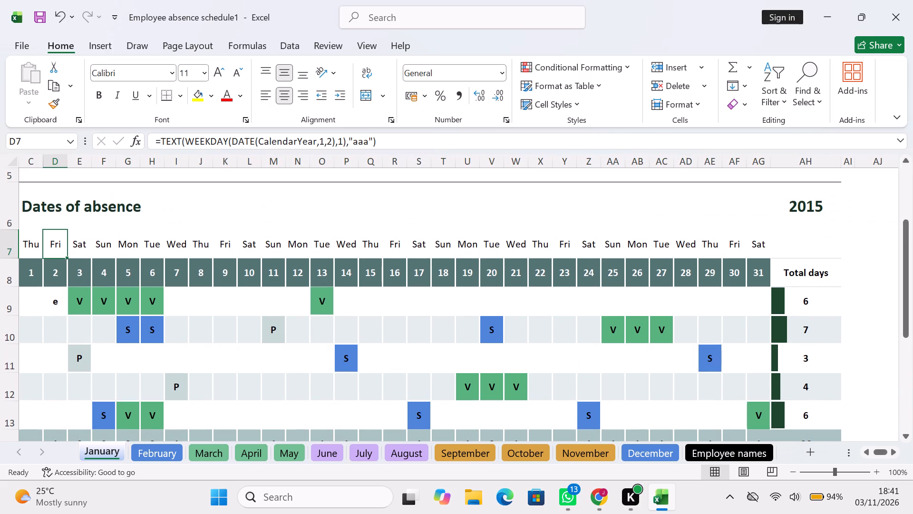
{"action": "key", "text": "Right"}
{"action": "key", "text": "Right"}
{"action": "key", "text": "Left"}
{"action": "key", "text": "Left"}
{"action": "key", "text": "Left"}
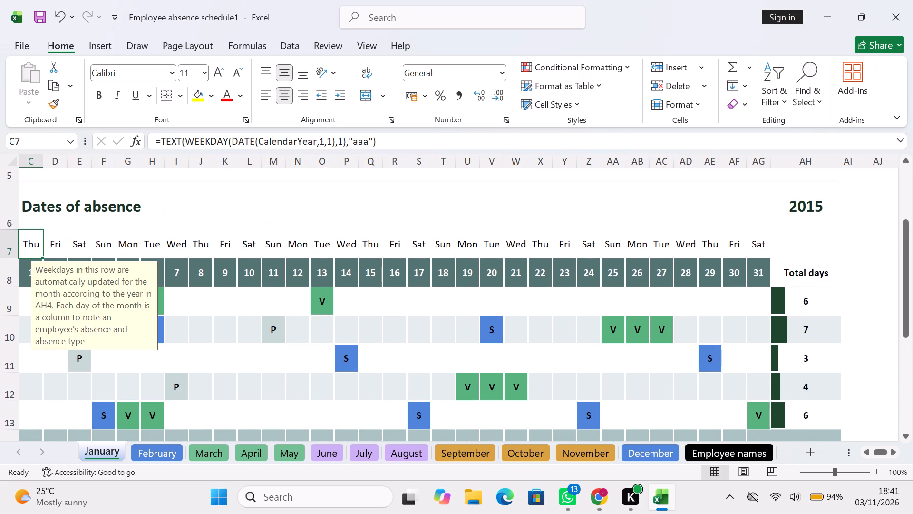
{"action": "key", "text": "Right"}
{"action": "key", "text": "Right"}
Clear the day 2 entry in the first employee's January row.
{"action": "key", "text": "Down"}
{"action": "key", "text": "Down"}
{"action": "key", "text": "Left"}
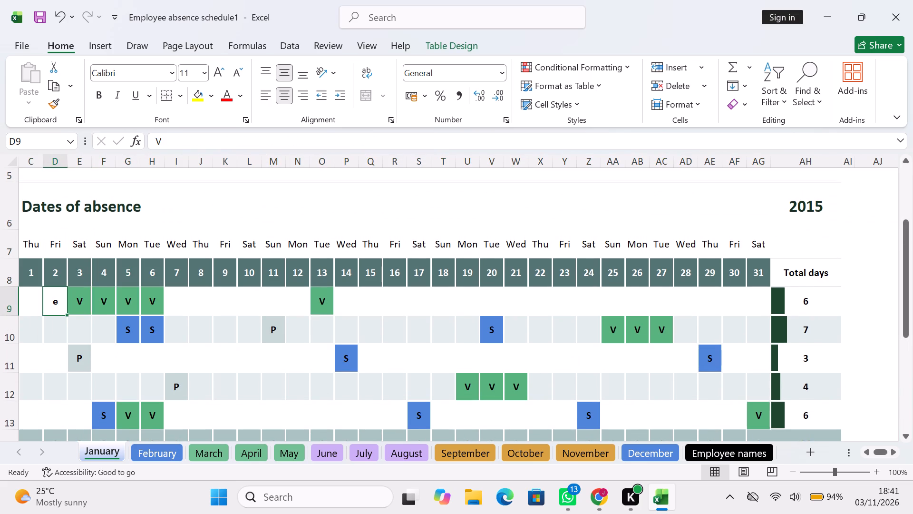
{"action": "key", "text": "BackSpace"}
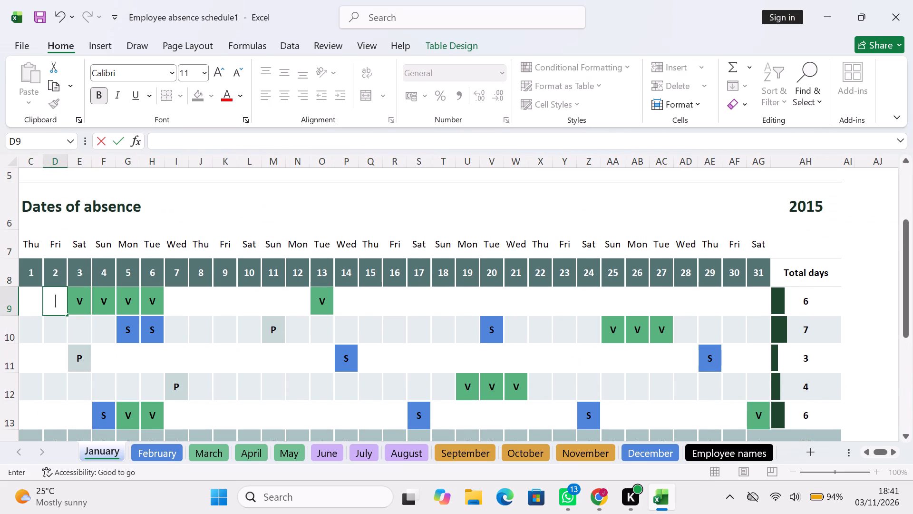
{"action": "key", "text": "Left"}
Enter p for day 1 in the first employee's January row.
{"action": "key", "text": "Left"}
{"action": "key", "text": "Right"}
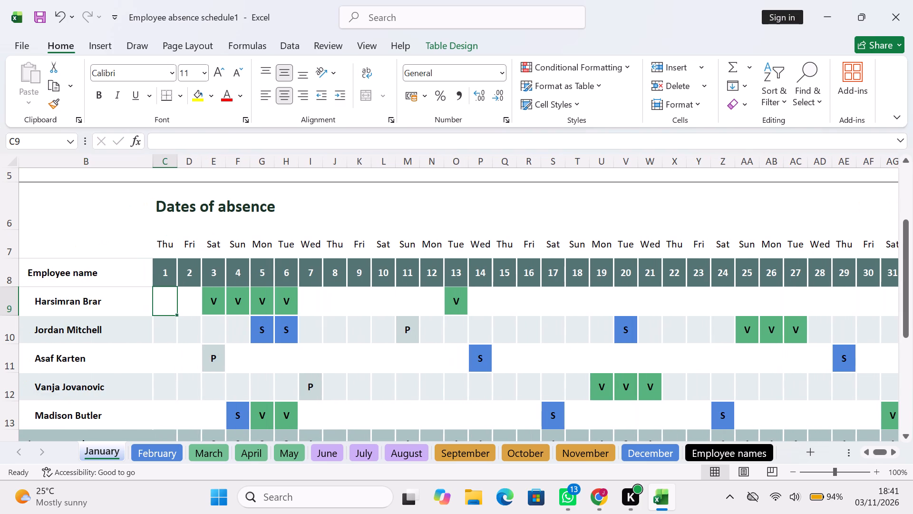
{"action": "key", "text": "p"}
{"action": "key", "text": "Right"}
Clear the absence codes for days 5 and 6 in the first employee's January row.
{"action": "key", "text": "Right"}
{"action": "key", "text": "Right"}
{"action": "key", "text": "Right"}
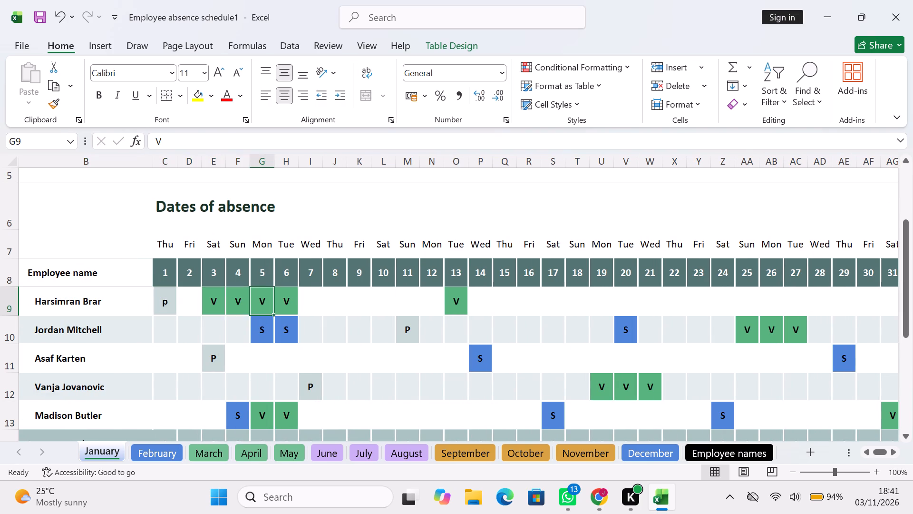
{"action": "key", "text": "Left"}
{"action": "key", "text": "Left"}
{"action": "key", "text": "Right"}
{"action": "key", "text": "Right"}
{"action": "key", "text": "Right"}
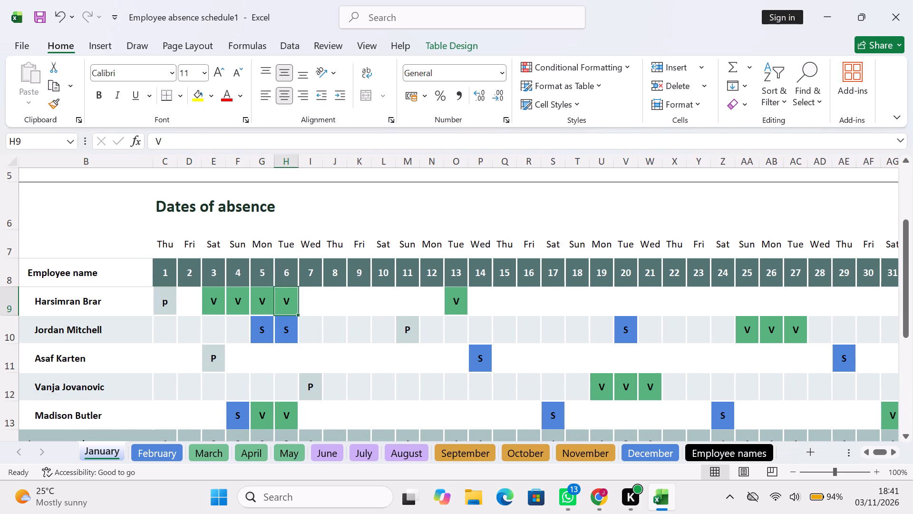
{"action": "key", "text": "BackSpace"}
{"action": "key", "text": "Left"}
{"action": "key", "text": "BackSpace"}
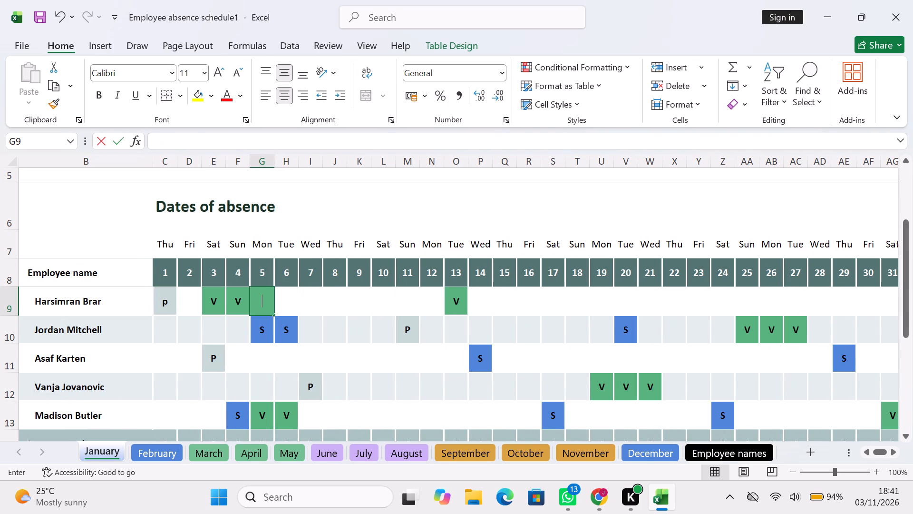
{"action": "key", "text": "Right"}
Enter p for days 6 and 8 in the first employee's January row.
{"action": "key", "text": "Right"}
{"action": "key", "text": "Left"}
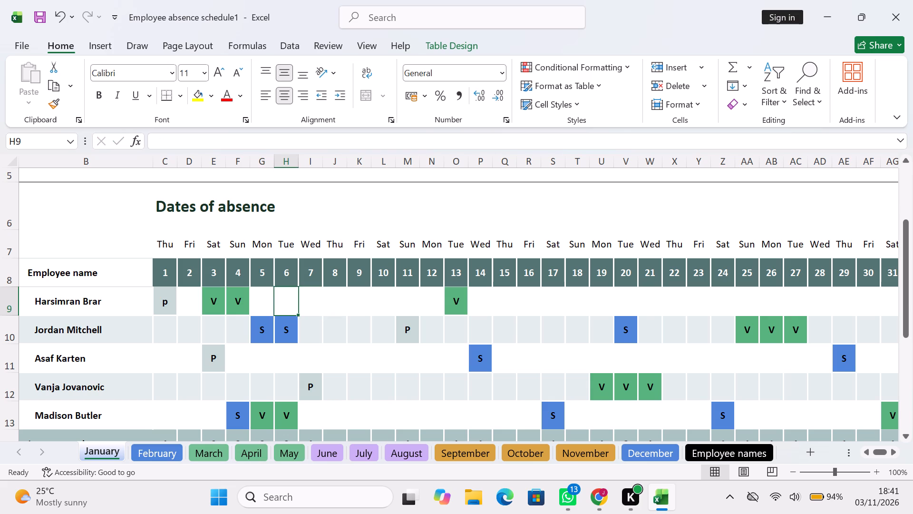
{"action": "key", "text": "Right"}
{"action": "key", "text": "Right"}
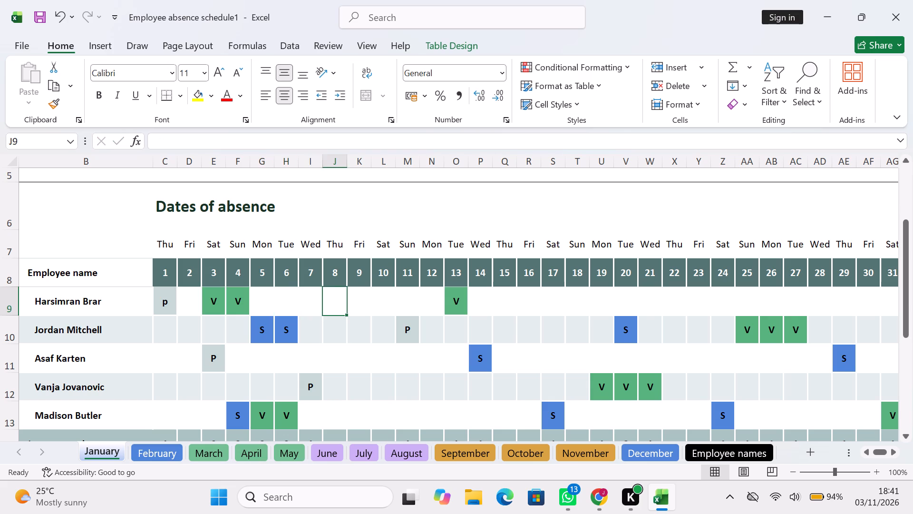
{"action": "key", "text": "Left"}
{"action": "key", "text": "Left"}
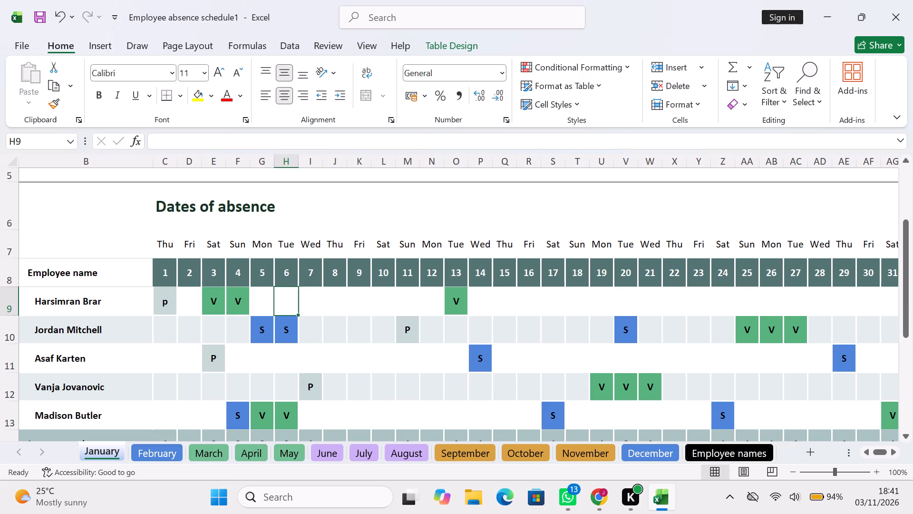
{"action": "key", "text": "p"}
{"action": "key", "text": "Right"}
{"action": "key", "text": "Right"}
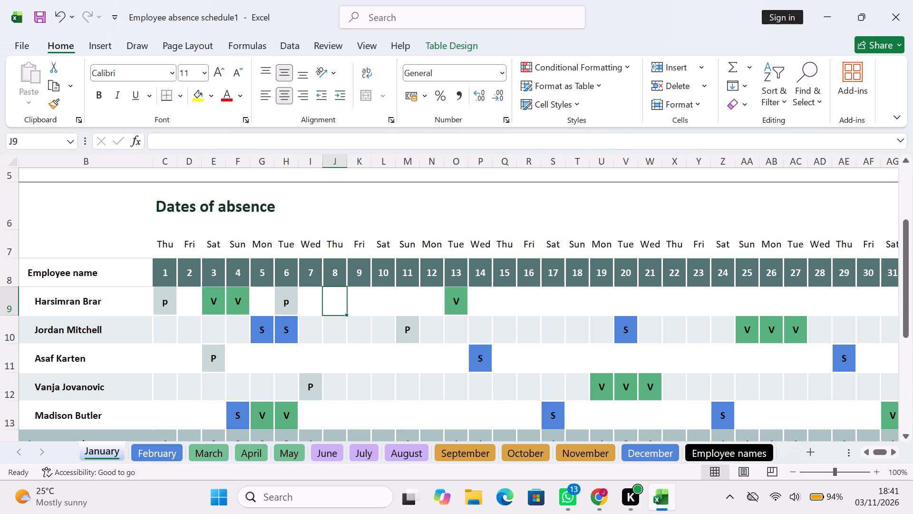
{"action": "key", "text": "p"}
{"action": "key", "text": "Right"}
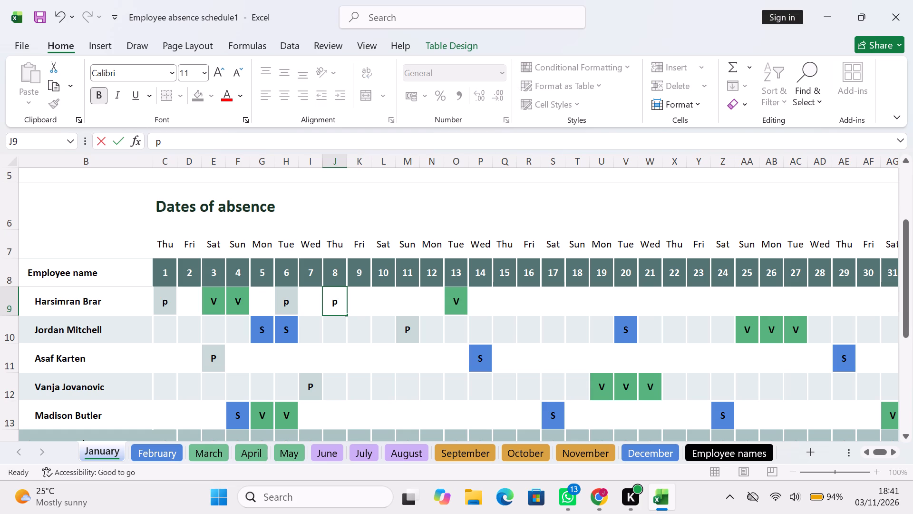
Enter v for days 10 and 11 in the first employee's January row.
{"action": "key", "text": "Right"}
{"action": "key", "text": "Left"}
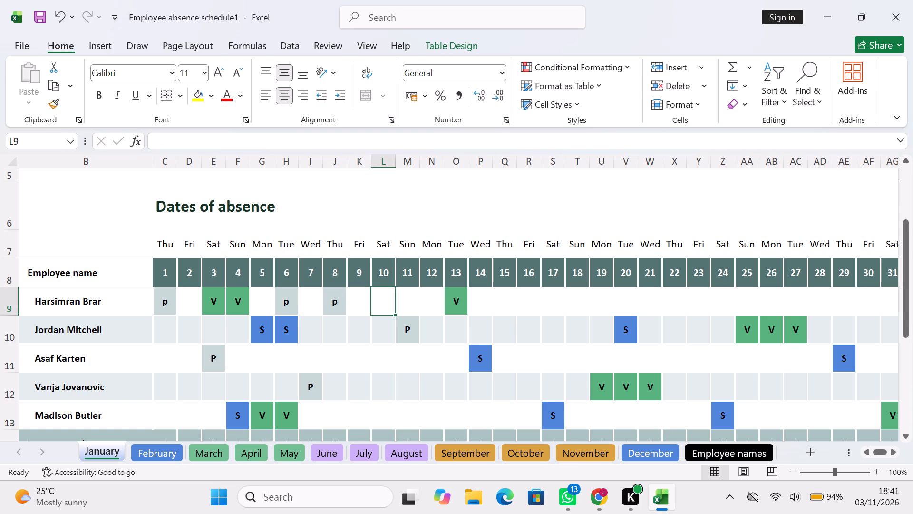
{"action": "key", "text": "Right"}
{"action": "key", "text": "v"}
{"action": "key", "text": "Right"}
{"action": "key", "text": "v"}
{"action": "key", "text": "Right"}
Replace the absence code for day 13 in the first employee's January row with p.
{"action": "key", "text": "Right"}
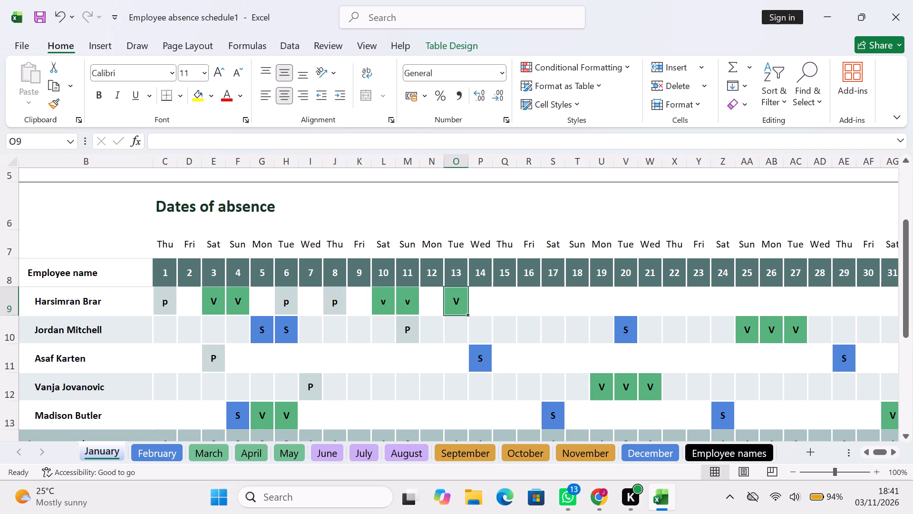
{"action": "key", "text": "Left"}
{"action": "key", "text": "Right"}
{"action": "key", "text": "BackSpace"}
{"action": "key", "text": "Right"}
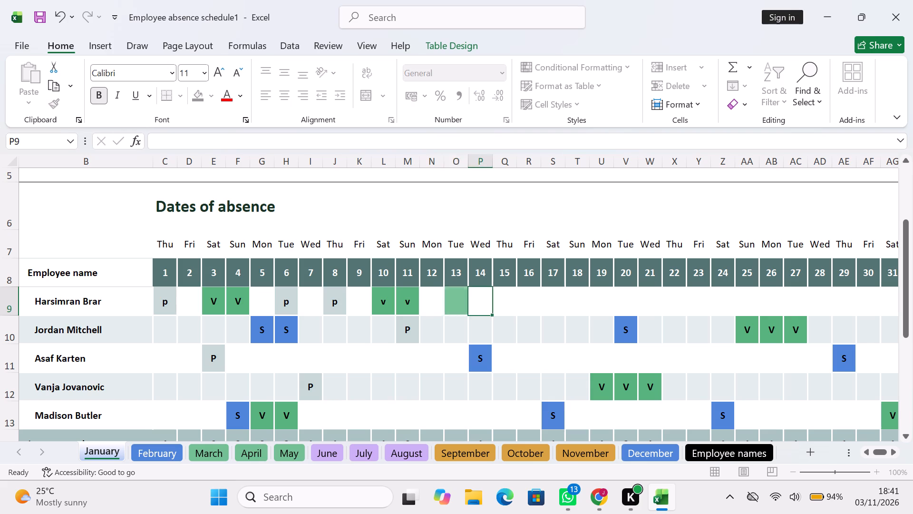
{"action": "key", "text": "Left"}
{"action": "key", "text": "Left"}
{"action": "key", "text": "Left"}
{"action": "key", "text": "Left"}
{"action": "key", "text": "Right"}
{"action": "key", "text": "Right"}
{"action": "key", "text": "Right"}
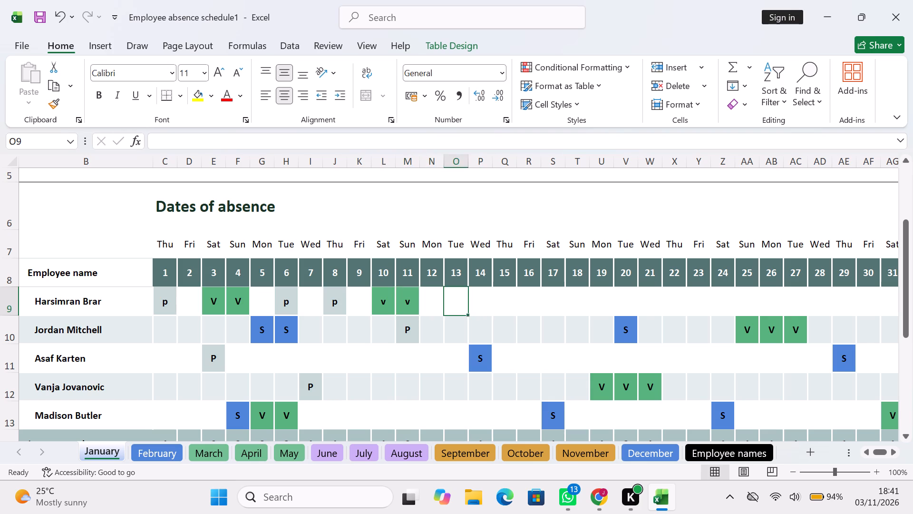
{"action": "key", "text": "Left"}
{"action": "key", "text": "Left"}
{"action": "key", "text": "Left"}
{"action": "key", "text": "Right"}
{"action": "key", "text": "Right"}
{"action": "key", "text": "Right"}
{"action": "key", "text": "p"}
{"action": "key", "text": "Right"}
Enter p for day 15 in the first employee's January row.
{"action": "key", "text": "Right"}
{"action": "key", "text": "Left"}
{"action": "key", "text": "Right"}
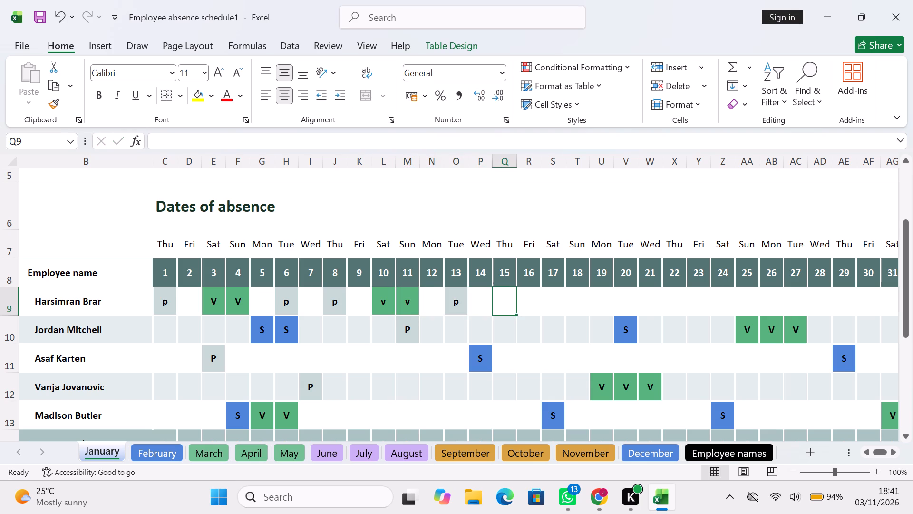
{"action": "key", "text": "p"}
{"action": "key", "text": "Right"}
{"action": "key", "text": "Left"}
{"action": "key", "text": "Right"}
{"action": "key", "text": "Right"}
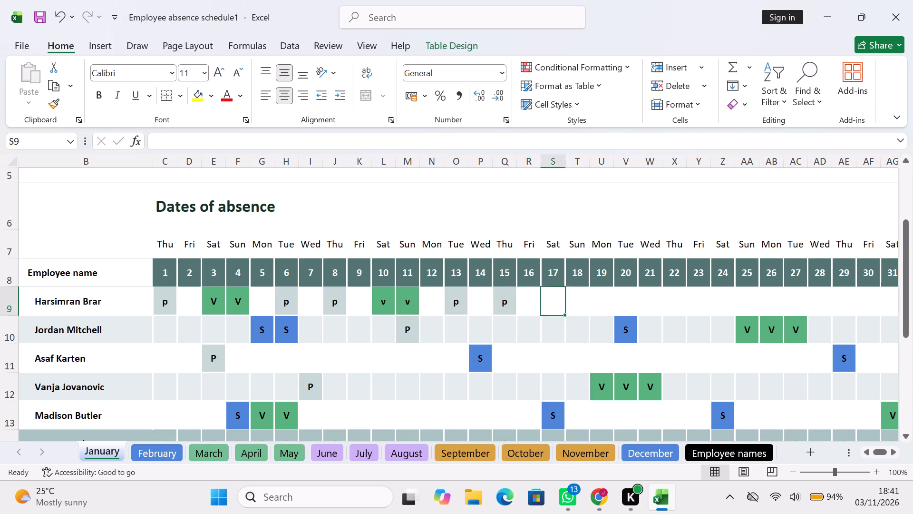
Enter v for days 17 and 18 in the first employee's January row.
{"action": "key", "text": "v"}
{"action": "key", "text": "Right"}
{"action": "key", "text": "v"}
{"action": "key", "text": "Right"}
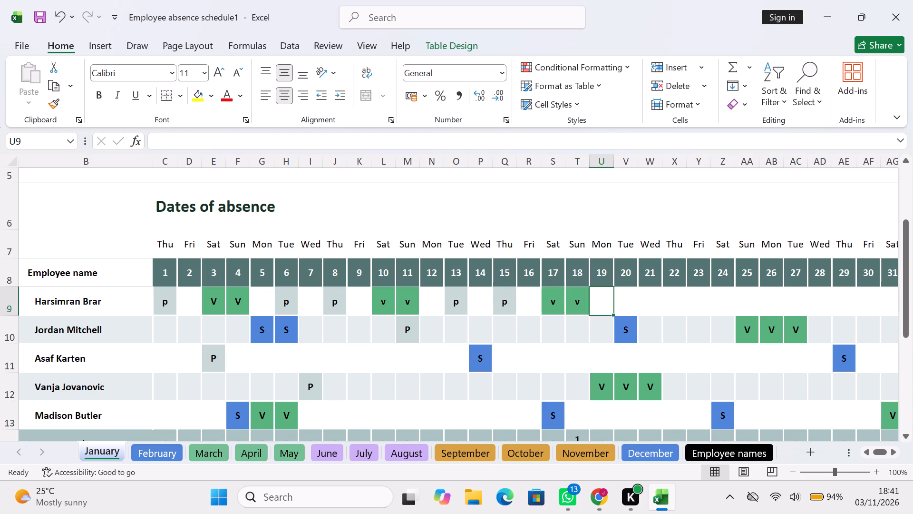
Review the absence codes already entered in the first employee's January row, back to the start of the month.
{"action": "key", "text": "Left"}
{"action": "key", "text": "Left"}
{"action": "key", "text": "Left"}
{"action": "key", "text": "Left"}
{"action": "key", "text": "Left"}
{"action": "key", "text": "Left"}
{"action": "key", "text": "Left"}
{"action": "key", "text": "Left"}
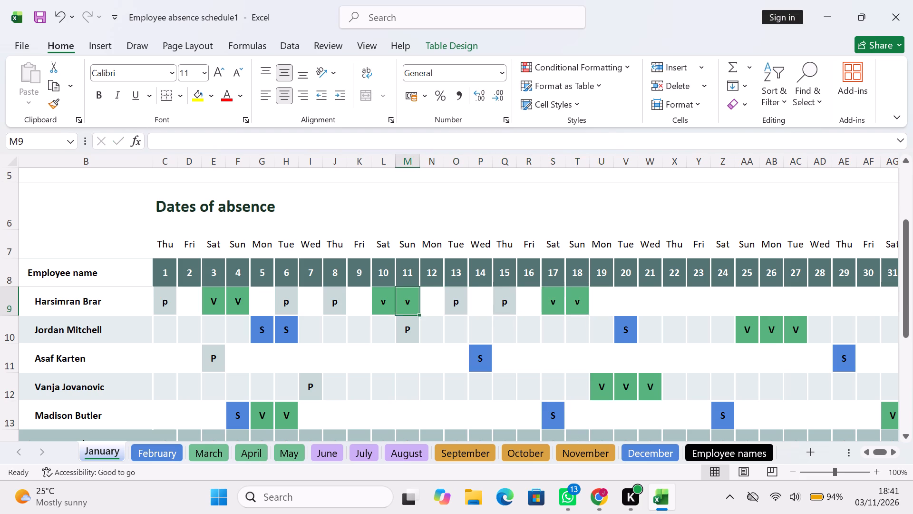
{"action": "key", "text": "Left"}
{"action": "key", "text": "Left"}
{"action": "key", "text": "Left"}
{"action": "key", "text": "Left"}
{"action": "key", "text": "Left"}
{"action": "key", "text": "Left"}
{"action": "key", "text": "Left"}
{"action": "key", "text": "Left"}
{"action": "key", "text": "Left"}
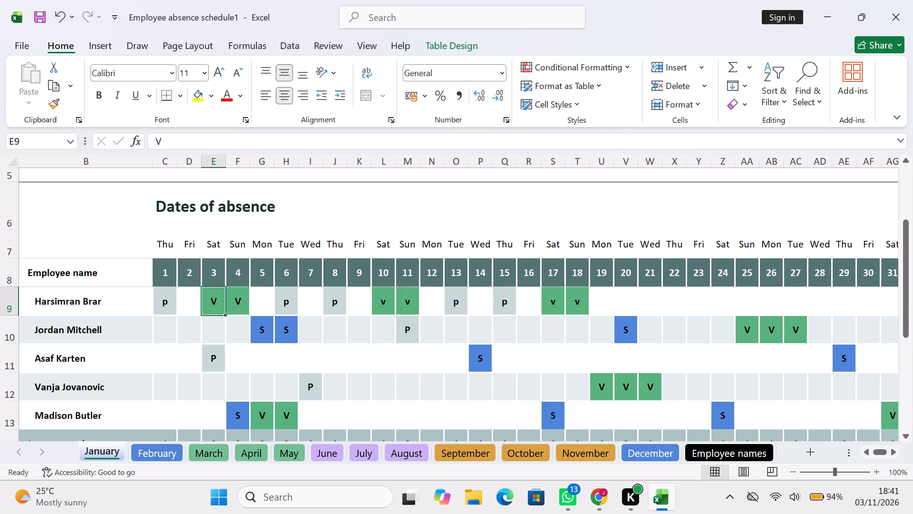
{"action": "key", "text": "Left"}
Enter p for days 20 and 22 in the first employee's January row.
{"action": "key", "text": "Right"}
{"action": "key", "text": "Right"}
{"action": "key", "text": "Right"}
{"action": "key", "text": "Right"}
{"action": "key", "text": "Right"}
{"action": "key", "text": "Right"}
{"action": "key", "text": "Right"}
{"action": "key", "text": "Right"}
{"action": "key", "text": "Right"}
{"action": "key", "text": "Right"}
{"action": "key", "text": "Right"}
{"action": "key", "text": "Right"}
{"action": "key", "text": "Right"}
{"action": "key", "text": "Right"}
{"action": "key", "text": "Right"}
{"action": "key", "text": "Right"}
{"action": "key", "text": "Right"}
{"action": "key", "text": "Right"}
{"action": "key", "text": "Right"}
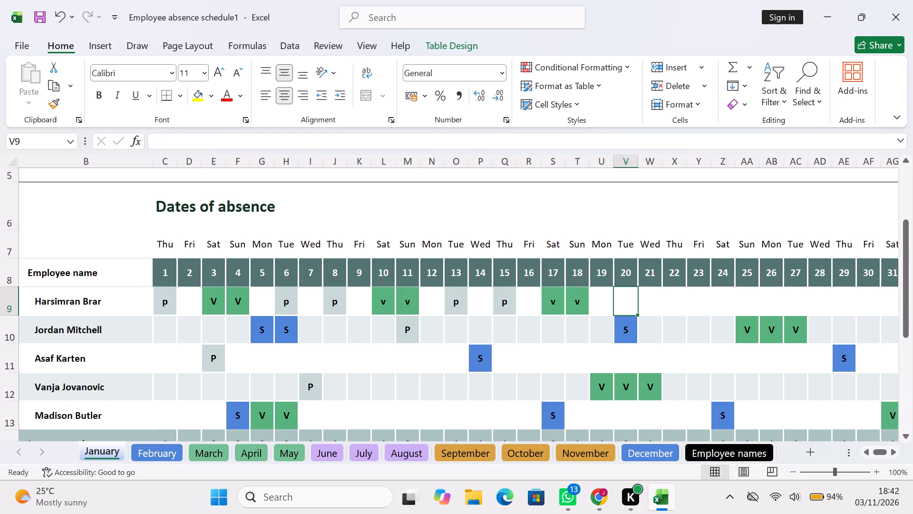
{"action": "key", "text": "Right"}
{"action": "key", "text": "Right"}
{"action": "key", "text": "Left"}
{"action": "key", "text": "Left"}
{"action": "key", "text": "Left"}
{"action": "key", "text": "Right"}
{"action": "key", "text": "Right"}
{"action": "key", "text": "Left"}
{"action": "key", "text": "Right"}
{"action": "key", "text": "Left"}
{"action": "key", "text": "Right"}
{"action": "key", "text": "Left"}
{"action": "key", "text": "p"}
{"action": "key", "text": "Right"}
{"action": "key", "text": "Right"}
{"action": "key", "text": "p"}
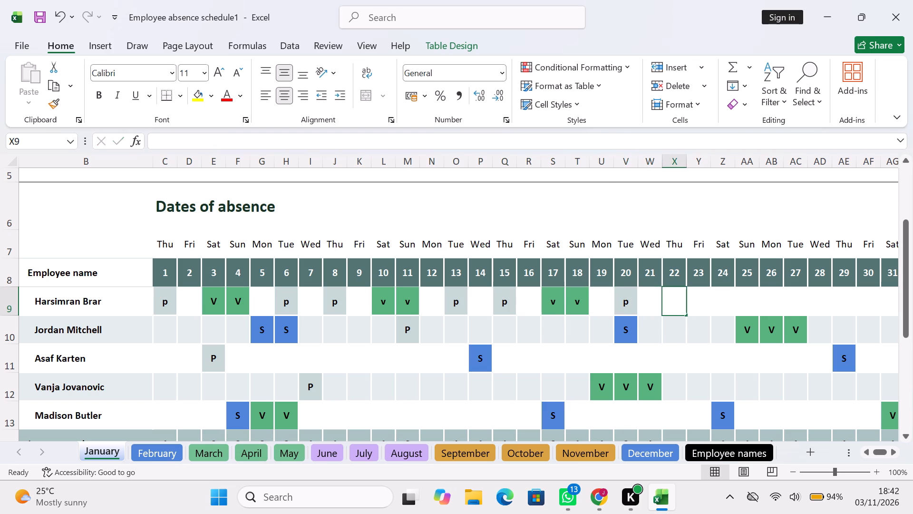
Check the mid-month absence codes in the first employee's January row against the latest entries.
{"action": "key", "text": "Right"}
{"action": "key", "text": "Right"}
{"action": "key", "text": "Left"}
{"action": "key", "text": "Left"}
{"action": "key", "text": "Left"}
{"action": "key", "text": "Left"}
{"action": "key", "text": "Left"}
{"action": "key", "text": "Left"}
{"action": "key", "text": "Left"}
{"action": "key", "text": "Left"}
{"action": "key", "text": "Left"}
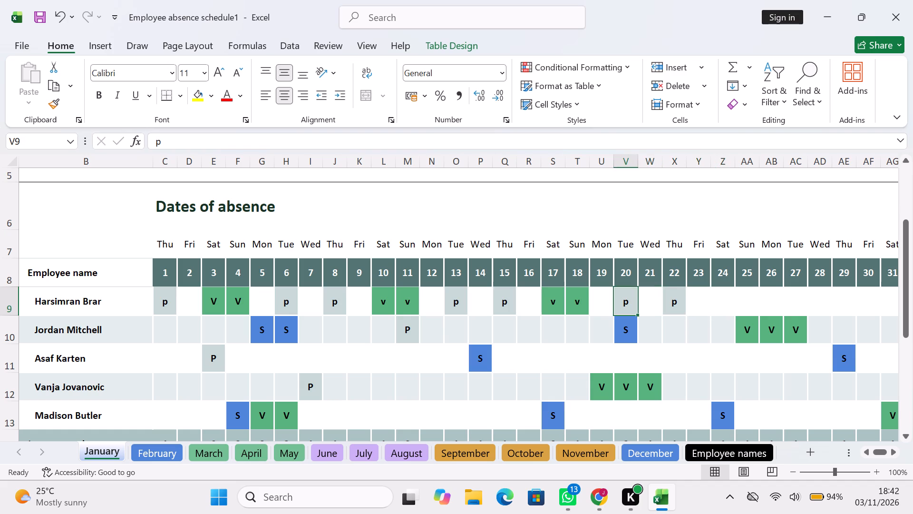
Enter v for days 24 and 25 in the first employee's January row.
{"action": "key", "text": "Right"}
{"action": "key", "text": "Right"}
{"action": "key", "text": "Right"}
{"action": "key", "text": "Right"}
{"action": "key", "text": "Right"}
{"action": "key", "text": "Right"}
{"action": "key", "text": "Right"}
{"action": "key", "text": "Right"}
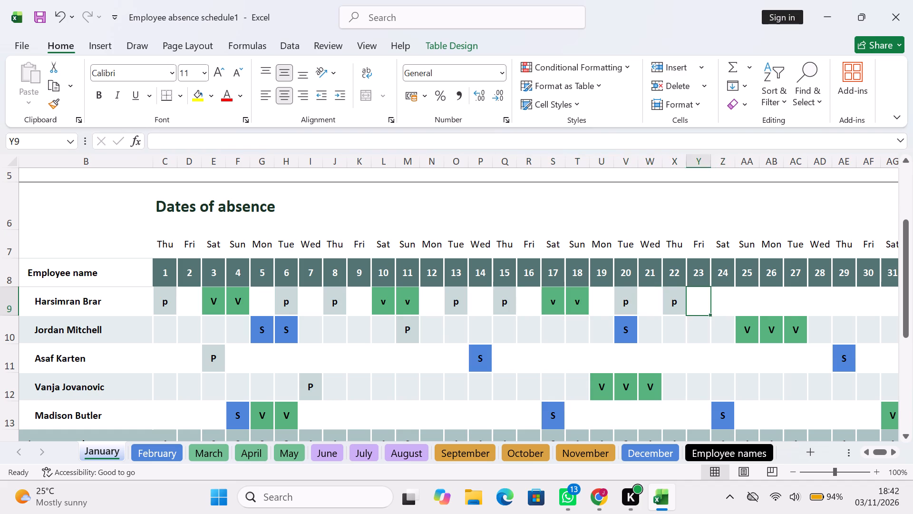
{"action": "key", "text": "Right"}
{"action": "key", "text": "Left"}
{"action": "key", "text": "Right"}
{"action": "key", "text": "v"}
{"action": "key", "text": "Right"}
{"action": "key", "text": "Right"}
{"action": "key", "text": "Left"}
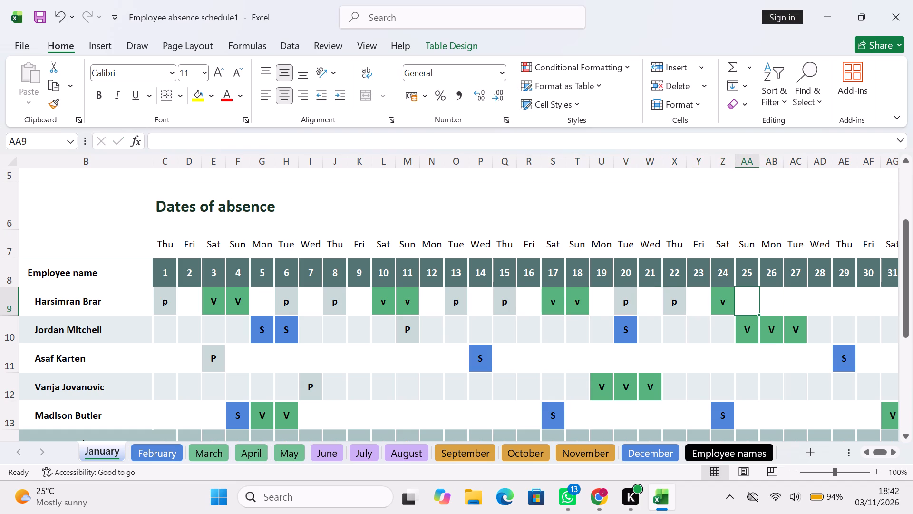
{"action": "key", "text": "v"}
{"action": "key", "text": "Right"}
Review the first employee's January row from the early days through the end of the month.
{"action": "key", "text": "Right"}
{"action": "key", "text": "Right"}
{"action": "key", "text": "Left"}
{"action": "key", "text": "Left"}
{"action": "key", "text": "Left"}
{"action": "key", "text": "Left"}
{"action": "key", "text": "Left"}
{"action": "key", "text": "Left"}
{"action": "key", "text": "Left"}
{"action": "key", "text": "Left"}
{"action": "key", "text": "Left"}
{"action": "key", "text": "Left"}
{"action": "key", "text": "Left"}
{"action": "key", "text": "Left"}
{"action": "key", "text": "Left"}
{"action": "key", "text": "Left"}
{"action": "key", "text": "Left"}
{"action": "key", "text": "Left"}
{"action": "key", "text": "Left"}
{"action": "key", "text": "Left"}
{"action": "key", "text": "Left"}
{"action": "key", "text": "Left"}
{"action": "key", "text": "Left"}
{"action": "key", "text": "Left"}
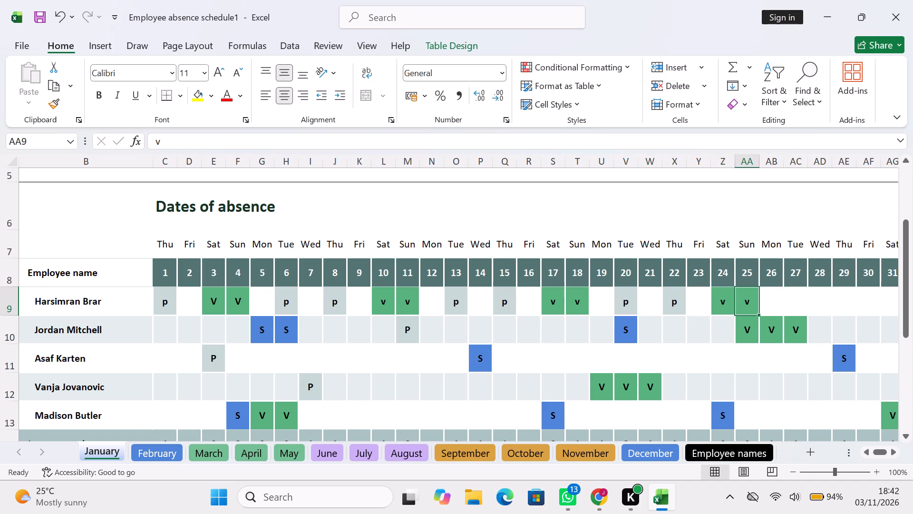
{"action": "key", "text": "Right"}
{"action": "key", "text": "Right"}
{"action": "key", "text": "Right"}
{"action": "key", "text": "Right"}
{"action": "key", "text": "Right"}
{"action": "key", "text": "Right"}
{"action": "key", "text": "Right"}
{"action": "key", "text": "Right"}
{"action": "key", "text": "Right"}
{"action": "key", "text": "Right"}
{"action": "key", "text": "Right"}
{"action": "key", "text": "Right"}
{"action": "key", "text": "Right"}
{"action": "key", "text": "Right"}
{"action": "key", "text": "Right"}
{"action": "key", "text": "Right"}
{"action": "key", "text": "Right"}
{"action": "key", "text": "Right"}
{"action": "key", "text": "Right"}
{"action": "key", "text": "Right"}
{"action": "key", "text": "Right"}
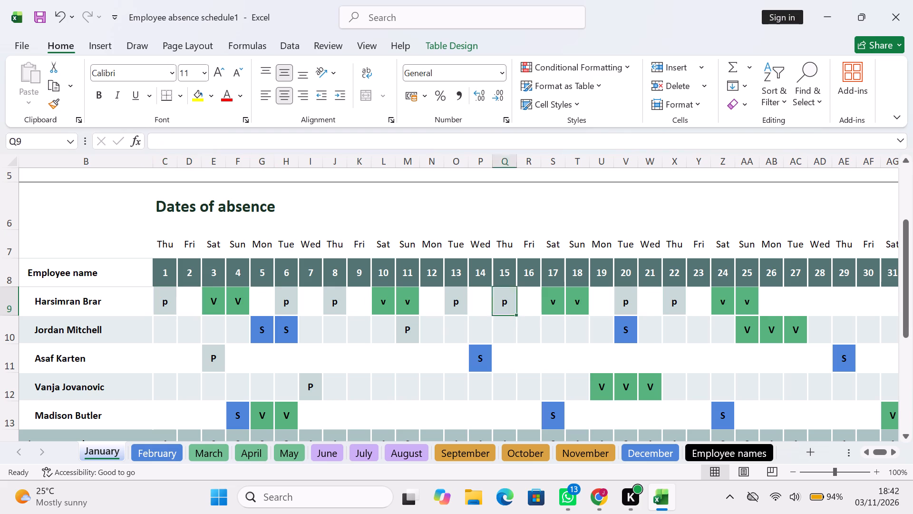
{"action": "key", "text": "Right"}
{"action": "key", "text": "Right"}
{"action": "key", "text": "Left"}
{"action": "key", "text": "Left"}
{"action": "key", "text": "Left"}
{"action": "key", "text": "Left"}
{"action": "key", "text": "Left"}
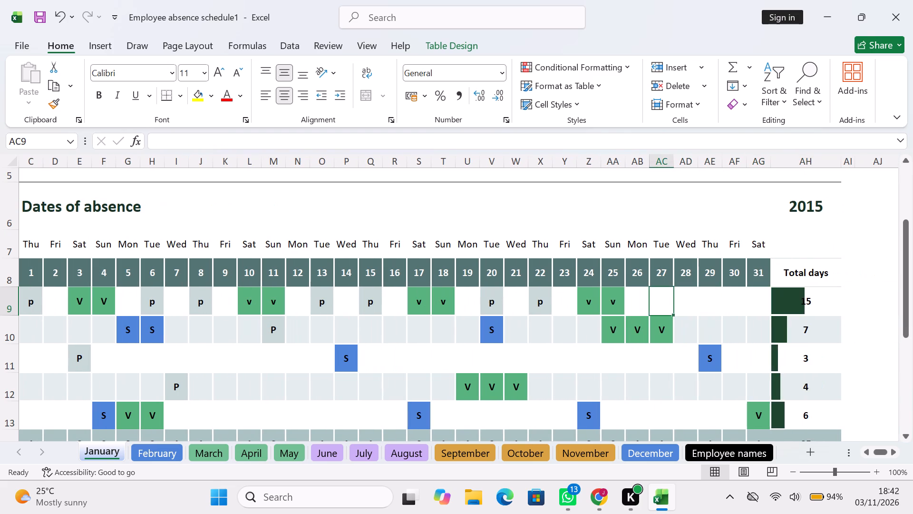
{"action": "key", "text": "Left"}
{"action": "key", "text": "Right"}
{"action": "key", "text": "Left"}
{"action": "key", "text": "Left"}
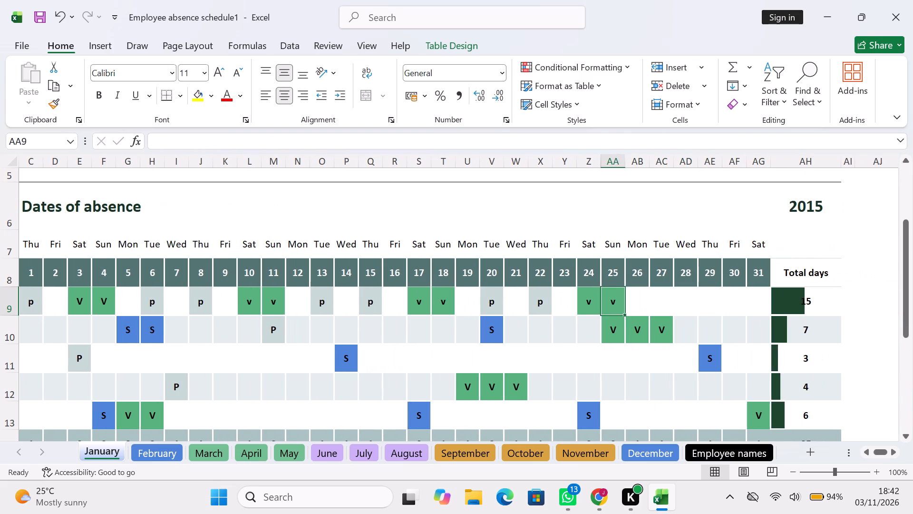
Review the first employee's January row from day 25 back to day 1 and forward again to the month's last days.
{"action": "key", "text": "Left"}
{"action": "key", "text": "Left"}
{"action": "key", "text": "Left"}
{"action": "key", "text": "Left"}
{"action": "key", "text": "Left"}
{"action": "key", "text": "Left"}
{"action": "key", "text": "Left"}
{"action": "key", "text": "Left"}
{"action": "key", "text": "Left"}
{"action": "key", "text": "Left"}
{"action": "key", "text": "Left"}
{"action": "key", "text": "Left"}
{"action": "key", "text": "Left"}
{"action": "key", "text": "Left"}
{"action": "key", "text": "Left"}
{"action": "key", "text": "Left"}
{"action": "key", "text": "Left"}
{"action": "key", "text": "Left"}
{"action": "key", "text": "Left"}
{"action": "key", "text": "Left"}
{"action": "key", "text": "Left"}
{"action": "key", "text": "Right"}
{"action": "key", "text": "Right"}
{"action": "key", "text": "Right"}
{"action": "key", "text": "Right"}
{"action": "key", "text": "Right"}
{"action": "key", "text": "Right"}
{"action": "key", "text": "Right"}
{"action": "key", "text": "Right"}
{"action": "key", "text": "Right"}
{"action": "key", "text": "Right"}
{"action": "key", "text": "Right"}
{"action": "key", "text": "Right"}
{"action": "key", "text": "Right"}
{"action": "key", "text": "Right"}
{"action": "key", "text": "Right"}
{"action": "key", "text": "Right"}
{"action": "key", "text": "Right"}
{"action": "key", "text": "Right"}
{"action": "key", "text": "Right"}
{"action": "key", "text": "Right"}
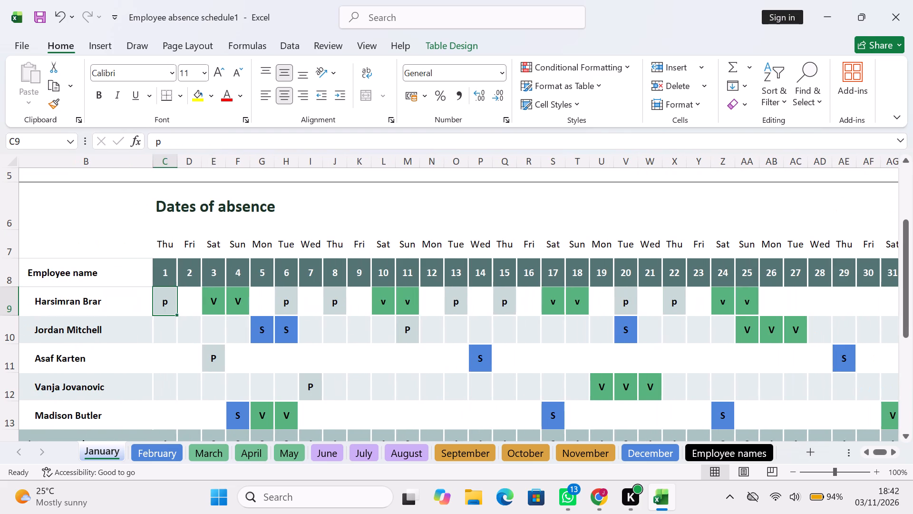
Enter s for day 27 and p for day 29 in the first employee's January row.
{"action": "key", "text": "Left"}
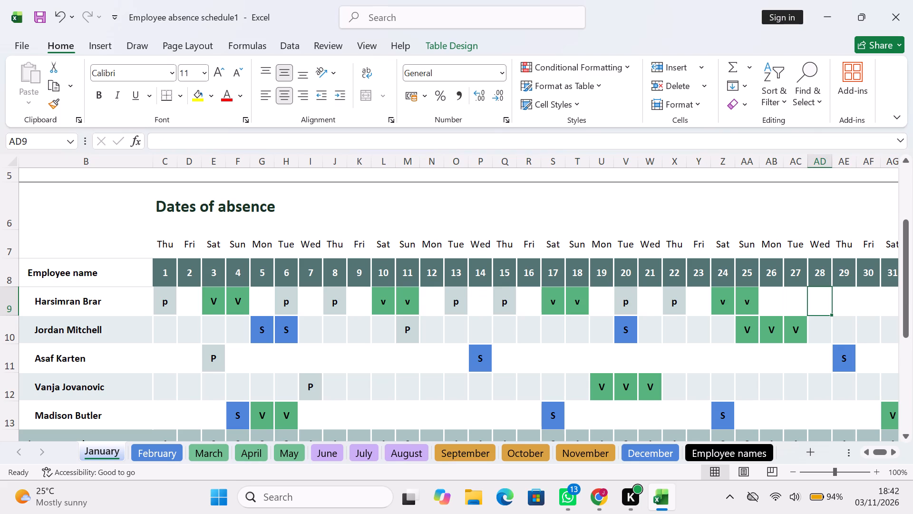
{"action": "key", "text": "Left"}
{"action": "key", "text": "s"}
{"action": "key", "text": "Right"}
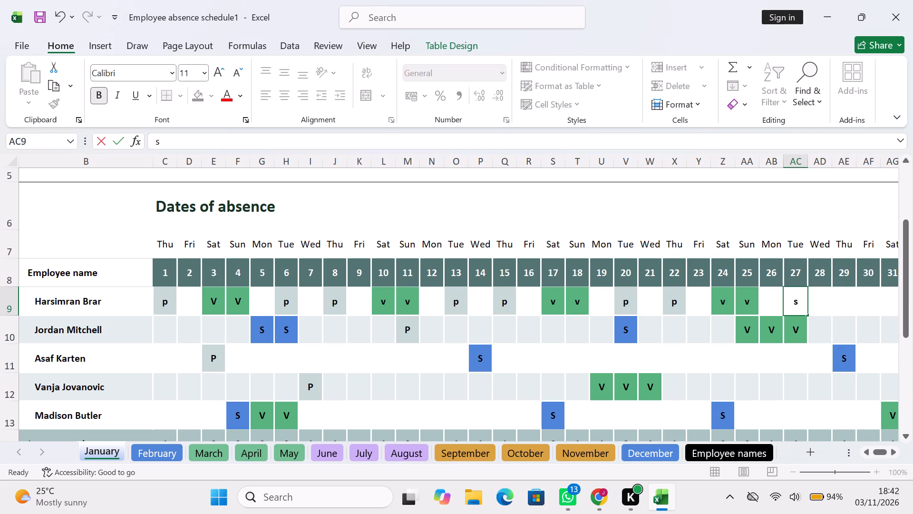
{"action": "key", "text": "Right"}
{"action": "key", "text": "Right"}
{"action": "key", "text": "Right"}
{"action": "key", "text": "Left"}
{"action": "key", "text": "Left"}
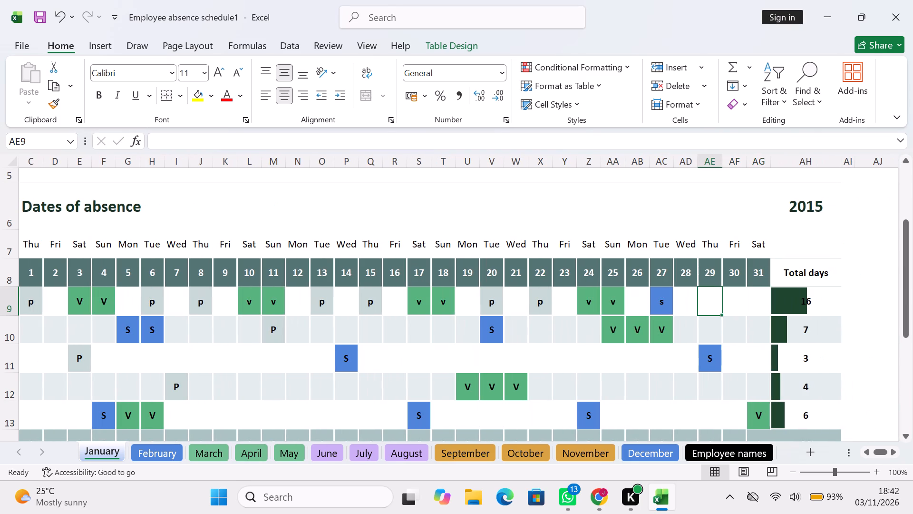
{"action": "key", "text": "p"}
{"action": "key", "text": "Right"}
Enter v for day 31 in the first employee's January row.
{"action": "key", "text": "Right"}
{"action": "key", "text": "Left"}
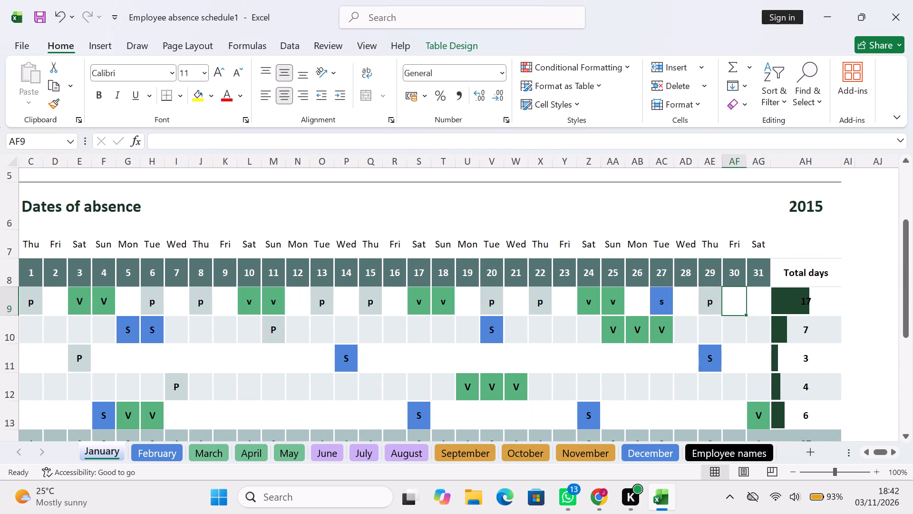
{"action": "key", "text": "Left"}
{"action": "key", "text": "Right"}
{"action": "key", "text": "Right"}
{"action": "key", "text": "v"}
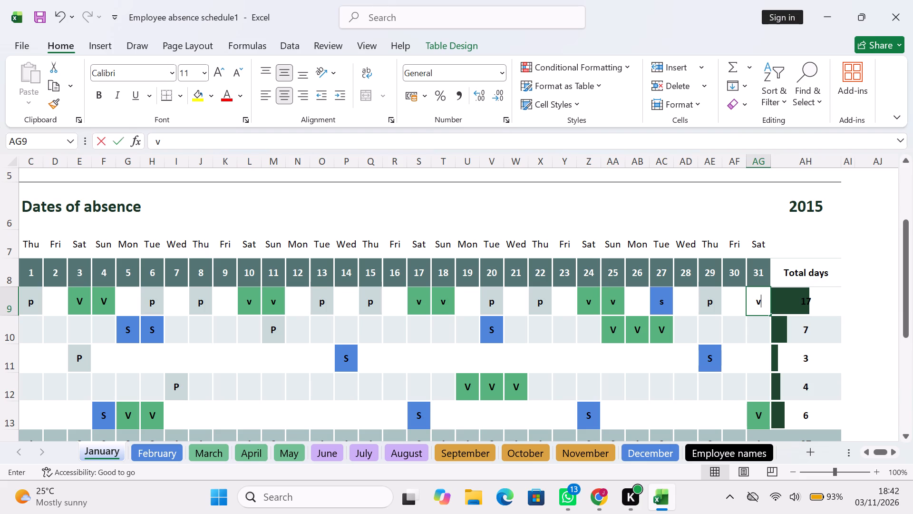
{"action": "key", "text": "Right"}
Enter p for day 1 in the second employee's January row.
{"action": "key", "text": "Left"}
{"action": "key", "text": "Left"}
{"action": "key", "text": "Left"}
{"action": "key", "text": "Left"}
{"action": "key", "text": "Left"}
{"action": "key", "text": "Left"}
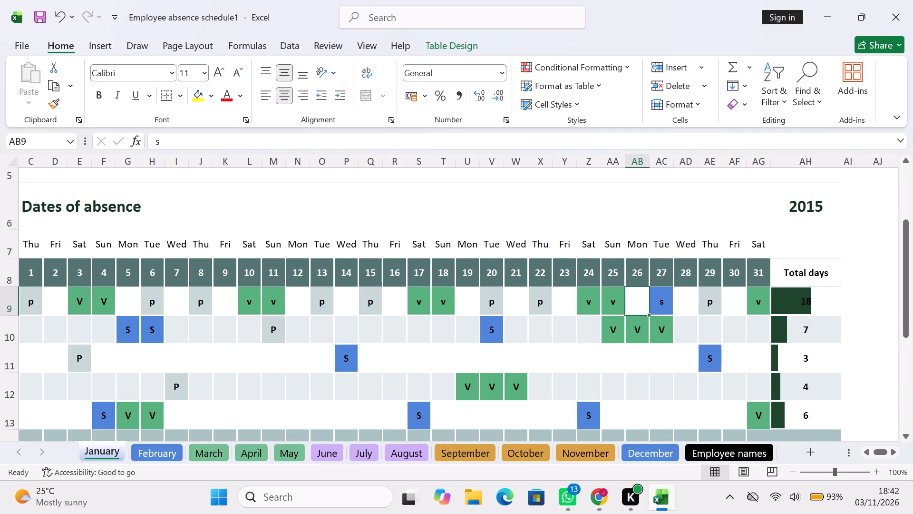
{"action": "key", "text": "Left"}
{"action": "key", "text": "Left"}
{"action": "key", "text": "Left"}
{"action": "key", "text": "Left"}
{"action": "key", "text": "Left"}
{"action": "key", "text": "Left"}
{"action": "key", "text": "Left"}
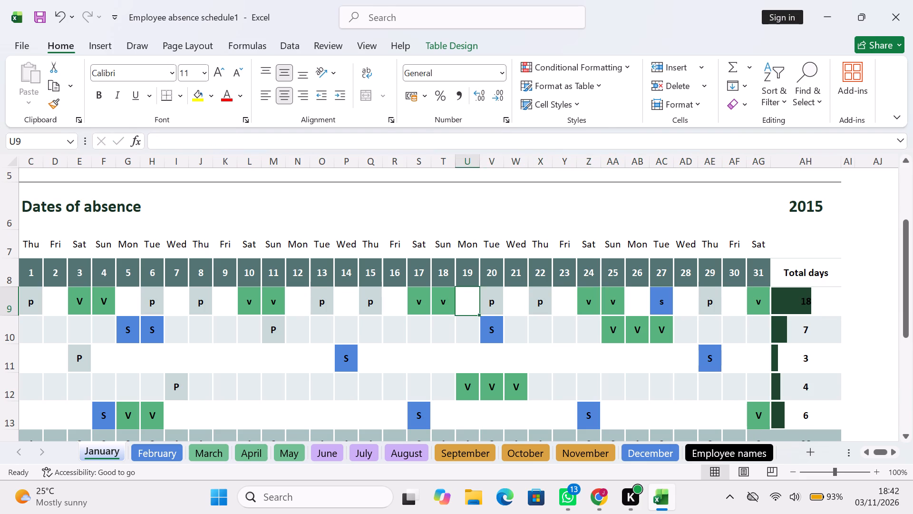
{"action": "key", "text": "Left"}
{"action": "key", "text": "Left"}
{"action": "key", "text": "Left"}
{"action": "key", "text": "Left"}
{"action": "key", "text": "Left"}
{"action": "key", "text": "Left"}
{"action": "key", "text": "Left"}
{"action": "key", "text": "Left"}
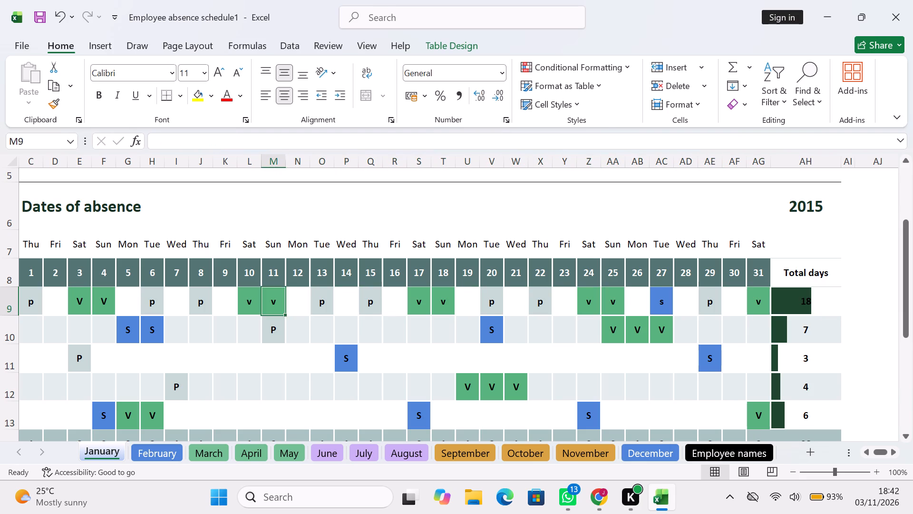
{"action": "key", "text": "Left"}
{"action": "key", "text": "Left"}
{"action": "key", "text": "Left"}
{"action": "key", "text": "Left"}
{"action": "key", "text": "Left"}
{"action": "key", "text": "Left"}
{"action": "key", "text": "Left"}
{"action": "key", "text": "Left"}
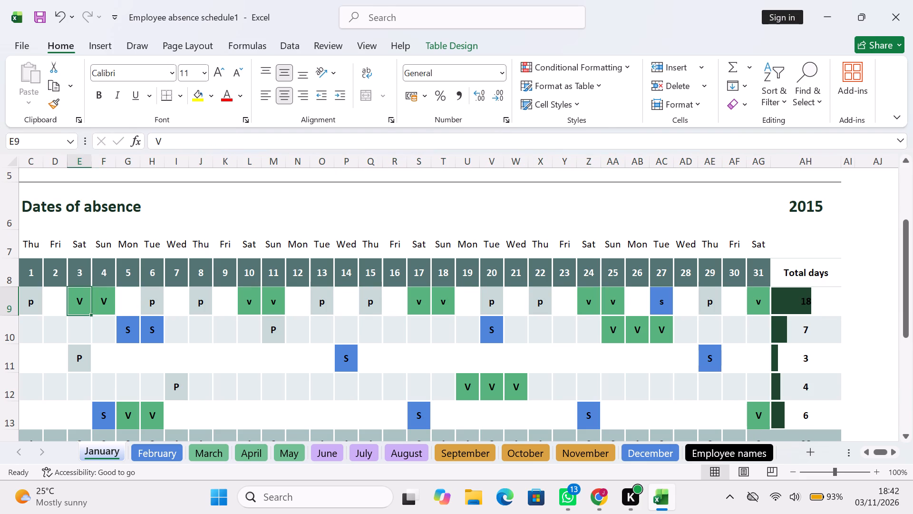
{"action": "key", "text": "Left"}
{"action": "key", "text": "Left"}
{"action": "key", "text": "Left"}
{"action": "key", "text": "Left"}
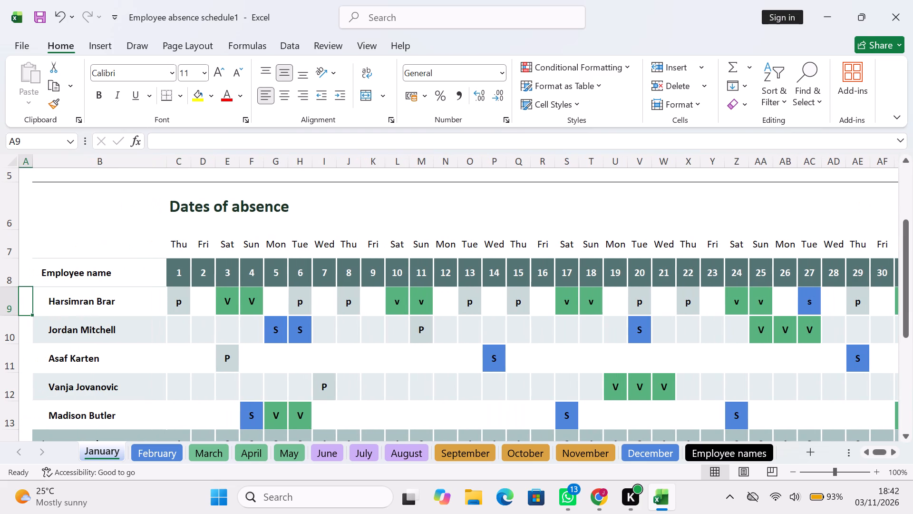
{"action": "key", "text": "Right"}
{"action": "key", "text": "Down"}
{"action": "key", "text": "Right"}
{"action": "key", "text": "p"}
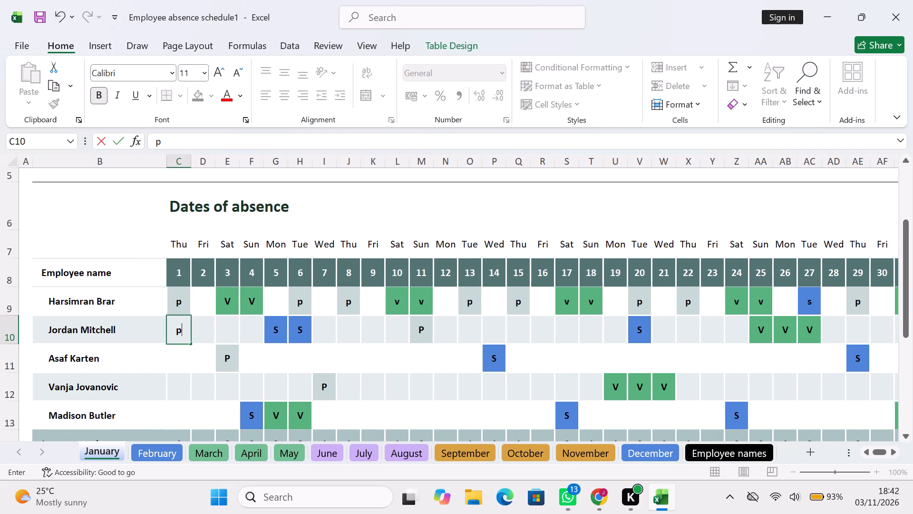
{"action": "key", "text": "Right"}
Enter v for days 3 and 4 in the second employee's January row.
{"action": "key", "text": "Right"}
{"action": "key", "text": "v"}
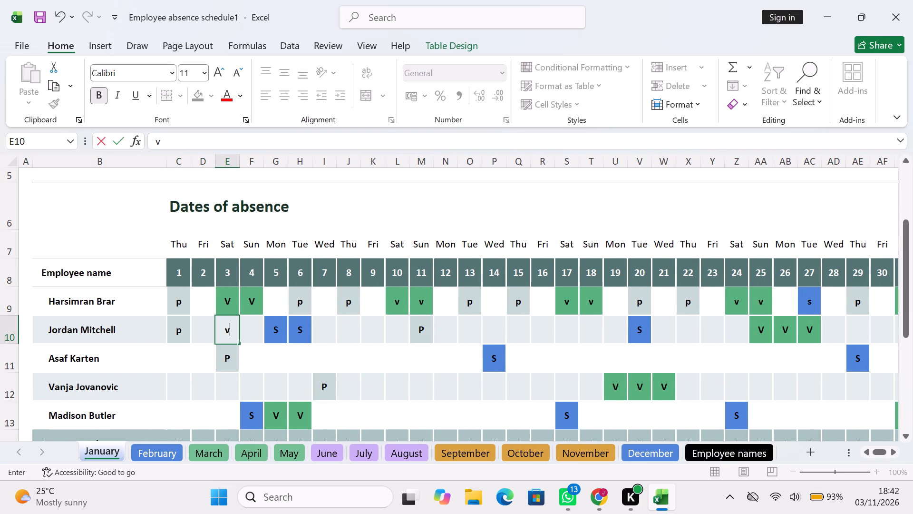
{"action": "key", "text": "Right"}
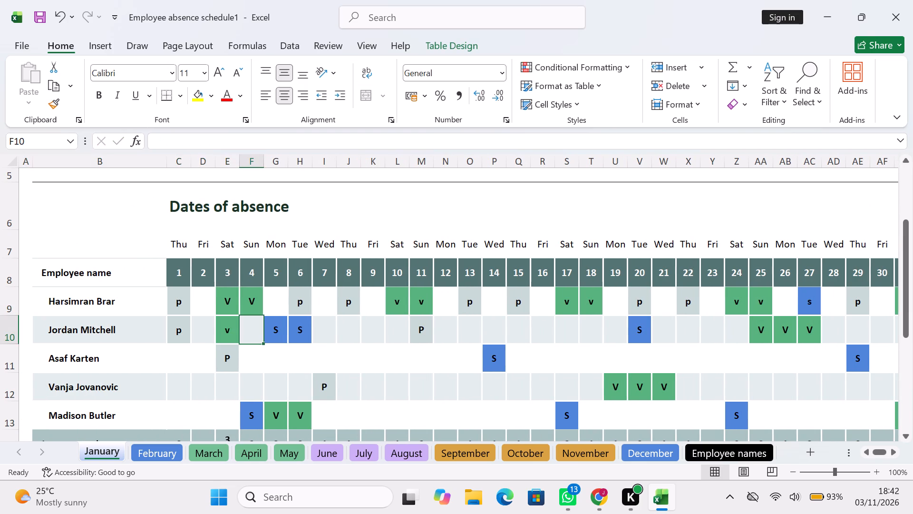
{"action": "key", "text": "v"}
{"action": "key", "text": "Right"}
Clear the absence codes for days 5 and 6 in the second employee's January row.
{"action": "key", "text": "Right"}
{"action": "key", "text": "Left"}
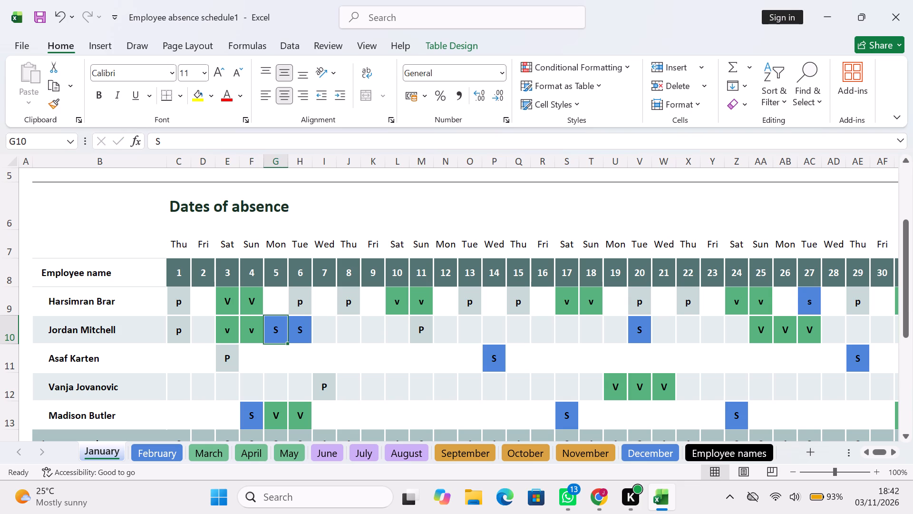
{"action": "key", "text": "BackSpace"}
{"action": "key", "text": "Right"}
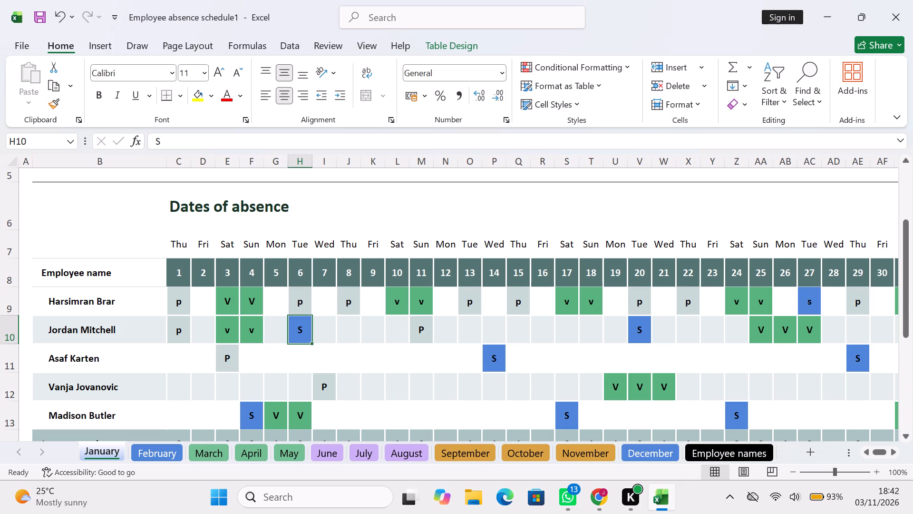
{"action": "key", "text": "BackSpace"}
{"action": "key", "text": "Right"}
Enter p for days 5 and 8 in the second employee's January row.
{"action": "key", "text": "Left"}
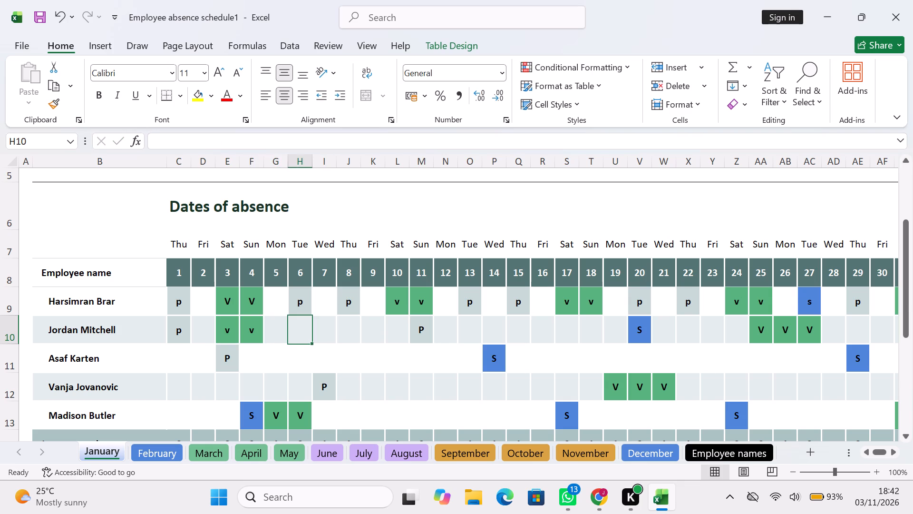
{"action": "key", "text": "Left"}
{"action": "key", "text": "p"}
{"action": "key", "text": "Right"}
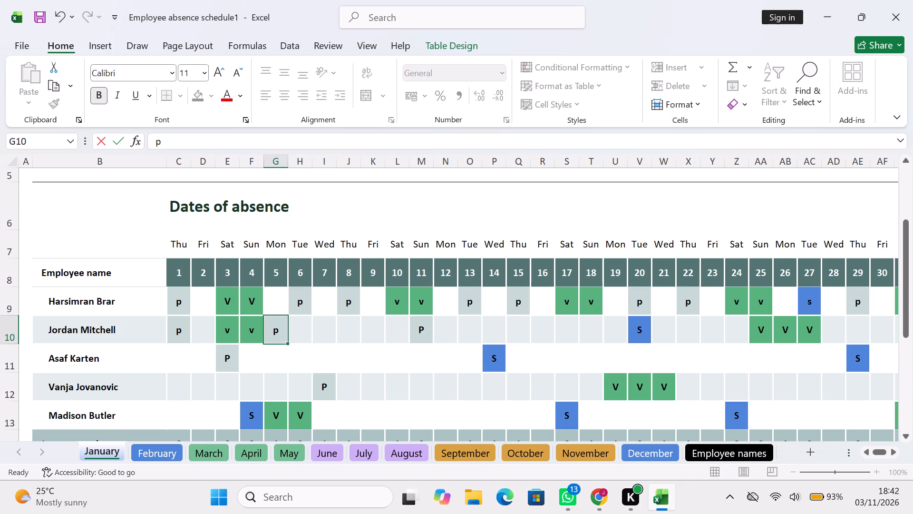
{"action": "key", "text": "Right"}
{"action": "key", "text": "Right"}
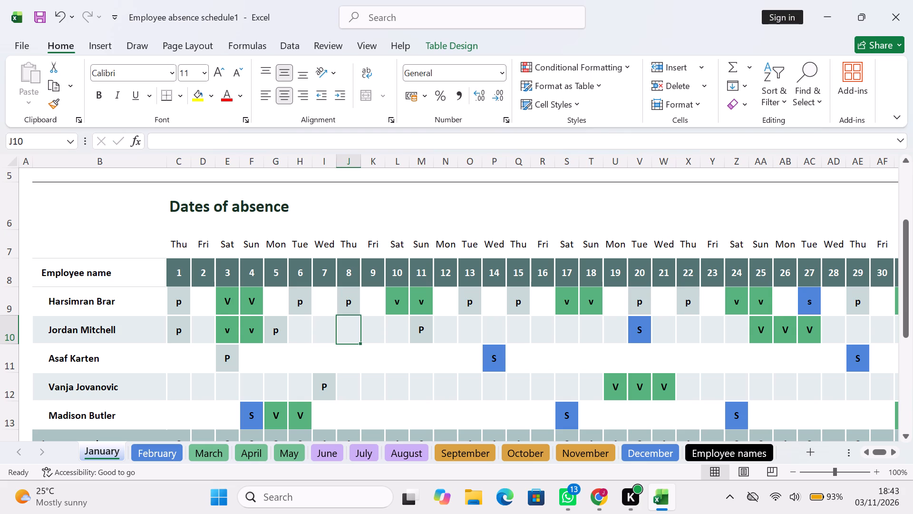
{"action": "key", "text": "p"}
{"action": "key", "text": "Right"}
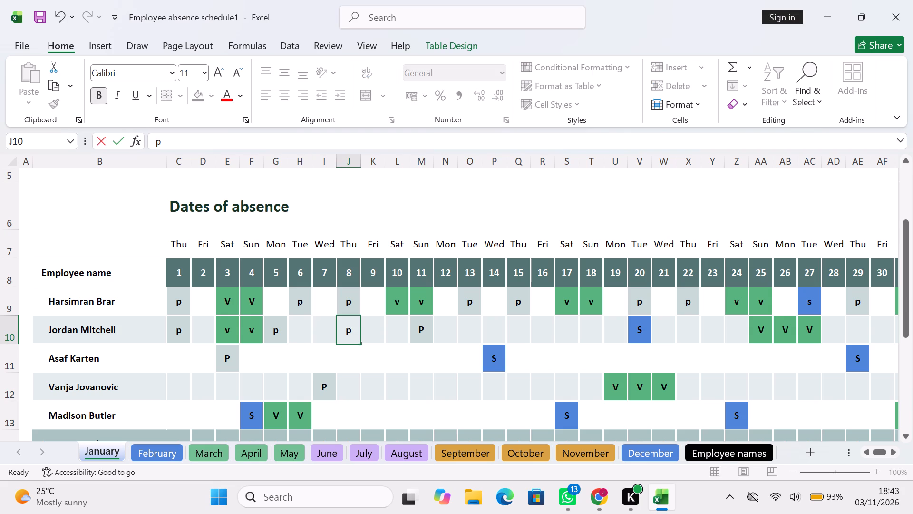
Enter p for day 9 in the second employee's January row.
{"action": "key", "text": "Right"}
{"action": "key", "text": "Left"}
{"action": "key", "text": "Left"}
{"action": "key", "text": "Right"}
{"action": "key", "text": "Right"}
{"action": "key", "text": "Left"}
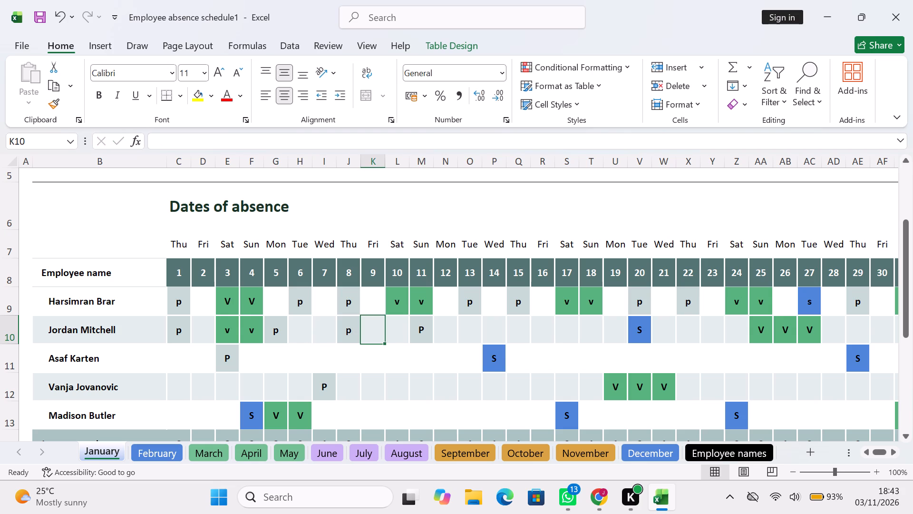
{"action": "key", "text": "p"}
{"action": "key", "text": "Right"}
Enter v for days 10 and 11 in the second employee's January row.
{"action": "key", "text": "Right"}
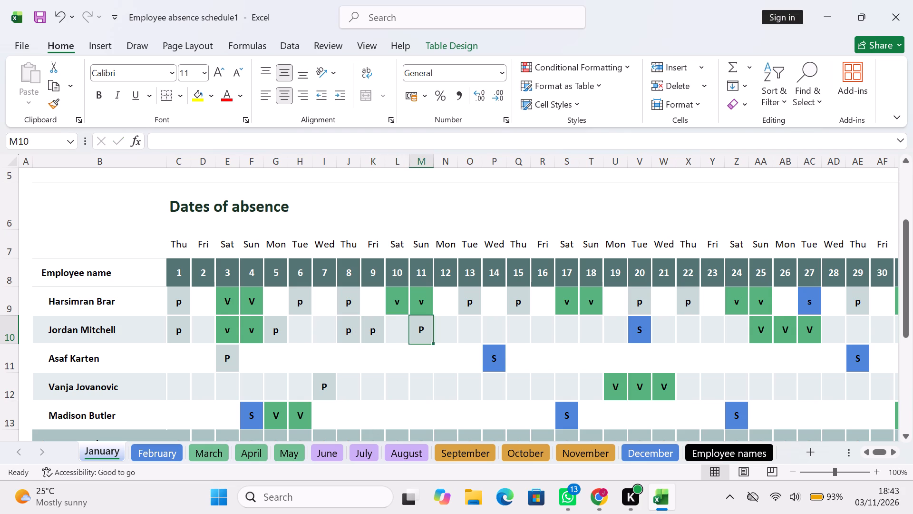
{"action": "key", "text": "Right"}
{"action": "key", "text": "Left"}
{"action": "key", "text": "Left"}
{"action": "key", "text": "Left"}
{"action": "key", "text": "Left"}
{"action": "key", "text": "Right"}
{"action": "key", "text": "Right"}
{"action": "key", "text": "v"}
{"action": "key", "text": "Right"}
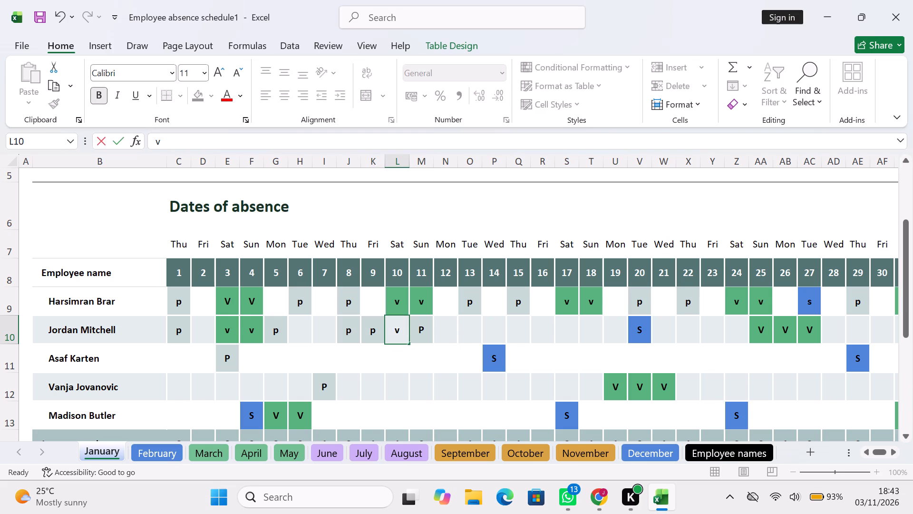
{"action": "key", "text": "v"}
{"action": "key", "text": "Right"}
Check the second employee's January absence codes around days 7 to 14.
{"action": "key", "text": "Right"}
{"action": "key", "text": "Left"}
{"action": "key", "text": "Left"}
{"action": "key", "text": "Left"}
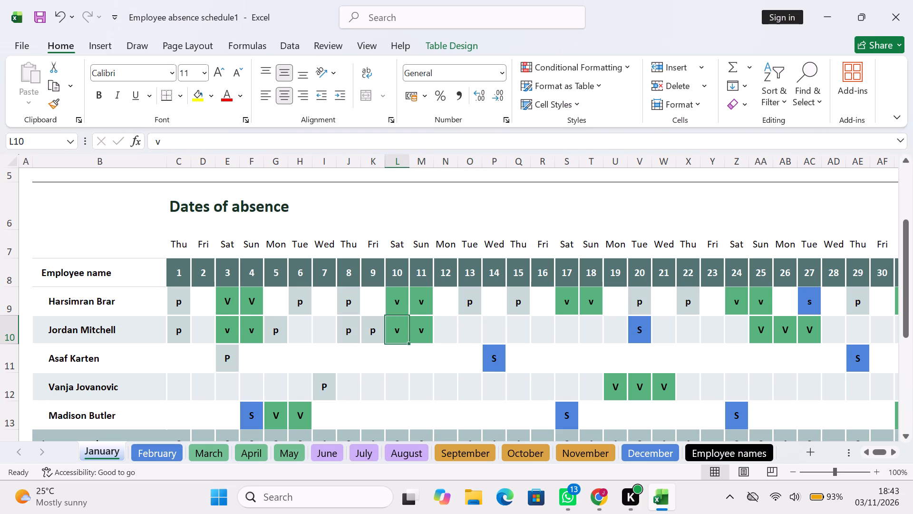
{"action": "key", "text": "Left"}
{"action": "key", "text": "Left"}
{"action": "key", "text": "Left"}
{"action": "key", "text": "Left"}
{"action": "key", "text": "Right"}
{"action": "key", "text": "Left"}
{"action": "key", "text": "Right"}
{"action": "key", "text": "Right"}
{"action": "key", "text": "Right"}
{"action": "key", "text": "Right"}
{"action": "key", "text": "Right"}
{"action": "key", "text": "Right"}
{"action": "key", "text": "Right"}
{"action": "key", "text": "Left"}
{"action": "key", "text": "Left"}
{"action": "key", "text": "Left"}
{"action": "key", "text": "Left"}
{"action": "key", "text": "Left"}
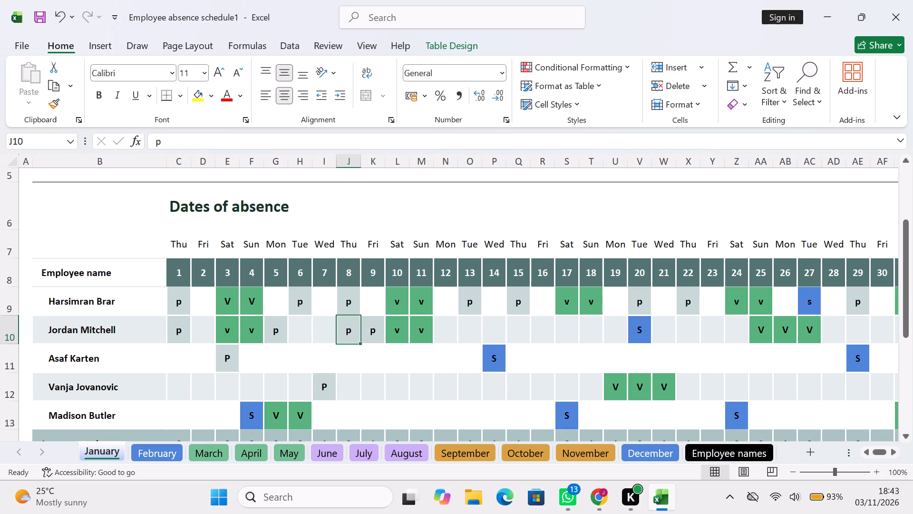
Check the second employee's January absence codes across days 2 to 14.
{"action": "key", "text": "Left"}
{"action": "key", "text": "Left"}
{"action": "key", "text": "Left"}
{"action": "key", "text": "Left"}
{"action": "key", "text": "Left"}
{"action": "key", "text": "Left"}
{"action": "key", "text": "Right"}
{"action": "key", "text": "Right"}
{"action": "key", "text": "Right"}
{"action": "key", "text": "Right"}
{"action": "key", "text": "Right"}
{"action": "key", "text": "Right"}
{"action": "key", "text": "Right"}
{"action": "key", "text": "Right"}
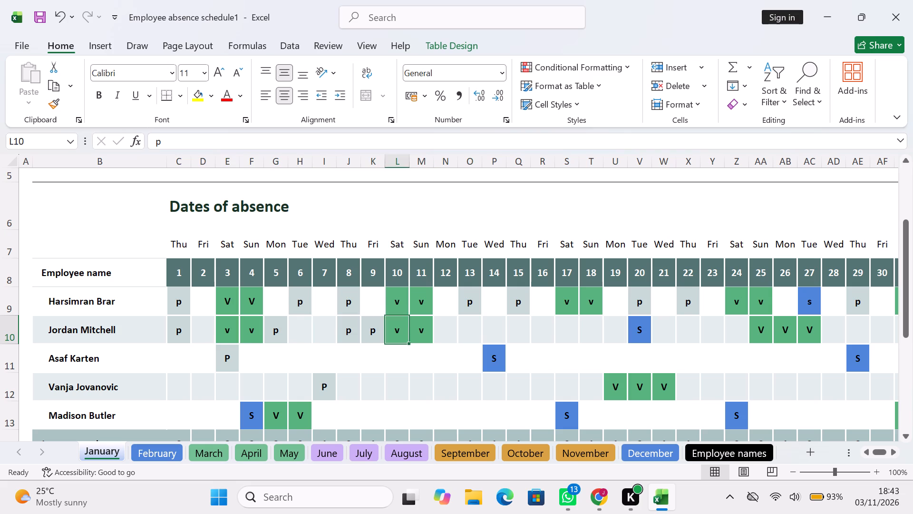
{"action": "key", "text": "Right"}
{"action": "key", "text": "Right"}
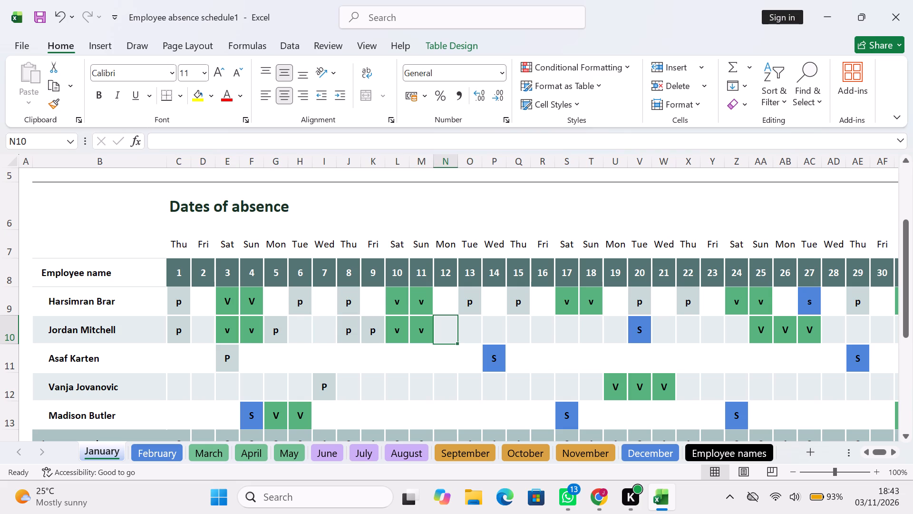
{"action": "key", "text": "Right"}
{"action": "key", "text": "Right"}
{"action": "key", "text": "Left"}
{"action": "key", "text": "Left"}
{"action": "key", "text": "Left"}
{"action": "key", "text": "Left"}
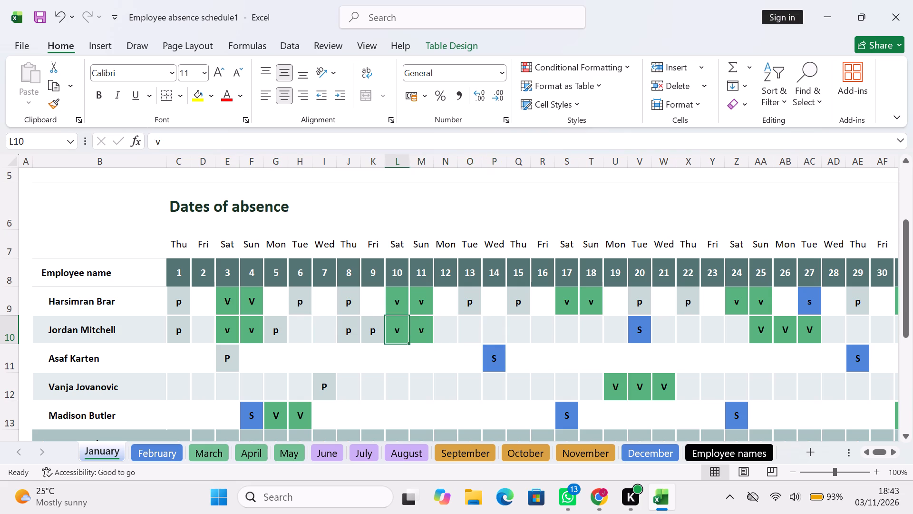
{"action": "key", "text": "Left"}
{"action": "key", "text": "Left"}
{"action": "key", "text": "Left"}
{"action": "key", "text": "Left"}
{"action": "key", "text": "Left"}
{"action": "key", "text": "Left"}
Enter p for days 12 and 15 in the second employee's January row.
{"action": "key", "text": "Right"}
{"action": "key", "text": "Right"}
{"action": "key", "text": "Right"}
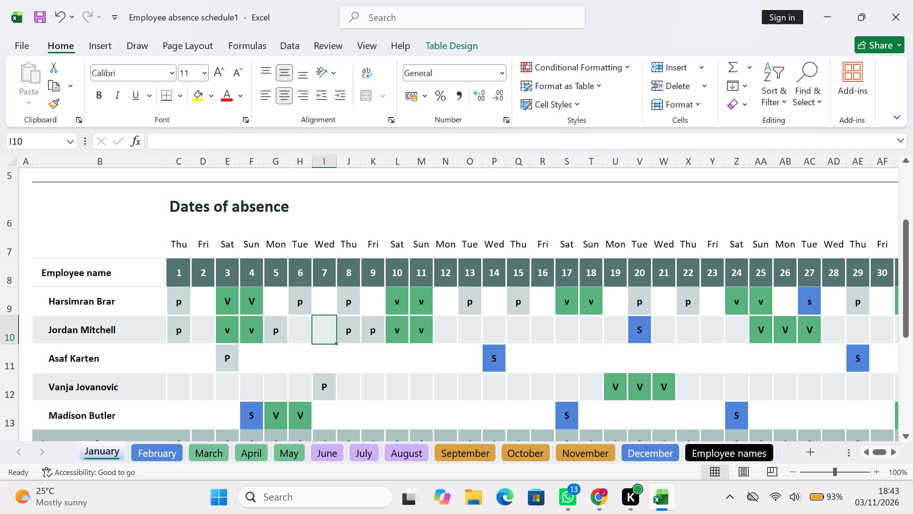
{"action": "key", "text": "Right"}
{"action": "key", "text": "Right"}
{"action": "key", "text": "Right"}
{"action": "key", "text": "Right"}
{"action": "key", "text": "Right"}
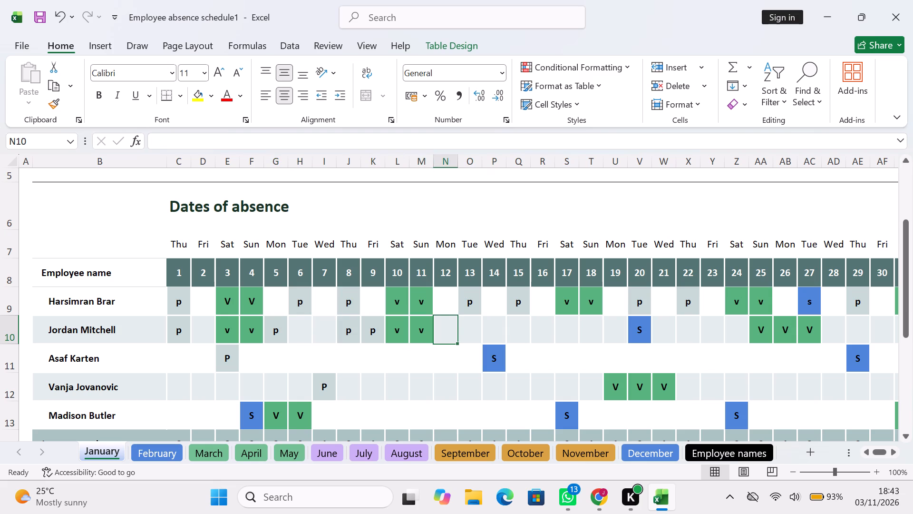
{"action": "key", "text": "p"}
{"action": "key", "text": "Right"}
{"action": "key", "text": "Right"}
{"action": "key", "text": "Right"}
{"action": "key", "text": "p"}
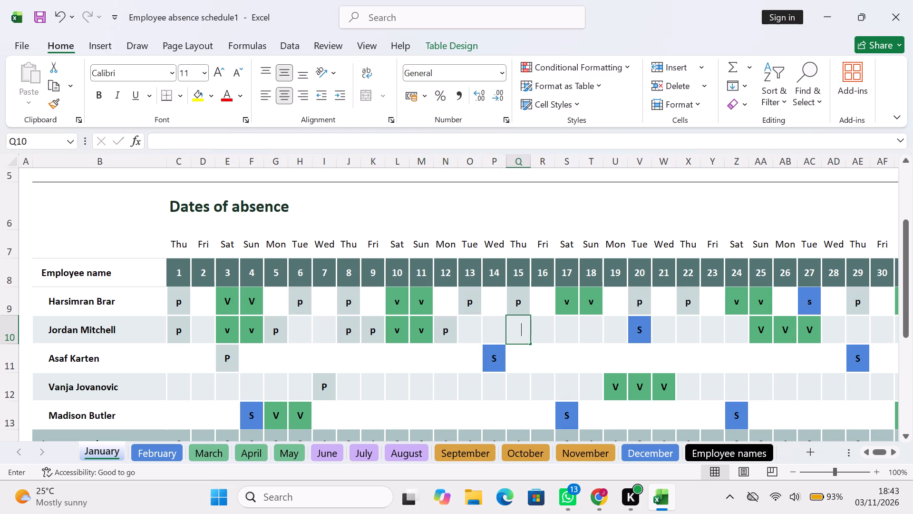
{"action": "key", "text": "Right"}
Review the second employee's January absence codes from day 15 back to day 1.
{"action": "key", "text": "Left"}
{"action": "key", "text": "Left"}
{"action": "key", "text": "Left"}
{"action": "key", "text": "Left"}
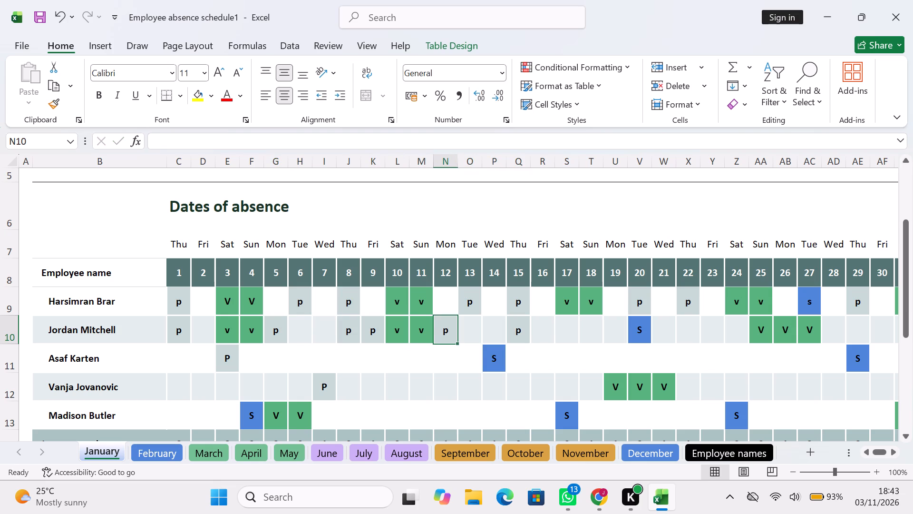
{"action": "key", "text": "Left"}
{"action": "key", "text": "Right"}
{"action": "key", "text": "Right"}
{"action": "key", "text": "Right"}
{"action": "key", "text": "Left"}
{"action": "key", "text": "Left"}
{"action": "key", "text": "Left"}
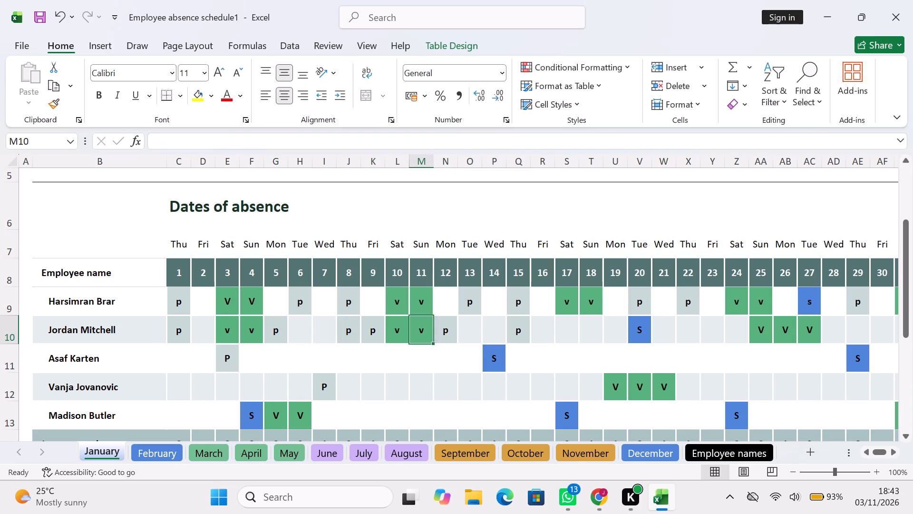
{"action": "key", "text": "Left"}
{"action": "key", "text": "Left"}
{"action": "key", "text": "Left"}
{"action": "key", "text": "Left"}
{"action": "key", "text": "Left"}
{"action": "key", "text": "Left"}
{"action": "key", "text": "Left"}
{"action": "key", "text": "Left"}
{"action": "key", "text": "Left"}
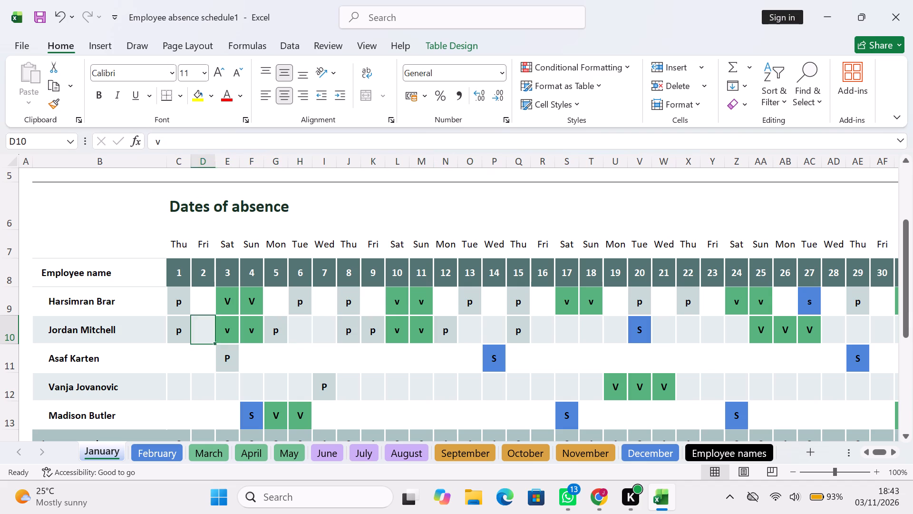
{"action": "key", "text": "Left"}
Recheck the second employee's January absence codes from day 1 through day 17, especially days 13 to 16.
{"action": "key", "text": "Right"}
{"action": "key", "text": "Right"}
{"action": "key", "text": "Right"}
{"action": "key", "text": "Right"}
{"action": "key", "text": "Right"}
{"action": "key", "text": "Right"}
{"action": "key", "text": "Right"}
{"action": "key", "text": "Right"}
{"action": "key", "text": "Right"}
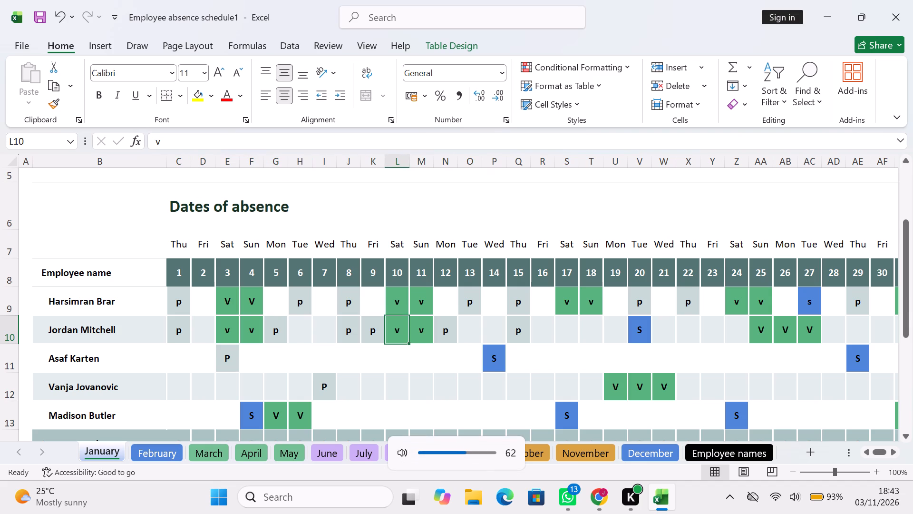
{"action": "key", "text": "Right"}
{"action": "key", "text": "Right"}
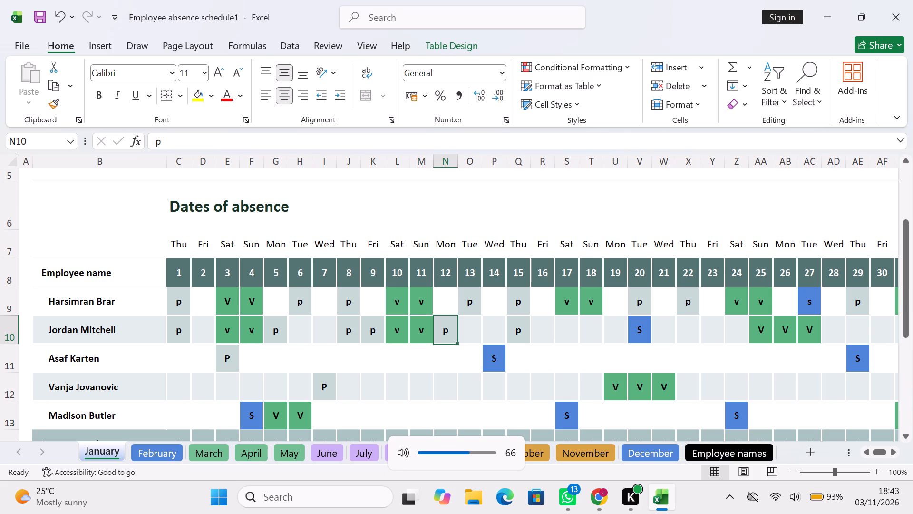
{"action": "key", "text": "Right"}
{"action": "key", "text": "Right"}
{"action": "key", "text": "Right"}
{"action": "key", "text": "Left"}
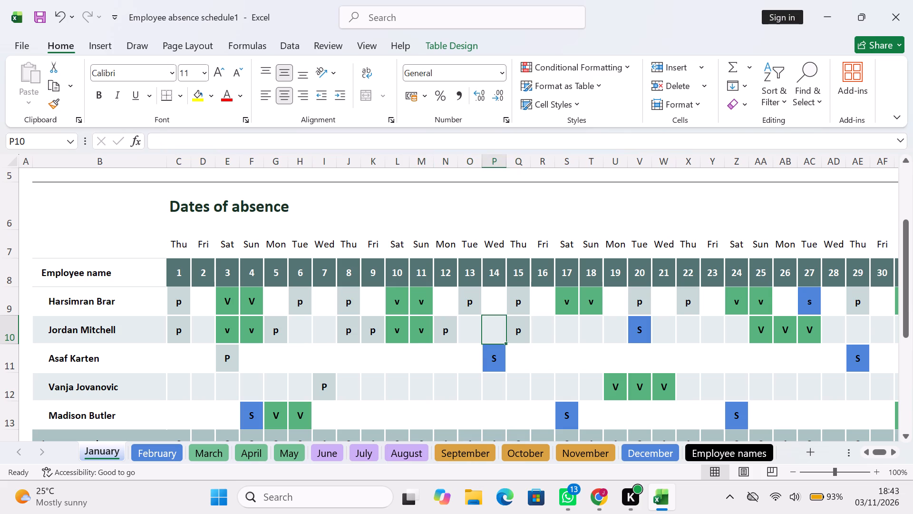
{"action": "key", "text": "Left"}
{"action": "key", "text": "Right"}
{"action": "key", "text": "Right"}
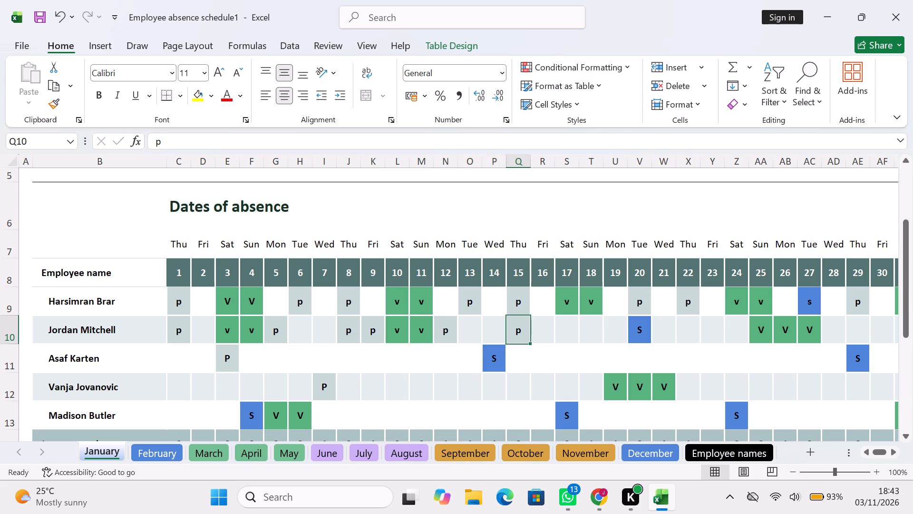
{"action": "key", "text": "Left"}
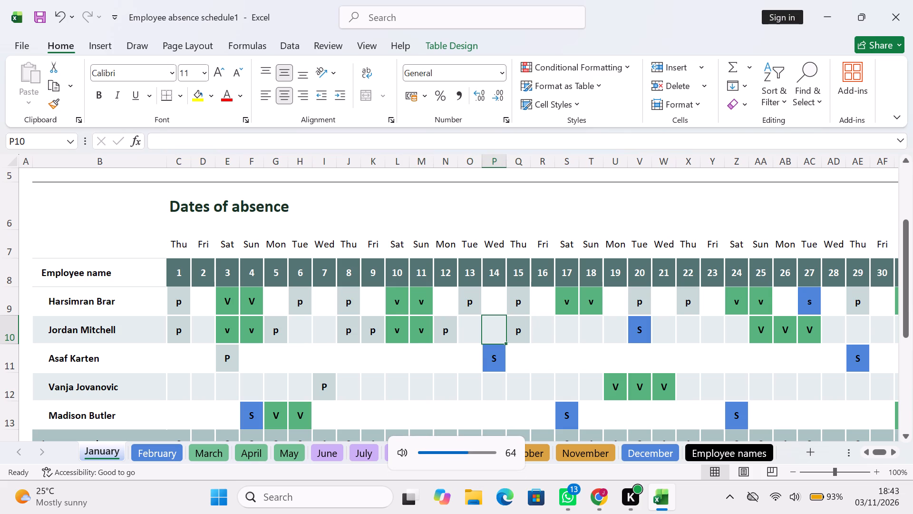
{"action": "key", "text": "Right"}
{"action": "key", "text": "Right"}
{"action": "key", "text": "Right"}
{"action": "key", "text": "Left"}
{"action": "key", "text": "Left"}
{"action": "key", "text": "Left"}
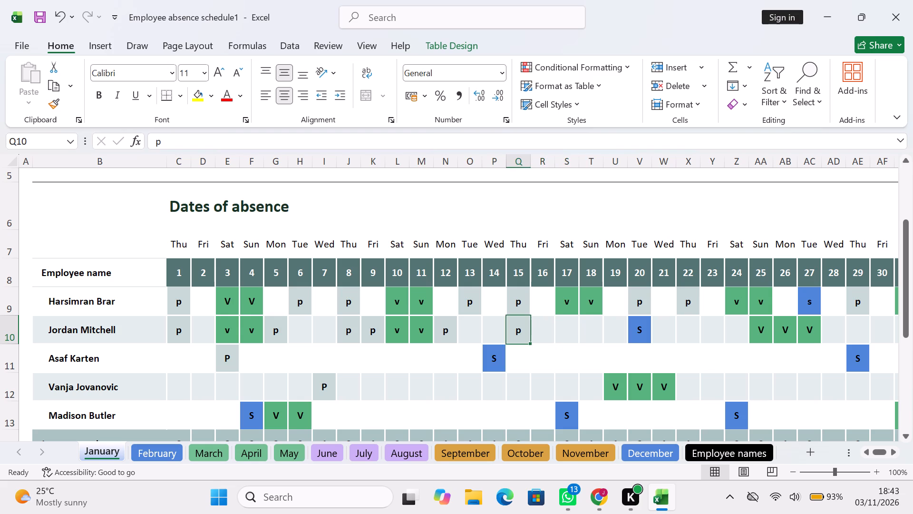
{"action": "key", "text": "Left"}
{"action": "key", "text": "Left"}
{"action": "key", "text": "Left"}
{"action": "key", "text": "Left"}
{"action": "key", "text": "Left"}
{"action": "key", "text": "Left"}
{"action": "key", "text": "Left"}
{"action": "key", "text": "Left"}
{"action": "key", "text": "Left"}
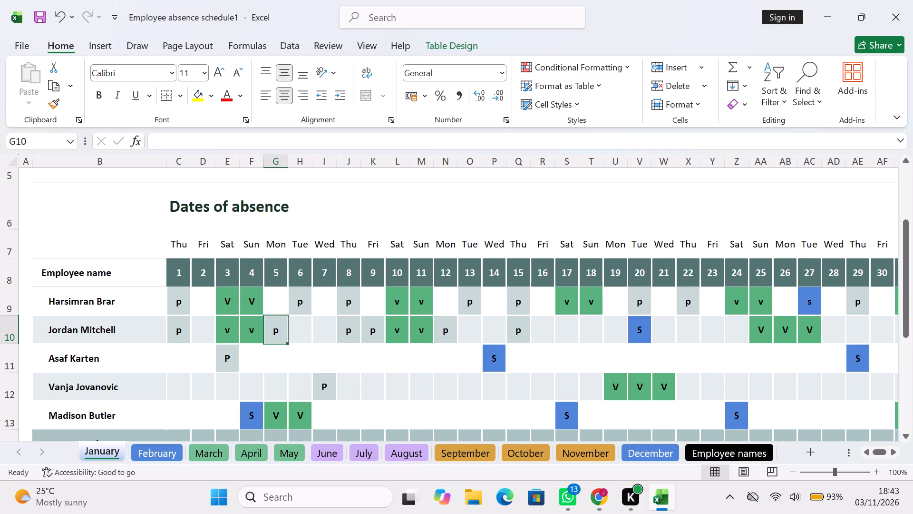
{"action": "key", "text": "Left"}
{"action": "key", "text": "Left"}
Enter v for days 17 and 18 in the second employee's January row.
{"action": "key", "text": "Right"}
{"action": "key", "text": "Right"}
{"action": "key", "text": "Right"}
{"action": "key", "text": "Right"}
{"action": "key", "text": "Right"}
{"action": "key", "text": "Right"}
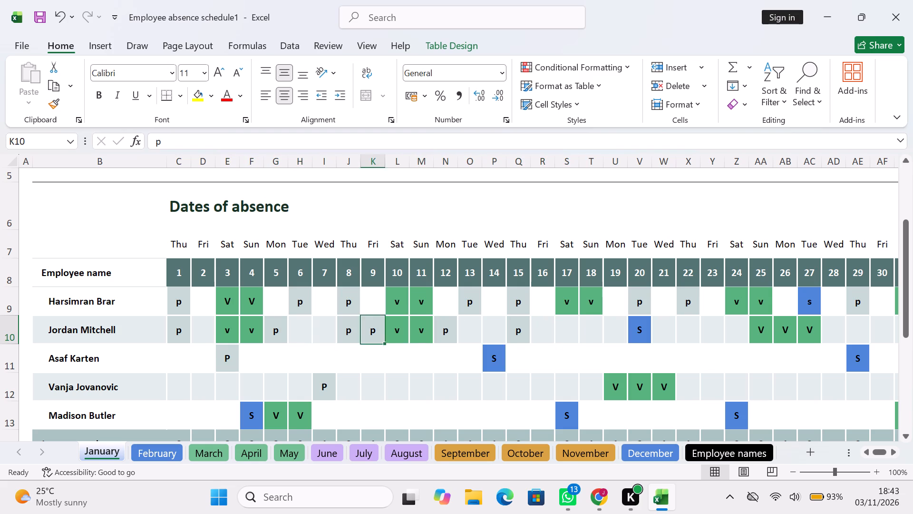
{"action": "key", "text": "Right"}
{"action": "key", "text": "Right"}
{"action": "key", "text": "Right"}
{"action": "key", "text": "Right"}
{"action": "key", "text": "Right"}
{"action": "key", "text": "Right"}
{"action": "key", "text": "Right"}
{"action": "key", "text": "Right"}
{"action": "key", "text": "Right"}
{"action": "key", "text": "Right"}
{"action": "key", "text": "Right"}
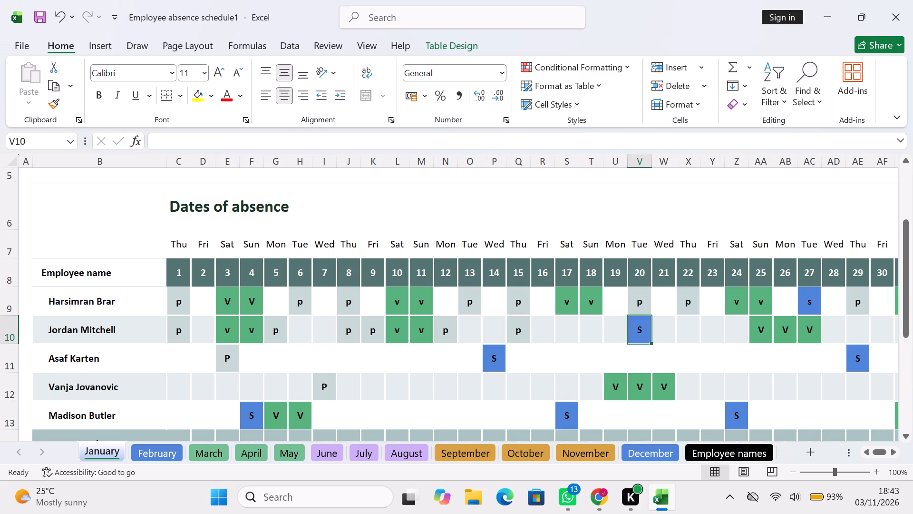
{"action": "key", "text": "Left"}
{"action": "key", "text": "Left"}
{"action": "key", "text": "Left"}
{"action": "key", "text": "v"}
{"action": "key", "text": "Right"}
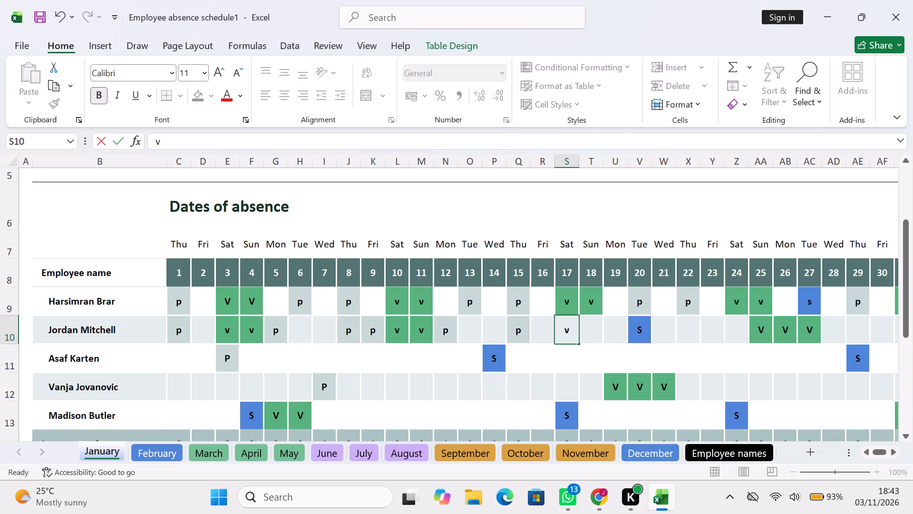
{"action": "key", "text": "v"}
{"action": "key", "text": "Right"}
Check the second employee's January absence codes across days 7 to 20.
{"action": "key", "text": "Left"}
{"action": "key", "text": "Left"}
{"action": "key", "text": "Left"}
{"action": "key", "text": "Left"}
{"action": "key", "text": "Left"}
{"action": "key", "text": "Left"}
{"action": "key", "text": "Left"}
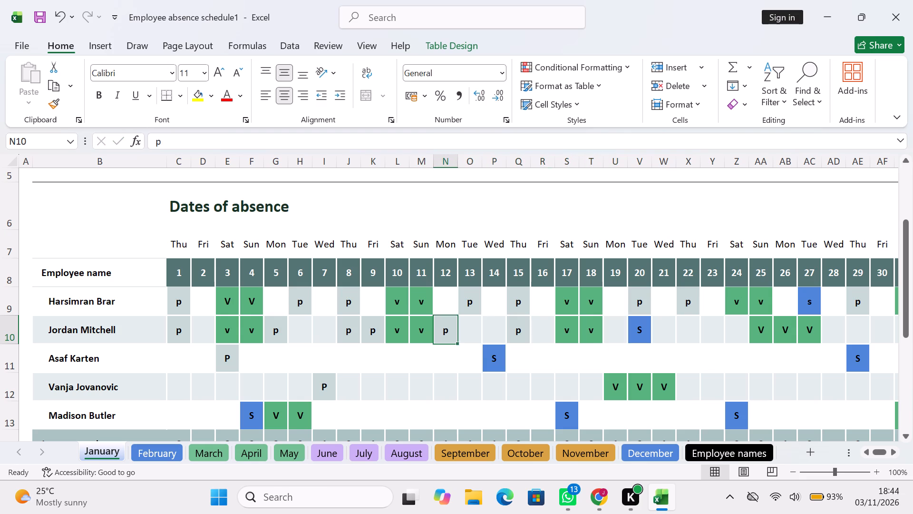
{"action": "key", "text": "Left"}
{"action": "key", "text": "Left"}
{"action": "key", "text": "Left"}
{"action": "key", "text": "Left"}
{"action": "key", "text": "Left"}
{"action": "key", "text": "Right"}
{"action": "key", "text": "Right"}
{"action": "key", "text": "Right"}
{"action": "key", "text": "Right"}
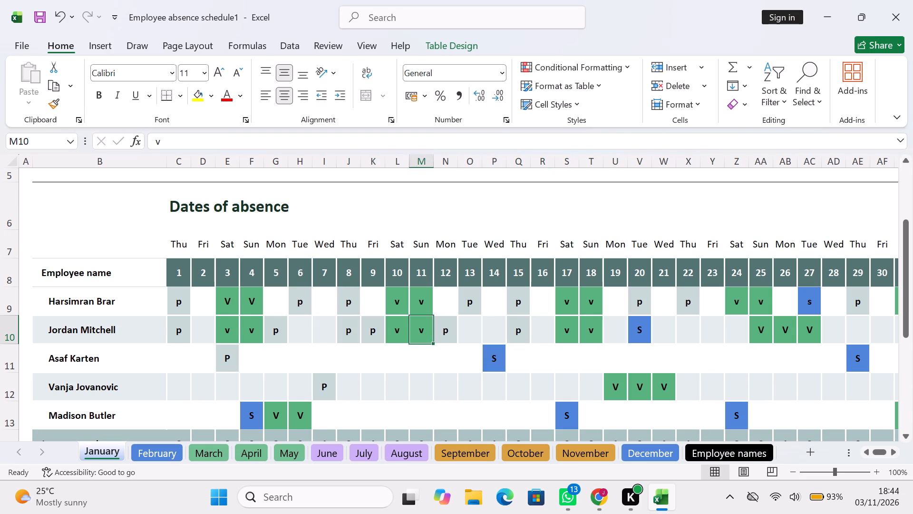
{"action": "key", "text": "Right"}
{"action": "key", "text": "Right"}
{"action": "key", "text": "Right"}
{"action": "key", "text": "Right"}
{"action": "key", "text": "Right"}
{"action": "key", "text": "Right"}
{"action": "key", "text": "Right"}
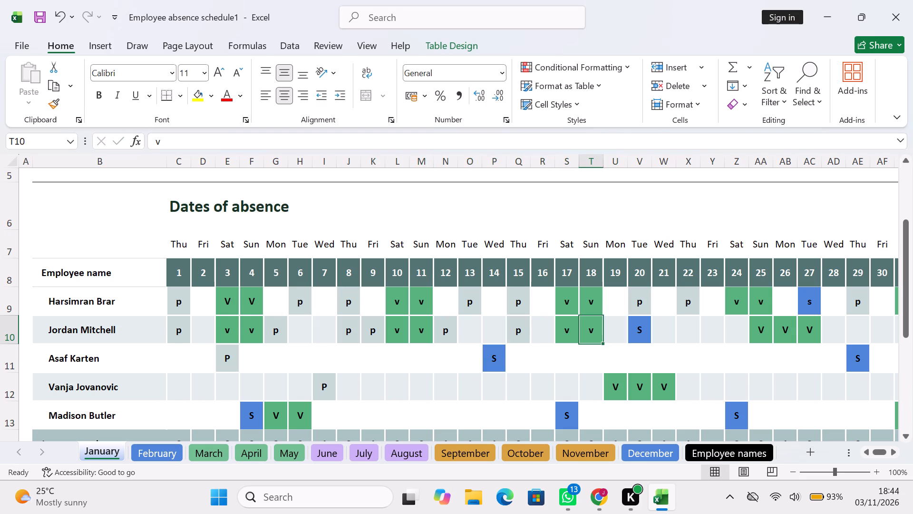
{"action": "key", "text": "Right"}
{"action": "key", "text": "Right"}
{"action": "key", "text": "Left"}
{"action": "key", "text": "Left"}
{"action": "key", "text": "Left"}
{"action": "key", "text": "Left"}
{"action": "key", "text": "Left"}
{"action": "key", "text": "Left"}
{"action": "key", "text": "Left"}
{"action": "key", "text": "Left"}
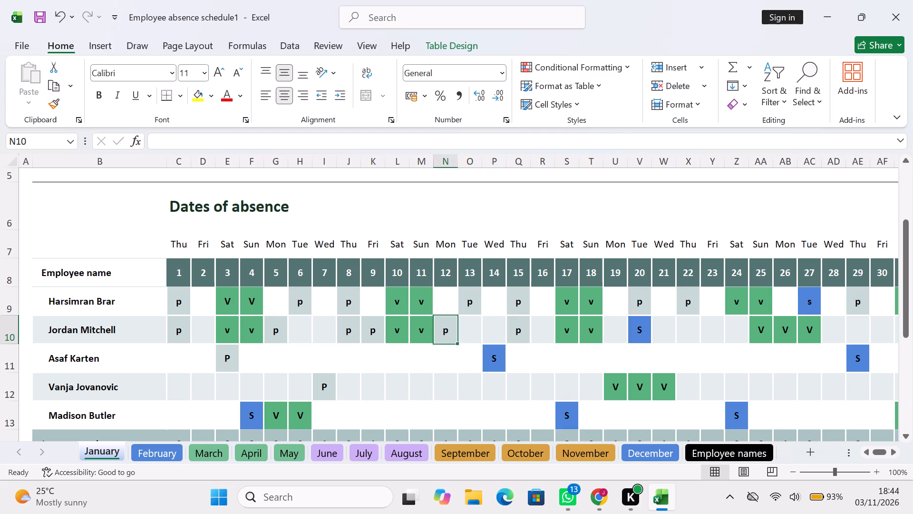
Review the second employee's January absence codes from day 12 back to day 3, and forward through day 19.
{"action": "key", "text": "Left"}
{"action": "key", "text": "Left"}
{"action": "key", "text": "Left"}
{"action": "key", "text": "Left"}
{"action": "key", "text": "Left"}
{"action": "key", "text": "Left"}
{"action": "key", "text": "Left"}
{"action": "key", "text": "Left"}
{"action": "key", "text": "Left"}
{"action": "key", "text": "Right"}
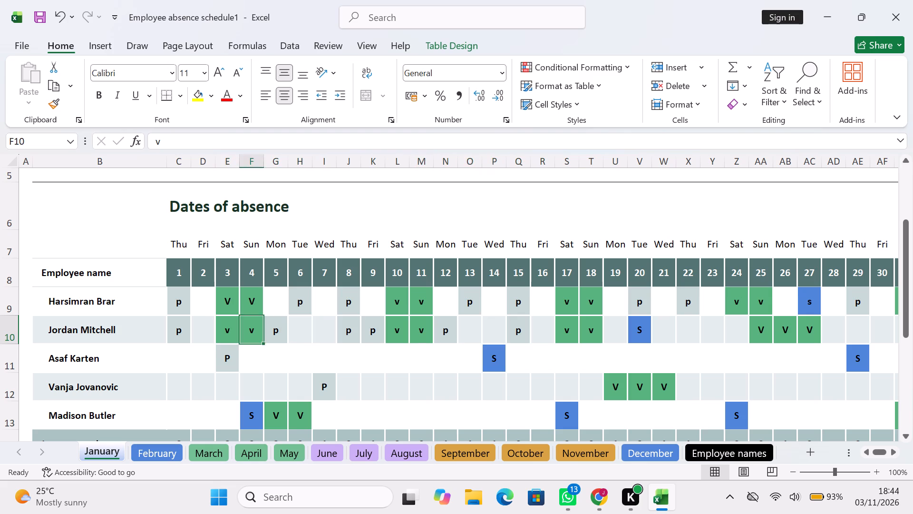
{"action": "key", "text": "Right"}
{"action": "key", "text": "Right"}
{"action": "key", "text": "Right"}
{"action": "key", "text": "Right"}
{"action": "key", "text": "Right"}
{"action": "key", "text": "Right"}
{"action": "key", "text": "Right"}
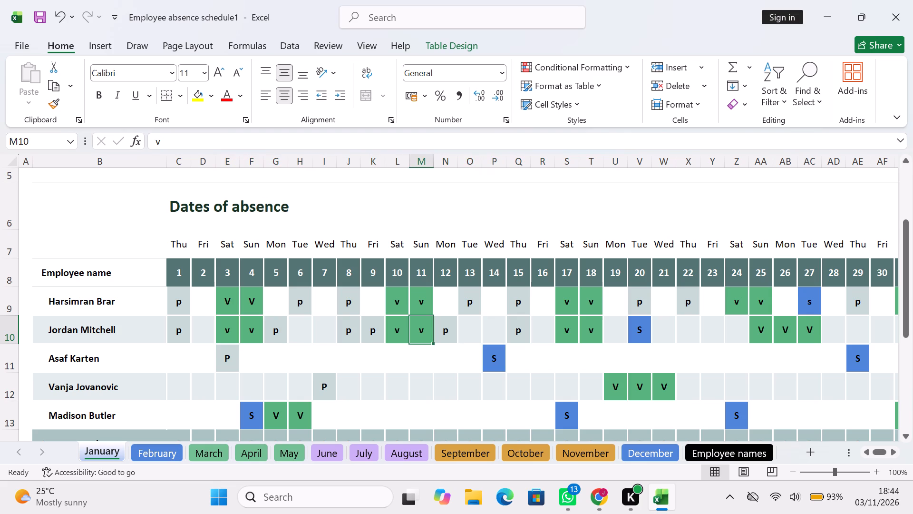
{"action": "key", "text": "Right"}
{"action": "key", "text": "Right"}
{"action": "key", "text": "Right"}
{"action": "key", "text": "Right"}
{"action": "key", "text": "Right"}
{"action": "key", "text": "Right"}
{"action": "key", "text": "Right"}
{"action": "key", "text": "Right"}
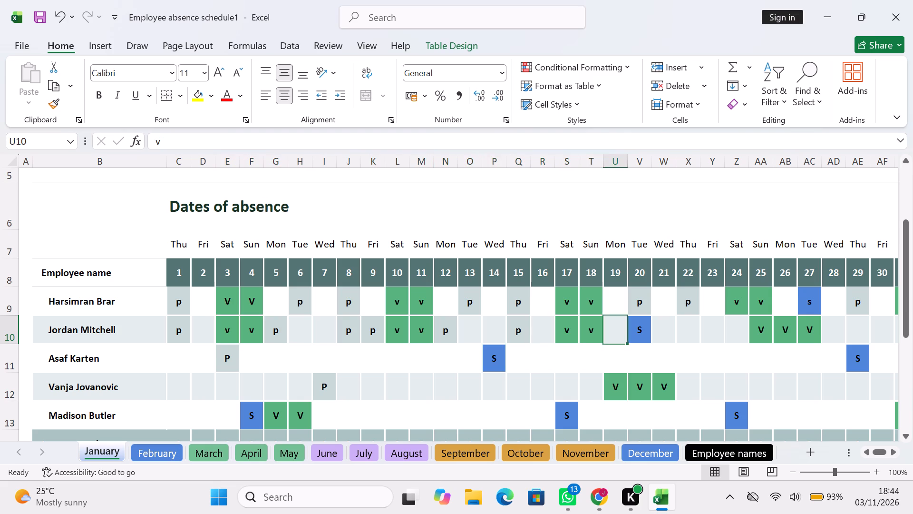
Recheck the second employee's January absence codes between days 15 and 19.
{"action": "key", "text": "Left"}
{"action": "key", "text": "Right"}
{"action": "key", "text": "Left"}
{"action": "key", "text": "Left"}
{"action": "key", "text": "Left"}
{"action": "key", "text": "Left"}
{"action": "key", "text": "Right"}
{"action": "key", "text": "Right"}
{"action": "key", "text": "Right"}
{"action": "key", "text": "Right"}
Enter p for days 21 and 23 in the second employee's January row.
{"action": "key", "text": "Right"}
{"action": "key", "text": "Right"}
{"action": "key", "text": "Left"}
{"action": "key", "text": "Left"}
{"action": "key", "text": "Right"}
{"action": "key", "text": "Right"}
{"action": "key", "text": "Right"}
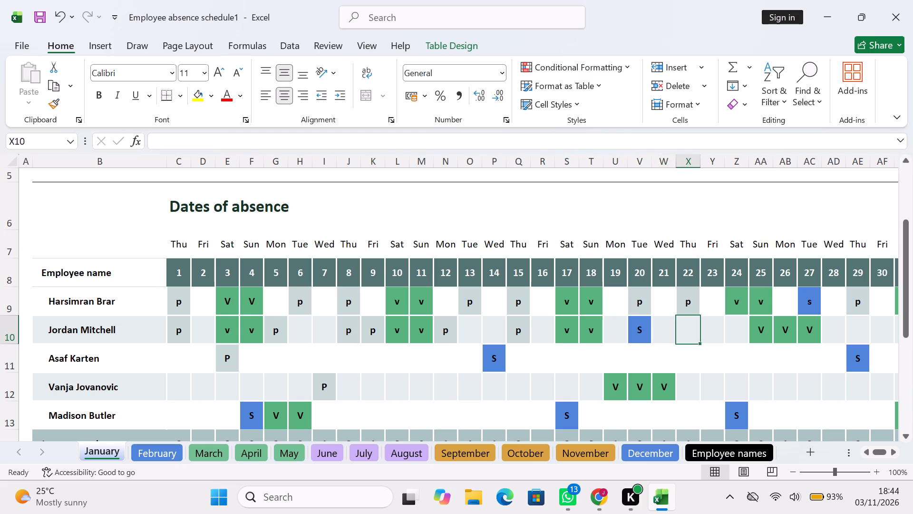
{"action": "key", "text": "Left"}
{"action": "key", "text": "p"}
{"action": "key", "text": "Right"}
{"action": "key", "text": "Right"}
{"action": "key", "text": "Right"}
{"action": "key", "text": "Left"}
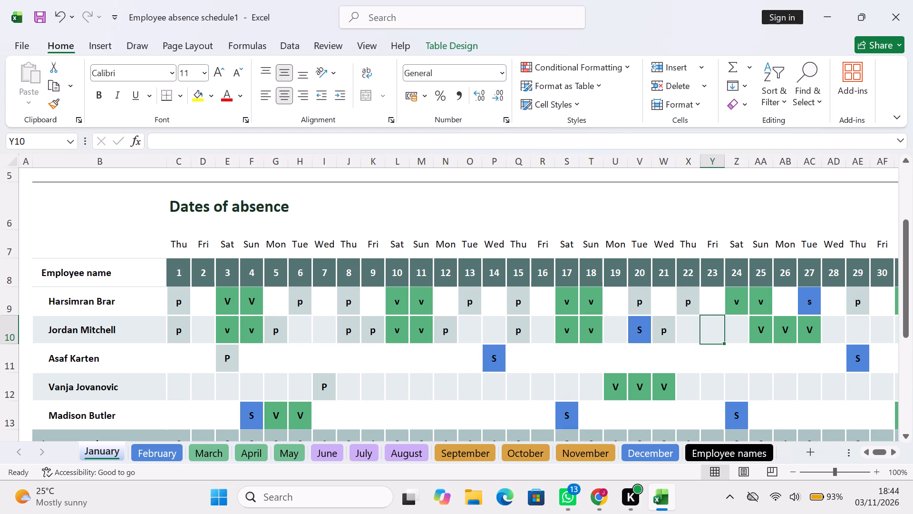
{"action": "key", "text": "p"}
{"action": "key", "text": "Right"}
{"action": "key", "text": "Right"}
{"action": "key", "text": "Right"}
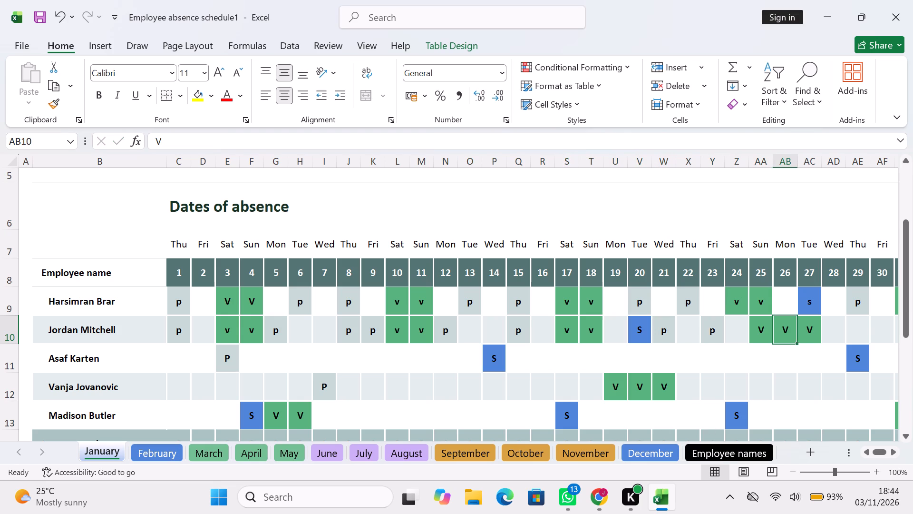
{"action": "key", "text": "Right"}
{"action": "key", "text": "Left"}
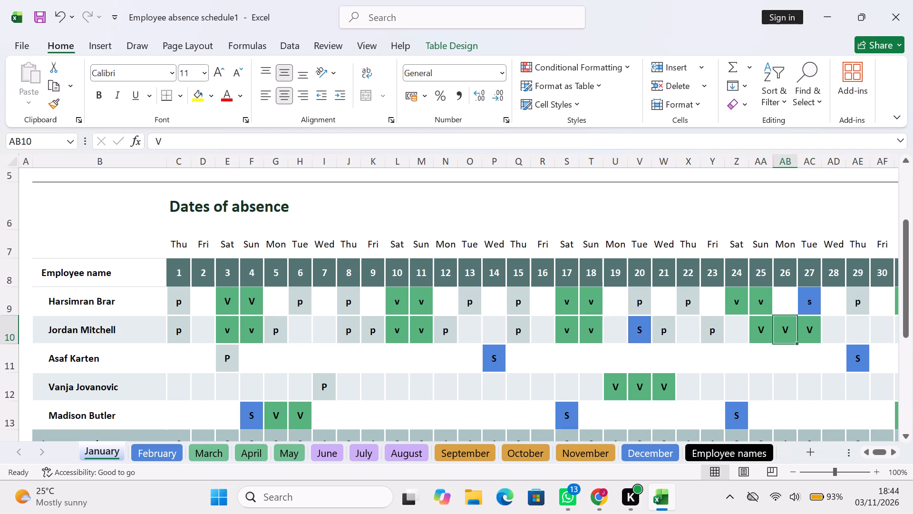
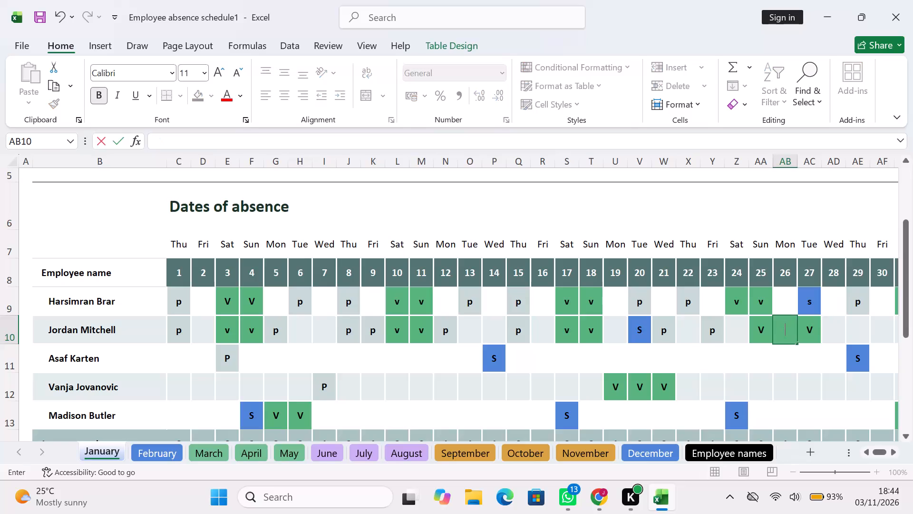
Clear the second employee's January absence codes for days 26 and 27.
{"action": "key", "text": "Right"}
{"action": "key", "text": "BackSpace"}
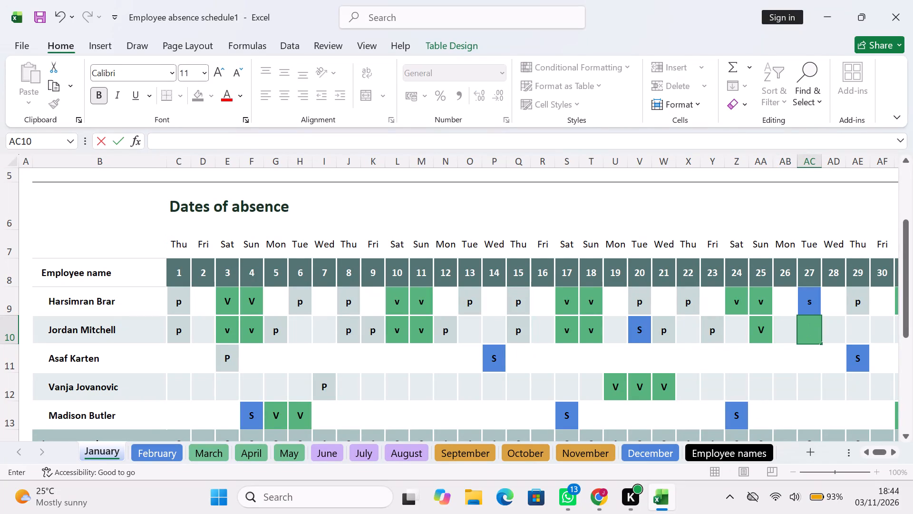
{"action": "key", "text": "Left"}
Clear the first employee's January absence code for day 27.
{"action": "key", "text": "Up"}
{"action": "key", "text": "Right"}
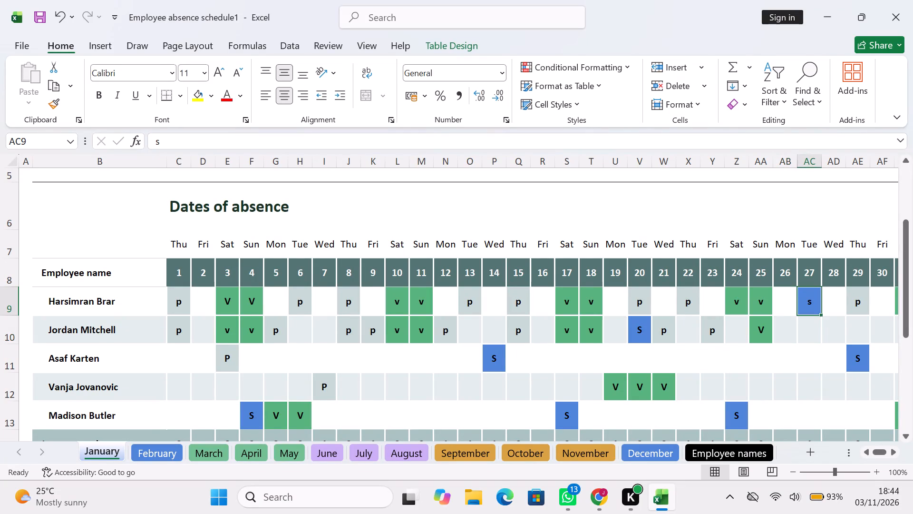
{"action": "key", "text": "Right"}
{"action": "key", "text": "Left"}
{"action": "key", "text": "BackSpace"}
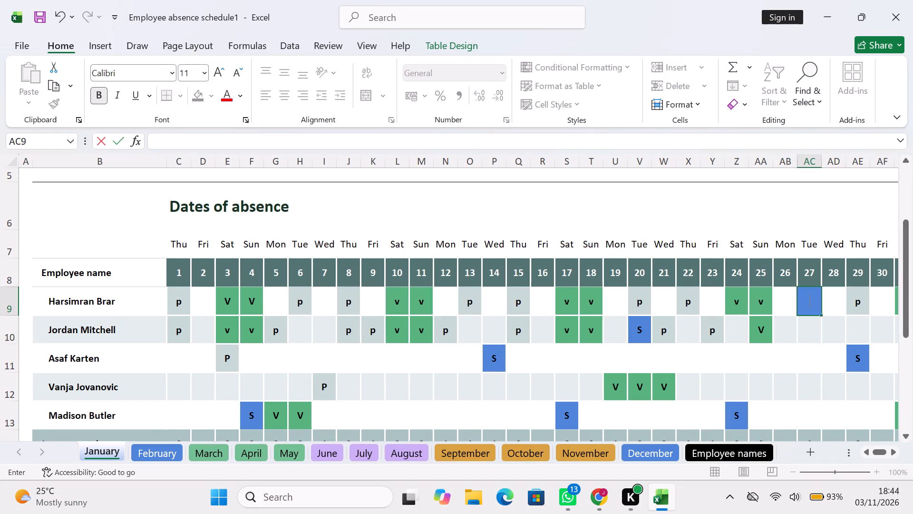
{"action": "key", "text": "Right"}
Enter p for day 26 in the first employee's January row.
{"action": "key", "text": "Left"}
{"action": "key", "text": "Left"}
{"action": "key", "text": "Right"}
{"action": "key", "text": "Left"}
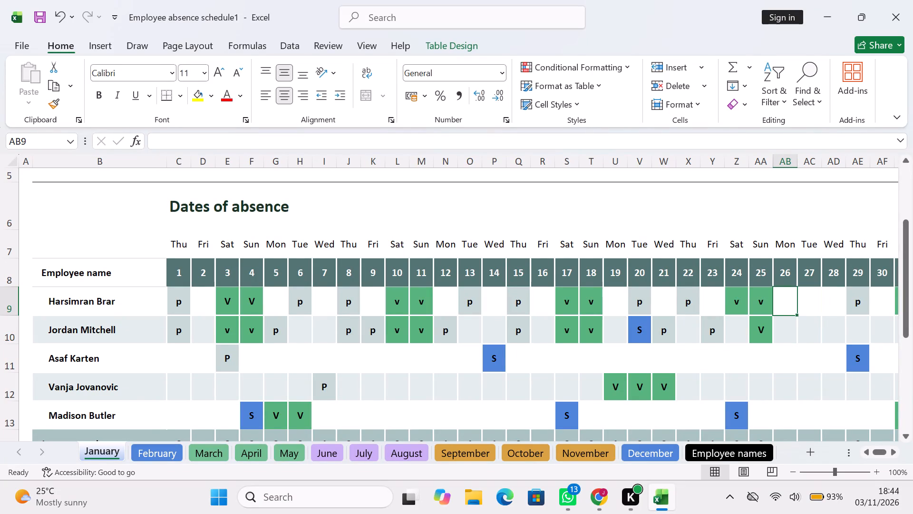
{"action": "key", "text": "p"}
{"action": "key", "text": "Right"}
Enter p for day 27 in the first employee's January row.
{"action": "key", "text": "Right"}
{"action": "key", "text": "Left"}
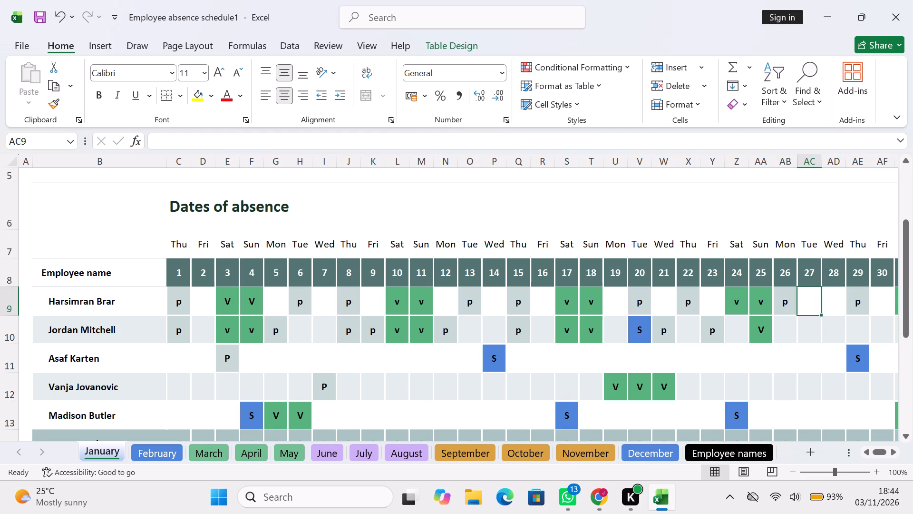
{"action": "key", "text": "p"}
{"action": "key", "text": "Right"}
Re-enter p for day 29 and enter p for day 30 in the first employee's January row.
{"action": "key", "text": "Right"}
{"action": "key", "text": "Right"}
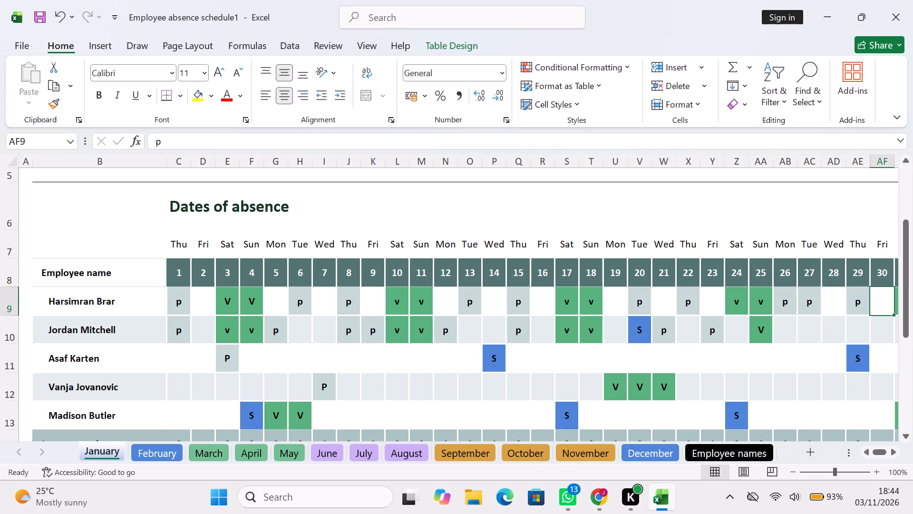
{"action": "key", "text": "Left"}
{"action": "key", "text": "Right"}
{"action": "key", "text": "Left"}
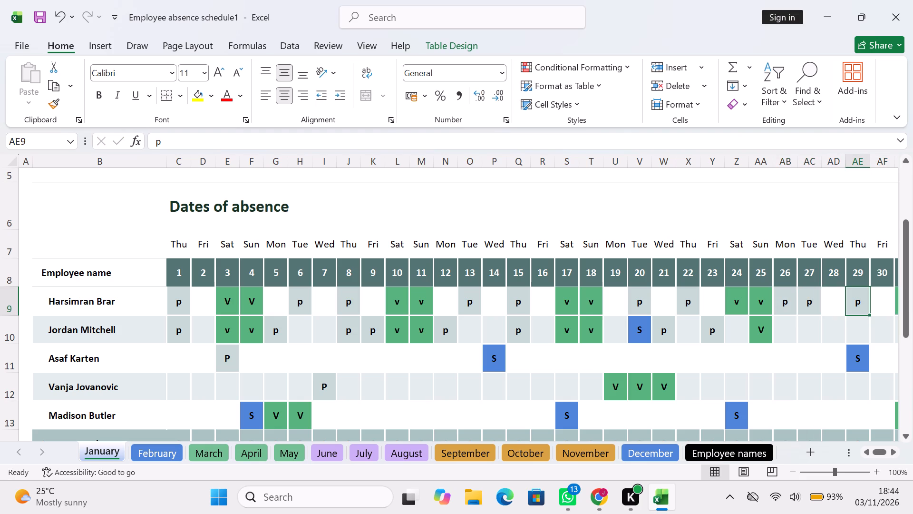
{"action": "key", "text": "BackSpace"}
{"action": "key", "text": "Left"}
{"action": "key", "text": "Right"}
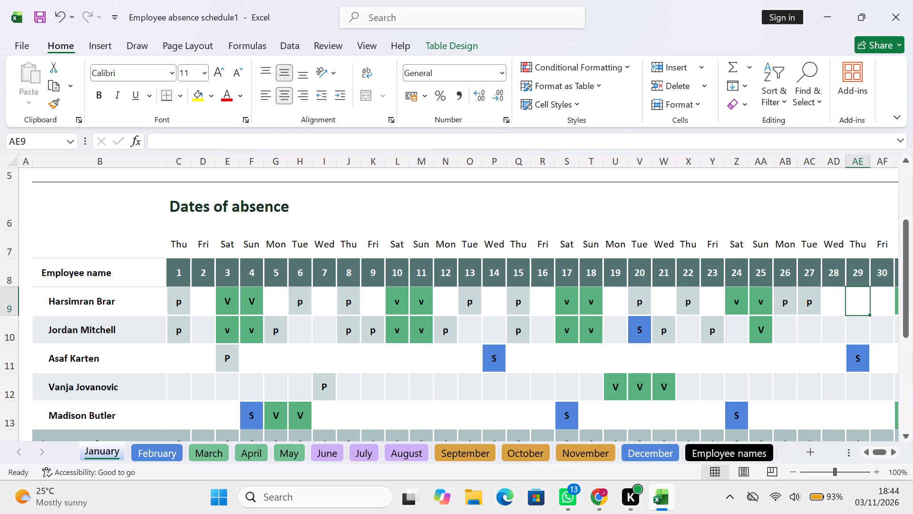
{"action": "key", "text": "p"}
{"action": "key", "text": "Right"}
{"action": "key", "text": "p"}
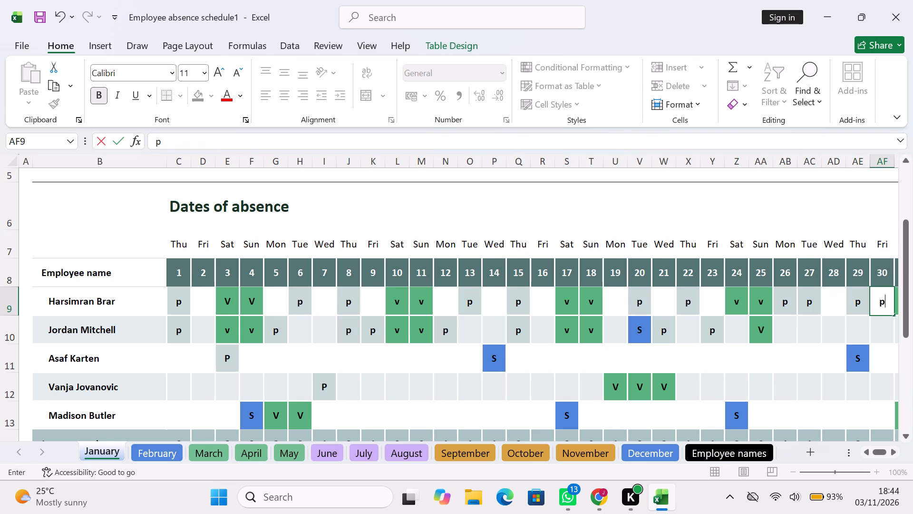
{"action": "key", "text": "Right"}
{"action": "key", "text": "Left"}
{"action": "key", "text": "Right"}
{"action": "key", "text": "Left"}
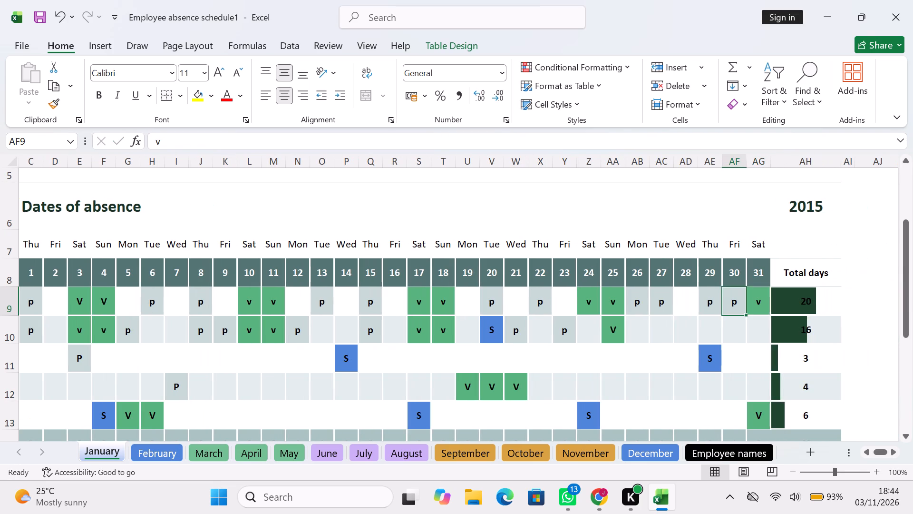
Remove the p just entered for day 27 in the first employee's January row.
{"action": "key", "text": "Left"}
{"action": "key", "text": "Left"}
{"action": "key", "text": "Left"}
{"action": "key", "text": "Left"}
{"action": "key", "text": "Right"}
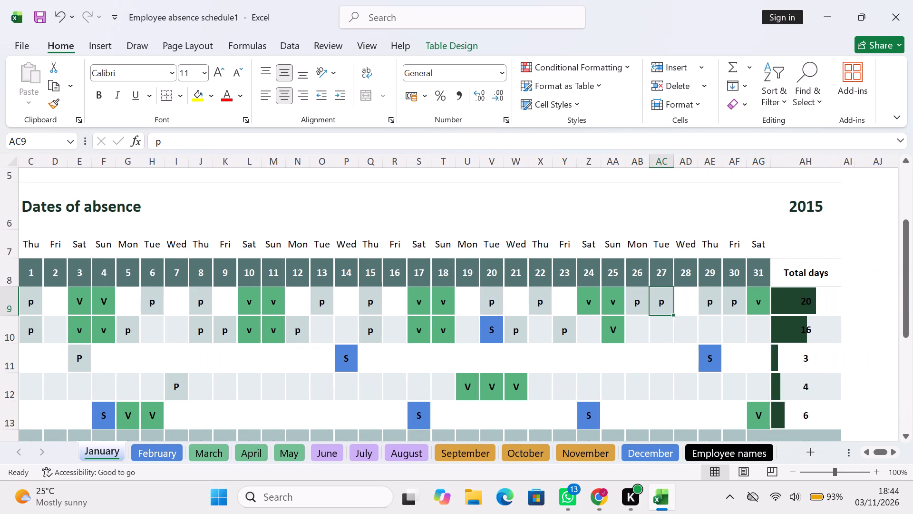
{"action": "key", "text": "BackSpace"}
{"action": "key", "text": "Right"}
Review the second employee's January absence codes from day 28 back to day 20.
{"action": "key", "text": "Down"}
{"action": "key", "text": "Left"}
{"action": "key", "text": "Left"}
{"action": "key", "text": "Left"}
{"action": "key", "text": "Left"}
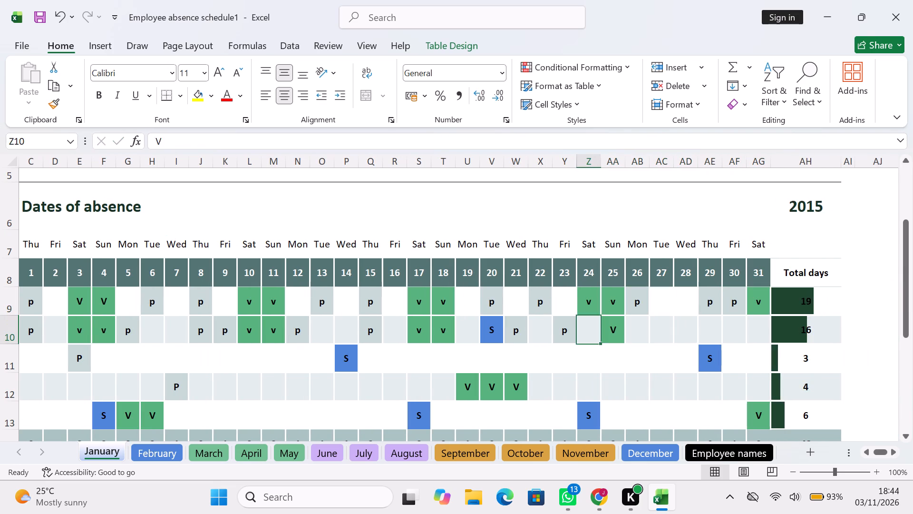
{"action": "key", "text": "Left"}
{"action": "key", "text": "Left"}
{"action": "key", "text": "Left"}
{"action": "key", "text": "Left"}
Enter p for day 27 in the second employee's January row.
{"action": "key", "text": "Right"}
{"action": "key", "text": "Right"}
{"action": "key", "text": "Right"}
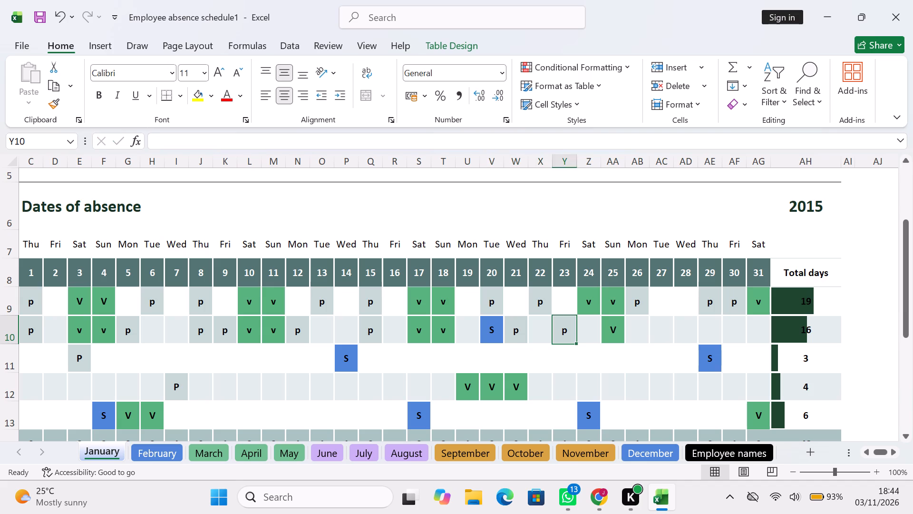
{"action": "key", "text": "Right"}
{"action": "key", "text": "Right"}
{"action": "key", "text": "Right"}
{"action": "key", "text": "Right"}
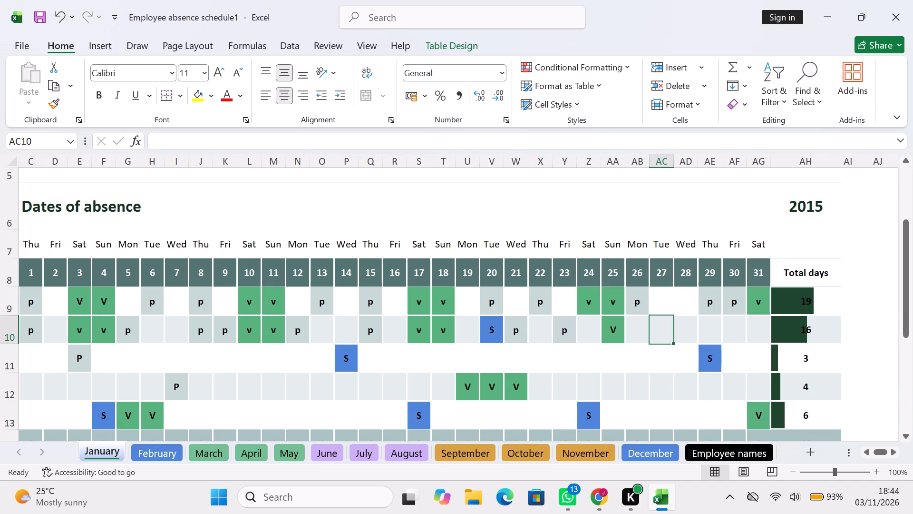
{"action": "key", "text": "p"}
{"action": "key", "text": "Right"}
Enter p for day 30 and v for day 31 in the second employee's January row.
{"action": "key", "text": "Right"}
{"action": "key", "text": "Right"}
{"action": "key", "text": "Left"}
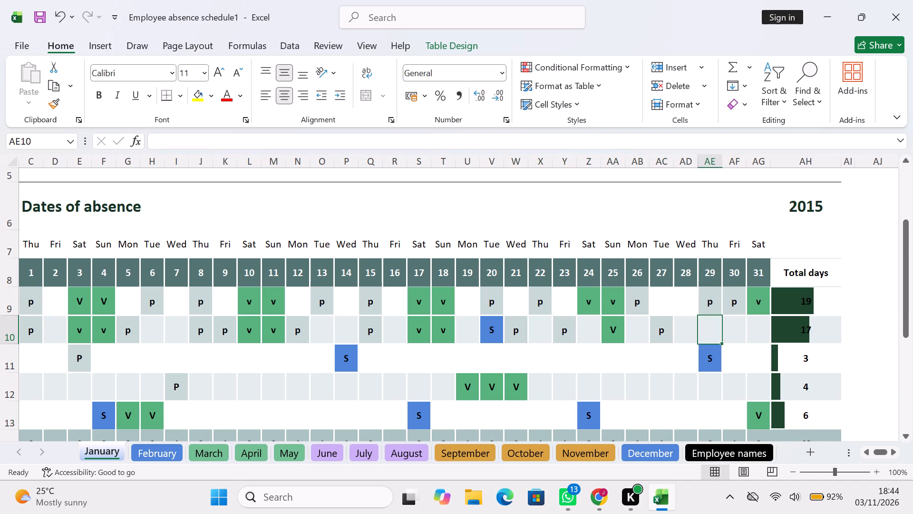
{"action": "key", "text": "Right"}
{"action": "key", "text": "p"}
{"action": "key", "text": "Right"}
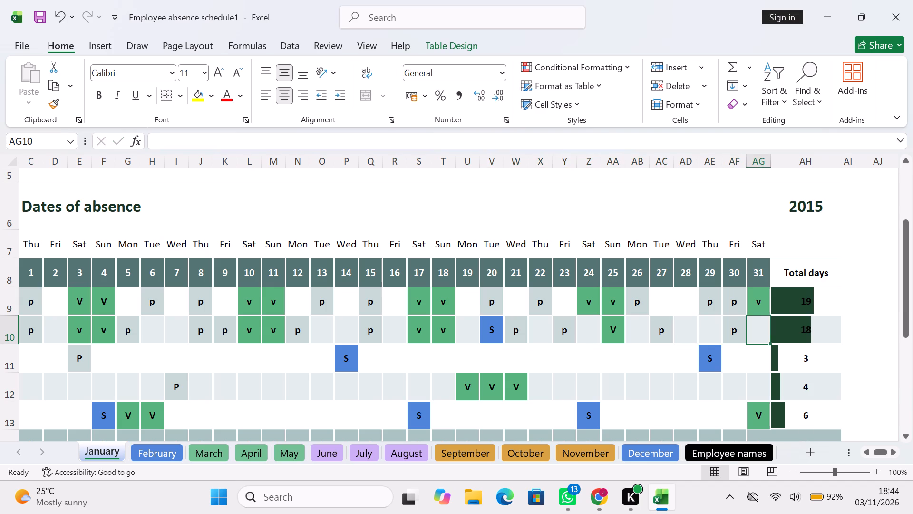
{"action": "key", "text": "Left"}
{"action": "key", "text": "Left"}
{"action": "key", "text": "Right"}
{"action": "key", "text": "Right"}
{"action": "key", "text": "v"}
{"action": "key", "text": "Left"}
In the third employee's January row, enter p for day 2 and v for days 3 and 4.
{"action": "key", "text": "Left"}
{"action": "key", "text": "Left"}
{"action": "key", "text": "Left"}
{"action": "key", "text": "Left"}
{"action": "key", "text": "Left"}
{"action": "key", "text": "Left"}
{"action": "key", "text": "Left"}
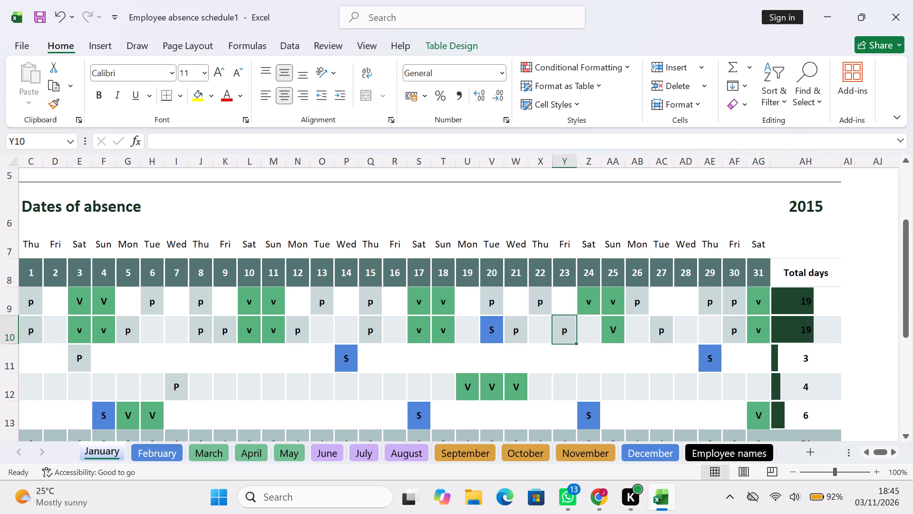
{"action": "key", "text": "Left"}
{"action": "key", "text": "Left"}
{"action": "key", "text": "Left"}
{"action": "key", "text": "Left"}
{"action": "key", "text": "Left"}
{"action": "key", "text": "Left"}
{"action": "key", "text": "Left"}
{"action": "key", "text": "Left"}
{"action": "key", "text": "Left"}
{"action": "key", "text": "Left"}
{"action": "key", "text": "Left"}
{"action": "key", "text": "Left"}
{"action": "key", "text": "Left"}
{"action": "key", "text": "Left"}
{"action": "key", "text": "Left"}
{"action": "key", "text": "Left"}
{"action": "key", "text": "Left"}
{"action": "key", "text": "Left"}
{"action": "key", "text": "Left"}
{"action": "key", "text": "Left"}
{"action": "key", "text": "Left"}
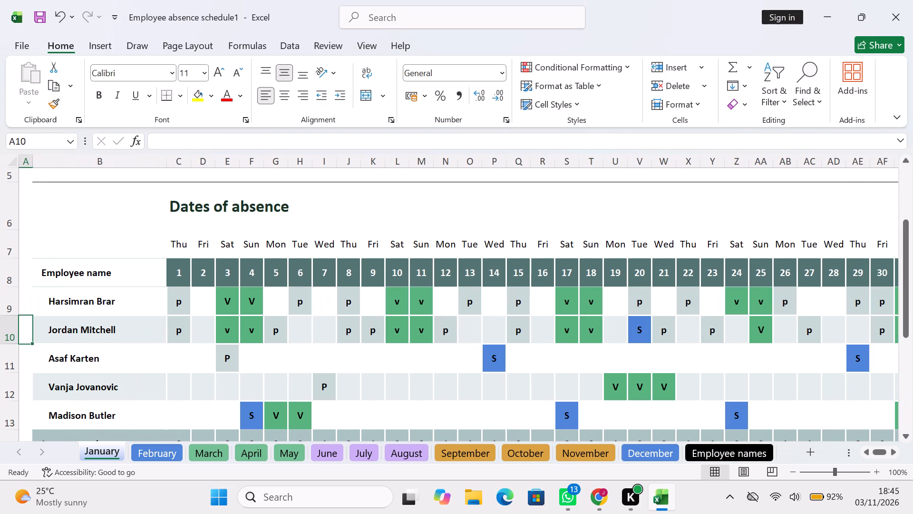
{"action": "key", "text": "Right"}
{"action": "key", "text": "Right"}
{"action": "key", "text": "Down"}
{"action": "key", "text": "Right"}
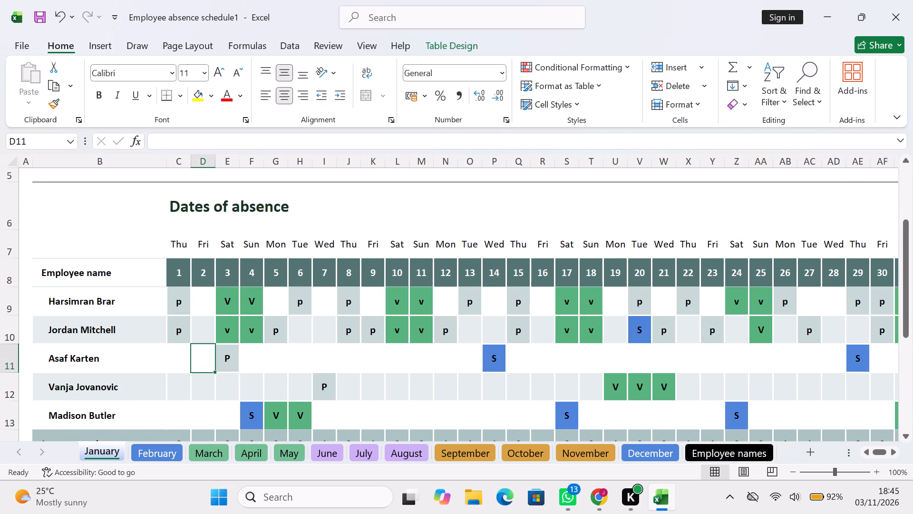
{"action": "key", "text": "p"}
{"action": "key", "text": "Right"}
{"action": "key", "text": "Right"}
{"action": "key", "text": "Left"}
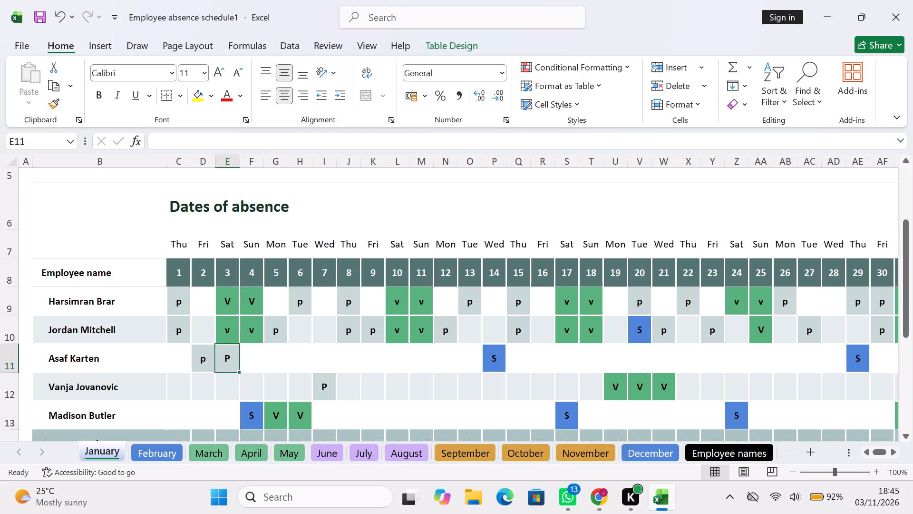
{"action": "key", "text": "BackSpace"}
{"action": "key", "text": "v"}
{"action": "key", "text": "Right"}
{"action": "key", "text": "v"}
{"action": "key", "text": "Right"}
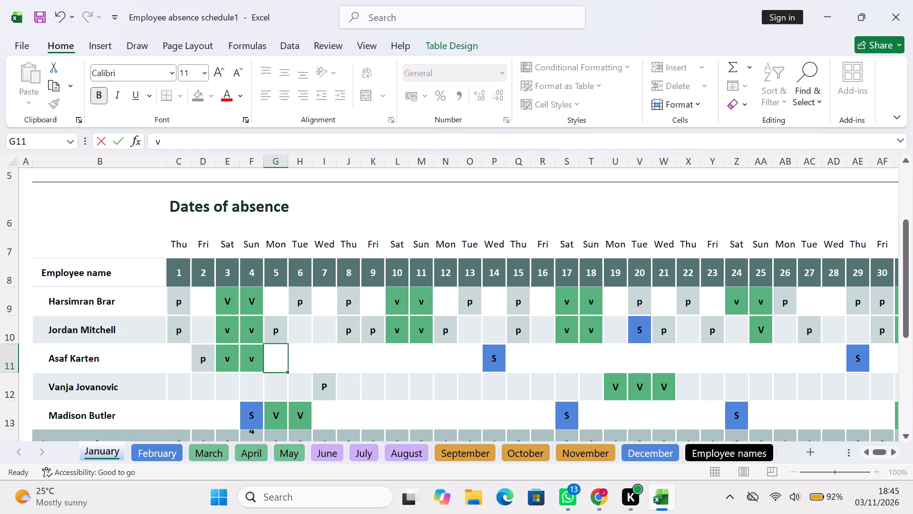
Enter p for days 7 and 9 in the third employee's January row.
{"action": "key", "text": "Right"}
{"action": "key", "text": "Right"}
{"action": "key", "text": "Left"}
{"action": "key", "text": "Right"}
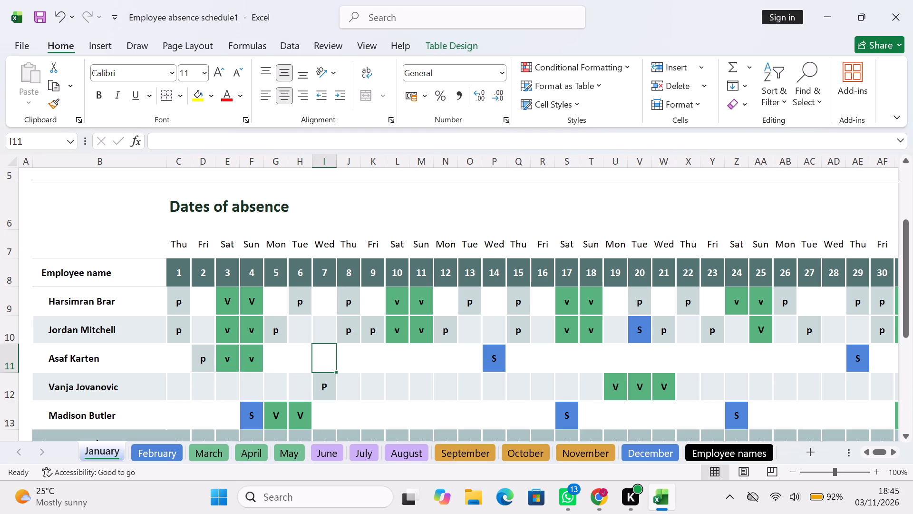
{"action": "key", "text": "p"}
{"action": "key", "text": "Right"}
{"action": "key", "text": "Right"}
{"action": "key", "text": "Right"}
{"action": "key", "text": "Left"}
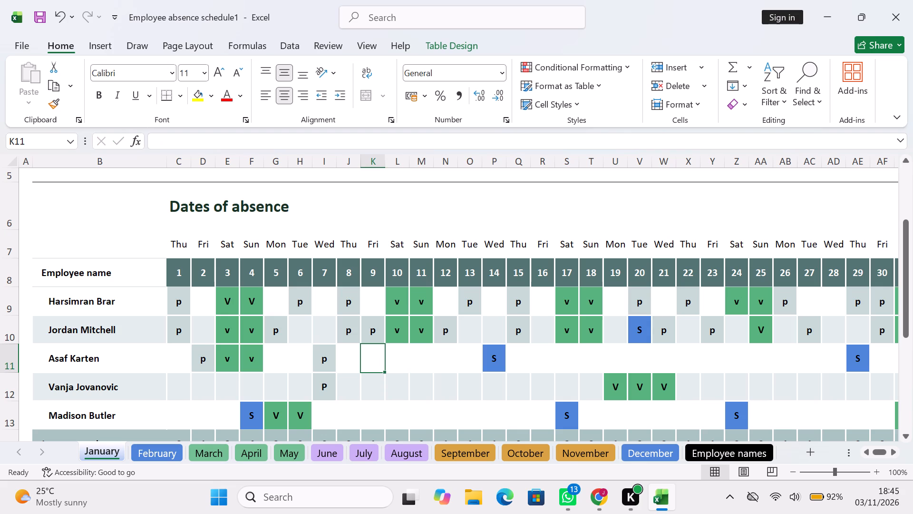
{"action": "key", "text": "p"}
{"action": "key", "text": "Right"}
Enter v for days 10 and 11 in the third employee's January row.
{"action": "key", "text": "Right"}
{"action": "key", "text": "Left"}
{"action": "key", "text": "v"}
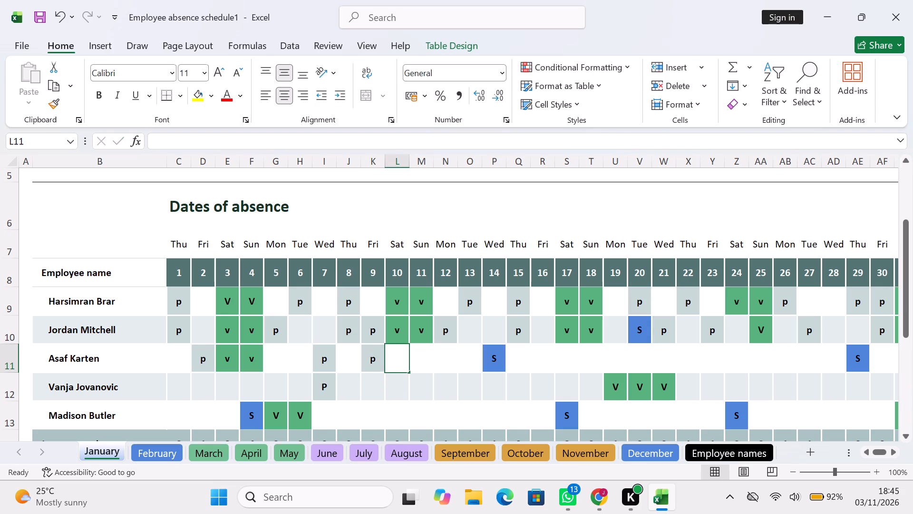
{"action": "key", "text": "Right"}
{"action": "key", "text": "v"}
{"action": "key", "text": "Right"}
Check the third employee's January absence codes between days 9 and 13.
{"action": "key", "text": "Right"}
{"action": "key", "text": "Left"}
{"action": "key", "text": "Left"}
{"action": "key", "text": "Left"}
{"action": "key", "text": "Left"}
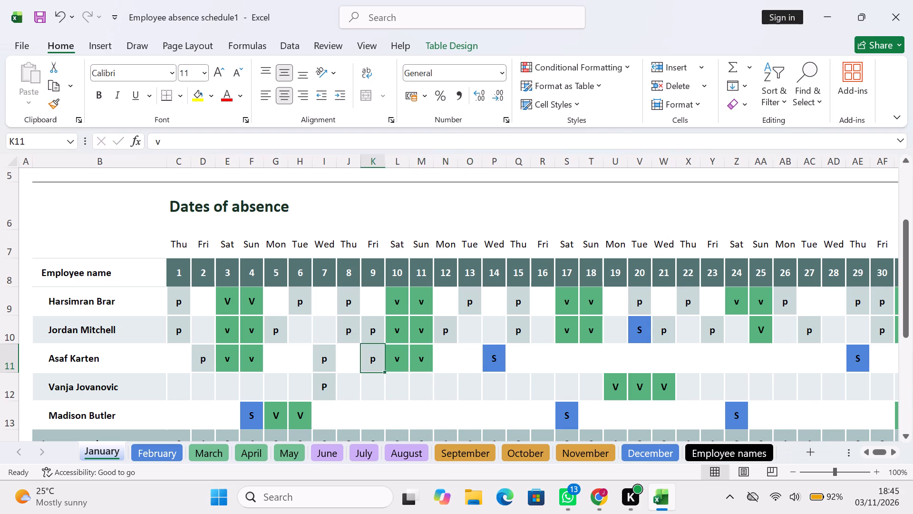
{"action": "key", "text": "Right"}
{"action": "key", "text": "Right"}
{"action": "key", "text": "Right"}
{"action": "key", "text": "Right"}
{"action": "key", "text": "Left"}
{"action": "key", "text": "Left"}
{"action": "key", "text": "Left"}
{"action": "key", "text": "Left"}
Enter p for day 12 in the third employee's January row.
{"action": "key", "text": "Right"}
{"action": "key", "text": "Right"}
{"action": "key", "text": "Right"}
{"action": "key", "text": "Left"}
{"action": "key", "text": "Right"}
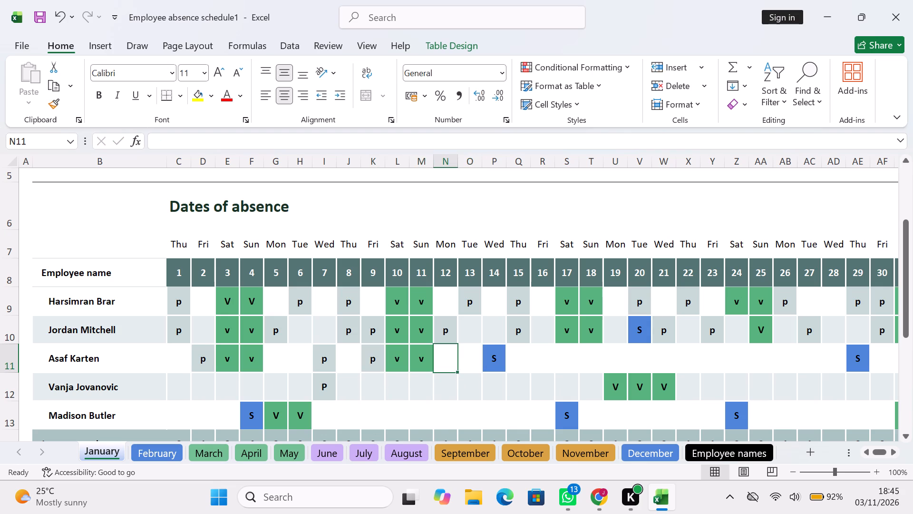
{"action": "key", "text": "p"}
{"action": "key", "text": "Right"}
Enter p for day 16 in the third employee's January row.
{"action": "key", "text": "Right"}
{"action": "key", "text": "Right"}
{"action": "key", "text": "Right"}
{"action": "key", "text": "Right"}
{"action": "key", "text": "Right"}
{"action": "key", "text": "Left"}
{"action": "key", "text": "Left"}
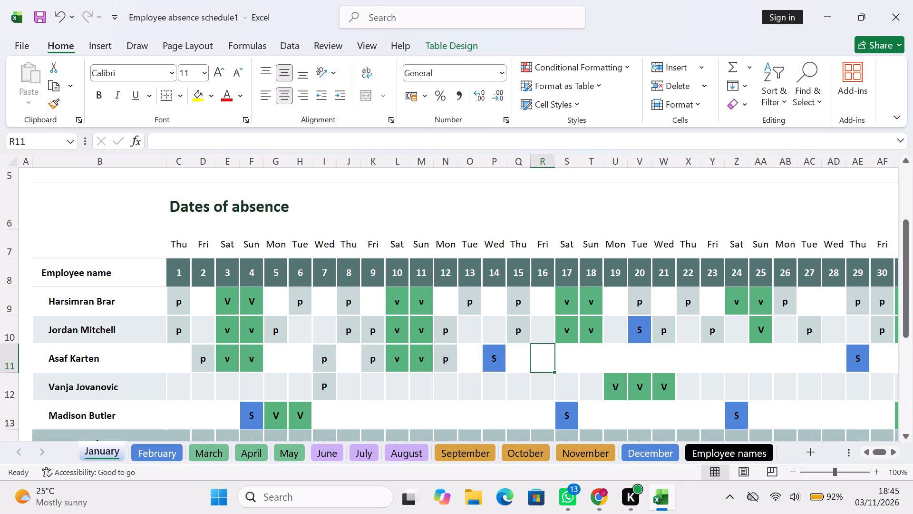
{"action": "key", "text": "Left"}
{"action": "key", "text": "Left"}
{"action": "key", "text": "Right"}
{"action": "key", "text": "Right"}
{"action": "key", "text": "p"}
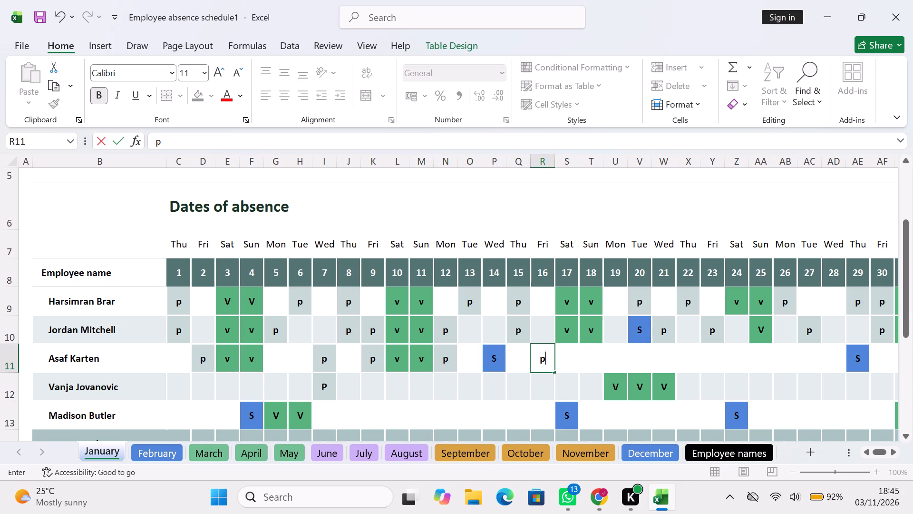
{"action": "key", "text": "Right"}
Enter v for days 17 and 18 in the third employee's January row.
{"action": "key", "text": "Right"}
{"action": "key", "text": "Left"}
{"action": "key", "text": "v"}
{"action": "key", "text": "Right"}
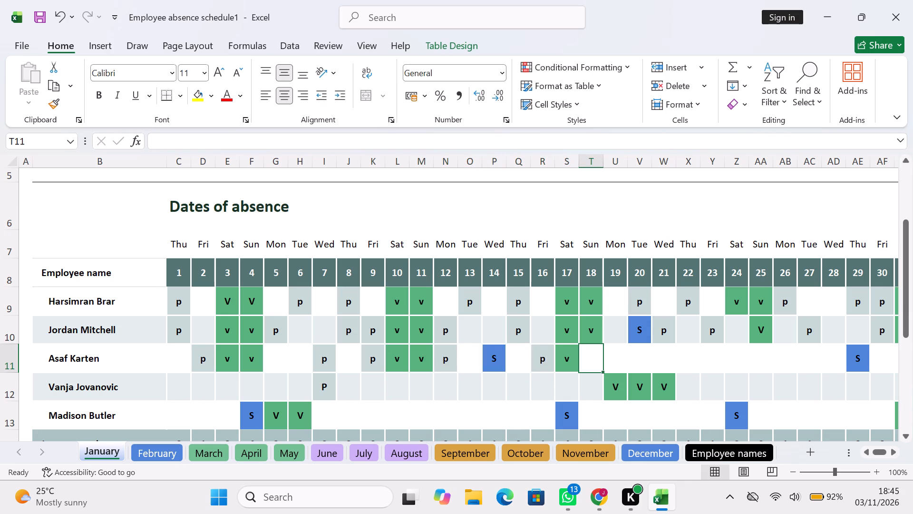
{"action": "key", "text": "v"}
{"action": "key", "text": "Right"}
Enter p for days 19 and 22 in the third employee's January row.
{"action": "key", "text": "Right"}
{"action": "key", "text": "Left"}
{"action": "key", "text": "Right"}
{"action": "key", "text": "Left"}
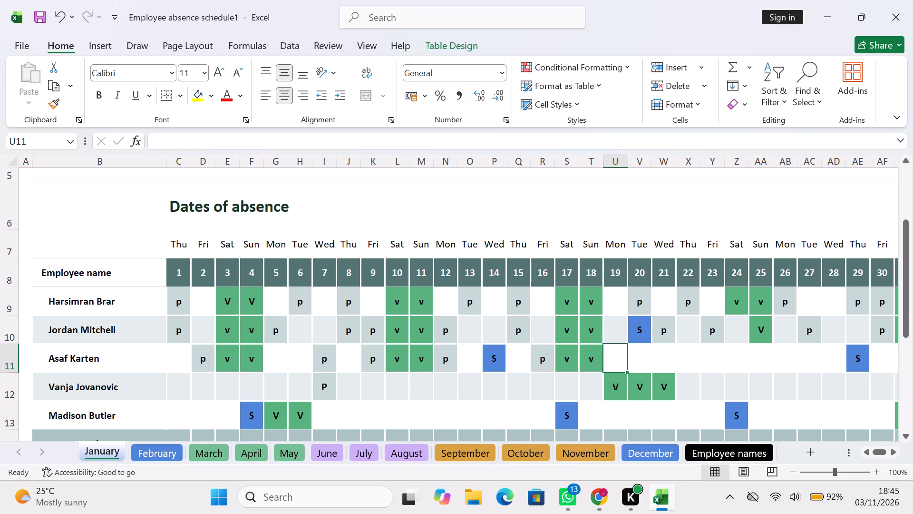
{"action": "key", "text": "Right"}
{"action": "key", "text": "Right"}
{"action": "key", "text": "Right"}
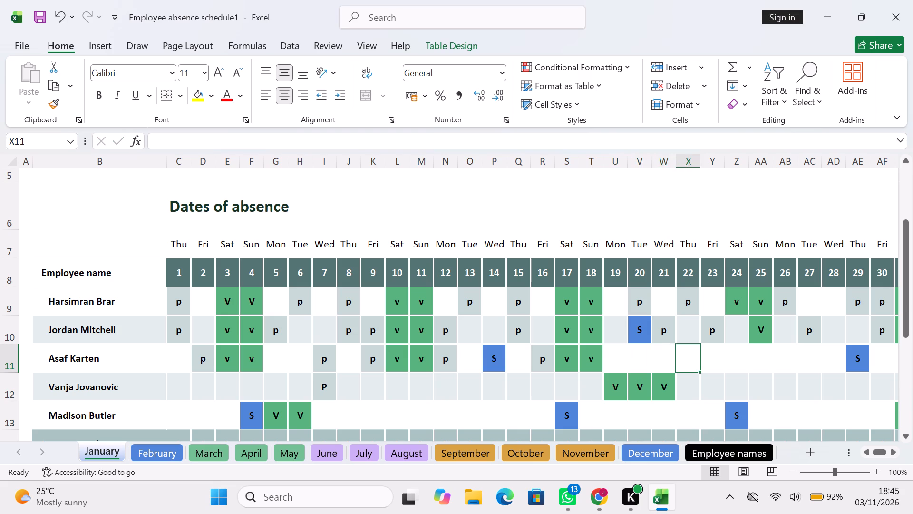
{"action": "key", "text": "Left"}
{"action": "key", "text": "Left"}
{"action": "key", "text": "Left"}
{"action": "key", "text": "Left"}
{"action": "key", "text": "Right"}
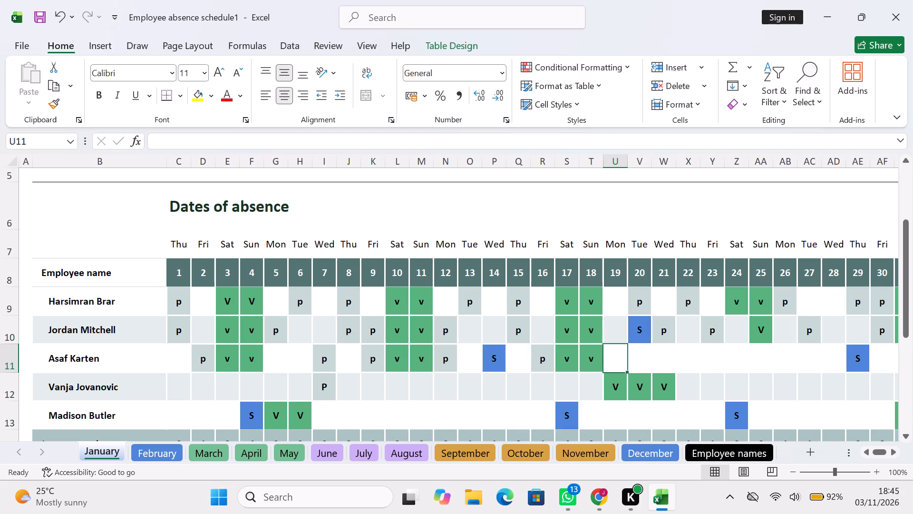
{"action": "key", "text": "p"}
{"action": "key", "text": "Right"}
{"action": "key", "text": "Right"}
{"action": "key", "text": "Right"}
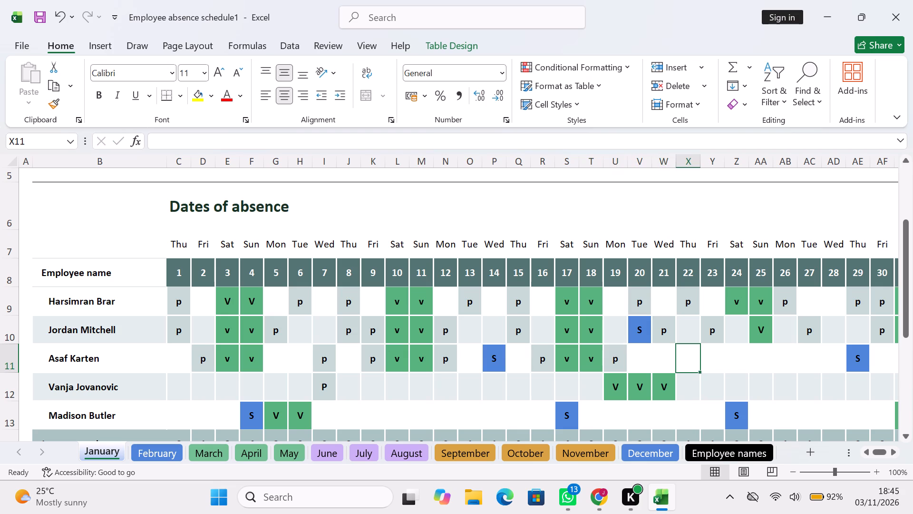
{"action": "key", "text": "p"}
{"action": "key", "text": "Right"}
Enter v for days 24 and 25 in the third employee's January row.
{"action": "key", "text": "Right"}
{"action": "key", "text": "Right"}
{"action": "key", "text": "Left"}
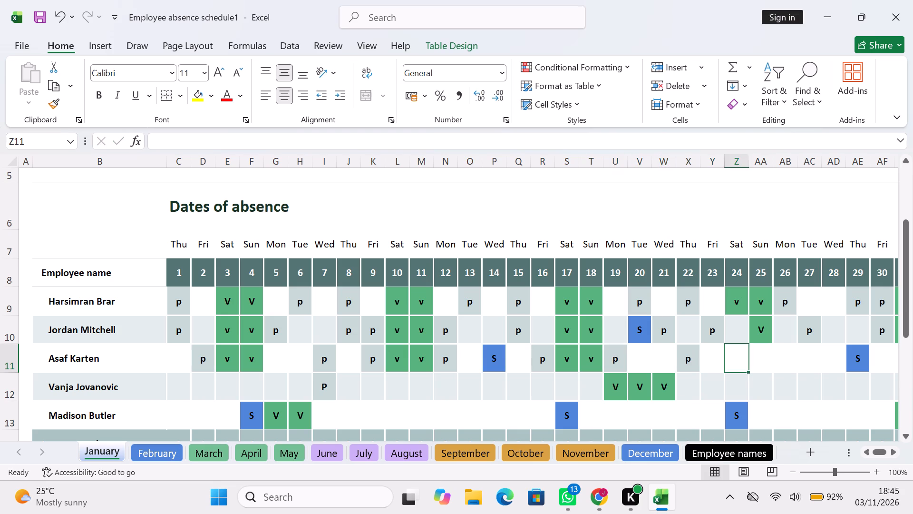
{"action": "key", "text": "Left"}
{"action": "key", "text": "Right"}
{"action": "key", "text": "v"}
{"action": "key", "text": "Right"}
{"action": "key", "text": "v"}
{"action": "key", "text": "Right"}
Enter p for day 27 in the third employee's January row.
{"action": "key", "text": "Right"}
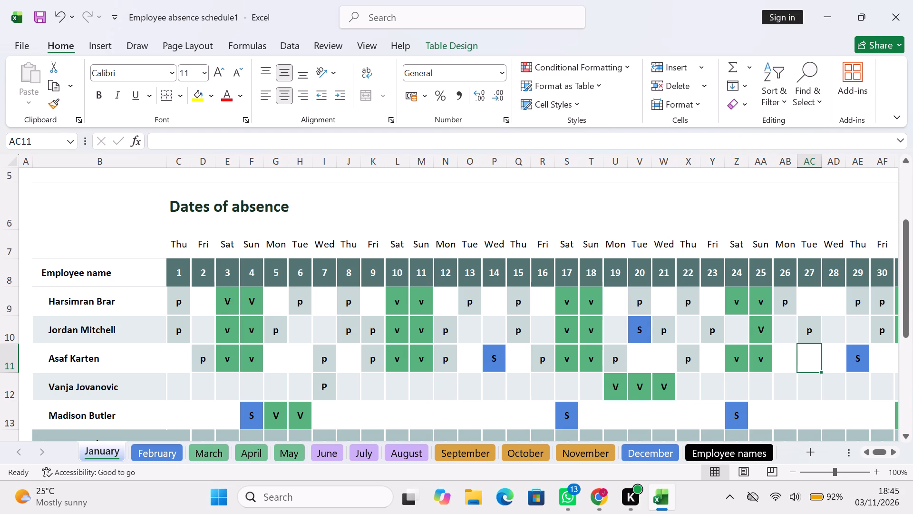
{"action": "key", "text": "Right"}
{"action": "key", "text": "Left"}
{"action": "key", "text": "Left"}
{"action": "key", "text": "Left"}
{"action": "key", "text": "Right"}
{"action": "key", "text": "Right"}
{"action": "key", "text": "Right"}
{"action": "key", "text": "Right"}
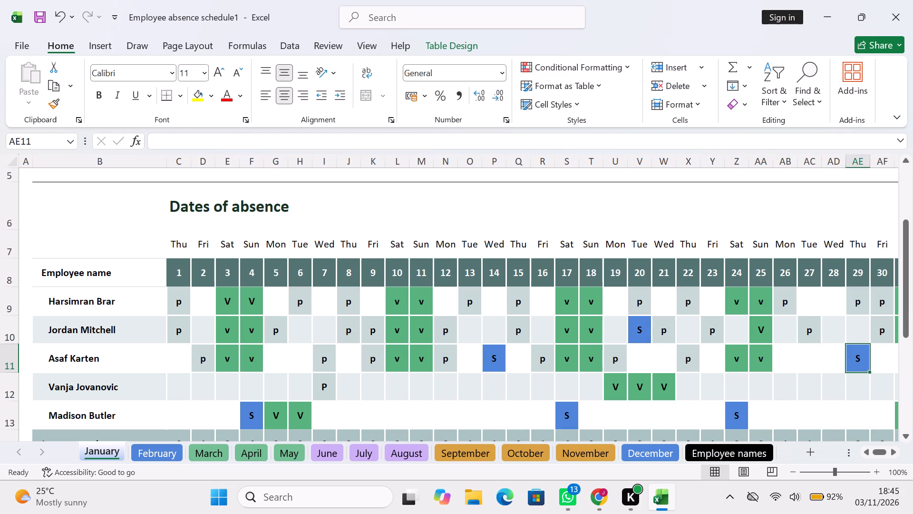
{"action": "key", "text": "Left"}
{"action": "key", "text": "Left"}
{"action": "key", "text": "p"}
{"action": "key", "text": "Right"}
Enter p for day 30 in the third employee's January row.
{"action": "key", "text": "Right"}
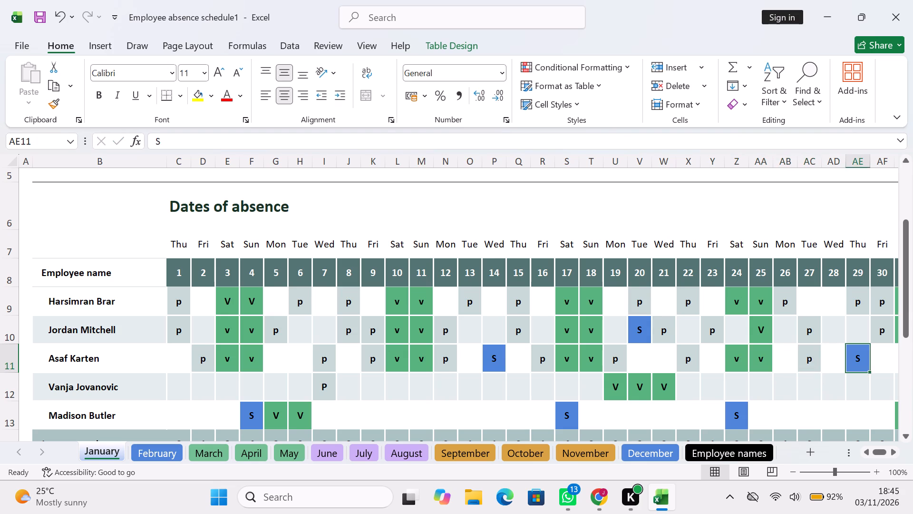
{"action": "key", "text": "Right"}
{"action": "key", "text": "Right"}
{"action": "key", "text": "Left"}
{"action": "key", "text": "Left"}
{"action": "key", "text": "Left"}
{"action": "key", "text": "Left"}
{"action": "key", "text": "Left"}
{"action": "key", "text": "Left"}
{"action": "key", "text": "Left"}
{"action": "key", "text": "Right"}
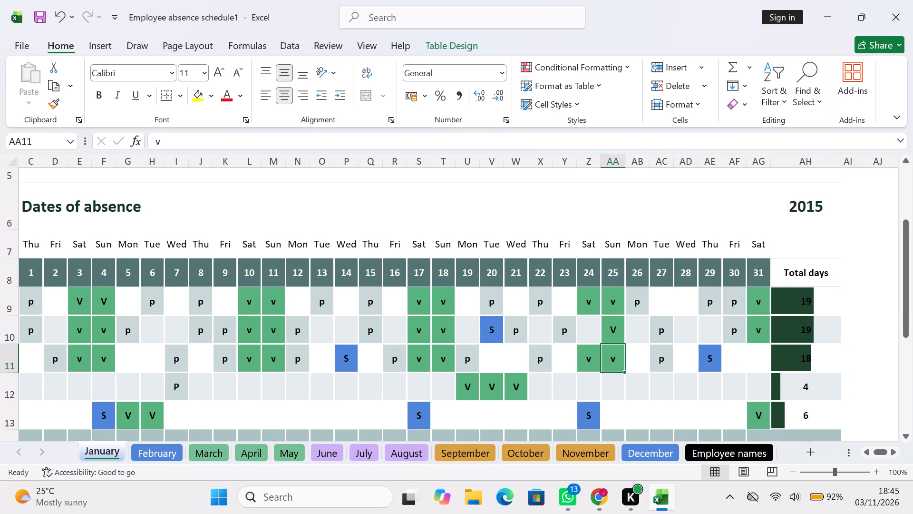
{"action": "key", "text": "Right"}
{"action": "key", "text": "Right"}
{"action": "key", "text": "Right"}
{"action": "key", "text": "Right"}
{"action": "key", "text": "Right"}
{"action": "key", "text": "p"}
{"action": "key", "text": "Up"}
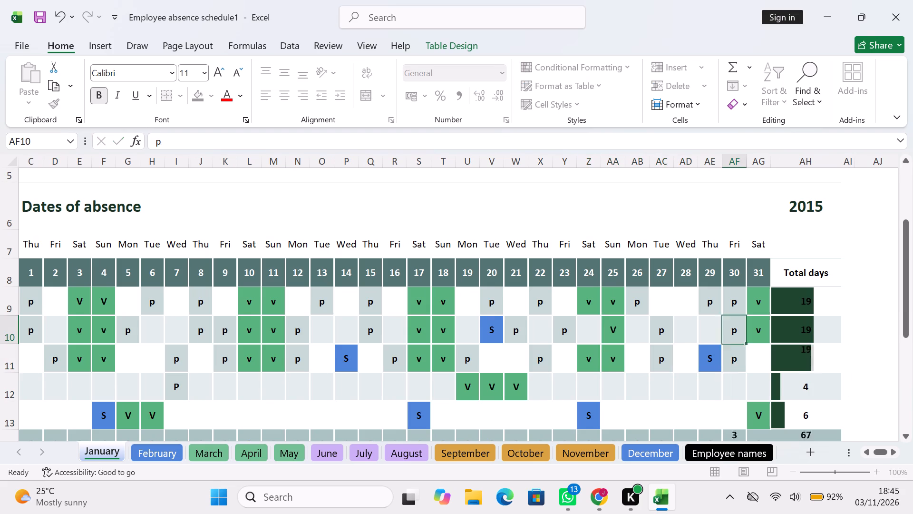
Enter v for day 31 in the third employee's January row.
{"action": "key", "text": "Right"}
{"action": "key", "text": "Left"}
{"action": "key", "text": "Left"}
{"action": "key", "text": "Down"}
{"action": "key", "text": "Left"}
{"action": "key", "text": "Left"}
{"action": "key", "text": "Left"}
{"action": "key", "text": "Right"}
{"action": "key", "text": "Right"}
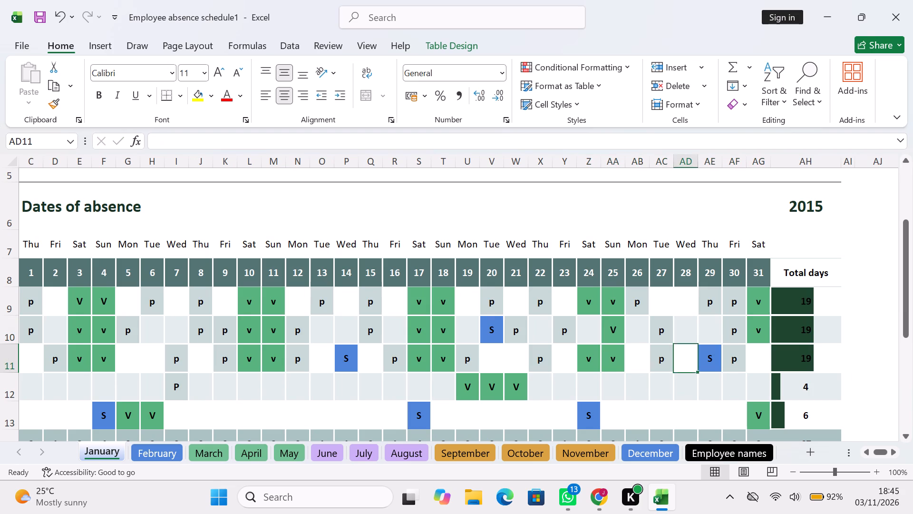
{"action": "key", "text": "Right"}
{"action": "key", "text": "Right"}
{"action": "key", "text": "Right"}
{"action": "key", "text": "v"}
{"action": "key", "text": "Left"}
Enter p for day 1 in the fourth employee's January row.
{"action": "key", "text": "Left"}
{"action": "key", "text": "Left"}
{"action": "key", "text": "Left"}
{"action": "key", "text": "Left"}
{"action": "key", "text": "Left"}
{"action": "key", "text": "Left"}
{"action": "key", "text": "Left"}
{"action": "key", "text": "Left"}
{"action": "key", "text": "Left"}
{"action": "key", "text": "Left"}
{"action": "key", "text": "Left"}
{"action": "key", "text": "Left"}
{"action": "key", "text": "Left"}
{"action": "key", "text": "Left"}
{"action": "key", "text": "Left"}
{"action": "key", "text": "Left"}
{"action": "key", "text": "Left"}
{"action": "key", "text": "Left"}
{"action": "key", "text": "Left"}
{"action": "key", "text": "Left"}
{"action": "key", "text": "Left"}
{"action": "key", "text": "Left"}
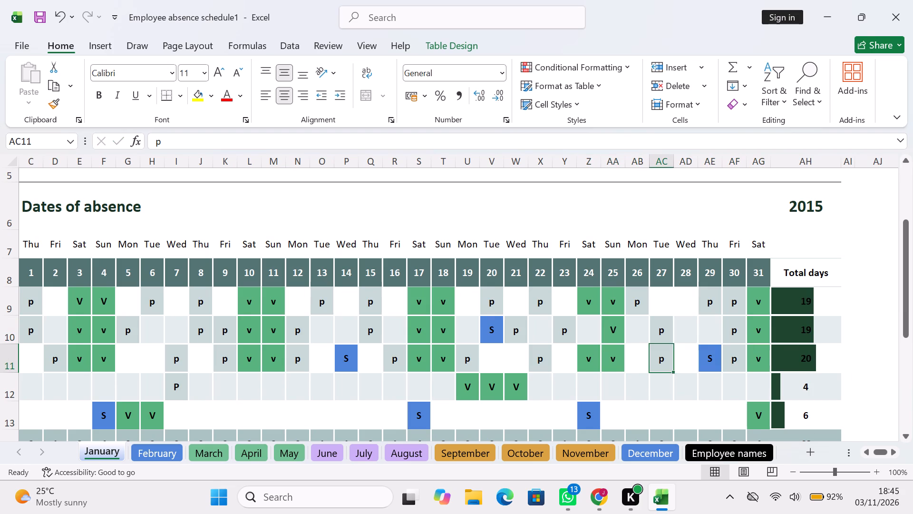
{"action": "key", "text": "Right"}
{"action": "key", "text": "Right"}
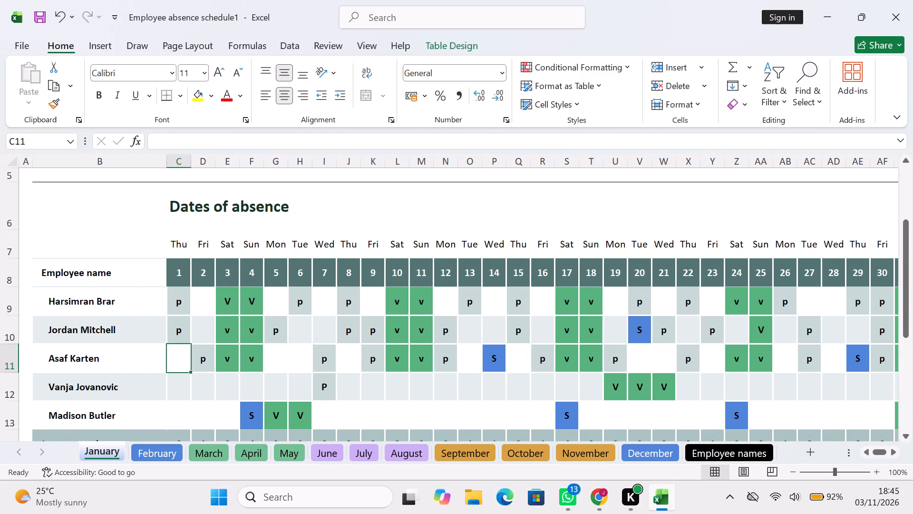
{"action": "key", "text": "Right"}
{"action": "key", "text": "Down"}
{"action": "key", "text": "Left"}
{"action": "key", "text": "Left"}
{"action": "key", "text": "Right"}
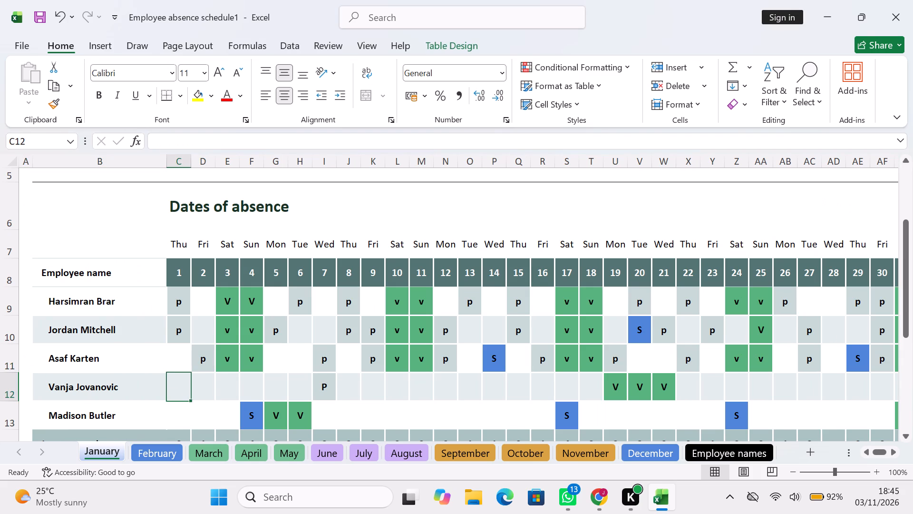
{"action": "key", "text": "p"}
{"action": "key", "text": "Right"}
Enter p for day 2 in the fourth employee's January row.
{"action": "key", "text": "Right"}
{"action": "key", "text": "Right"}
{"action": "key", "text": "Left"}
{"action": "key", "text": "Left"}
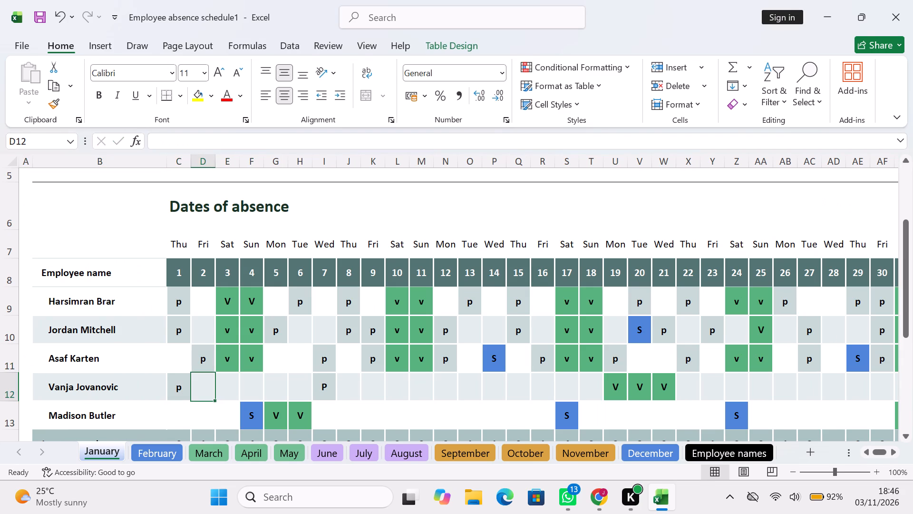
{"action": "key", "text": "Right"}
{"action": "key", "text": "Right"}
{"action": "key", "text": "Left"}
{"action": "key", "text": "Left"}
{"action": "key", "text": "Right"}
{"action": "key", "text": "Left"}
{"action": "key", "text": "Left"}
{"action": "key", "text": "Right"}
{"action": "key", "text": "Right"}
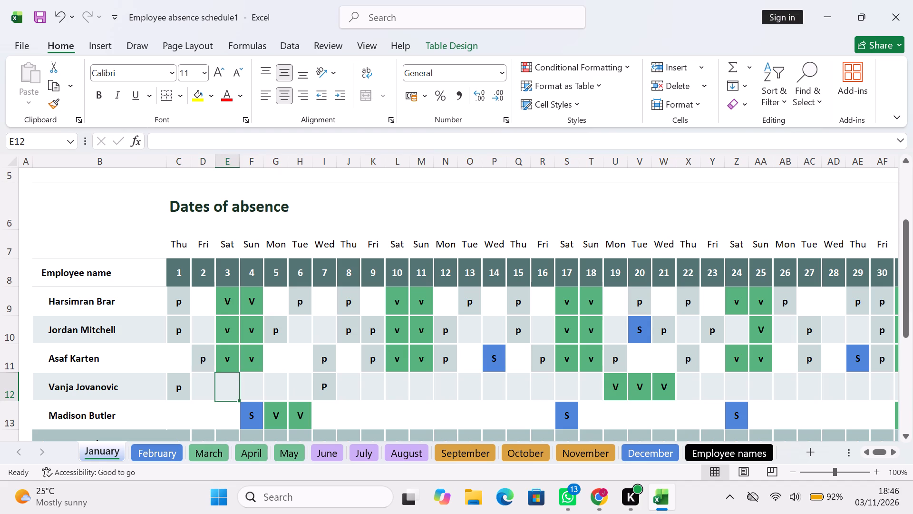
{"action": "key", "text": "Right"}
{"action": "key", "text": "Right"}
{"action": "key", "text": "Left"}
{"action": "key", "text": "Left"}
{"action": "key", "text": "Left"}
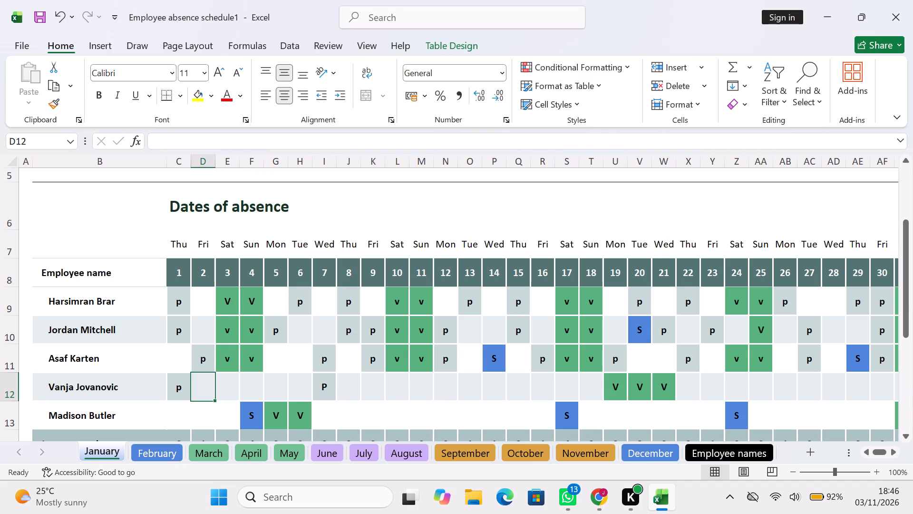
{"action": "key", "text": "p"}
{"action": "key", "text": "Right"}
Enter v for day 4 in the fourth employee's January row.
{"action": "key", "text": "Right"}
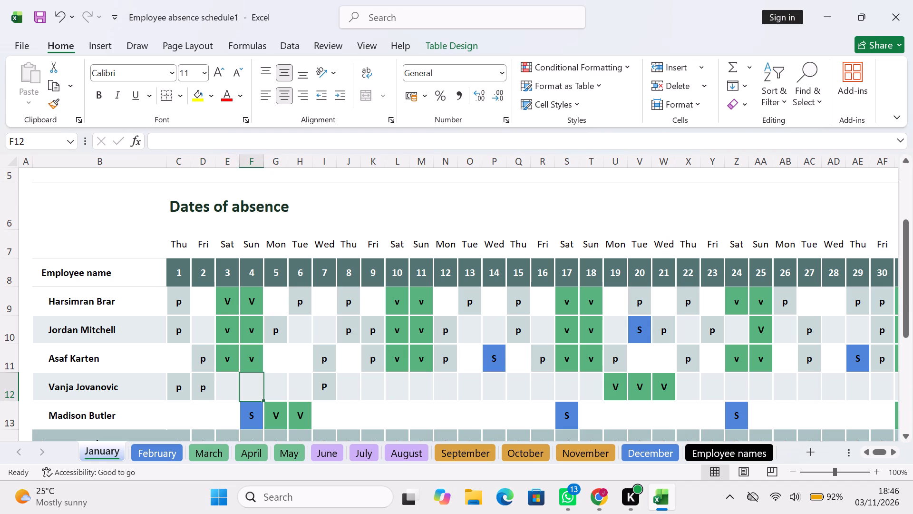
{"action": "key", "text": "Right"}
{"action": "key", "text": "Left"}
{"action": "key", "text": "Left"}
{"action": "key", "text": "Right"}
{"action": "key", "text": "v"}
{"action": "key", "text": "Right"}
Enter p for day 5 in the fourth employee's January row.
{"action": "key", "text": "Right"}
{"action": "key", "text": "Right"}
{"action": "key", "text": "Left"}
{"action": "key", "text": "Left"}
{"action": "key", "text": "Left"}
{"action": "key", "text": "Left"}
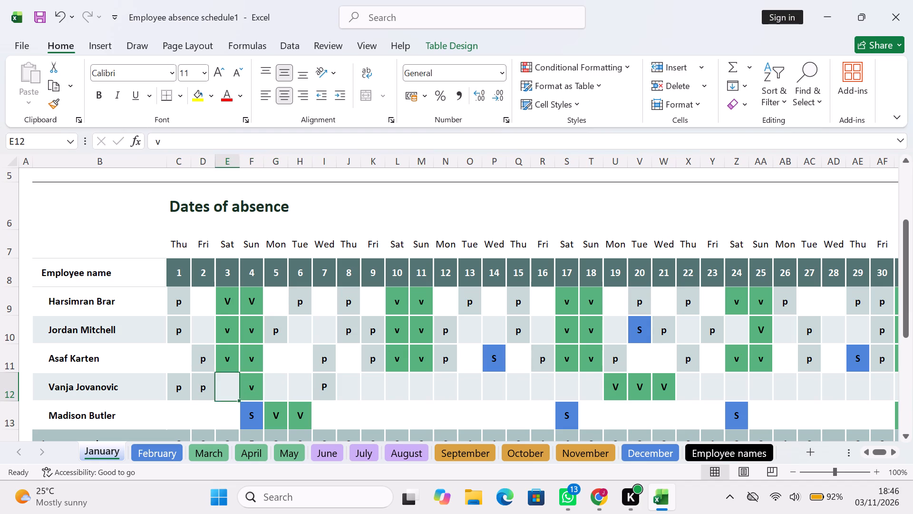
{"action": "key", "text": "Left"}
{"action": "key", "text": "Left"}
{"action": "key", "text": "Left"}
{"action": "key", "text": "Right"}
{"action": "key", "text": "Right"}
{"action": "key", "text": "Right"}
{"action": "key", "text": "Right"}
{"action": "key", "text": "Right"}
{"action": "key", "text": "Right"}
{"action": "key", "text": "Right"}
{"action": "key", "text": "Right"}
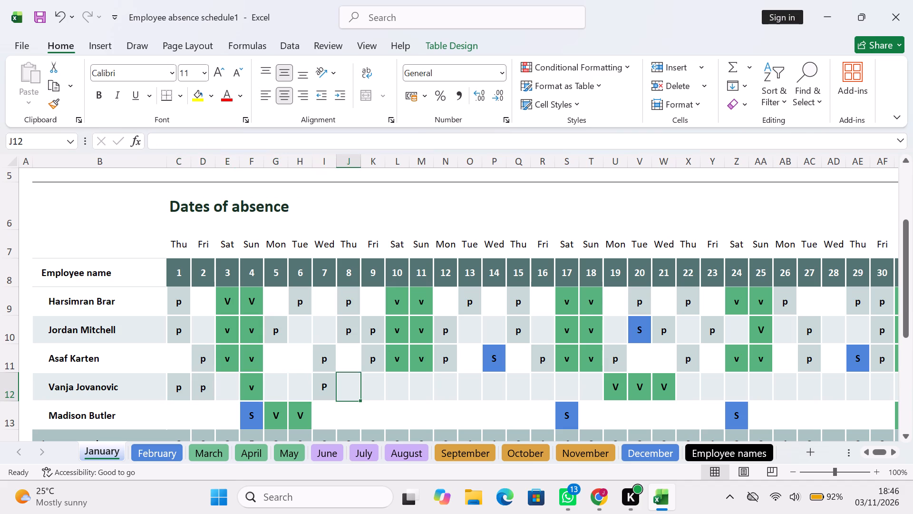
{"action": "key", "text": "Left"}
{"action": "key", "text": "Left"}
{"action": "key", "text": "Left"}
{"action": "key", "text": "Right"}
{"action": "key", "text": "Right"}
{"action": "key", "text": "Left"}
{"action": "key", "text": "Left"}
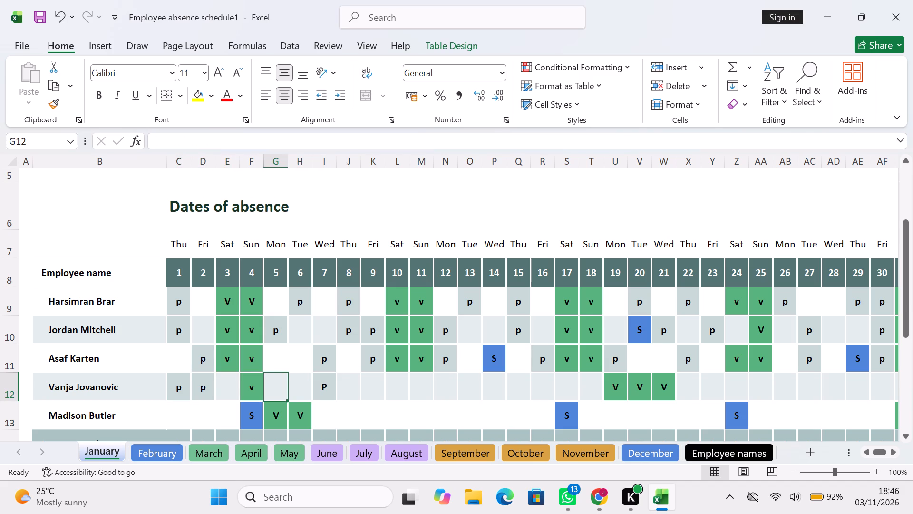
{"action": "key", "text": "p"}
{"action": "key", "text": "Right"}
Enter p for day 9 in the fourth employee's January row.
{"action": "key", "text": "Right"}
{"action": "key", "text": "Right"}
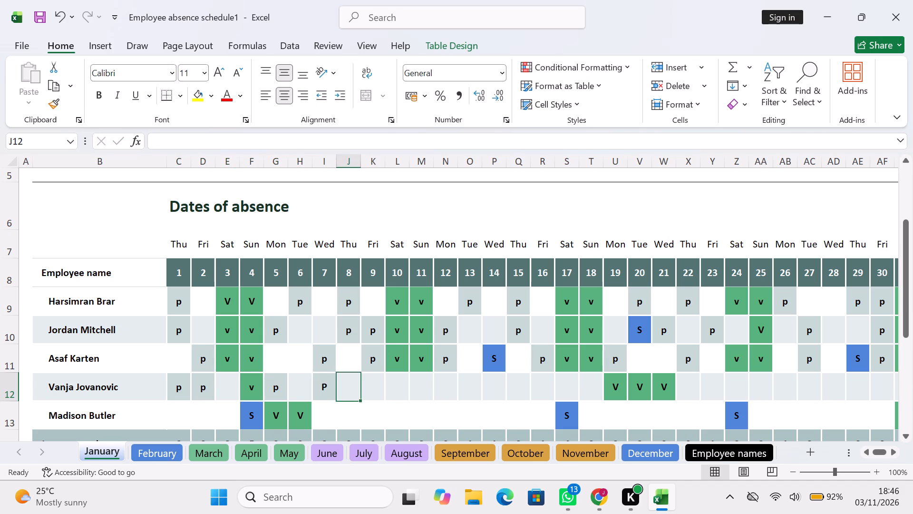
{"action": "key", "text": "Right"}
{"action": "key", "text": "Right"}
{"action": "key", "text": "Left"}
{"action": "key", "text": "p"}
{"action": "key", "text": "Right"}
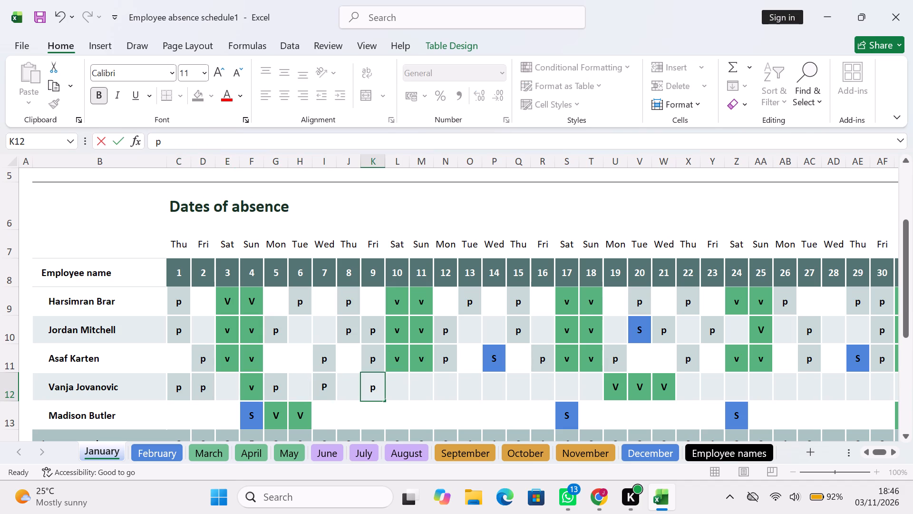
Enter v for days 10 and 11 in the fourth employee's January row.
{"action": "key", "text": "Right"}
{"action": "key", "text": "Left"}
{"action": "key", "text": "v"}
{"action": "key", "text": "Right"}
{"action": "key", "text": "v"}
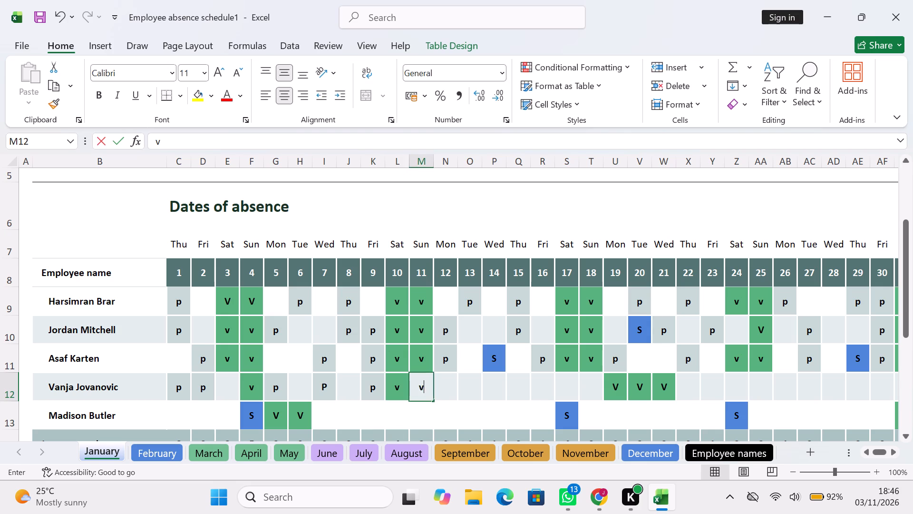
{"action": "key", "text": "Right"}
Enter p for day 13 in the fourth employee's January row.
{"action": "key", "text": "Right"}
{"action": "key", "text": "Right"}
{"action": "key", "text": "Left"}
{"action": "key", "text": "p"}
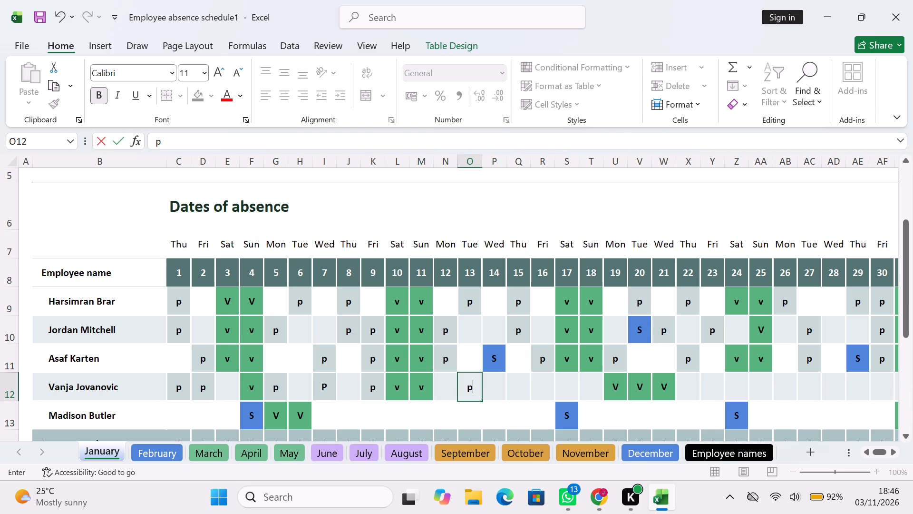
{"action": "key", "text": "Right"}
Enter p for day 16 in the fourth employee's January row.
{"action": "key", "text": "Right"}
{"action": "key", "text": "Right"}
{"action": "key", "text": "Left"}
{"action": "key", "text": "Left"}
{"action": "key", "text": "Left"}
{"action": "key", "text": "Right"}
{"action": "key", "text": "Right"}
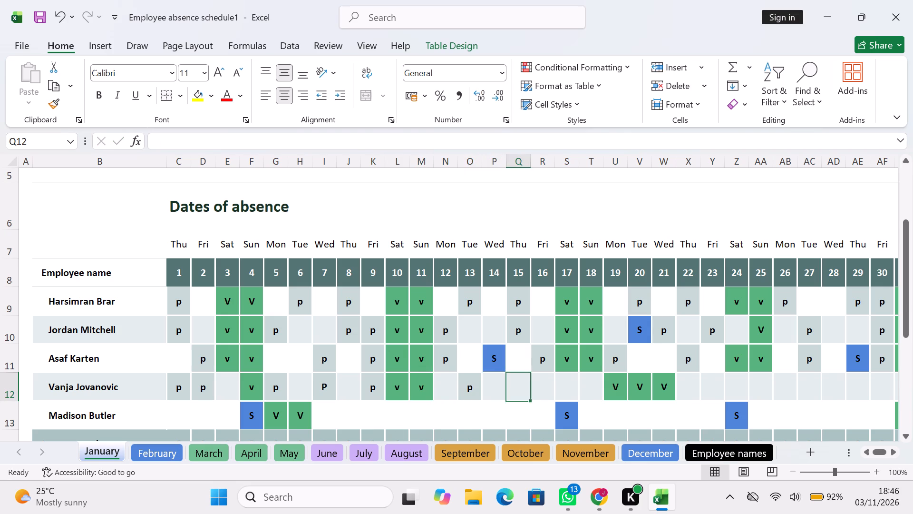
{"action": "key", "text": "Right"}
{"action": "key", "text": "Left"}
{"action": "key", "text": "Left"}
{"action": "key", "text": "Left"}
{"action": "key", "text": "Left"}
{"action": "key", "text": "Right"}
{"action": "key", "text": "Right"}
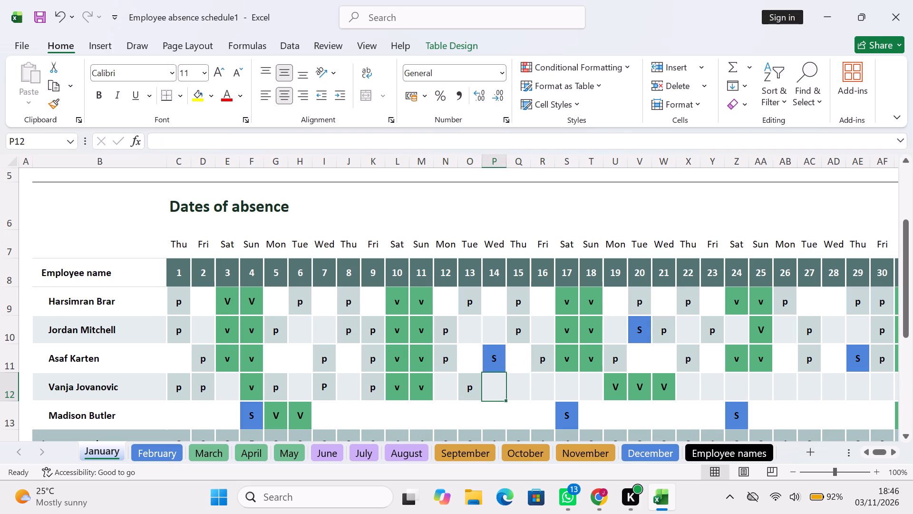
{"action": "key", "text": "Right"}
{"action": "key", "text": "Right"}
{"action": "key", "text": "p"}
{"action": "key", "text": "Right"}
Enter v for days 17 and 18 in the fourth employee's January row.
{"action": "key", "text": "Right"}
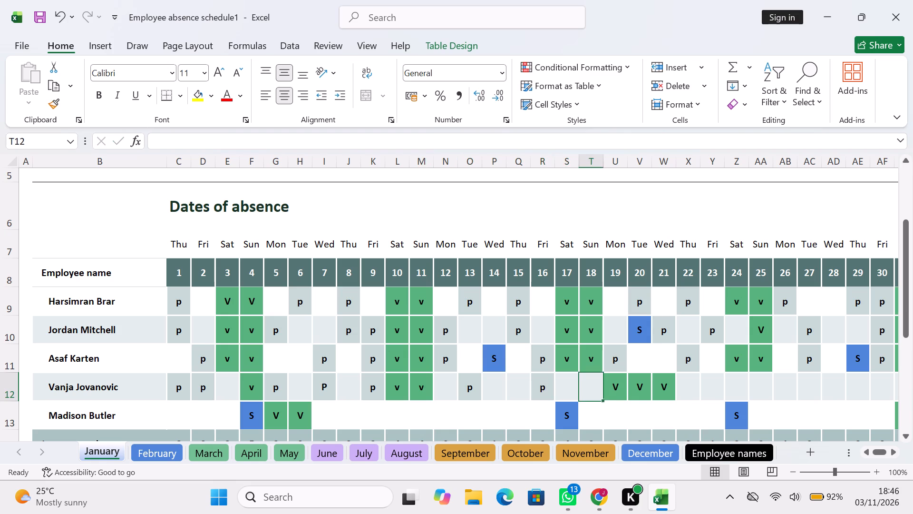
{"action": "key", "text": "Left"}
{"action": "key", "text": "v"}
{"action": "key", "text": "Right"}
{"action": "key", "text": "v"}
{"action": "key", "text": "Right"}
Clear the absence codes for days 19 to 21 in the fourth employee's January row.
{"action": "key", "text": "Right"}
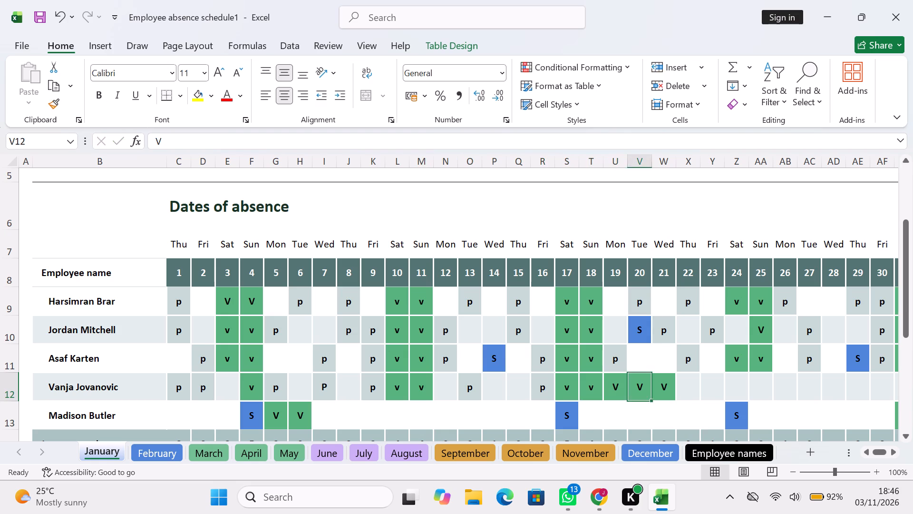
{"action": "key", "text": "Right"}
{"action": "key", "text": "Right"}
{"action": "key", "text": "Left"}
{"action": "key", "text": "BackSpace"}
{"action": "key", "text": "Left"}
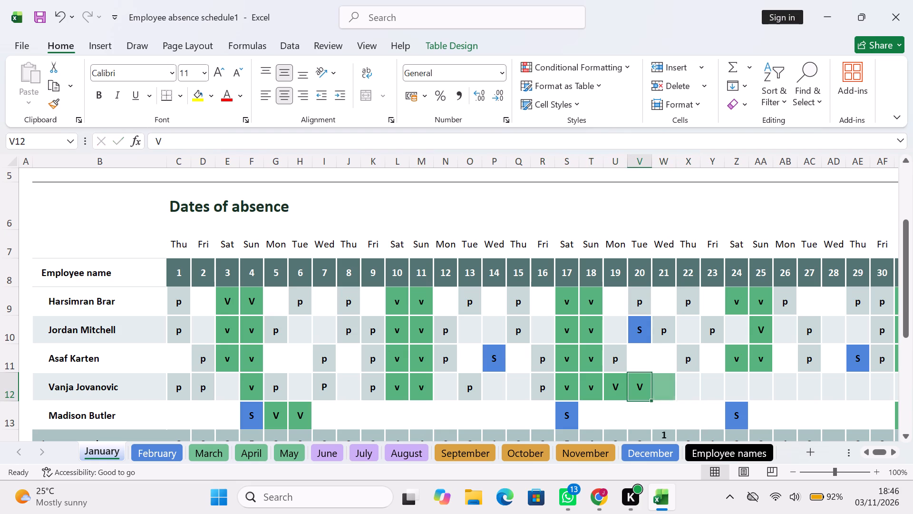
{"action": "key", "text": "BackSpace"}
{"action": "key", "text": "Left"}
{"action": "key", "text": "BackSpace"}
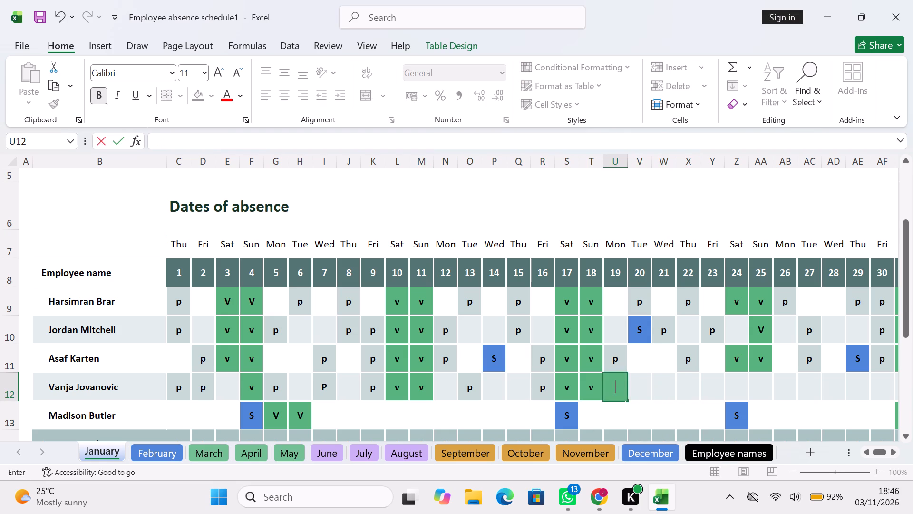
{"action": "key", "text": "Right"}
Enter p for days 21 and 23 in the fourth employee's January row.
{"action": "key", "text": "Right"}
{"action": "key", "text": "Left"}
{"action": "key", "text": "Left"}
{"action": "key", "text": "Right"}
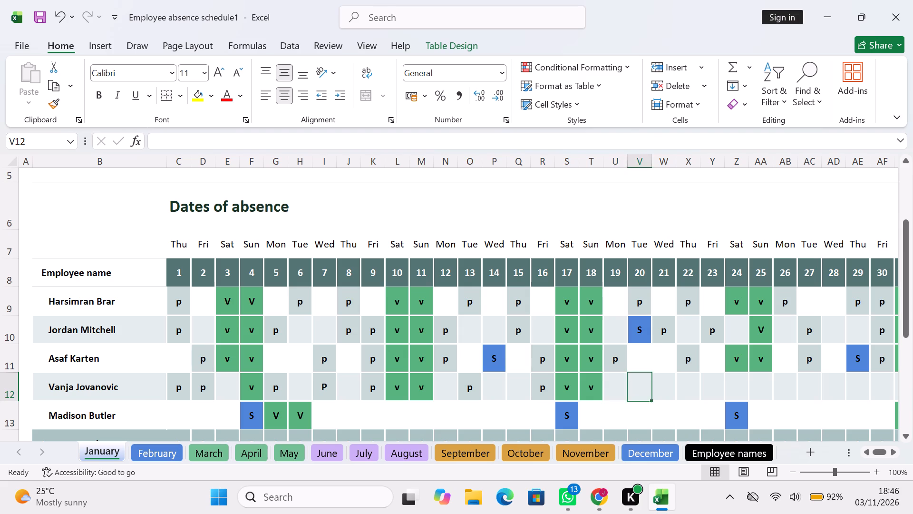
{"action": "key", "text": "Right"}
{"action": "key", "text": "p"}
{"action": "key", "text": "Right"}
{"action": "key", "text": "Right"}
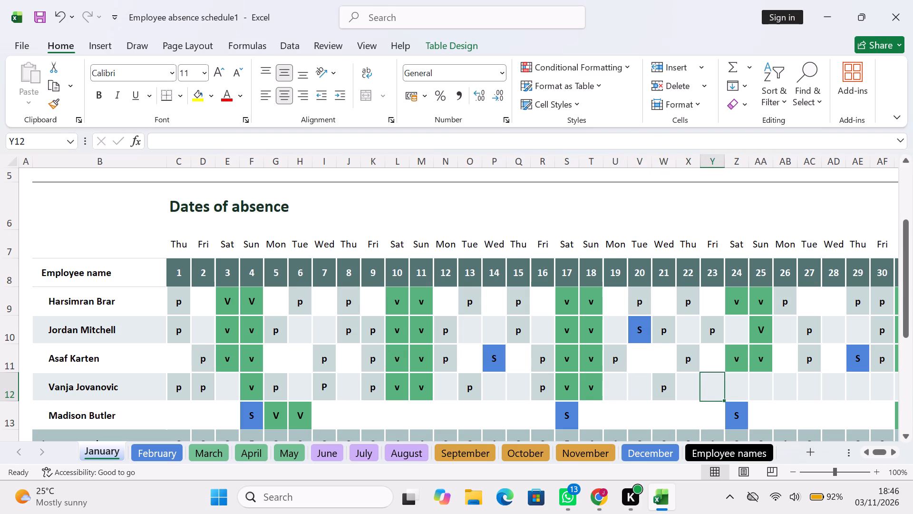
{"action": "key", "text": "Left"}
{"action": "key", "text": "Right"}
{"action": "key", "text": "p"}
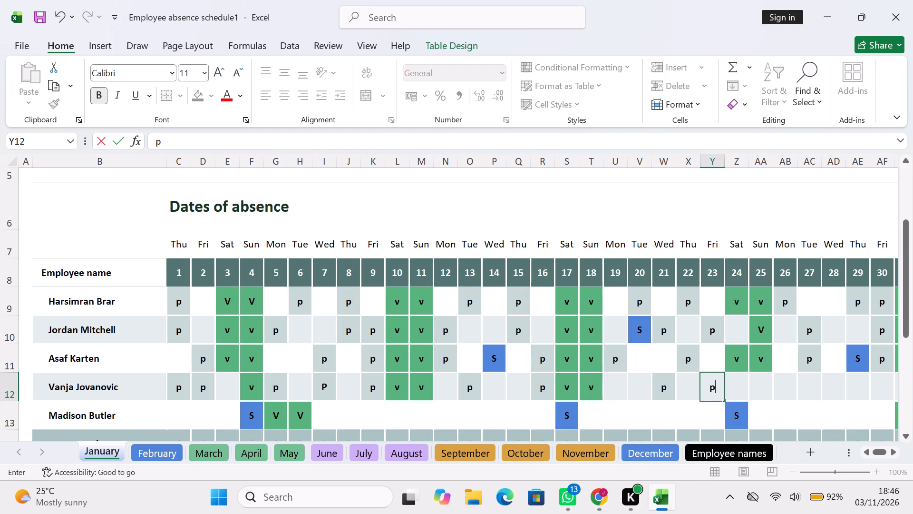
{"action": "key", "text": "Right"}
Enter v for days 24 and 25 in the fourth employee's January row.
{"action": "key", "text": "Left"}
{"action": "key", "text": "Right"}
{"action": "key", "text": "v"}
{"action": "key", "text": "Right"}
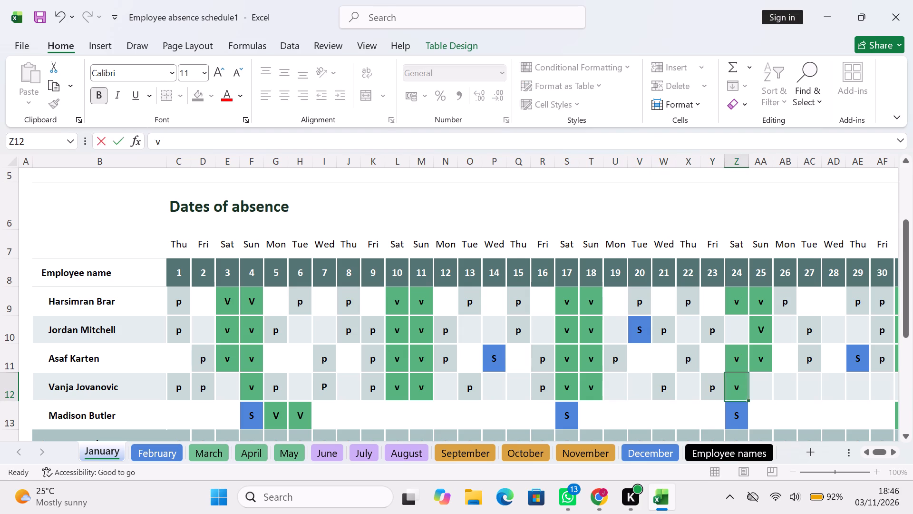
{"action": "key", "text": "v"}
{"action": "key", "text": "Right"}
Review the January absence codes across the fourth employee's row and the employee rows above it.
{"action": "key", "text": "Left"}
{"action": "key", "text": "Left"}
{"action": "key", "text": "Left"}
{"action": "key", "text": "Left"}
{"action": "key", "text": "Right"}
{"action": "key", "text": "Right"}
{"action": "key", "text": "Right"}
{"action": "key", "text": "Right"}
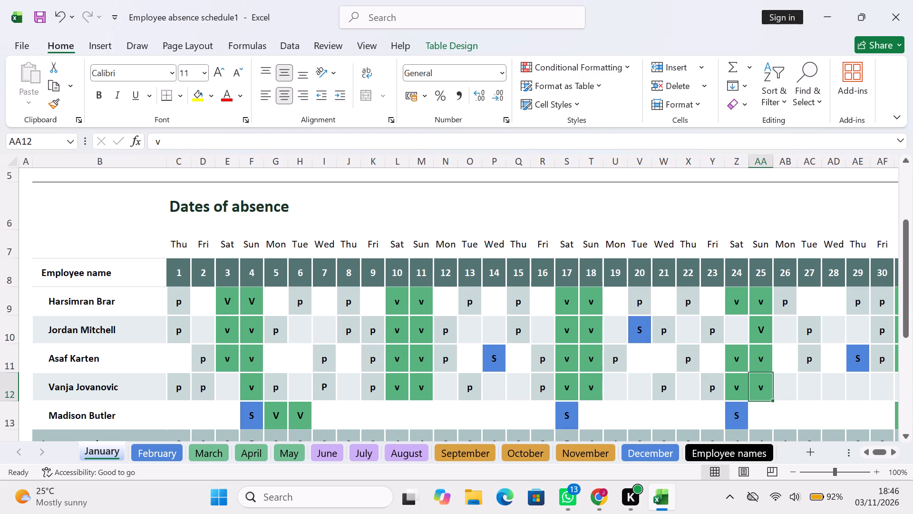
{"action": "key", "text": "Right"}
{"action": "key", "text": "Left"}
{"action": "key", "text": "Left"}
{"action": "key", "text": "Left"}
{"action": "key", "text": "Left"}
{"action": "key", "text": "Left"}
{"action": "key", "text": "Left"}
{"action": "key", "text": "Left"}
{"action": "key", "text": "Left"}
{"action": "key", "text": "Left"}
{"action": "key", "text": "Left"}
{"action": "key", "text": "Left"}
{"action": "key", "text": "Left"}
{"action": "key", "text": "Left"}
{"action": "key", "text": "Left"}
{"action": "key", "text": "Left"}
{"action": "key", "text": "Left"}
{"action": "key", "text": "Left"}
{"action": "key", "text": "Left"}
{"action": "key", "text": "Left"}
{"action": "key", "text": "Left"}
{"action": "key", "text": "Left"}
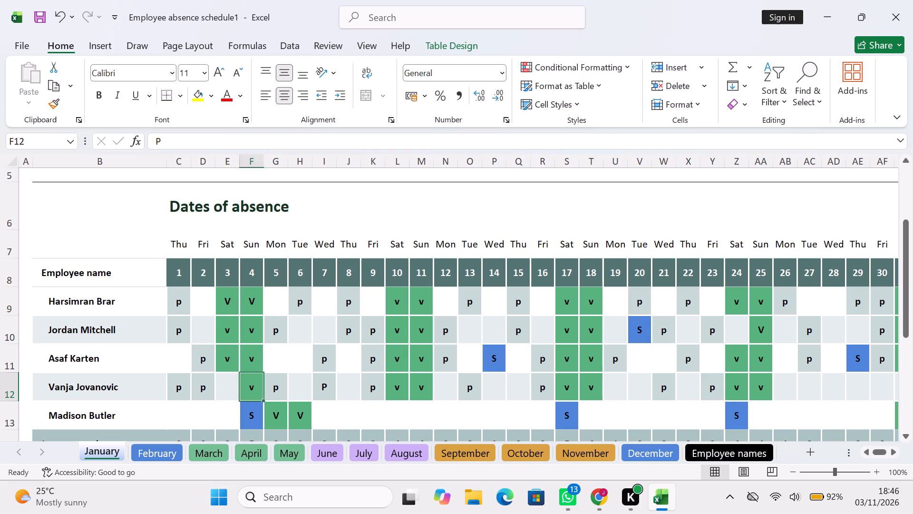
{"action": "key", "text": "VK_193"}
{"action": "key", "text": "VK_193"}
{"action": "key", "text": "Up"}
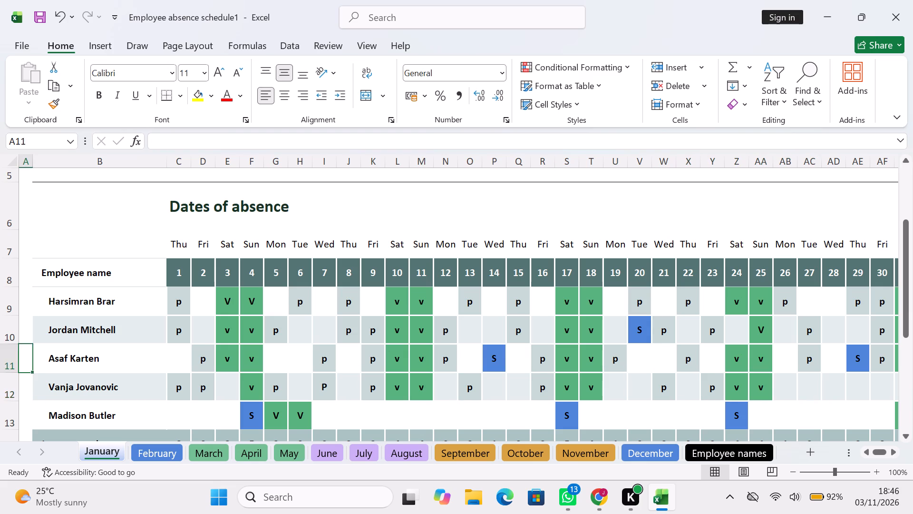
{"action": "key", "text": "Up"}
{"action": "key", "text": "Up"}
{"action": "key", "text": "Right"}
{"action": "key", "text": "Right"}
{"action": "key", "text": "Right"}
{"action": "key", "text": "Left"}
{"action": "key", "text": "Left"}
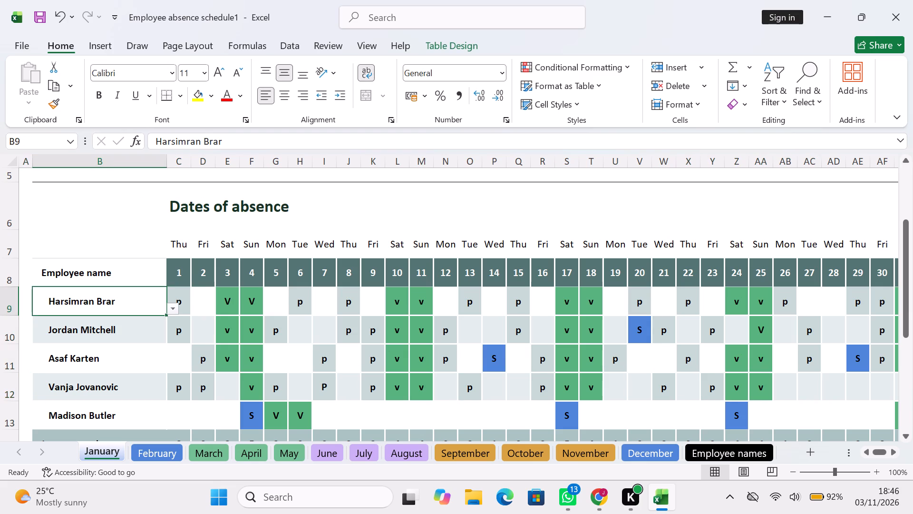
{"action": "key", "text": "Down"}
{"action": "key", "text": "Down"}
{"action": "key", "text": "Down"}
{"action": "key", "text": "Right"}
{"action": "key", "text": "Right"}
{"action": "key", "text": "Right"}
{"action": "key", "text": "Right"}
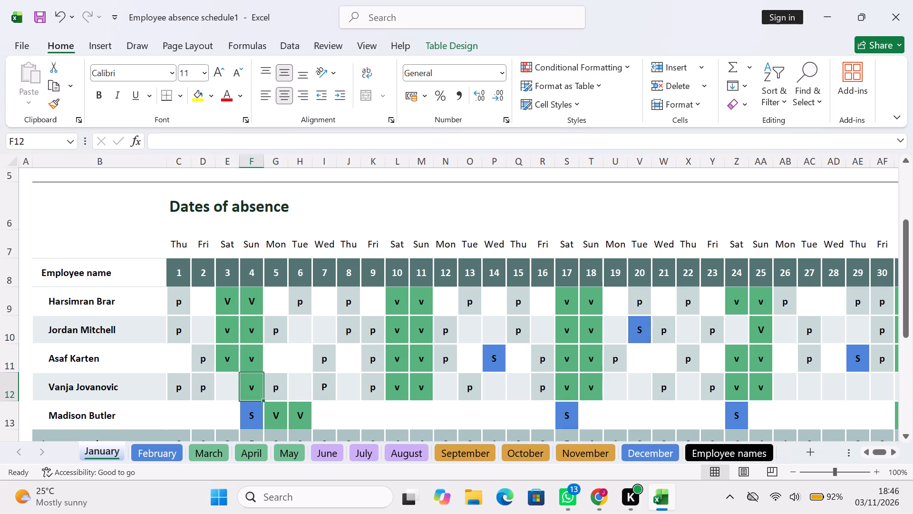
{"action": "key", "text": "Right"}
{"action": "key", "text": "Right"}
{"action": "key", "text": "Right"}
{"action": "key", "text": "Left"}
{"action": "key", "text": "Left"}
{"action": "key", "text": "Left"}
{"action": "key", "text": "Left"}
{"action": "key", "text": "Left"}
{"action": "key", "text": "Left"}
{"action": "key", "text": "Right"}
{"action": "key", "text": "Right"}
{"action": "key", "text": "Right"}
{"action": "key", "text": "Right"}
{"action": "key", "text": "Right"}
{"action": "key", "text": "Right"}
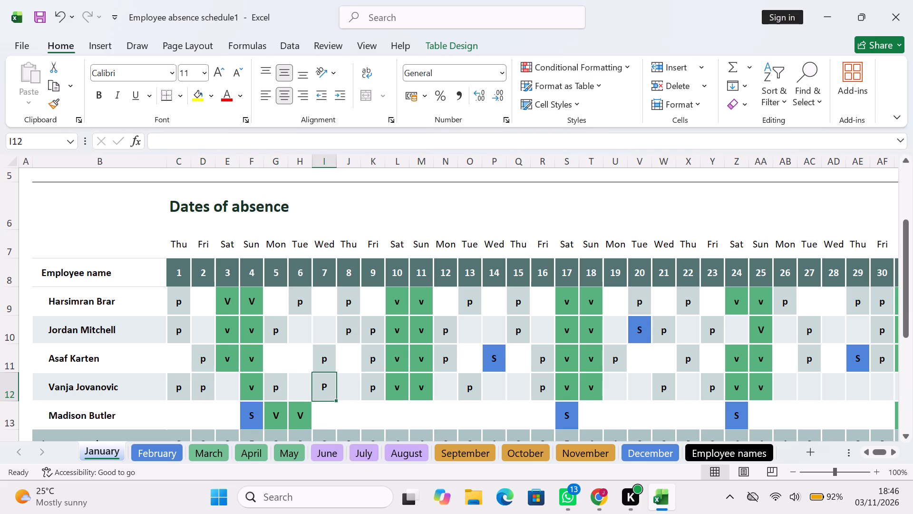
Review the fourth employee's January absence codes from day 1 through day 31 and the row's total days.
{"action": "key", "text": "Right"}
{"action": "key", "text": "Right"}
{"action": "key", "text": "Right"}
{"action": "key", "text": "Right"}
{"action": "key", "text": "Right"}
{"action": "key", "text": "Right"}
{"action": "key", "text": "Right"}
{"action": "key", "text": "Right"}
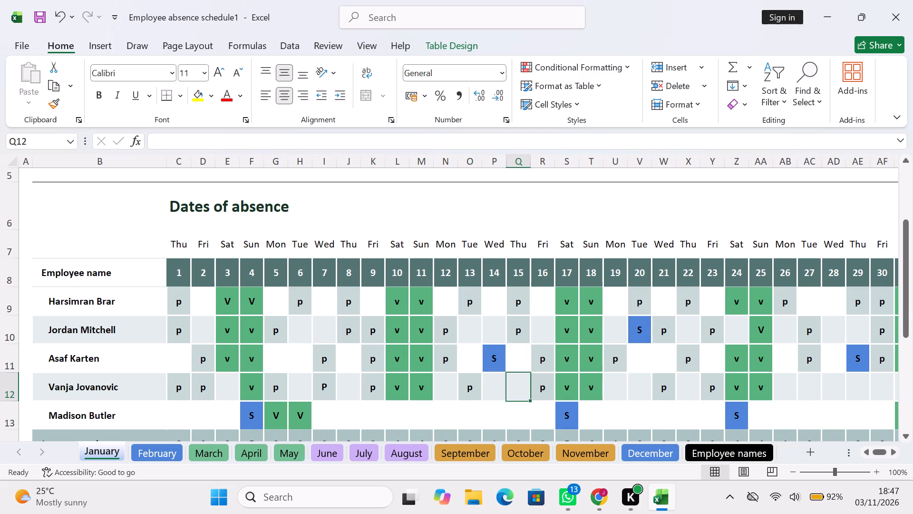
{"action": "key", "text": "Right"}
{"action": "key", "text": "Right"}
{"action": "key", "text": "Right"}
{"action": "key", "text": "Right"}
{"action": "key", "text": "Right"}
{"action": "key", "text": "Right"}
{"action": "key", "text": "Right"}
{"action": "key", "text": "Right"}
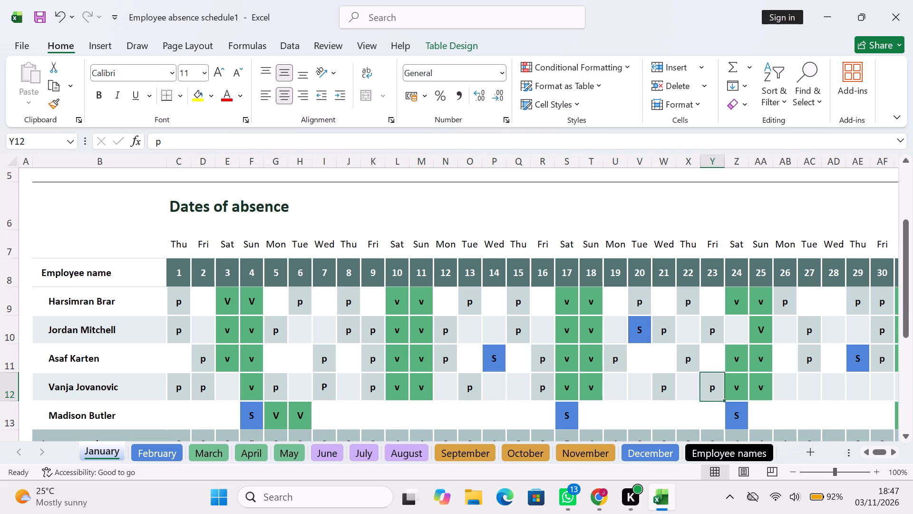
{"action": "key", "text": "Right"}
{"action": "key", "text": "Right"}
{"action": "key", "text": "Right"}
{"action": "key", "text": "Right"}
{"action": "key", "text": "Right"}
{"action": "key", "text": "Right"}
{"action": "key", "text": "Right"}
{"action": "key", "text": "Right"}
{"action": "key", "text": "Right"}
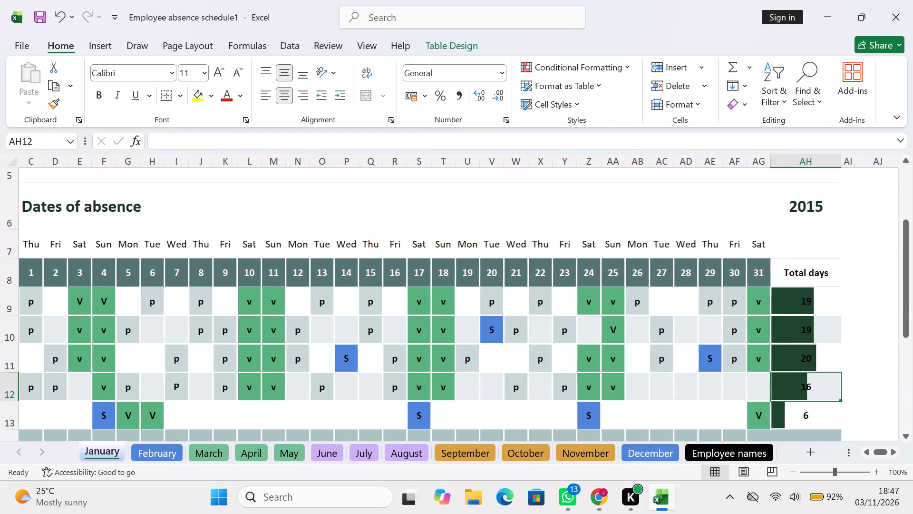
{"action": "key", "text": "Left"}
{"action": "key", "text": "Left"}
{"action": "key", "text": "Left"}
{"action": "key", "text": "Left"}
{"action": "key", "text": "Left"}
{"action": "key", "text": "Left"}
{"action": "key", "text": "Left"}
{"action": "key", "text": "Left"}
{"action": "key", "text": "Left"}
{"action": "key", "text": "Left"}
{"action": "key", "text": "Left"}
{"action": "key", "text": "Left"}
{"action": "key", "text": "Left"}
{"action": "key", "text": "Left"}
{"action": "key", "text": "Left"}
{"action": "key", "text": "Left"}
{"action": "key", "text": "Left"}
{"action": "key", "text": "Left"}
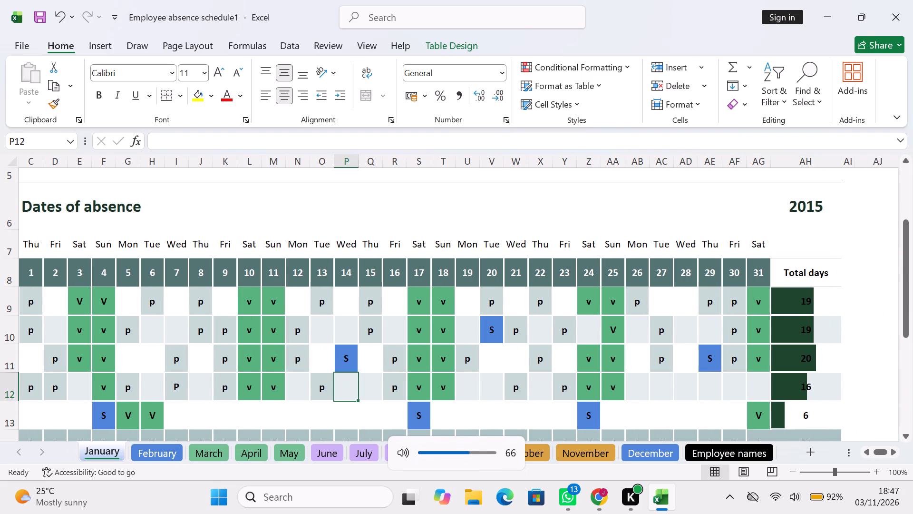
{"action": "key", "text": "Right"}
{"action": "key", "text": "Right"}
{"action": "key", "text": "Right"}
{"action": "key", "text": "Right"}
{"action": "key", "text": "Right"}
{"action": "key", "text": "Right"}
{"action": "key", "text": "Right"}
{"action": "key", "text": "Right"}
{"action": "key", "text": "Right"}
{"action": "key", "text": "Right"}
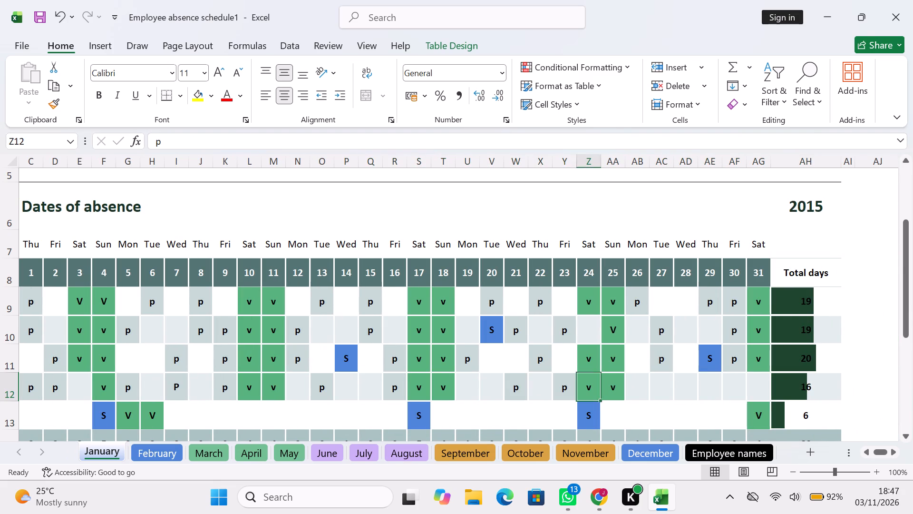
{"action": "key", "text": "Right"}
{"action": "key", "text": "Right"}
{"action": "key", "text": "Right"}
{"action": "key", "text": "Right"}
{"action": "key", "text": "Left"}
{"action": "key", "text": "Left"}
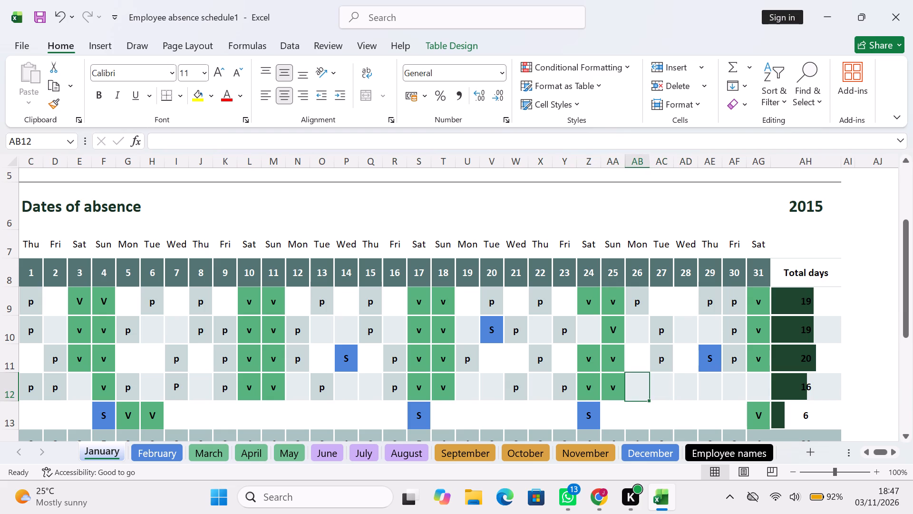
{"action": "key", "text": "Left"}
{"action": "key", "text": "Left"}
{"action": "key", "text": "Left"}
{"action": "key", "text": "Left"}
{"action": "key", "text": "Left"}
{"action": "key", "text": "Left"}
{"action": "key", "text": "Left"}
{"action": "key", "text": "Left"}
{"action": "key", "text": "Left"}
{"action": "key", "text": "Left"}
{"action": "key", "text": "Left"}
{"action": "key", "text": "Left"}
{"action": "key", "text": "Left"}
{"action": "key", "text": "Left"}
{"action": "key", "text": "Left"}
{"action": "key", "text": "Left"}
{"action": "key", "text": "Left"}
{"action": "key", "text": "Left"}
{"action": "key", "text": "Left"}
{"action": "key", "text": "Left"}
Enter p for day 26 in the fourth employee's January row.
{"action": "key", "text": "Right"}
{"action": "key", "text": "Right"}
{"action": "key", "text": "Right"}
{"action": "key", "text": "Right"}
{"action": "key", "text": "Right"}
{"action": "key", "text": "Right"}
{"action": "key", "text": "Right"}
{"action": "key", "text": "Right"}
{"action": "key", "text": "Right"}
{"action": "key", "text": "Right"}
{"action": "key", "text": "Right"}
{"action": "key", "text": "Right"}
{"action": "key", "text": "Right"}
{"action": "key", "text": "Right"}
{"action": "key", "text": "Right"}
{"action": "key", "text": "Right"}
{"action": "key", "text": "Right"}
{"action": "key", "text": "Right"}
{"action": "key", "text": "Right"}
{"action": "key", "text": "Right"}
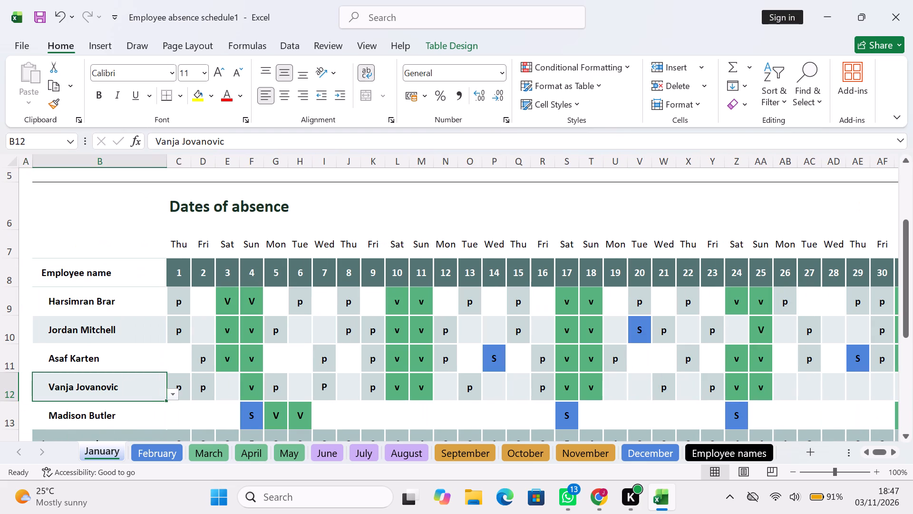
{"action": "key", "text": "Right"}
{"action": "key", "text": "Left"}
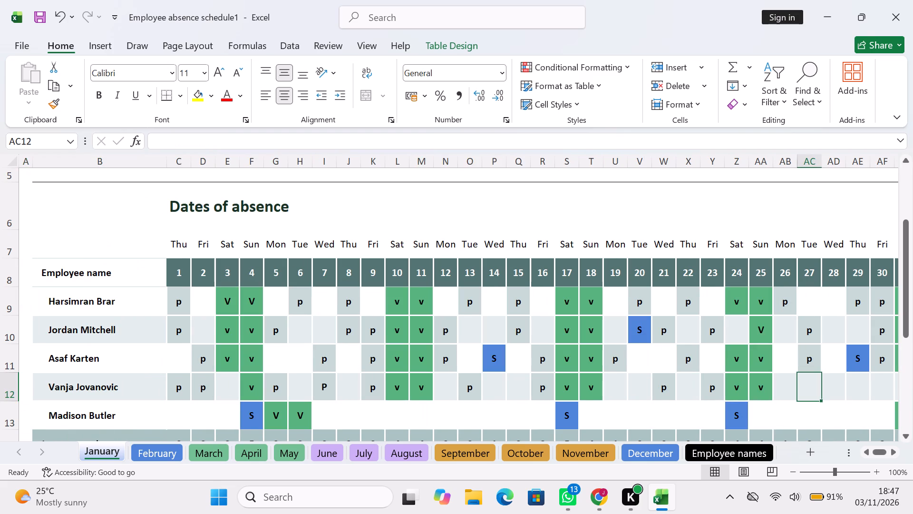
{"action": "key", "text": "Left"}
{"action": "key", "text": "p"}
{"action": "key", "text": "Right"}
Enter p for day 29 in the fourth employee's January row.
{"action": "key", "text": "Right"}
{"action": "key", "text": "Right"}
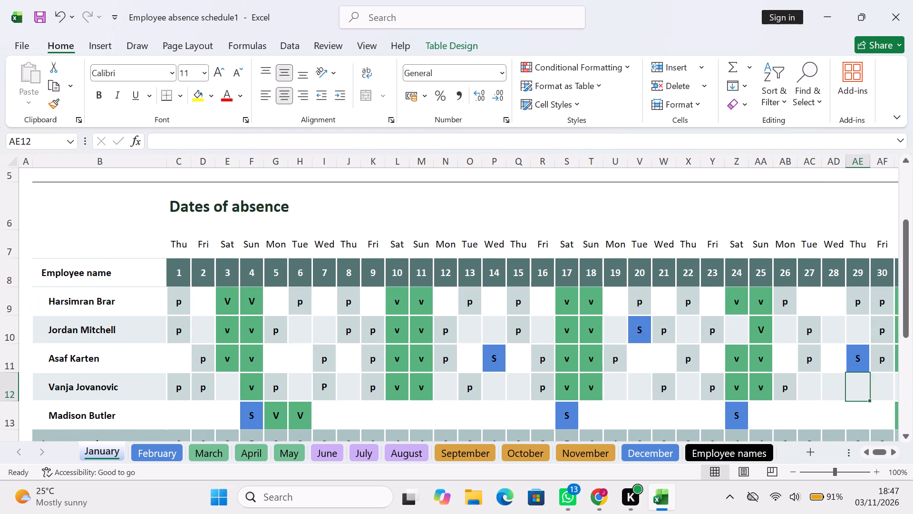
{"action": "key", "text": "Right"}
{"action": "key", "text": "Right"}
{"action": "key", "text": "Left"}
{"action": "key", "text": "Left"}
{"action": "key", "text": "Left"}
{"action": "key", "text": "Left"}
{"action": "key", "text": "Right"}
{"action": "key", "text": "Right"}
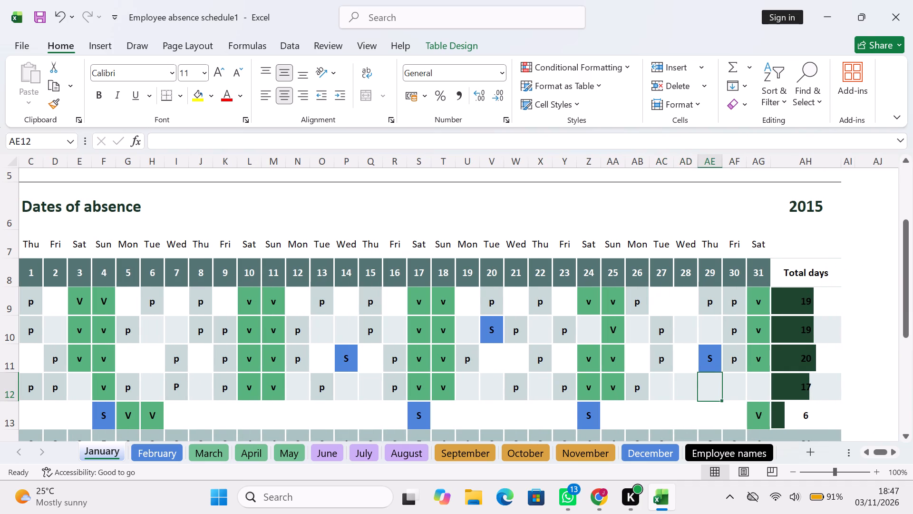
{"action": "key", "text": "Left"}
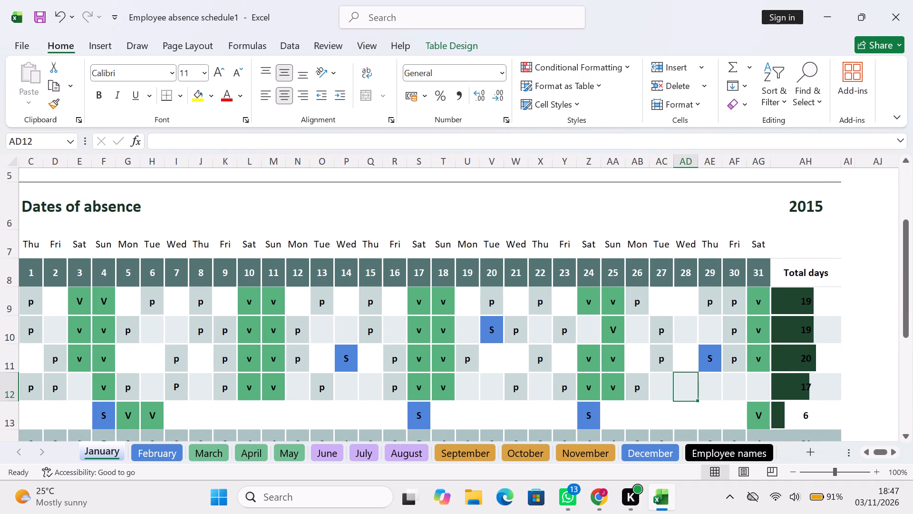
{"action": "key", "text": "Right"}
{"action": "key", "text": "p"}
{"action": "key", "text": "Right"}
{"action": "key", "text": "Left"}
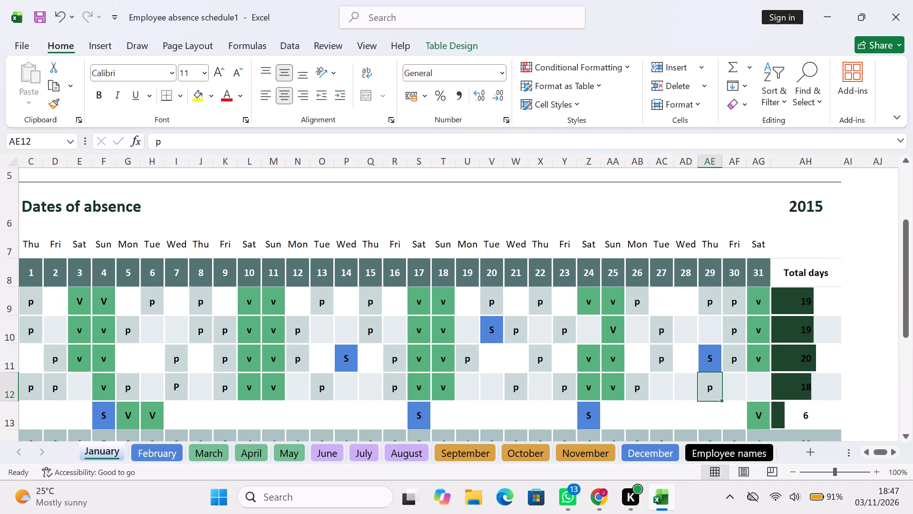
Enter v for day 31 in the fourth employee's January row.
{"action": "key", "text": "Left"}
{"action": "key", "text": "Left"}
{"action": "key", "text": "Right"}
{"action": "key", "text": "Right"}
{"action": "key", "text": "Right"}
{"action": "key", "text": "Right"}
{"action": "key", "text": "Left"}
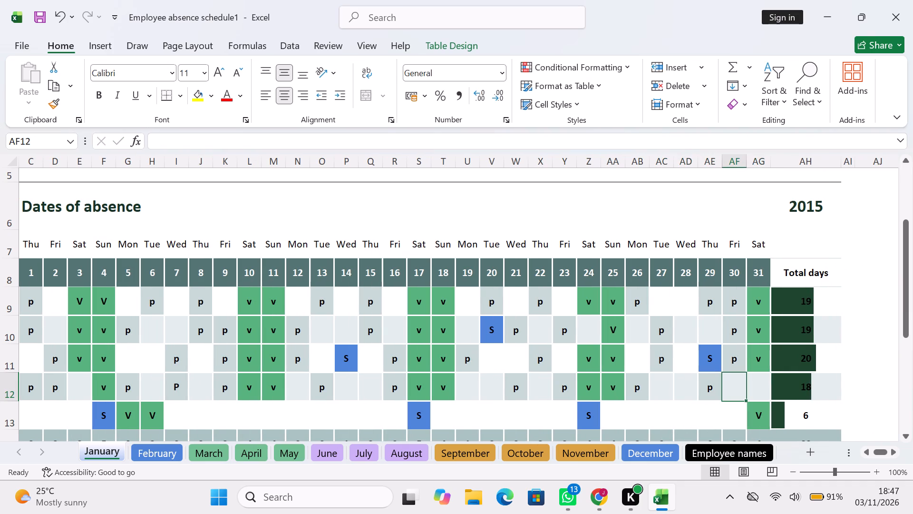
{"action": "key", "text": "Left"}
{"action": "key", "text": "Right"}
{"action": "key", "text": "Right"}
{"action": "key", "text": "Left"}
{"action": "key", "text": "Left"}
{"action": "key", "text": "Left"}
{"action": "key", "text": "Left"}
{"action": "key", "text": "Left"}
{"action": "key", "text": "Right"}
{"action": "key", "text": "Right"}
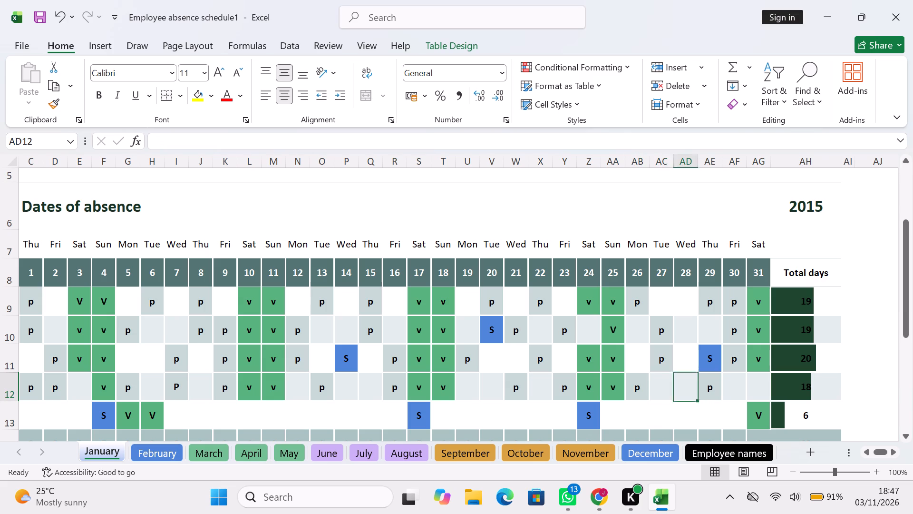
{"action": "key", "text": "Right"}
{"action": "key", "text": "Right"}
{"action": "key", "text": "Right"}
{"action": "key", "text": "v"}
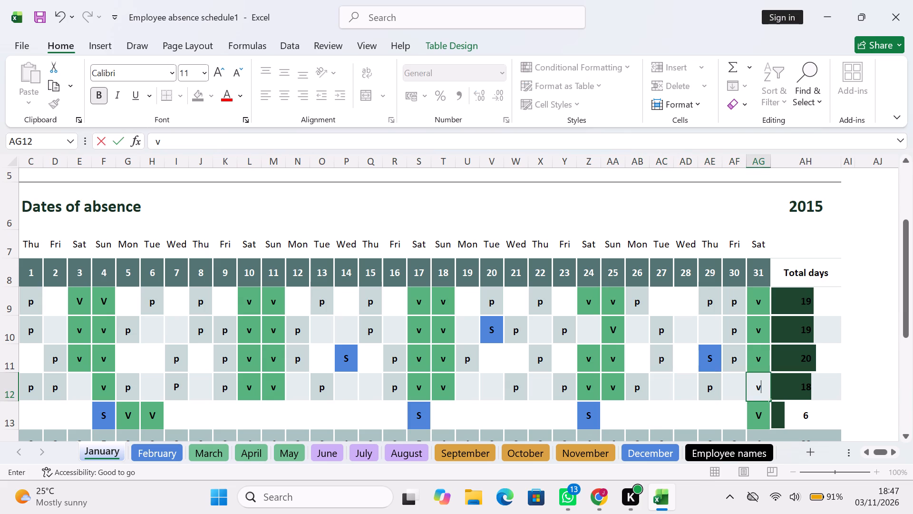
{"action": "key", "text": "Down"}
Enter p for day 2 in the fifth employee's January row.
{"action": "key", "text": "Left"}
{"action": "key", "text": "Left"}
{"action": "key", "text": "Left"}
{"action": "key", "text": "Left"}
{"action": "key", "text": "Left"}
{"action": "key", "text": "Left"}
{"action": "key", "text": "Left"}
{"action": "key", "text": "Left"}
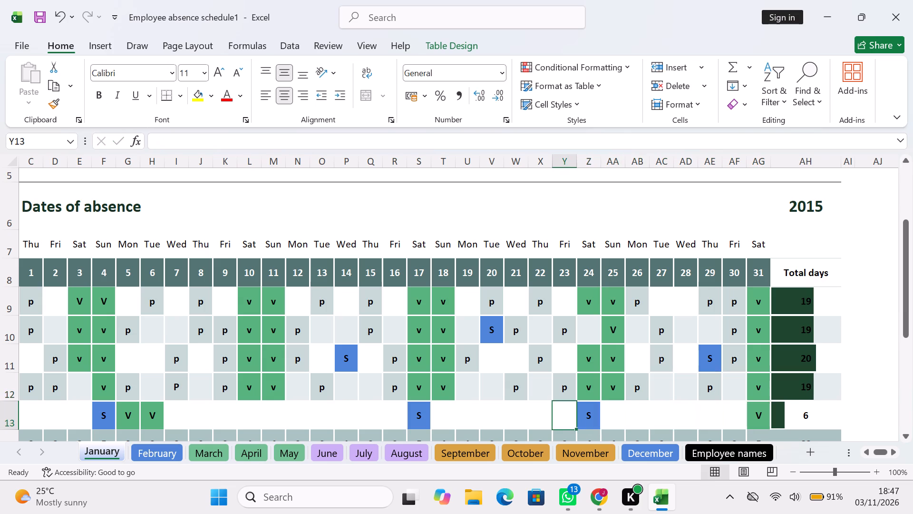
{"action": "key", "text": "Left"}
{"action": "key", "text": "Left"}
{"action": "key", "text": "Left"}
{"action": "key", "text": "Left"}
{"action": "key", "text": "Left"}
{"action": "key", "text": "Left"}
{"action": "key", "text": "Left"}
{"action": "key", "text": "Left"}
{"action": "key", "text": "Left"}
{"action": "key", "text": "Left"}
{"action": "key", "text": "Left"}
{"action": "key", "text": "Left"}
{"action": "key", "text": "Left"}
{"action": "key", "text": "Left"}
{"action": "key", "text": "Left"}
{"action": "key", "text": "Left"}
{"action": "key", "text": "Left"}
{"action": "key", "text": "Left"}
{"action": "key", "text": "Left"}
{"action": "key", "text": "Left"}
{"action": "key", "text": "Right"}
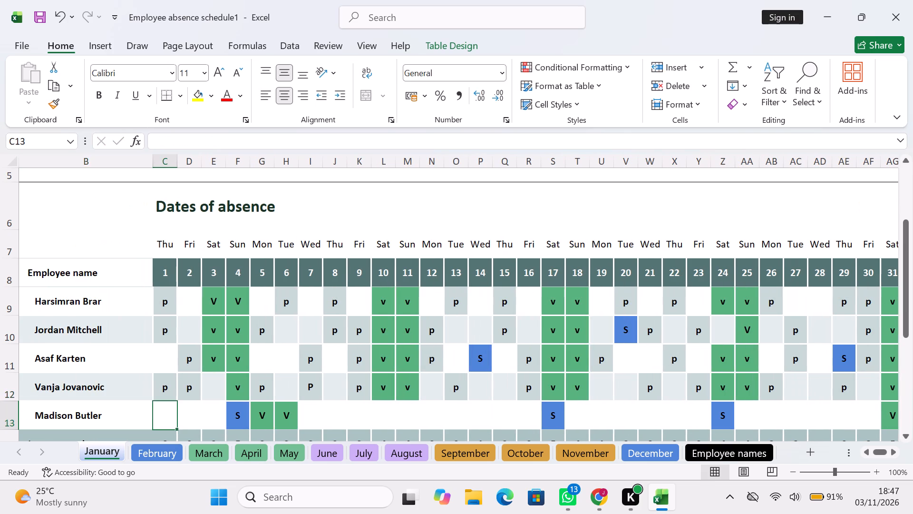
{"action": "key", "text": "Right"}
{"action": "key", "text": "p"}
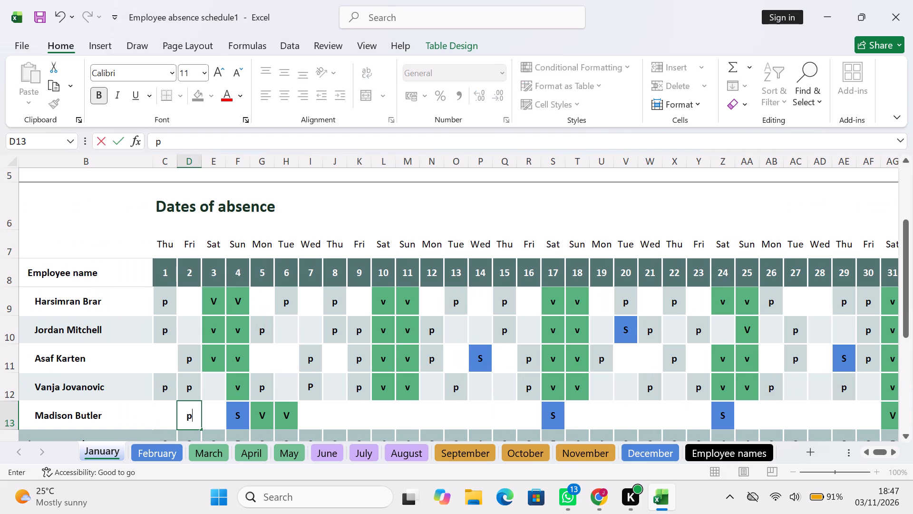
{"action": "key", "text": "Right"}
Enter v for days 3 and 4 in the fifth employee's January row.
{"action": "key", "text": "Right"}
{"action": "key", "text": "Right"}
{"action": "key", "text": "Left"}
{"action": "key", "text": "Left"}
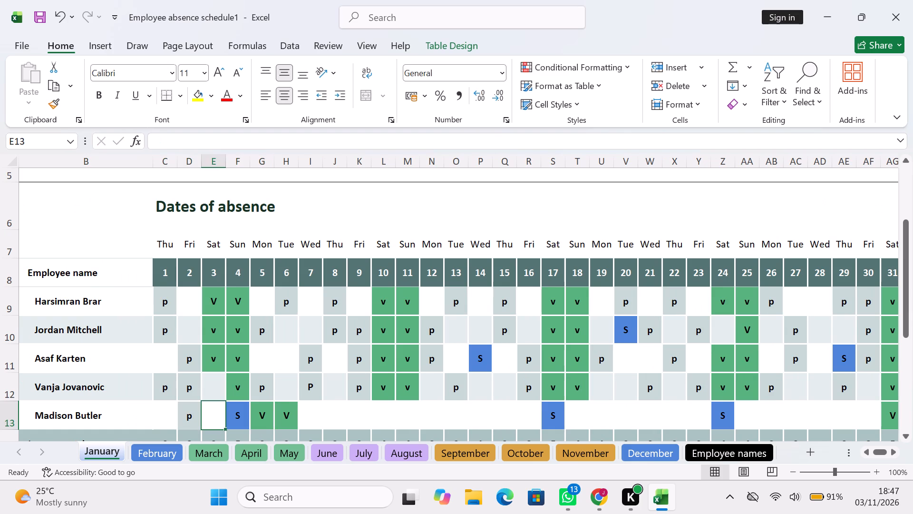
{"action": "key", "text": "v"}
{"action": "key", "text": "Right"}
{"action": "key", "text": "v"}
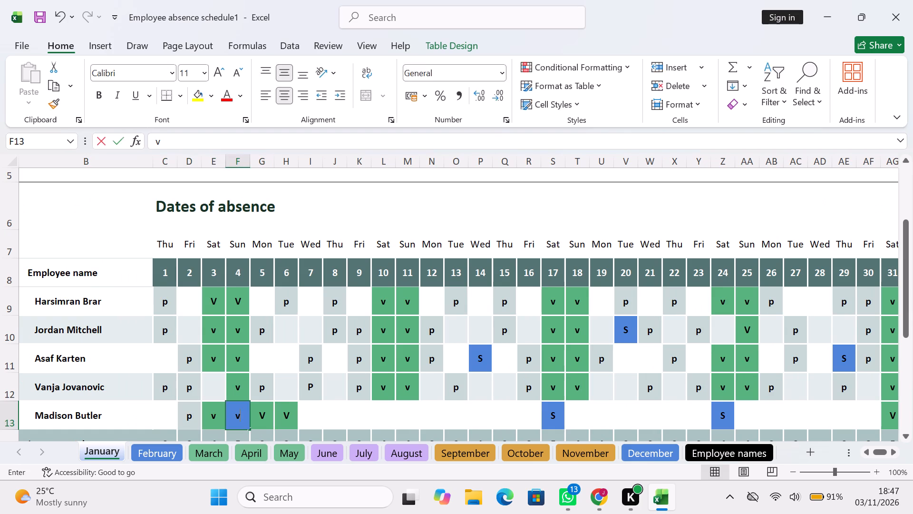
{"action": "key", "text": "Right"}
Clear the absence codes for days 5 and 6 in the fifth employee's January row.
{"action": "key", "text": "Right"}
{"action": "key", "text": "Right"}
{"action": "key", "text": "Left"}
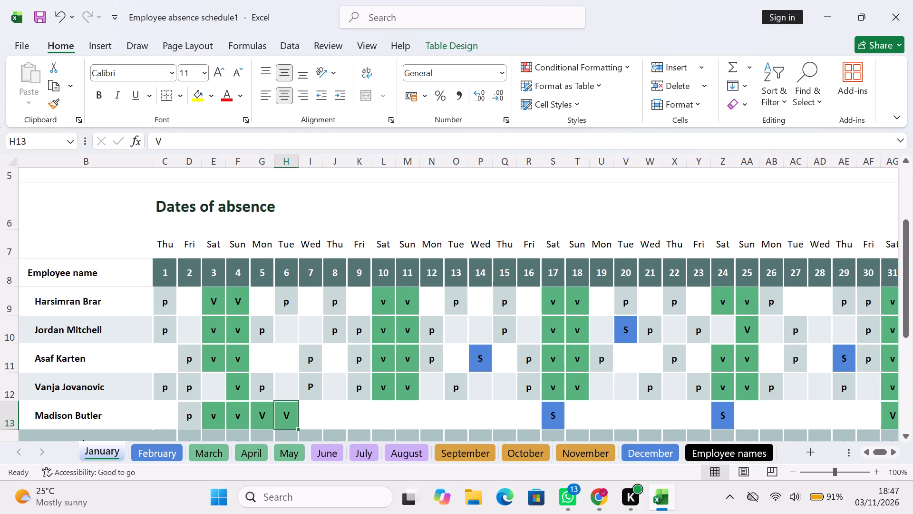
{"action": "key", "text": "BackSpace"}
{"action": "key", "text": "Left"}
{"action": "key", "text": "BackSpace"}
{"action": "key", "text": "Right"}
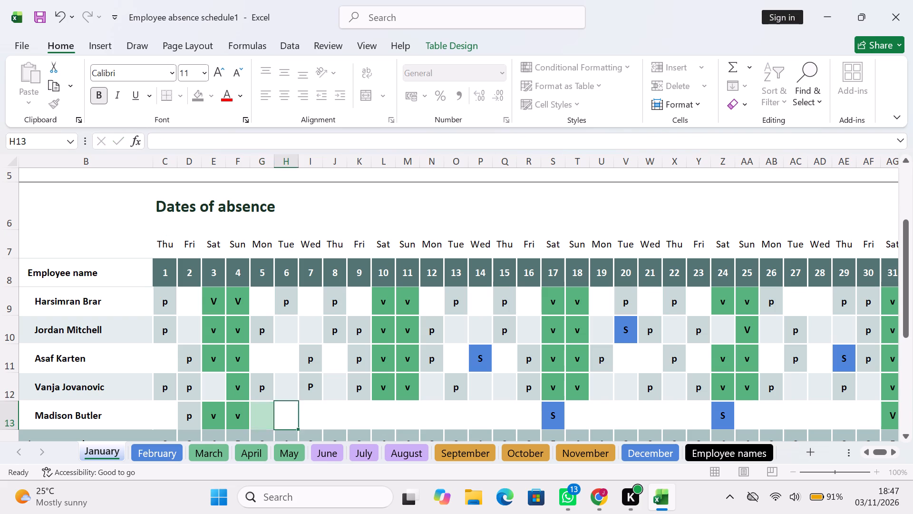
Enter p for days 6 and 8 in the fifth employee's January row.
{"action": "key", "text": "Right"}
{"action": "key", "text": "Left"}
{"action": "key", "text": "p"}
{"action": "key", "text": "Right"}
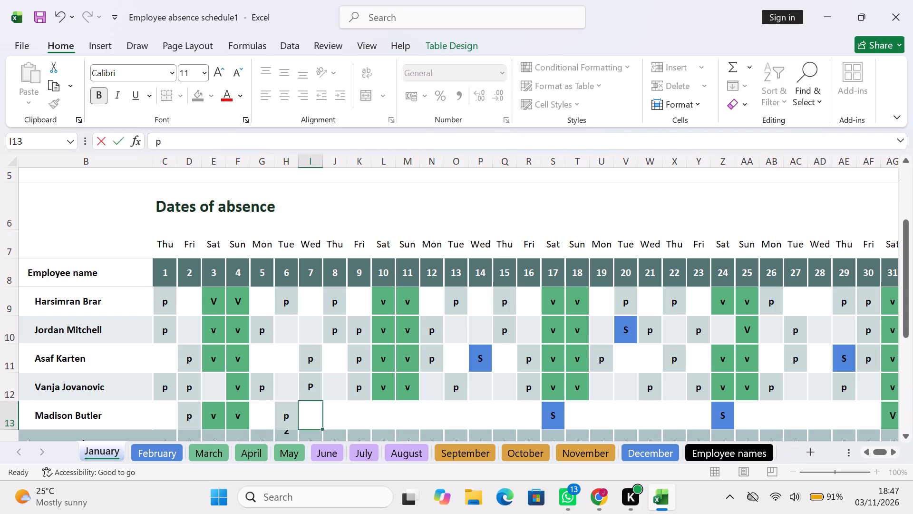
{"action": "key", "text": "Right"}
{"action": "key", "text": "p"}
{"action": "key", "text": "Right"}
Enter v for day 11 in the fifth employee's January row.
{"action": "key", "text": "Right"}
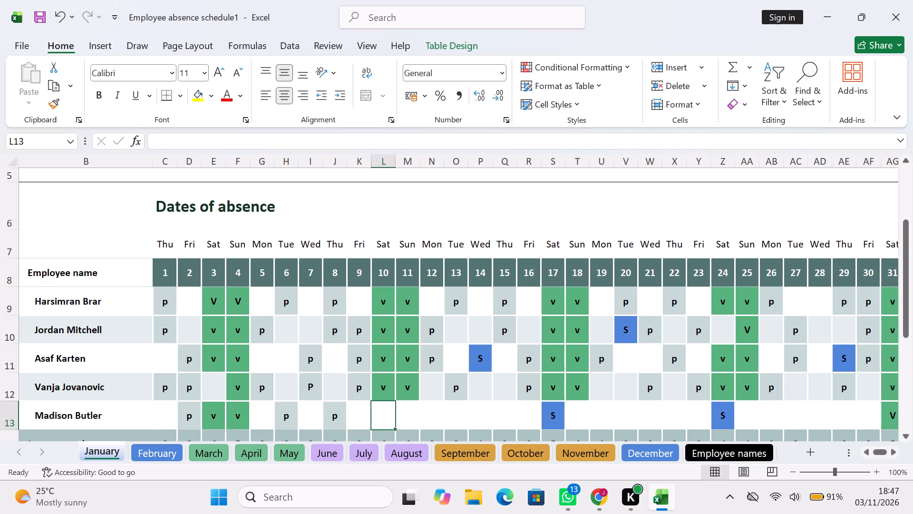
{"action": "key", "text": "Left"}
{"action": "key", "text": "Right"}
{"action": "key", "text": "Right"}
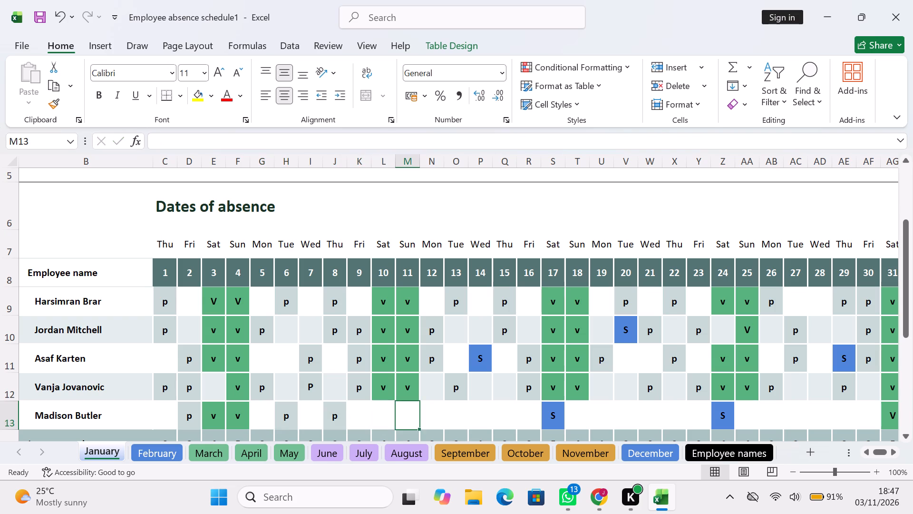
{"action": "key", "text": "Left"}
{"action": "key", "text": "Right"}
{"action": "key", "text": "v"}
{"action": "key", "text": "Left"}
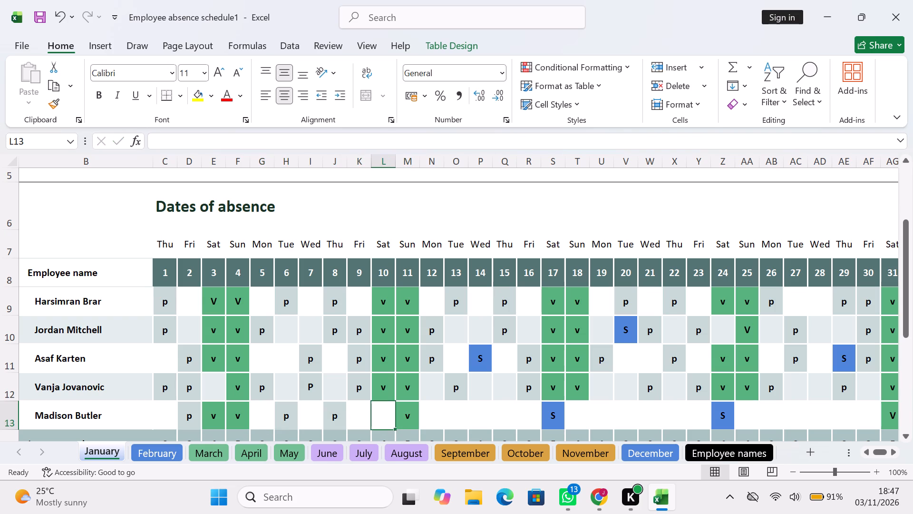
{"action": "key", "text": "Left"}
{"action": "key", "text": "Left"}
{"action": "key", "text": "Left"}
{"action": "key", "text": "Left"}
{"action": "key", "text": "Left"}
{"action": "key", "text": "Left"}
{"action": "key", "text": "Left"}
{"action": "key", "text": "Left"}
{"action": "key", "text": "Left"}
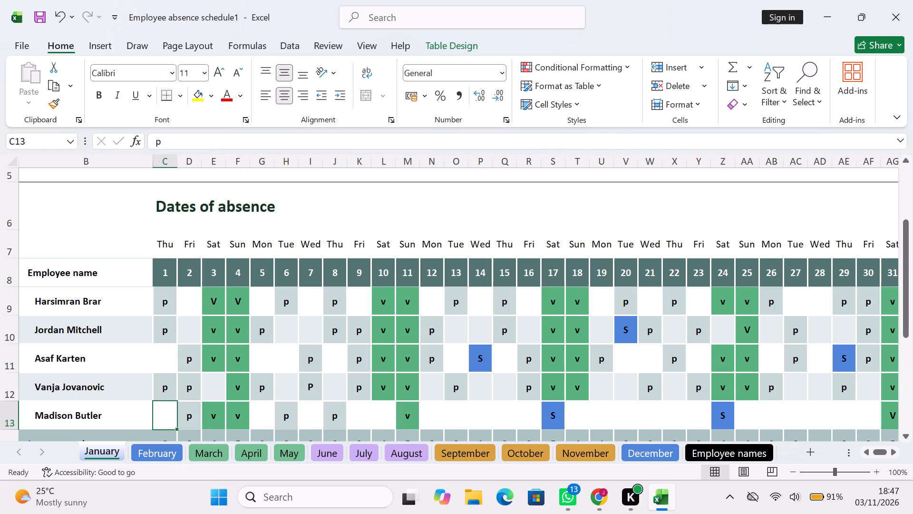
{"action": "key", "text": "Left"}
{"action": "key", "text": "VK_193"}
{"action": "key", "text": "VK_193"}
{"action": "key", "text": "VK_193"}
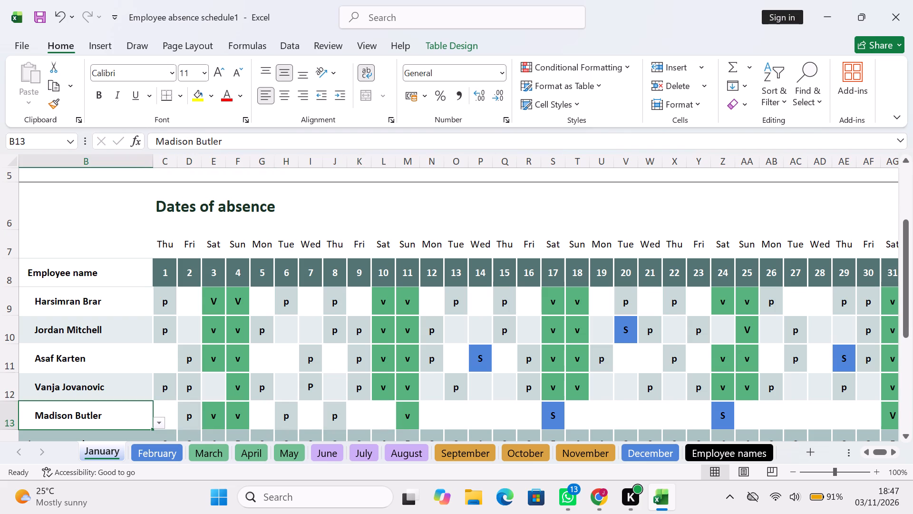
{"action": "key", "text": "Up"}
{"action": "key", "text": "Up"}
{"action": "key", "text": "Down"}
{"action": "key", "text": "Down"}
Enter s for day 12 in the fifth employee's January row.
{"action": "key", "text": "Right"}
{"action": "key", "text": "Right"}
{"action": "key", "text": "Right"}
{"action": "key", "text": "Right"}
{"action": "key", "text": "Right"}
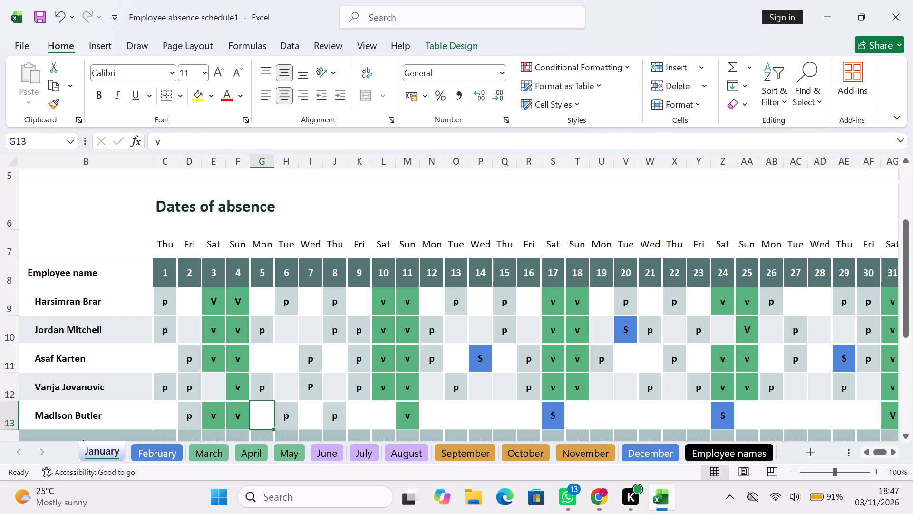
{"action": "key", "text": "Right"}
{"action": "key", "text": "Right"}
{"action": "key", "text": "Right"}
{"action": "key", "text": "Right"}
{"action": "key", "text": "Right"}
{"action": "key", "text": "Right"}
{"action": "key", "text": "Right"}
{"action": "key", "text": "Right"}
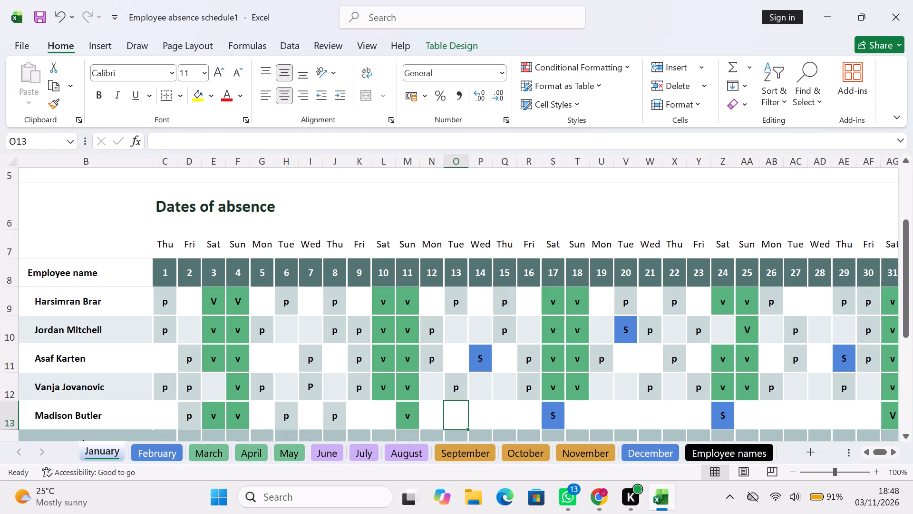
{"action": "key", "text": "Left"}
{"action": "key", "text": "Left"}
{"action": "key", "text": "Right"}
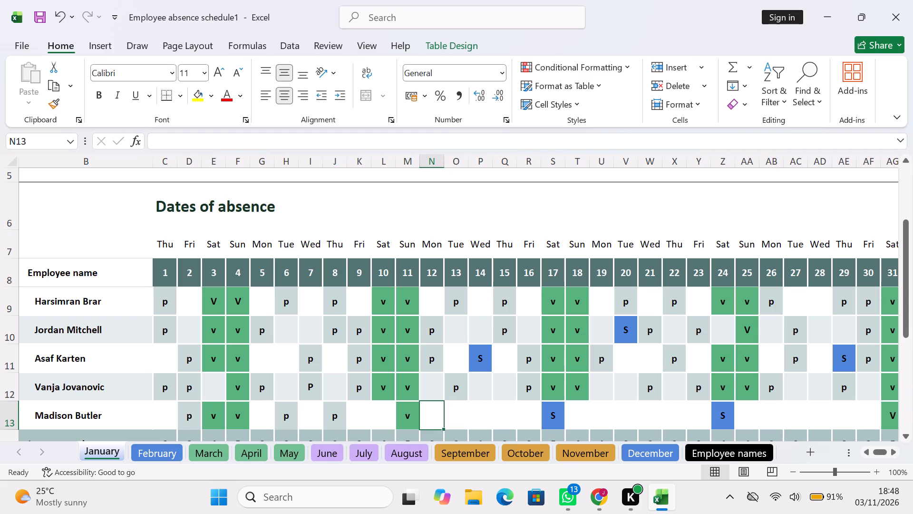
{"action": "key", "text": "s"}
{"action": "key", "text": "Right"}
Replace the absence code for day 17 in the fifth employee's January row with v.
{"action": "key", "text": "Right"}
{"action": "key", "text": "Right"}
{"action": "key", "text": "Right"}
{"action": "key", "text": "Left"}
{"action": "key", "text": "Right"}
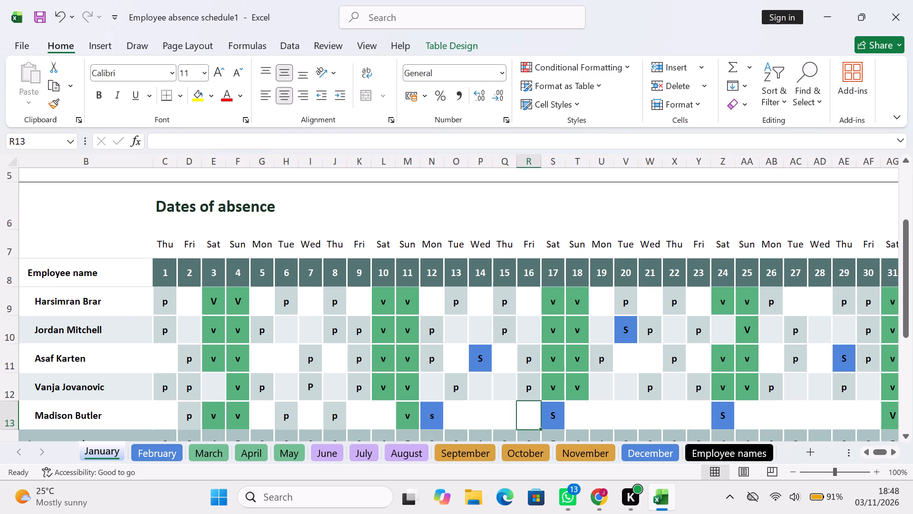
{"action": "key", "text": "Right"}
{"action": "key", "text": "v"}
{"action": "key", "text": "Right"}
Enter p for day 15 in the fifth employee's January row.
{"action": "key", "text": "Left"}
{"action": "key", "text": "Left"}
{"action": "key", "text": "Left"}
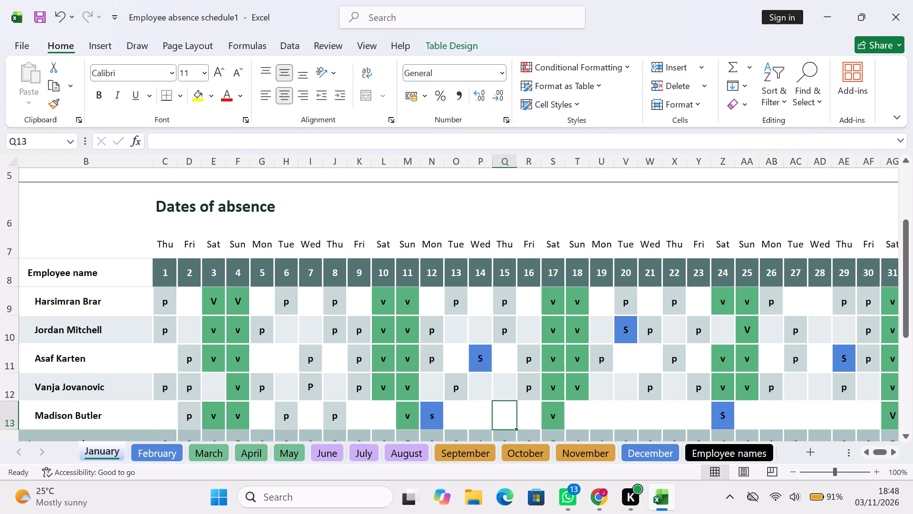
{"action": "key", "text": "Left"}
{"action": "key", "text": "Right"}
{"action": "key", "text": "p"}
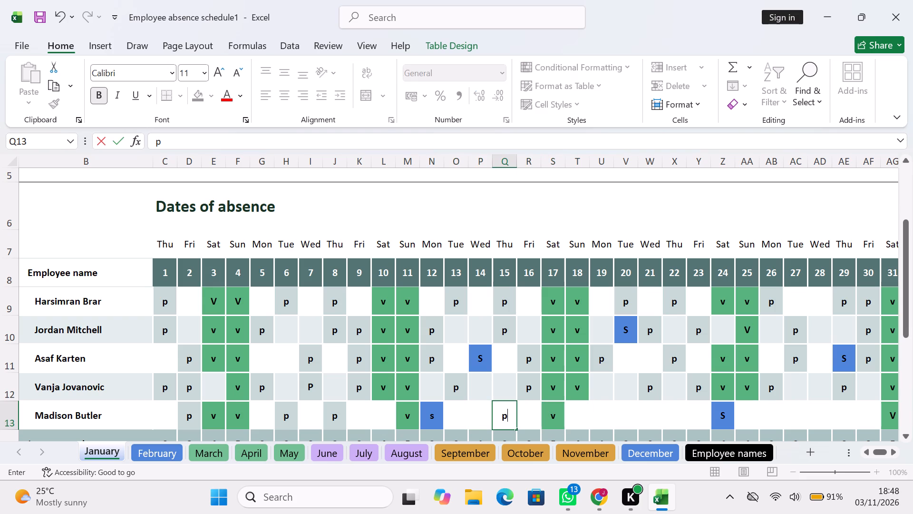
{"action": "key", "text": "Right"}
Enter p for day 19 in the fifth employee's January row.
{"action": "key", "text": "Right"}
{"action": "key", "text": "Right"}
{"action": "key", "text": "Right"}
{"action": "key", "text": "Right"}
{"action": "key", "text": "Left"}
{"action": "key", "text": "Left"}
{"action": "key", "text": "Left"}
{"action": "key", "text": "Right"}
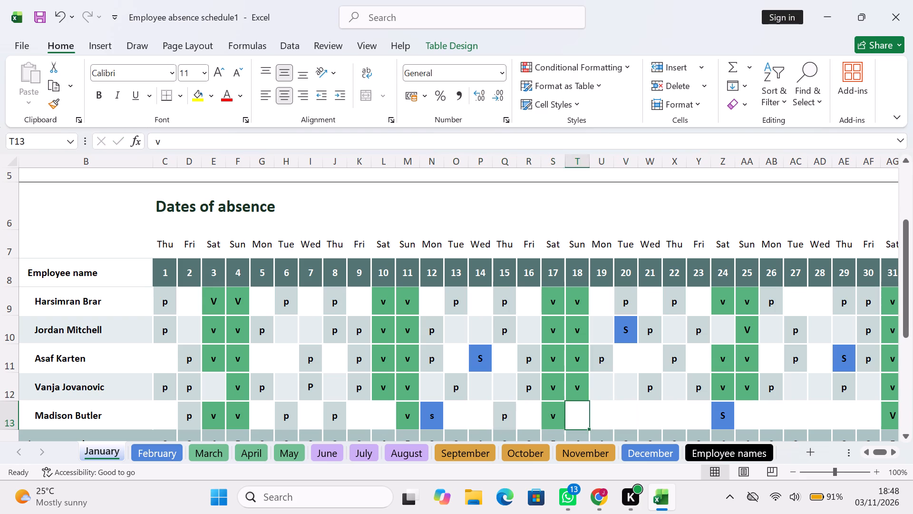
{"action": "key", "text": "Right"}
{"action": "key", "text": "Right"}
{"action": "key", "text": "Right"}
{"action": "key", "text": "Right"}
{"action": "key", "text": "Right"}
{"action": "key", "text": "Left"}
{"action": "key", "text": "Left"}
{"action": "key", "text": "Left"}
{"action": "key", "text": "Left"}
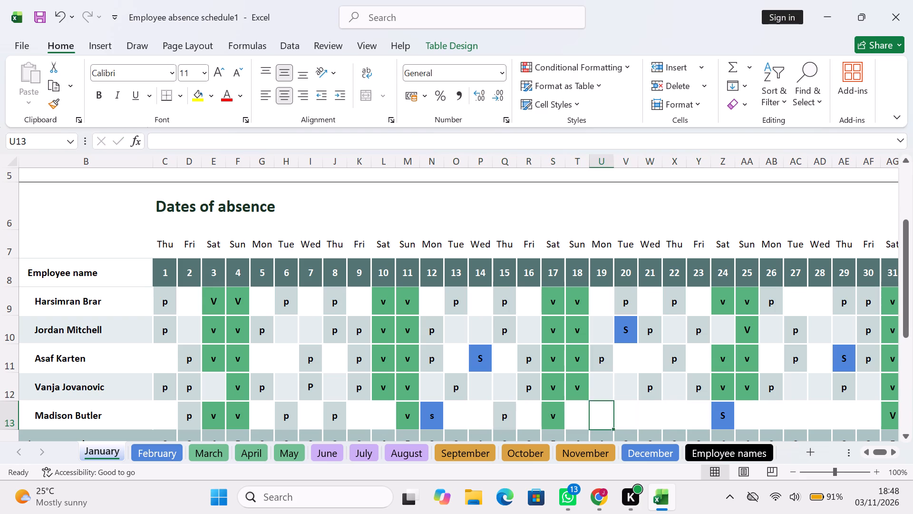
{"action": "key", "text": "Right"}
{"action": "key", "text": "Left"}
{"action": "key", "text": "Left"}
{"action": "key", "text": "Right"}
{"action": "key", "text": "Right"}
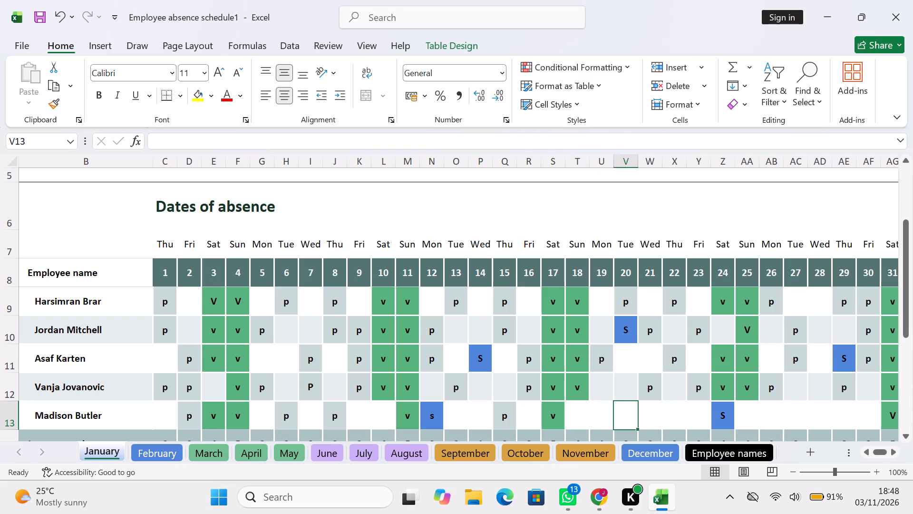
{"action": "key", "text": "Left"}
{"action": "key", "text": "p"}
{"action": "key", "text": "Right"}
Enter p for day 22 in the fifth employee's January row.
{"action": "key", "text": "Right"}
{"action": "key", "text": "Right"}
{"action": "key", "text": "Right"}
{"action": "key", "text": "Right"}
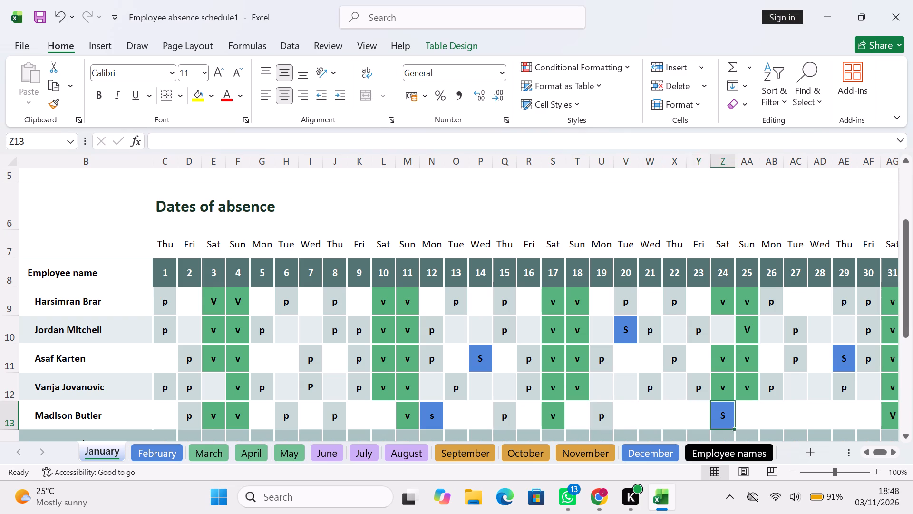
{"action": "key", "text": "Left"}
{"action": "key", "text": "Left"}
{"action": "key", "text": "p"}
{"action": "key", "text": "Right"}
Replace the absence code for day 24 in the fifth employee's January row with v.
{"action": "key", "text": "Right"}
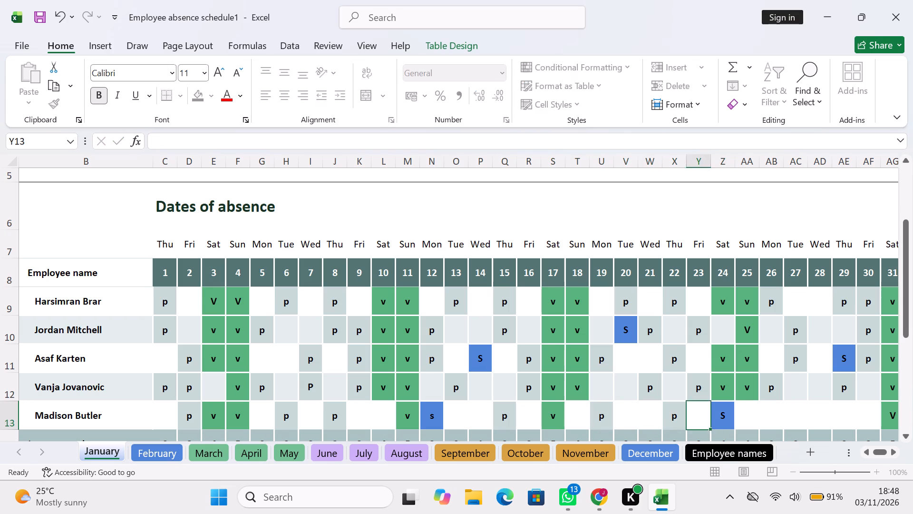
{"action": "key", "text": "Right"}
{"action": "key", "text": "Right"}
{"action": "key", "text": "Right"}
{"action": "key", "text": "Right"}
{"action": "key", "text": "Right"}
{"action": "key", "text": "Left"}
{"action": "key", "text": "Left"}
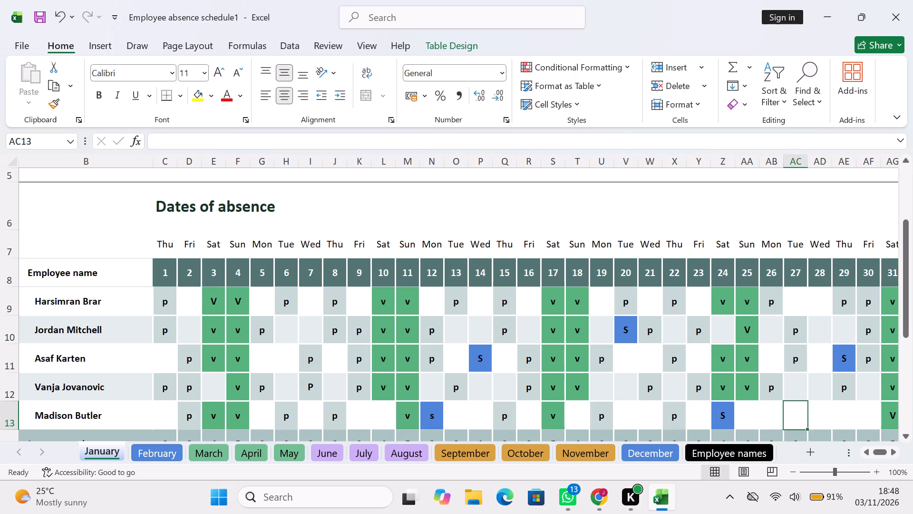
{"action": "key", "text": "Left"}
{"action": "key", "text": "Left"}
{"action": "key", "text": "Left"}
{"action": "key", "text": "BackSpace"}
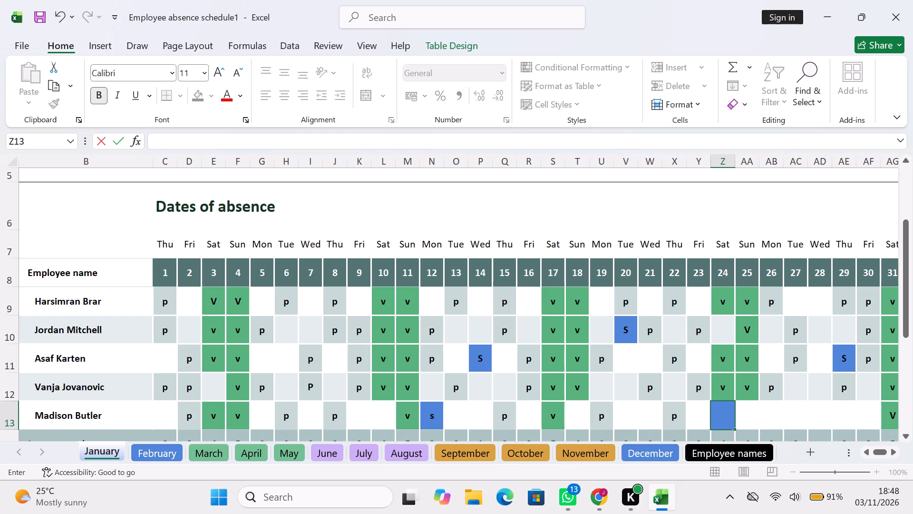
{"action": "key", "text": "v"}
{"action": "key", "text": "Right"}
Enter p for day 27 in the fifth employee's January row.
{"action": "key", "text": "Right"}
{"action": "key", "text": "Right"}
{"action": "key", "text": "Left"}
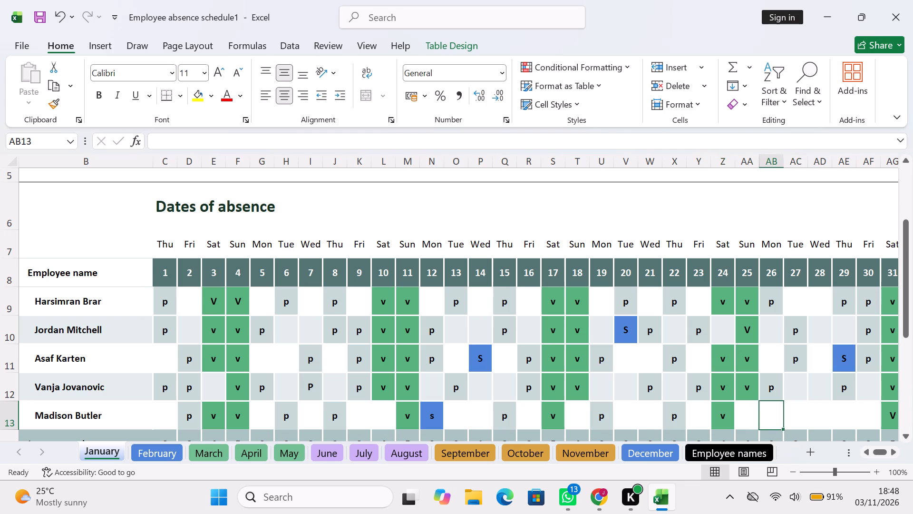
{"action": "key", "text": "Right"}
{"action": "key", "text": "Left"}
{"action": "key", "text": "Left"}
{"action": "key", "text": "Right"}
{"action": "key", "text": "Right"}
{"action": "key", "text": "Right"}
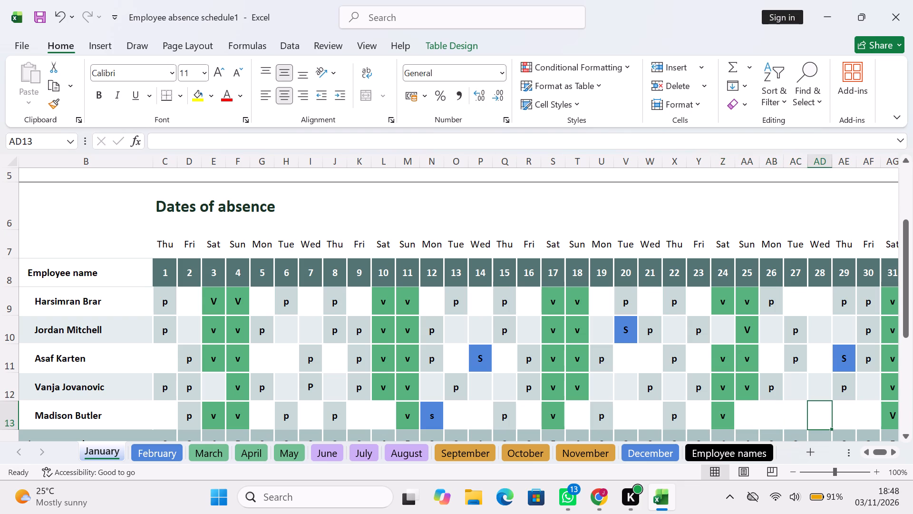
{"action": "key", "text": "Left"}
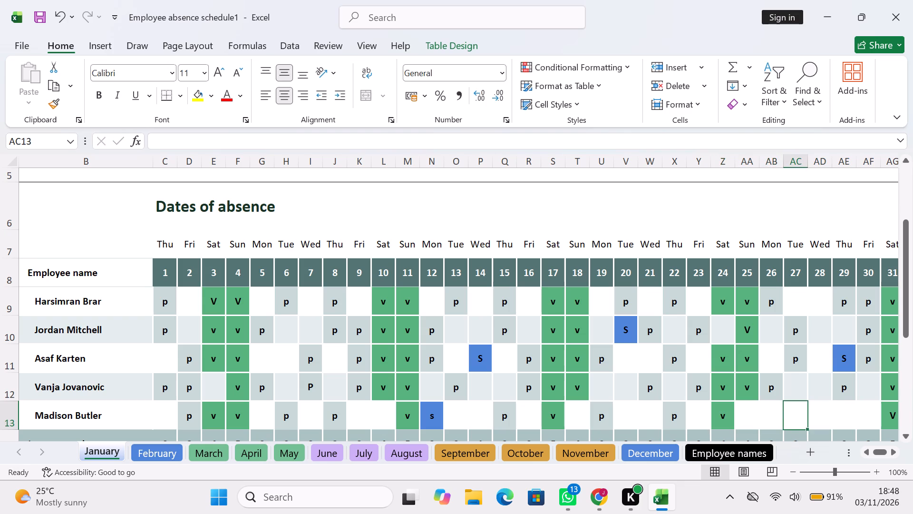
{"action": "key", "text": "Left"}
{"action": "key", "text": "Right"}
{"action": "key", "text": "p"}
{"action": "key", "text": "Right"}
Enter p for day 30 in the fifth employee's January row.
{"action": "key", "text": "Right"}
{"action": "key", "text": "Right"}
{"action": "key", "text": "Right"}
{"action": "key", "text": "Left"}
{"action": "key", "text": "Left"}
{"action": "key", "text": "Left"}
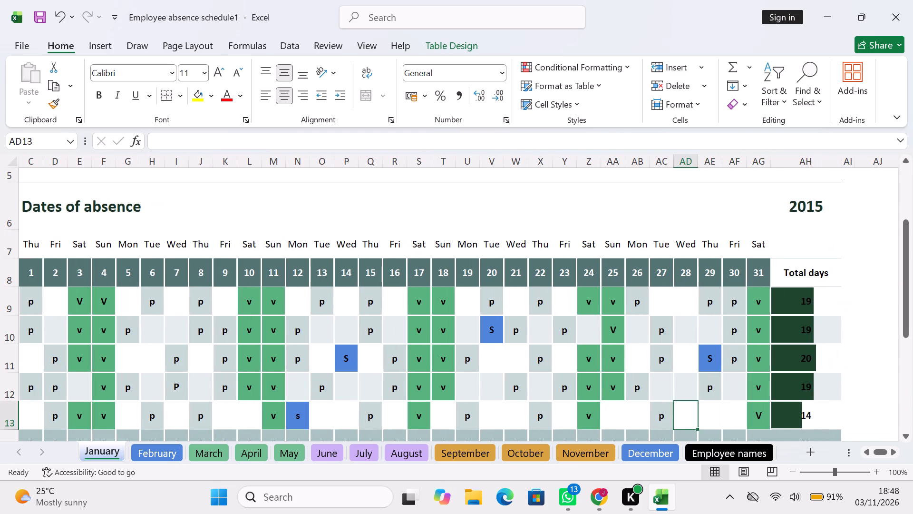
{"action": "key", "text": "Left"}
{"action": "key", "text": "Right"}
{"action": "key", "text": "Right"}
{"action": "key", "text": "Right"}
{"action": "key", "text": "Right"}
{"action": "key", "text": "Left"}
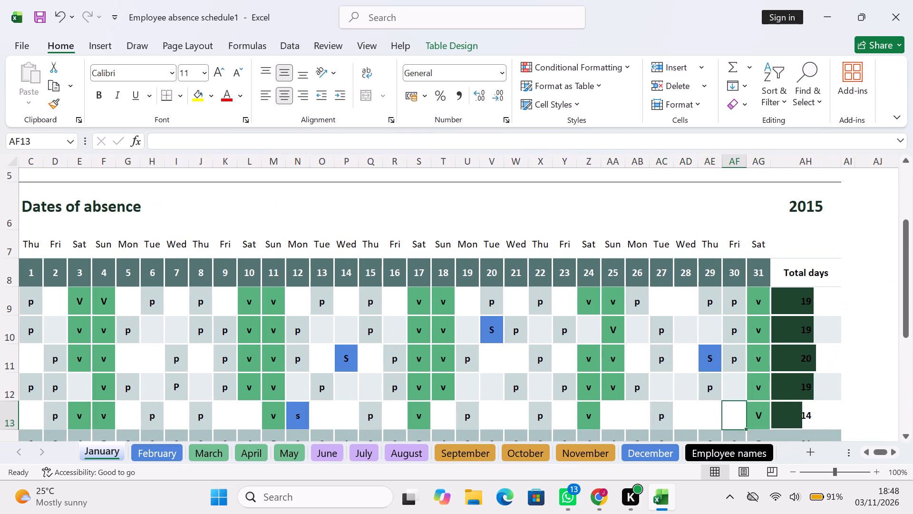
{"action": "key", "text": "Left"}
{"action": "key", "text": "Left"}
{"action": "key", "text": "Left"}
{"action": "key", "text": "Right"}
{"action": "key", "text": "Right"}
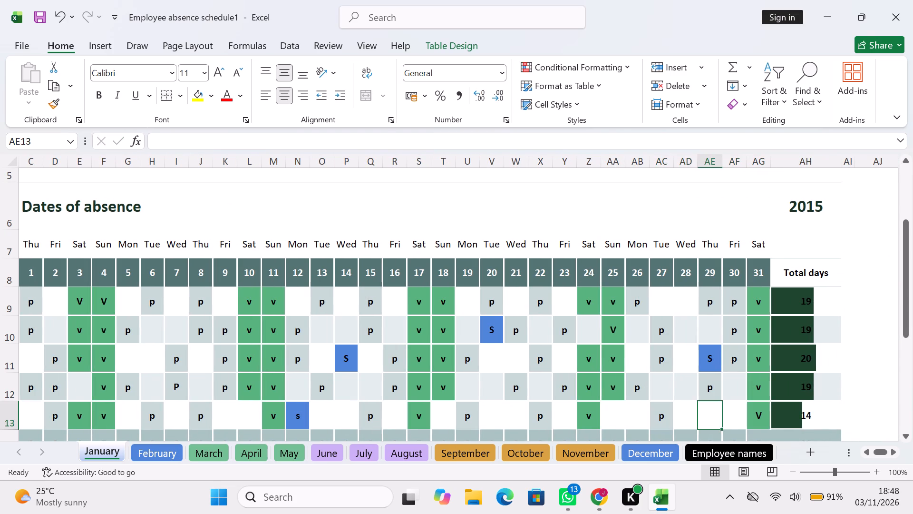
{"action": "key", "text": "Right"}
{"action": "key", "text": "Left"}
{"action": "key", "text": "Left"}
{"action": "key", "text": "Right"}
{"action": "key", "text": "Right"}
{"action": "key", "text": "VK_193"}
{"action": "key", "text": "Up"}
{"action": "key", "text": "Left"}
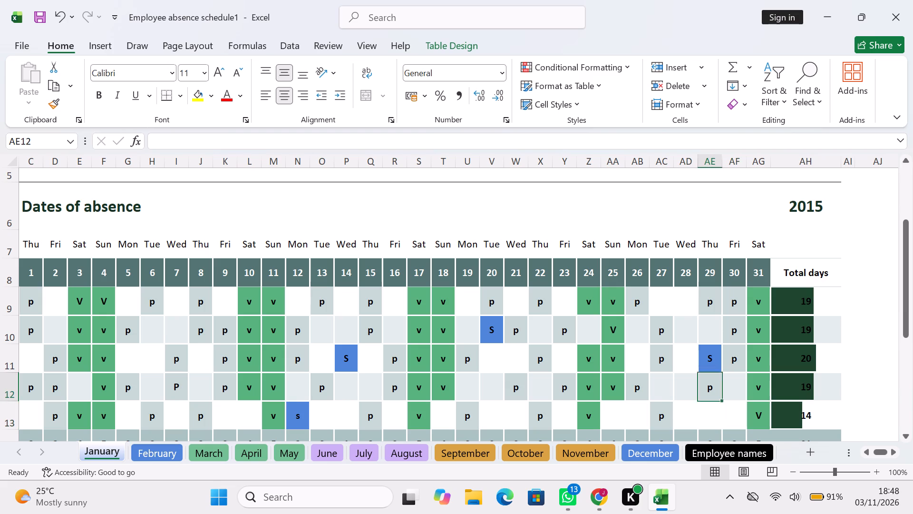
{"action": "key", "text": "Left"}
{"action": "key", "text": "Right"}
{"action": "key", "text": "Right"}
{"action": "key", "text": "Down"}
{"action": "key", "text": "Left"}
{"action": "key", "text": "Left"}
{"action": "key", "text": "Right"}
{"action": "key", "text": "Right"}
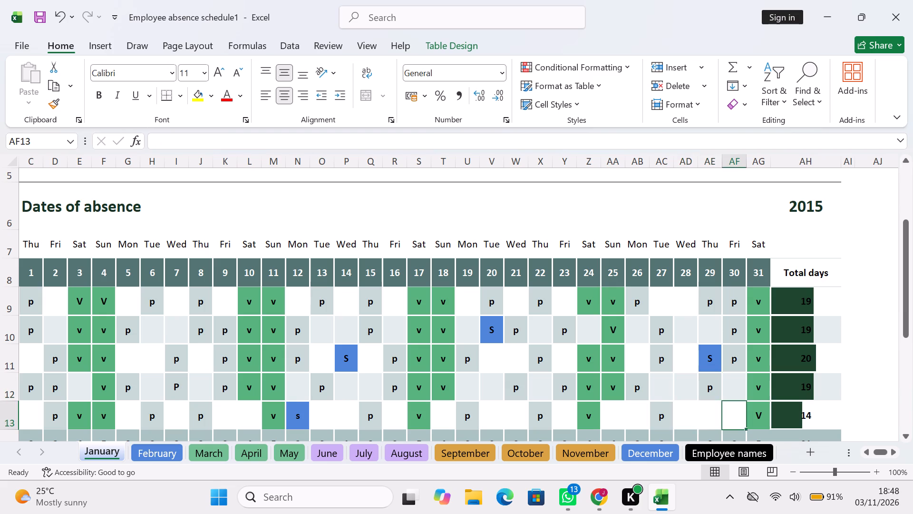
{"action": "key", "text": "Right"}
{"action": "key", "text": "Left"}
{"action": "key", "text": "Left"}
{"action": "key", "text": "Right"}
{"action": "key", "text": "Left"}
{"action": "key", "text": "Left"}
{"action": "key", "text": "Right"}
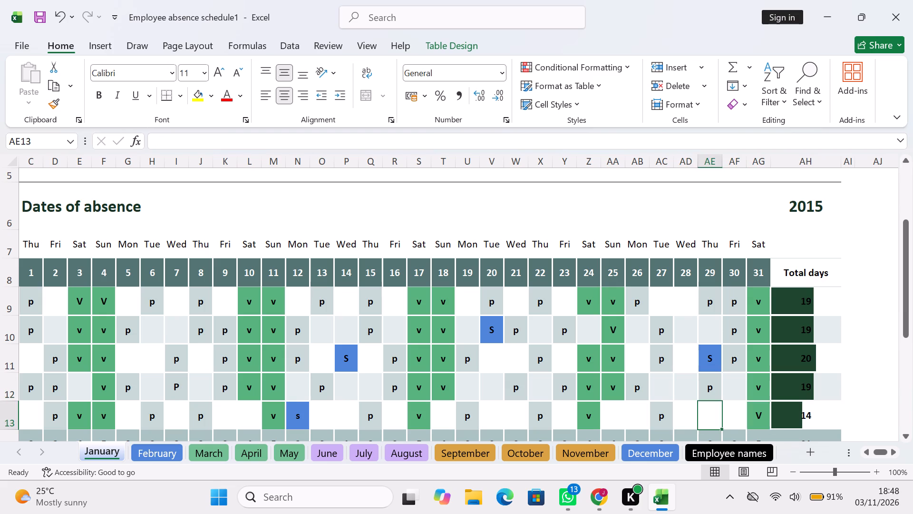
{"action": "key", "text": "Right"}
{"action": "key", "text": "p"}
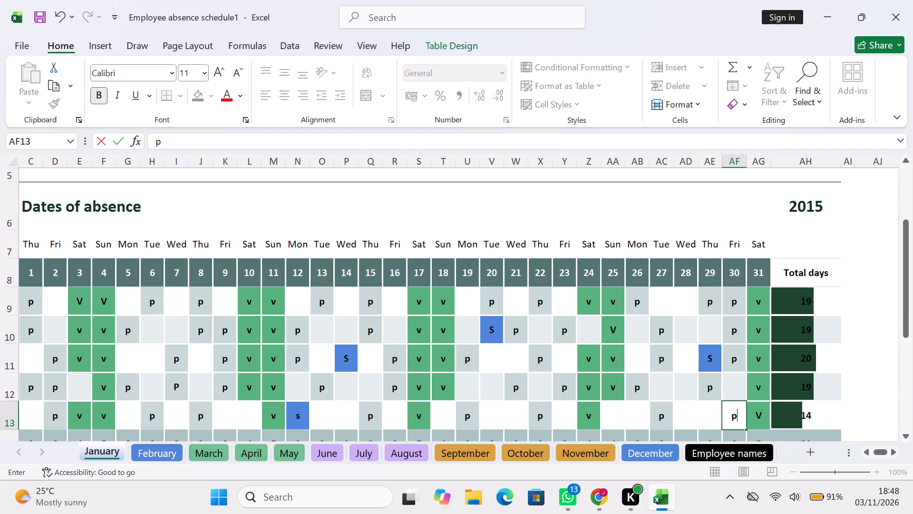
{"action": "key", "text": "Left"}
Review the fifth employee's row and the January total row across the days of the month.
{"action": "key", "text": "Left"}
{"action": "key", "text": "Left"}
{"action": "key", "text": "Left"}
{"action": "key", "text": "Left"}
{"action": "key", "text": "Left"}
{"action": "key", "text": "Left"}
{"action": "key", "text": "Left"}
{"action": "key", "text": "Left"}
{"action": "key", "text": "Left"}
{"action": "key", "text": "Left"}
{"action": "key", "text": "Left"}
{"action": "key", "text": "Left"}
{"action": "key", "text": "Left"}
{"action": "key", "text": "Left"}
{"action": "key", "text": "Left"}
{"action": "key", "text": "Left"}
{"action": "key", "text": "Left"}
{"action": "key", "text": "Left"}
{"action": "key", "text": "Left"}
{"action": "key", "text": "Left"}
{"action": "key", "text": "Left"}
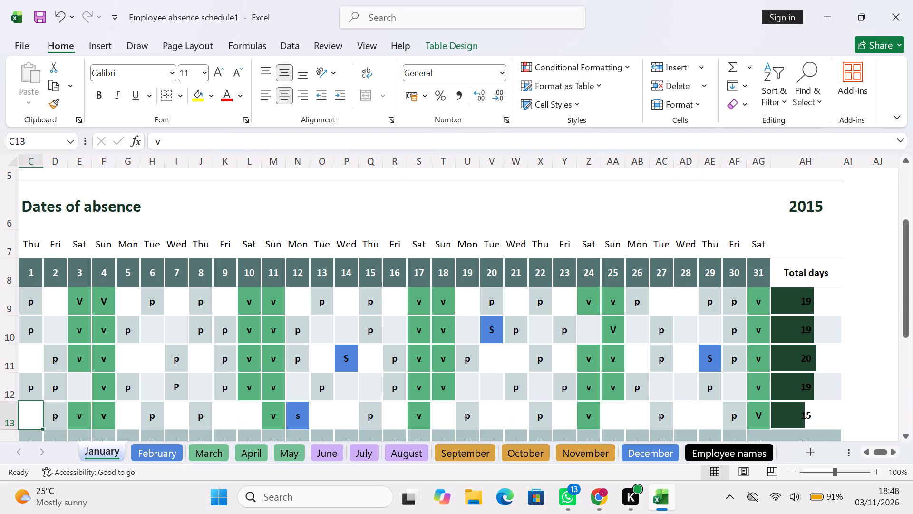
{"action": "key", "text": "Right"}
{"action": "key", "text": "Down"}
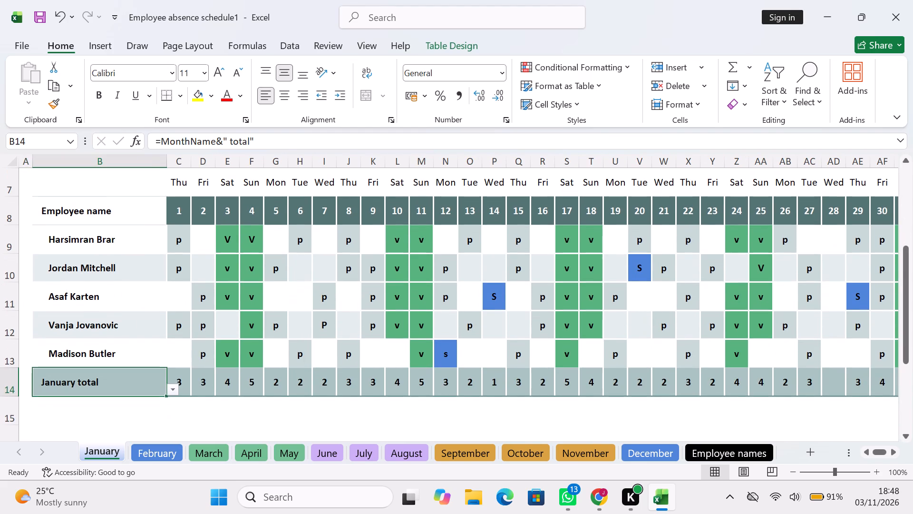
{"action": "key", "text": "Right"}
{"action": "key", "text": "Right"}
{"action": "key", "text": "Right"}
{"action": "key", "text": "Right"}
{"action": "key", "text": "Right"}
{"action": "key", "text": "Right"}
{"action": "key", "text": "Right"}
{"action": "key", "text": "Right"}
{"action": "key", "text": "Right"}
{"action": "key", "text": "Right"}
{"action": "key", "text": "Right"}
{"action": "key", "text": "Right"}
{"action": "key", "text": "Right"}
{"action": "key", "text": "Right"}
{"action": "key", "text": "Right"}
{"action": "key", "text": "Right"}
{"action": "key", "text": "Right"}
{"action": "key", "text": "Right"}
{"action": "key", "text": "Right"}
{"action": "key", "text": "Right"}
{"action": "key", "text": "Right"}
{"action": "key", "text": "Right"}
{"action": "key", "text": "Right"}
{"action": "key", "text": "Right"}
{"action": "key", "text": "Right"}
{"action": "key", "text": "Right"}
{"action": "key", "text": "Right"}
{"action": "key", "text": "Right"}
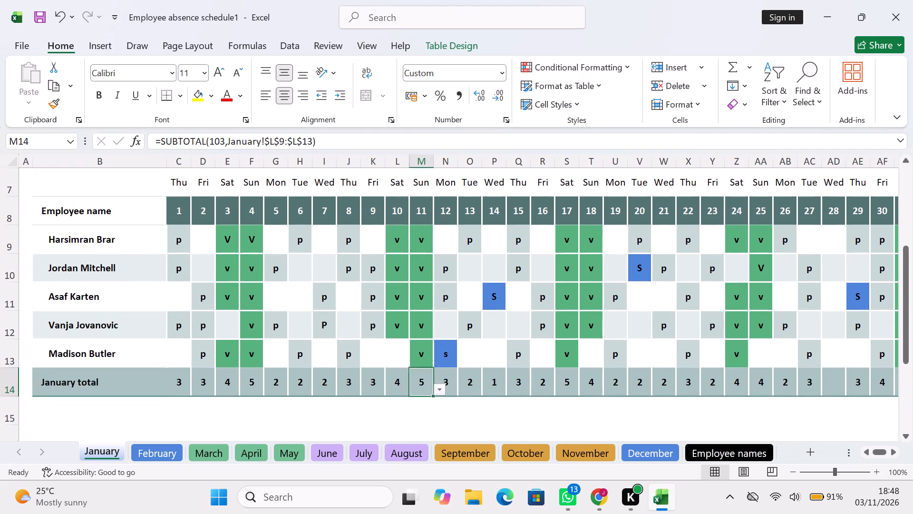
Set the January total for day 28 to use the Count function.
{"action": "key", "text": "Left"}
{"action": "key", "text": "Left"}
{"action": "key", "text": "Left"}
{"action": "key", "text": "Left"}
{"action": "key", "text": "Left"}
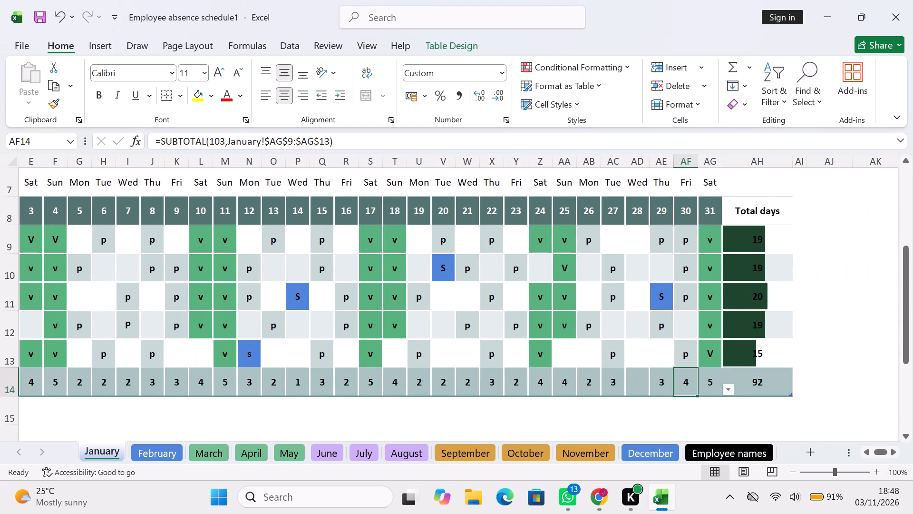
{"action": "key", "text": "Left"}
{"action": "key", "text": "Left"}
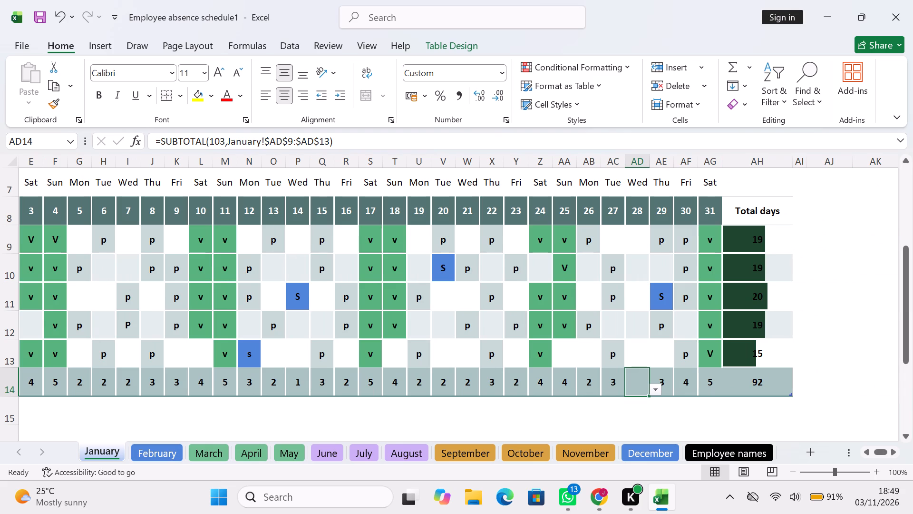
{"action": "left_click", "coordinate": [659, 391]}
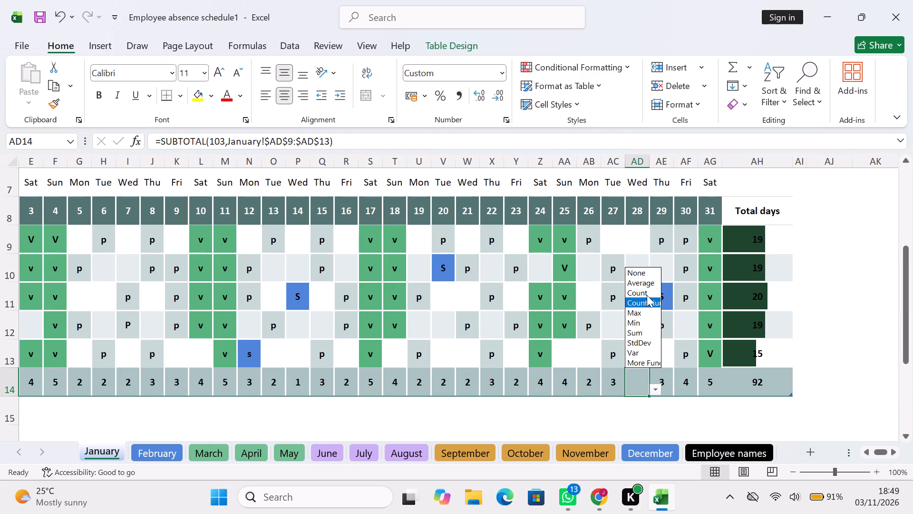
{"action": "left_click", "coordinate": [647, 295]}
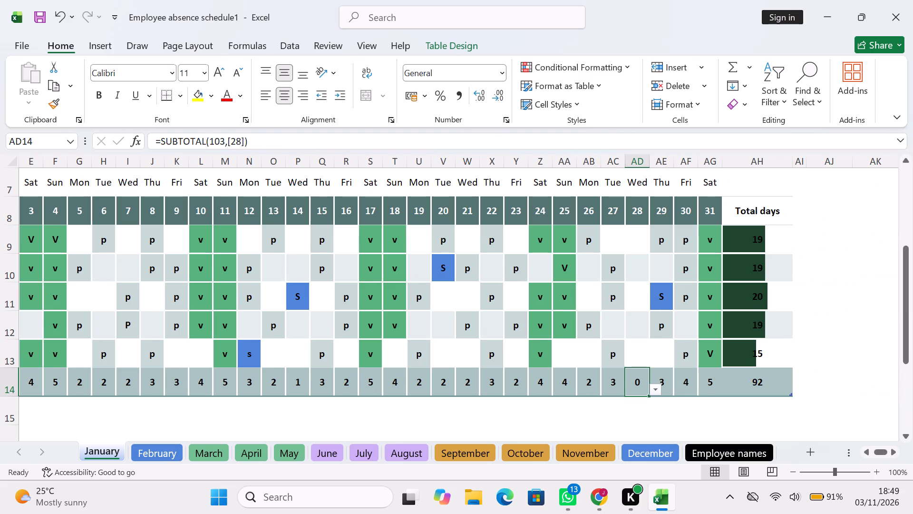
Open Quick Analysis for the Total days column, covering all five employees and the January total.
{"action": "left_click_drag", "start_coordinate": [738, 241], "coordinate": [776, 381]}
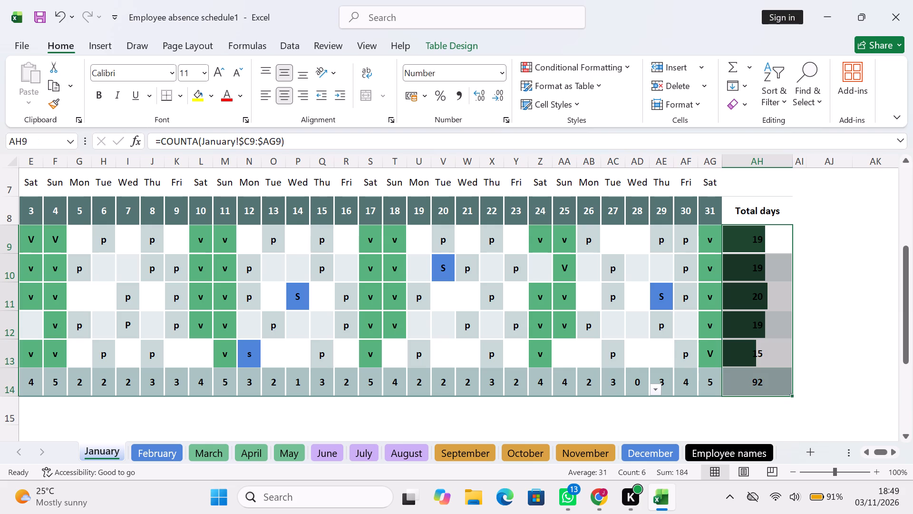
{"action": "left_click", "coordinate": [776, 381]}
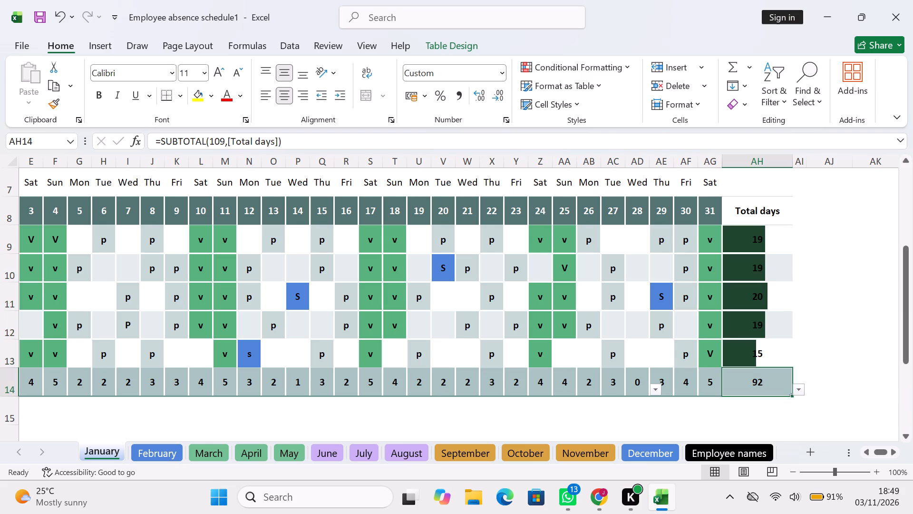
{"action": "left_click", "coordinate": [778, 405]}
{"action": "left_click", "coordinate": [779, 385]}
{"action": "left_click_drag", "start_coordinate": [779, 385], "coordinate": [756, 246]}
{"action": "left_click", "coordinate": [754, 261]}
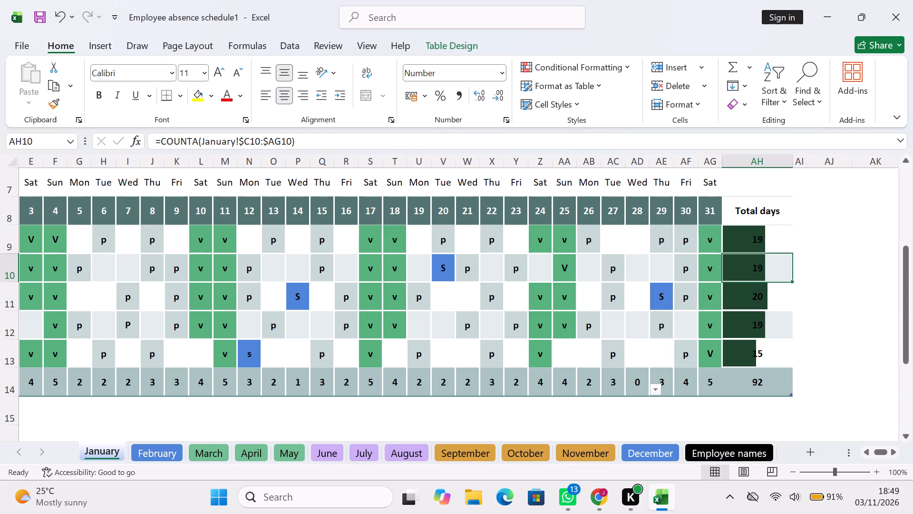
{"action": "left_click_drag", "start_coordinate": [748, 239], "coordinate": [767, 319]}
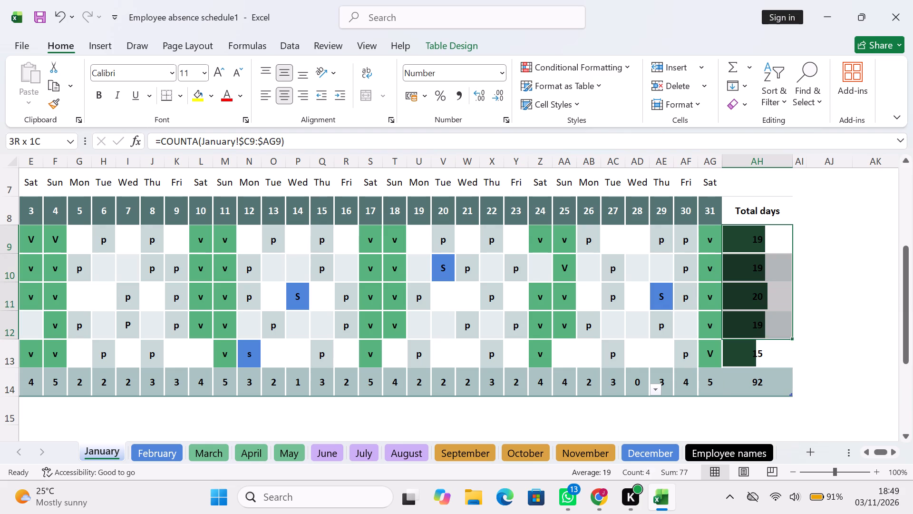
{"action": "left_click_drag", "start_coordinate": [767, 319], "coordinate": [773, 377]}
{"action": "right_click", "coordinate": [773, 377]}
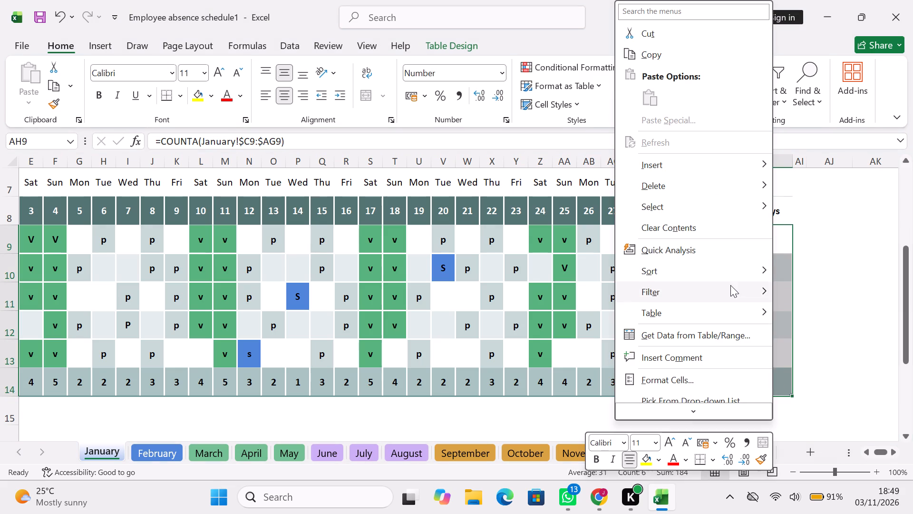
{"action": "left_click", "coordinate": [714, 248]}
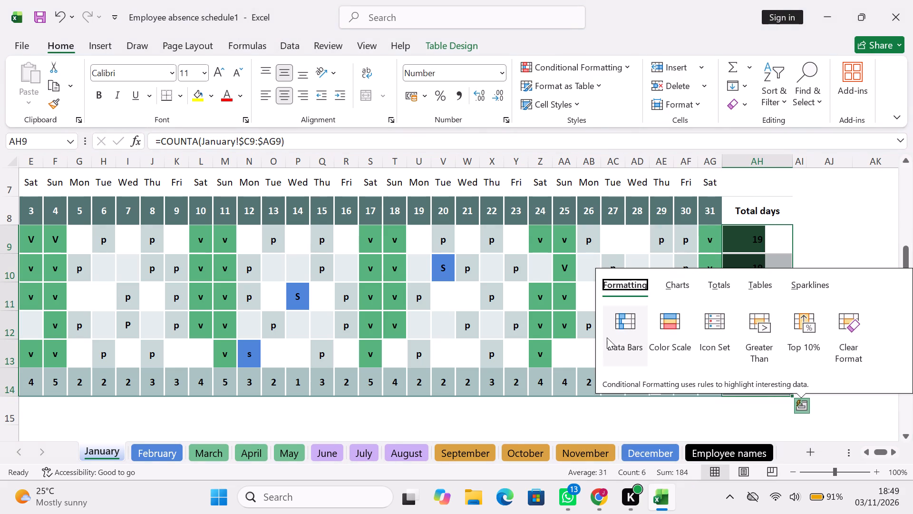
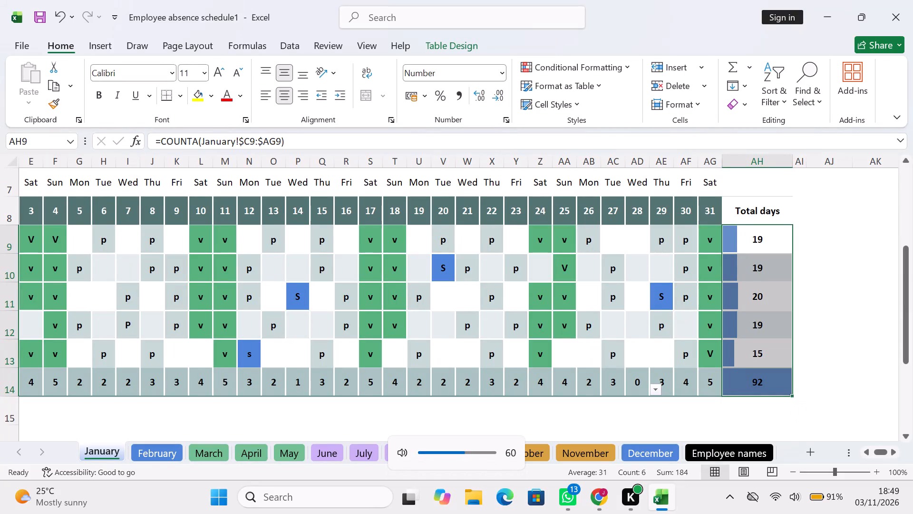
Review the Total days column, and examine the January total row's subtotal formulas back and forth across the days of the month.
{"action": "key", "text": "Down"}
{"action": "key", "text": "Down"}
{"action": "key", "text": "Down"}
{"action": "key", "text": "Down"}
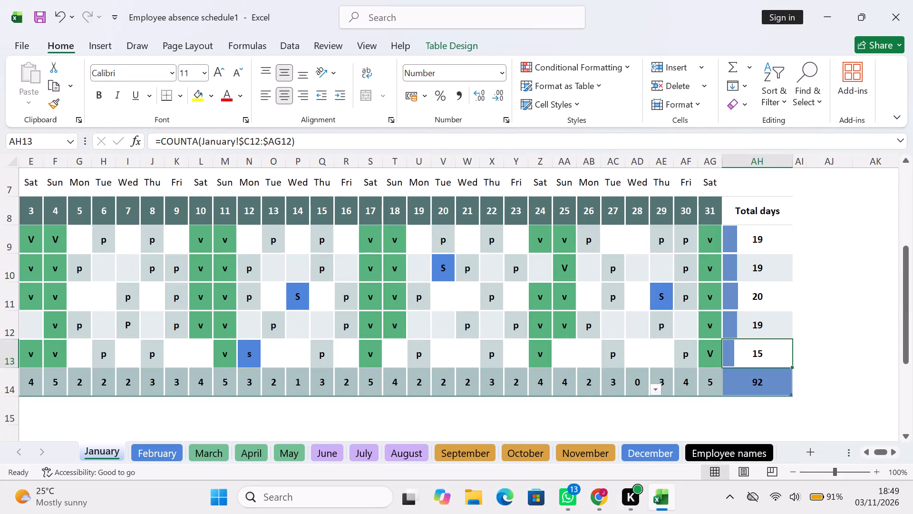
{"action": "key", "text": "Down"}
{"action": "key", "text": "Left"}
{"action": "key", "text": "Left"}
{"action": "key", "text": "Left"}
{"action": "key", "text": "Left"}
{"action": "key", "text": "Left"}
{"action": "key", "text": "Left"}
{"action": "key", "text": "Left"}
{"action": "key", "text": "Left"}
{"action": "key", "text": "Left"}
{"action": "key", "text": "Left"}
{"action": "key", "text": "Left"}
{"action": "key", "text": "Left"}
{"action": "key", "text": "Left"}
{"action": "key", "text": "Left"}
{"action": "key", "text": "Left"}
{"action": "key", "text": "Left"}
{"action": "key", "text": "Left"}
{"action": "key", "text": "Left"}
{"action": "key", "text": "Left"}
{"action": "key", "text": "Left"}
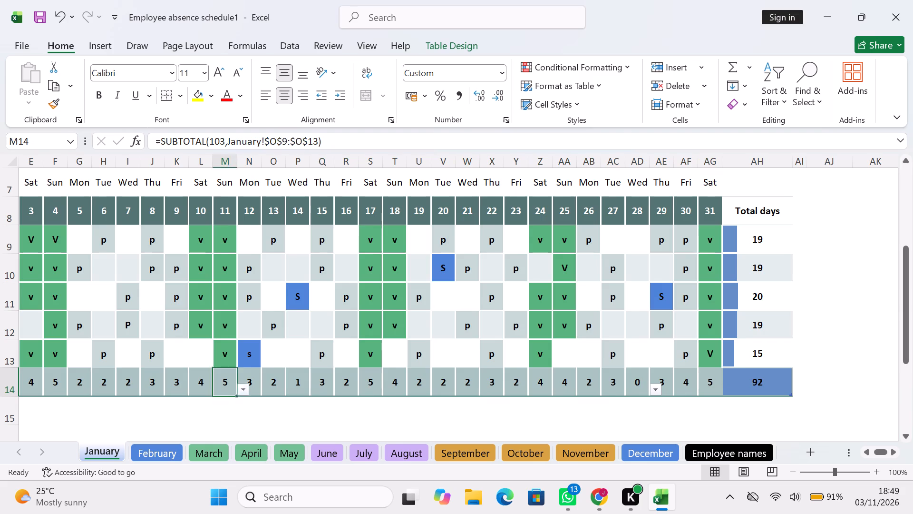
{"action": "key", "text": "Right"}
{"action": "key", "text": "Right"}
{"action": "key", "text": "Right"}
{"action": "key", "text": "Right"}
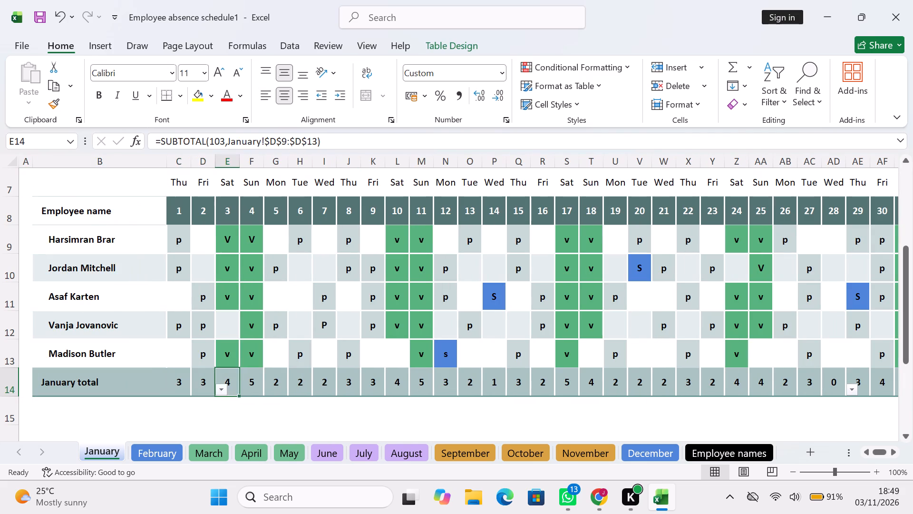
{"action": "key", "text": "Right"}
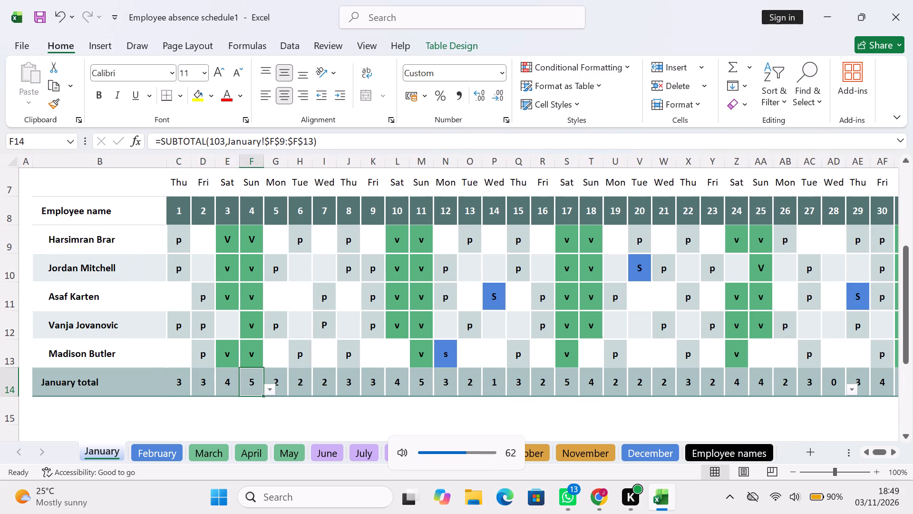
{"action": "key", "text": "Right"}
{"action": "key", "text": "Right"}
{"action": "key", "text": "Right"}
{"action": "key", "text": "Right"}
{"action": "key", "text": "Right"}
{"action": "key", "text": "Right"}
{"action": "key", "text": "Right"}
{"action": "key", "text": "Right"}
{"action": "key", "text": "Right"}
{"action": "key", "text": "Right"}
{"action": "key", "text": "Right"}
{"action": "key", "text": "Right"}
{"action": "key", "text": "Right"}
{"action": "key", "text": "Right"}
{"action": "key", "text": "Right"}
{"action": "key", "text": "Right"}
{"action": "key", "text": "Right"}
{"action": "key", "text": "Right"}
{"action": "key", "text": "Right"}
{"action": "key", "text": "Right"}
{"action": "key", "text": "Right"}
{"action": "key", "text": "Left"}
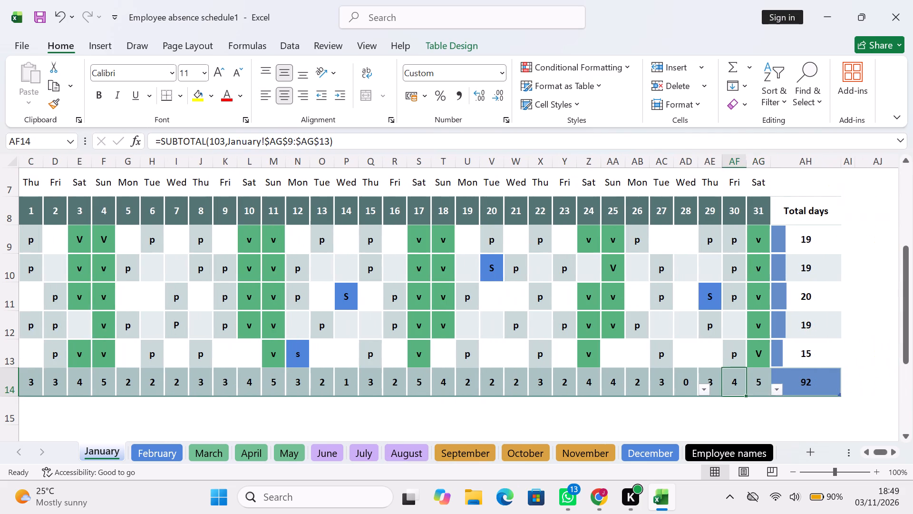
{"action": "key", "text": "Left"}
{"action": "key", "text": "Left"}
{"action": "key", "text": "Left"}
{"action": "key", "text": "Left"}
{"action": "key", "text": "Left"}
{"action": "key", "text": "Left"}
{"action": "key", "text": "Left"}
{"action": "key", "text": "Left"}
{"action": "key", "text": "Left"}
{"action": "key", "text": "Left"}
{"action": "key", "text": "Left"}
{"action": "key", "text": "Left"}
{"action": "key", "text": "Left"}
{"action": "key", "text": "Left"}
{"action": "key", "text": "Left"}
{"action": "key", "text": "Left"}
{"action": "key", "text": "Left"}
{"action": "key", "text": "Left"}
{"action": "key", "text": "Left"}
{"action": "key", "text": "Left"}
{"action": "key", "text": "Left"}
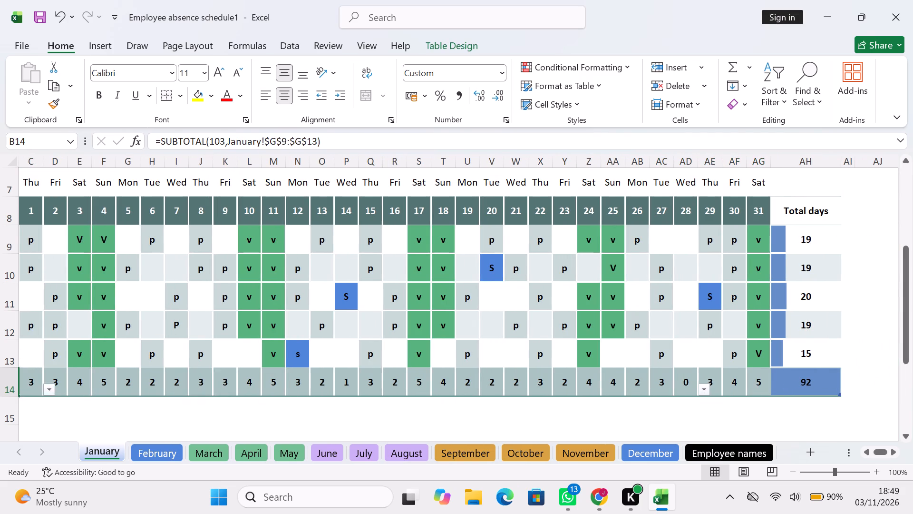
{"action": "key", "text": "Right"}
{"action": "key", "text": "Right"}
{"action": "key", "text": "Right"}
{"action": "key", "text": "Right"}
{"action": "key", "text": "Right"}
{"action": "key", "text": "Right"}
{"action": "key", "text": "Right"}
{"action": "key", "text": "Right"}
{"action": "key", "text": "Right"}
{"action": "key", "text": "Right"}
{"action": "key", "text": "Right"}
{"action": "key", "text": "Right"}
{"action": "key", "text": "Right"}
{"action": "key", "text": "Right"}
{"action": "key", "text": "Right"}
{"action": "key", "text": "Right"}
{"action": "key", "text": "Right"}
{"action": "key", "text": "Right"}
{"action": "key", "text": "Right"}
{"action": "key", "text": "Right"}
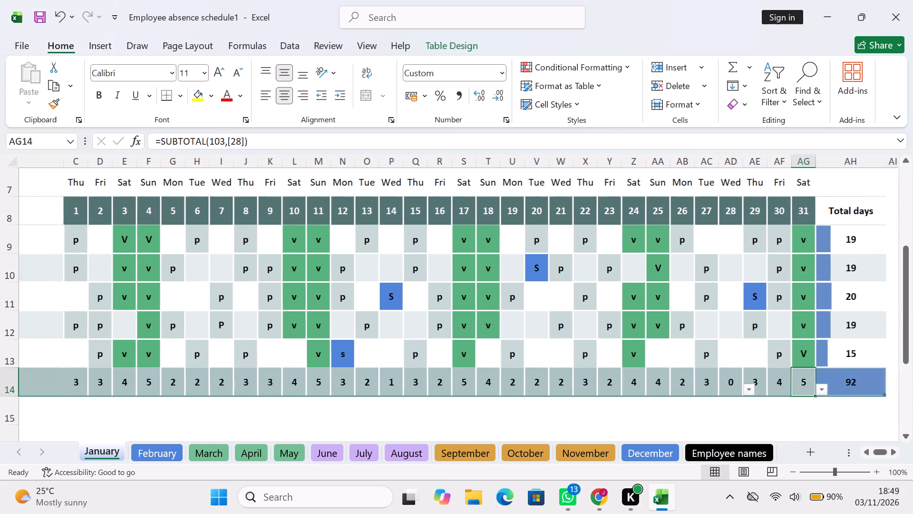
{"action": "key", "text": "Left"}
{"action": "key", "text": "Left"}
{"action": "key", "text": "Left"}
{"action": "key", "text": "Left"}
{"action": "key", "text": "Left"}
{"action": "key", "text": "Left"}
{"action": "key", "text": "Left"}
{"action": "key", "text": "Left"}
{"action": "key", "text": "Left"}
{"action": "key", "text": "Left"}
{"action": "key", "text": "Left"}
{"action": "key", "text": "Left"}
{"action": "key", "text": "Left"}
{"action": "key", "text": "Left"}
{"action": "key", "text": "Left"}
{"action": "key", "text": "Left"}
{"action": "key", "text": "Left"}
{"action": "key", "text": "Left"}
{"action": "key", "text": "Left"}
{"action": "key", "text": "Left"}
{"action": "key", "text": "Left"}
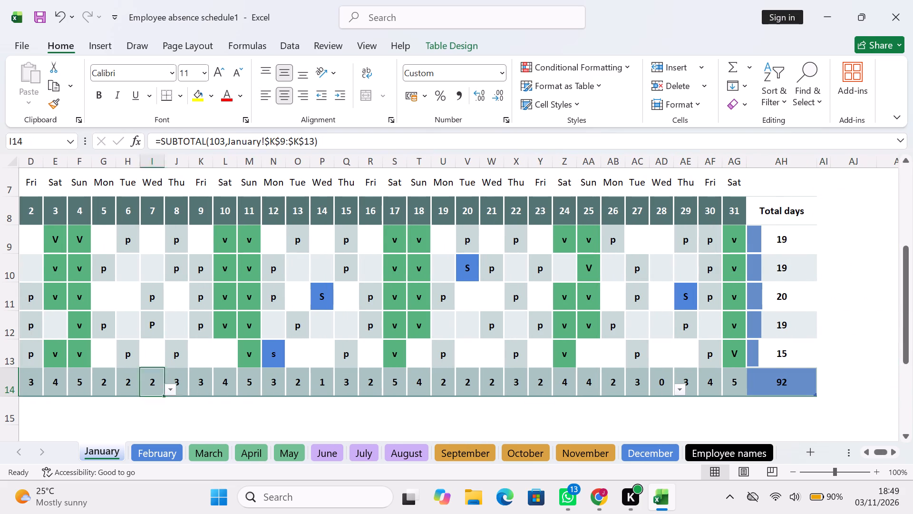
{"action": "key", "text": "Right"}
{"action": "key", "text": "Right"}
{"action": "key", "text": "Right"}
{"action": "key", "text": "Right"}
{"action": "key", "text": "Right"}
{"action": "key", "text": "Right"}
{"action": "key", "text": "Right"}
{"action": "key", "text": "Right"}
{"action": "key", "text": "Right"}
{"action": "key", "text": "Right"}
{"action": "key", "text": "Right"}
{"action": "key", "text": "Right"}
{"action": "key", "text": "Right"}
{"action": "key", "text": "Right"}
{"action": "key", "text": "Right"}
{"action": "key", "text": "Right"}
{"action": "key", "text": "Right"}
{"action": "key", "text": "Right"}
{"action": "key", "text": "Right"}
{"action": "key", "text": "Right"}
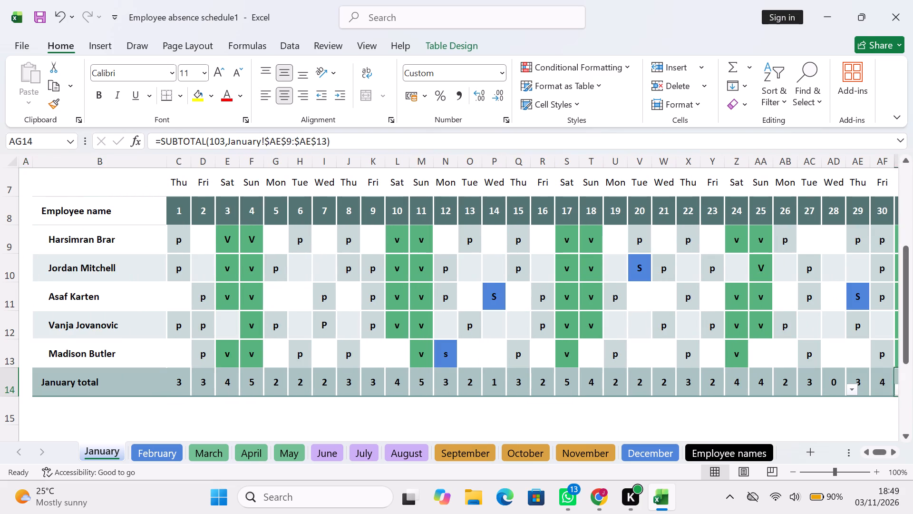
{"action": "key", "text": "Right"}
{"action": "key", "text": "Right"}
{"action": "key", "text": "Left"}
{"action": "key", "text": "Left"}
{"action": "key", "text": "Left"}
{"action": "key", "text": "Left"}
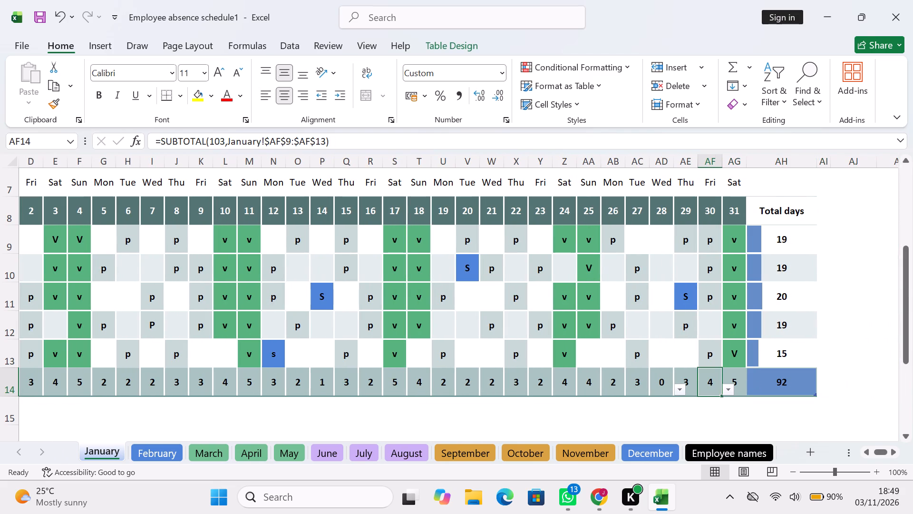
Examine the January total row's daily totals and subtotal formulas across all days of the month, through to the Total days column.
{"action": "key", "text": "Left"}
{"action": "key", "text": "Left"}
{"action": "key", "text": "Left"}
{"action": "key", "text": "Left"}
{"action": "key", "text": "Left"}
{"action": "key", "text": "Left"}
{"action": "key", "text": "Left"}
{"action": "key", "text": "Left"}
{"action": "key", "text": "Left"}
{"action": "key", "text": "Left"}
{"action": "key", "text": "Left"}
{"action": "key", "text": "Left"}
{"action": "key", "text": "Left"}
{"action": "key", "text": "Left"}
{"action": "key", "text": "Left"}
{"action": "key", "text": "Left"}
{"action": "key", "text": "Left"}
{"action": "key", "text": "Left"}
{"action": "key", "text": "Left"}
{"action": "key", "text": "Left"}
{"action": "key", "text": "Right"}
{"action": "key", "text": "Right"}
{"action": "key", "text": "Right"}
{"action": "key", "text": "Right"}
{"action": "key", "text": "Right"}
{"action": "key", "text": "Right"}
{"action": "key", "text": "Right"}
{"action": "key", "text": "Right"}
{"action": "key", "text": "Right"}
{"action": "key", "text": "Right"}
{"action": "key", "text": "Right"}
{"action": "key", "text": "Right"}
{"action": "key", "text": "Right"}
{"action": "key", "text": "Right"}
{"action": "key", "text": "Right"}
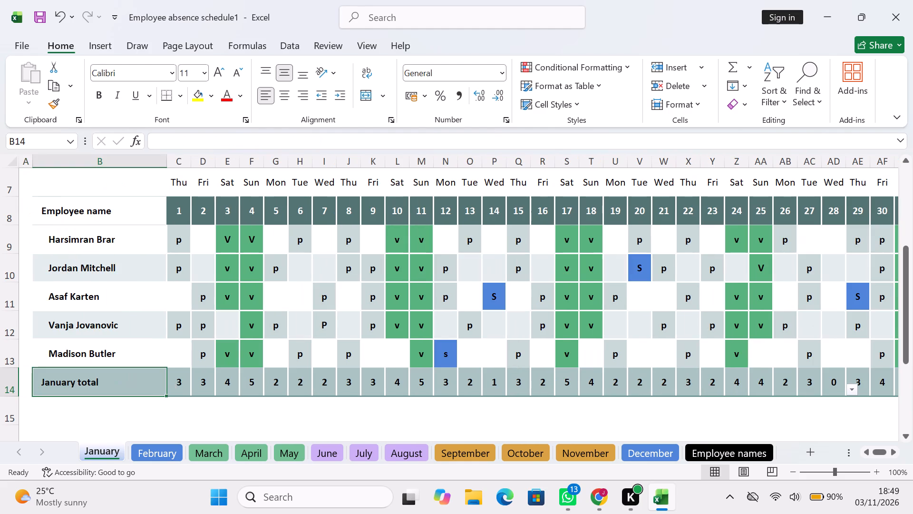
{"action": "key", "text": "Right"}
{"action": "key", "text": "Right"}
{"action": "key", "text": "Right"}
{"action": "key", "text": "Right"}
{"action": "key", "text": "Right"}
{"action": "key", "text": "Right"}
{"action": "key", "text": "Right"}
{"action": "key", "text": "Right"}
{"action": "key", "text": "Right"}
{"action": "key", "text": "Right"}
{"action": "key", "text": "Right"}
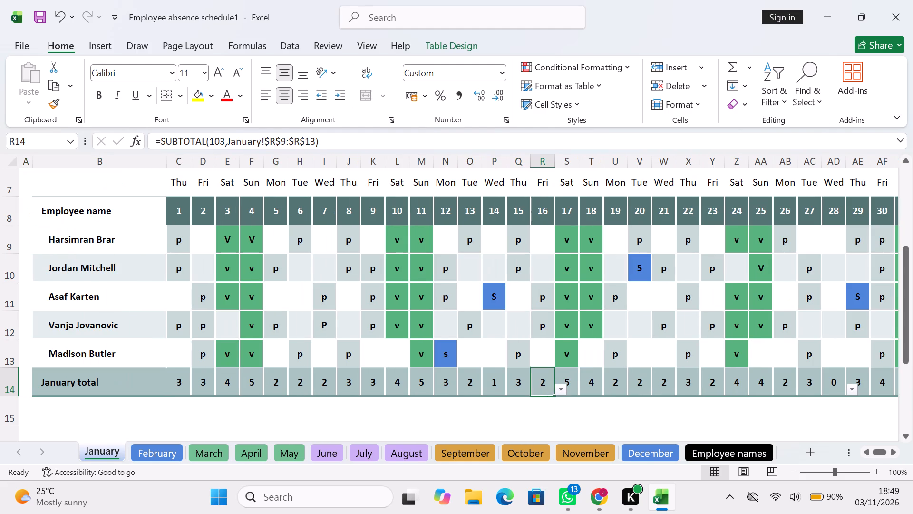
{"action": "key", "text": "Right"}
{"action": "key", "text": "Right"}
{"action": "key", "text": "Right"}
{"action": "key", "text": "Right"}
{"action": "key", "text": "Right"}
{"action": "key", "text": "Right"}
{"action": "key", "text": "Right"}
{"action": "key", "text": "Left"}
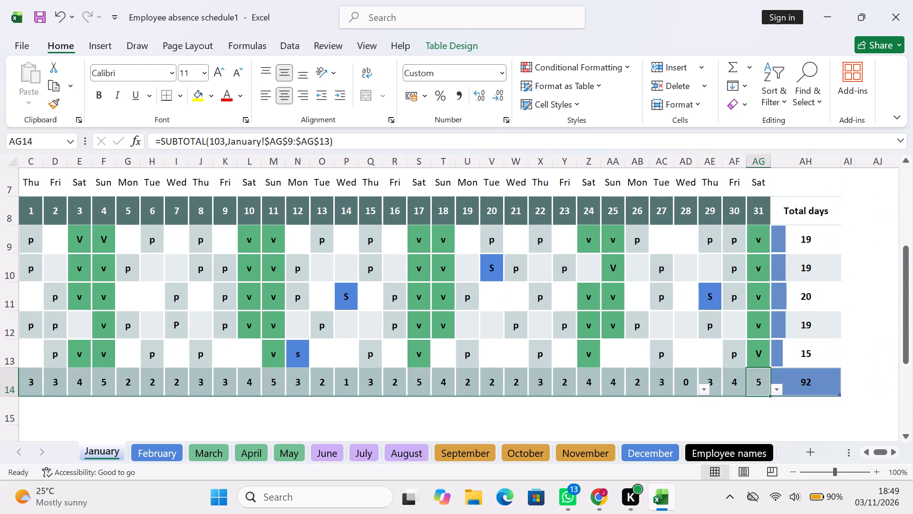
{"action": "key", "text": "Left"}
{"action": "key", "text": "Left"}
{"action": "key", "text": "Left"}
{"action": "key", "text": "Left"}
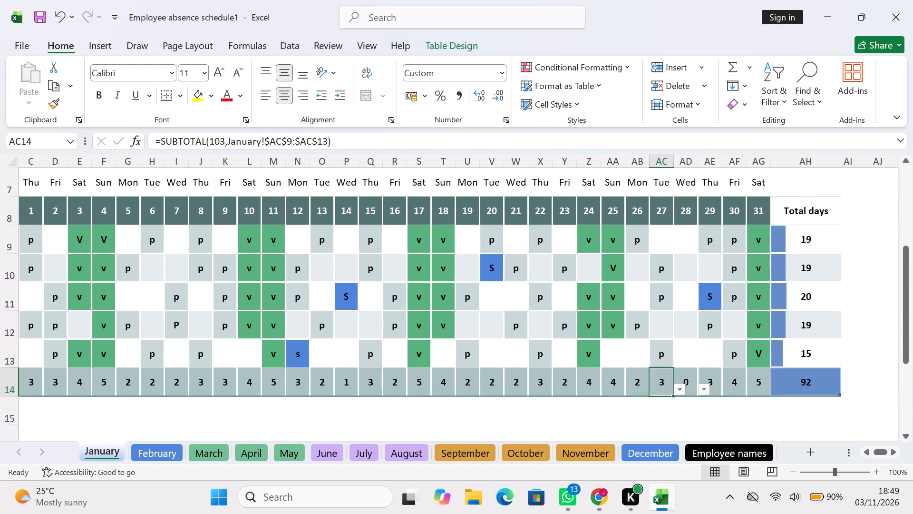
{"action": "key", "text": "Right"}
{"action": "key", "text": "Right"}
{"action": "key", "text": "Right"}
{"action": "key", "text": "Right"}
{"action": "key", "text": "Right"}
{"action": "key", "text": "Right"}
{"action": "key", "text": "Right"}
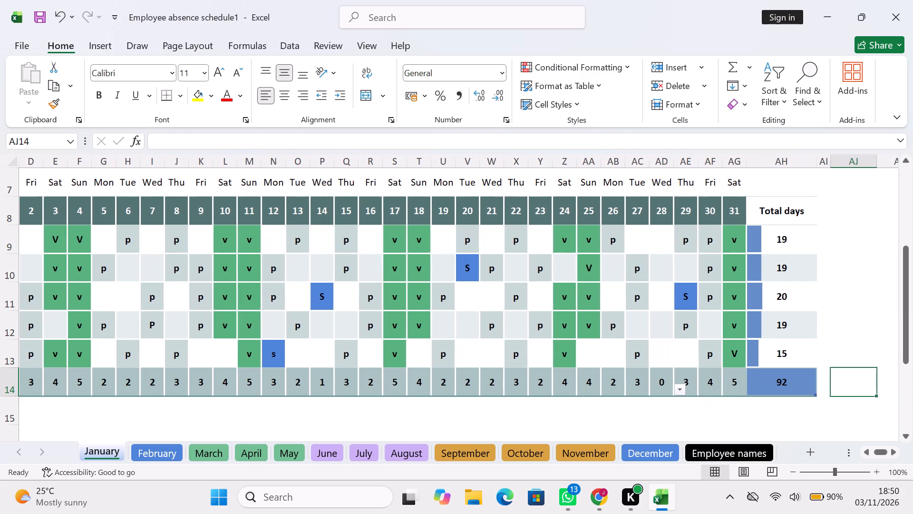
{"action": "key", "text": "Left"}
{"action": "key", "text": "Left"}
{"action": "key", "text": "Left"}
{"action": "key", "text": "Left"}
{"action": "key", "text": "Left"}
{"action": "key", "text": "Left"}
{"action": "key", "text": "Left"}
{"action": "key", "text": "Left"}
{"action": "key", "text": "Left"}
{"action": "key", "text": "Left"}
{"action": "key", "text": "Left"}
{"action": "key", "text": "Left"}
{"action": "key", "text": "Left"}
{"action": "key", "text": "Left"}
{"action": "key", "text": "Left"}
{"action": "key", "text": "Left"}
{"action": "key", "text": "Left"}
{"action": "key", "text": "Left"}
{"action": "key", "text": "Left"}
{"action": "key", "text": "Left"}
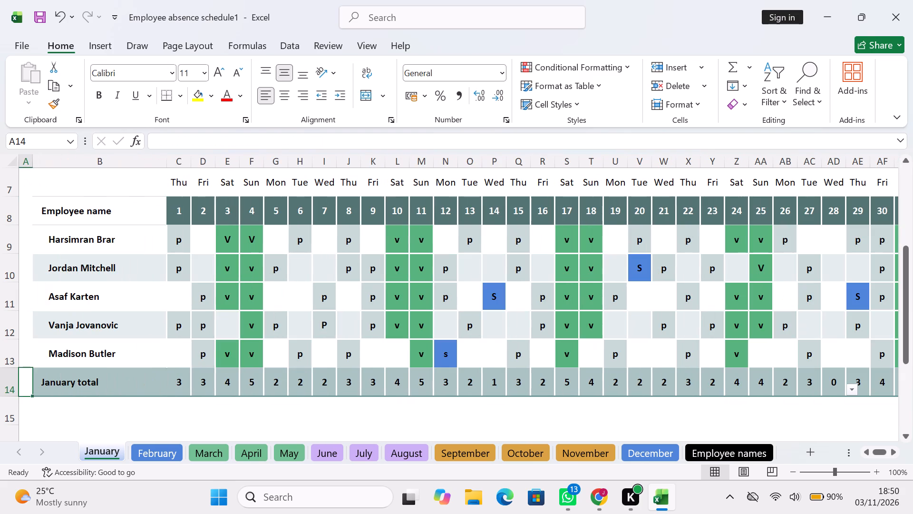
{"action": "key", "text": "Right"}
{"action": "key", "text": "Right"}
{"action": "key", "text": "Right"}
{"action": "key", "text": "Right"}
{"action": "key", "text": "Right"}
{"action": "key", "text": "Right"}
{"action": "key", "text": "Right"}
{"action": "key", "text": "Right"}
{"action": "key", "text": "Right"}
{"action": "key", "text": "Right"}
{"action": "key", "text": "Right"}
{"action": "key", "text": "Right"}
{"action": "key", "text": "Right"}
{"action": "key", "text": "Right"}
{"action": "key", "text": "Right"}
{"action": "key", "text": "Right"}
{"action": "key", "text": "Right"}
{"action": "key", "text": "Right"}
{"action": "key", "text": "Right"}
{"action": "key", "text": "Right"}
{"action": "key", "text": "Right"}
{"action": "key", "text": "Right"}
{"action": "key", "text": "Right"}
{"action": "key", "text": "Right"}
{"action": "key", "text": "Right"}
{"action": "key", "text": "Right"}
{"action": "key", "text": "Right"}
{"action": "key", "text": "Right"}
{"action": "key", "text": "Right"}
{"action": "key", "text": "Right"}
{"action": "key", "text": "Right"}
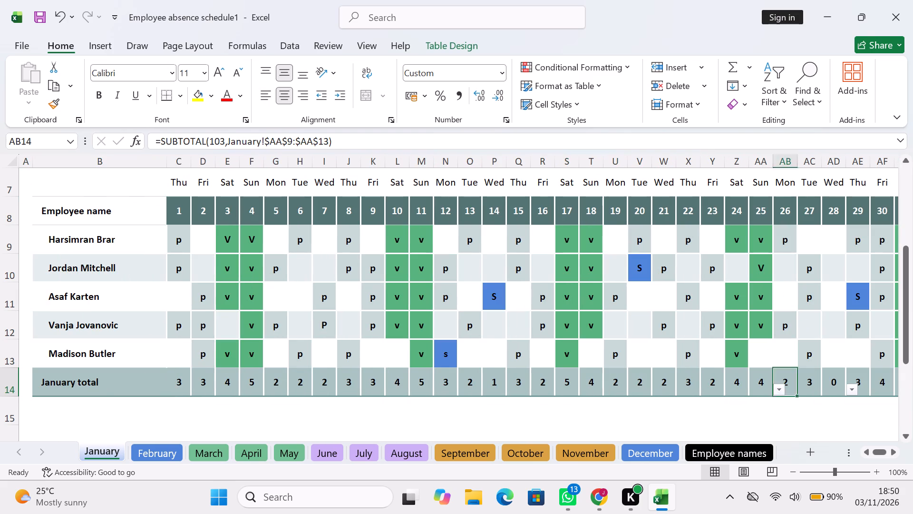
{"action": "key", "text": "Left"}
{"action": "key", "text": "Left"}
{"action": "key", "text": "Left"}
{"action": "key", "text": "Left"}
{"action": "key", "text": "Left"}
{"action": "key", "text": "Left"}
{"action": "key", "text": "Left"}
{"action": "key", "text": "Left"}
{"action": "key", "text": "Left"}
{"action": "key", "text": "Left"}
{"action": "key", "text": "Left"}
{"action": "key", "text": "Left"}
{"action": "key", "text": "Left"}
{"action": "key", "text": "Left"}
{"action": "key", "text": "Left"}
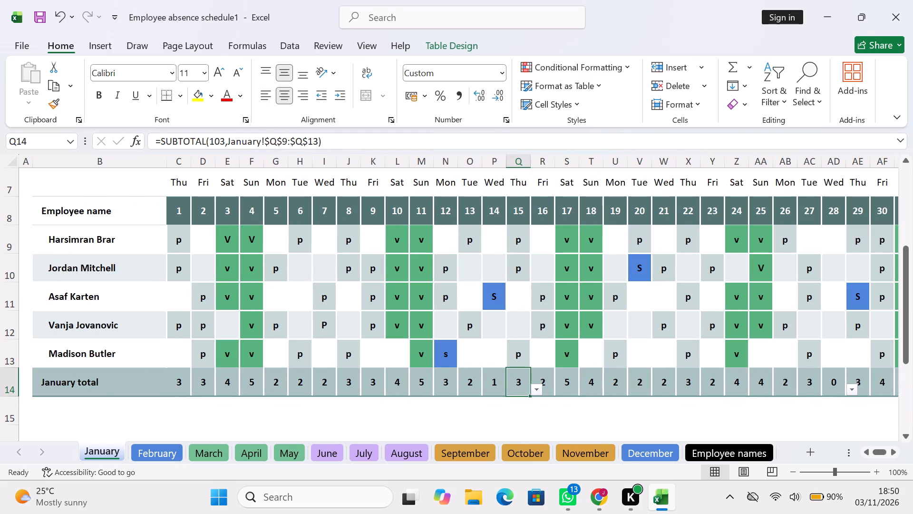
{"action": "key", "text": "Left"}
{"action": "key", "text": "Left"}
{"action": "key", "text": "Left"}
{"action": "key", "text": "Left"}
{"action": "key", "text": "Left"}
{"action": "key", "text": "Left"}
{"action": "key", "text": "Left"}
{"action": "key", "text": "Left"}
{"action": "key", "text": "Left"}
{"action": "key", "text": "Left"}
{"action": "key", "text": "Left"}
{"action": "key", "text": "Left"}
{"action": "key", "text": "Left"}
{"action": "key", "text": "Left"}
{"action": "key", "text": "Left"}
{"action": "key", "text": "Left"}
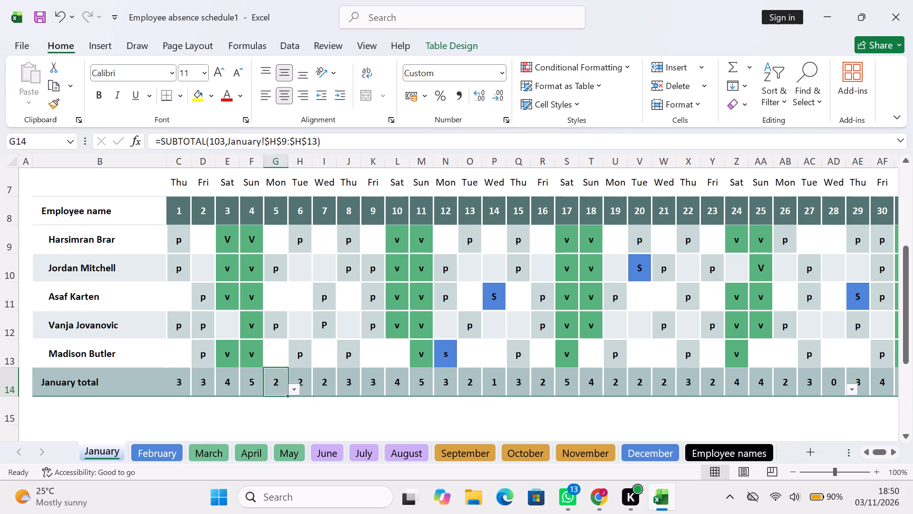
Examine the January total row's subtotal formulas from day 5 through the Total days column and back to day 1.
{"action": "key", "text": "Right"}
{"action": "key", "text": "Right"}
{"action": "key", "text": "Right"}
{"action": "key", "text": "Right"}
{"action": "key", "text": "Right"}
{"action": "key", "text": "Right"}
{"action": "key", "text": "Right"}
{"action": "key", "text": "Right"}
{"action": "key", "text": "Right"}
{"action": "key", "text": "Right"}
{"action": "key", "text": "Right"}
{"action": "key", "text": "Right"}
{"action": "key", "text": "Right"}
{"action": "key", "text": "Right"}
{"action": "key", "text": "Right"}
{"action": "key", "text": "Right"}
{"action": "key", "text": "Right"}
{"action": "key", "text": "Right"}
{"action": "key", "text": "Right"}
{"action": "key", "text": "Right"}
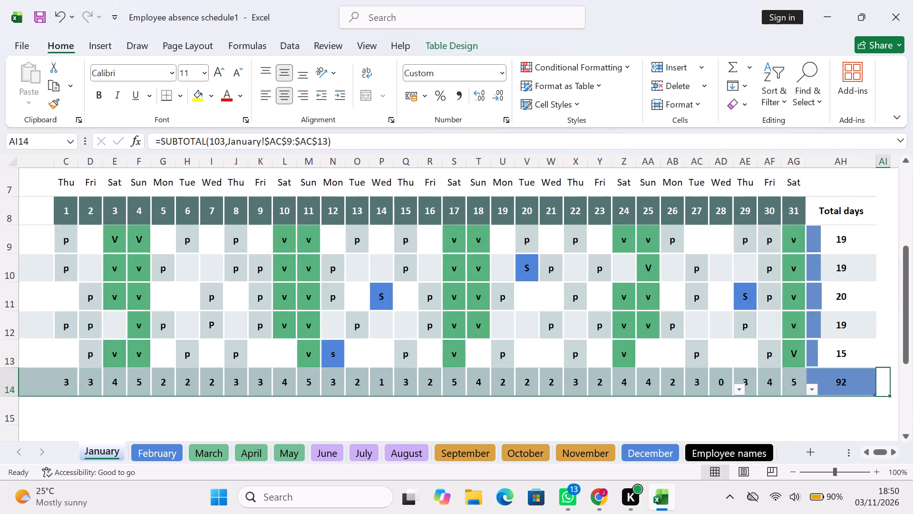
{"action": "key", "text": "Left"}
{"action": "key", "text": "Left"}
{"action": "key", "text": "Left"}
{"action": "key", "text": "Left"}
{"action": "key", "text": "Left"}
{"action": "key", "text": "Right"}
{"action": "key", "text": "Left"}
{"action": "key", "text": "Left"}
{"action": "key", "text": "Left"}
{"action": "key", "text": "Left"}
{"action": "key", "text": "Left"}
{"action": "key", "text": "Left"}
{"action": "key", "text": "Left"}
{"action": "key", "text": "Left"}
{"action": "key", "text": "Left"}
{"action": "key", "text": "Left"}
{"action": "key", "text": "Left"}
{"action": "key", "text": "Left"}
{"action": "key", "text": "Left"}
{"action": "key", "text": "Left"}
{"action": "key", "text": "Left"}
{"action": "key", "text": "Left"}
{"action": "key", "text": "Left"}
{"action": "key", "text": "Left"}
{"action": "key", "text": "Left"}
{"action": "key", "text": "Left"}
{"action": "key", "text": "Left"}
{"action": "key", "text": "Left"}
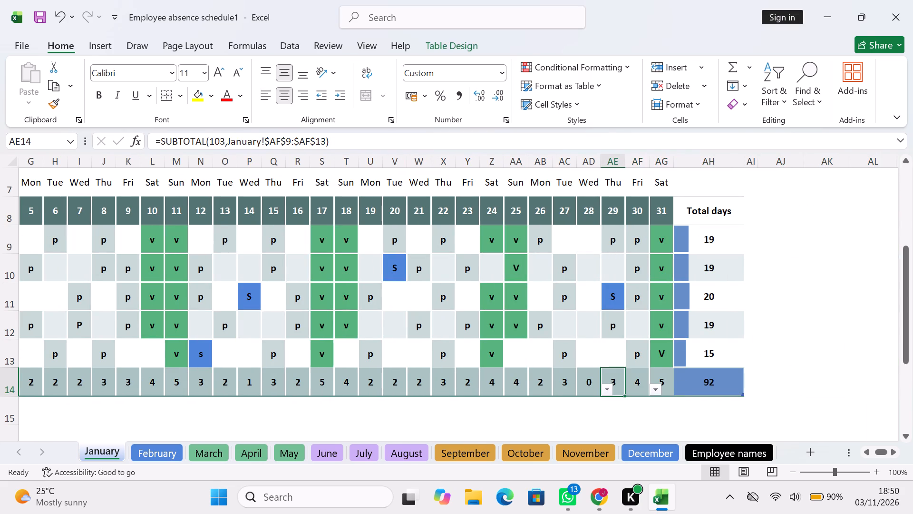
{"action": "key", "text": "Right"}
{"action": "key", "text": "Right"}
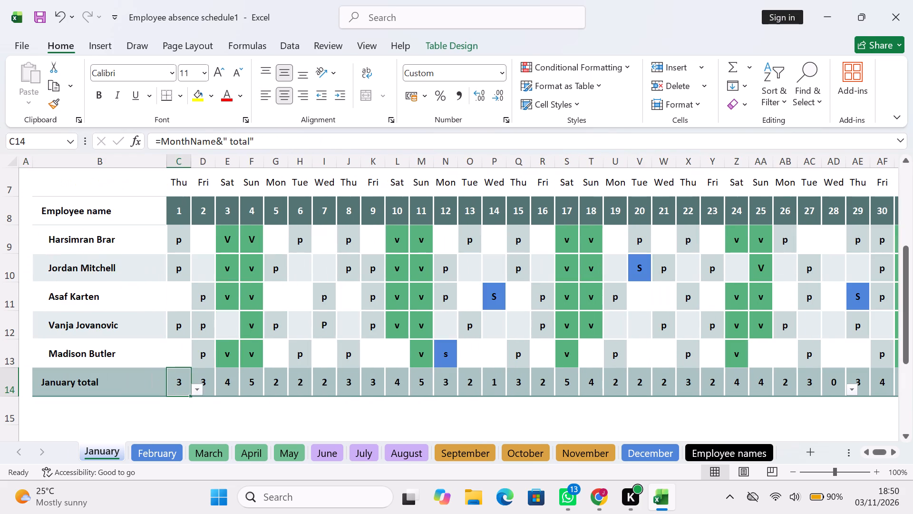
Check each daily subtotal formula in the January total row from day 1 through day 31 and the Total days column.
{"action": "key", "text": "Right"}
{"action": "key", "text": "Right"}
{"action": "key", "text": "Right"}
{"action": "key", "text": "Right"}
{"action": "key", "text": "Right"}
{"action": "key", "text": "Right"}
{"action": "key", "text": "Right"}
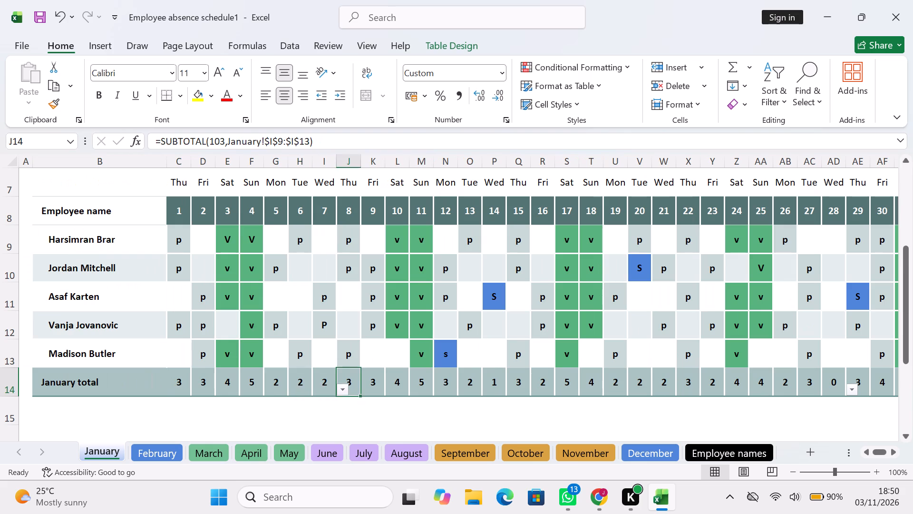
{"action": "key", "text": "Right"}
{"action": "key", "text": "Right"}
{"action": "key", "text": "Right"}
{"action": "key", "text": "Right"}
{"action": "key", "text": "Right"}
{"action": "key", "text": "Right"}
{"action": "key", "text": "Right"}
{"action": "key", "text": "Right"}
{"action": "key", "text": "Right"}
{"action": "key", "text": "Right"}
{"action": "key", "text": "Right"}
{"action": "key", "text": "Right"}
{"action": "key", "text": "Right"}
{"action": "key", "text": "Right"}
{"action": "key", "text": "Right"}
{"action": "key", "text": "Right"}
{"action": "key", "text": "Right"}
{"action": "key", "text": "Right"}
{"action": "key", "text": "Right"}
{"action": "key", "text": "Right"}
{"action": "key", "text": "Right"}
{"action": "key", "text": "Right"}
{"action": "key", "text": "Right"}
{"action": "key", "text": "Right"}
{"action": "key", "text": "Right"}
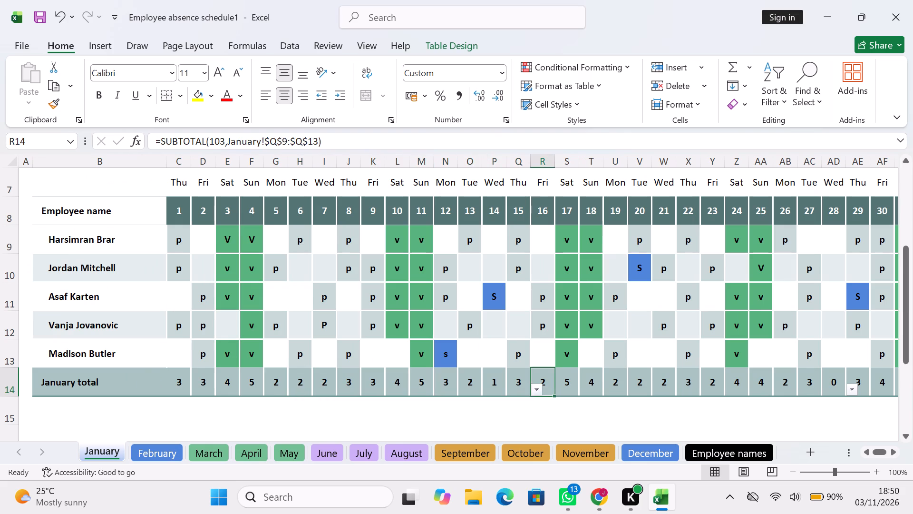
{"action": "key", "text": "Left"}
{"action": "key", "text": "Left"}
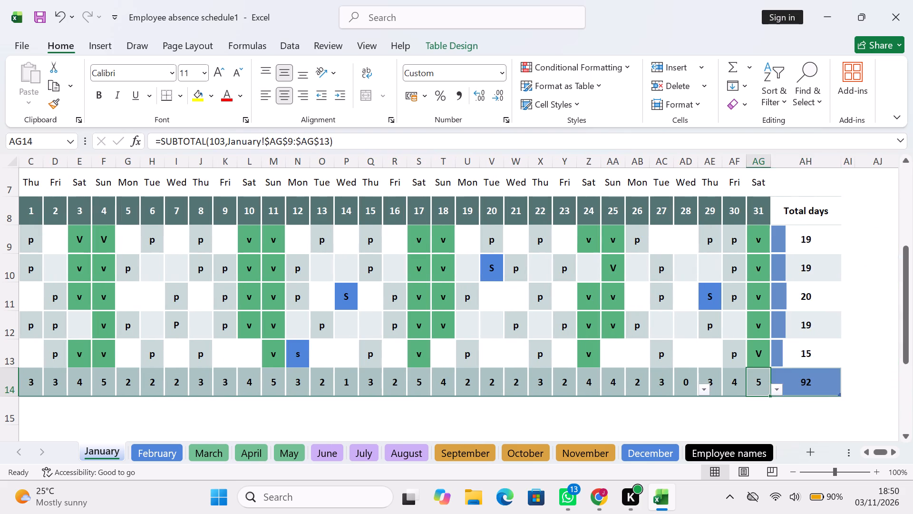
{"action": "key", "text": "Right"}
{"action": "key", "text": "Right"}
Review the January total formulas backward from Total days to the row label, comparing the ranges used for days 1 to 3.
{"action": "key", "text": "Left"}
{"action": "key", "text": "Left"}
{"action": "key", "text": "Left"}
{"action": "key", "text": "Left"}
{"action": "key", "text": "Left"}
{"action": "key", "text": "Left"}
{"action": "key", "text": "Left"}
{"action": "key", "text": "Left"}
{"action": "key", "text": "Left"}
{"action": "key", "text": "Left"}
{"action": "key", "text": "Left"}
{"action": "key", "text": "Left"}
{"action": "key", "text": "Left"}
{"action": "key", "text": "Left"}
{"action": "key", "text": "Left"}
{"action": "key", "text": "Left"}
{"action": "key", "text": "Left"}
{"action": "key", "text": "Left"}
{"action": "key", "text": "Left"}
{"action": "key", "text": "Left"}
{"action": "key", "text": "Left"}
{"action": "key", "text": "Left"}
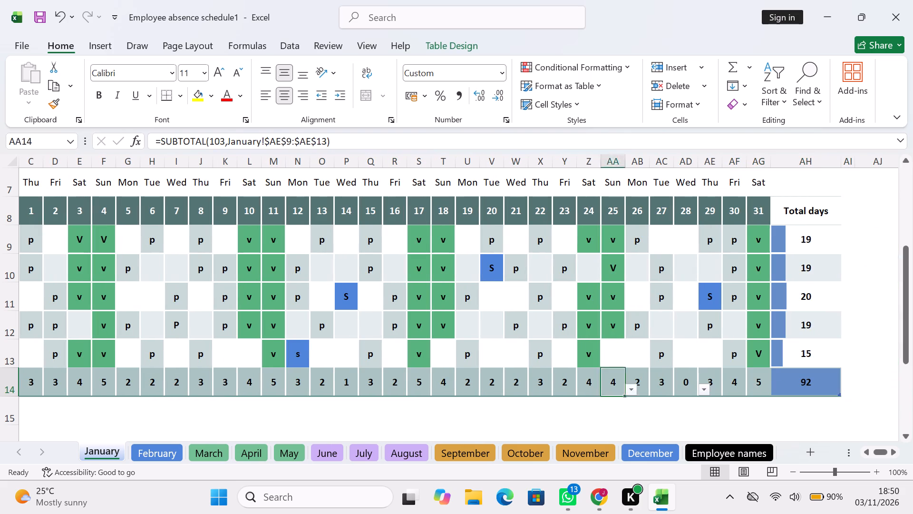
{"action": "key", "text": "Right"}
{"action": "key", "text": "Right"}
{"action": "key", "text": "Right"}
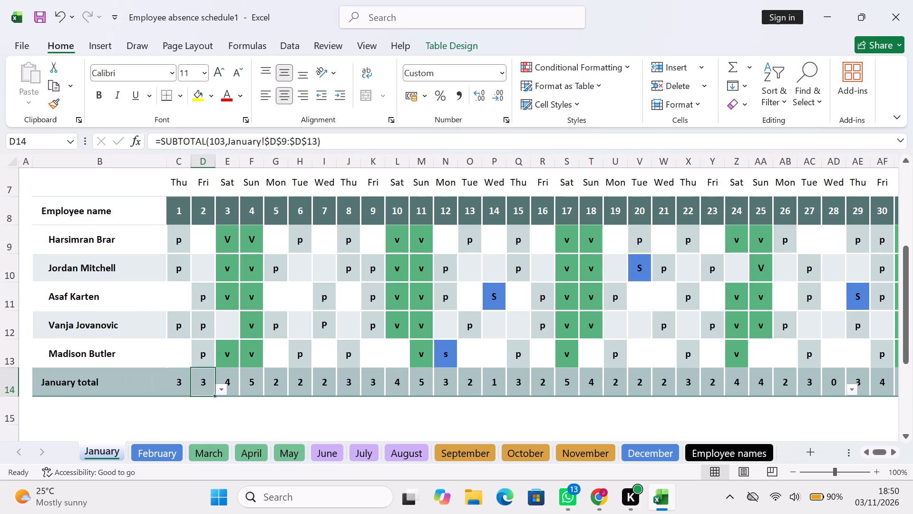
{"action": "key", "text": "Right"}
{"action": "key", "text": "Right"}
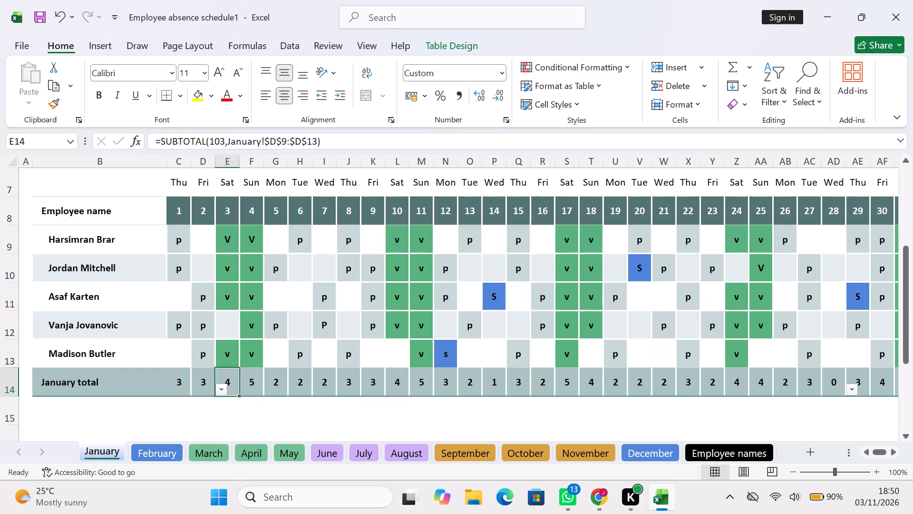
{"action": "key", "text": "Left"}
{"action": "key", "text": "Left"}
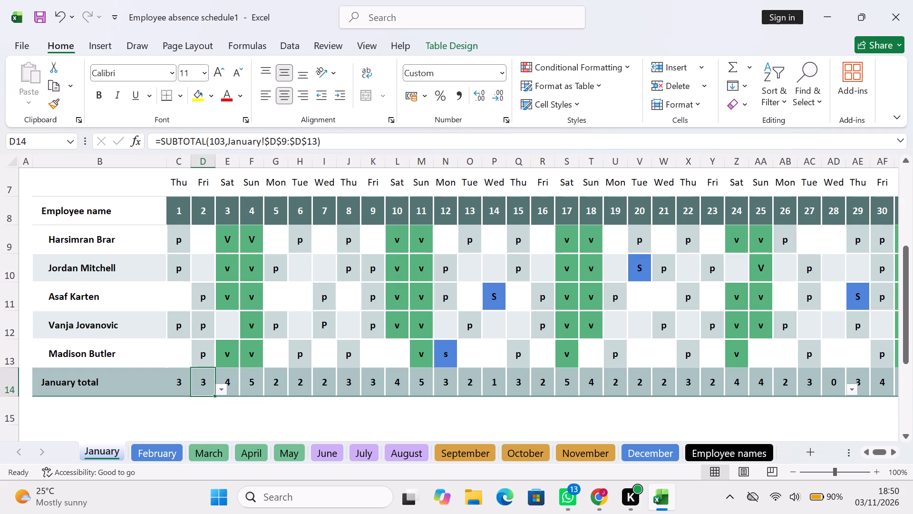
{"action": "key", "text": "Left"}
{"action": "key", "text": "Left"}
{"action": "key", "text": "Left"}
{"action": "key", "text": "Left"}
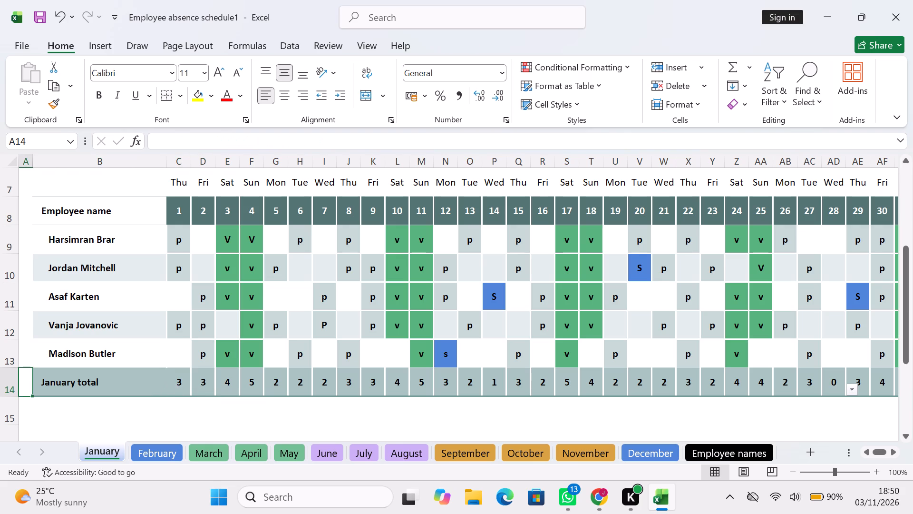
{"action": "key", "text": "Right"}
{"action": "key", "text": "Right"}
{"action": "key", "text": "Right"}
{"action": "key", "text": "Right"}
{"action": "key", "text": "Left"}
{"action": "key", "text": "Left"}
{"action": "key", "text": "Right"}
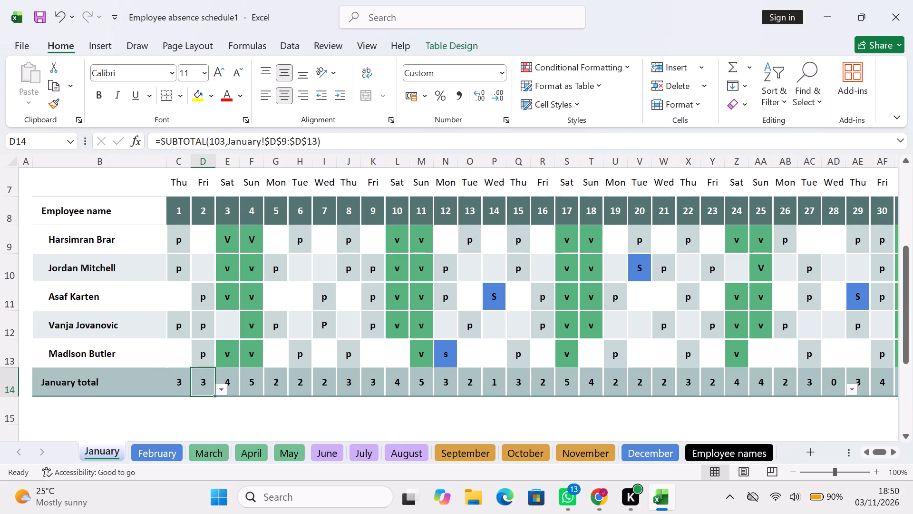
Examine the January total row's subtotal formulas again from day 3 across the month to the Total days column.
{"action": "key", "text": "Right"}
{"action": "key", "text": "Right"}
{"action": "key", "text": "Right"}
{"action": "key", "text": "Right"}
{"action": "key", "text": "Right"}
{"action": "key", "text": "Right"}
{"action": "key", "text": "Right"}
{"action": "key", "text": "Right"}
{"action": "key", "text": "Right"}
{"action": "key", "text": "Right"}
{"action": "key", "text": "Right"}
{"action": "key", "text": "Right"}
{"action": "key", "text": "Right"}
{"action": "key", "text": "Right"}
{"action": "key", "text": "Right"}
{"action": "key", "text": "Right"}
{"action": "key", "text": "Right"}
{"action": "key", "text": "Right"}
{"action": "key", "text": "Right"}
{"action": "key", "text": "Right"}
{"action": "key", "text": "Right"}
{"action": "key", "text": "Right"}
{"action": "key", "text": "Right"}
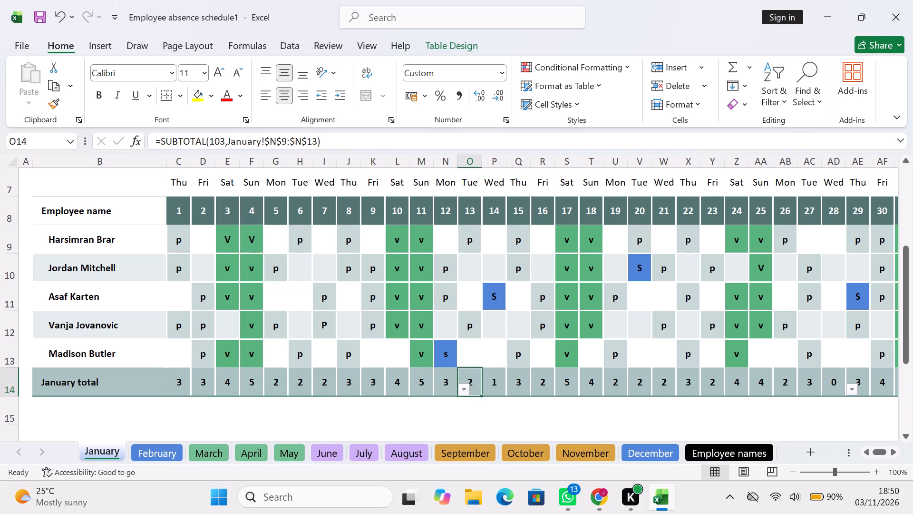
{"action": "key", "text": "Left"}
{"action": "key", "text": "Left"}
{"action": "key", "text": "Left"}
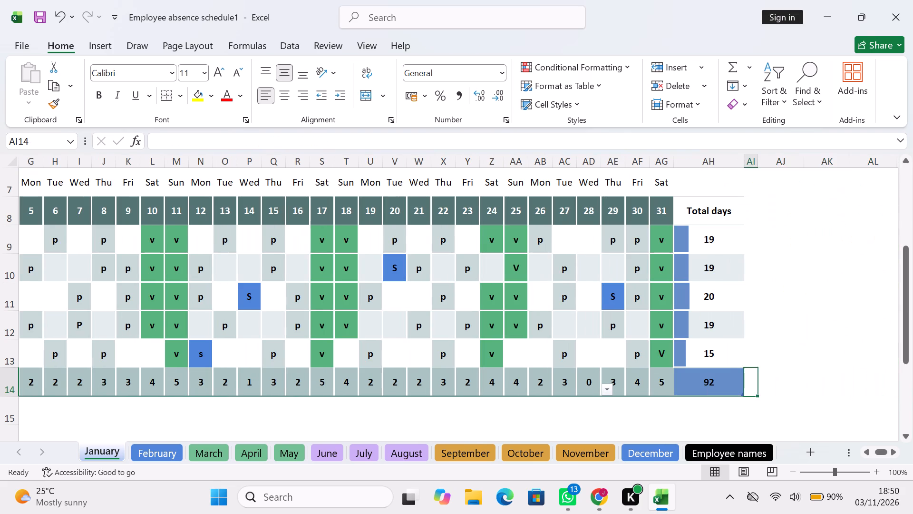
Review the January total row's subtotal formulas backward from the Total days column to the first days of the month.
{"action": "key", "text": "Left"}
{"action": "key", "text": "Left"}
{"action": "key", "text": "Left"}
{"action": "key", "text": "Left"}
{"action": "key", "text": "Left"}
{"action": "key", "text": "Left"}
{"action": "key", "text": "Left"}
{"action": "key", "text": "Left"}
{"action": "key", "text": "Left"}
{"action": "key", "text": "Left"}
{"action": "key", "text": "Left"}
{"action": "key", "text": "Left"}
{"action": "key", "text": "Left"}
{"action": "key", "text": "Left"}
{"action": "key", "text": "Left"}
{"action": "key", "text": "Left"}
{"action": "key", "text": "Left"}
{"action": "key", "text": "Left"}
{"action": "key", "text": "Left"}
{"action": "key", "text": "Left"}
{"action": "key", "text": "Left"}
{"action": "key", "text": "Left"}
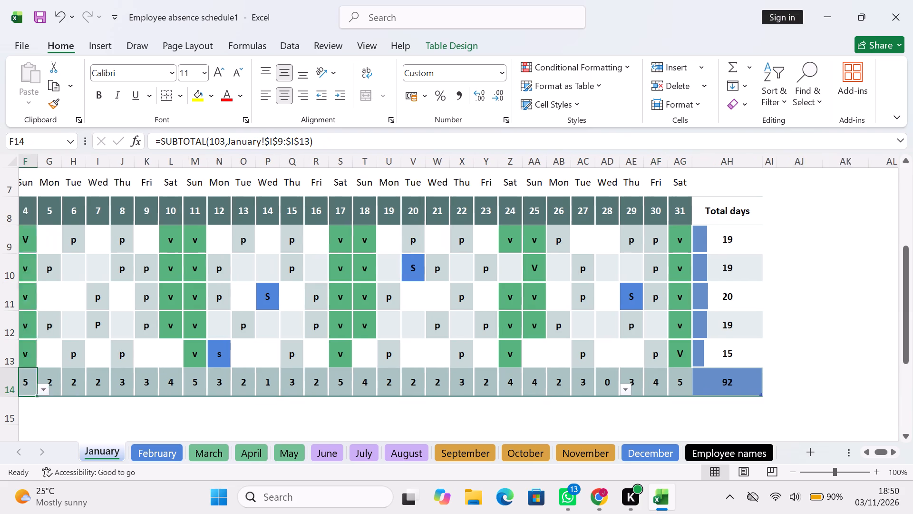
Compare the ranges used in the January total formulas for days 1 to 10, moving back and forth between neighbouring days.
{"action": "key", "text": "Right"}
{"action": "key", "text": "Right"}
{"action": "key", "text": "Right"}
{"action": "key", "text": "Right"}
{"action": "key", "text": "Right"}
{"action": "key", "text": "Left"}
{"action": "key", "text": "Left"}
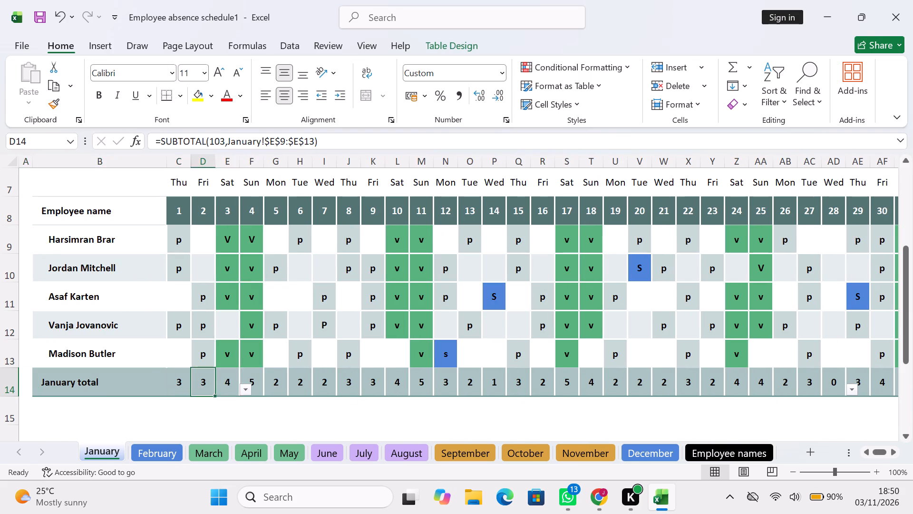
{"action": "key", "text": "Right"}
{"action": "key", "text": "Right"}
{"action": "key", "text": "Right"}
{"action": "key", "text": "Right"}
{"action": "key", "text": "Right"}
{"action": "key", "text": "Right"}
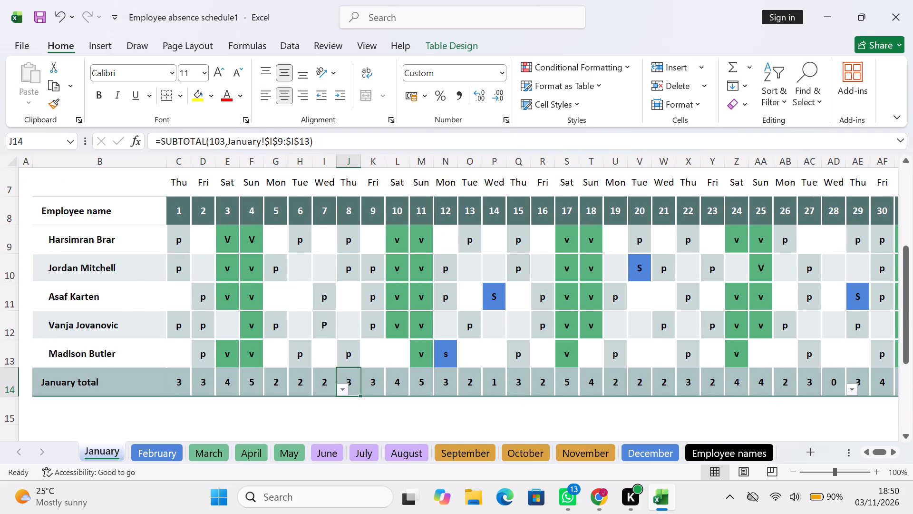
{"action": "key", "text": "Left"}
{"action": "key", "text": "Left"}
{"action": "key", "text": "Left"}
{"action": "key", "text": "Left"}
{"action": "key", "text": "Right"}
{"action": "key", "text": "Right"}
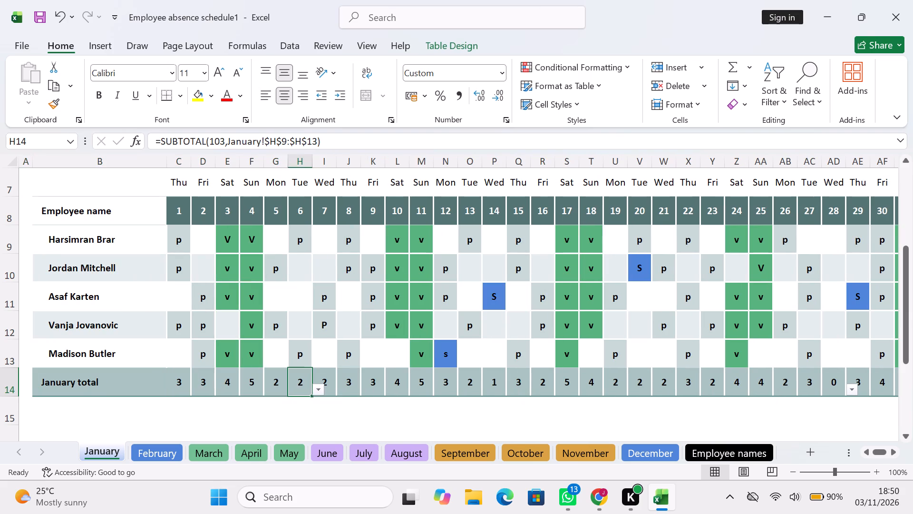
{"action": "key", "text": "Right"}
{"action": "key", "text": "Right"}
{"action": "key", "text": "Right"}
{"action": "key", "text": "Right"}
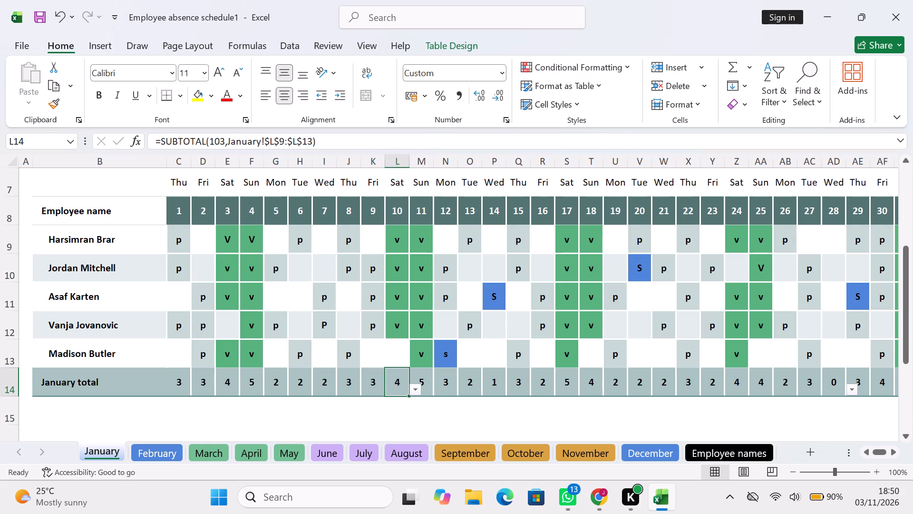
Check the January total row's subtotal formulas from day 11 through day 31 and the Total days column.
{"action": "key", "text": "Right"}
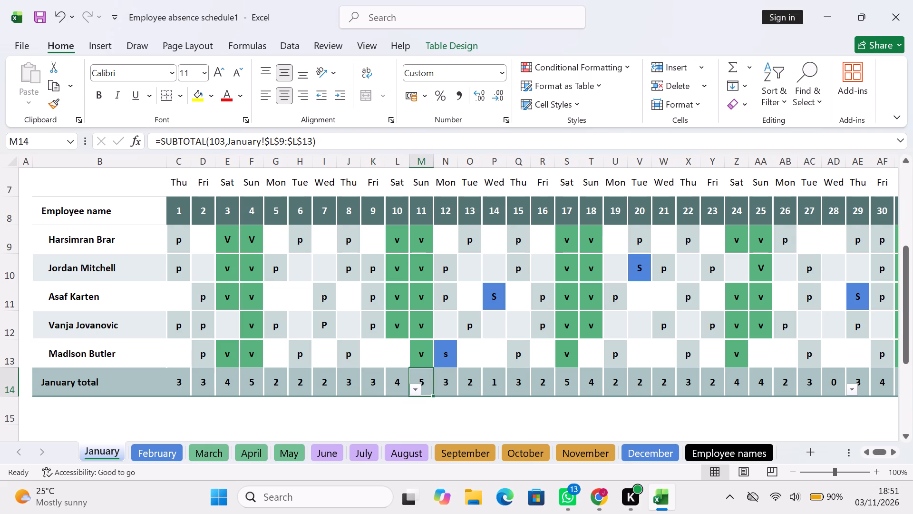
{"action": "key", "text": "Right"}
{"action": "key", "text": "Right"}
{"action": "key", "text": "Right"}
{"action": "key", "text": "Right"}
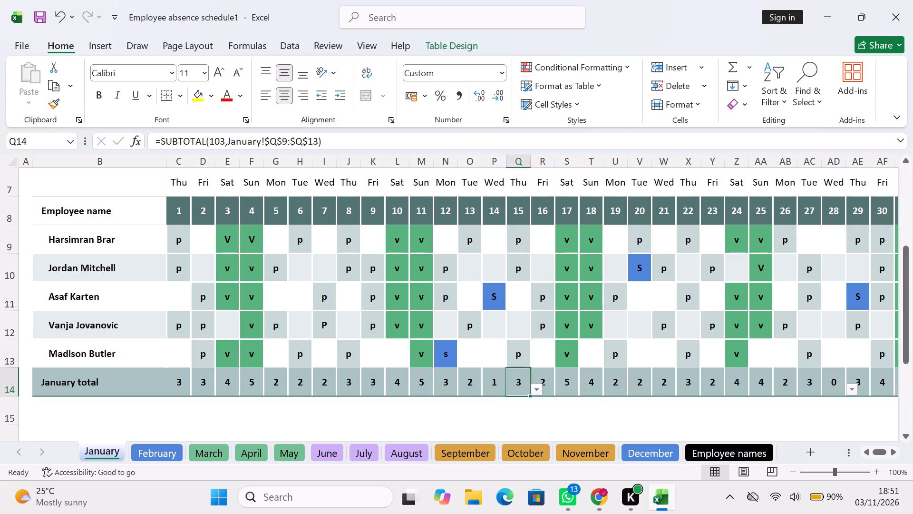
{"action": "key", "text": "Right"}
{"action": "key", "text": "Right"}
{"action": "key", "text": "Right"}
{"action": "key", "text": "Right"}
{"action": "key", "text": "Right"}
{"action": "key", "text": "Right"}
{"action": "key", "text": "Right"}
{"action": "key", "text": "Right"}
{"action": "key", "text": "Right"}
{"action": "key", "text": "Right"}
{"action": "key", "text": "Right"}
{"action": "key", "text": "Right"}
{"action": "key", "text": "Right"}
{"action": "key", "text": "Right"}
{"action": "key", "text": "Right"}
{"action": "key", "text": "Right"}
{"action": "key", "text": "Right"}
{"action": "key", "text": "Right"}
{"action": "key", "text": "Right"}
Review the January total row's formulas backward from the Total days column across every day to the row label.
{"action": "key", "text": "Left"}
{"action": "key", "text": "Left"}
{"action": "key", "text": "Left"}
{"action": "key", "text": "Left"}
{"action": "key", "text": "Left"}
{"action": "key", "text": "Left"}
{"action": "key", "text": "Left"}
{"action": "key", "text": "Left"}
{"action": "key", "text": "Left"}
{"action": "key", "text": "Left"}
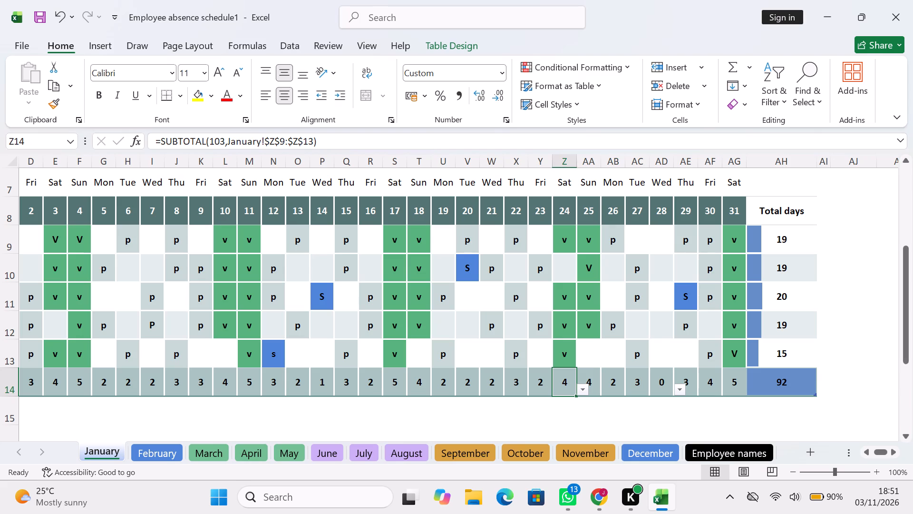
{"action": "key", "text": "Left"}
{"action": "key", "text": "Left"}
{"action": "key", "text": "Left"}
{"action": "key", "text": "Left"}
{"action": "key", "text": "Left"}
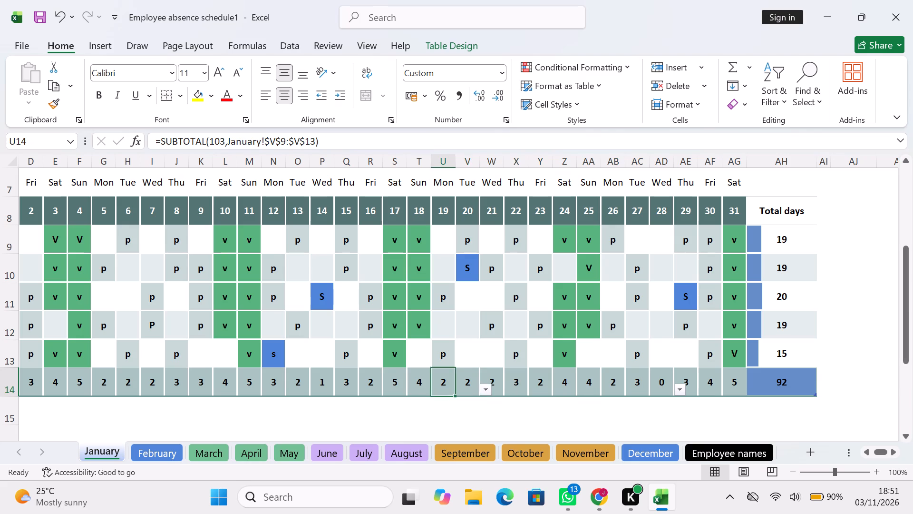
{"action": "key", "text": "Left"}
{"action": "key", "text": "Left"}
{"action": "key", "text": "Left"}
{"action": "key", "text": "Left"}
{"action": "key", "text": "Left"}
{"action": "key", "text": "Left"}
{"action": "key", "text": "Left"}
{"action": "key", "text": "Left"}
{"action": "key", "text": "Left"}
{"action": "key", "text": "Left"}
{"action": "key", "text": "Left"}
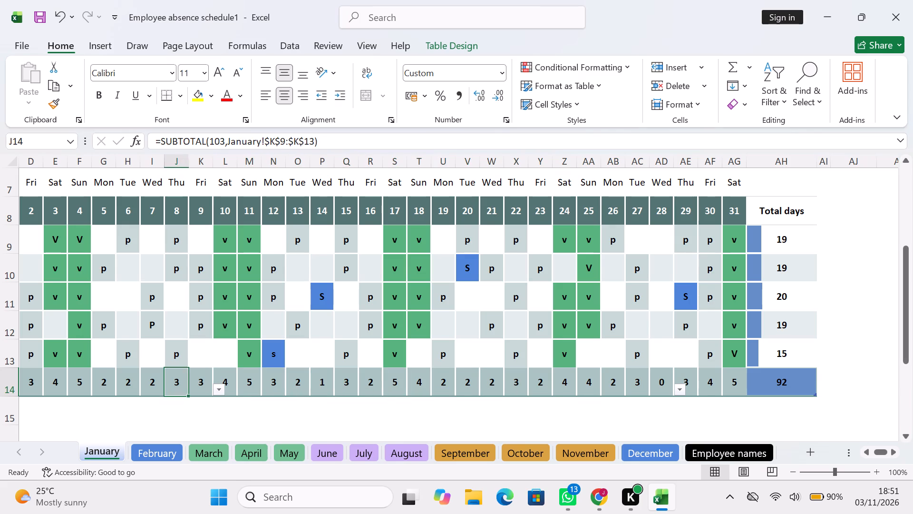
{"action": "key", "text": "Left"}
{"action": "key", "text": "Left"}
{"action": "key", "text": "Left"}
{"action": "key", "text": "Left"}
{"action": "key", "text": "Left"}
{"action": "key", "text": "Left"}
{"action": "key", "text": "Left"}
{"action": "key", "text": "Left"}
{"action": "key", "text": "Left"}
Examine the January total row's formulas forward from the row label through day 31 to the Total days column.
{"action": "key", "text": "Right"}
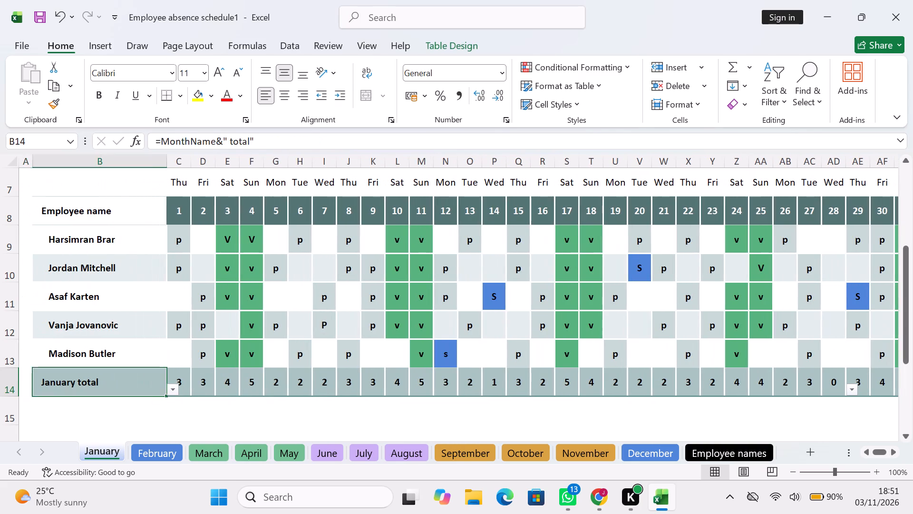
{"action": "key", "text": "Right"}
{"action": "key", "text": "Right"}
{"action": "key", "text": "Right"}
{"action": "key", "text": "Right"}
{"action": "key", "text": "Right"}
{"action": "key", "text": "Right"}
{"action": "key", "text": "Right"}
{"action": "key", "text": "Right"}
{"action": "key", "text": "Right"}
{"action": "key", "text": "Right"}
{"action": "key", "text": "Right"}
{"action": "key", "text": "Right"}
{"action": "key", "text": "Right"}
{"action": "key", "text": "Right"}
{"action": "key", "text": "Right"}
{"action": "key", "text": "Right"}
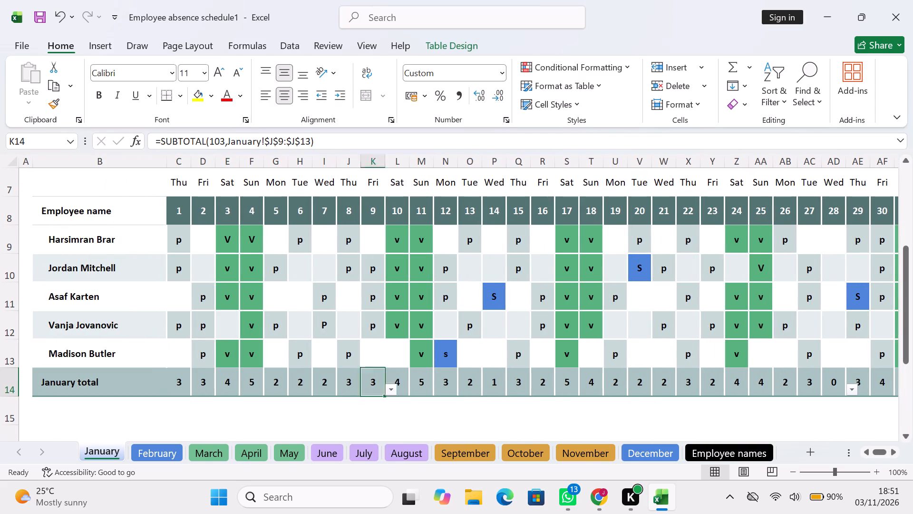
{"action": "key", "text": "Right"}
{"action": "key", "text": "Right"}
{"action": "key", "text": "Right"}
{"action": "key", "text": "Right"}
{"action": "key", "text": "Right"}
{"action": "key", "text": "Right"}
{"action": "key", "text": "Right"}
{"action": "key", "text": "Right"}
{"action": "key", "text": "Right"}
{"action": "key", "text": "Right"}
{"action": "key", "text": "Right"}
{"action": "key", "text": "Right"}
{"action": "key", "text": "Right"}
{"action": "key", "text": "Right"}
{"action": "key", "text": "Right"}
{"action": "key", "text": "Right"}
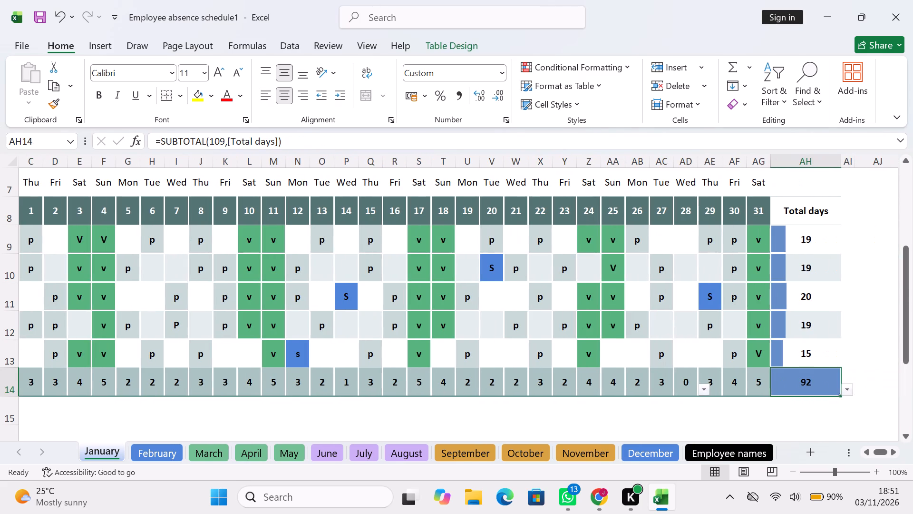
Recheck the January total row's formulas backward from the Total days column to the row label.
{"action": "key", "text": "Left"}
{"action": "key", "text": "Left"}
{"action": "key", "text": "Left"}
{"action": "key", "text": "Left"}
{"action": "key", "text": "Left"}
{"action": "key", "text": "Left"}
{"action": "key", "text": "Left"}
{"action": "key", "text": "Left"}
{"action": "key", "text": "Left"}
{"action": "key", "text": "Left"}
{"action": "key", "text": "Left"}
{"action": "key", "text": "Left"}
{"action": "key", "text": "Left"}
{"action": "key", "text": "Left"}
{"action": "key", "text": "Left"}
{"action": "key", "text": "Left"}
{"action": "key", "text": "Left"}
{"action": "key", "text": "Left"}
{"action": "key", "text": "Left"}
{"action": "key", "text": "Left"}
{"action": "key", "text": "Right"}
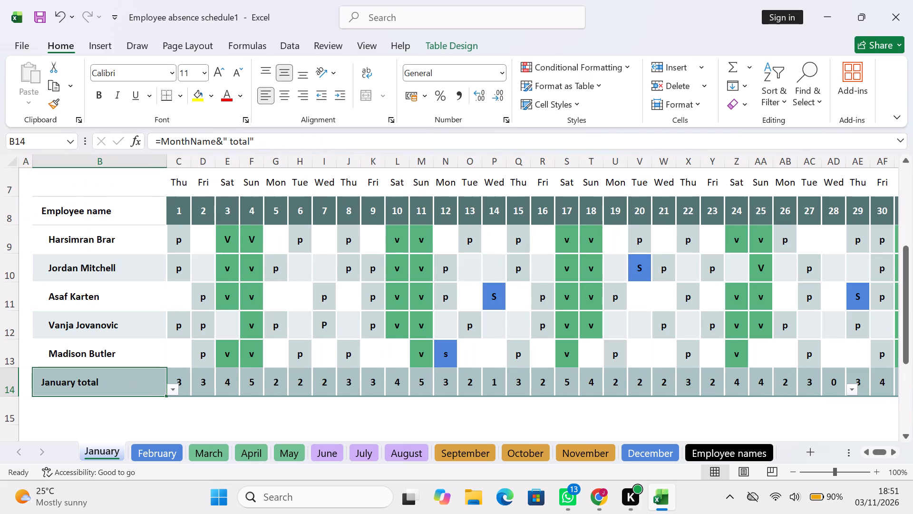
Review the January total row's formulas forward from the row label through day 31.
{"action": "key", "text": "Right"}
{"action": "key", "text": "Right"}
{"action": "key", "text": "Right"}
{"action": "key", "text": "Right"}
{"action": "key", "text": "Right"}
{"action": "key", "text": "Right"}
{"action": "key", "text": "Right"}
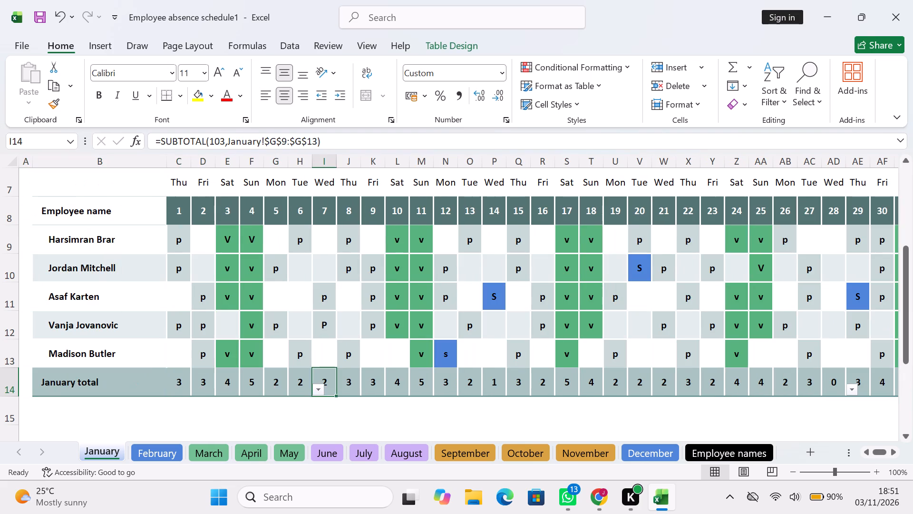
{"action": "key", "text": "Right"}
{"action": "key", "text": "Right"}
{"action": "key", "text": "Right"}
{"action": "key", "text": "Right"}
{"action": "key", "text": "Right"}
{"action": "key", "text": "Right"}
{"action": "key", "text": "Right"}
{"action": "key", "text": "Right"}
{"action": "key", "text": "Right"}
{"action": "key", "text": "Right"}
{"action": "key", "text": "Right"}
{"action": "key", "text": "Right"}
{"action": "key", "text": "Right"}
{"action": "key", "text": "Right"}
{"action": "key", "text": "Right"}
{"action": "key", "text": "Right"}
{"action": "key", "text": "Right"}
{"action": "key", "text": "Right"}
{"action": "key", "text": "Right"}
{"action": "key", "text": "Right"}
{"action": "key", "text": "Right"}
{"action": "key", "text": "Right"}
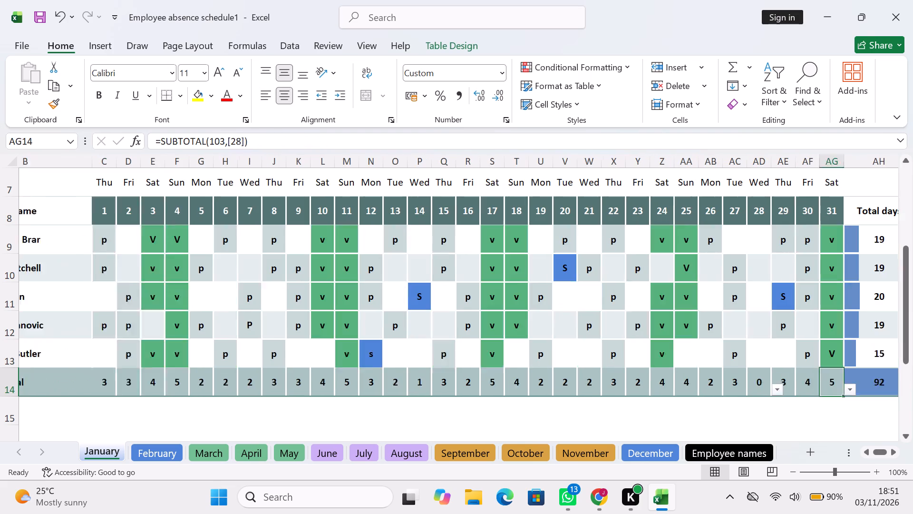
Recheck the January total row's formulas backward from day 31 to the row label and the first two days.
{"action": "key", "text": "Left"}
{"action": "key", "text": "Left"}
{"action": "key", "text": "Left"}
{"action": "key", "text": "Left"}
{"action": "key", "text": "Left"}
{"action": "key", "text": "Left"}
{"action": "key", "text": "Left"}
{"action": "key", "text": "Left"}
{"action": "key", "text": "Left"}
{"action": "key", "text": "Left"}
{"action": "key", "text": "Left"}
{"action": "key", "text": "Left"}
{"action": "key", "text": "Left"}
{"action": "key", "text": "Left"}
{"action": "key", "text": "Left"}
{"action": "key", "text": "Left"}
{"action": "key", "text": "Left"}
{"action": "key", "text": "Left"}
{"action": "key", "text": "Left"}
{"action": "key", "text": "Left"}
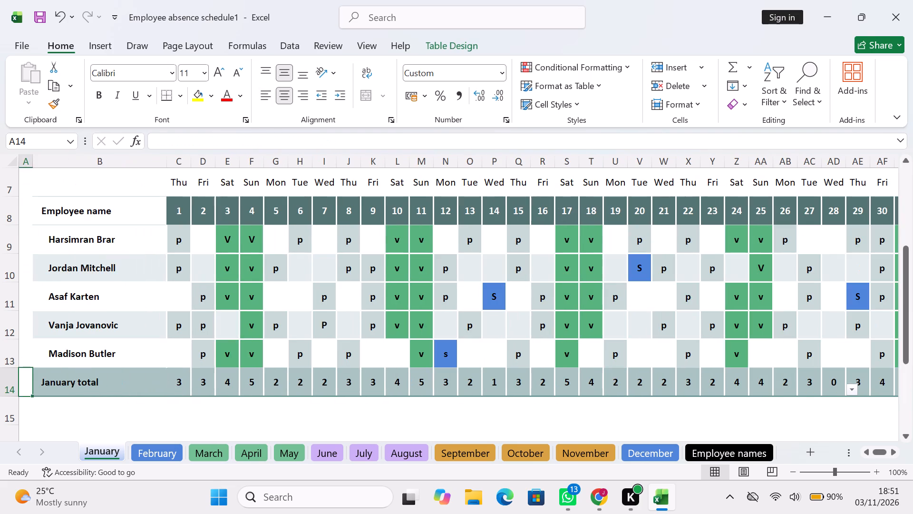
{"action": "key", "text": "Right"}
{"action": "key", "text": "Right"}
{"action": "key", "text": "Right"}
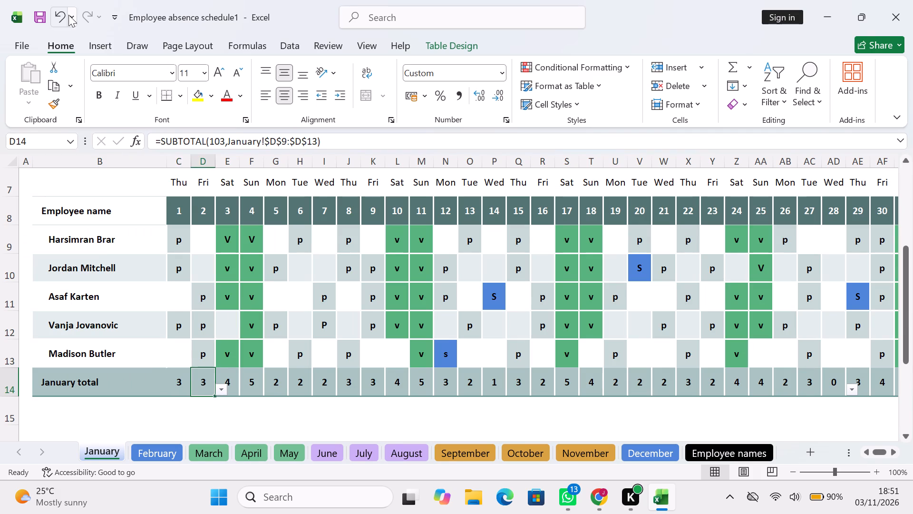
Save the workbook in the Documents folder as Employee absence schedule 2015.
{"action": "left_click", "coordinate": [41, 11]}
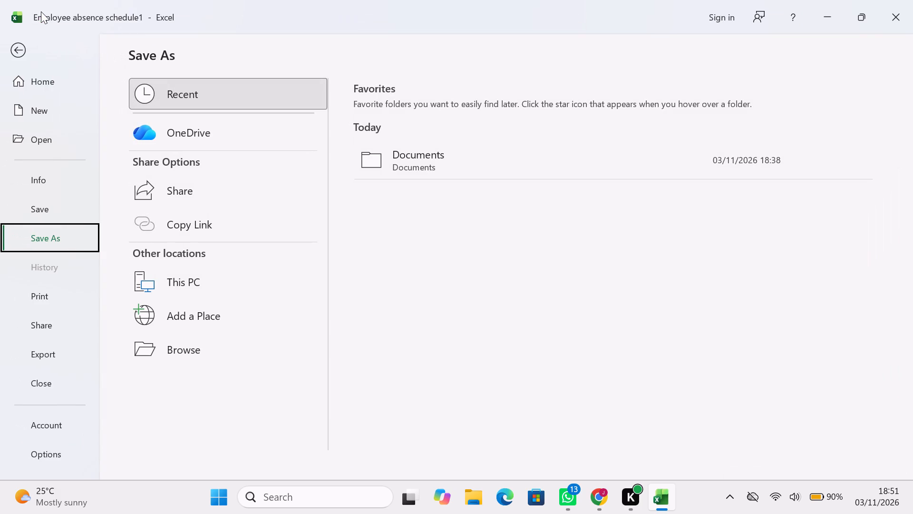
{"action": "left_click", "coordinate": [424, 179]}
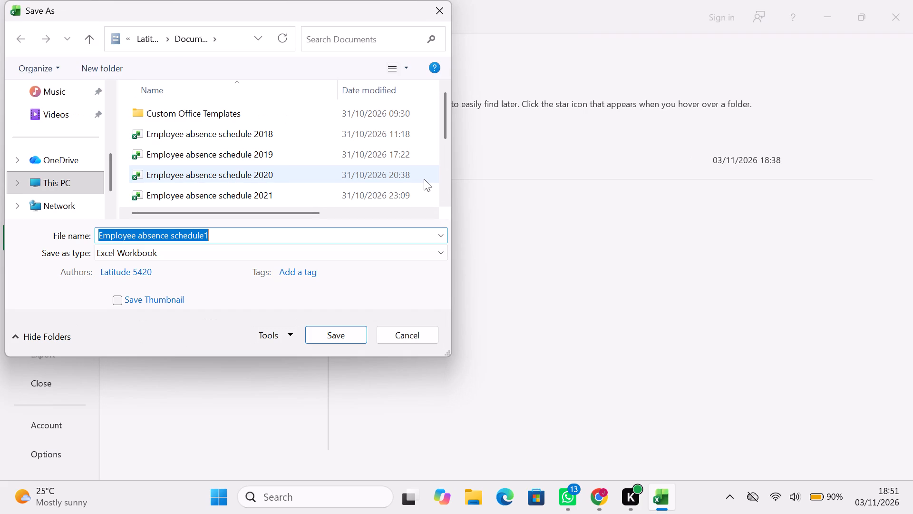
{"action": "left_click", "coordinate": [424, 179]}
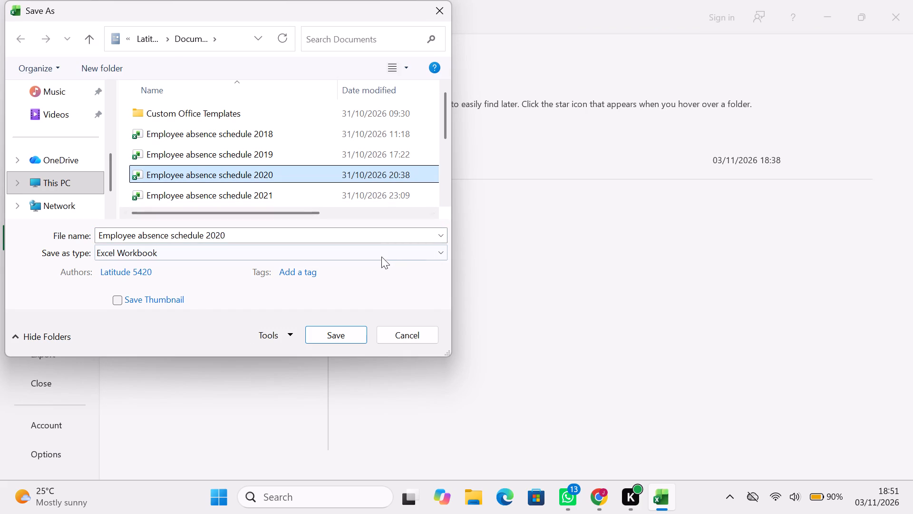
{"action": "left_click", "coordinate": [386, 232]}
{"action": "left_click", "coordinate": [386, 232]}
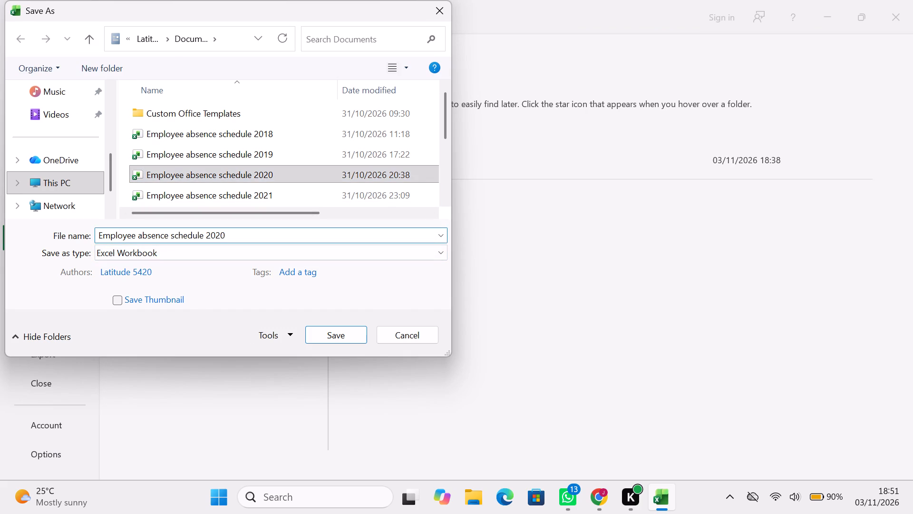
{"action": "left_click", "coordinate": [387, 232]}
{"action": "key", "text": "BackSpace"}
{"action": "key", "text": "BackSpace"}
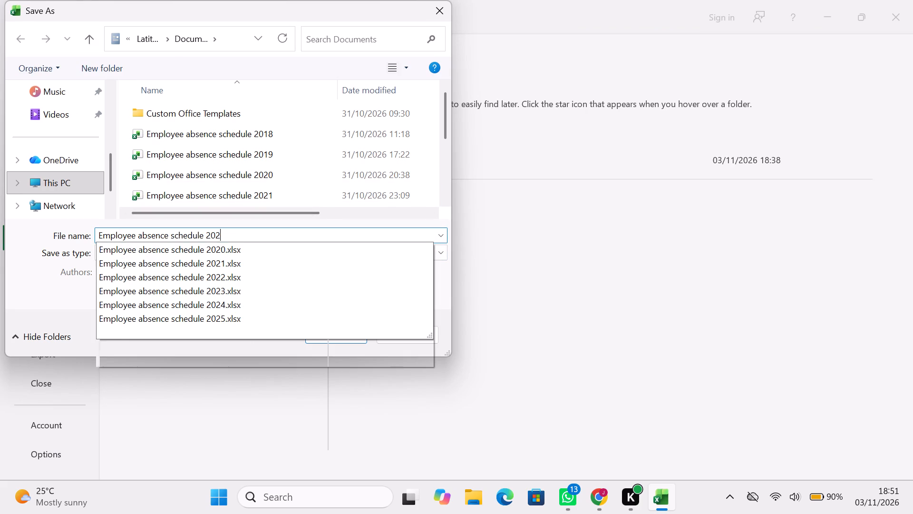
{"action": "key", "text": "BackSpace"}
{"action": "key", "text": "BackSpace"}
{"action": "type", "text": "201"}
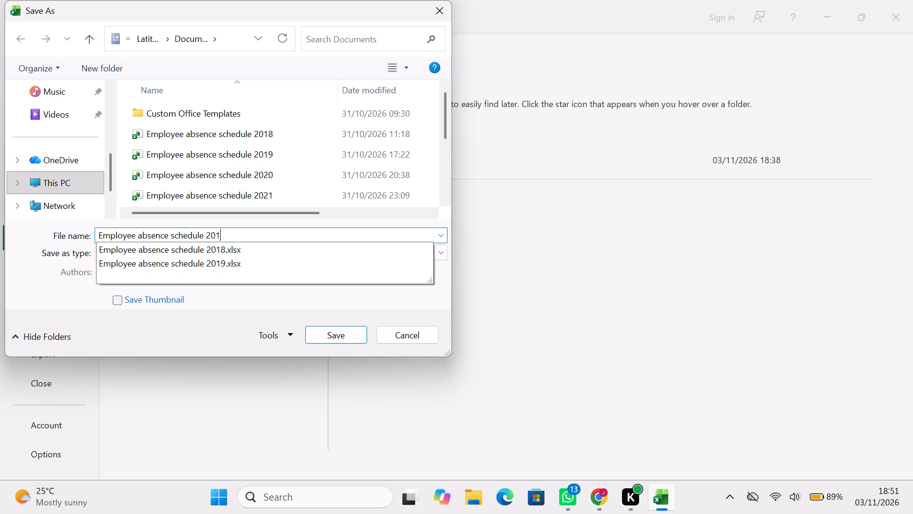
{"action": "key", "text": "5"}
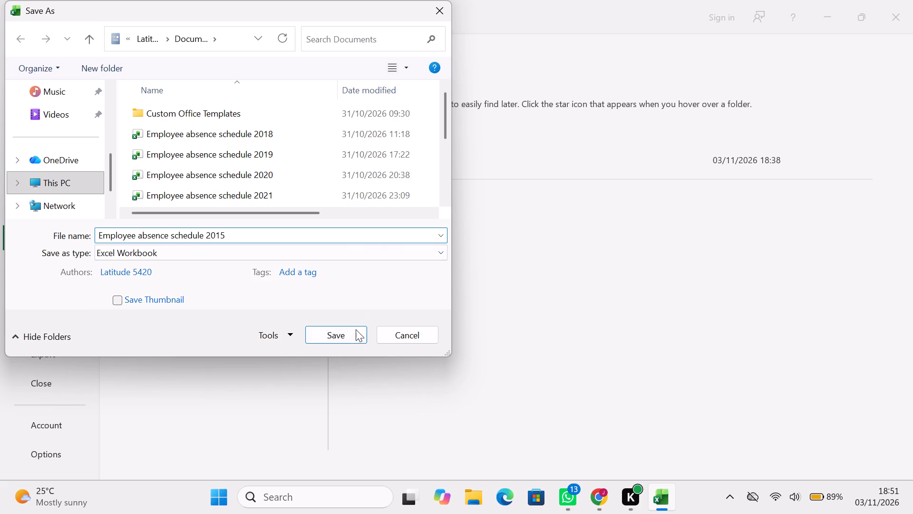
{"action": "left_click", "coordinate": [355, 329]}
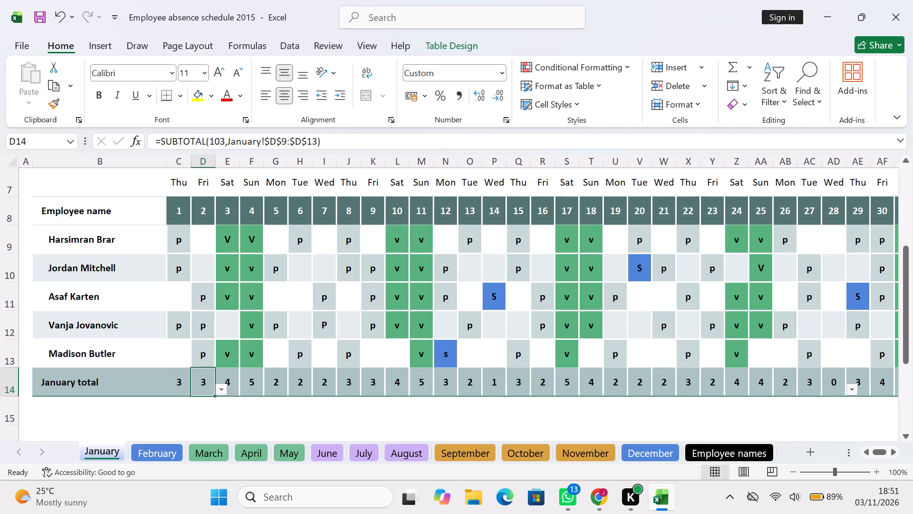
Examine the employees' January absence codes column by column for days 2 through 6.
{"action": "key", "text": "Right"}
{"action": "key", "text": "Left"}
{"action": "key", "text": "Up"}
{"action": "key", "text": "Up"}
{"action": "key", "text": "Up"}
{"action": "key", "text": "Down"}
{"action": "key", "text": "Right"}
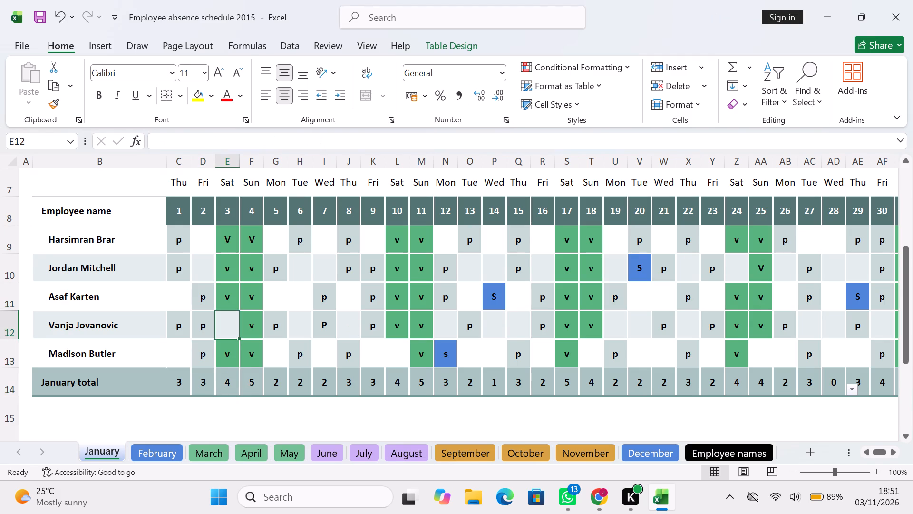
{"action": "key", "text": "Up"}
{"action": "key", "text": "Up"}
{"action": "key", "text": "Up"}
{"action": "key", "text": "Down"}
{"action": "key", "text": "Down"}
{"action": "key", "text": "Down"}
{"action": "key", "text": "Down"}
{"action": "key", "text": "Right"}
{"action": "key", "text": "Up"}
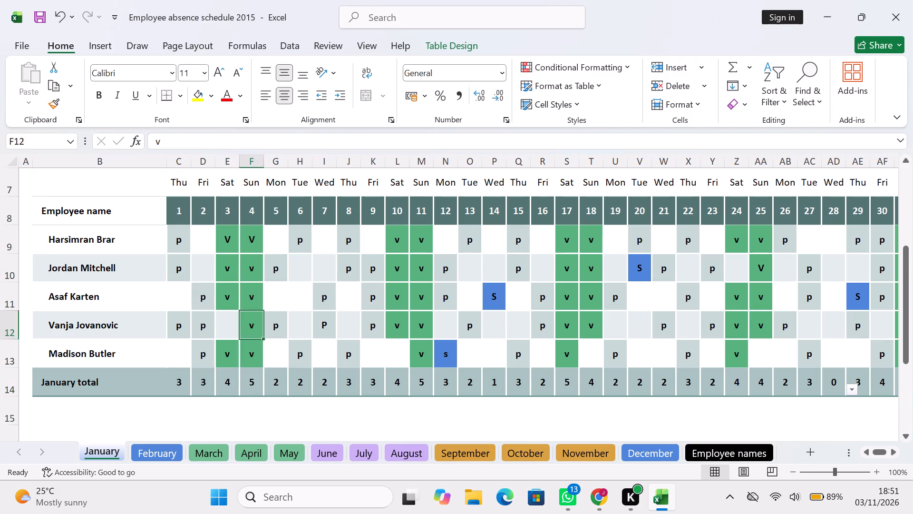
{"action": "key", "text": "Up"}
{"action": "key", "text": "Up"}
{"action": "key", "text": "Up"}
{"action": "key", "text": "Down"}
{"action": "key", "text": "Down"}
{"action": "key", "text": "Down"}
{"action": "key", "text": "Down"}
{"action": "key", "text": "Down"}
{"action": "key", "text": "Up"}
{"action": "key", "text": "Up"}
{"action": "key", "text": "Right"}
{"action": "key", "text": "Up"}
{"action": "key", "text": "Up"}
{"action": "key", "text": "Up"}
{"action": "key", "text": "Down"}
{"action": "key", "text": "Down"}
{"action": "key", "text": "Down"}
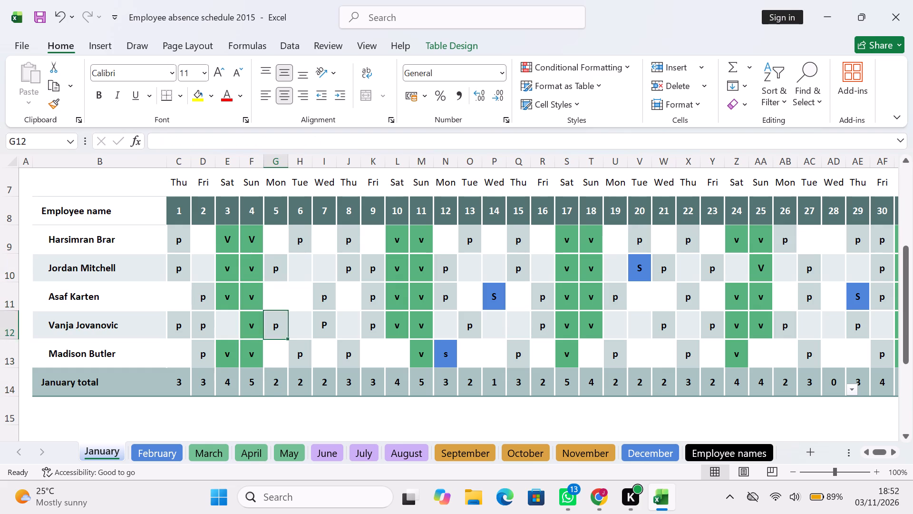
{"action": "key", "text": "Down"}
{"action": "key", "text": "Right"}
{"action": "key", "text": "Up"}
{"action": "key", "text": "Up"}
{"action": "key", "text": "Up"}
{"action": "key", "text": "Up"}
{"action": "key", "text": "Down"}
{"action": "key", "text": "Down"}
{"action": "key", "text": "Down"}
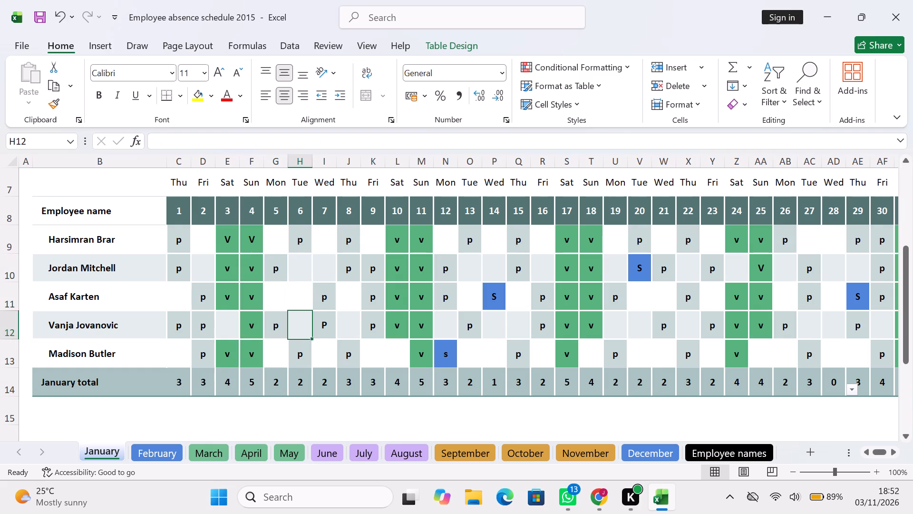
{"action": "key", "text": "Down"}
Examine the employees' January absence codes column by column for days 7 through 9, including the day 9 total.
{"action": "key", "text": "Right"}
{"action": "key", "text": "Right"}
{"action": "key", "text": "Up"}
{"action": "key", "text": "Up"}
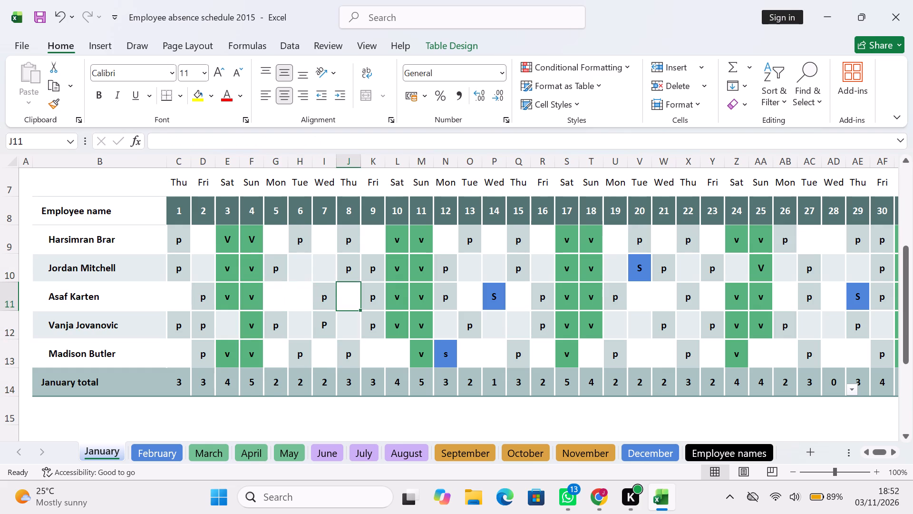
{"action": "key", "text": "Left"}
{"action": "key", "text": "Up"}
{"action": "key", "text": "Up"}
{"action": "key", "text": "Down"}
{"action": "key", "text": "Down"}
{"action": "key", "text": "Down"}
{"action": "key", "text": "Down"}
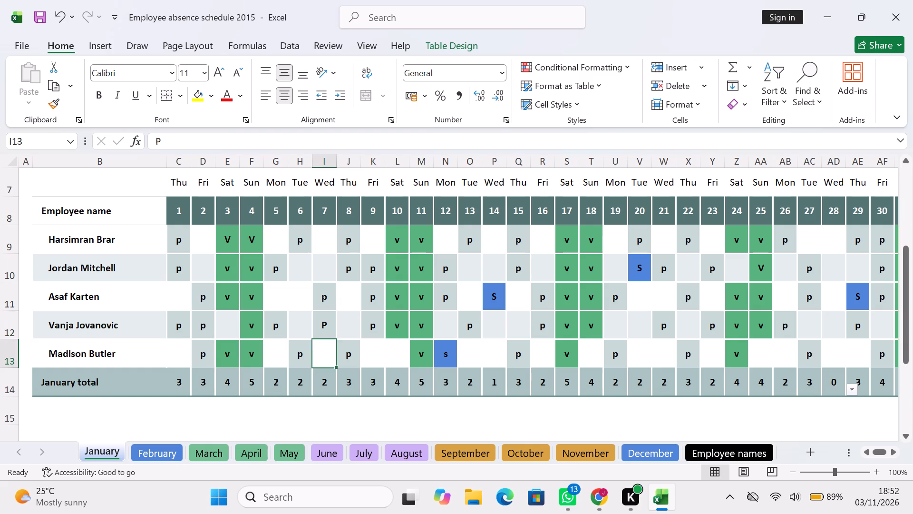
{"action": "key", "text": "Right"}
{"action": "key", "text": "Up"}
{"action": "key", "text": "Up"}
{"action": "key", "text": "Up"}
{"action": "key", "text": "Down"}
{"action": "key", "text": "Up"}
{"action": "key", "text": "Up"}
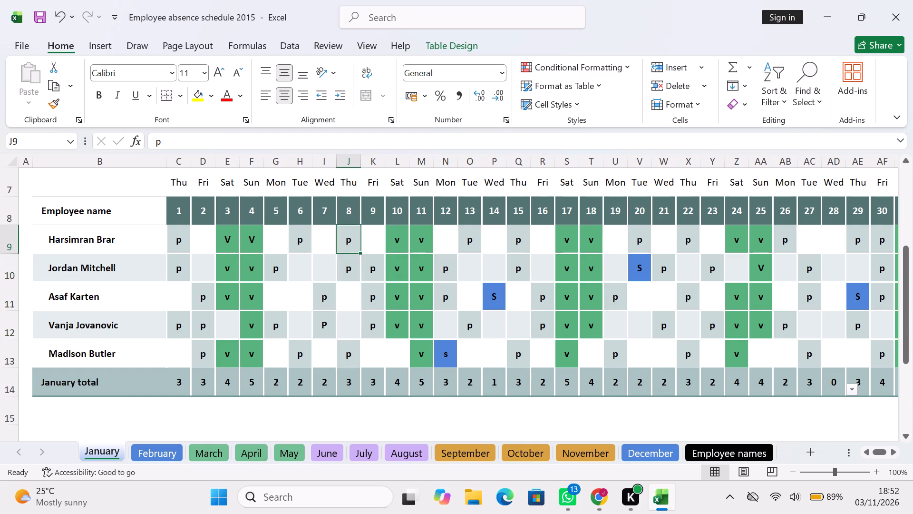
{"action": "key", "text": "Down"}
{"action": "key", "text": "Down"}
{"action": "key", "text": "Down"}
{"action": "key", "text": "Down"}
{"action": "key", "text": "Down"}
{"action": "key", "text": "Right"}
{"action": "key", "text": "Up"}
{"action": "key", "text": "Up"}
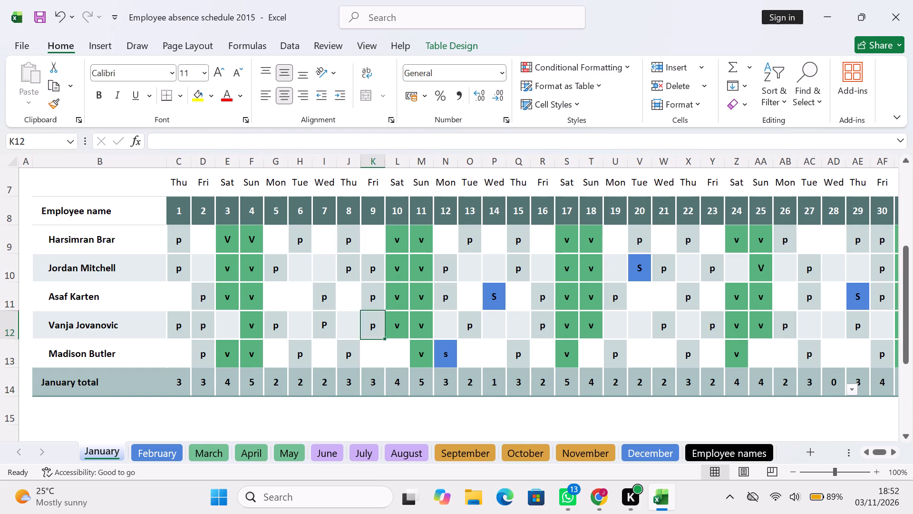
{"action": "key", "text": "Up"}
{"action": "key", "text": "Up"}
{"action": "key", "text": "Up"}
{"action": "key", "text": "Down"}
{"action": "key", "text": "Up"}
{"action": "key", "text": "Down"}
{"action": "key", "text": "Down"}
{"action": "key", "text": "Down"}
{"action": "key", "text": "Down"}
{"action": "key", "text": "Down"}
{"action": "key", "text": "Up"}
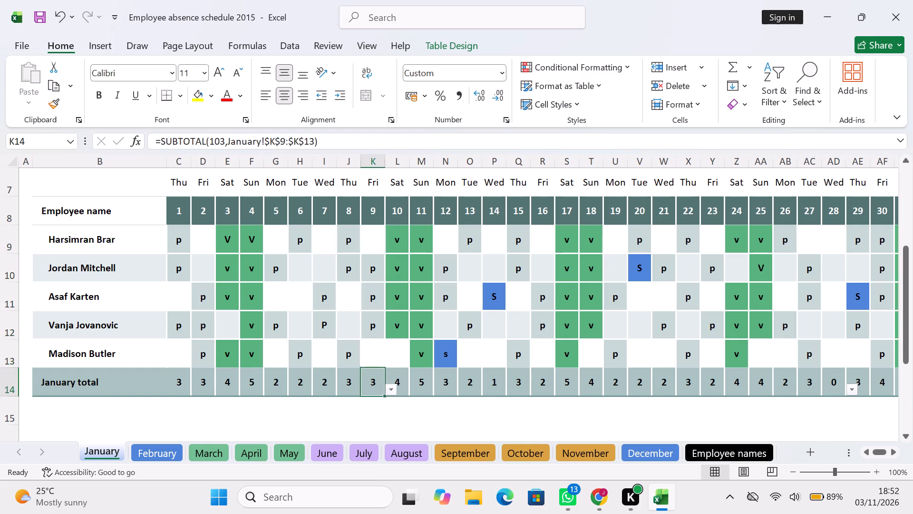
{"action": "key", "text": "Up"}
{"action": "key", "text": "Up"}
{"action": "key", "text": "Up"}
Examine the employees' January absence codes column by column for days 10 through 12, down to the day 12 total.
{"action": "key", "text": "Right"}
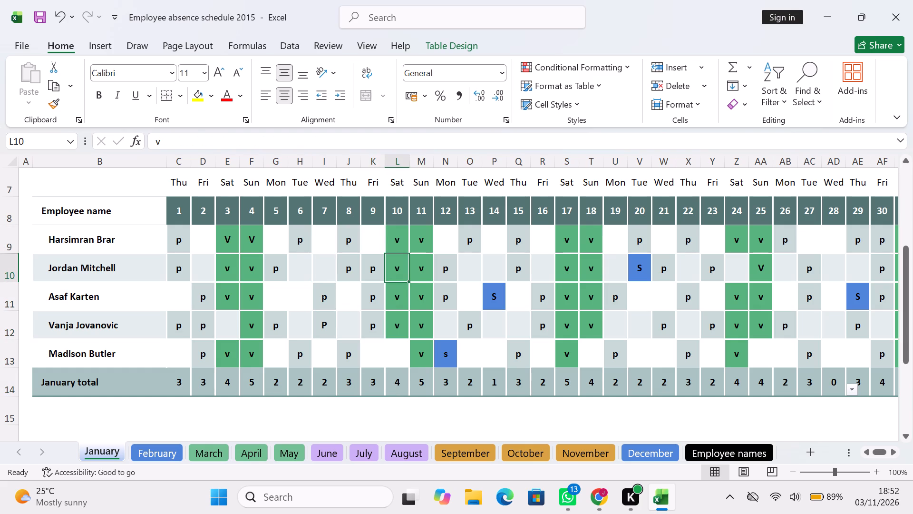
{"action": "key", "text": "Down"}
{"action": "key", "text": "Down"}
{"action": "key", "text": "Down"}
{"action": "key", "text": "Down"}
{"action": "key", "text": "Right"}
{"action": "key", "text": "Up"}
{"action": "key", "text": "Up"}
{"action": "key", "text": "Up"}
{"action": "key", "text": "Up"}
{"action": "key", "text": "Up"}
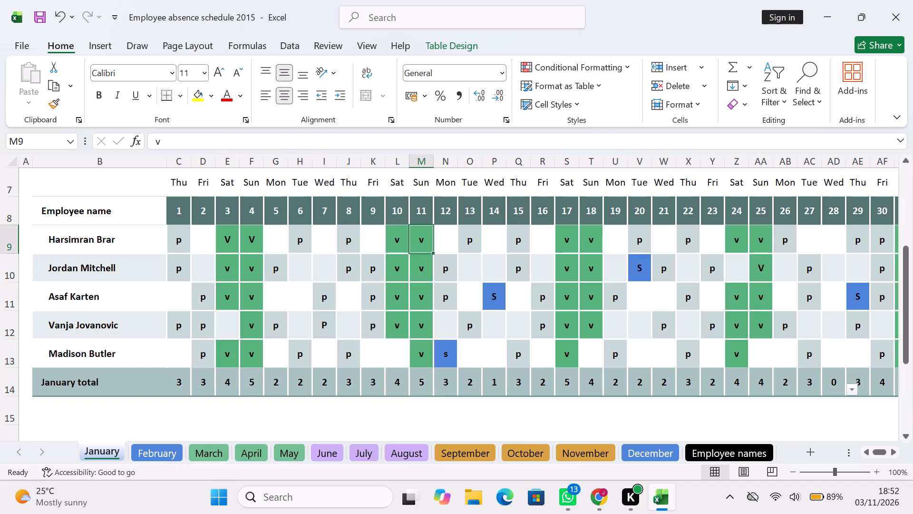
{"action": "key", "text": "Down"}
{"action": "key", "text": "Down"}
{"action": "key", "text": "Down"}
{"action": "key", "text": "Down"}
{"action": "key", "text": "Right"}
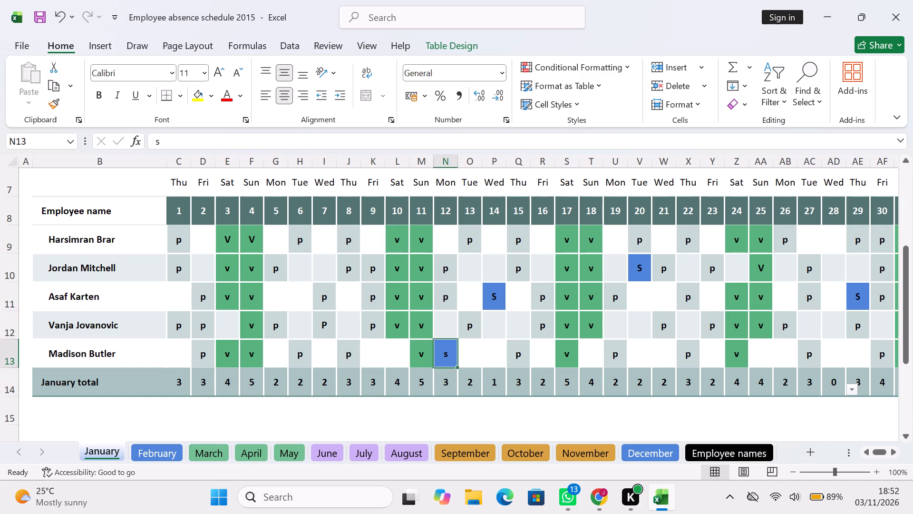
{"action": "key", "text": "Up"}
{"action": "key", "text": "Up"}
{"action": "key", "text": "Up"}
{"action": "key", "text": "Down"}
{"action": "key", "text": "Down"}
{"action": "key", "text": "Down"}
{"action": "key", "text": "Down"}
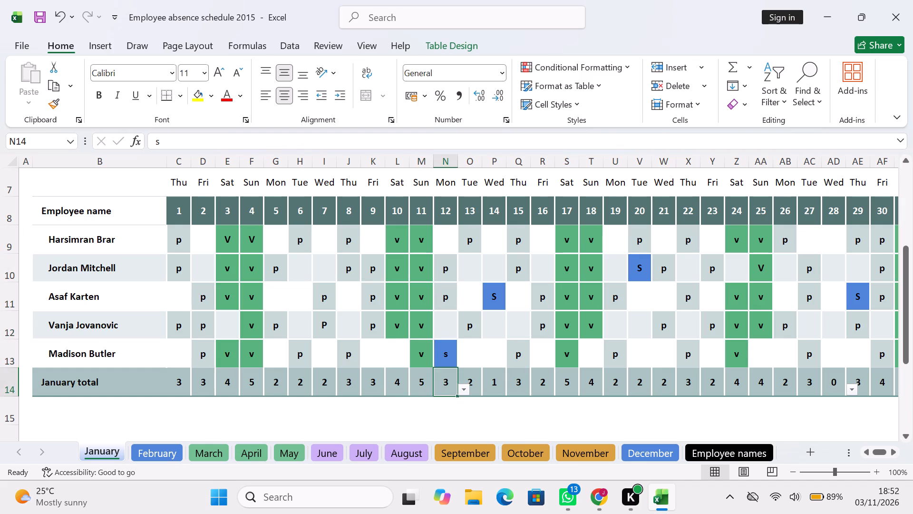
Examine the employees' January absence codes for days 13 and 14.
{"action": "key", "text": "Right"}
{"action": "key", "text": "Up"}
{"action": "key", "text": "Up"}
{"action": "key", "text": "Up"}
{"action": "key", "text": "Up"}
{"action": "key", "text": "Down"}
{"action": "key", "text": "Down"}
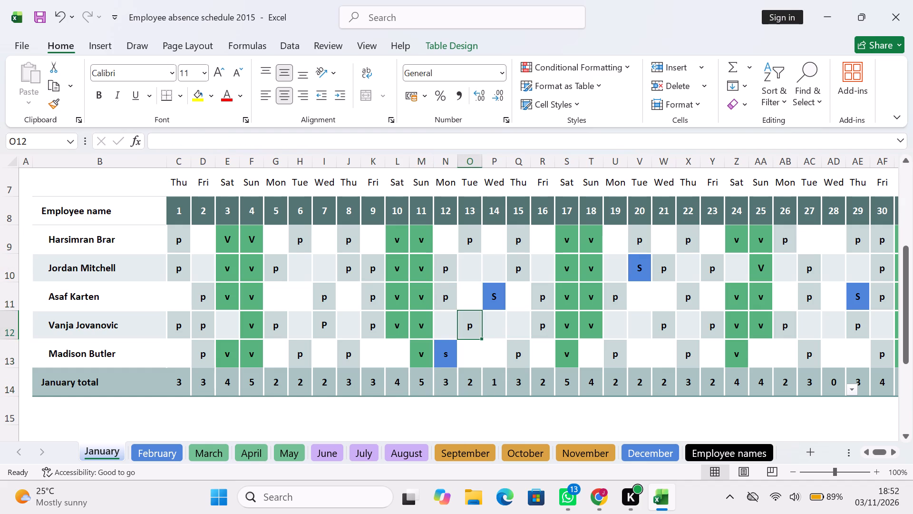
{"action": "key", "text": "Down"}
{"action": "key", "text": "Up"}
{"action": "key", "text": "Up"}
{"action": "key", "text": "Up"}
{"action": "key", "text": "Up"}
{"action": "key", "text": "Right"}
{"action": "key", "text": "Down"}
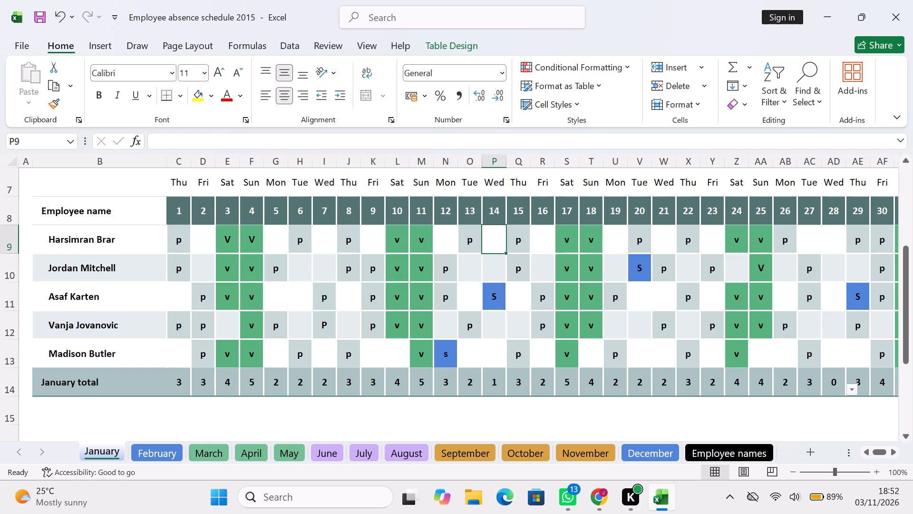
{"action": "key", "text": "Down"}
{"action": "key", "text": "Down"}
{"action": "key", "text": "Down"}
{"action": "key", "text": "Down"}
{"action": "key", "text": "Up"}
{"action": "key", "text": "Up"}
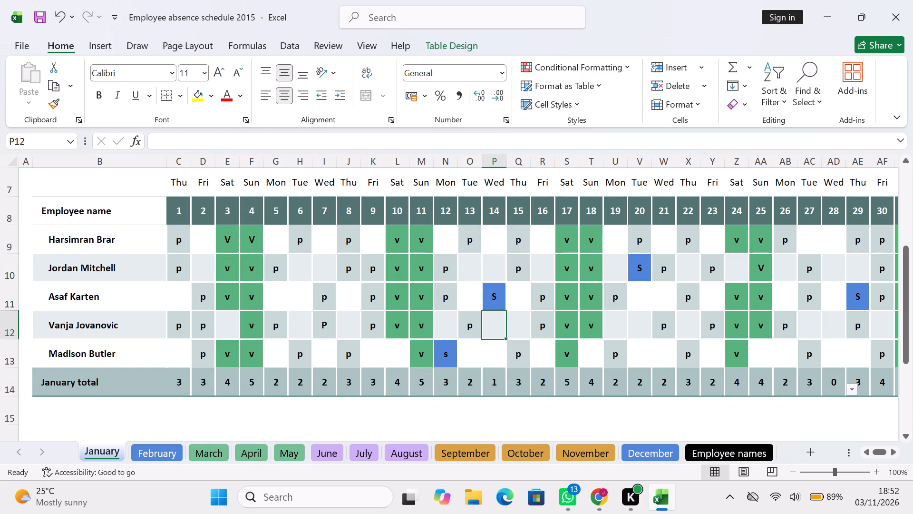
{"action": "key", "text": "Up"}
{"action": "key", "text": "Up"}
{"action": "key", "text": "Up"}
Examine the whole day 15 column in January, from the weekday heading down through the employee codes and total.
{"action": "key", "text": "Right"}
{"action": "key", "text": "Down"}
{"action": "key", "text": "Down"}
{"action": "key", "text": "Down"}
{"action": "key", "text": "Down"}
{"action": "key", "text": "Down"}
{"action": "key", "text": "Down"}
{"action": "key", "text": "Down"}
{"action": "key", "text": "Down"}
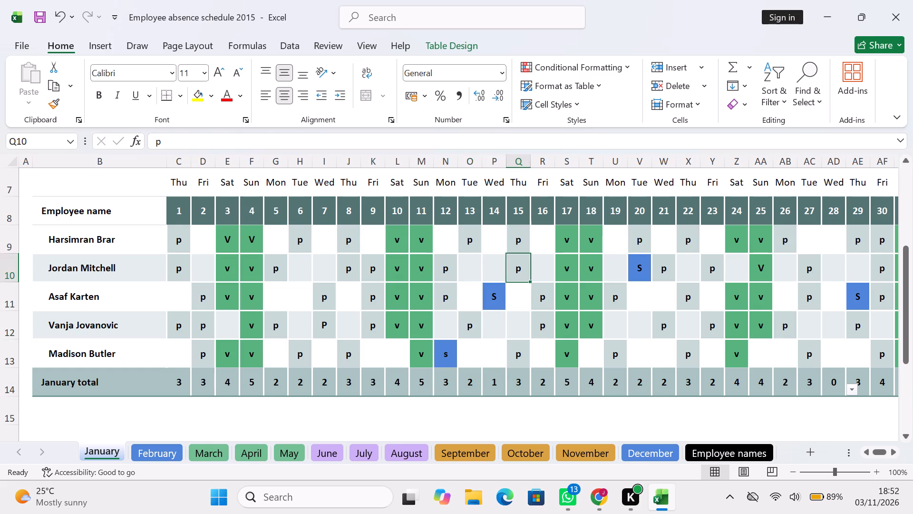
{"action": "key", "text": "Down"}
{"action": "key", "text": "Up"}
{"action": "key", "text": "Up"}
{"action": "key", "text": "Up"}
{"action": "key", "text": "Up"}
{"action": "key", "text": "Up"}
{"action": "key", "text": "Up"}
{"action": "key", "text": "Up"}
{"action": "key", "text": "Up"}
{"action": "key", "text": "Up"}
{"action": "key", "text": "Up"}
{"action": "key", "text": "Up"}
{"action": "key", "text": "Up"}
{"action": "key", "text": "Up"}
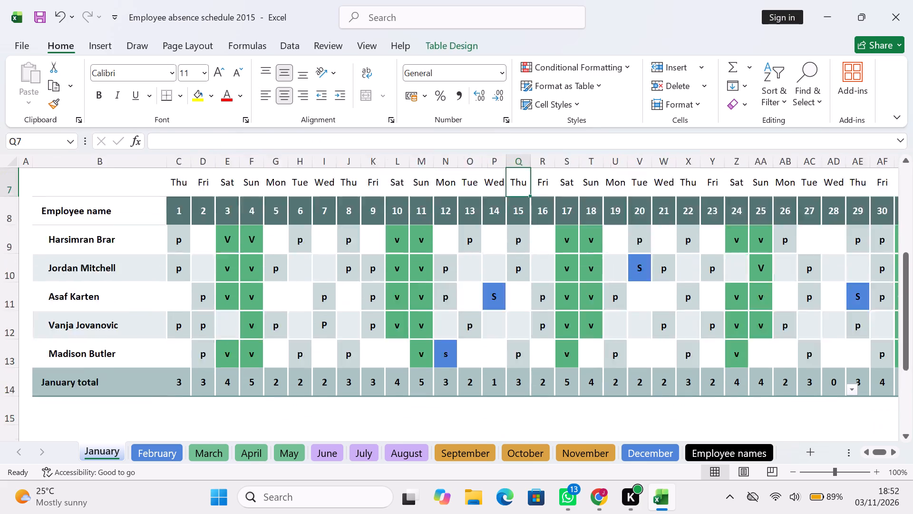
{"action": "key", "text": "Down"}
{"action": "key", "text": "Down"}
{"action": "key", "text": "Down"}
{"action": "key", "text": "Down"}
Review the second employee's January absence codes across days 16 through 24.
{"action": "key", "text": "Right"}
{"action": "key", "text": "Right"}
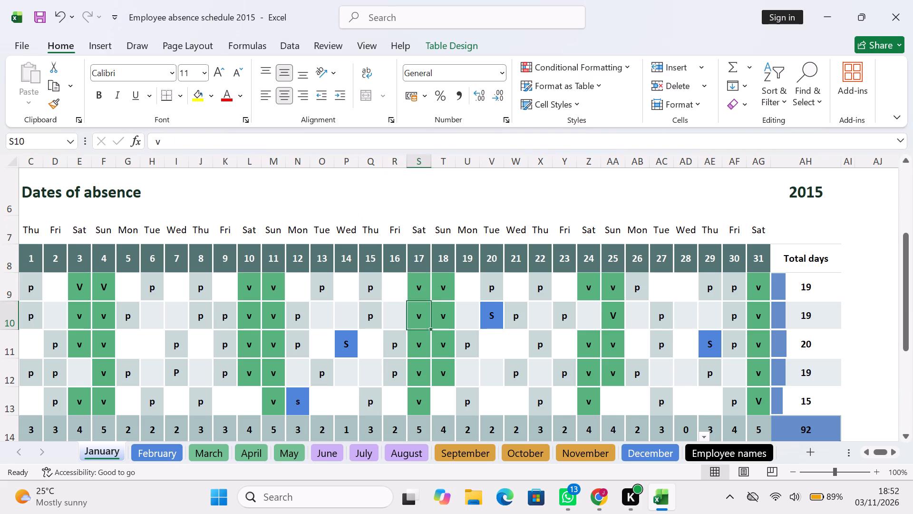
{"action": "key", "text": "Right"}
{"action": "key", "text": "Right"}
{"action": "key", "text": "Right"}
{"action": "key", "text": "Right"}
{"action": "key", "text": "Right"}
{"action": "key", "text": "Right"}
{"action": "key", "text": "Right"}
{"action": "key", "text": "Down"}
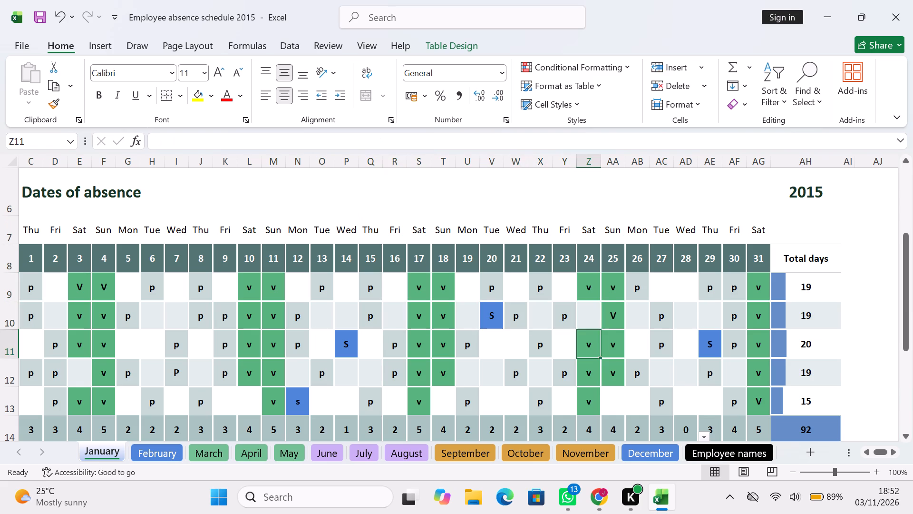
Examine the employees' January absence codes for day 23, down to the day's total.
{"action": "key", "text": "Left"}
{"action": "key", "text": "Up"}
{"action": "key", "text": "Up"}
{"action": "key", "text": "Down"}
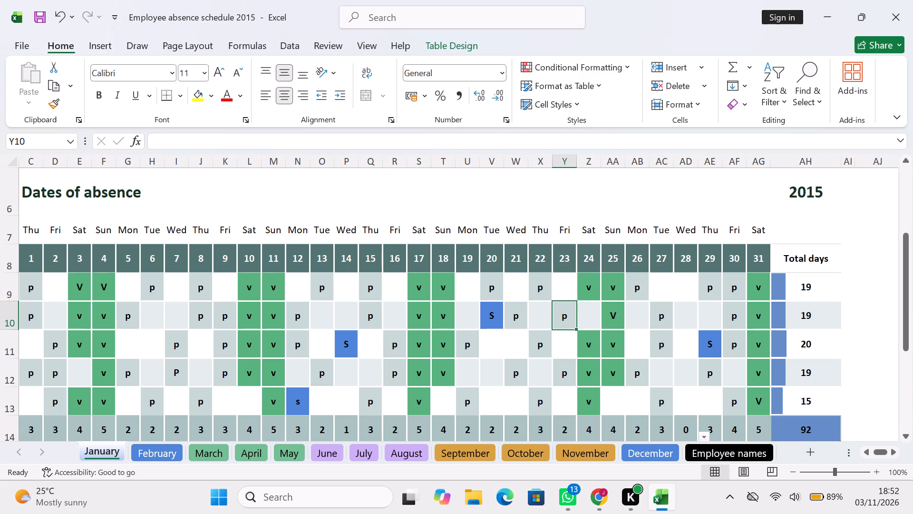
{"action": "key", "text": "Down"}
{"action": "key", "text": "Down"}
{"action": "key", "text": "Down"}
{"action": "key", "text": "Down"}
{"action": "key", "text": "Up"}
{"action": "key", "text": "Up"}
{"action": "key", "text": "Up"}
{"action": "key", "text": "Up"}
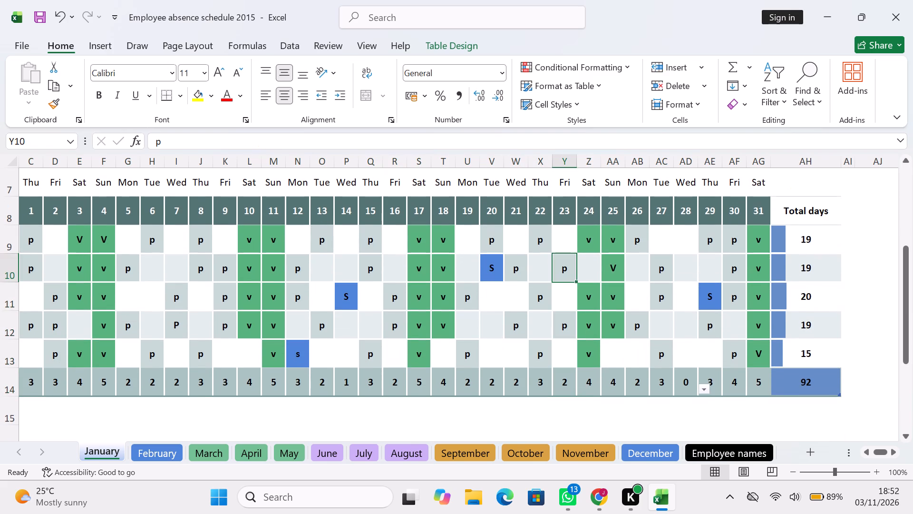
{"action": "key", "text": "Up"}
Examine the employees' January absence codes for days 24 and 25, down to the day 25 total.
{"action": "key", "text": "Right"}
{"action": "key", "text": "Down"}
{"action": "key", "text": "Down"}
{"action": "key", "text": "Down"}
{"action": "key", "text": "Down"}
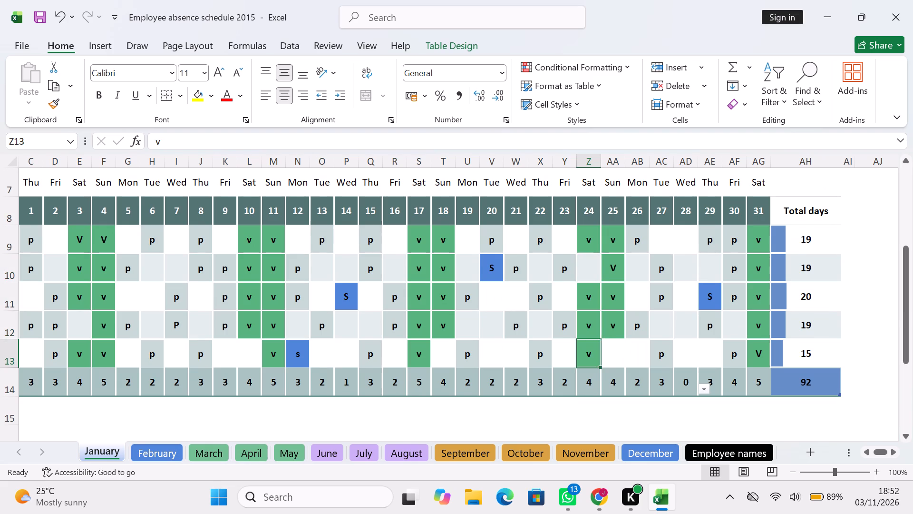
{"action": "key", "text": "Right"}
{"action": "key", "text": "Up"}
{"action": "key", "text": "Up"}
{"action": "key", "text": "Up"}
{"action": "key", "text": "Up"}
{"action": "key", "text": "Down"}
{"action": "key", "text": "Down"}
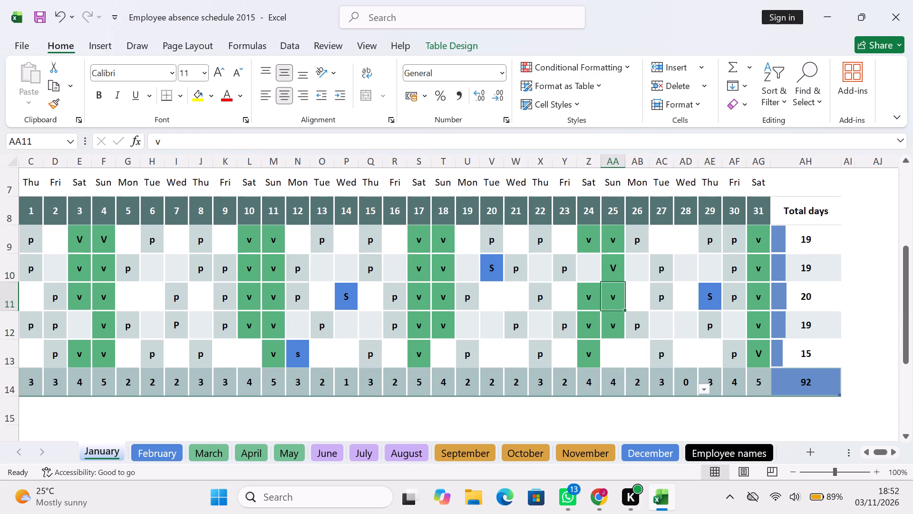
{"action": "key", "text": "Down"}
{"action": "key", "text": "Down"}
{"action": "key", "text": "Down"}
Examine the employees' January absence codes for day 26, from the first employee down to the day's total.
{"action": "key", "text": "Right"}
{"action": "key", "text": "Up"}
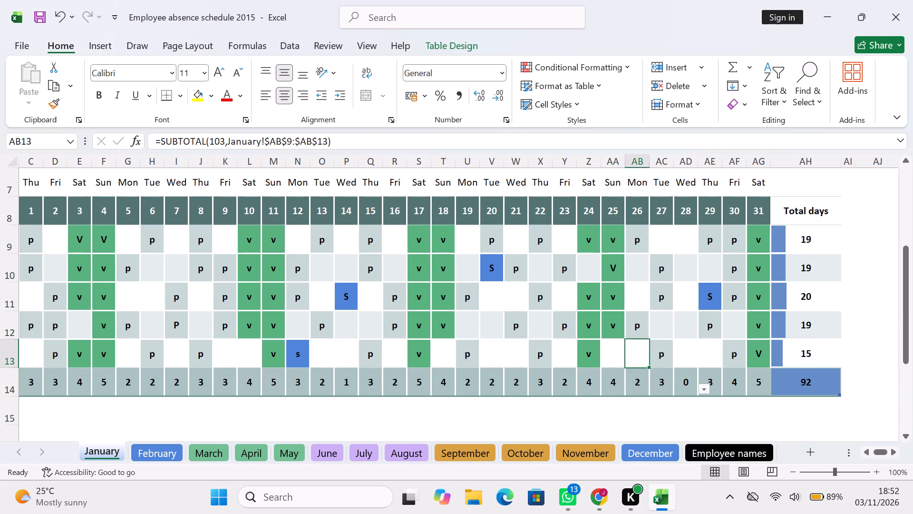
{"action": "key", "text": "Up"}
{"action": "key", "text": "Up"}
{"action": "key", "text": "Up"}
{"action": "key", "text": "Up"}
{"action": "key", "text": "Down"}
{"action": "key", "text": "Down"}
{"action": "key", "text": "Down"}
{"action": "key", "text": "Down"}
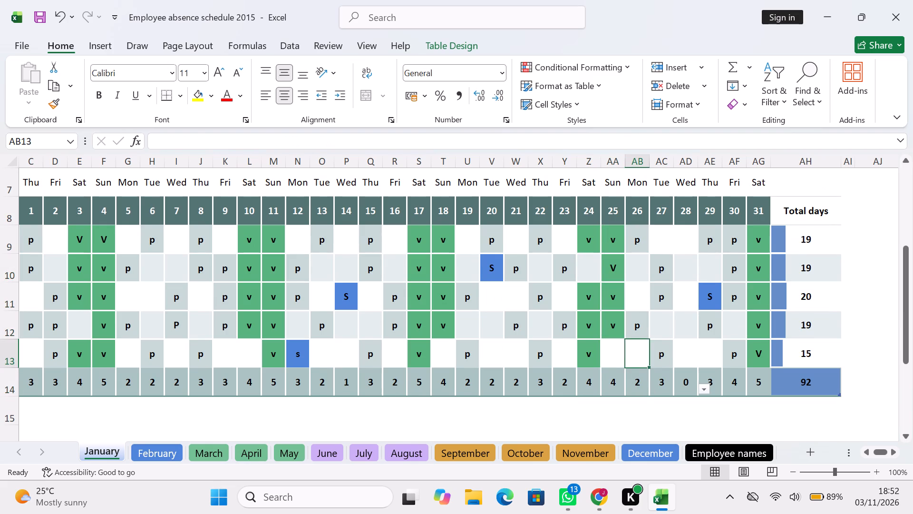
{"action": "key", "text": "Down"}
Review the employees' January absence codes for day 27 against the day's total.
{"action": "key", "text": "Right"}
{"action": "key", "text": "Up"}
{"action": "key", "text": "Up"}
{"action": "key", "text": "Up"}
{"action": "key", "text": "Up"}
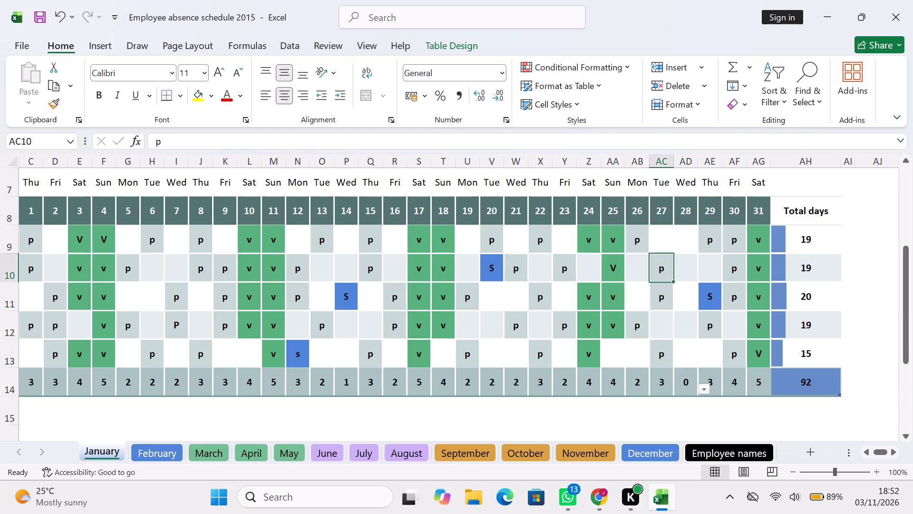
{"action": "key", "text": "Down"}
{"action": "key", "text": "Down"}
{"action": "key", "text": "Down"}
{"action": "key", "text": "Down"}
{"action": "key", "text": "Up"}
{"action": "key", "text": "Up"}
{"action": "key", "text": "Up"}
{"action": "key", "text": "Up"}
{"action": "key", "text": "Down"}
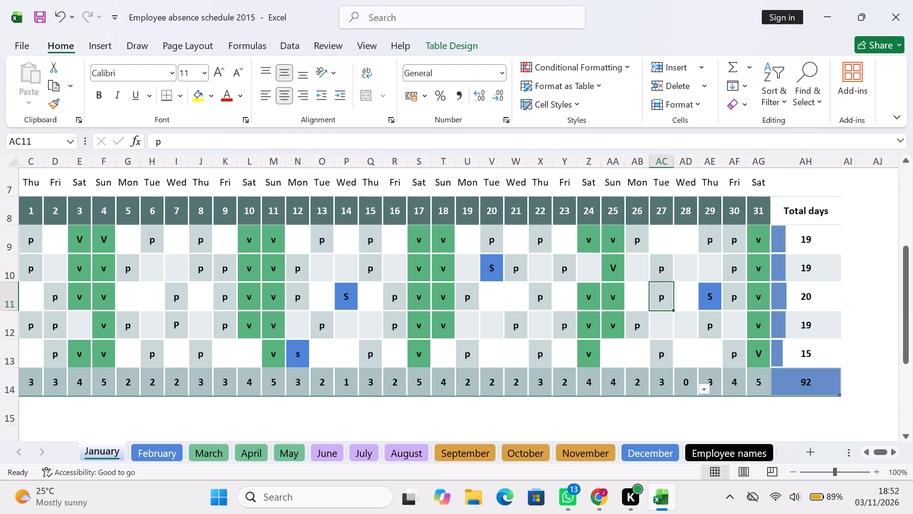
{"action": "key", "text": "Down"}
{"action": "key", "text": "Down"}
{"action": "key", "text": "Down"}
Examine the employees' January absence codes and totals for days 28 and 29.
{"action": "key", "text": "Right"}
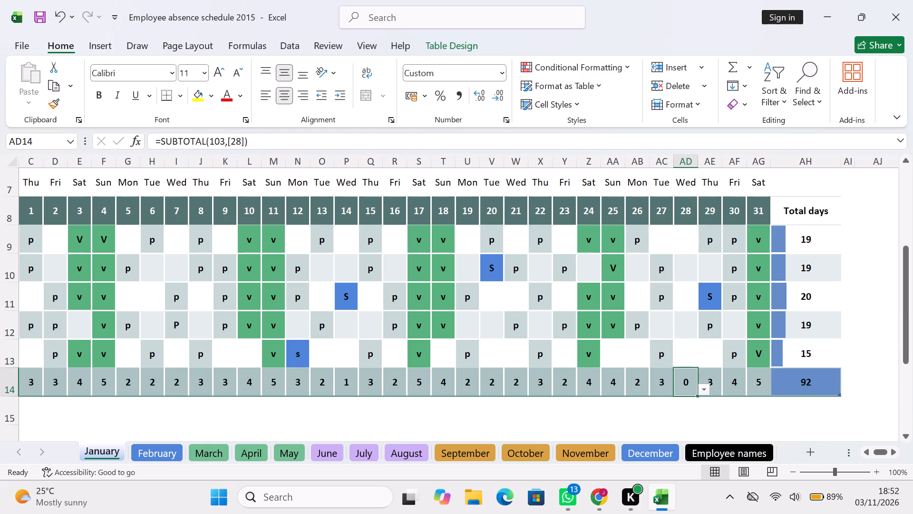
{"action": "key", "text": "Up"}
{"action": "key", "text": "Up"}
{"action": "key", "text": "Up"}
{"action": "key", "text": "Up"}
{"action": "key", "text": "Up"}
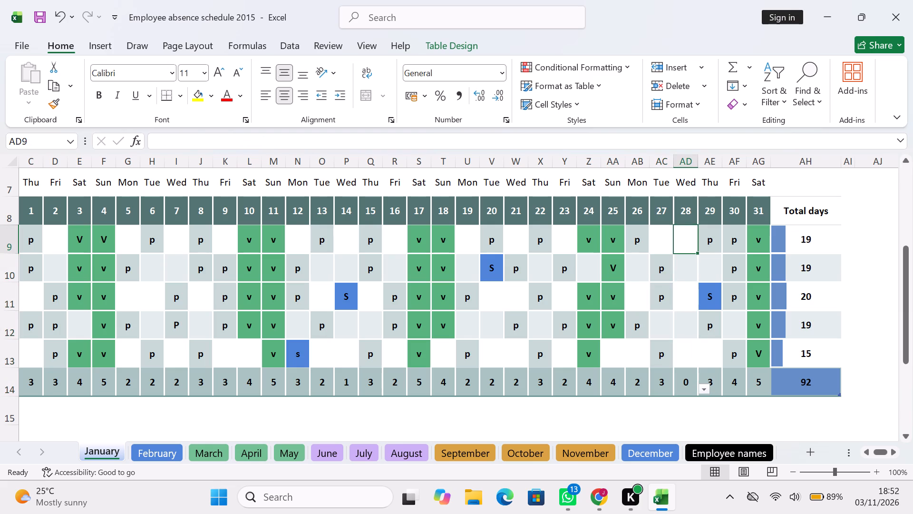
{"action": "key", "text": "Right"}
{"action": "key", "text": "Down"}
{"action": "key", "text": "Down"}
{"action": "key", "text": "Down"}
{"action": "key", "text": "Down"}
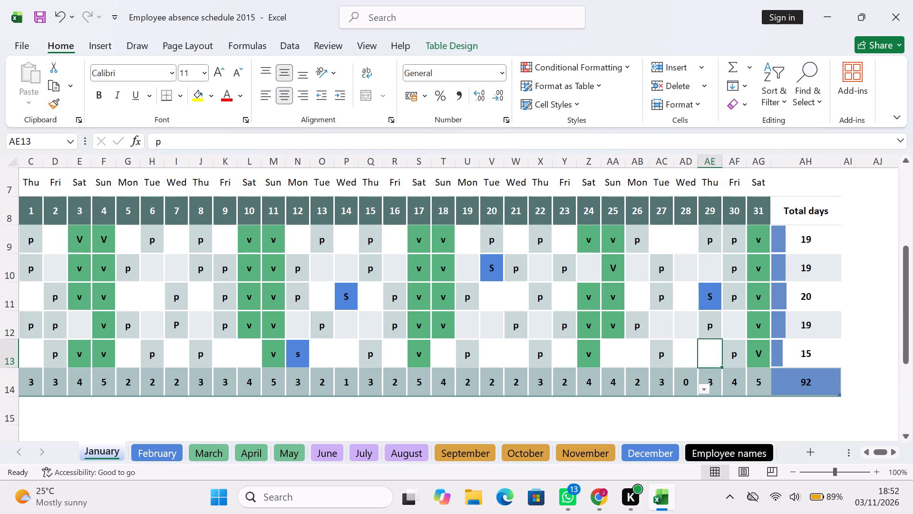
{"action": "key", "text": "Down"}
{"action": "key", "text": "Up"}
{"action": "key", "text": "Up"}
{"action": "key", "text": "Up"}
{"action": "key", "text": "Up"}
{"action": "key", "text": "Up"}
Check the employees' January absence codes for day 30 one by one against the day's total.
{"action": "key", "text": "Right"}
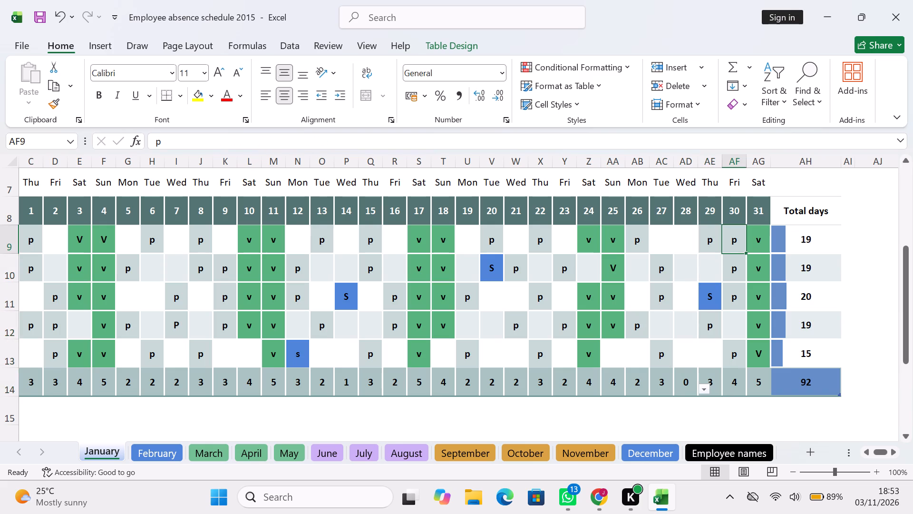
{"action": "key", "text": "Down"}
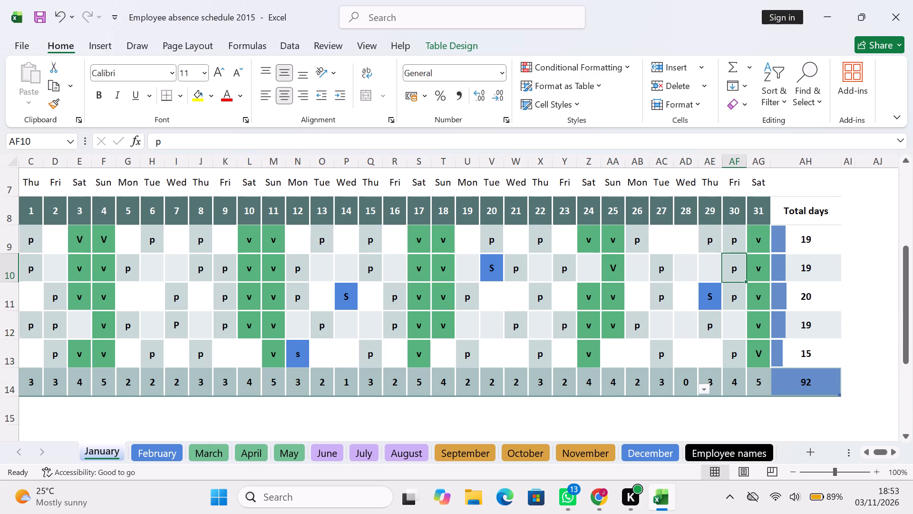
{"action": "key", "text": "Down"}
{"action": "key", "text": "Down"}
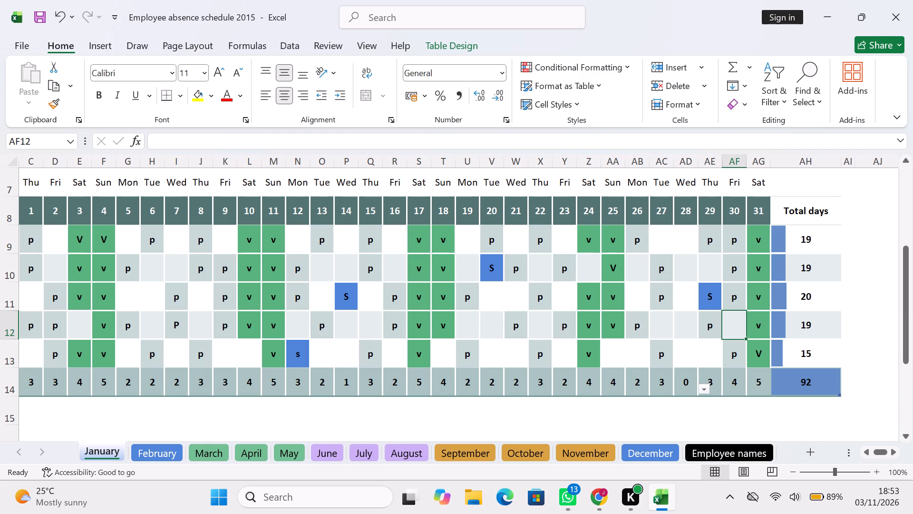
{"action": "key", "text": "Down"}
{"action": "key", "text": "Up"}
{"action": "key", "text": "Down"}
{"action": "key", "text": "Down"}
{"action": "key", "text": "Up"}
{"action": "key", "text": "Up"}
{"action": "key", "text": "Up"}
{"action": "key", "text": "Up"}
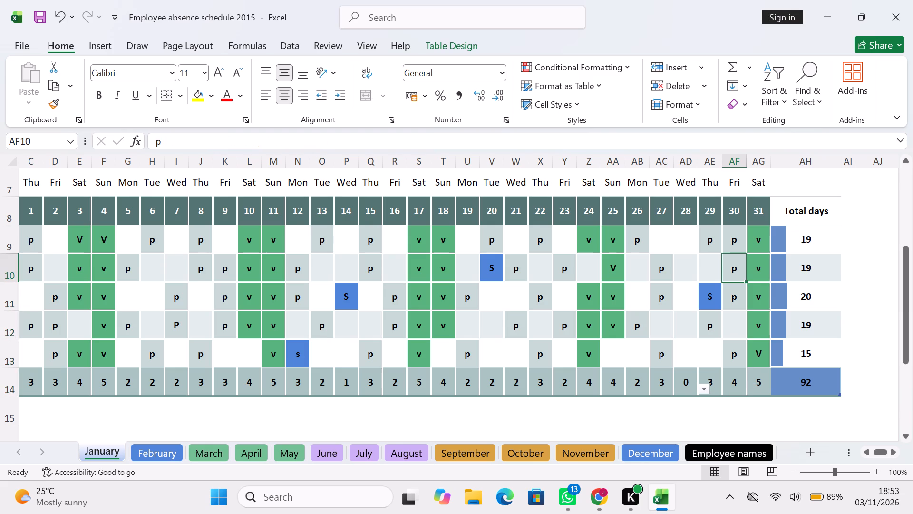
{"action": "key", "text": "Up"}
{"action": "key", "text": "Down"}
{"action": "key", "text": "Down"}
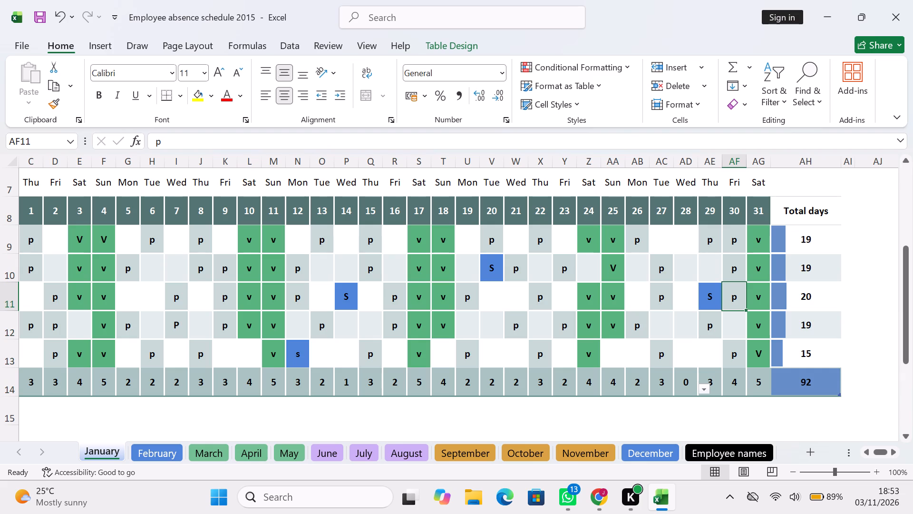
{"action": "key", "text": "Down"}
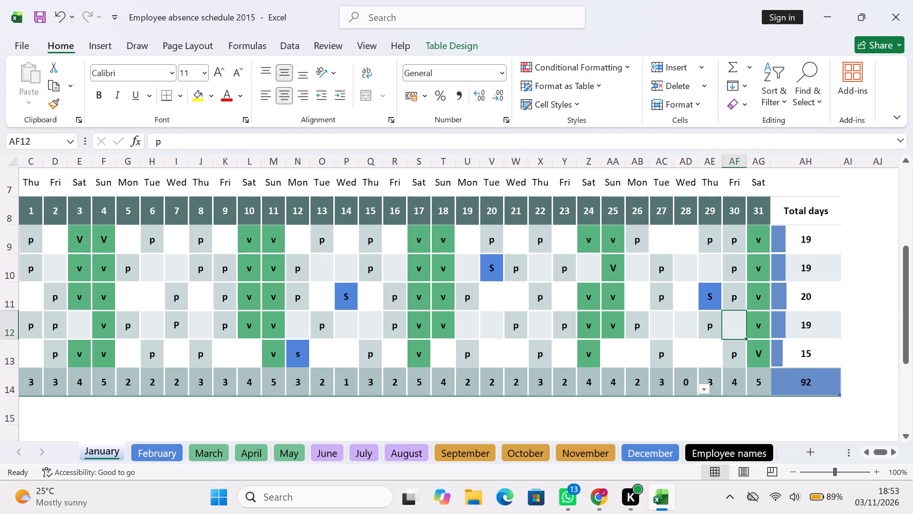
{"action": "key", "text": "Down"}
{"action": "key", "text": "Down"}
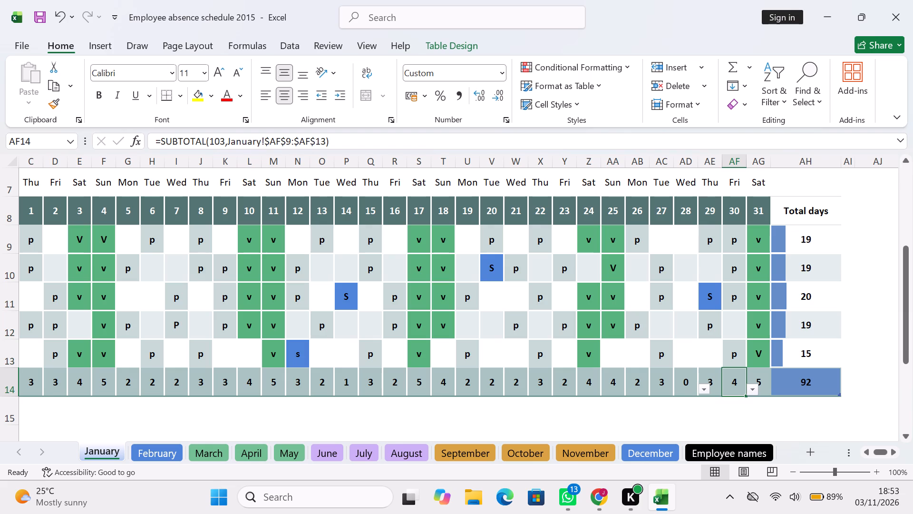
{"action": "key", "text": "Up"}
{"action": "key", "text": "Up"}
{"action": "key", "text": "Up"}
{"action": "key", "text": "Up"}
{"action": "key", "text": "Down"}
{"action": "key", "text": "Up"}
{"action": "key", "text": "Up"}
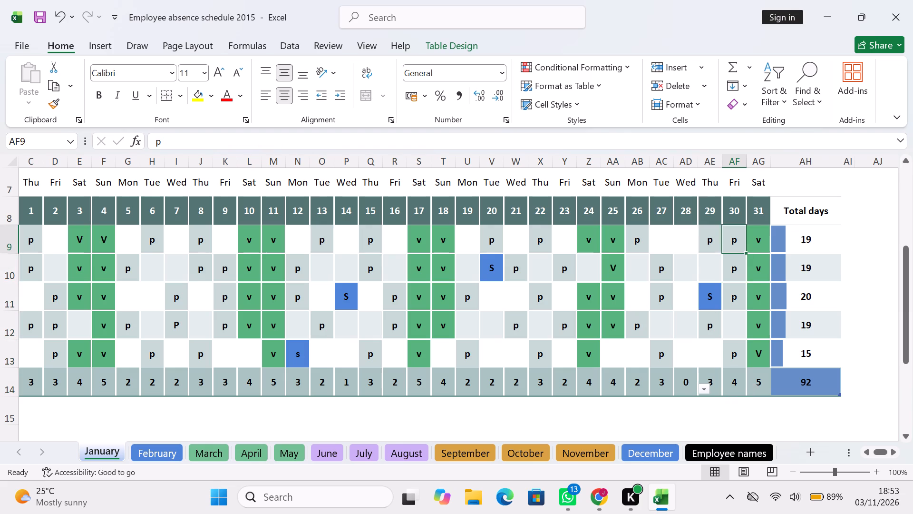
Examine the employees' January absence codes for day 31, down to the day's total.
{"action": "key", "text": "Right"}
{"action": "key", "text": "Down"}
{"action": "key", "text": "Down"}
{"action": "key", "text": "Down"}
{"action": "key", "text": "Down"}
{"action": "key", "text": "Down"}
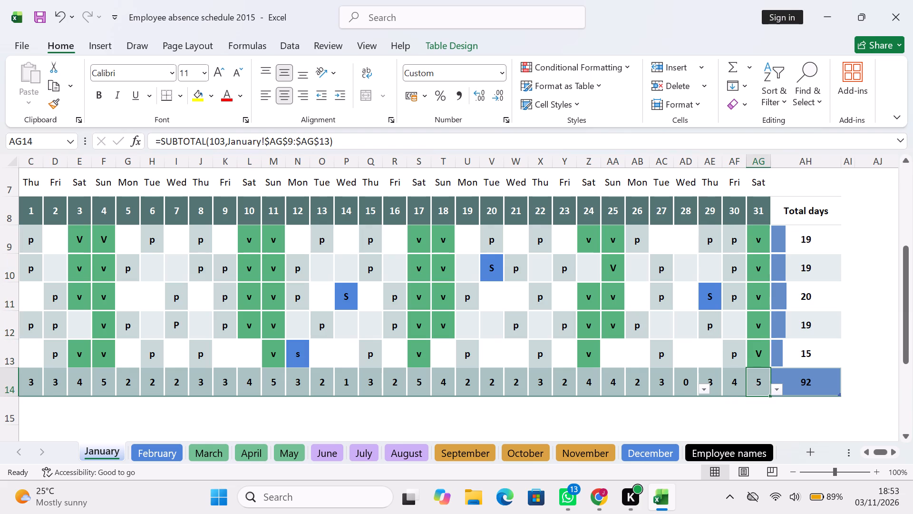
Review January's daily totals row from day 31 back to day 5.
{"action": "key", "text": "Left"}
{"action": "key", "text": "Left"}
{"action": "key", "text": "Right"}
{"action": "key", "text": "Right"}
{"action": "key", "text": "Left"}
{"action": "key", "text": "Left"}
{"action": "key", "text": "Left"}
{"action": "key", "text": "Left"}
{"action": "key", "text": "Left"}
{"action": "key", "text": "Left"}
{"action": "key", "text": "Left"}
{"action": "key", "text": "Left"}
{"action": "key", "text": "Left"}
{"action": "key", "text": "Left"}
{"action": "key", "text": "Left"}
{"action": "key", "text": "Left"}
{"action": "key", "text": "Left"}
{"action": "key", "text": "Left"}
{"action": "key", "text": "Left"}
{"action": "key", "text": "Left"}
{"action": "key", "text": "Left"}
{"action": "key", "text": "Left"}
{"action": "key", "text": "Left"}
{"action": "key", "text": "Left"}
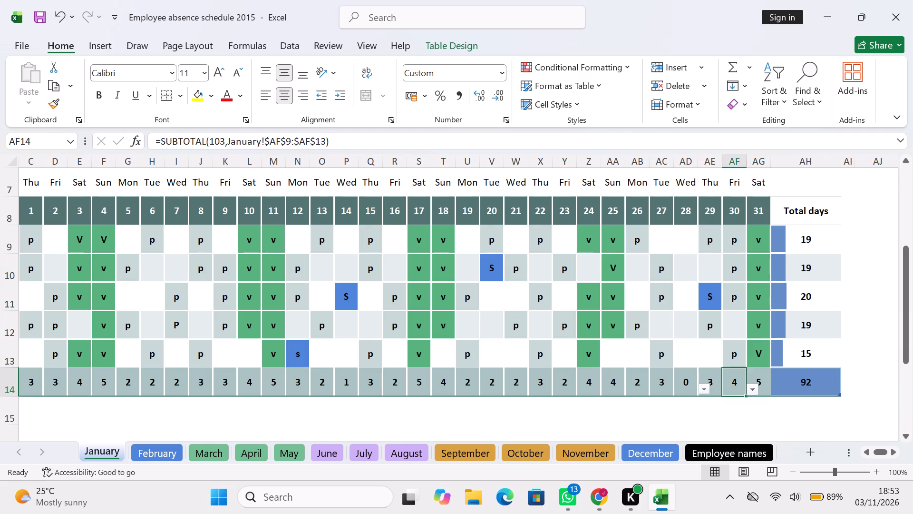
{"action": "key", "text": "Left"}
{"action": "key", "text": "Left"}
{"action": "key", "text": "Left"}
{"action": "key", "text": "Left"}
{"action": "key", "text": "Left"}
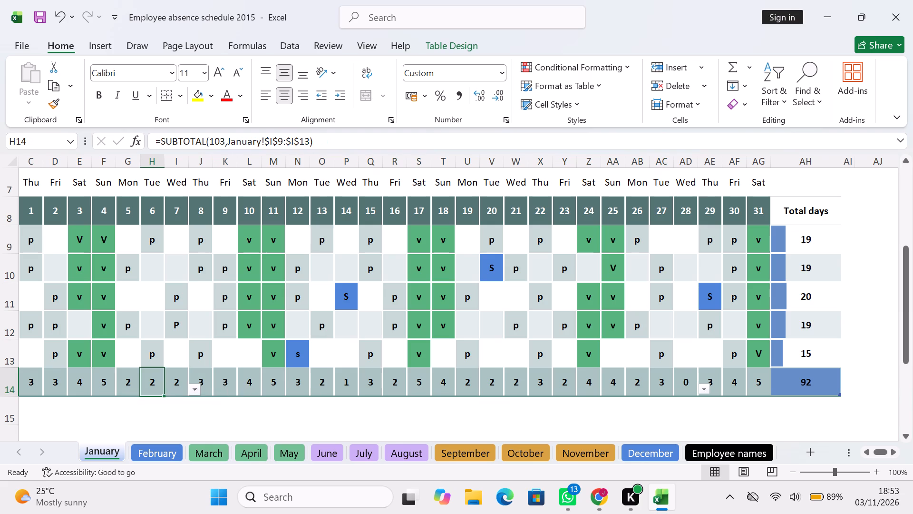
{"action": "key", "text": "Left"}
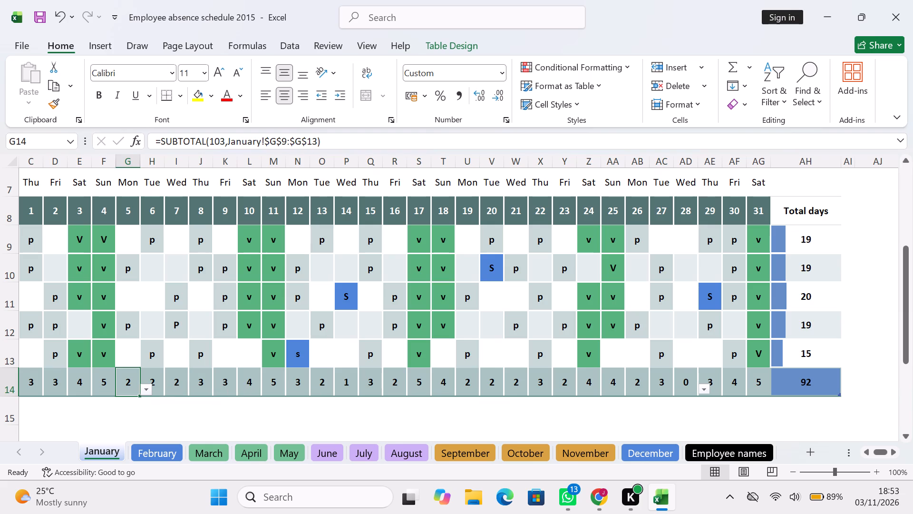
Open the February sheet and examine its title and absence type key, from Vacation across to Custom 2.
{"action": "left_click", "coordinate": [158, 454]}
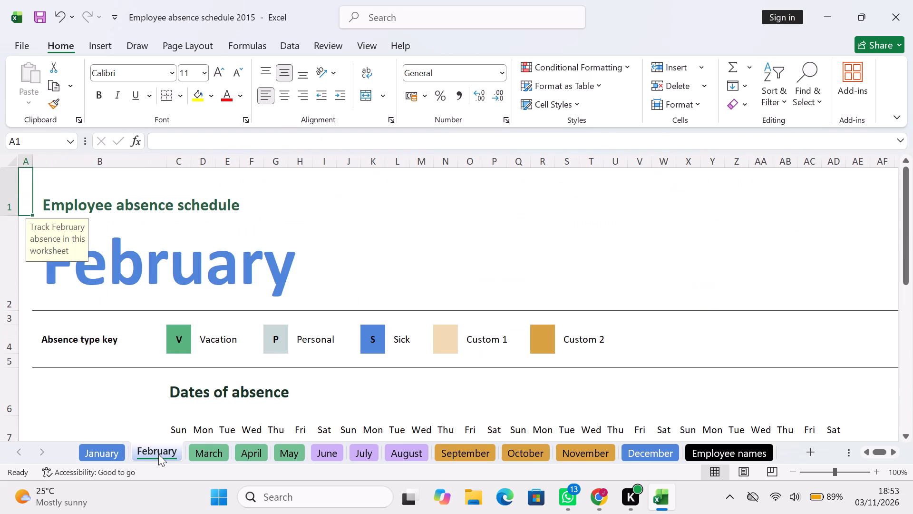
{"action": "key", "text": "Up"}
{"action": "key", "text": "Up"}
{"action": "key", "text": "Up"}
{"action": "key", "text": "Right"}
{"action": "key", "text": "Right"}
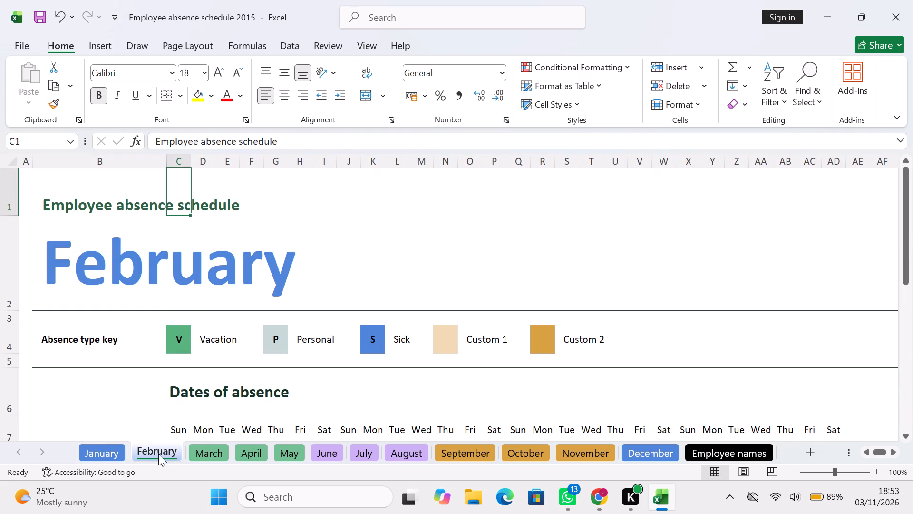
{"action": "key", "text": "Down"}
{"action": "key", "text": "Down"}
{"action": "key", "text": "Down"}
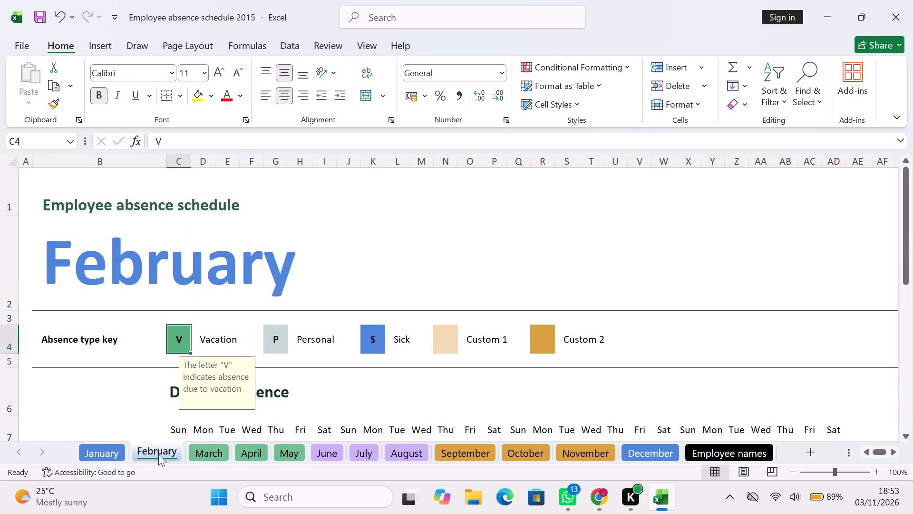
{"action": "key", "text": "Right"}
{"action": "key", "text": "Right"}
{"action": "key", "text": "Right"}
{"action": "key", "text": "Right"}
{"action": "key", "text": "Right"}
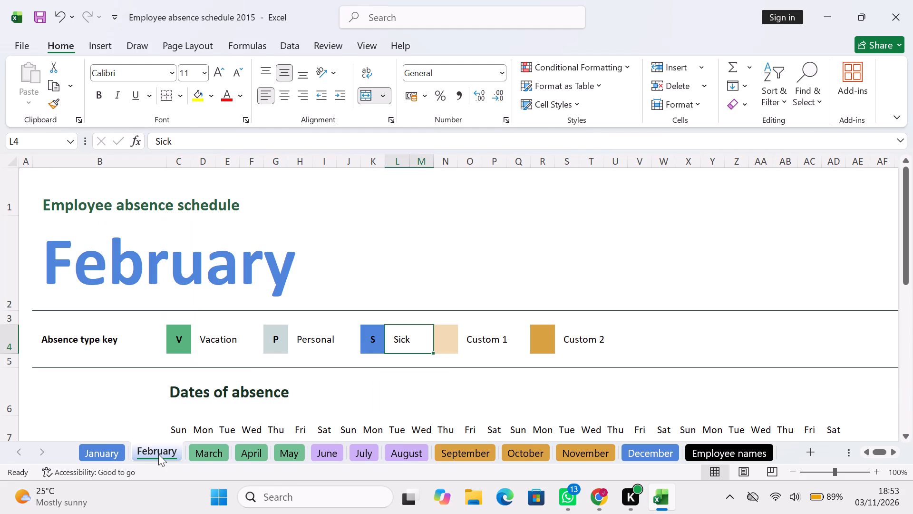
{"action": "key", "text": "Right"}
{"action": "key", "text": "Right"}
{"action": "key", "text": "Right"}
{"action": "key", "text": "Right"}
{"action": "key", "text": "Down"}
{"action": "key", "text": "Left"}
{"action": "key", "text": "Left"}
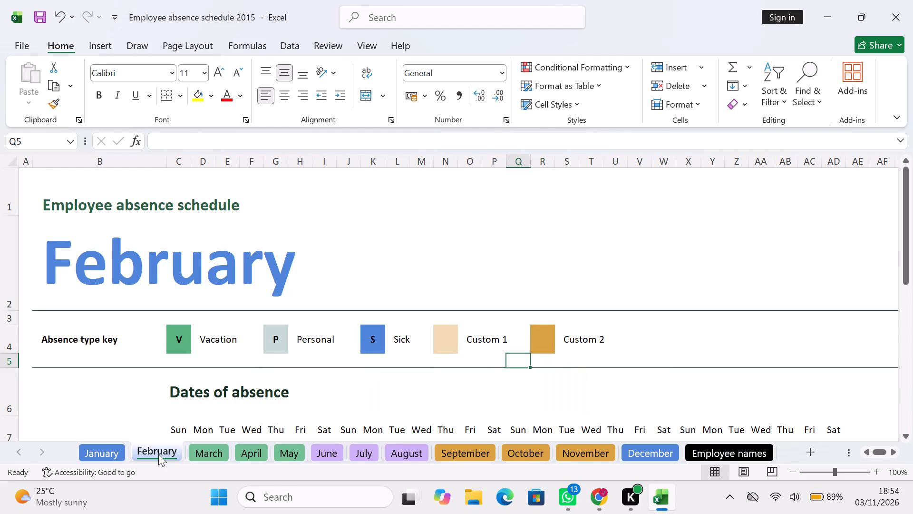
Examine the Dates of absence heading and the calendar year cell on the February sheet.
{"action": "key", "text": "Left"}
{"action": "key", "text": "Left"}
{"action": "key", "text": "Left"}
{"action": "key", "text": "Left"}
{"action": "key", "text": "Left"}
{"action": "key", "text": "Down"}
{"action": "key", "text": "Right"}
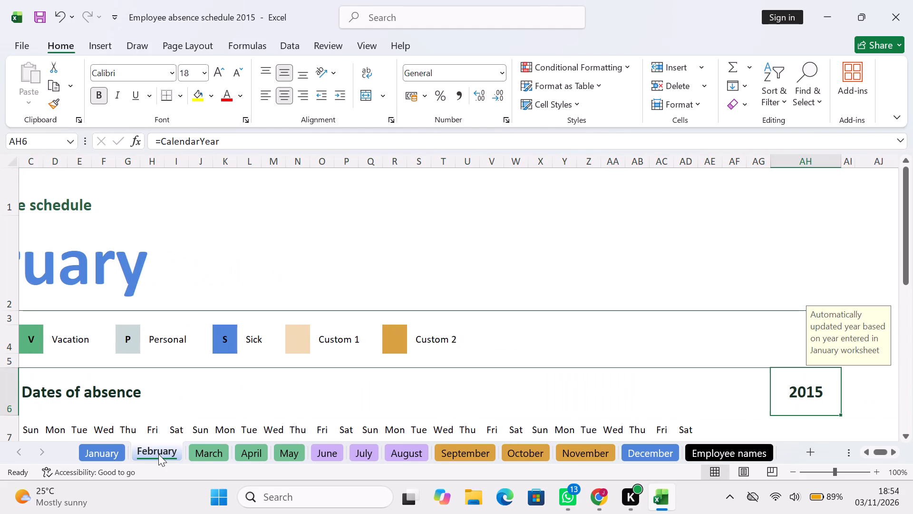
{"action": "key", "text": "Left"}
{"action": "key", "text": "Left"}
{"action": "key", "text": "Left"}
{"action": "key", "text": "Left"}
{"action": "key", "text": "Left"}
{"action": "key", "text": "Left"}
{"action": "key", "text": "Left"}
{"action": "key", "text": "Left"}
{"action": "key", "text": "Left"}
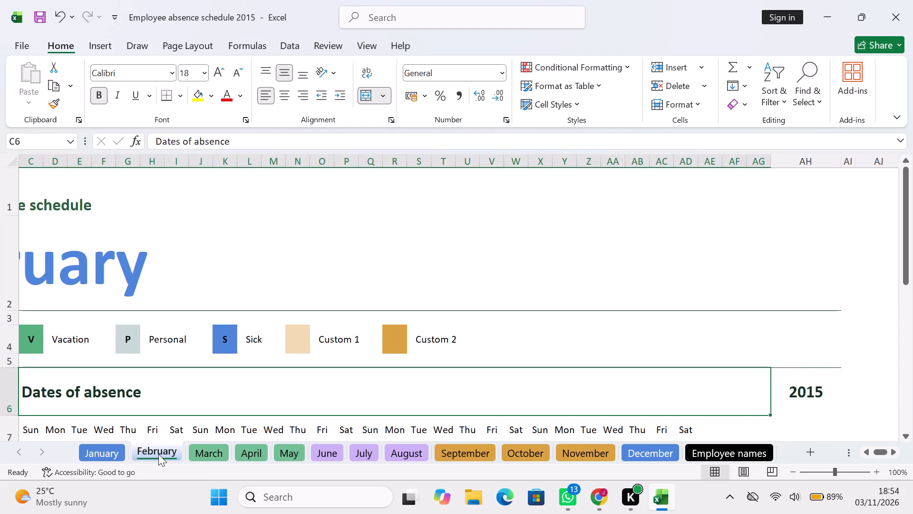
Recheck February's absence type key from its label across Vacation, Personal, Sick and Custom 1 to Custom 2.
{"action": "key", "text": "Up"}
{"action": "key", "text": "Right"}
{"action": "key", "text": "Up"}
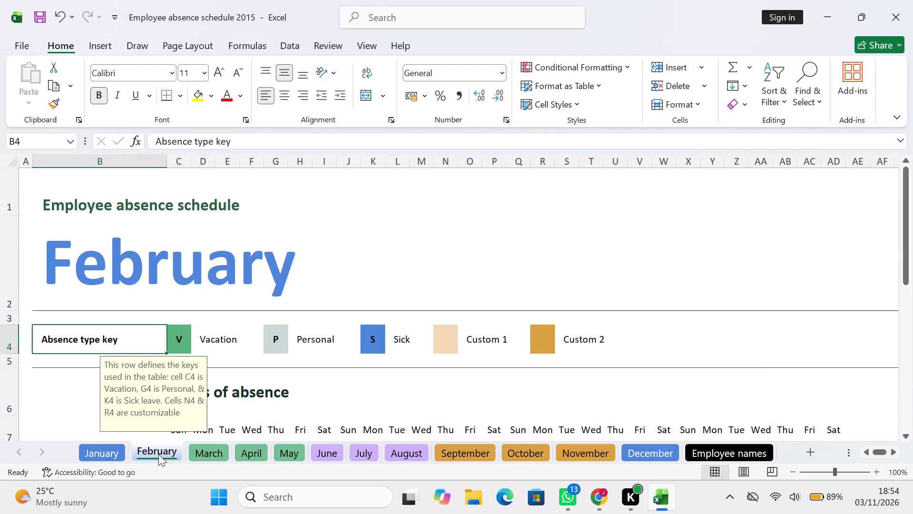
{"action": "key", "text": "Right"}
{"action": "key", "text": "Right"}
{"action": "key", "text": "Right"}
{"action": "key", "text": "Right"}
{"action": "key", "text": "Right"}
{"action": "key", "text": "Right"}
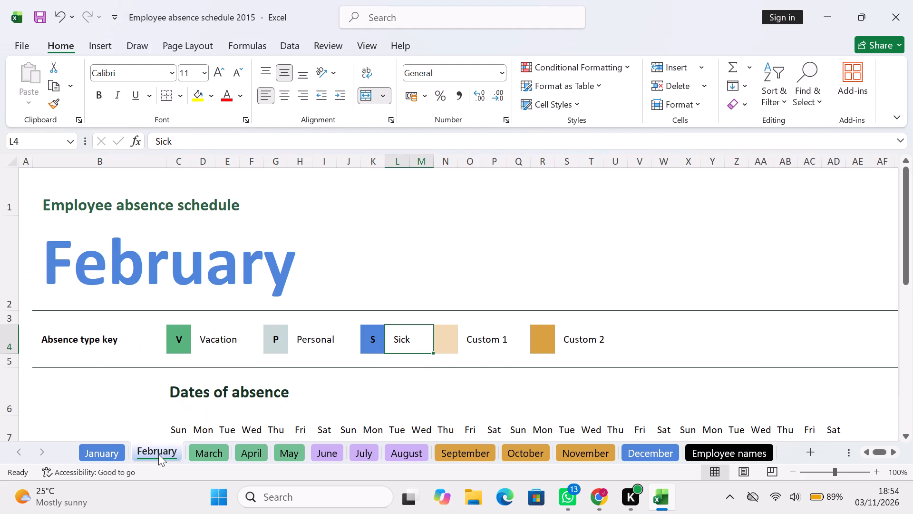
{"action": "key", "text": "Right"}
{"action": "key", "text": "Right"}
{"action": "key", "text": "Right"}
{"action": "key", "text": "Right"}
{"action": "key", "text": "Down"}
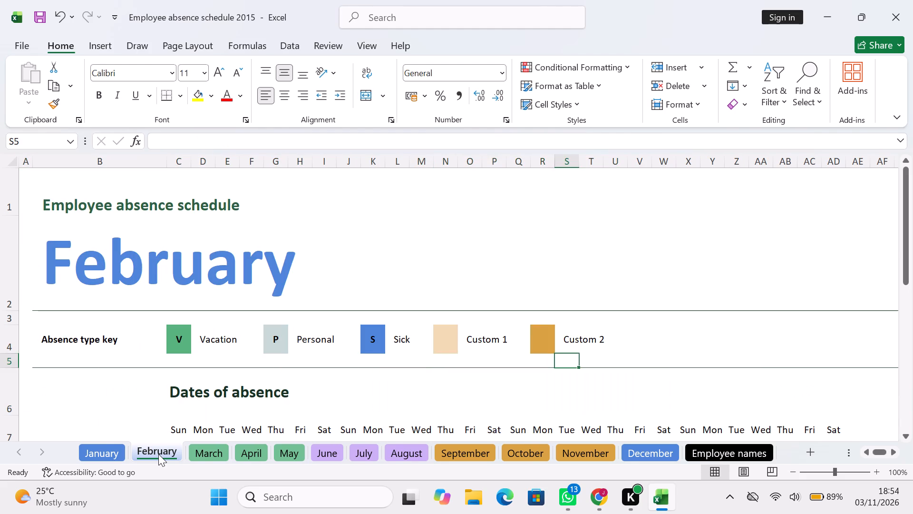
Review February's weekday row, Dates of absence heading, calendar year cell and Total days header.
{"action": "key", "text": "Left"}
{"action": "key", "text": "Left"}
{"action": "key", "text": "Down"}
{"action": "key", "text": "Down"}
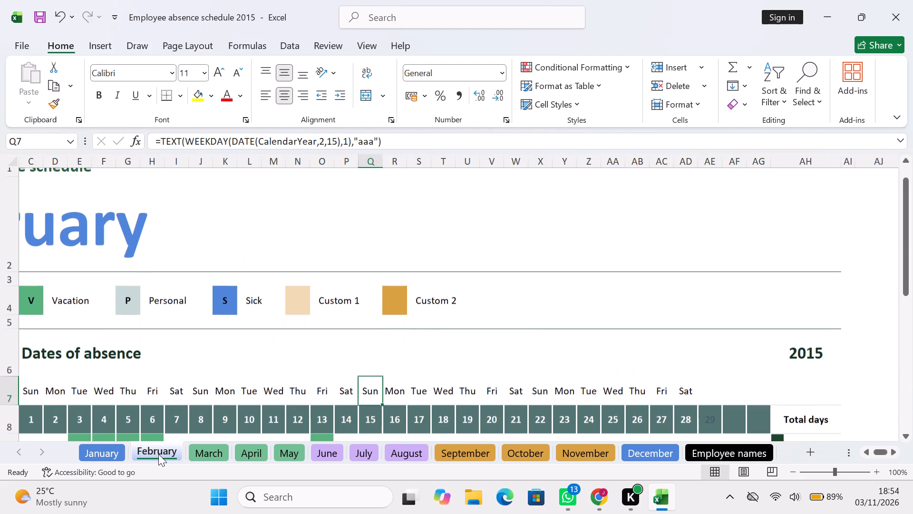
{"action": "key", "text": "Left"}
{"action": "key", "text": "Up"}
{"action": "key", "text": "Left"}
{"action": "key", "text": "Left"}
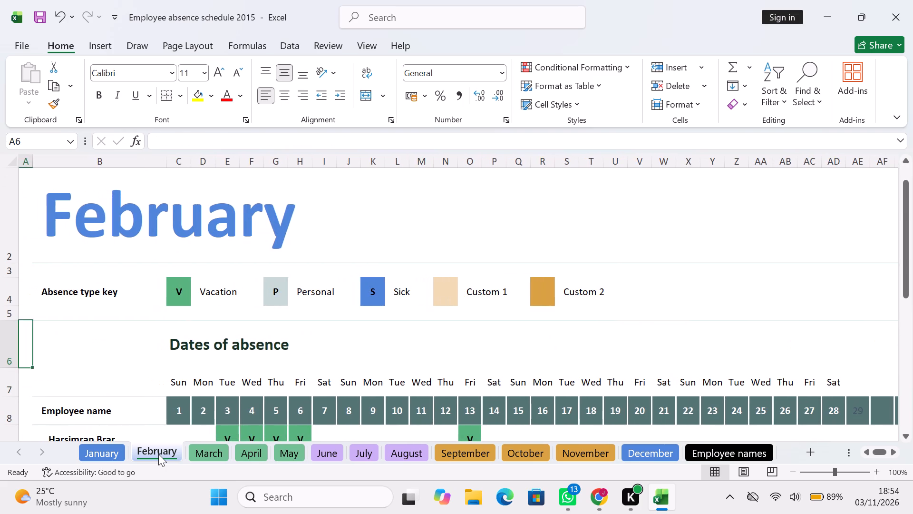
{"action": "key", "text": "Right"}
{"action": "key", "text": "Right"}
{"action": "key", "text": "Right"}
{"action": "key", "text": "Right"}
{"action": "key", "text": "Left"}
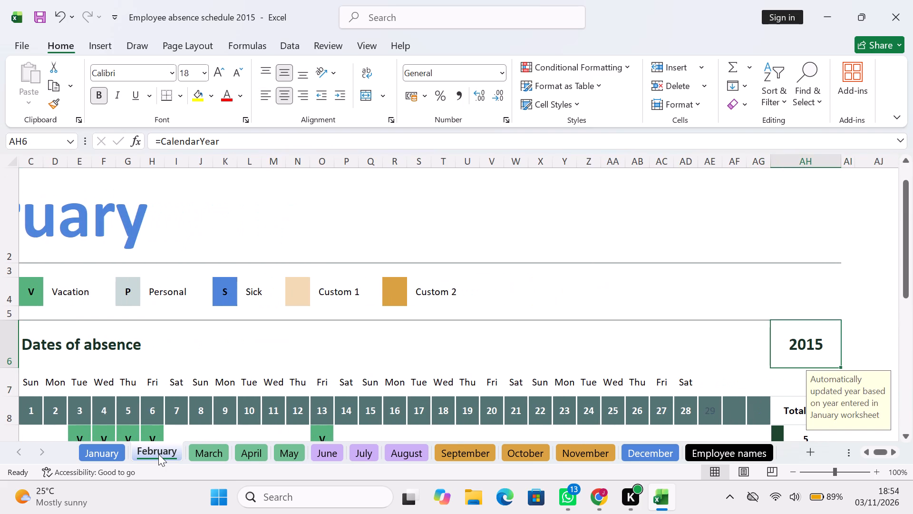
{"action": "key", "text": "Down"}
{"action": "key", "text": "Down"}
{"action": "key", "text": "Up"}
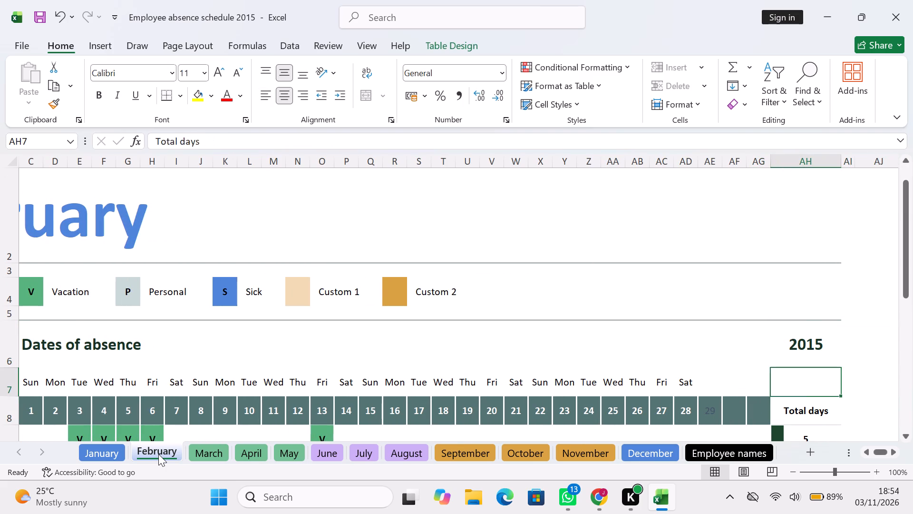
{"action": "key", "text": "Up"}
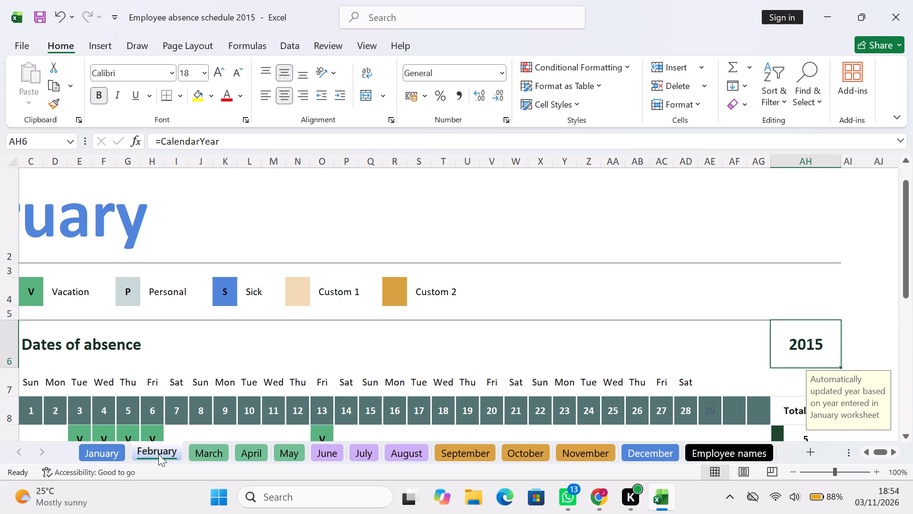
Examine February's day-number header row from Total days back to the Employee name column.
{"action": "key", "text": "Down"}
{"action": "key", "text": "Down"}
{"action": "key", "text": "Left"}
{"action": "key", "text": "Left"}
{"action": "key", "text": "Left"}
{"action": "key", "text": "Left"}
{"action": "key", "text": "Left"}
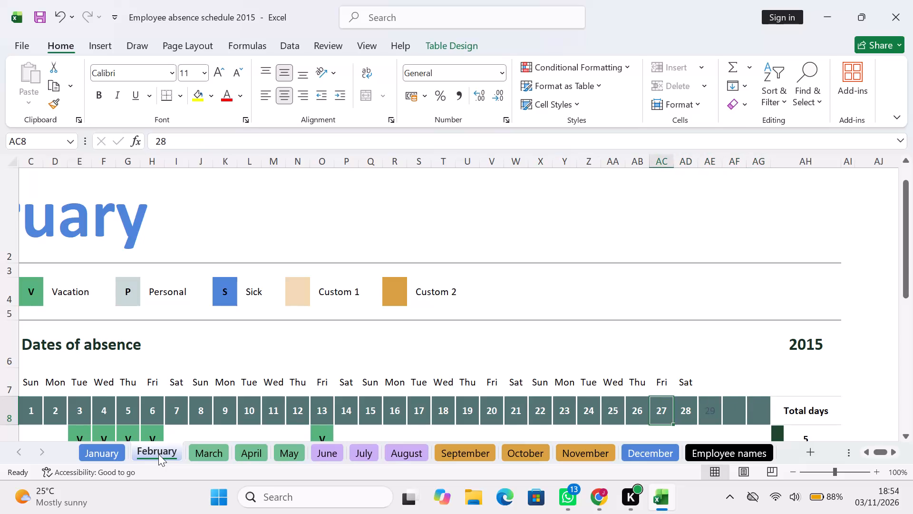
{"action": "key", "text": "Left"}
{"action": "key", "text": "Left"}
{"action": "key", "text": "Left"}
{"action": "key", "text": "Left"}
{"action": "key", "text": "Left"}
{"action": "key", "text": "Left"}
{"action": "key", "text": "Left"}
{"action": "key", "text": "Left"}
{"action": "key", "text": "Left"}
{"action": "key", "text": "Left"}
{"action": "key", "text": "Left"}
{"action": "key", "text": "Left"}
{"action": "key", "text": "Left"}
{"action": "key", "text": "Left"}
{"action": "key", "text": "Left"}
{"action": "key", "text": "Left"}
{"action": "key", "text": "Left"}
{"action": "key", "text": "Left"}
{"action": "key", "text": "Left"}
{"action": "key", "text": "Left"}
{"action": "key", "text": "Left"}
{"action": "key", "text": "Left"}
{"action": "key", "text": "Left"}
{"action": "key", "text": "Left"}
{"action": "key", "text": "Left"}
{"action": "key", "text": "Left"}
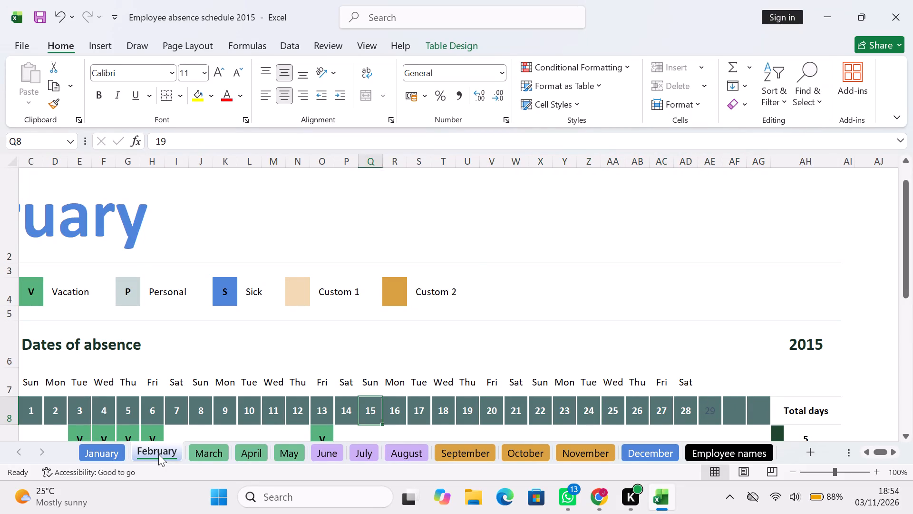
{"action": "key", "text": "Right"}
{"action": "key", "text": "Down"}
{"action": "key", "text": "Up"}
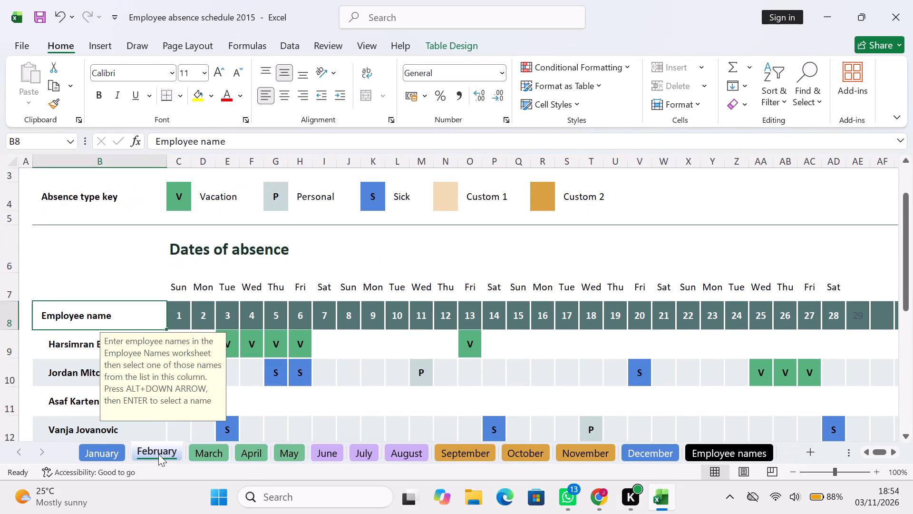
Clear the first listed employee's vacation codes for February days 3 to 6.
{"action": "key", "text": "Right"}
{"action": "key", "text": "Down"}
{"action": "key", "text": "Down"}
{"action": "key", "text": "Up"}
{"action": "key", "text": "Right"}
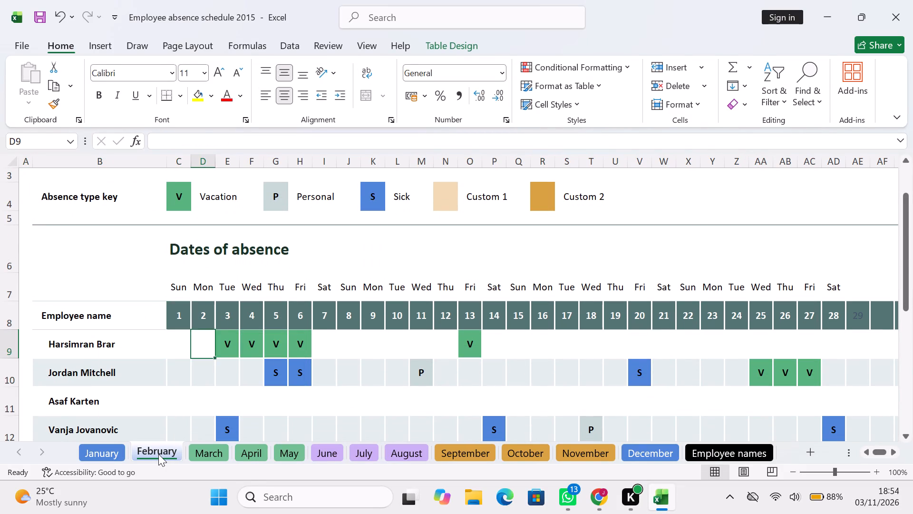
{"action": "key", "text": "Right"}
{"action": "key", "text": "Right"}
{"action": "key", "text": "Right"}
{"action": "key", "text": "Right"}
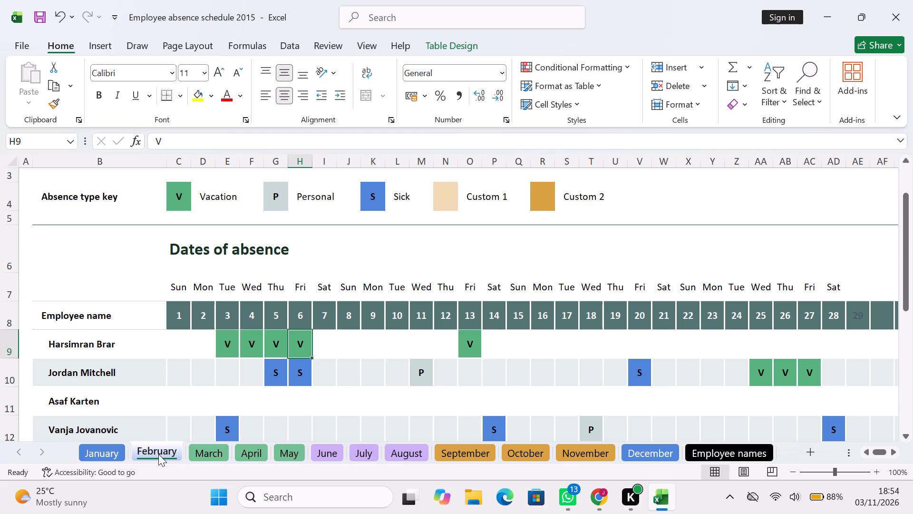
{"action": "key", "text": "BackSpace"}
{"action": "key", "text": "Left"}
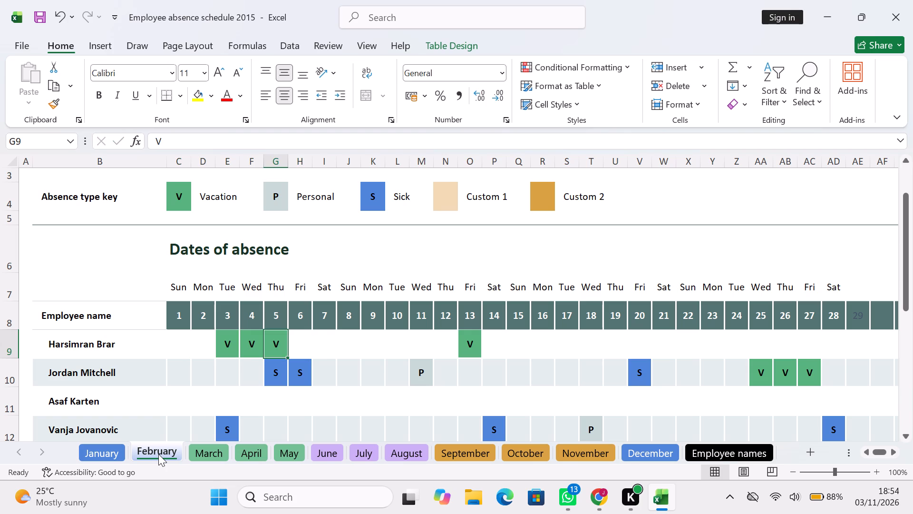
{"action": "key", "text": "BackSpace"}
{"action": "key", "text": "Left"}
{"action": "key", "text": "BackSpace"}
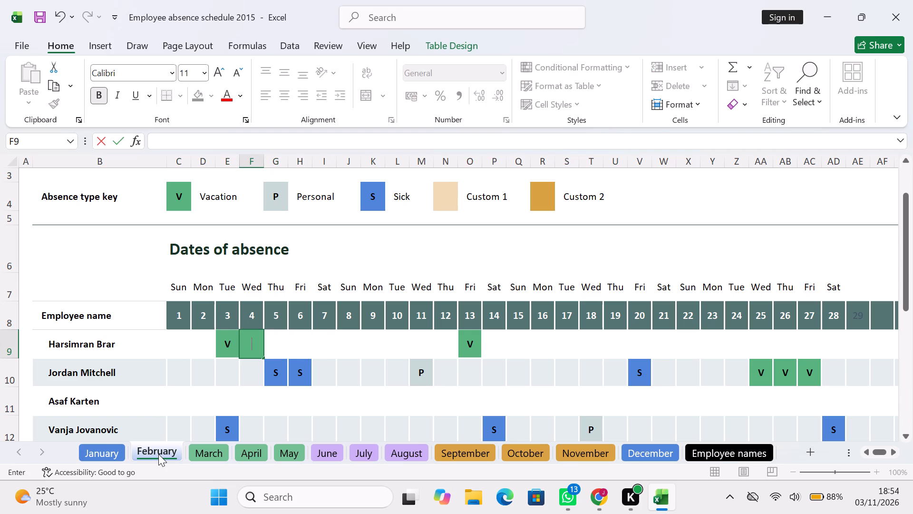
{"action": "key", "text": "Left"}
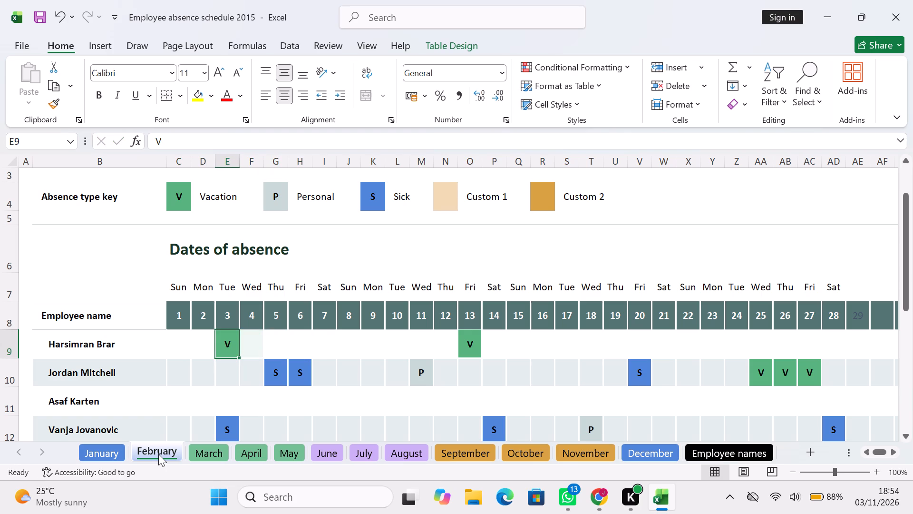
{"action": "key", "text": "BackSpace"}
{"action": "key", "text": "Left"}
Enter absence codes for the first listed employee in February: v on day 1 and p on days 3 and 5.
{"action": "key", "text": "Left"}
{"action": "key", "text": "Right"}
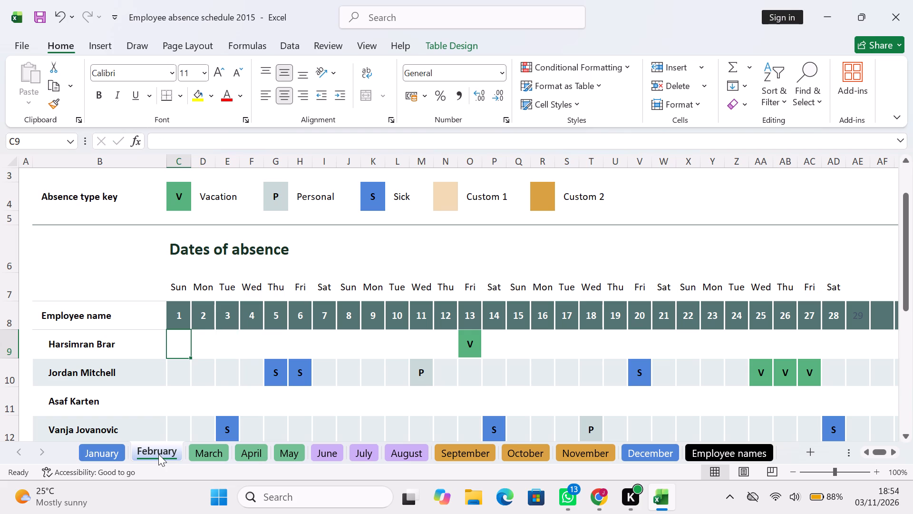
{"action": "key", "text": "Left"}
{"action": "key", "text": "v"}
{"action": "key", "text": "Right"}
{"action": "key", "text": "Right"}
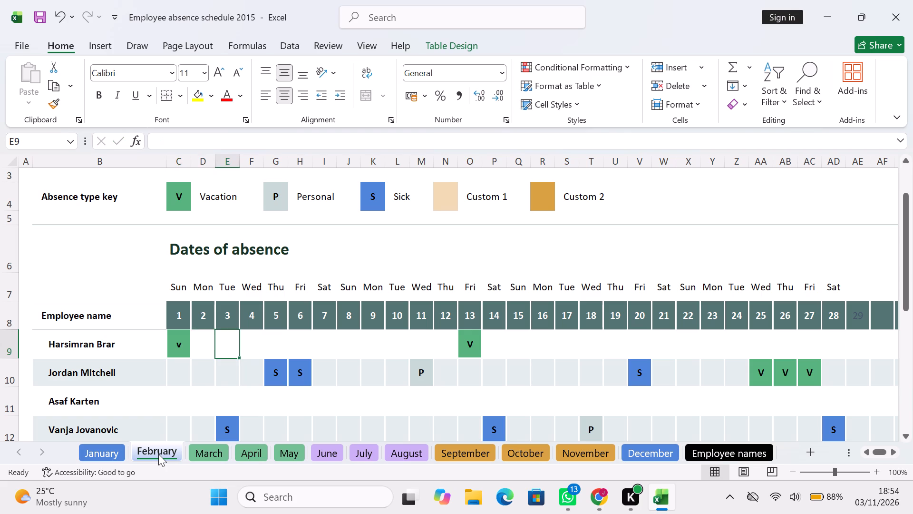
{"action": "key", "text": "p"}
{"action": "key", "text": "Right"}
{"action": "key", "text": "Right"}
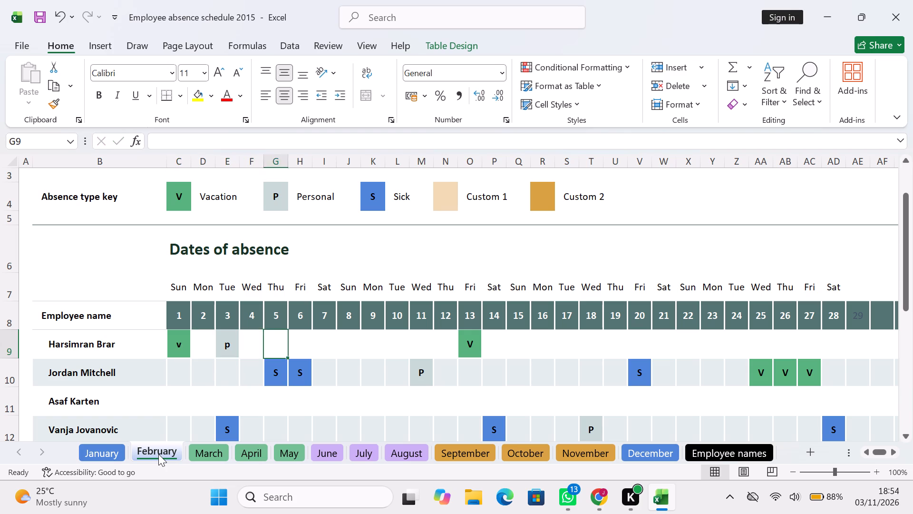
{"action": "key", "text": "Right"}
{"action": "key", "text": "Right"}
{"action": "key", "text": "Left"}
{"action": "key", "text": "Left"}
{"action": "key", "text": "p"}
{"action": "key", "text": "Right"}
{"action": "key", "text": "Right"}
{"action": "key", "text": "Right"}
{"action": "key", "text": "Right"}
{"action": "key", "text": "Left"}
{"action": "key", "text": "Left"}
{"action": "key", "text": "Left"}
{"action": "key", "text": "Left"}
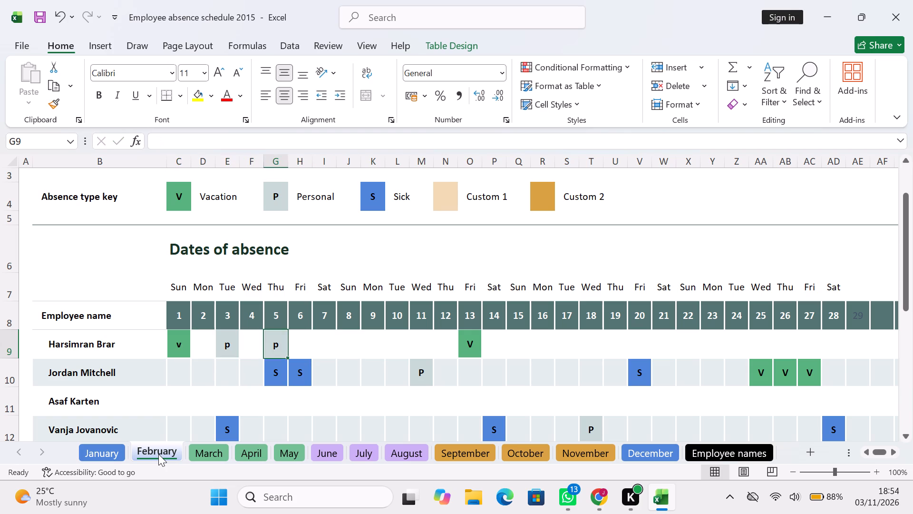
Enter v for the first listed employee on February days 7 and 8.
{"action": "key", "text": "Left"}
{"action": "key", "text": "Right"}
{"action": "key", "text": "Right"}
{"action": "key", "text": "Right"}
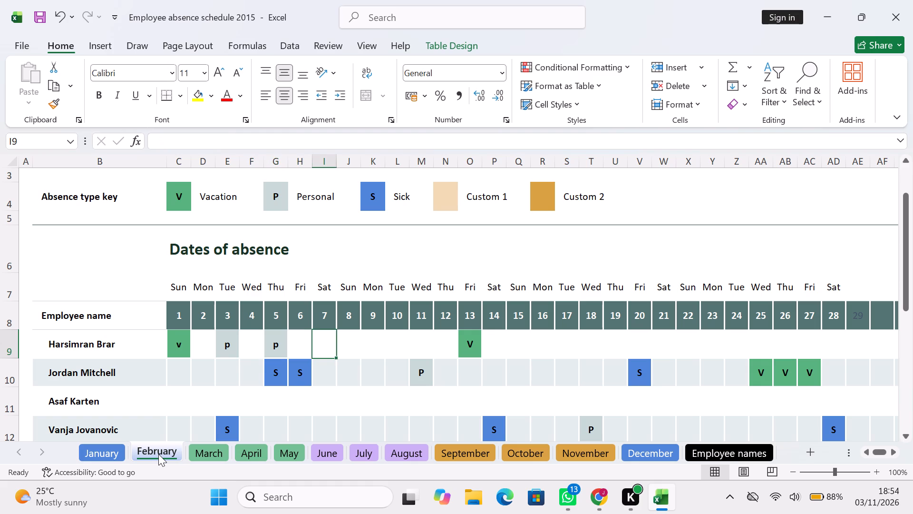
{"action": "key", "text": "v"}
{"action": "key", "text": "Right"}
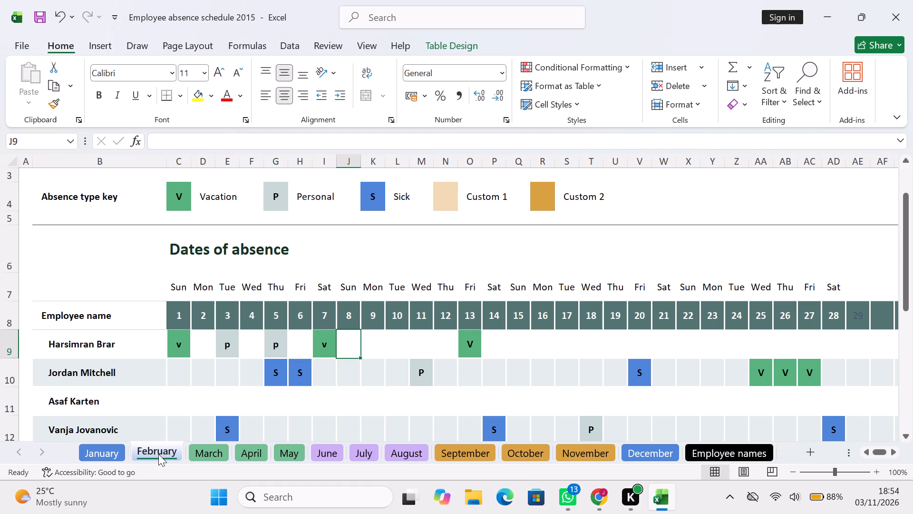
{"action": "key", "text": "v"}
{"action": "key", "text": "Right"}
{"action": "key", "text": "Right"}
{"action": "key", "text": "Left"}
{"action": "key", "text": "Left"}
{"action": "key", "text": "Left"}
{"action": "key", "text": "Left"}
{"action": "key", "text": "Left"}
{"action": "key", "text": "Left"}
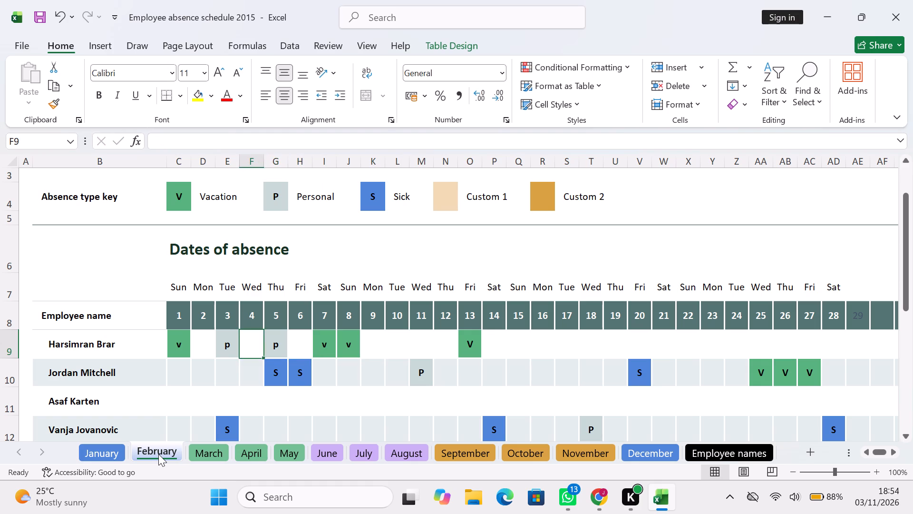
{"action": "key", "text": "Left"}
{"action": "key", "text": "Left"}
Enter p for the first listed employee on February days 9 and 10.
{"action": "key", "text": "Right"}
{"action": "key", "text": "Right"}
{"action": "key", "text": "Right"}
{"action": "key", "text": "Right"}
{"action": "key", "text": "Right"}
{"action": "key", "text": "Right"}
{"action": "key", "text": "Right"}
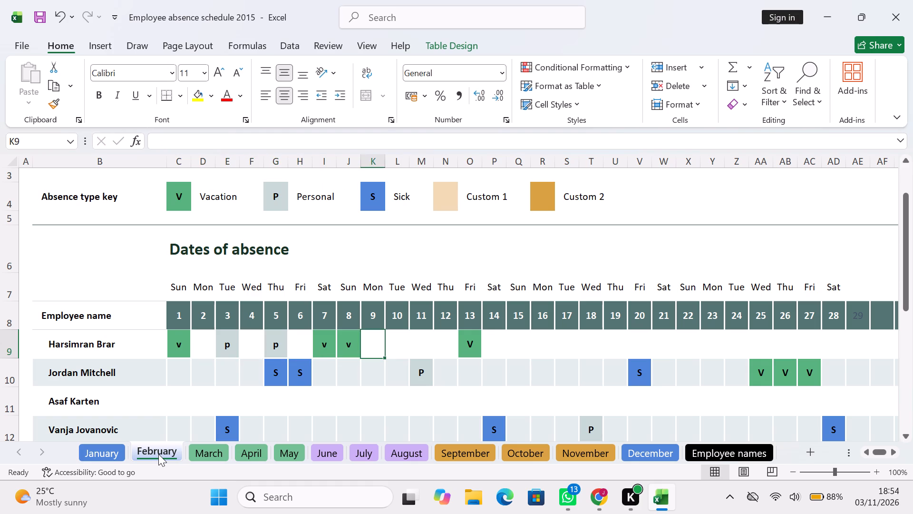
{"action": "key", "text": "p"}
{"action": "key", "text": "Right"}
{"action": "key", "text": "Right"}
{"action": "key", "text": "Left"}
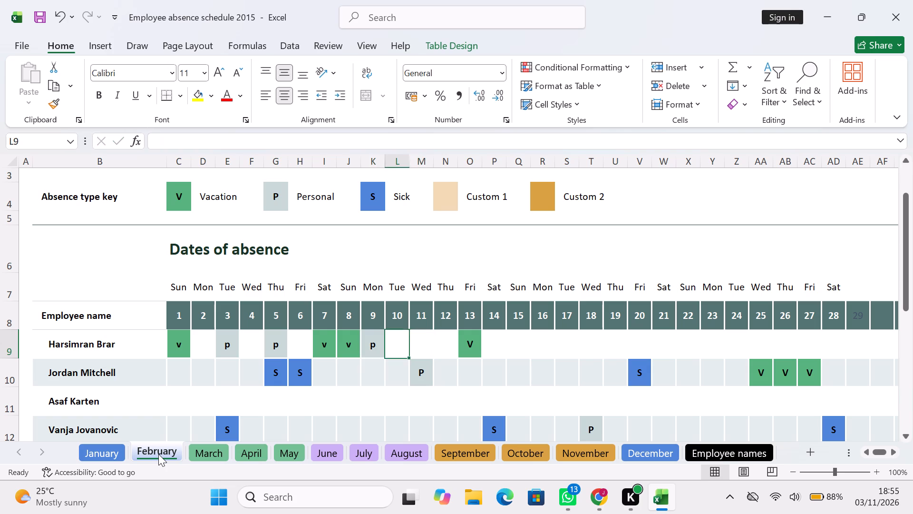
{"action": "key", "text": "Left"}
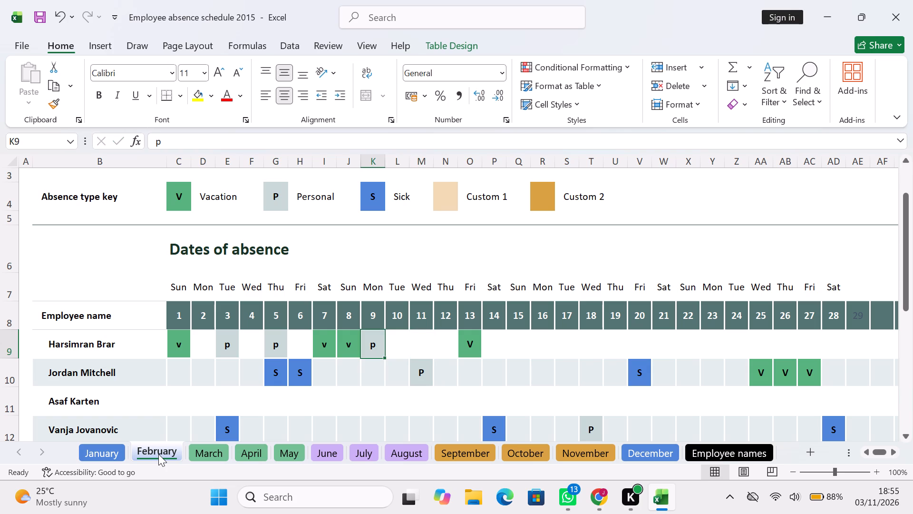
{"action": "key", "text": "Right"}
{"action": "key", "text": "p"}
{"action": "key", "text": "Right"}
{"action": "key", "text": "Right"}
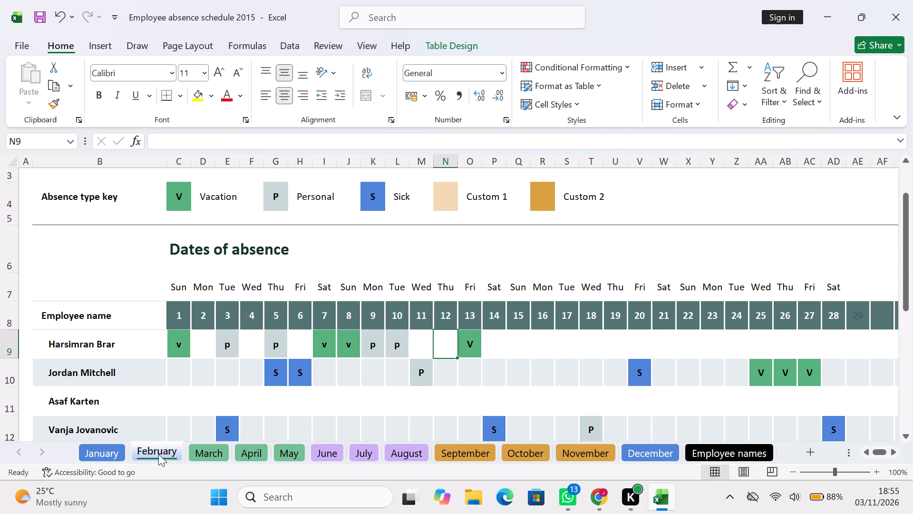
{"action": "key", "text": "Left"}
{"action": "key", "text": "Right"}
Enter p for the first listed employee on February day 12 and clear the code on day 13.
{"action": "key", "text": "p"}
{"action": "key", "text": "Right"}
{"action": "key", "text": "Right"}
{"action": "key", "text": "Right"}
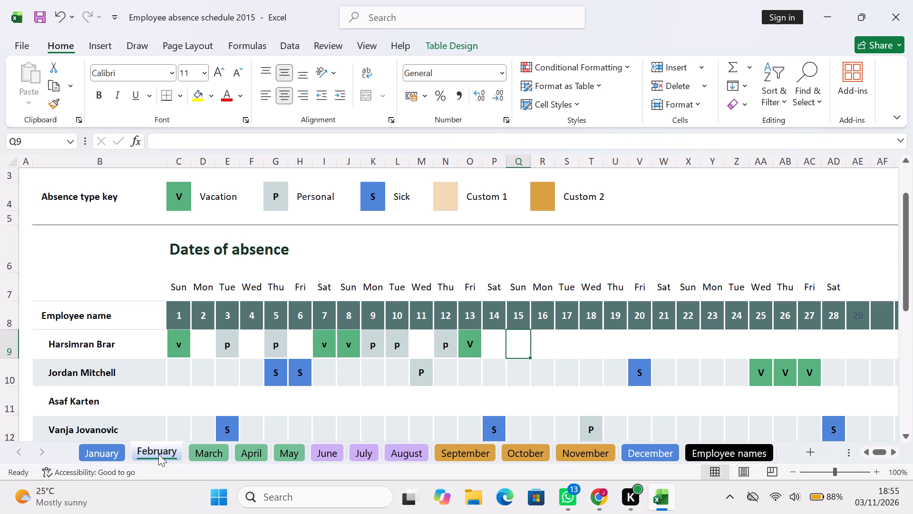
{"action": "key", "text": "Left"}
{"action": "key", "text": "Left"}
{"action": "key", "text": "BackSpace"}
{"action": "key", "text": "Right"}
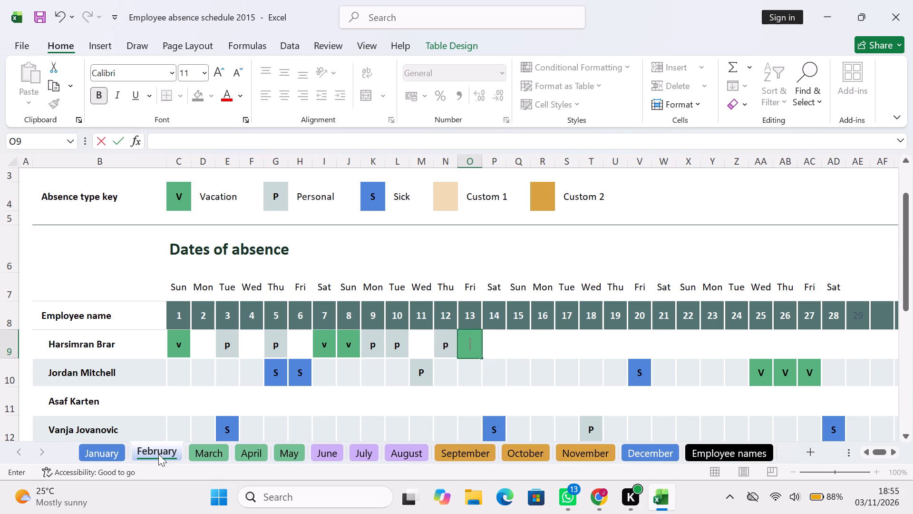
Enter v for the first listed employee on February days 14 and 15.
{"action": "key", "text": "Right"}
{"action": "key", "text": "Left"}
{"action": "key", "text": "v"}
{"action": "key", "text": "Right"}
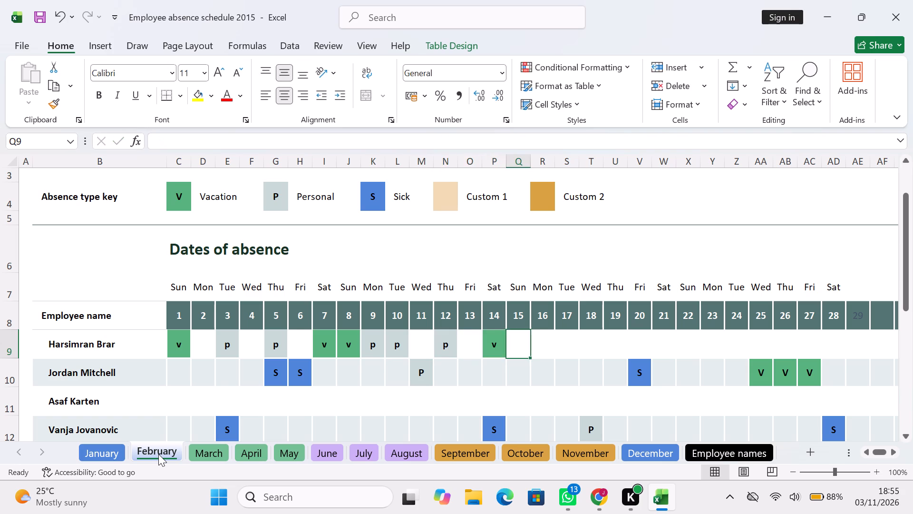
{"action": "key", "text": "v"}
{"action": "key", "text": "Right"}
Enter p for the first listed employee on February days 17 and 19.
{"action": "key", "text": "Right"}
{"action": "key", "text": "Right"}
{"action": "key", "text": "Left"}
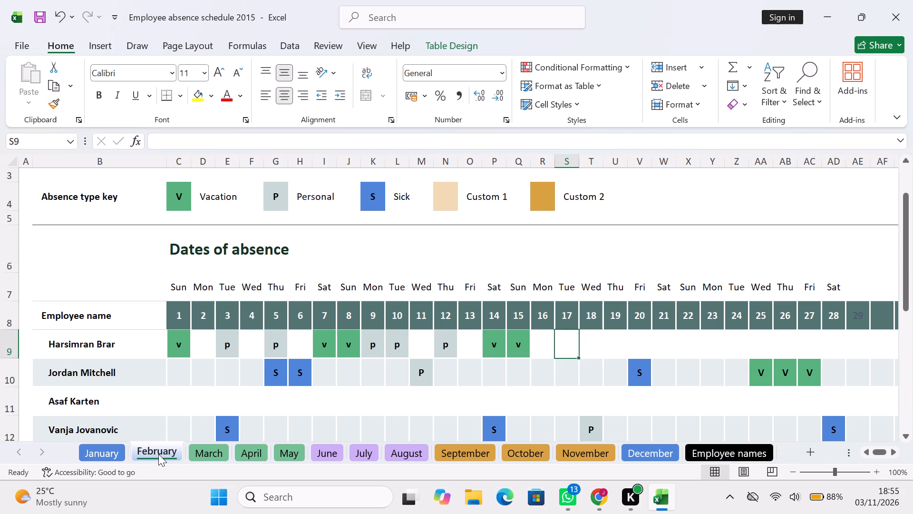
{"action": "key", "text": "p"}
{"action": "key", "text": "Right"}
{"action": "key", "text": "Right"}
{"action": "key", "text": "p"}
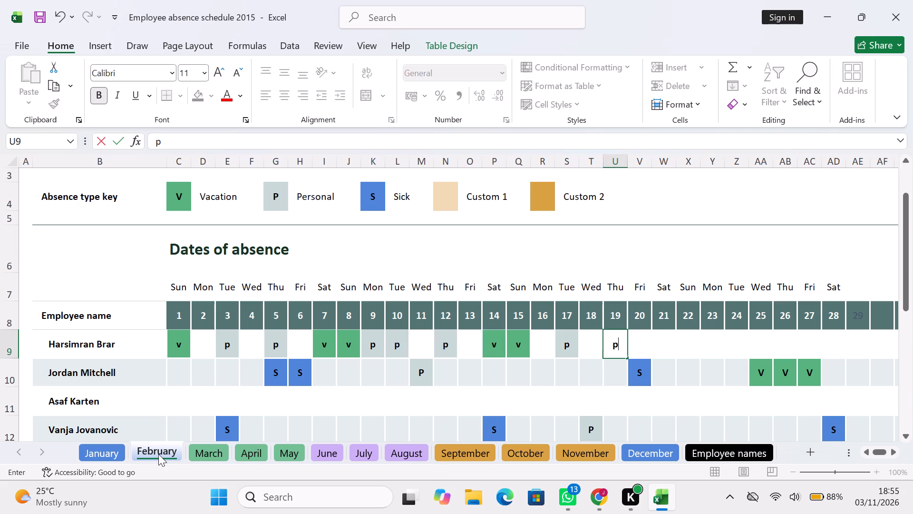
{"action": "key", "text": "Right"}
Enter v for the first listed employee on February days 21 and 22.
{"action": "key", "text": "Right"}
{"action": "key", "text": "v"}
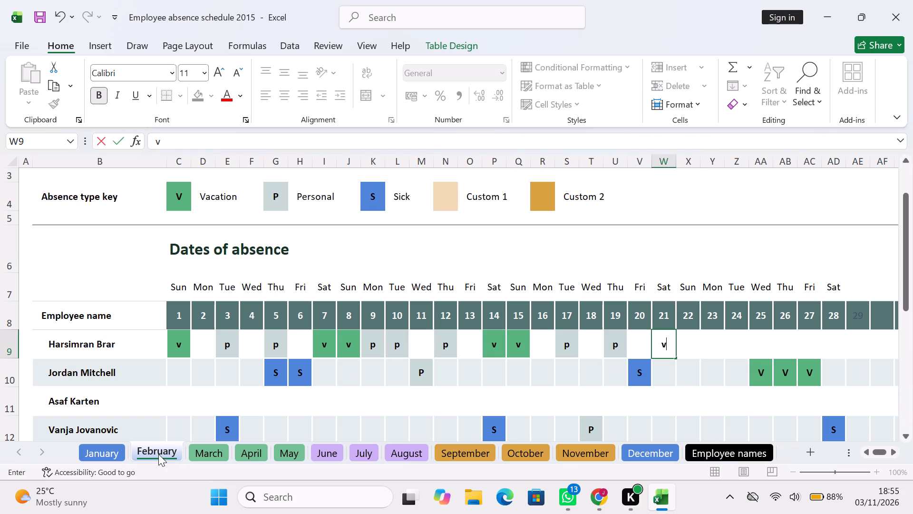
{"action": "key", "text": "Right"}
{"action": "key", "text": "v"}
{"action": "key", "text": "Right"}
Enter the first listed employee's remaining February codes: p on days 24 and 26 and v on day 28.
{"action": "key", "text": "Right"}
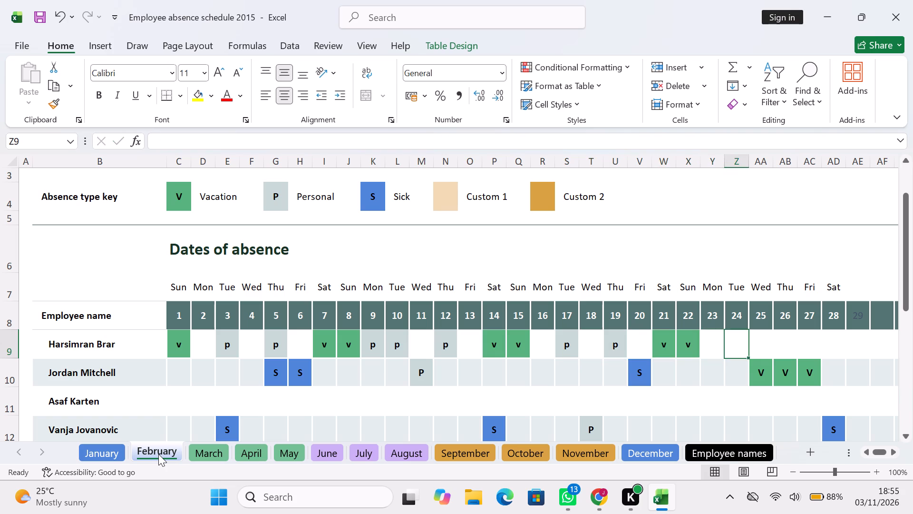
{"action": "key", "text": "p"}
{"action": "key", "text": "Right"}
{"action": "key", "text": "p"}
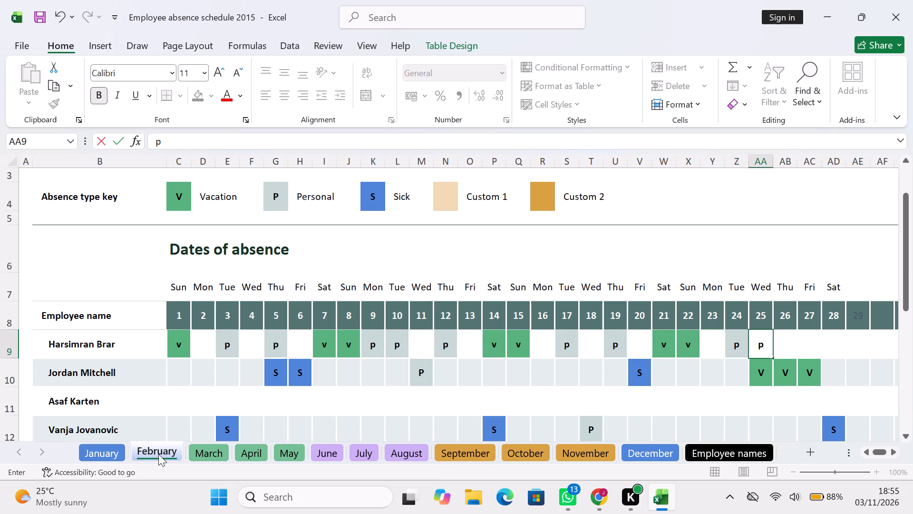
{"action": "key", "text": "BackSpace"}
{"action": "key", "text": "Right"}
{"action": "key", "text": "Right"}
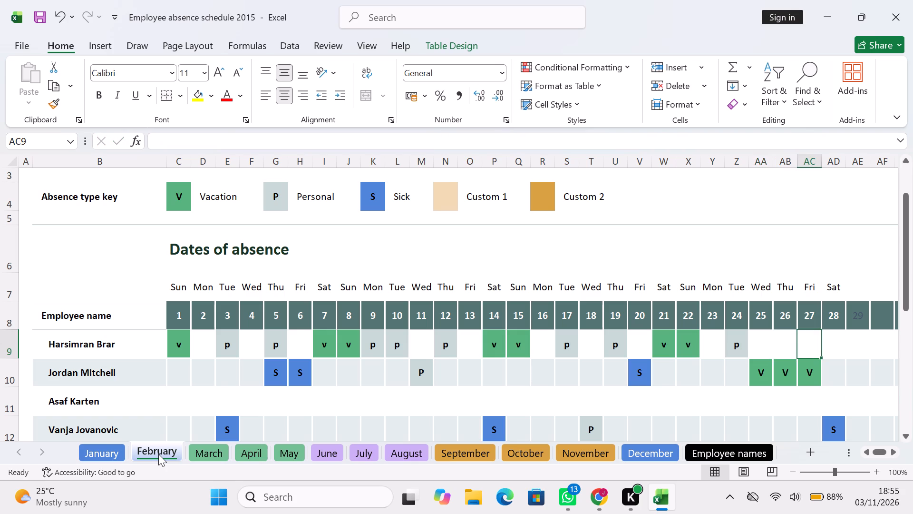
{"action": "key", "text": "Left"}
{"action": "key", "text": "p"}
{"action": "key", "text": "Right"}
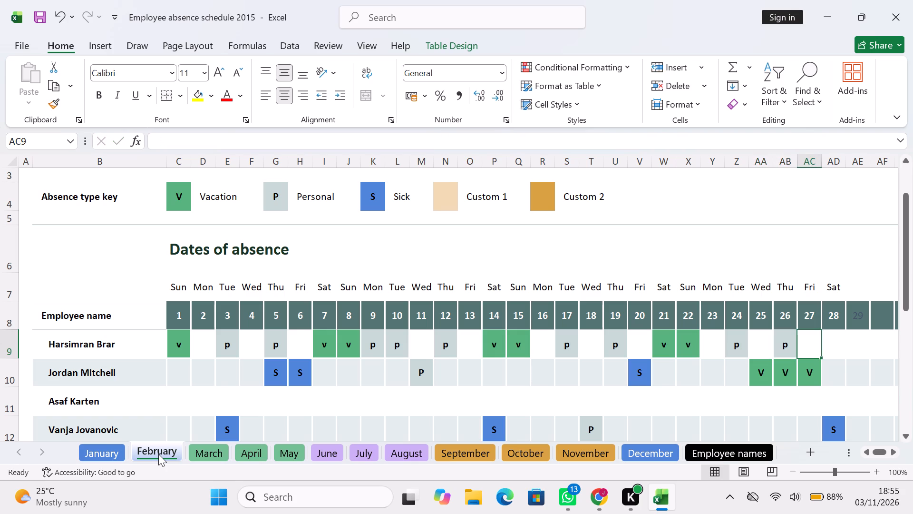
{"action": "key", "text": "Right"}
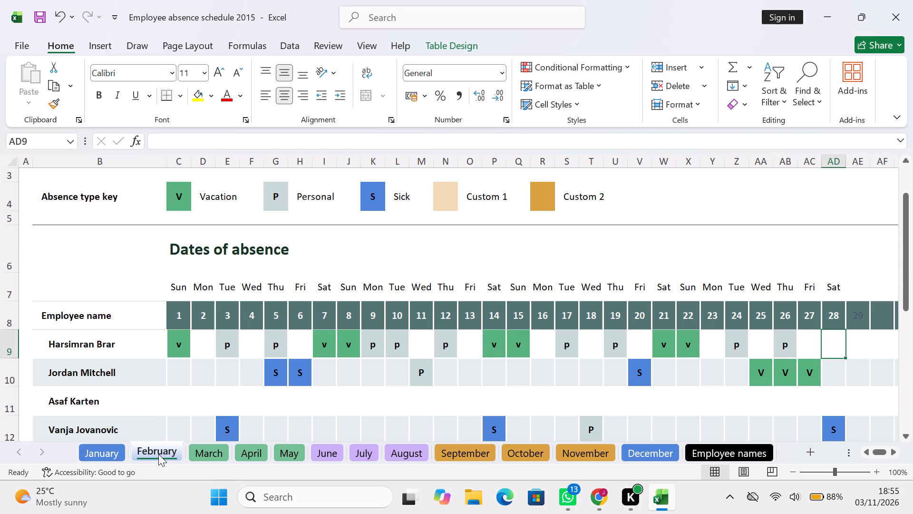
{"action": "key", "text": "v"}
{"action": "key", "text": "Down"}
Enter absence codes for the second listed employee in February: v on day 1 and p on days 2 and 5.
{"action": "key", "text": "Left"}
{"action": "key", "text": "Left"}
{"action": "key", "text": "Left"}
{"action": "key", "text": "Left"}
{"action": "key", "text": "Left"}
{"action": "key", "text": "Left"}
{"action": "key", "text": "Left"}
{"action": "key", "text": "Left"}
{"action": "key", "text": "Left"}
{"action": "key", "text": "Left"}
{"action": "key", "text": "Left"}
{"action": "key", "text": "Left"}
{"action": "key", "text": "Left"}
{"action": "key", "text": "Left"}
{"action": "key", "text": "Left"}
{"action": "key", "text": "Left"}
{"action": "key", "text": "Left"}
{"action": "key", "text": "Left"}
{"action": "key", "text": "Left"}
{"action": "key", "text": "Left"}
{"action": "key", "text": "Left"}
{"action": "key", "text": "Left"}
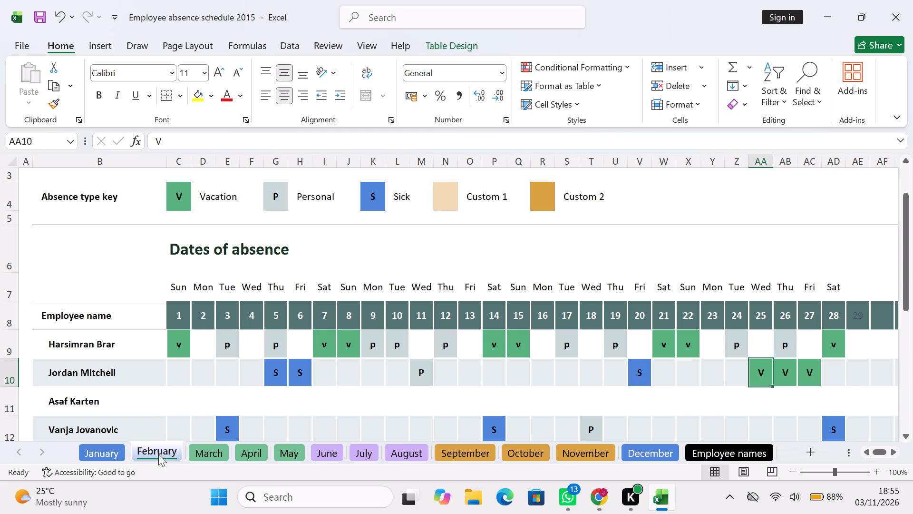
{"action": "key", "text": "Left"}
{"action": "key", "text": "Left"}
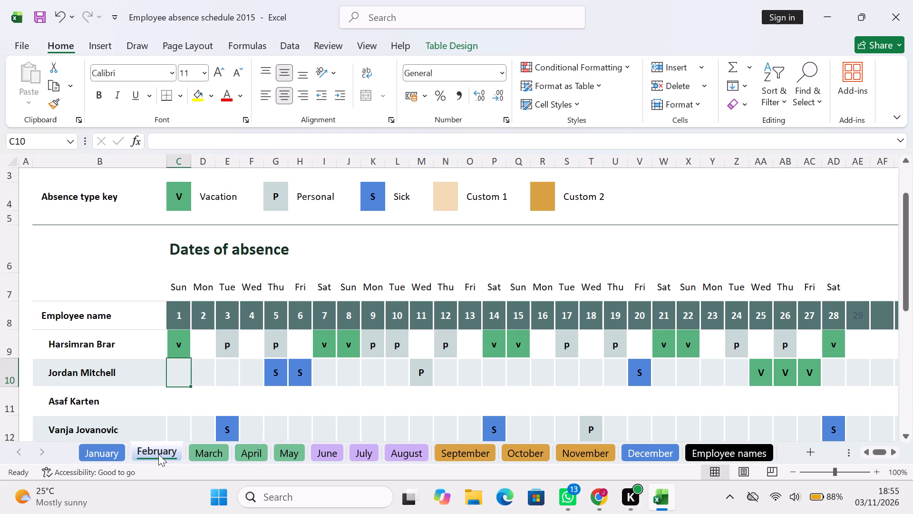
{"action": "key", "text": "v"}
{"action": "key", "text": "Right"}
{"action": "key", "text": "Right"}
{"action": "key", "text": "Left"}
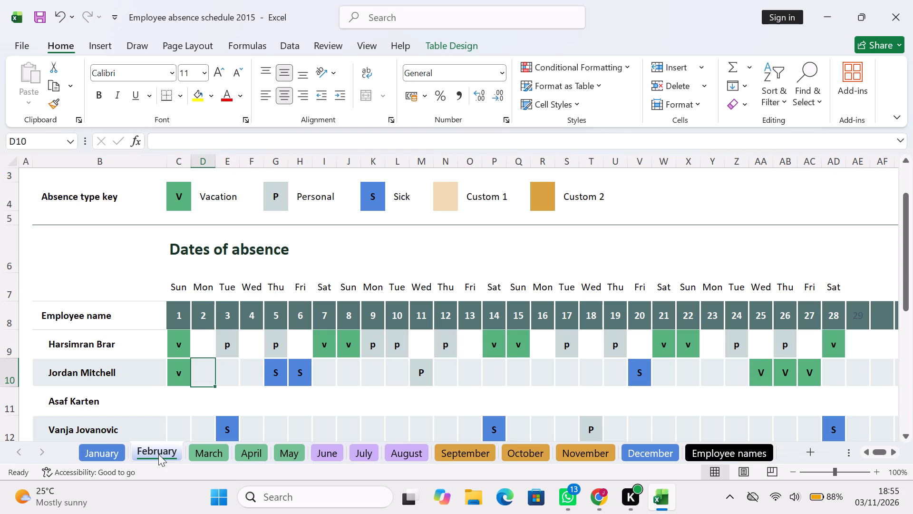
{"action": "key", "text": "p"}
{"action": "key", "text": "Right"}
{"action": "key", "text": "Right"}
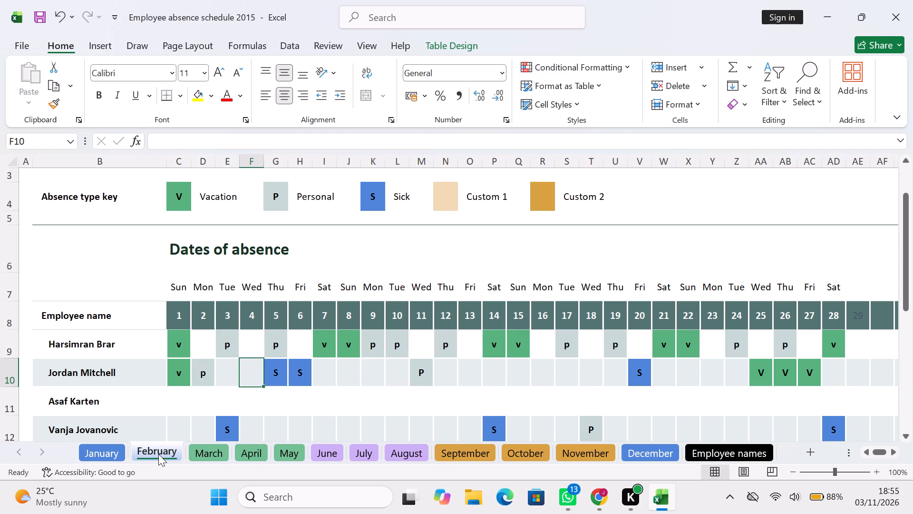
{"action": "key", "text": "Right"}
{"action": "key", "text": "p"}
{"action": "key", "text": "Right"}
Enter v for the second listed employee on February days 7 and 8.
{"action": "key", "text": "Right"}
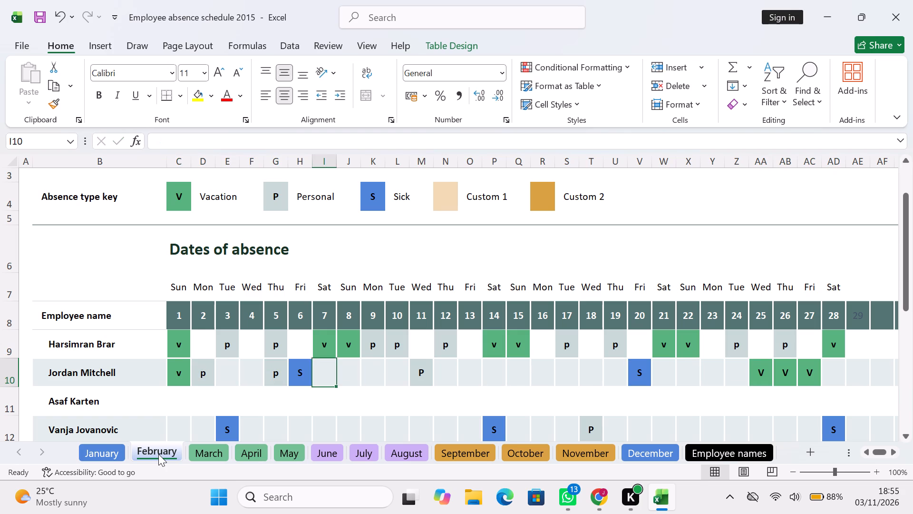
{"action": "key", "text": "Right"}
{"action": "key", "text": "Left"}
{"action": "key", "text": "Right"}
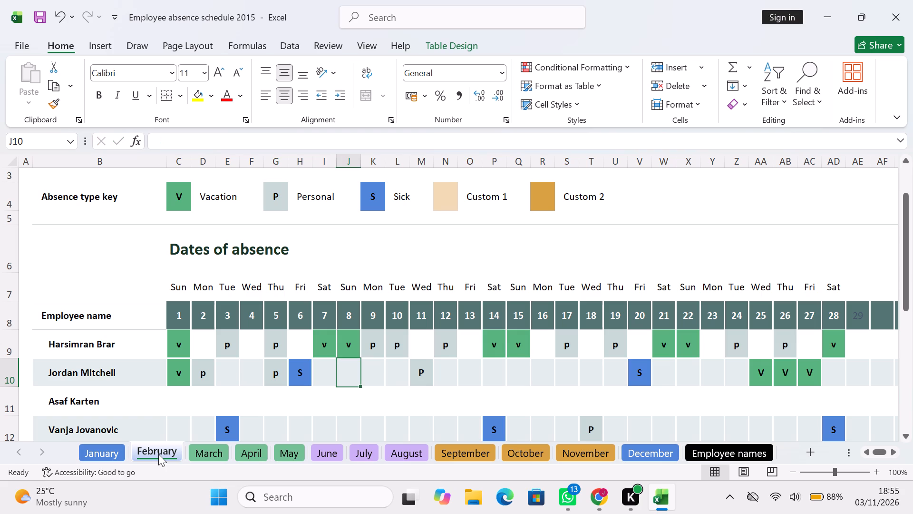
{"action": "key", "text": "v"}
{"action": "key", "text": "Left"}
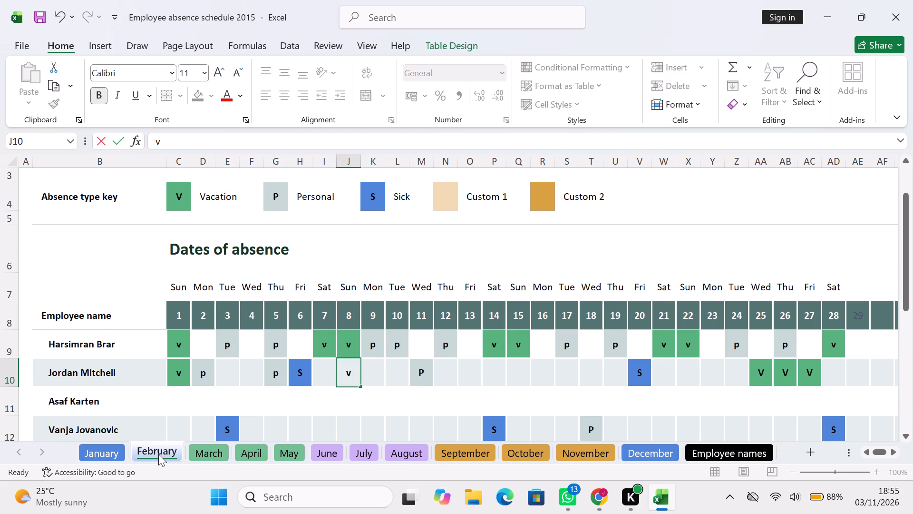
{"action": "key", "text": "v"}
{"action": "key", "text": "Right"}
Review the second listed employee's absence codes across February days 2 to 13.
{"action": "key", "text": "Right"}
{"action": "key", "text": "Right"}
{"action": "key", "text": "Left"}
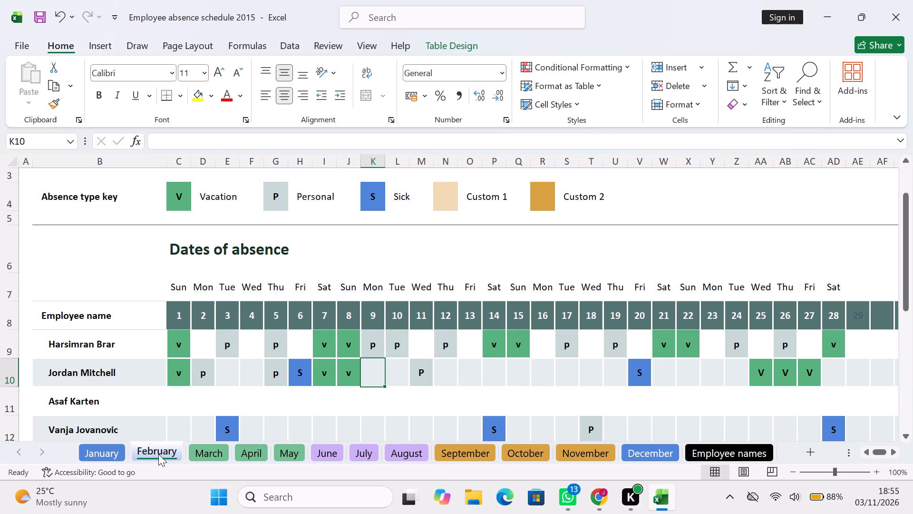
{"action": "key", "text": "Right"}
{"action": "key", "text": "Left"}
{"action": "key", "text": "Right"}
{"action": "key", "text": "Right"}
{"action": "key", "text": "Right"}
{"action": "key", "text": "Right"}
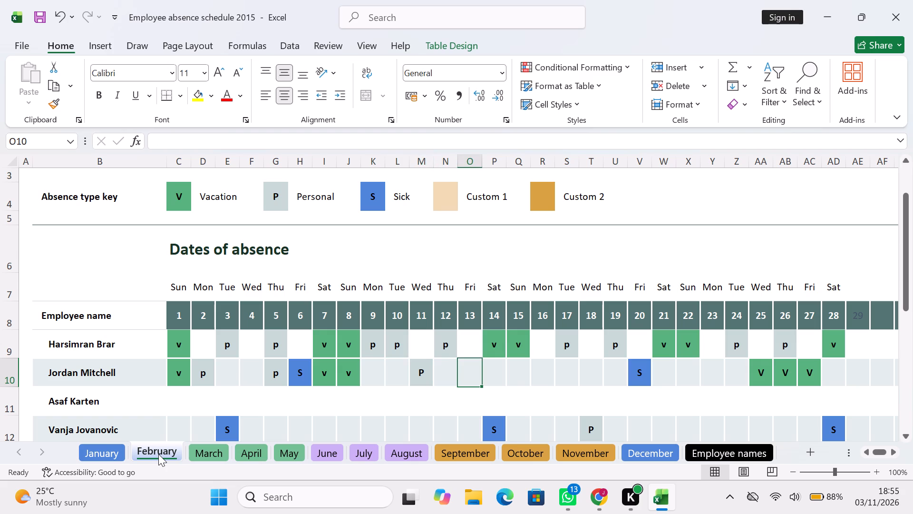
{"action": "key", "text": "Left"}
{"action": "key", "text": "Left"}
{"action": "key", "text": "Left"}
{"action": "key", "text": "Left"}
{"action": "key", "text": "Left"}
{"action": "key", "text": "Left"}
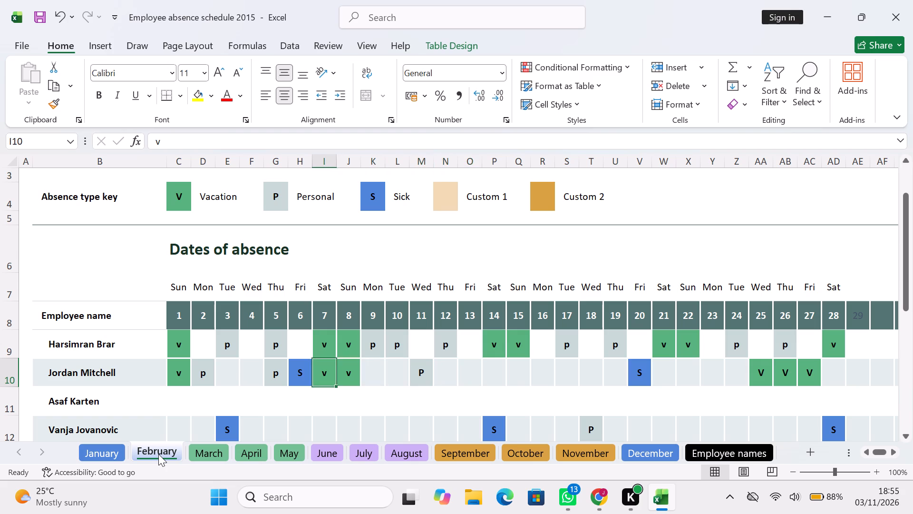
{"action": "key", "text": "Left"}
{"action": "key", "text": "Left"}
{"action": "key", "text": "Left"}
{"action": "key", "text": "Left"}
{"action": "key", "text": "Left"}
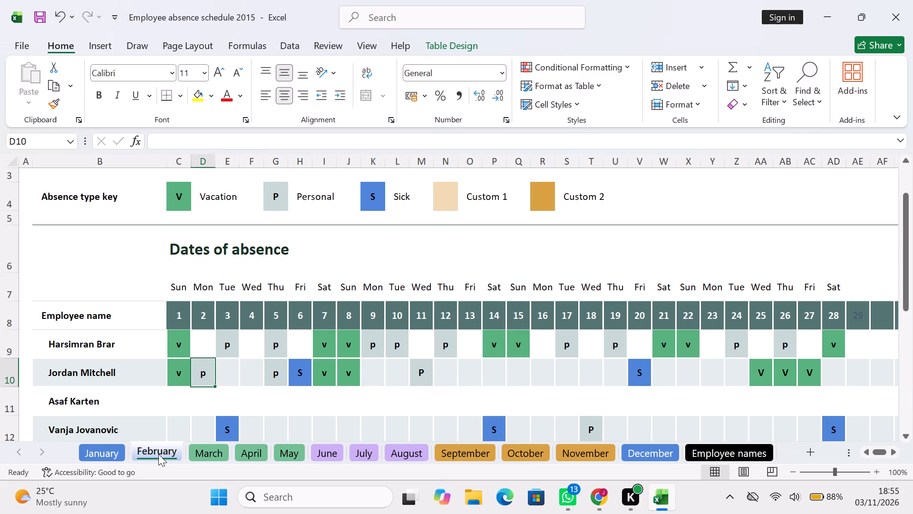
{"action": "key", "text": "Right"}
{"action": "key", "text": "Right"}
{"action": "key", "text": "Right"}
{"action": "key", "text": "Right"}
{"action": "key", "text": "Right"}
{"action": "key", "text": "Right"}
{"action": "key", "text": "Right"}
{"action": "key", "text": "Right"}
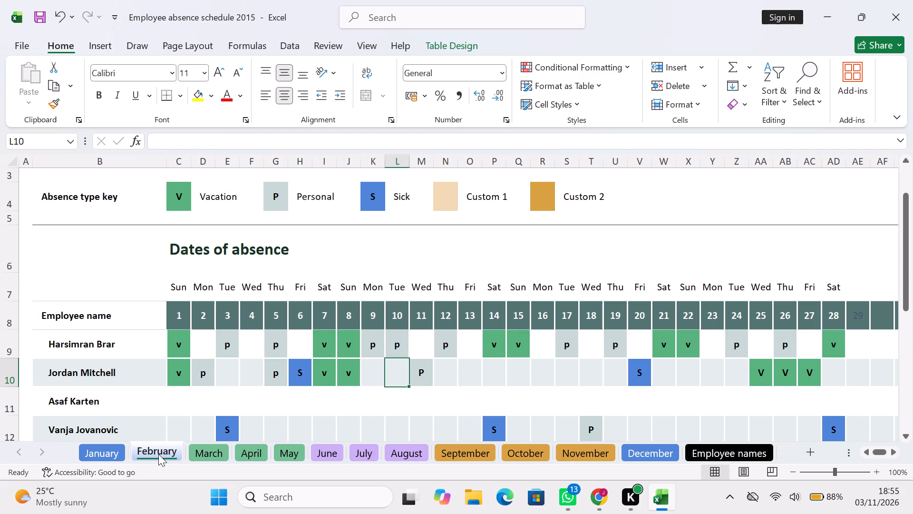
{"action": "key", "text": "Right"}
{"action": "key", "text": "Right"}
{"action": "key", "text": "Right"}
{"action": "key", "text": "Left"}
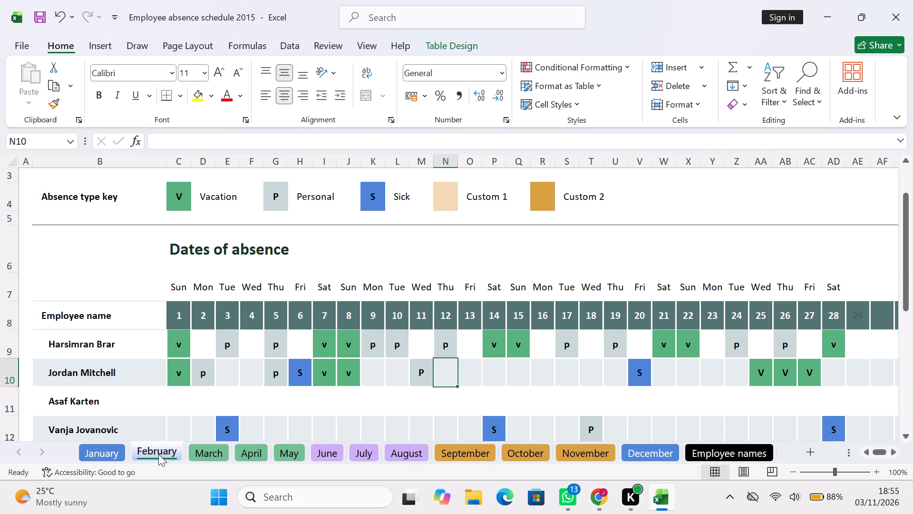
{"action": "key", "text": "Left"}
{"action": "key", "text": "Left"}
{"action": "key", "text": "Left"}
{"action": "key", "text": "Left"}
{"action": "key", "text": "Left"}
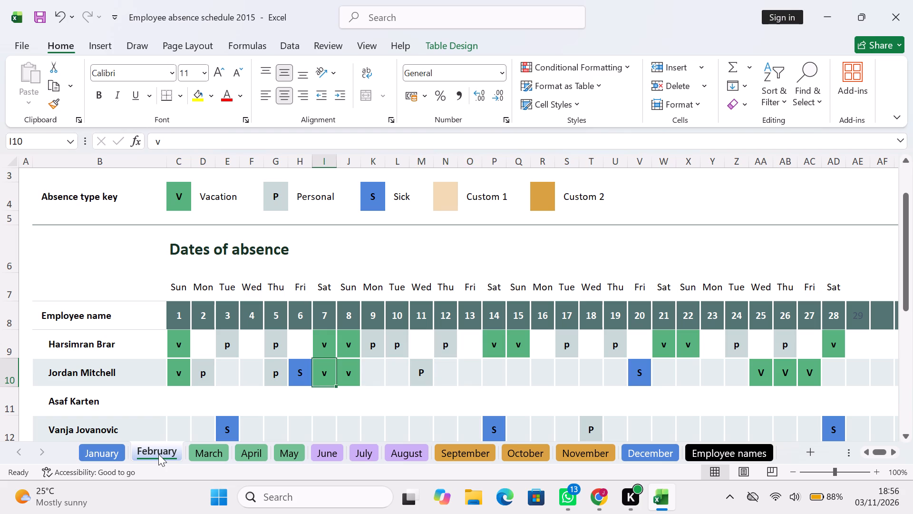
{"action": "key", "text": "Left"}
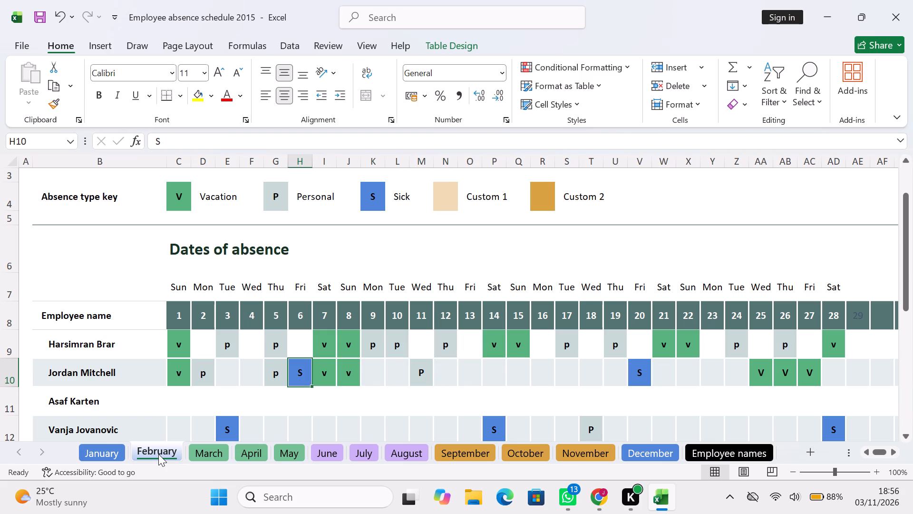
Enter absence codes for the second listed employee in February: p on day 13, v on day 14 and p on day 16.
{"action": "key", "text": "Right"}
{"action": "key", "text": "Right"}
{"action": "key", "text": "Right"}
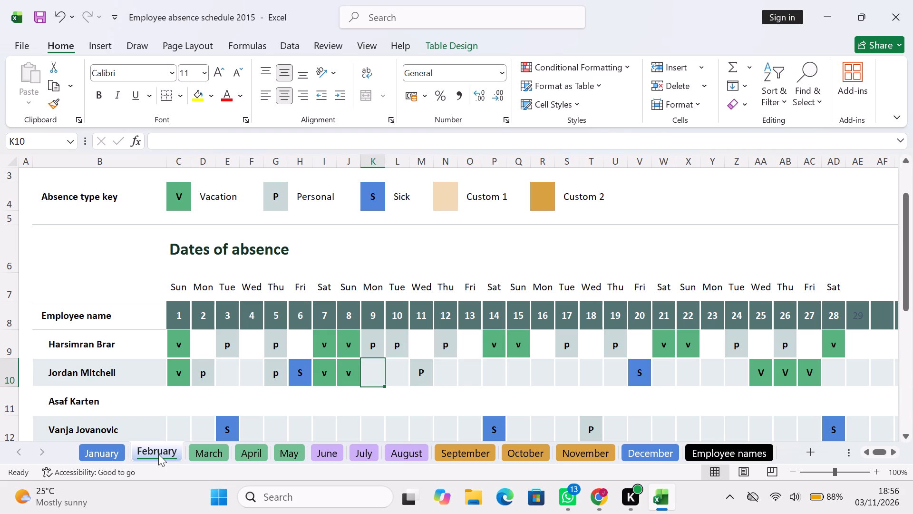
{"action": "key", "text": "Right"}
{"action": "key", "text": "Right"}
{"action": "key", "text": "Right"}
{"action": "key", "text": "Right"}
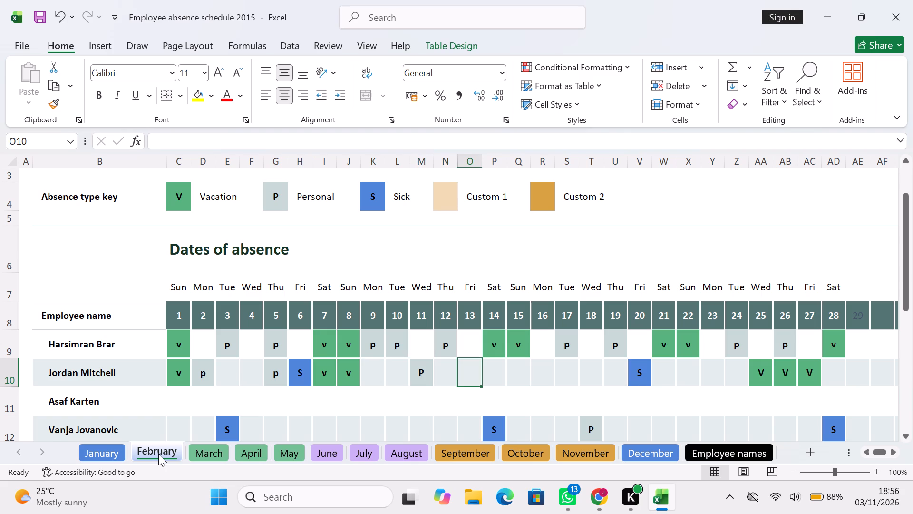
{"action": "key", "text": "p"}
{"action": "key", "text": "Right"}
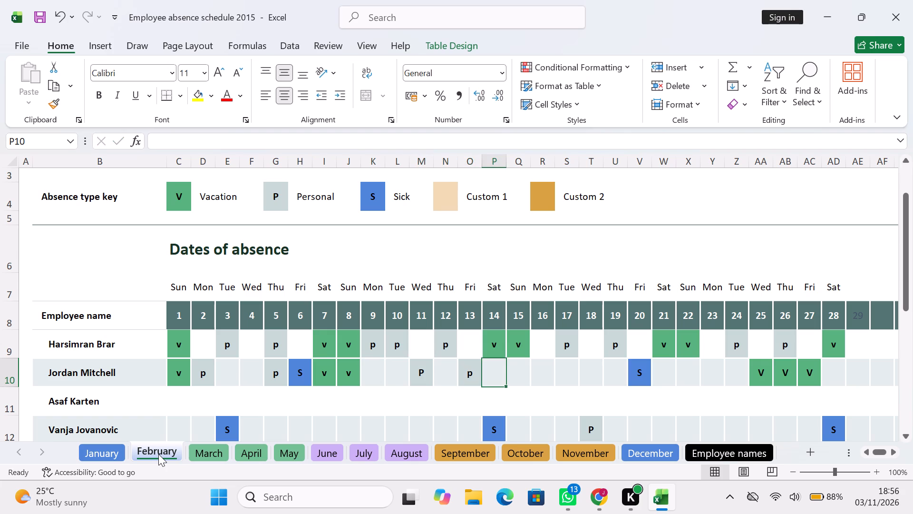
{"action": "key", "text": "v"}
{"action": "key", "text": "Right"}
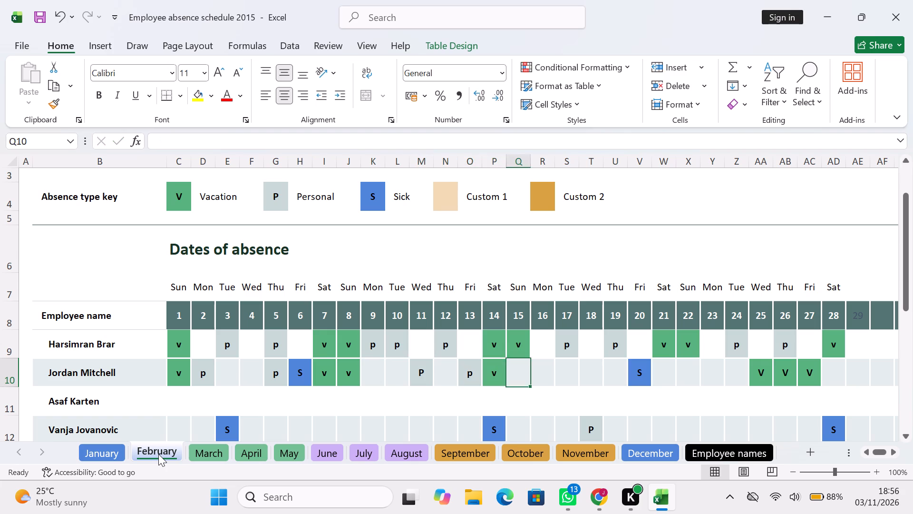
{"action": "key", "text": "Right"}
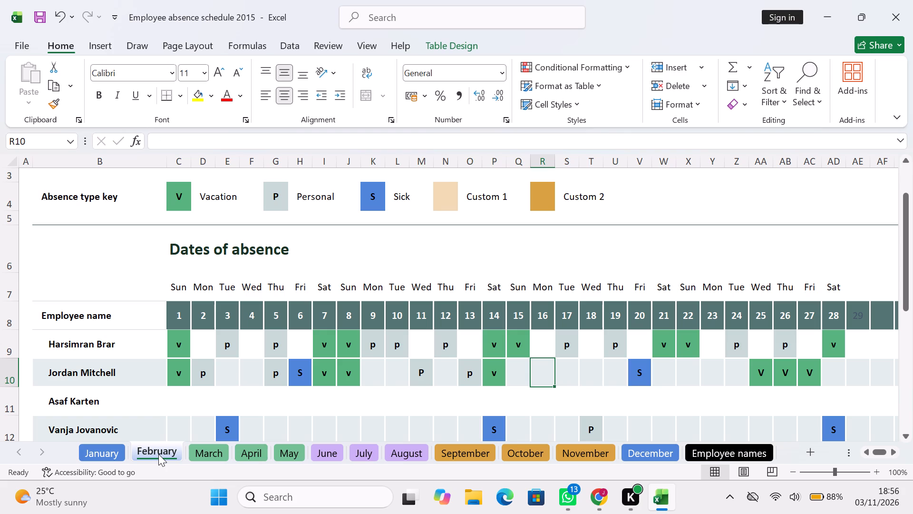
{"action": "key", "text": "p"}
{"action": "key", "text": "Right"}
{"action": "key", "text": "Right"}
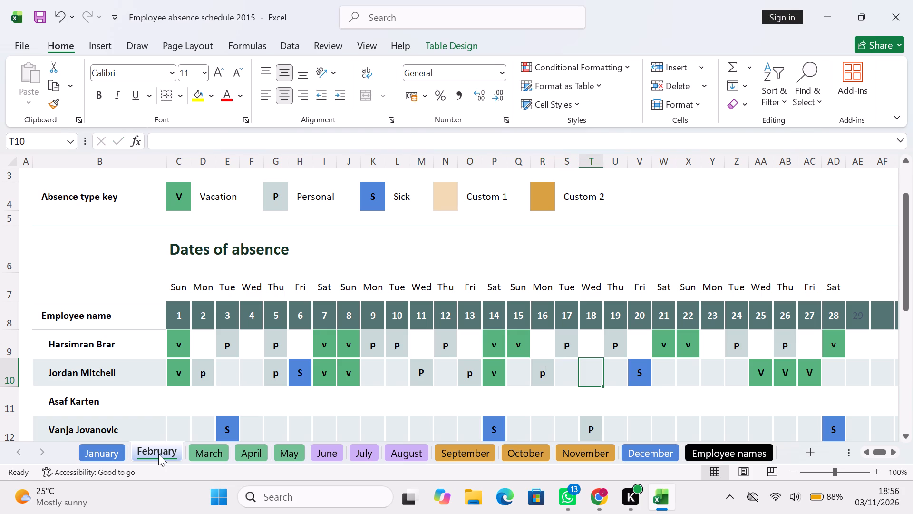
{"action": "key", "text": "Right"}
{"action": "key", "text": "Left"}
{"action": "key", "text": "Right"}
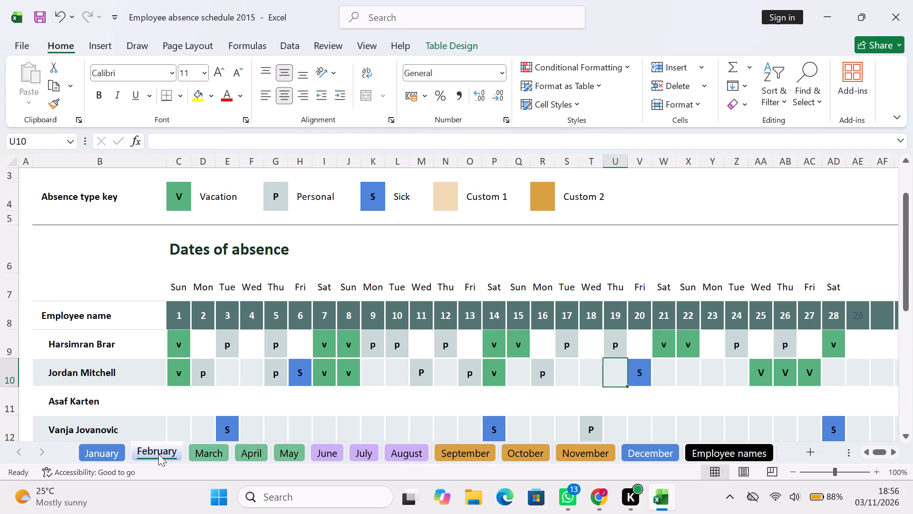
Enter absence codes for the second listed employee in February: p on day 20 and v on day 21.
{"action": "key", "text": "Left"}
{"action": "key", "text": "Right"}
{"action": "key", "text": "Left"}
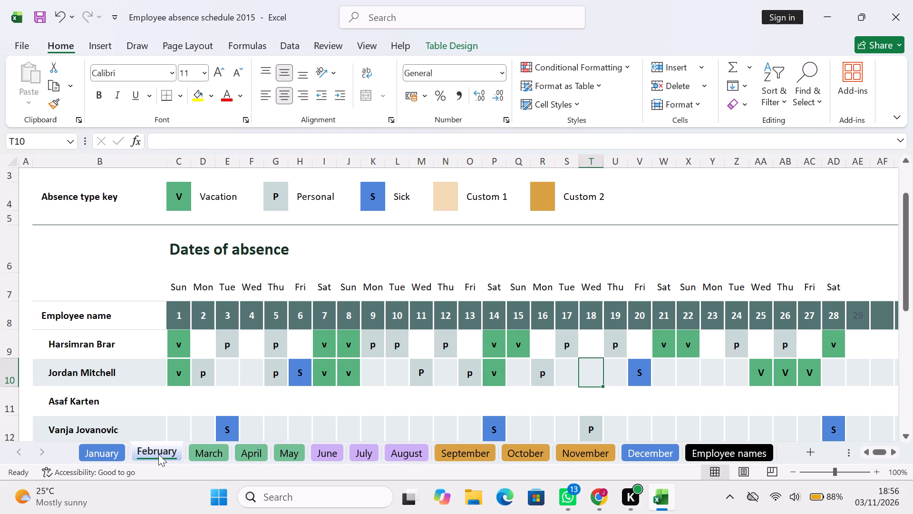
{"action": "key", "text": "Right"}
{"action": "key", "text": "Left"}
{"action": "key", "text": "Left"}
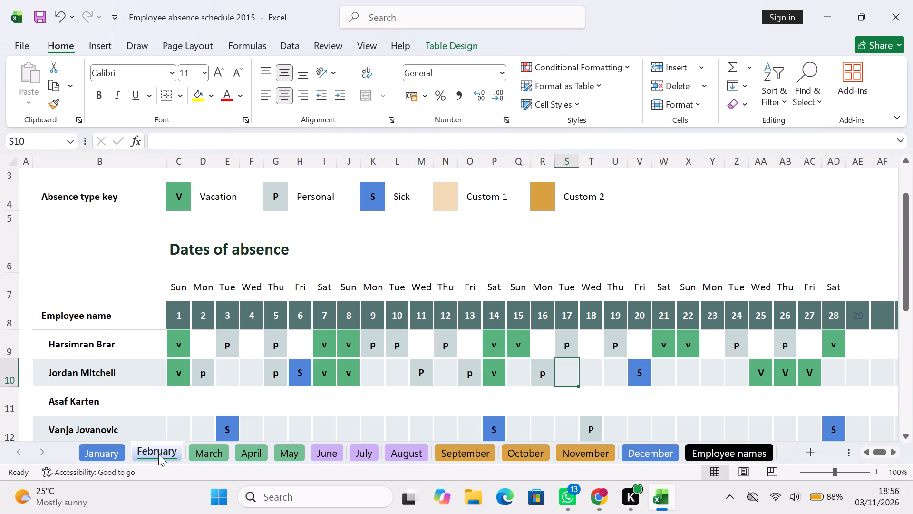
{"action": "key", "text": "Right"}
{"action": "key", "text": "Left"}
{"action": "key", "text": "Right"}
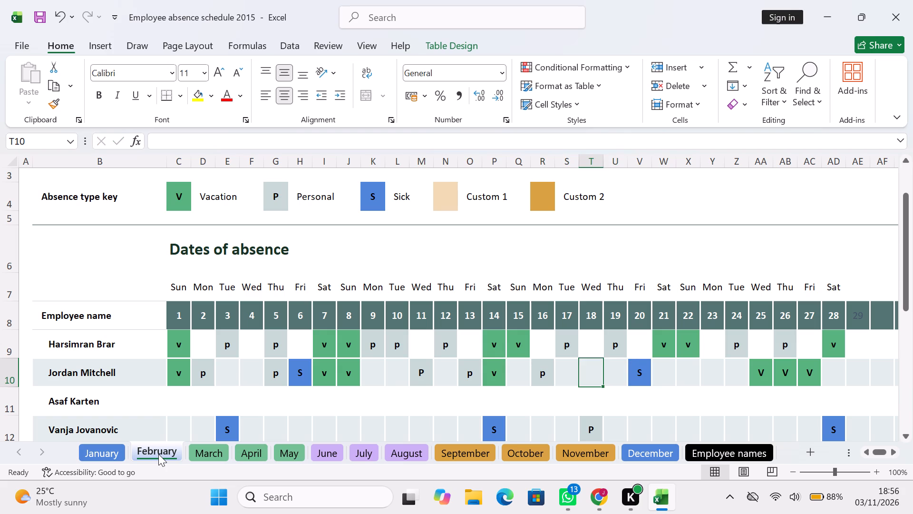
{"action": "key", "text": "Right"}
{"action": "key", "text": "Left"}
{"action": "key", "text": "Right"}
{"action": "key", "text": "Right"}
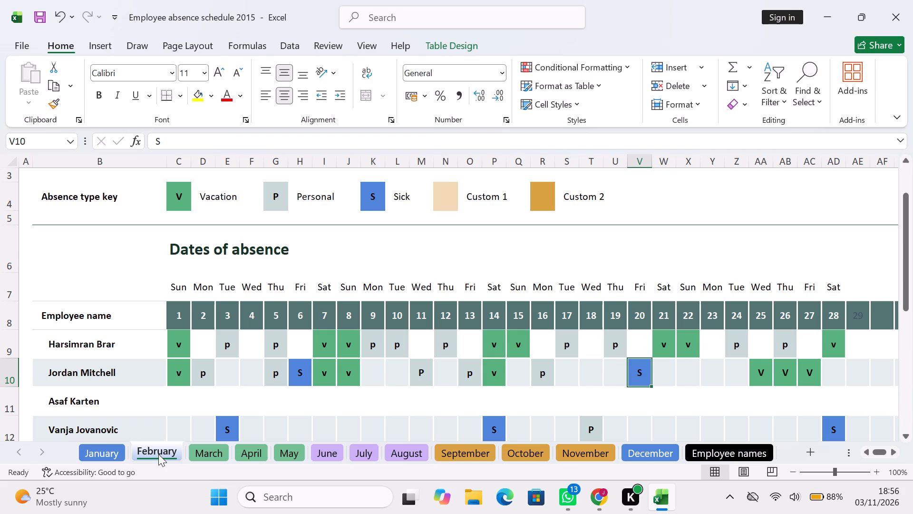
{"action": "key", "text": "p"}
{"action": "key", "text": "Right"}
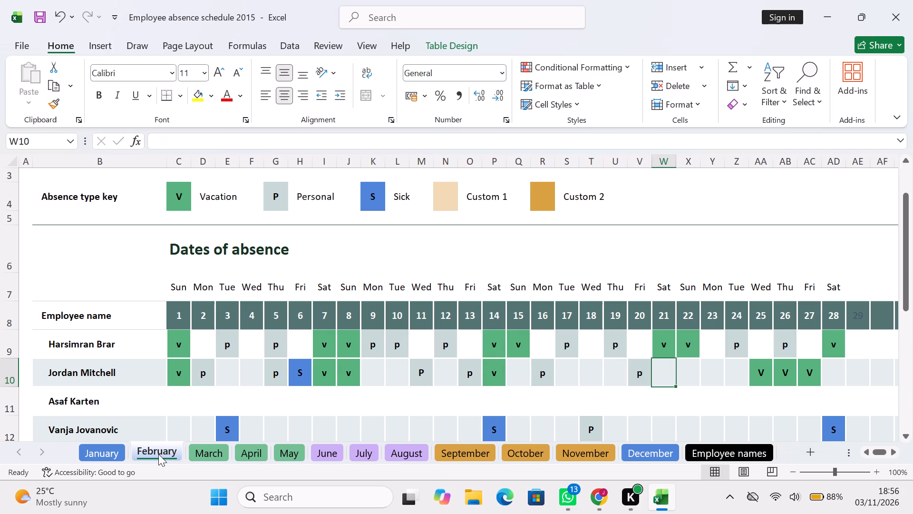
{"action": "key", "text": "v"}
{"action": "key", "text": "Right"}
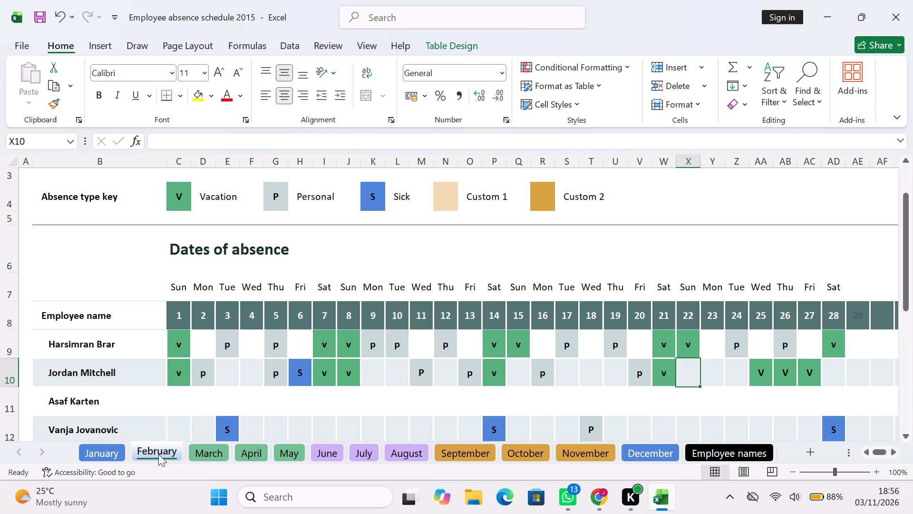
Review the second listed employee's absence codes across February days 18 to 26.
{"action": "key", "text": "Right"}
{"action": "key", "text": "Right"}
{"action": "key", "text": "Right"}
{"action": "key", "text": "Right"}
{"action": "key", "text": "Left"}
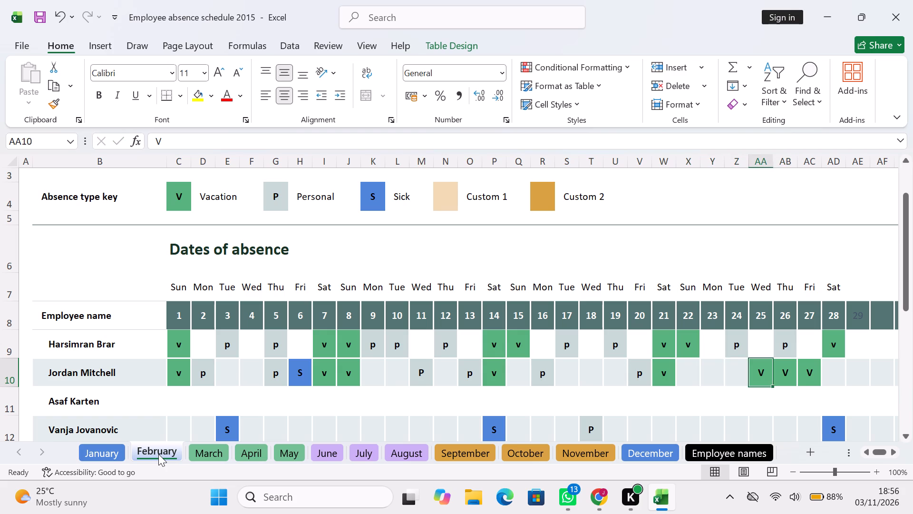
{"action": "key", "text": "Left"}
{"action": "key", "text": "Left"}
{"action": "key", "text": "Left"}
{"action": "key", "text": "Left"}
{"action": "key", "text": "Left"}
{"action": "key", "text": "Left"}
{"action": "key", "text": "Left"}
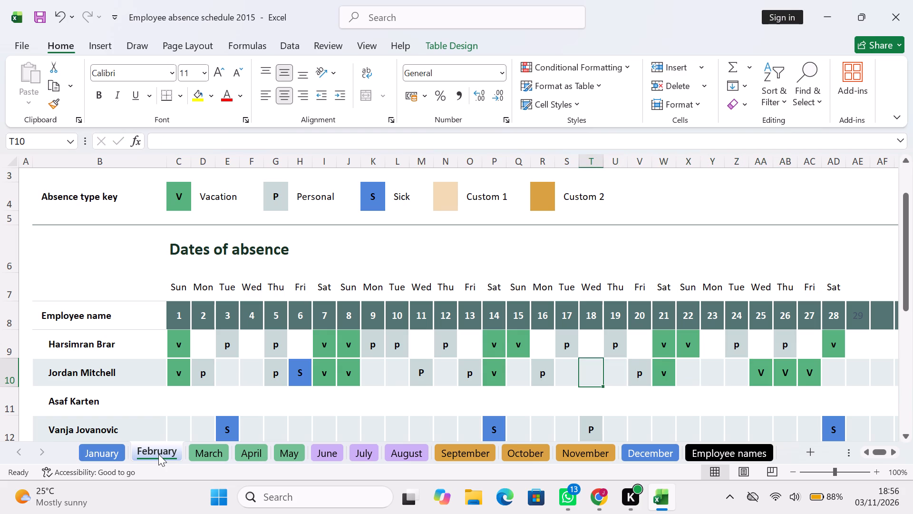
{"action": "key", "text": "Right"}
{"action": "key", "text": "Right"}
{"action": "key", "text": "Right"}
{"action": "key", "text": "Left"}
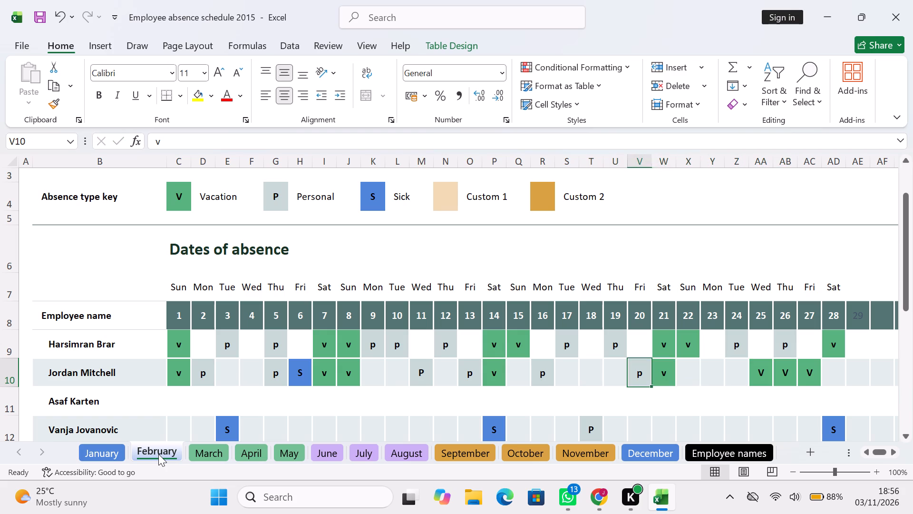
Change the second listed employee's February day 25 absence code to p.
{"action": "key", "text": "Right"}
{"action": "key", "text": "Right"}
{"action": "key", "text": "Right"}
{"action": "key", "text": "Right"}
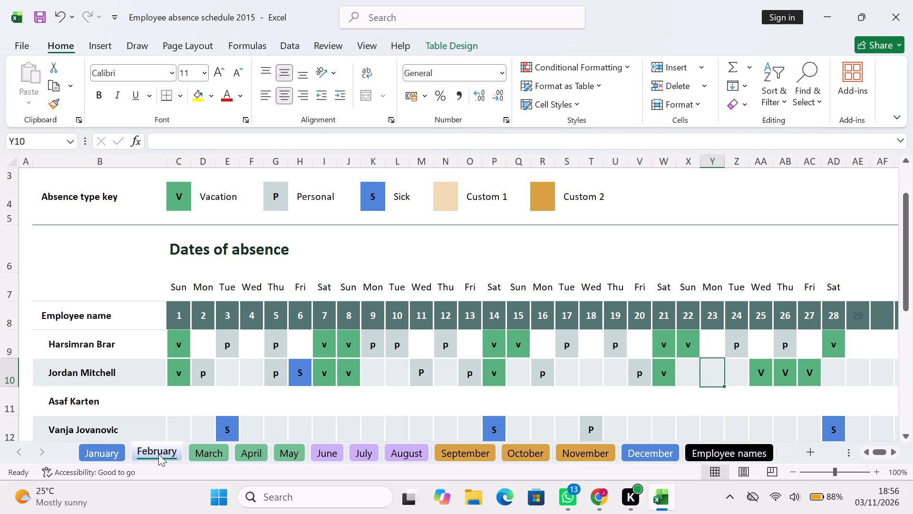
{"action": "key", "text": "Right"}
{"action": "key", "text": "Right"}
{"action": "key", "text": "Left"}
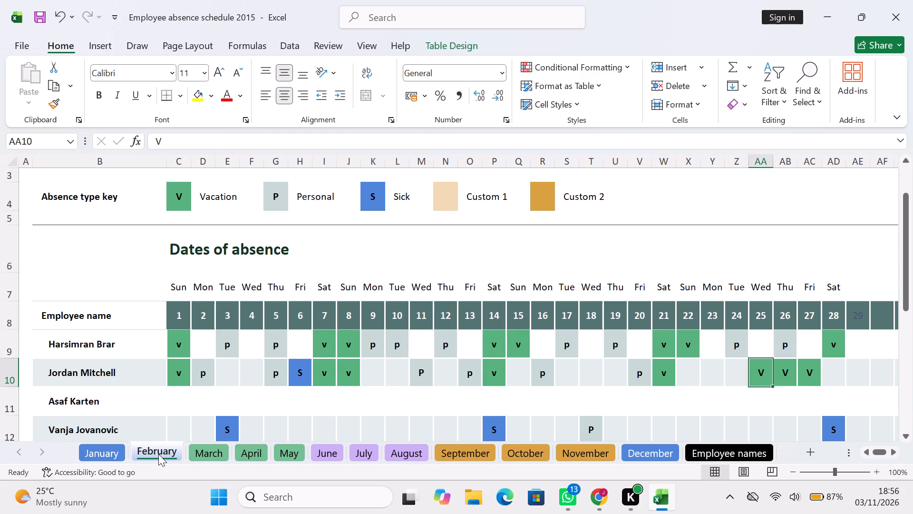
{"action": "key", "text": "p"}
{"action": "key", "text": "Right"}
Clear the second listed employee's absence codes on February days 26 and 27.
{"action": "key", "text": "Right"}
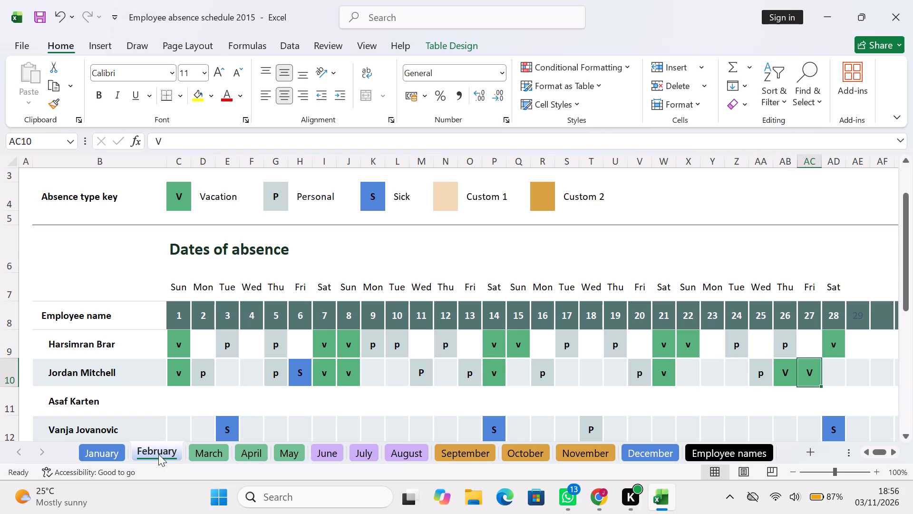
{"action": "key", "text": "Right"}
{"action": "key", "text": "Left"}
{"action": "key", "text": "BackSpace"}
{"action": "key", "text": "Left"}
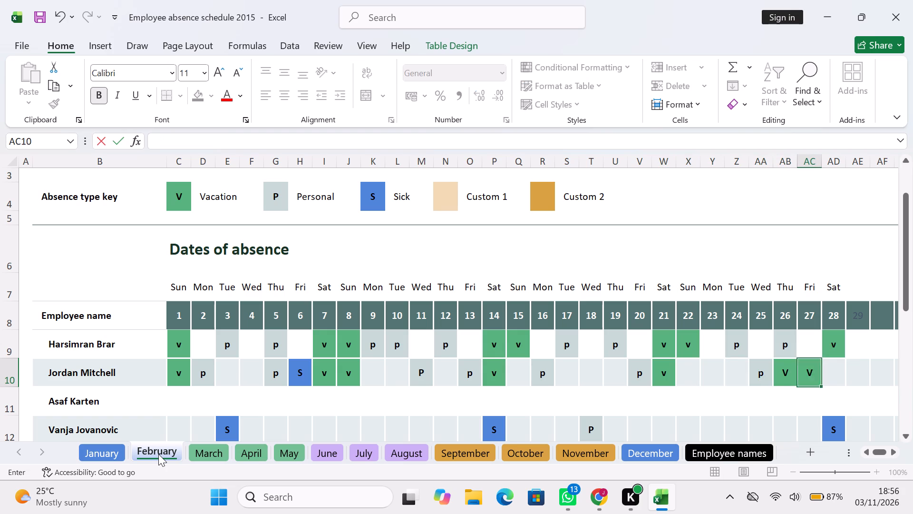
{"action": "key", "text": "BackSpace"}
{"action": "key", "text": "Right"}
Enter v for the second listed employee on February day 28.
{"action": "key", "text": "Right"}
{"action": "key", "text": "Left"}
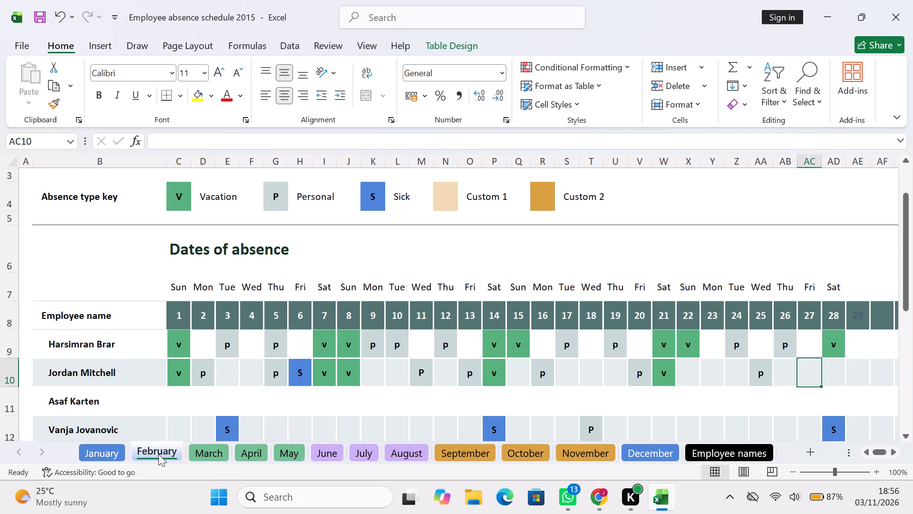
{"action": "key", "text": "Right"}
{"action": "key", "text": "v"}
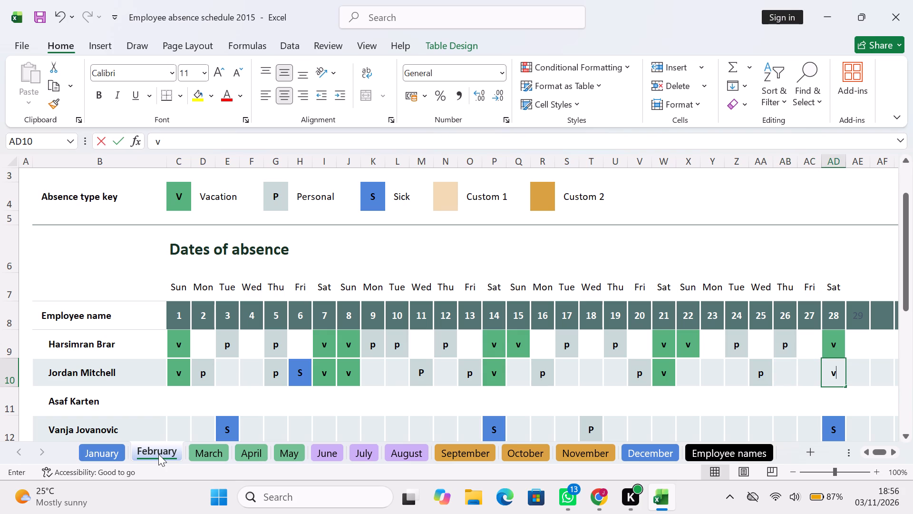
{"action": "key", "text": "Down"}
Enter v for the third listed employee on February day 1.
{"action": "key", "text": "Left"}
{"action": "key", "text": "Left"}
{"action": "key", "text": "Left"}
{"action": "key", "text": "Left"}
{"action": "key", "text": "Left"}
{"action": "key", "text": "Left"}
{"action": "key", "text": "Left"}
{"action": "key", "text": "Left"}
{"action": "key", "text": "Left"}
{"action": "key", "text": "Left"}
{"action": "key", "text": "Left"}
{"action": "key", "text": "Left"}
{"action": "key", "text": "Left"}
{"action": "key", "text": "Left"}
{"action": "key", "text": "Left"}
{"action": "key", "text": "Left"}
{"action": "key", "text": "Left"}
{"action": "key", "text": "Left"}
{"action": "key", "text": "Left"}
{"action": "key", "text": "Left"}
{"action": "key", "text": "Left"}
{"action": "key", "text": "Left"}
{"action": "key", "text": "Left"}
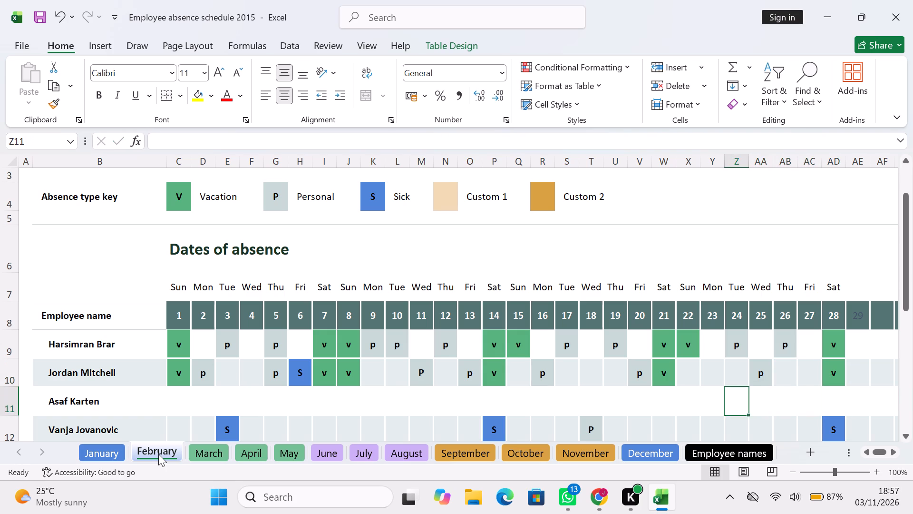
{"action": "key", "text": "Left"}
{"action": "key", "text": "Left"}
{"action": "key", "text": "Left"}
{"action": "key", "text": "Left"}
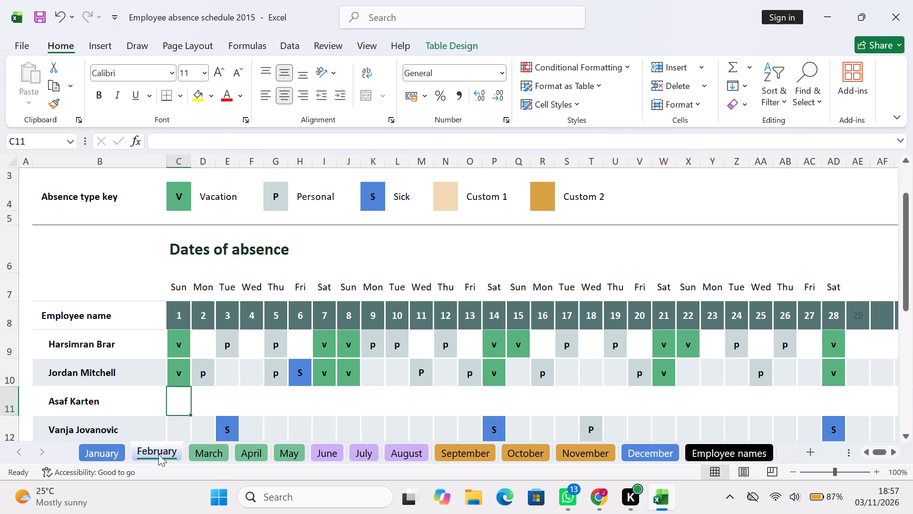
{"action": "key", "text": "v"}
{"action": "key", "text": "Right"}
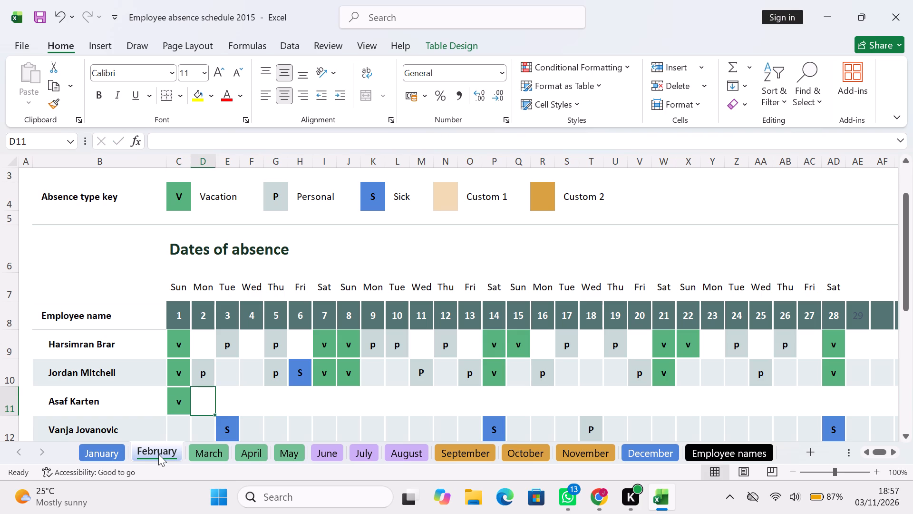
Enter absence codes for the third listed employee in February: p on day 4 and v on day 7.
{"action": "key", "text": "Right"}
{"action": "key", "text": "Right"}
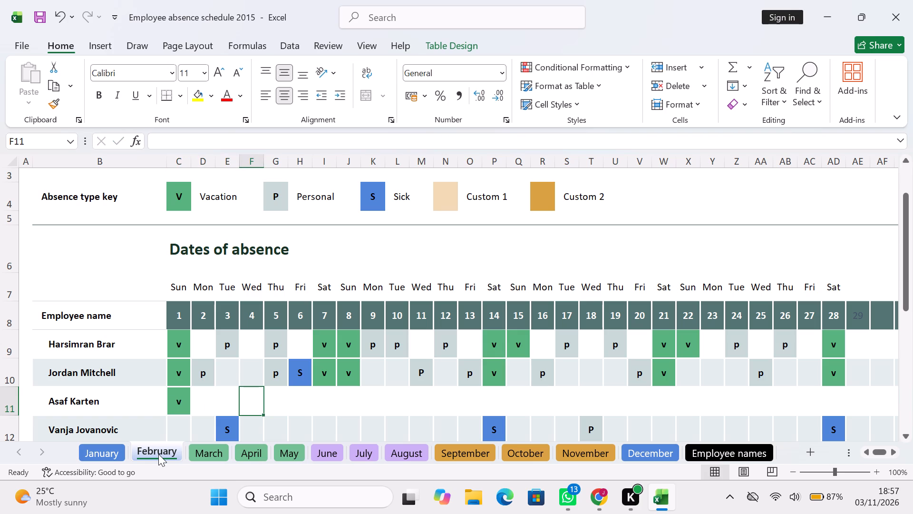
{"action": "key", "text": "p"}
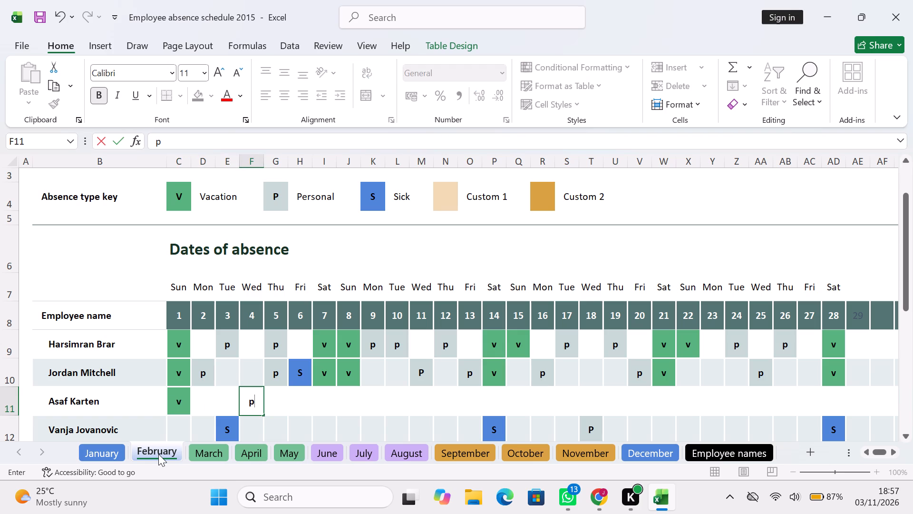
{"action": "key", "text": "Right"}
{"action": "key", "text": "Right"}
{"action": "key", "text": "Right"}
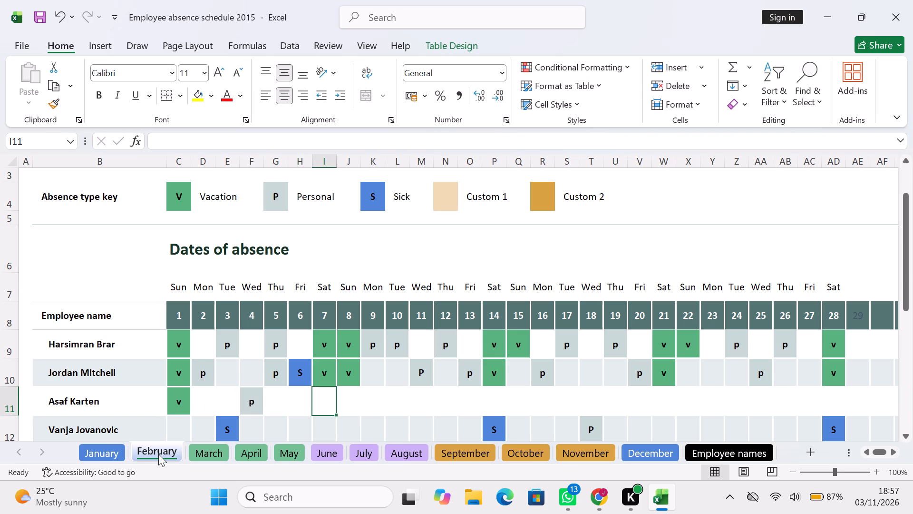
{"action": "key", "text": "Left"}
{"action": "key", "text": "Right"}
{"action": "key", "text": "v"}
{"action": "key", "text": "Right"}
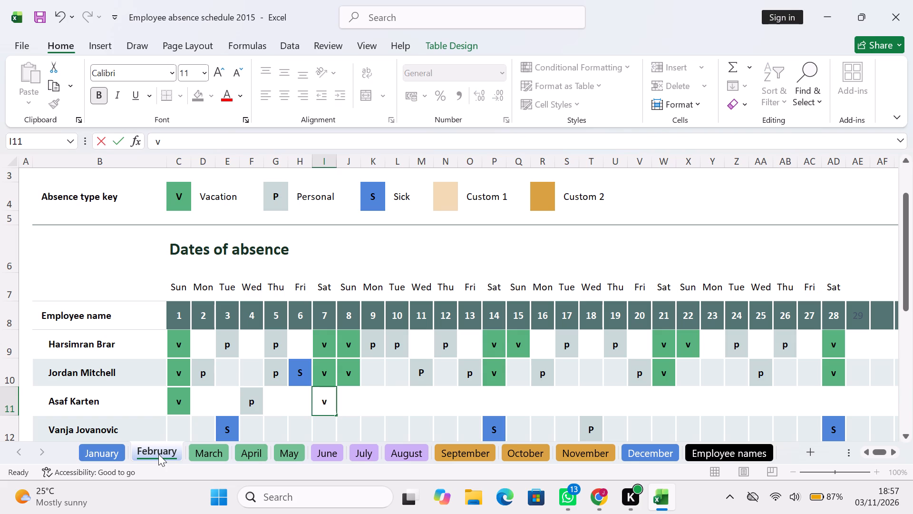
Enter p for the third listed employee on February days 10 and 13.
{"action": "key", "text": "Right"}
{"action": "key", "text": "Right"}
{"action": "key", "text": "Left"}
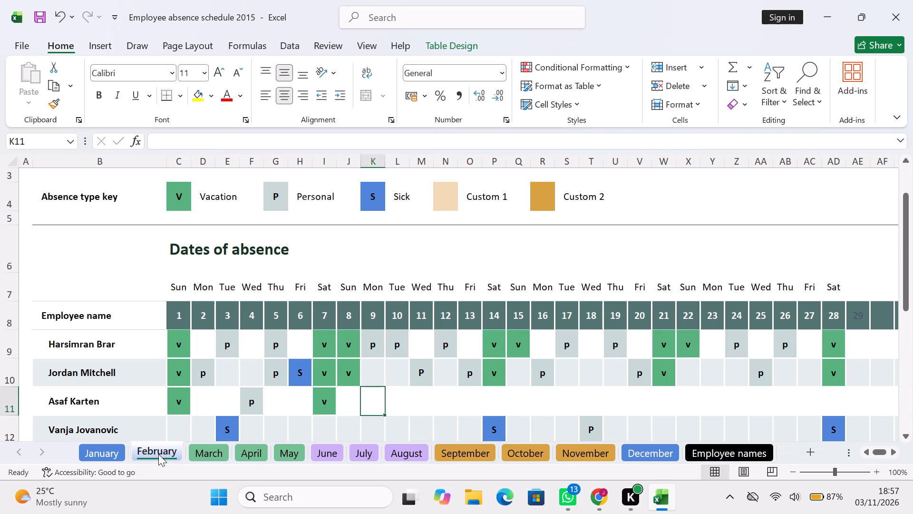
{"action": "key", "text": "Right"}
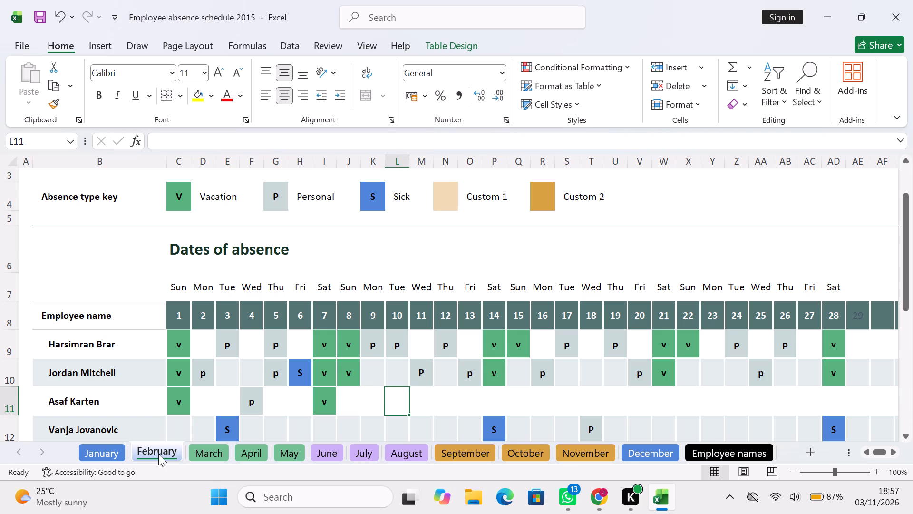
{"action": "key", "text": "p"}
{"action": "key", "text": "Right"}
{"action": "key", "text": "Right"}
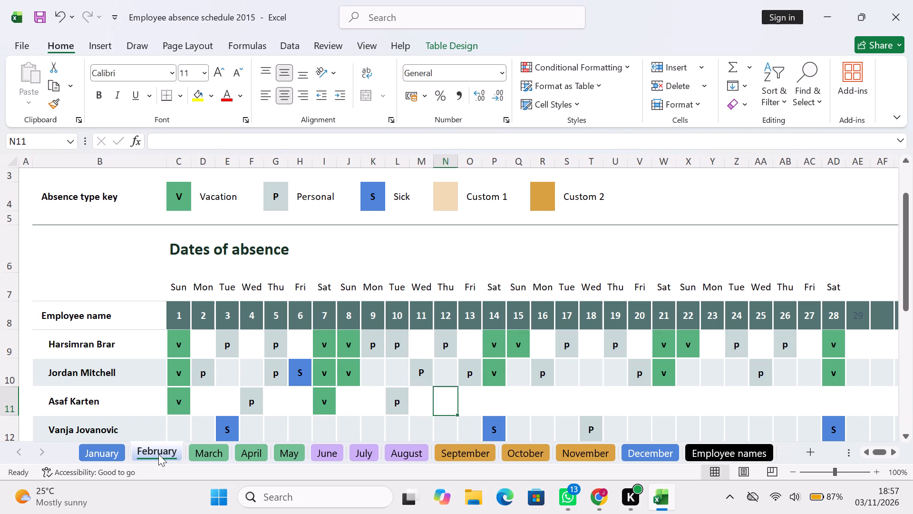
{"action": "key", "text": "Right"}
{"action": "key", "text": "p"}
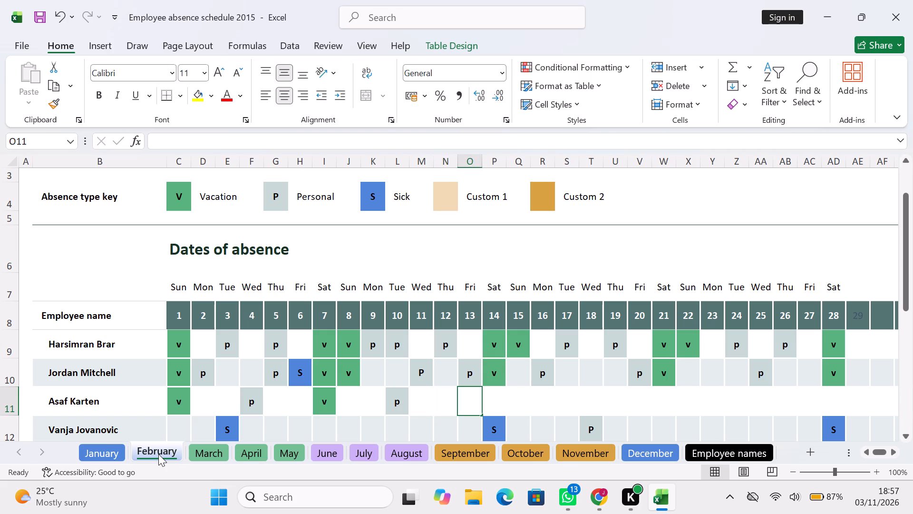
{"action": "key", "text": "Right"}
Enter v for the third listed employee on February days 14 and 15.
{"action": "key", "text": "Right"}
{"action": "key", "text": "Left"}
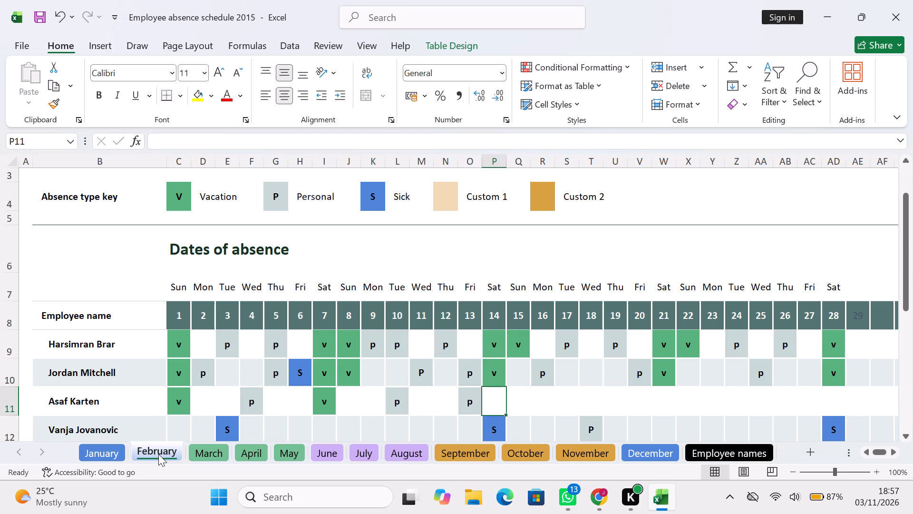
{"action": "key", "text": "v"}
{"action": "key", "text": "Right"}
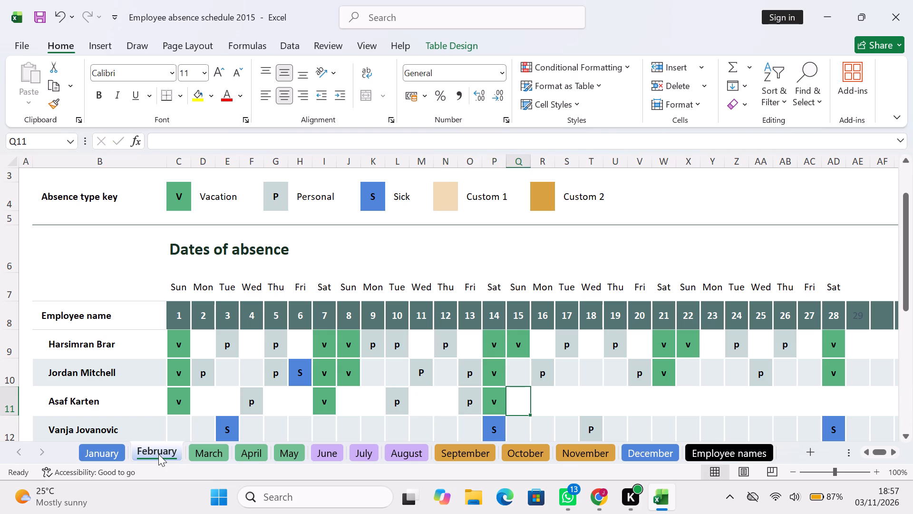
{"action": "key", "text": "v"}
{"action": "key", "text": "Right"}
Enter p for the third listed employee on February days 17 and 20.
{"action": "key", "text": "Right"}
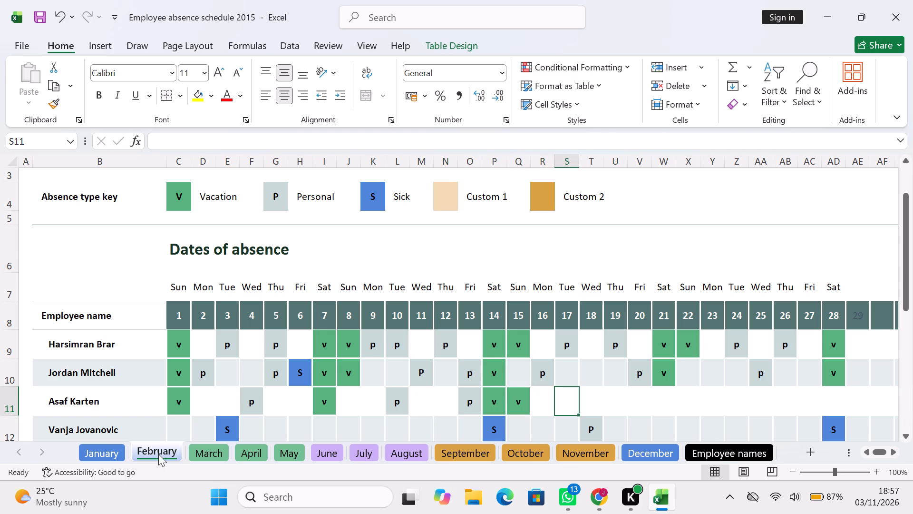
{"action": "key", "text": "p"}
{"action": "key", "text": "Right"}
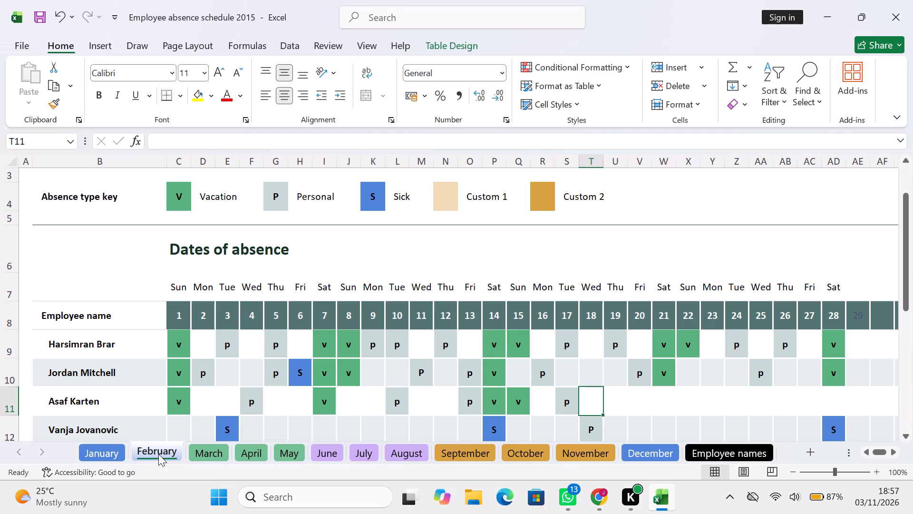
{"action": "key", "text": "Right"}
{"action": "key", "text": "Right"}
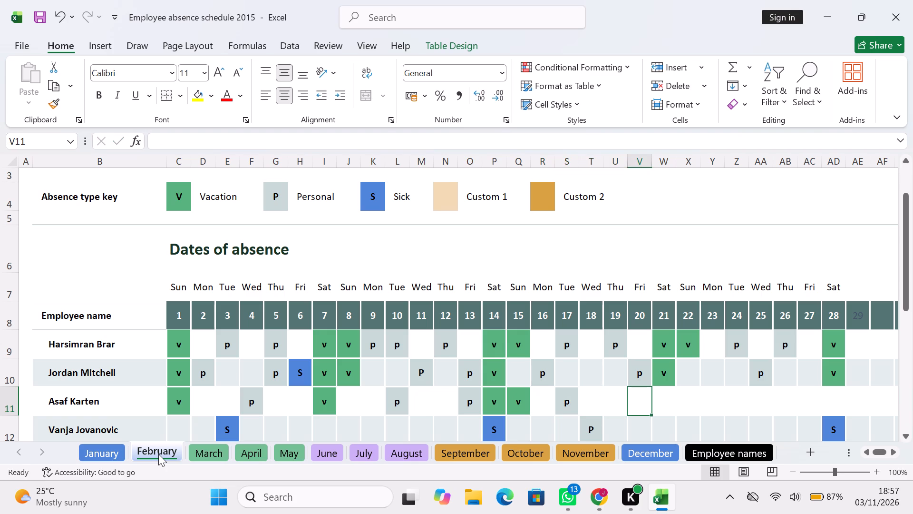
{"action": "key", "text": "p"}
{"action": "key", "text": "Right"}
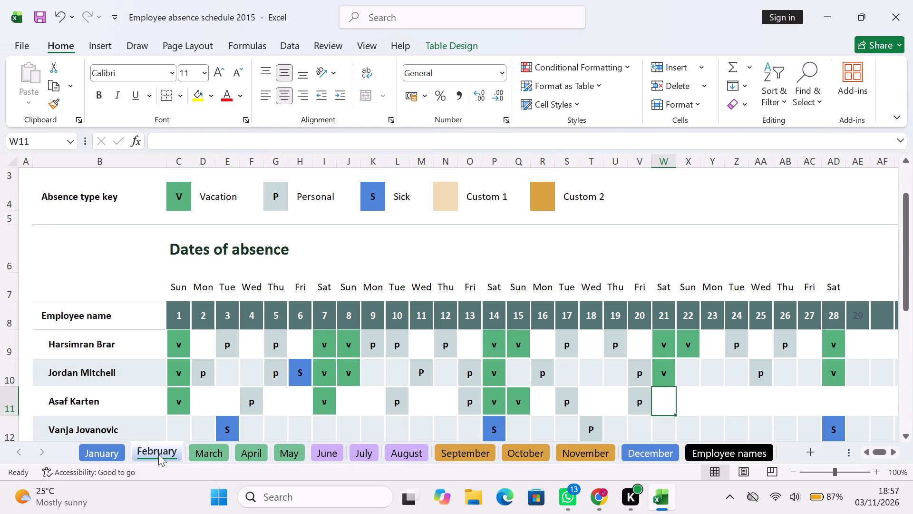
Enter v for the third listed employee on February days 21 and 22.
{"action": "key", "text": "Right"}
{"action": "key", "text": "Left"}
{"action": "key", "text": "v"}
{"action": "key", "text": "Right"}
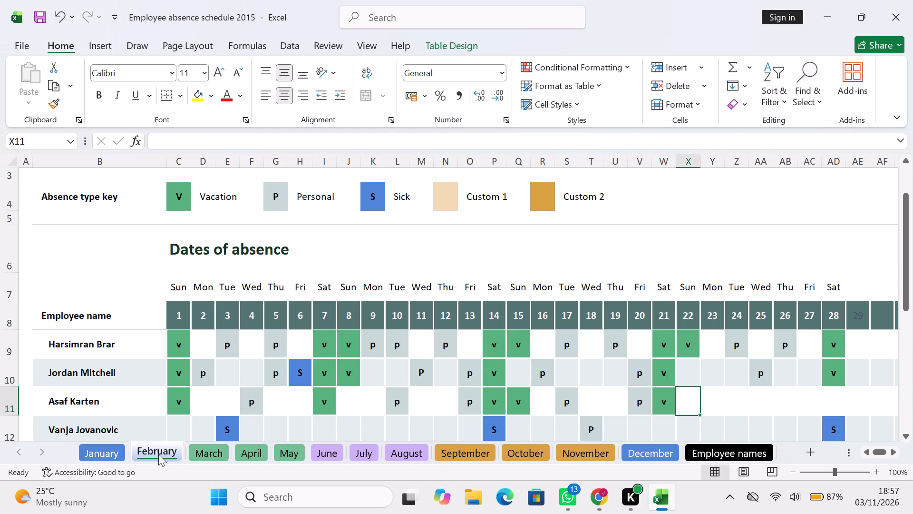
{"action": "key", "text": "v"}
{"action": "key", "text": "Right"}
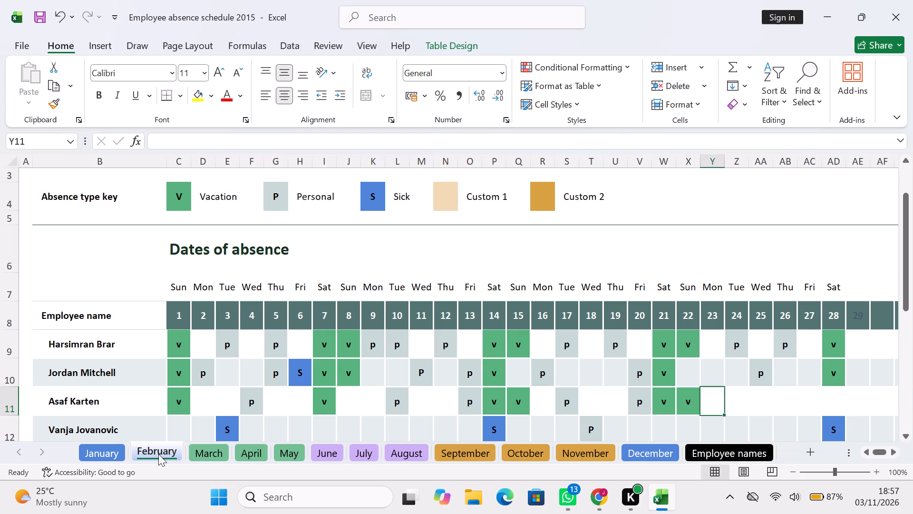
Check the third listed employee's February absence codes across the row.
{"action": "key", "text": "Right"}
{"action": "key", "text": "Left"}
{"action": "key", "text": "Left"}
{"action": "key", "text": "Left"}
{"action": "key", "text": "Left"}
{"action": "key", "text": "Left"}
{"action": "key", "text": "Left"}
{"action": "key", "text": "Left"}
{"action": "key", "text": "Left"}
{"action": "key", "text": "Left"}
{"action": "key", "text": "Left"}
{"action": "key", "text": "Left"}
{"action": "key", "text": "Left"}
{"action": "key", "text": "Left"}
{"action": "key", "text": "Left"}
{"action": "key", "text": "Left"}
{"action": "key", "text": "Left"}
{"action": "key", "text": "Left"}
{"action": "key", "text": "Left"}
{"action": "key", "text": "Left"}
{"action": "key", "text": "Left"}
{"action": "key", "text": "Left"}
{"action": "key", "text": "Left"}
{"action": "key", "text": "Left"}
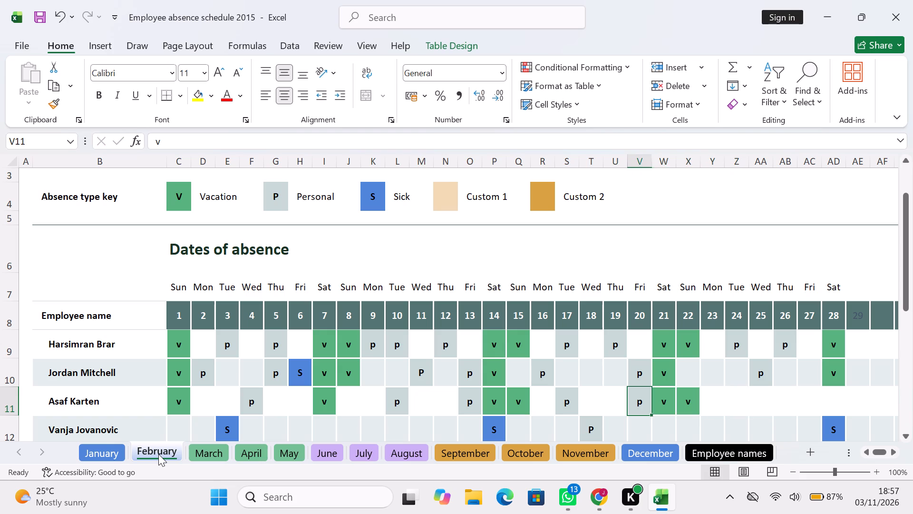
{"action": "key", "text": "Right"}
{"action": "key", "text": "Right"}
{"action": "key", "text": "Right"}
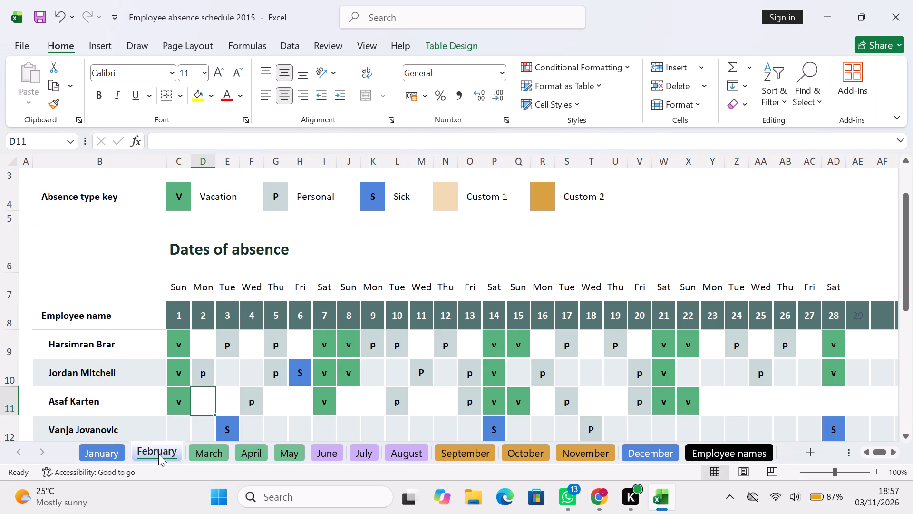
{"action": "key", "text": "Right"}
{"action": "key", "text": "Right"}
{"action": "key", "text": "Right"}
{"action": "key", "text": "Right"}
{"action": "key", "text": "Right"}
{"action": "key", "text": "Right"}
{"action": "key", "text": "Right"}
{"action": "key", "text": "Right"}
{"action": "key", "text": "Right"}
{"action": "key", "text": "Right"}
{"action": "key", "text": "Right"}
{"action": "key", "text": "Right"}
{"action": "key", "text": "Right"}
{"action": "key", "text": "Right"}
{"action": "key", "text": "Right"}
{"action": "key", "text": "Right"}
{"action": "key", "text": "Right"}
{"action": "key", "text": "Right"}
{"action": "key", "text": "Right"}
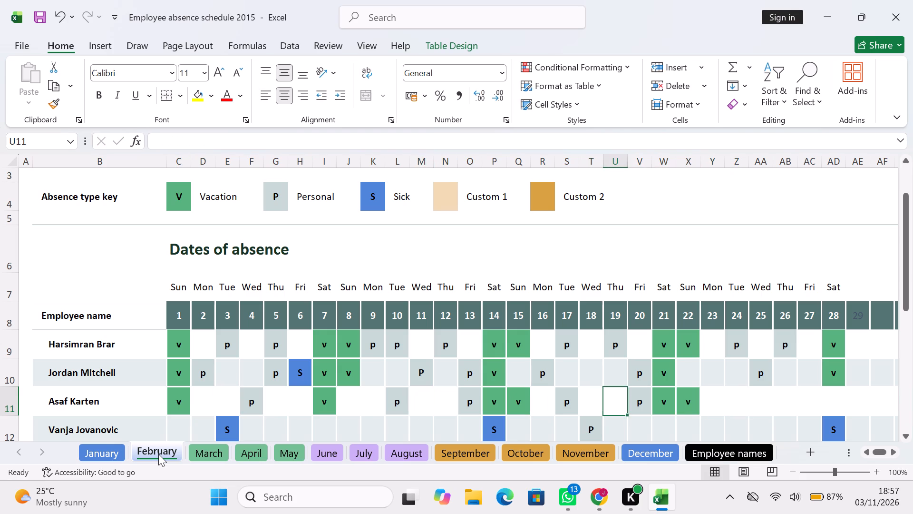
{"action": "key", "text": "Right"}
{"action": "key", "text": "Right"}
{"action": "key", "text": "Right"}
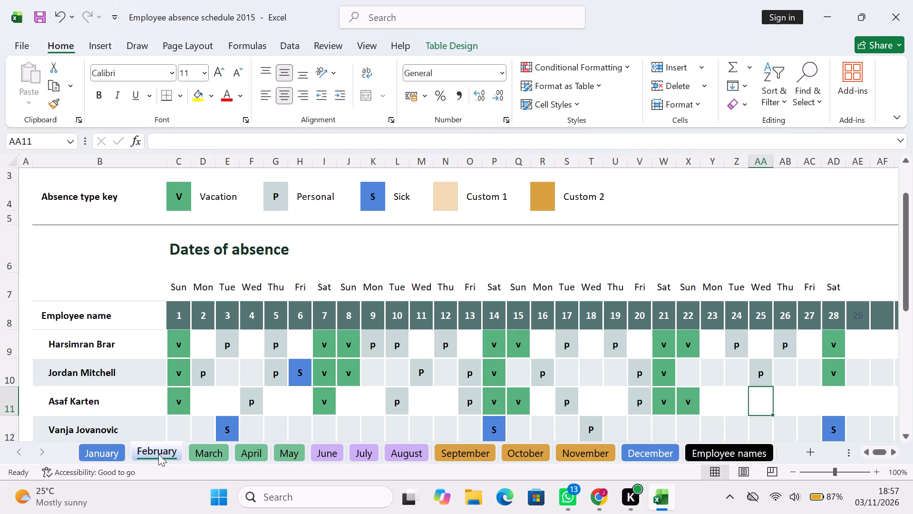
Enter p for the third listed employee on February days 23 and 26.
{"action": "key", "text": "Left"}
{"action": "key", "text": "Left"}
{"action": "key", "text": "Left"}
{"action": "key", "text": "Right"}
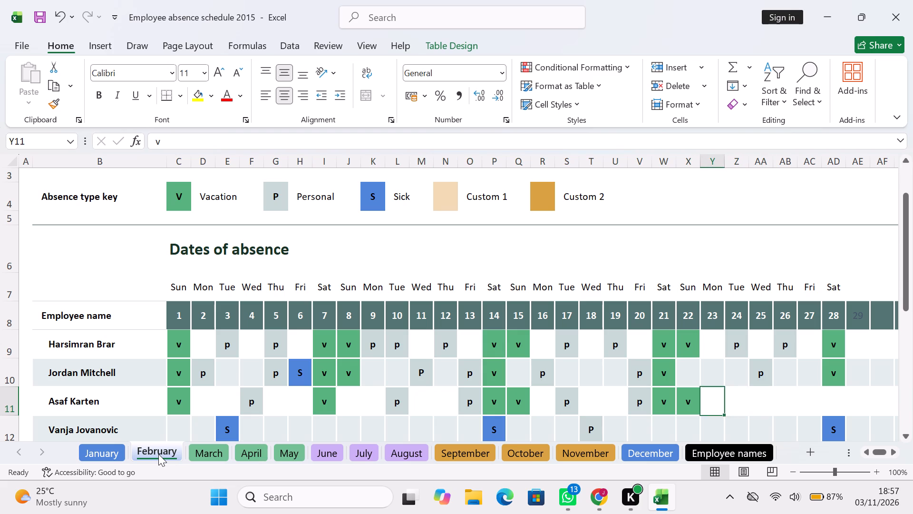
{"action": "key", "text": "Right"}
{"action": "key", "text": "Right"}
{"action": "key", "text": "Left"}
{"action": "key", "text": "Left"}
{"action": "key", "text": "Right"}
{"action": "key", "text": "Left"}
{"action": "key", "text": "p"}
{"action": "key", "text": "Right"}
{"action": "key", "text": "Right"}
{"action": "key", "text": "Right"}
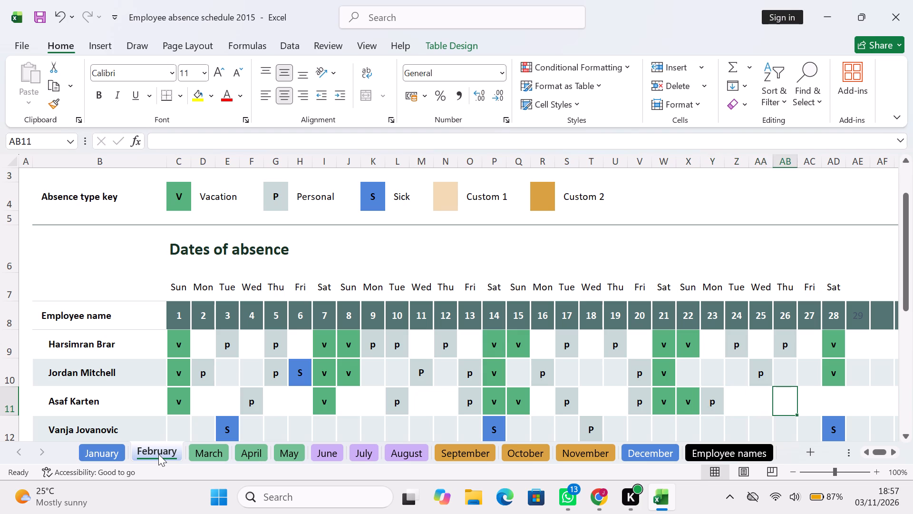
{"action": "key", "text": "Right"}
{"action": "key", "text": "Left"}
{"action": "key", "text": "p"}
{"action": "key", "text": "Right"}
Enter v for the third listed employee on February day 28.
{"action": "key", "text": "Right"}
{"action": "key", "text": "Left"}
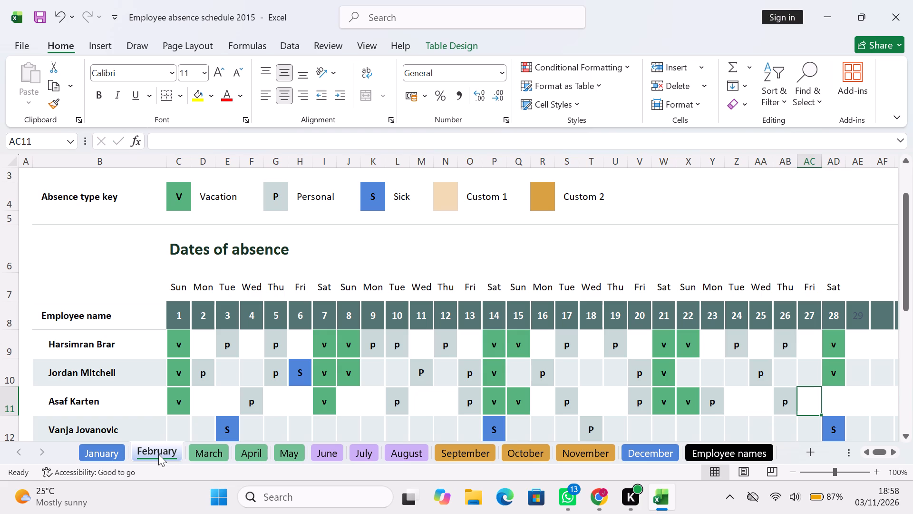
{"action": "key", "text": "Right"}
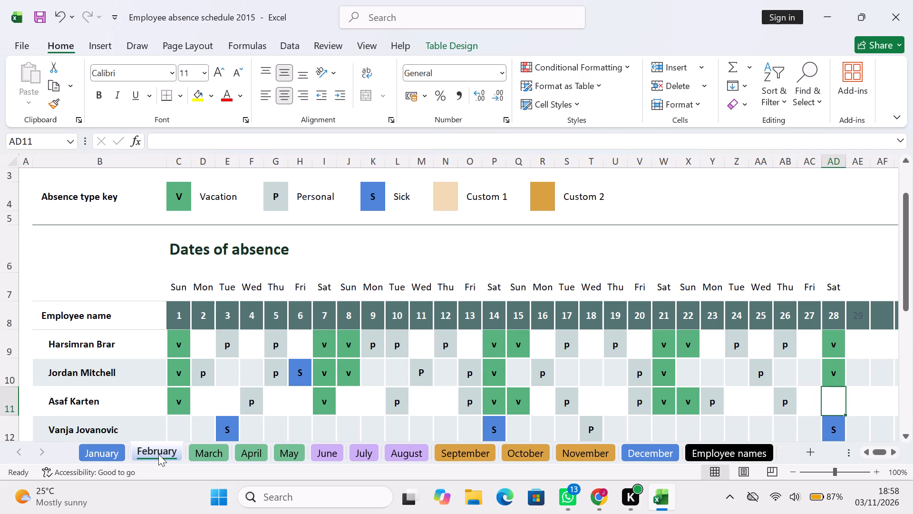
{"action": "key", "text": "v"}
{"action": "key", "text": "Left"}
Review the third listed employee's February codes from the end of the month back to the first days.
{"action": "key", "text": "Left"}
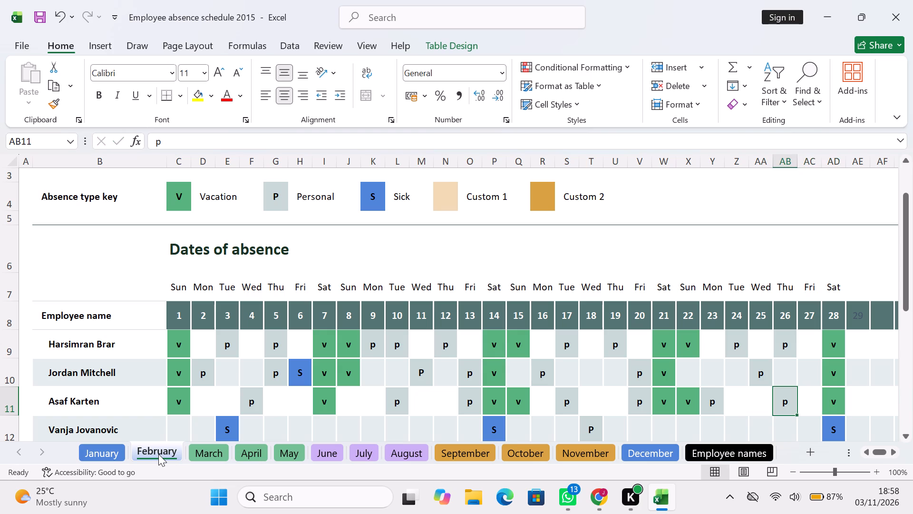
{"action": "key", "text": "Left"}
{"action": "key", "text": "Left"}
{"action": "key", "text": "Left"}
{"action": "key", "text": "Left"}
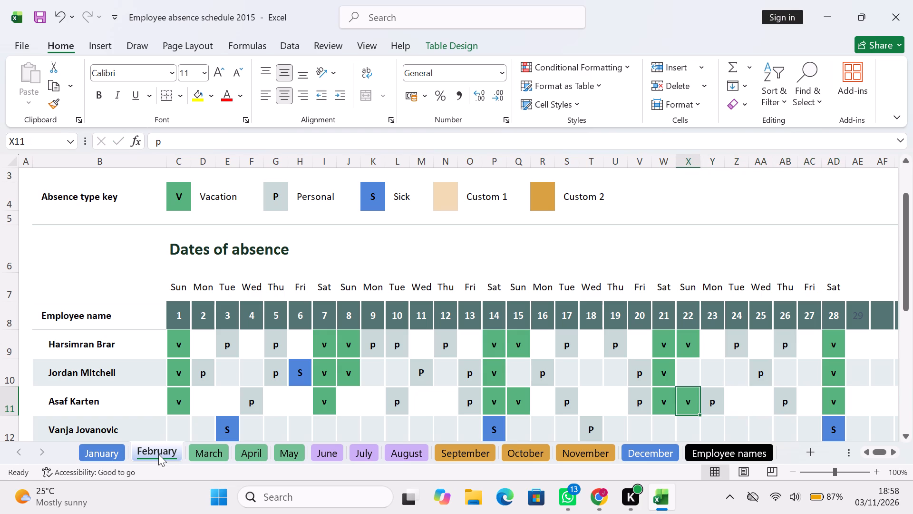
{"action": "key", "text": "Left"}
{"action": "key", "text": "Left"}
{"action": "key", "text": "Left"}
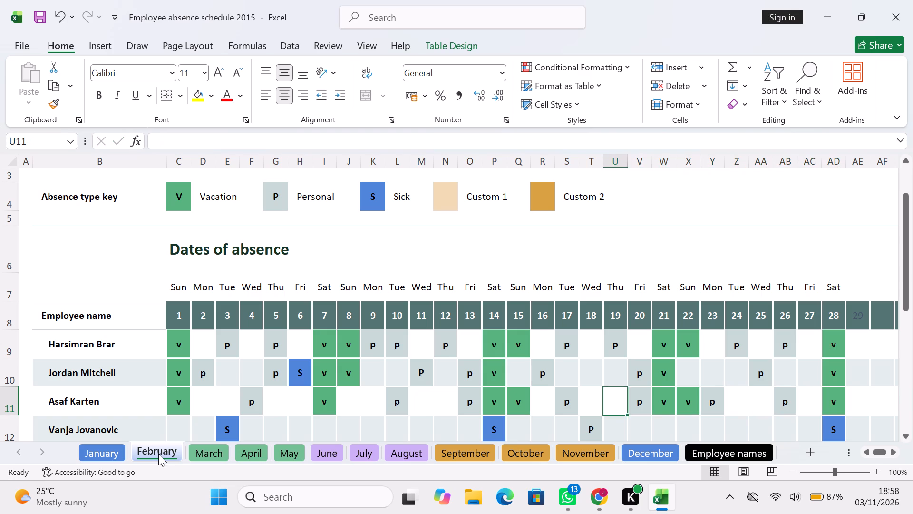
{"action": "key", "text": "Left"}
{"action": "key", "text": "Left"}
{"action": "key", "text": "Left"}
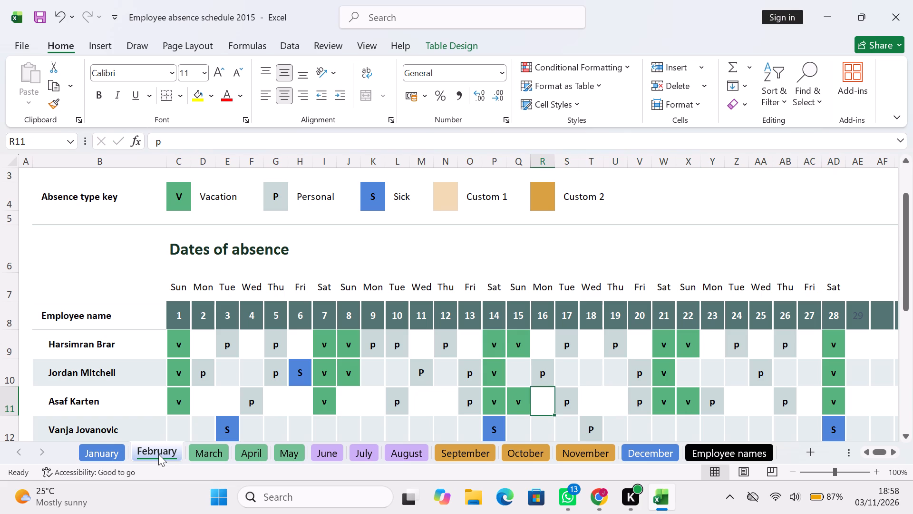
{"action": "key", "text": "Left"}
{"action": "key", "text": "Left"}
{"action": "key", "text": "Left"}
{"action": "key", "text": "Left"}
{"action": "key", "text": "Left"}
{"action": "key", "text": "Left"}
{"action": "key", "text": "Left"}
{"action": "key", "text": "Left"}
{"action": "key", "text": "Left"}
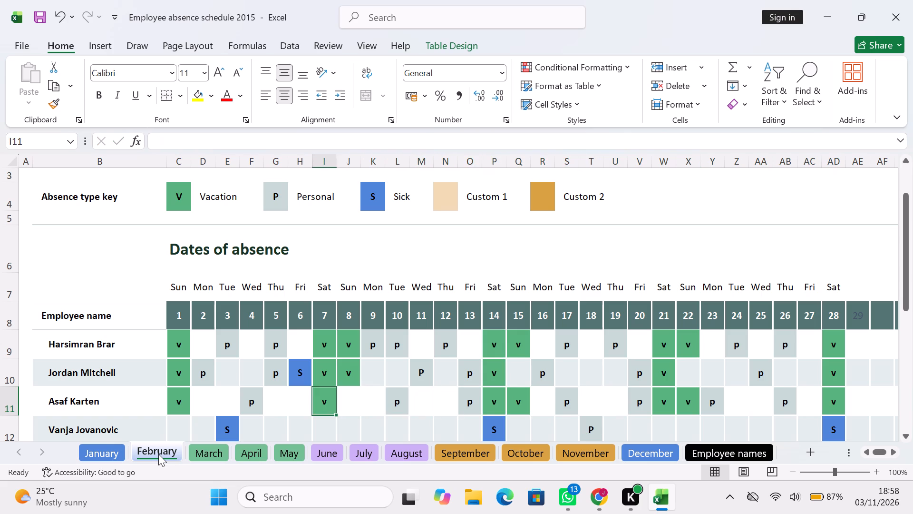
{"action": "key", "text": "Left"}
{"action": "key", "text": "Left"}
{"action": "key", "text": "Left"}
{"action": "key", "text": "Left"}
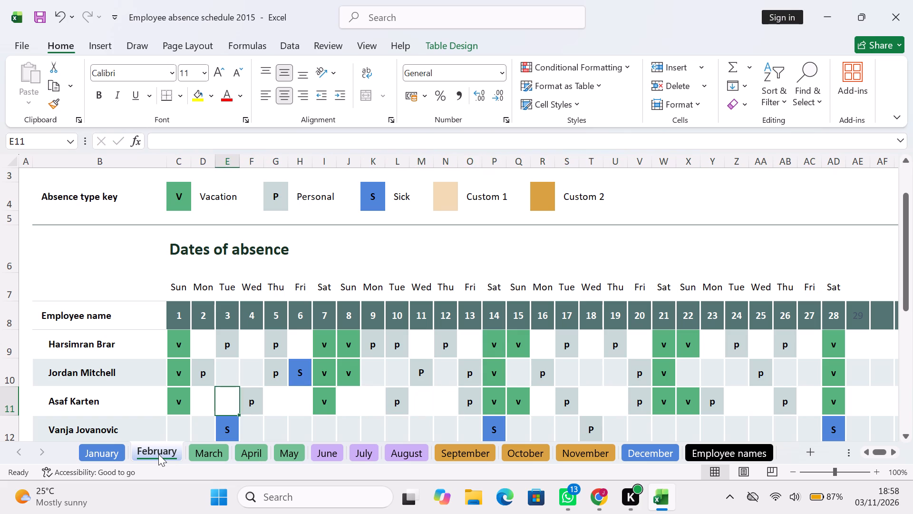
{"action": "key", "text": "Left"}
{"action": "key", "text": "Left"}
{"action": "key", "text": "Right"}
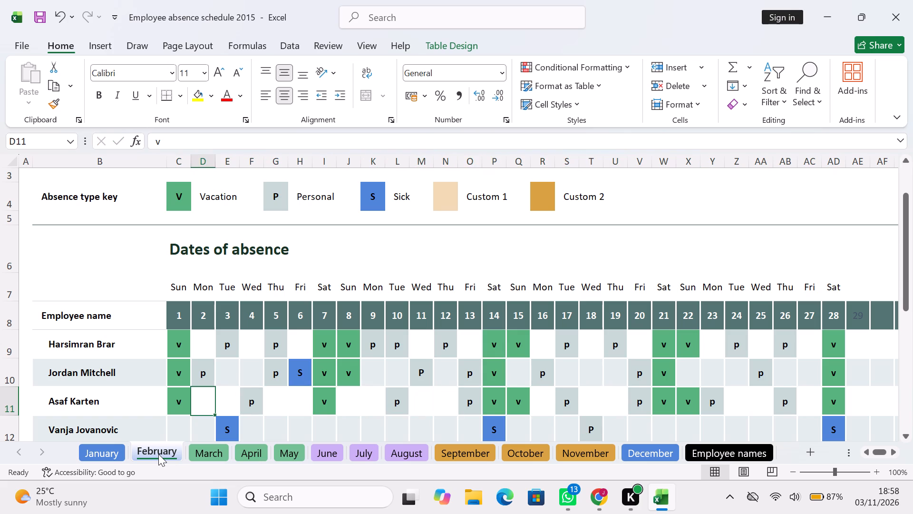
{"action": "key", "text": "Right"}
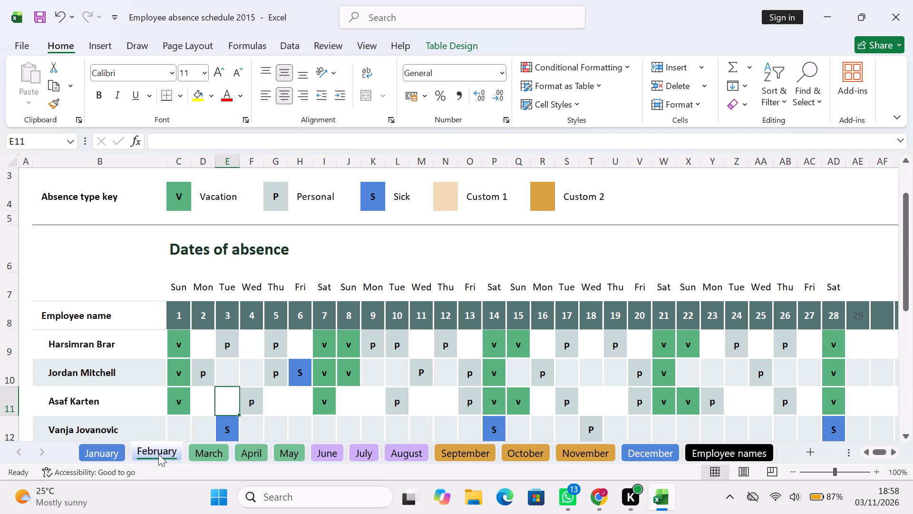
{"action": "key", "text": "Right"}
{"action": "key", "text": "Right"}
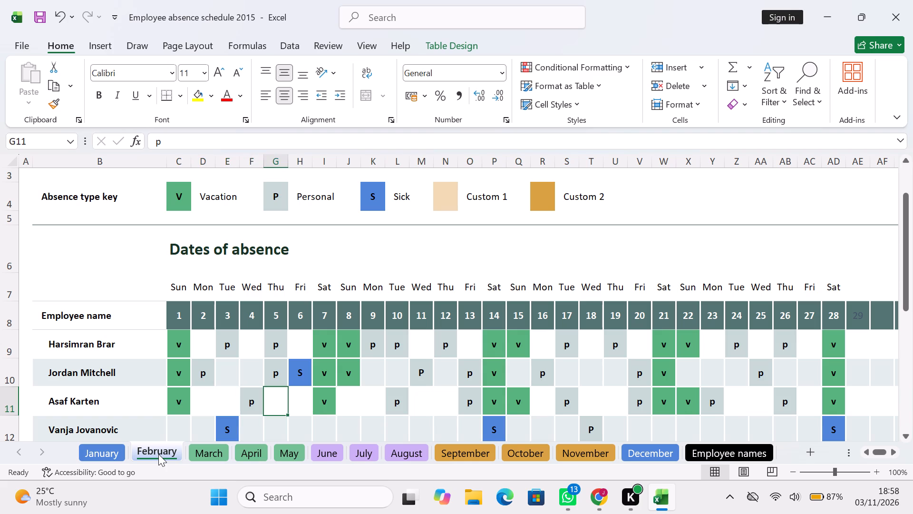
{"action": "key", "text": "Left"}
{"action": "key", "text": "Left"}
{"action": "key", "text": "Left"}
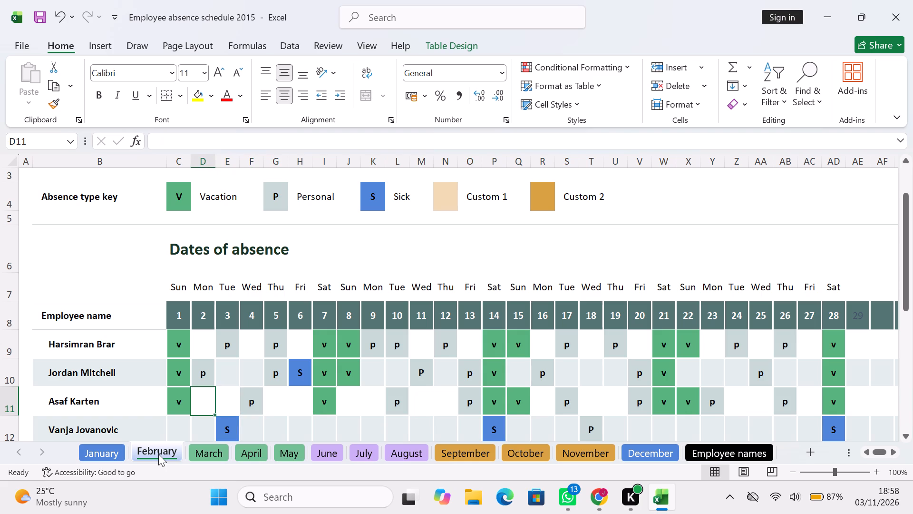
For the fourth listed employee, enter v on February day 1 and p on days 3 and 6.
{"action": "key", "text": "Down"}
{"action": "key", "text": "Left"}
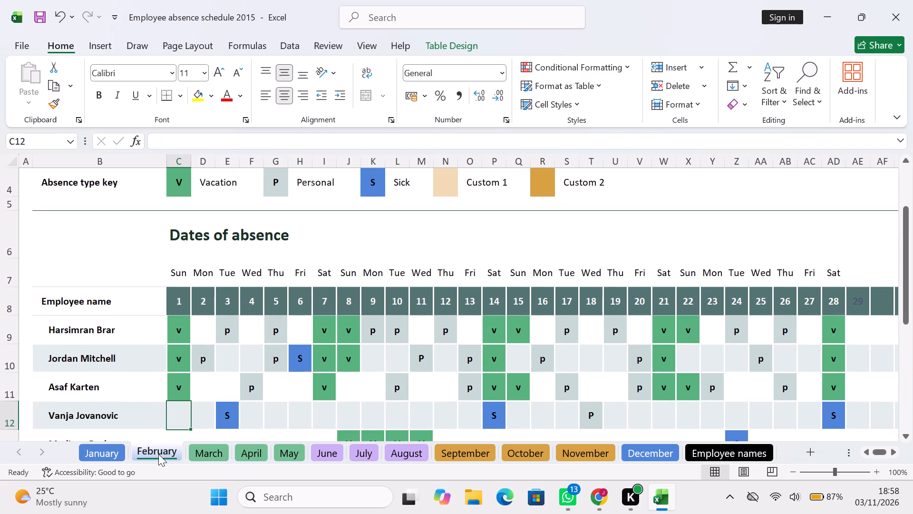
{"action": "key", "text": "v"}
{"action": "key", "text": "Right"}
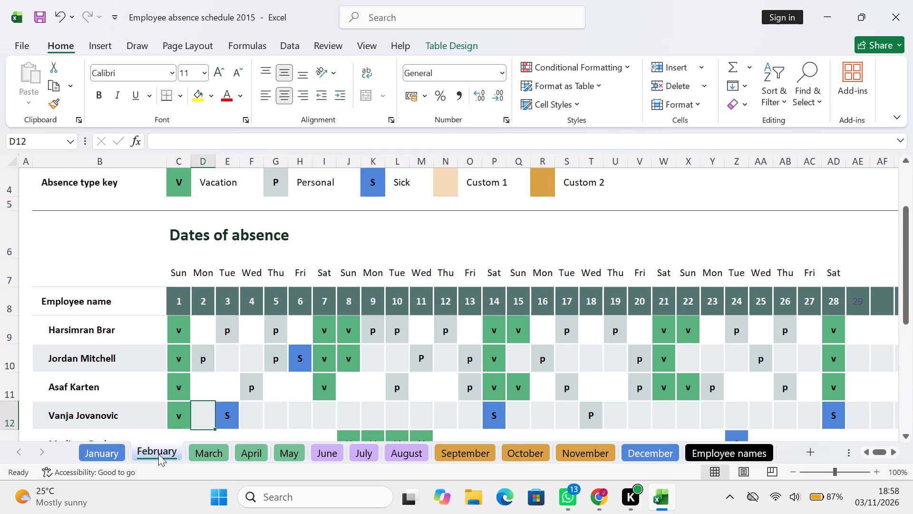
{"action": "key", "text": "Right"}
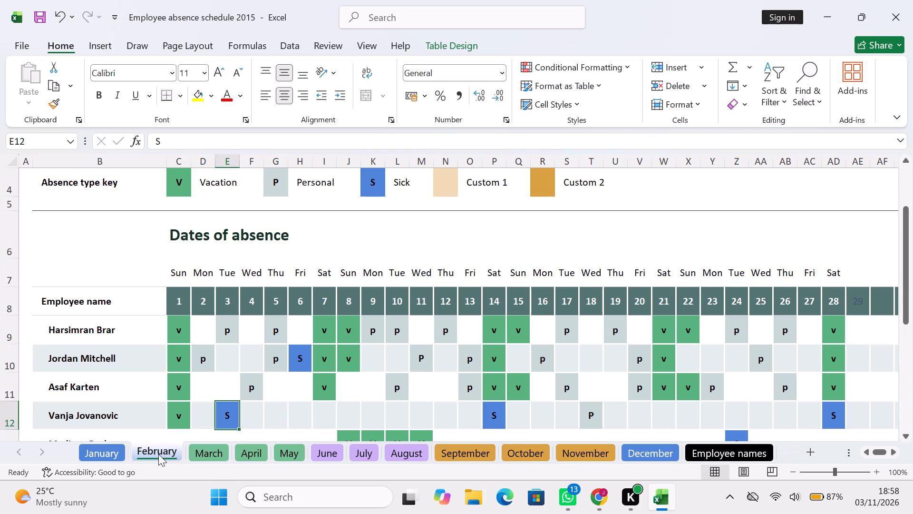
{"action": "key", "text": "p"}
{"action": "key", "text": "Right"}
{"action": "key", "text": "Right"}
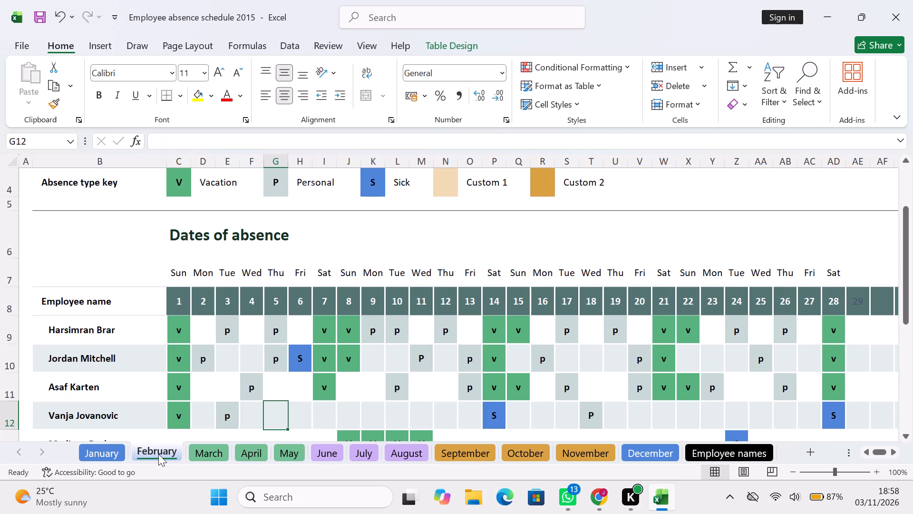
{"action": "key", "text": "Right"}
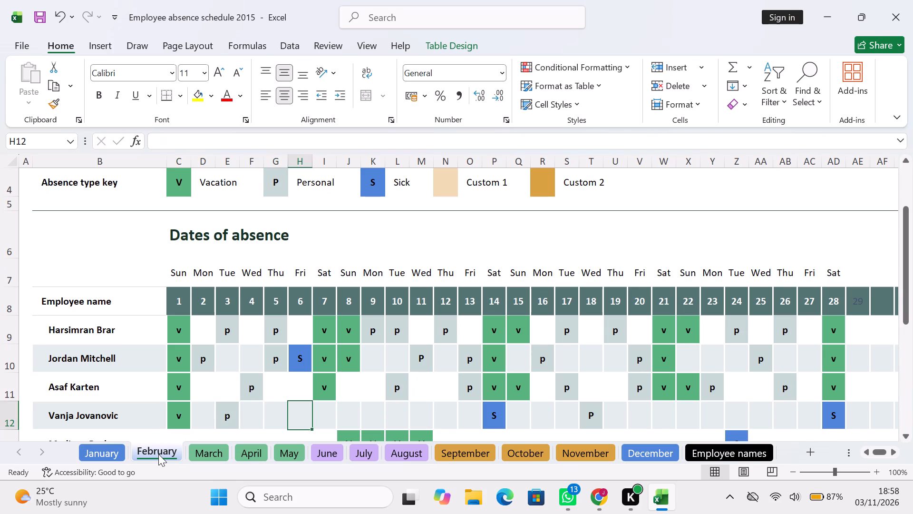
{"action": "key", "text": "p"}
{"action": "key", "text": "Right"}
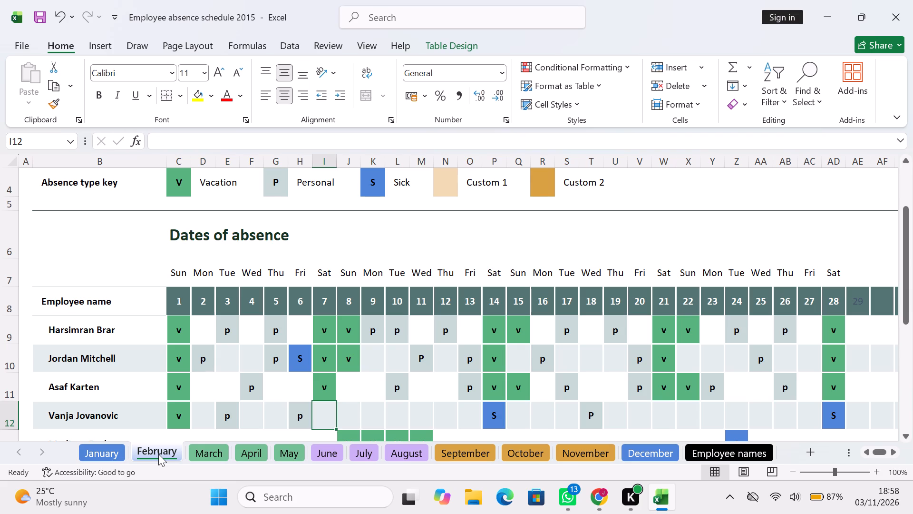
Enter v for the fourth listed employee on February days 7 and 8.
{"action": "key", "text": "v"}
{"action": "key", "text": "Right"}
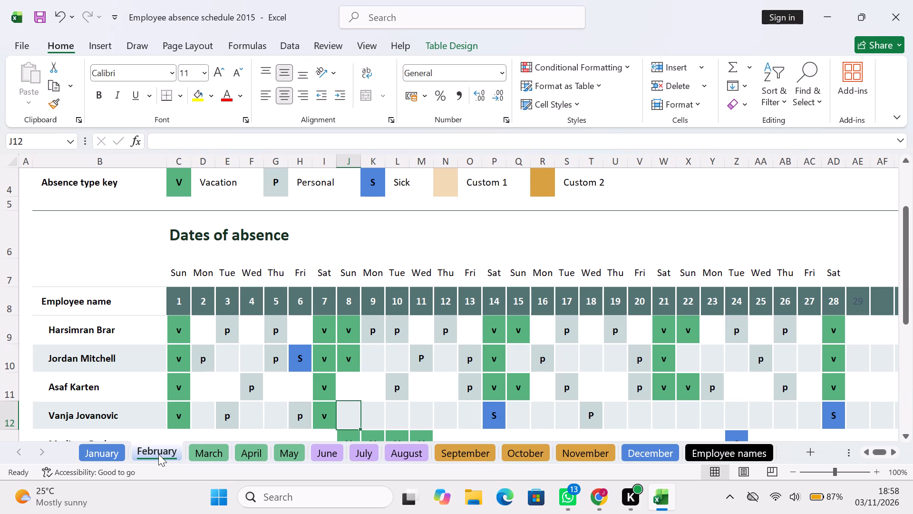
{"action": "key", "text": "v"}
{"action": "key", "text": "Right"}
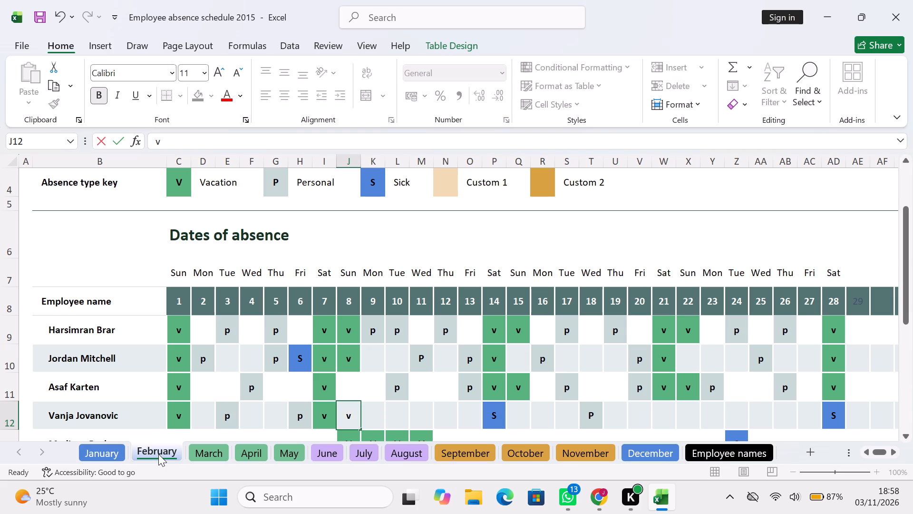
Enter p for the fourth listed employee on February days 9 and 11.
{"action": "key", "text": "Right"}
{"action": "key", "text": "Right"}
{"action": "key", "text": "Left"}
{"action": "key", "text": "Left"}
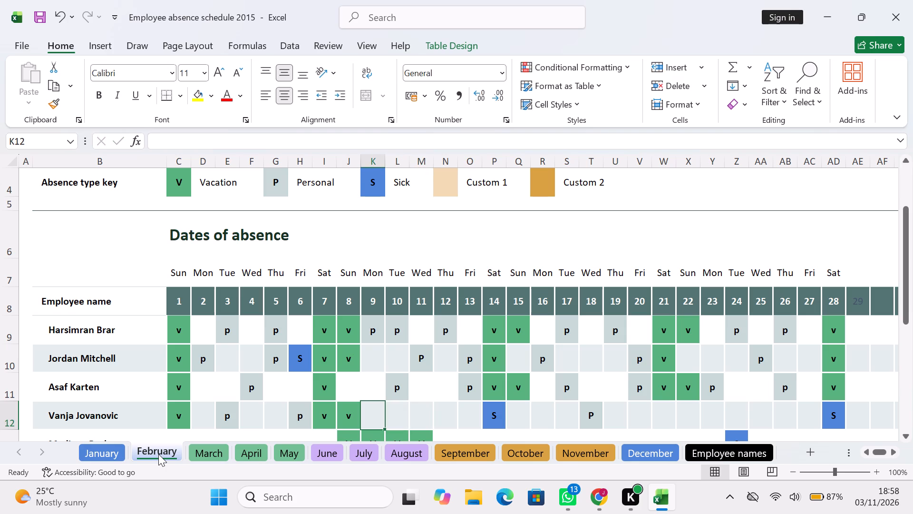
{"action": "key", "text": "p"}
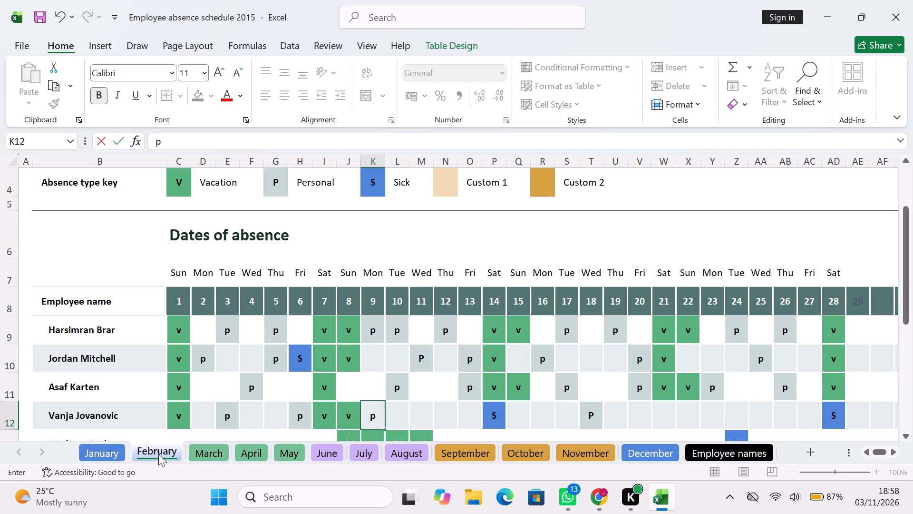
{"action": "key", "text": "Right"}
{"action": "key", "text": "Right"}
{"action": "key", "text": "Left"}
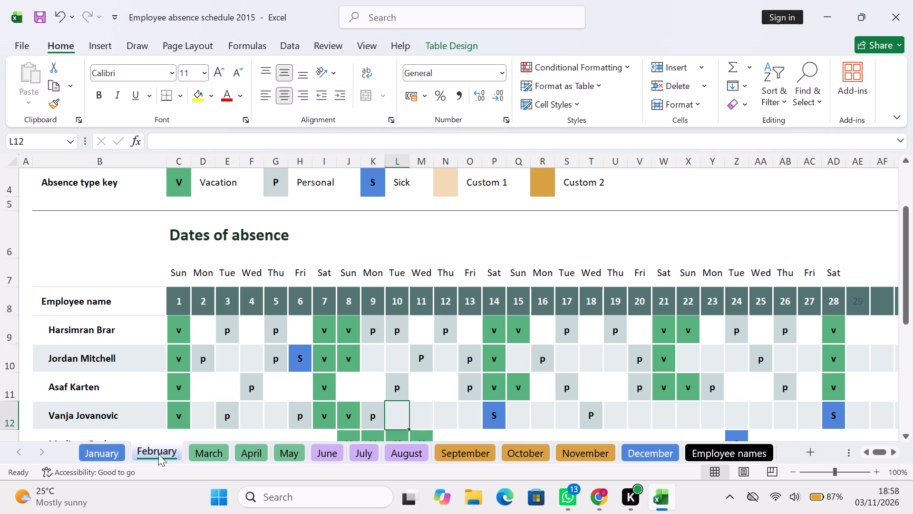
{"action": "key", "text": "Right"}
{"action": "key", "text": "Right"}
{"action": "key", "text": "Right"}
{"action": "key", "text": "Right"}
{"action": "key", "text": "Left"}
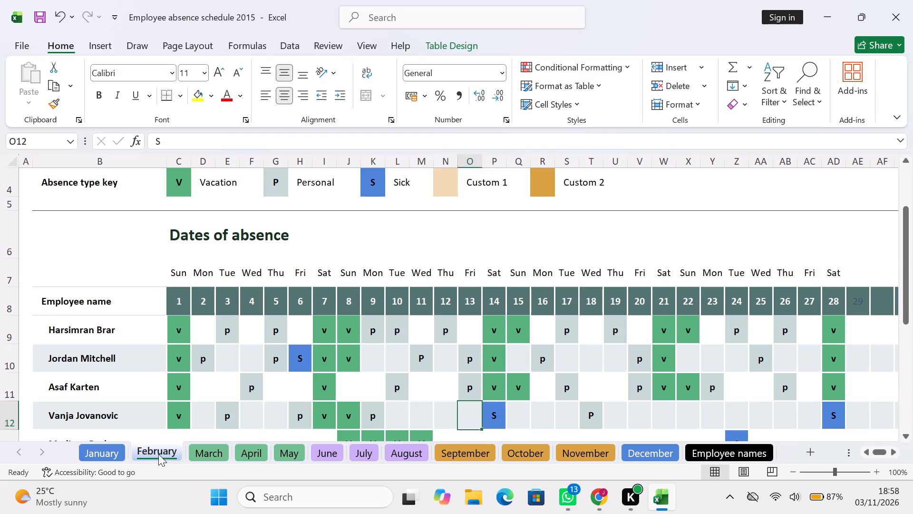
{"action": "key", "text": "Left"}
{"action": "key", "text": "Left"}
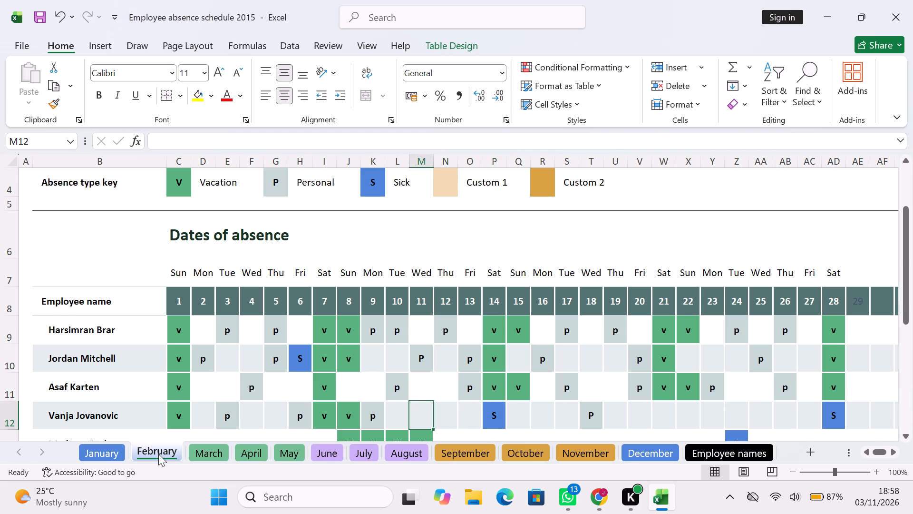
{"action": "key", "text": "p"}
{"action": "key", "text": "Right"}
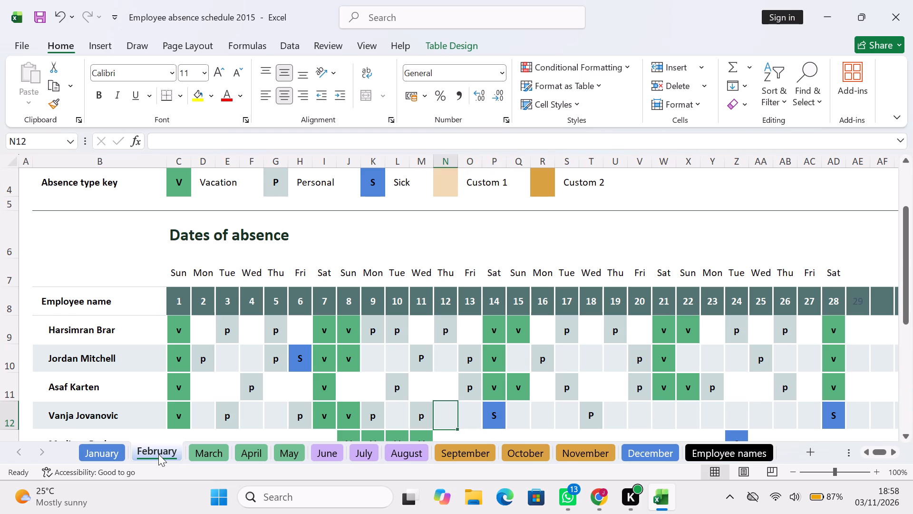
Enter v for the fourth listed employee on February day 15.
{"action": "key", "text": "Right"}
{"action": "key", "text": "Right"}
{"action": "key", "text": "Left"}
{"action": "key", "text": "Left"}
{"action": "key", "text": "Left"}
{"action": "key", "text": "Right"}
{"action": "key", "text": "Right"}
{"action": "key", "text": "Right"}
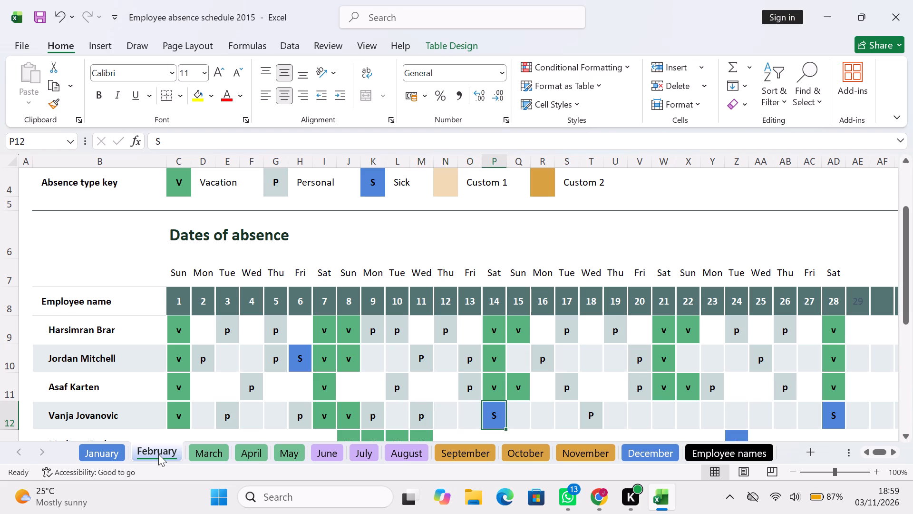
{"action": "key", "text": "Right"}
{"action": "key", "text": "Right"}
{"action": "key", "text": "Left"}
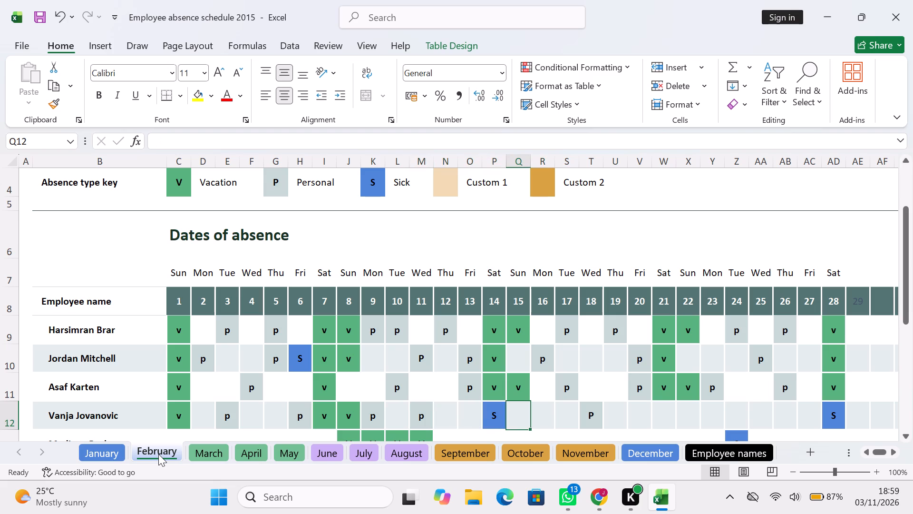
{"action": "key", "text": "v"}
{"action": "key", "text": "Right"}
Enter p for the fourth listed employee on February day 21.
{"action": "key", "text": "Right"}
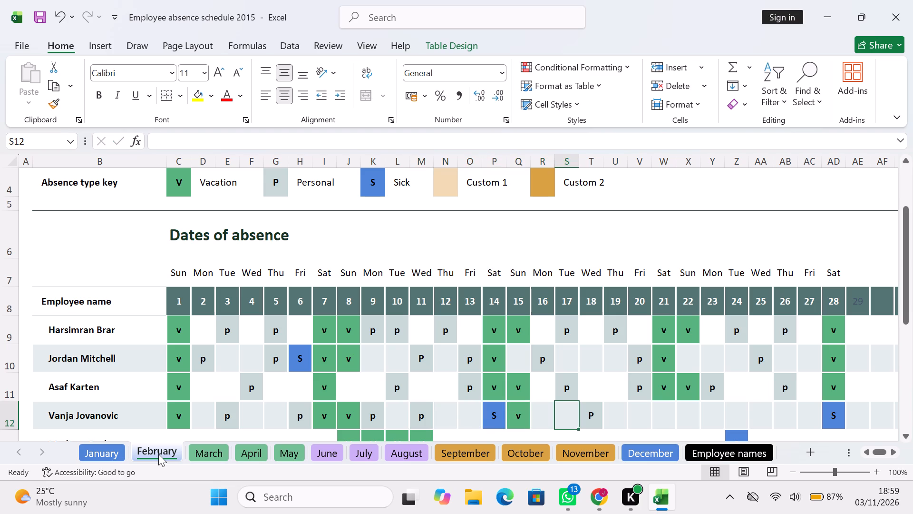
{"action": "key", "text": "Right"}
{"action": "key", "text": "Right"}
{"action": "key", "text": "Right"}
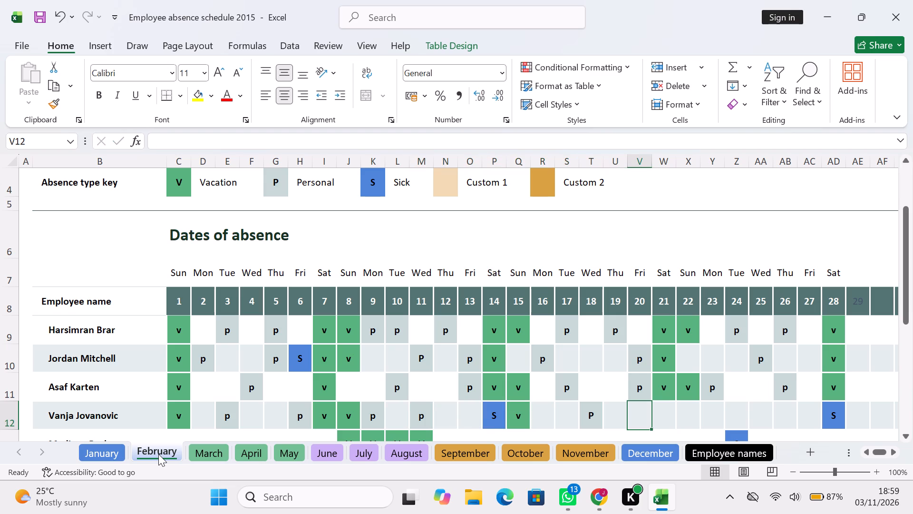
{"action": "key", "text": "Right"}
{"action": "key", "text": "Left"}
{"action": "key", "text": "Right"}
{"action": "key", "text": "Right"}
{"action": "key", "text": "Left"}
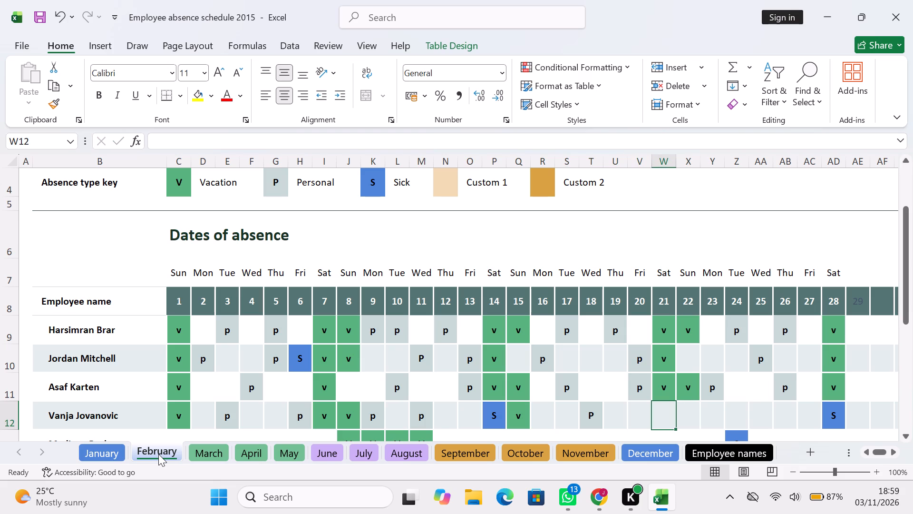
{"action": "key", "text": "p"}
{"action": "key", "text": "Right"}
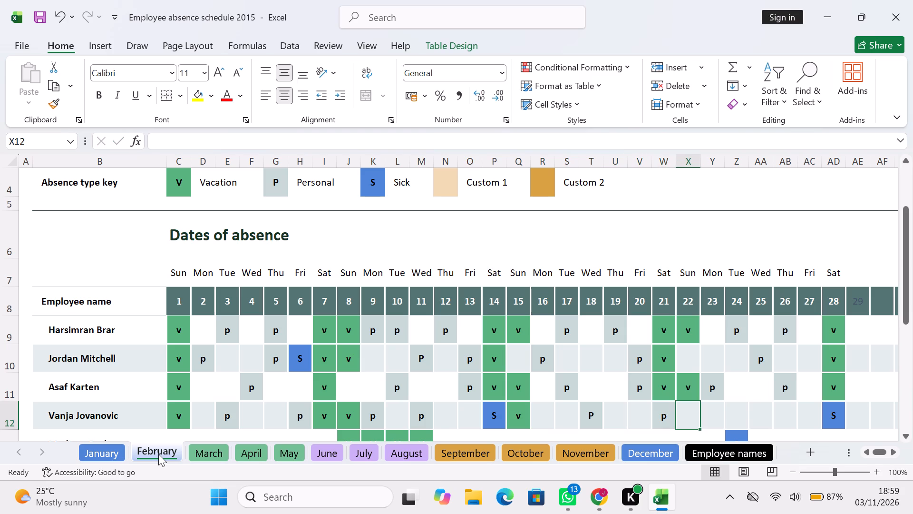
{"action": "key", "text": "Left"}
{"action": "key", "text": "BackSpace"}
{"action": "key", "text": "Left"}
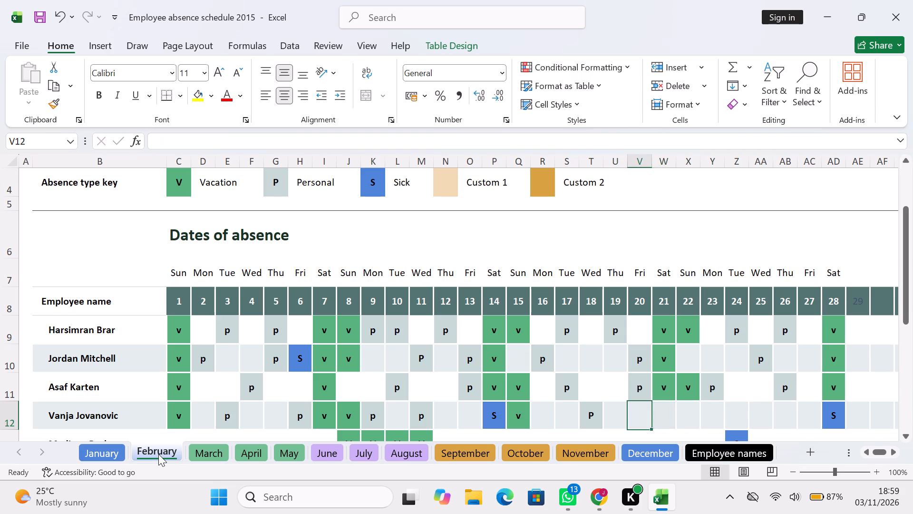
{"action": "key", "text": "Right"}
{"action": "key", "text": "p"}
{"action": "key", "text": "Right"}
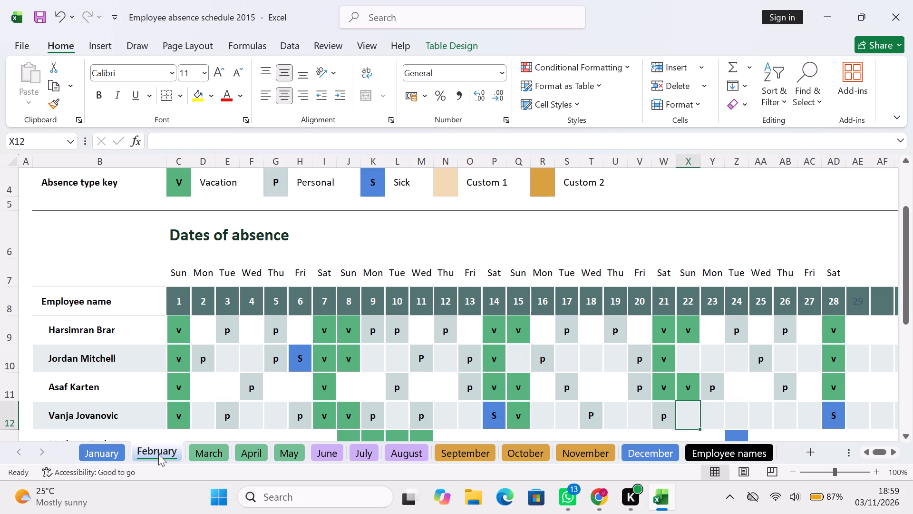
For the fourth listed employee, enter v on February day 22 and p on day 24.
{"action": "key", "text": "Right"}
{"action": "key", "text": "Left"}
{"action": "key", "text": "Left"}
{"action": "key", "text": "Left"}
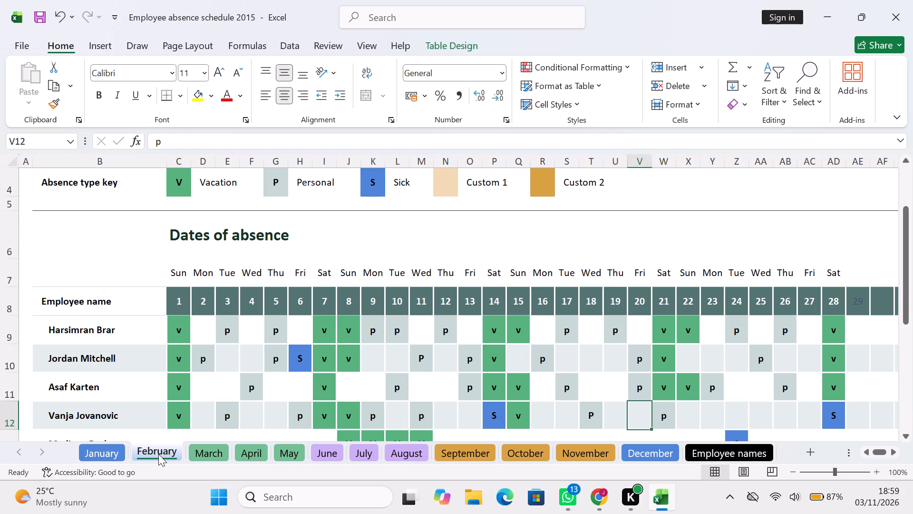
{"action": "key", "text": "Right"}
{"action": "key", "text": "Right"}
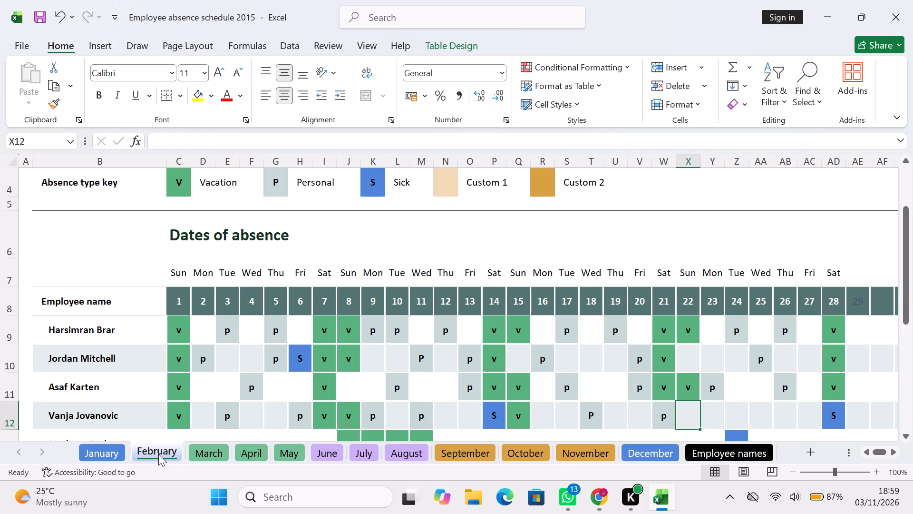
{"action": "key", "text": "v"}
{"action": "key", "text": "Right"}
{"action": "key", "text": "Right"}
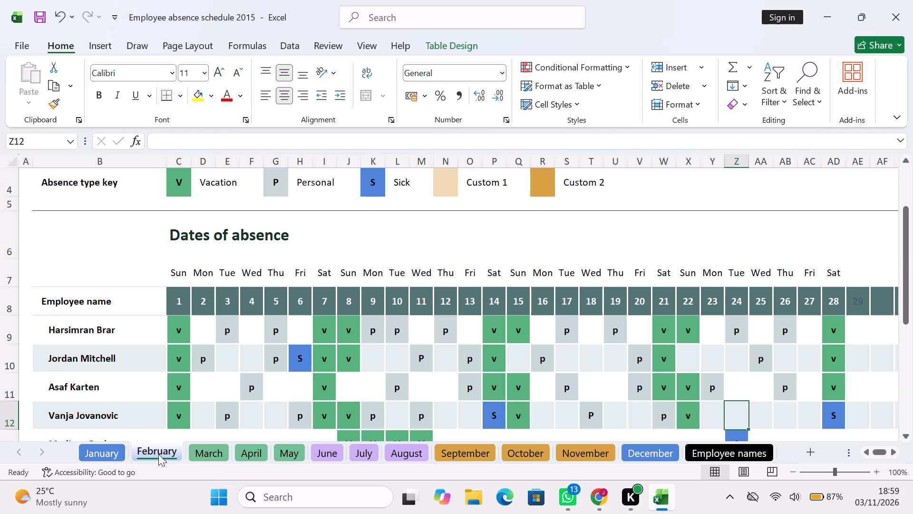
{"action": "key", "text": "p"}
{"action": "key", "text": "Right"}
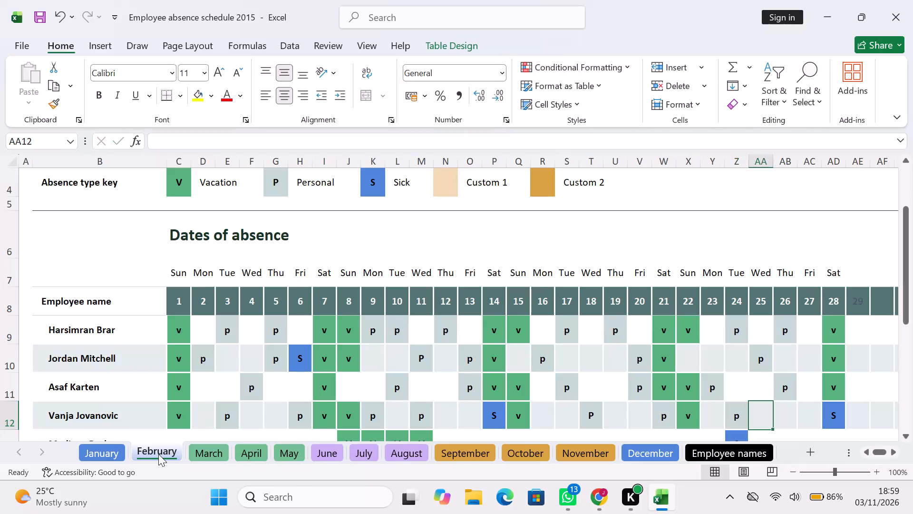
For the fourth listed employee, enter p on February day 27 and change day 28 to v.
{"action": "key", "text": "Right"}
{"action": "key", "text": "Right"}
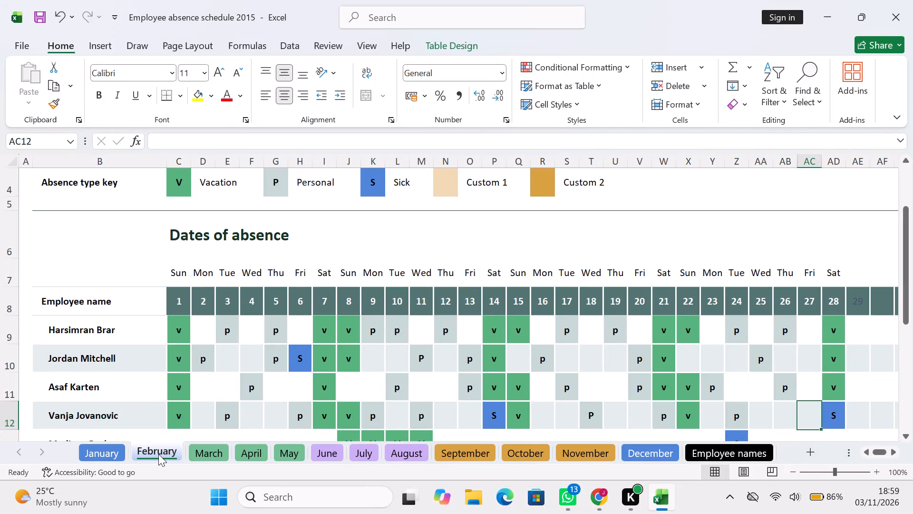
{"action": "key", "text": "p"}
{"action": "key", "text": "Right"}
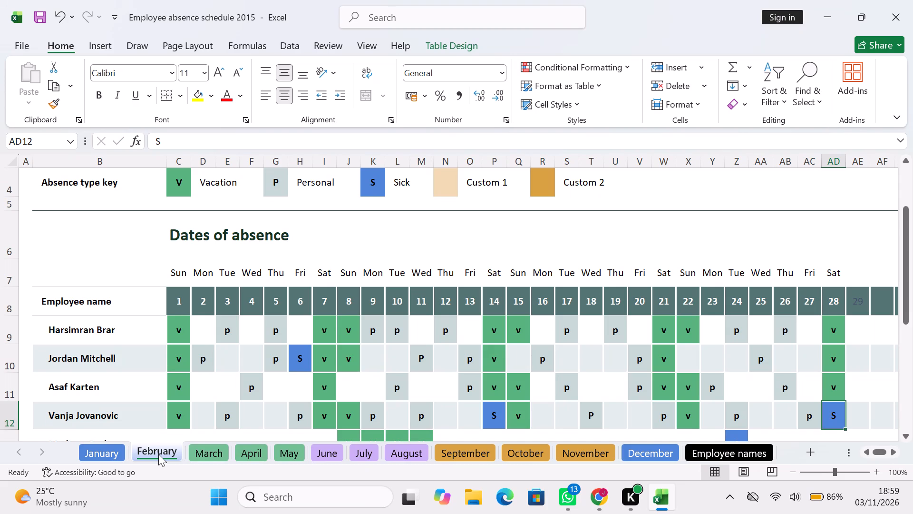
{"action": "key", "text": "BackSpace"}
{"action": "key", "text": "v"}
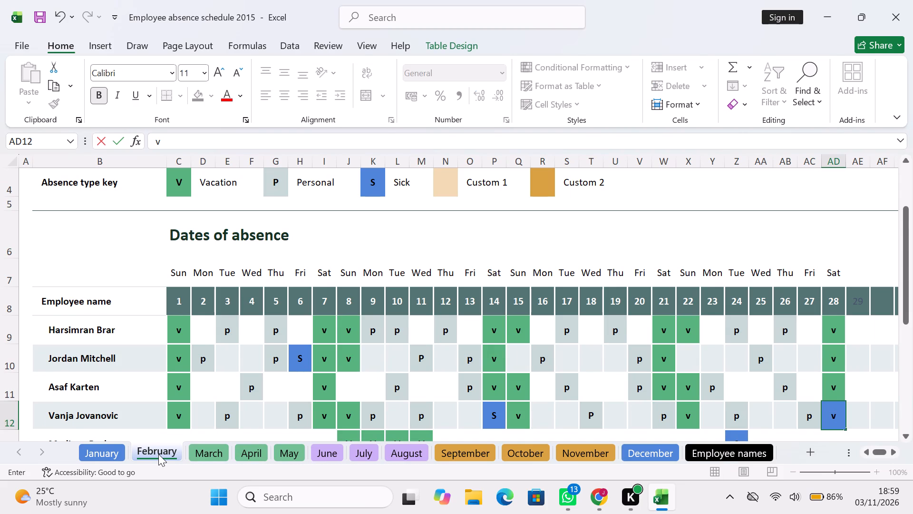
{"action": "key", "text": "Down"}
For the fifth listed employee, enter v on February day 1 and p on day 2.
{"action": "key", "text": "Up"}
{"action": "key", "text": "Left"}
{"action": "key", "text": "Left"}
{"action": "key", "text": "Left"}
{"action": "key", "text": "Right"}
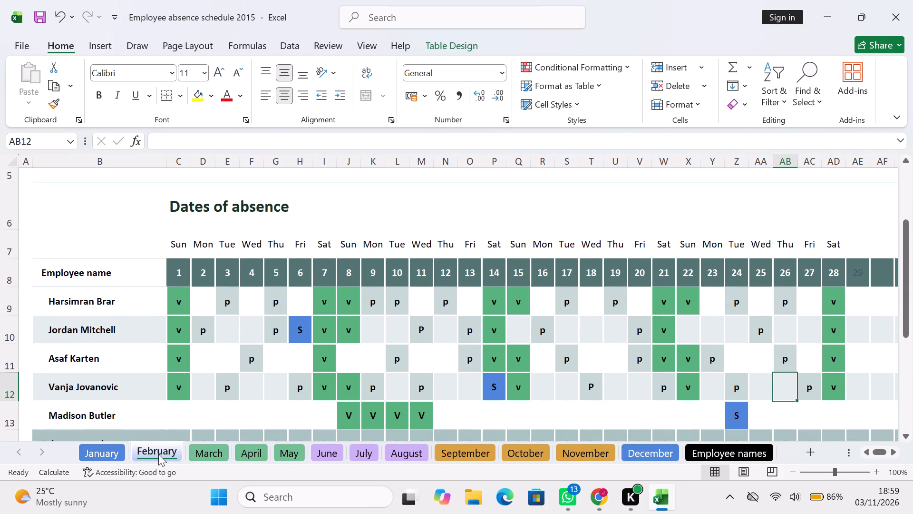
{"action": "key", "text": "Right"}
{"action": "key", "text": "Down"}
{"action": "key", "text": "Left"}
{"action": "key", "text": "Left"}
{"action": "key", "text": "Left"}
{"action": "key", "text": "Left"}
{"action": "key", "text": "Left"}
{"action": "key", "text": "Left"}
{"action": "key", "text": "Left"}
{"action": "key", "text": "Left"}
{"action": "key", "text": "Left"}
{"action": "key", "text": "Left"}
{"action": "key", "text": "Left"}
{"action": "key", "text": "Left"}
{"action": "key", "text": "Left"}
{"action": "key", "text": "Left"}
{"action": "key", "text": "Left"}
{"action": "key", "text": "Left"}
{"action": "key", "text": "Left"}
{"action": "key", "text": "Left"}
{"action": "key", "text": "Left"}
{"action": "key", "text": "Left"}
{"action": "key", "text": "Left"}
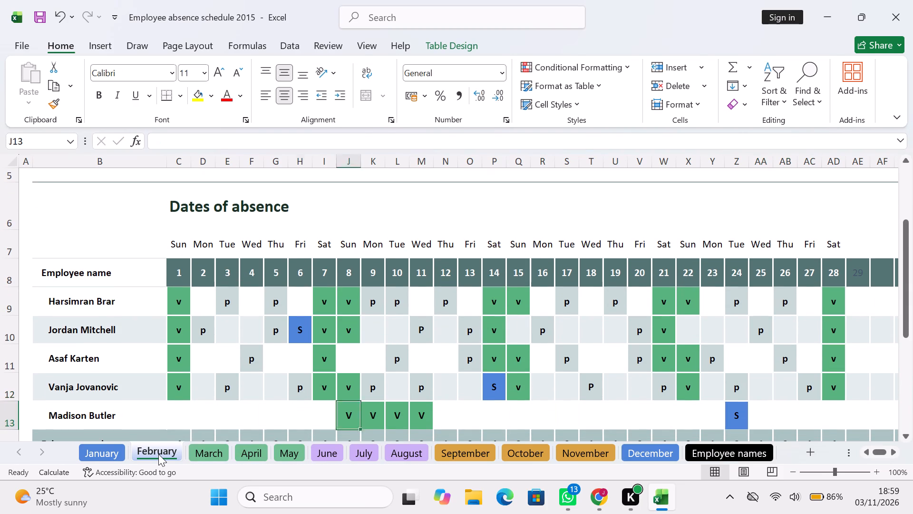
{"action": "key", "text": "v"}
{"action": "key", "text": "Right"}
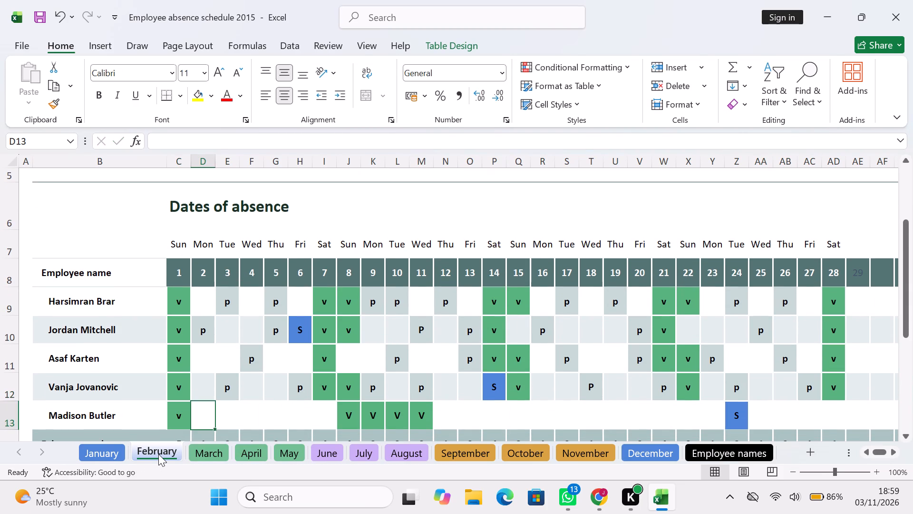
{"action": "key", "text": "Right"}
{"action": "key", "text": "Left"}
{"action": "key", "text": "p"}
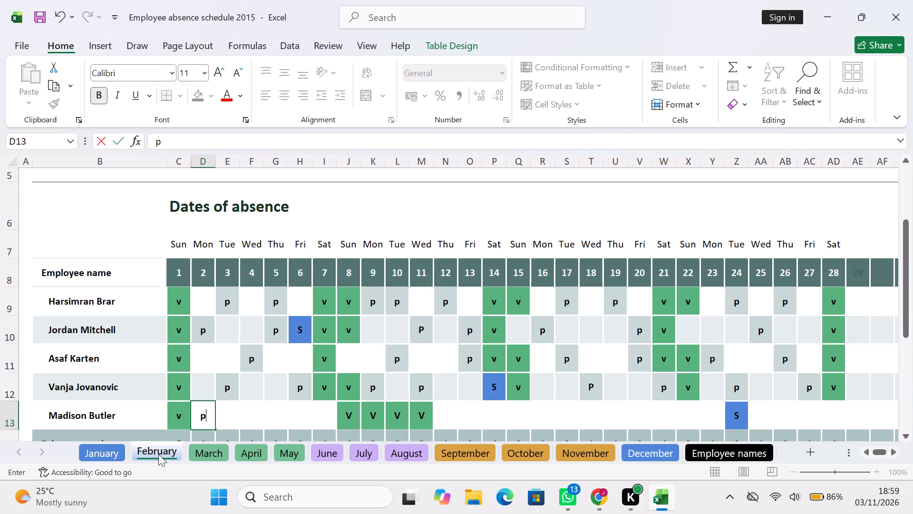
{"action": "key", "text": "Right"}
For the fifth listed employee, enter p on February day 5 and v on day 7.
{"action": "key", "text": "Right"}
{"action": "key", "text": "Right"}
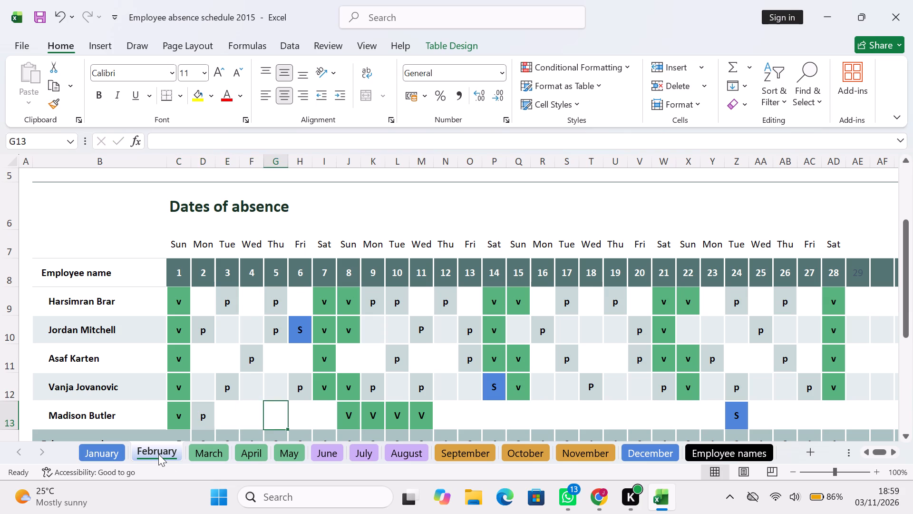
{"action": "key", "text": "p"}
{"action": "key", "text": "Right"}
{"action": "key", "text": "Right"}
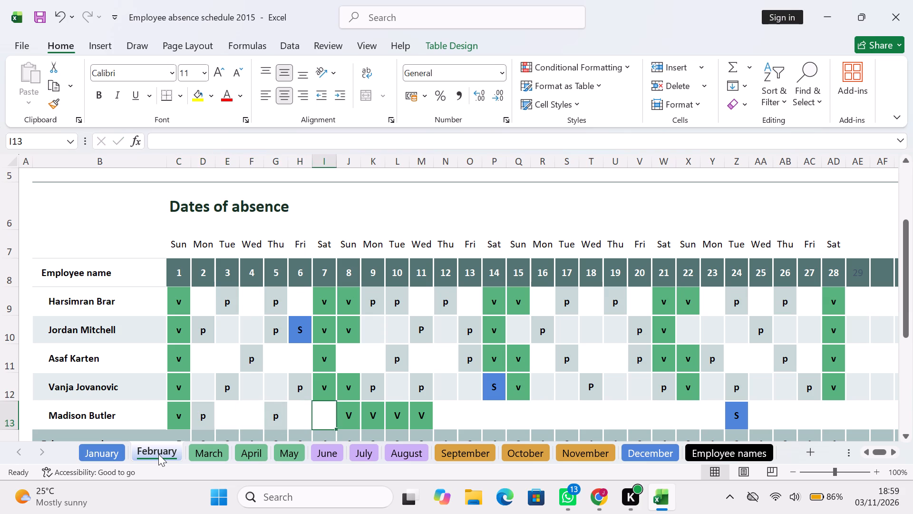
{"action": "key", "text": "v"}
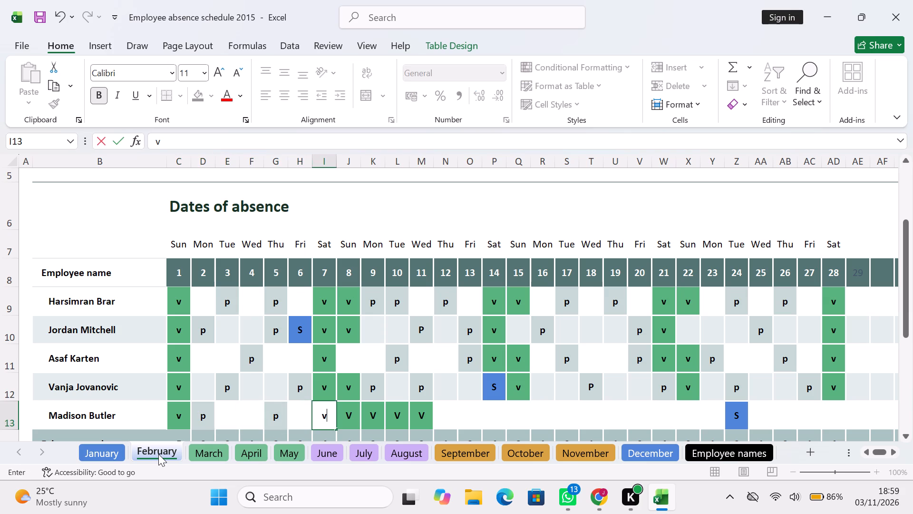
{"action": "key", "text": "Right"}
Clear the fifth listed employee's vacation codes on February days 9, 10 and 11.
{"action": "key", "text": "Right"}
{"action": "key", "text": "Right"}
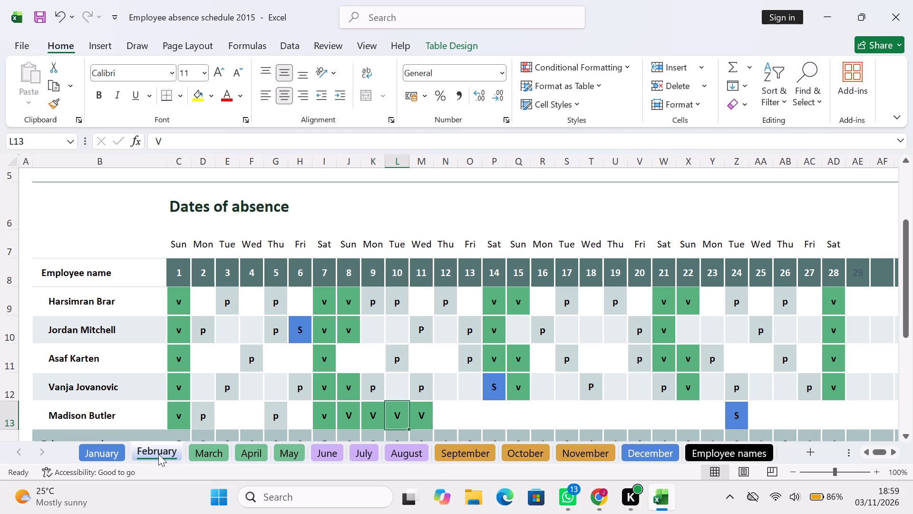
{"action": "key", "text": "Right"}
{"action": "key", "text": "BackSpace"}
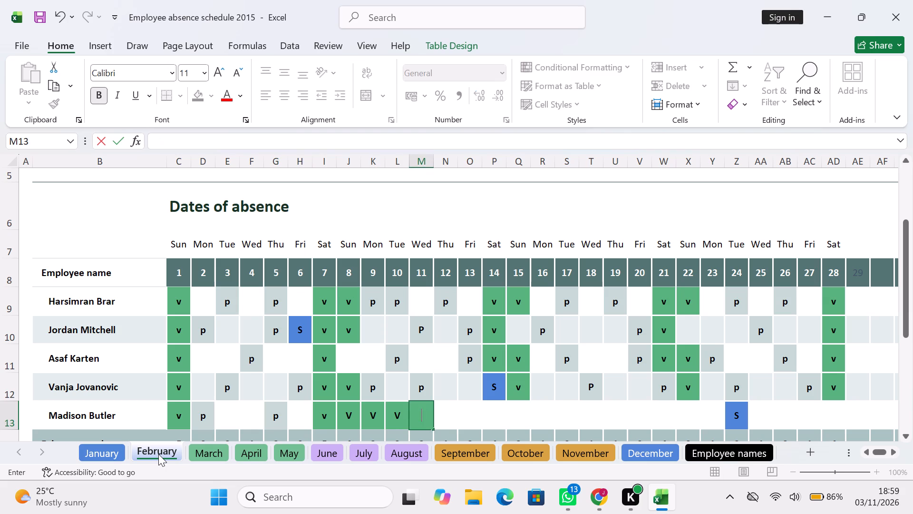
{"action": "key", "text": "Left"}
{"action": "key", "text": "BackSpace"}
{"action": "key", "text": "Left"}
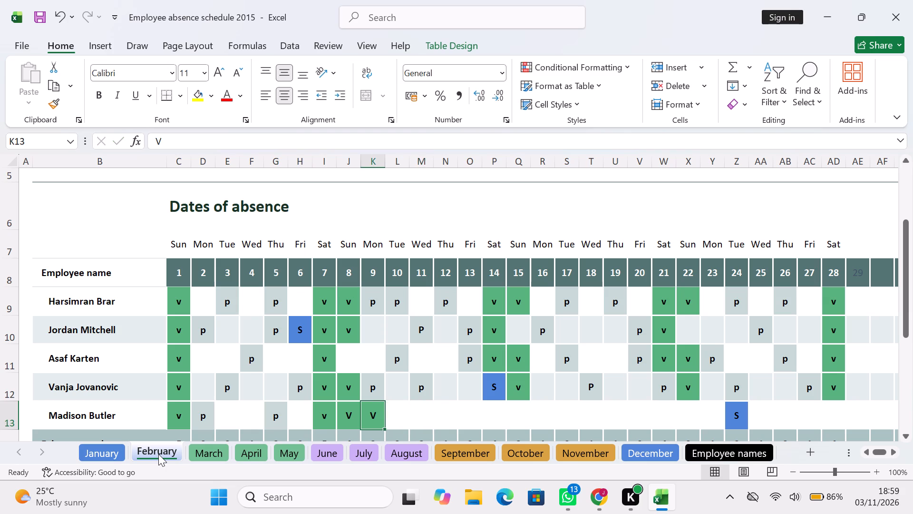
{"action": "key", "text": "BackSpace"}
{"action": "key", "text": "Right"}
For the fifth listed employee, enter p on February day 12 and v on day 15.
{"action": "key", "text": "Right"}
{"action": "key", "text": "Right"}
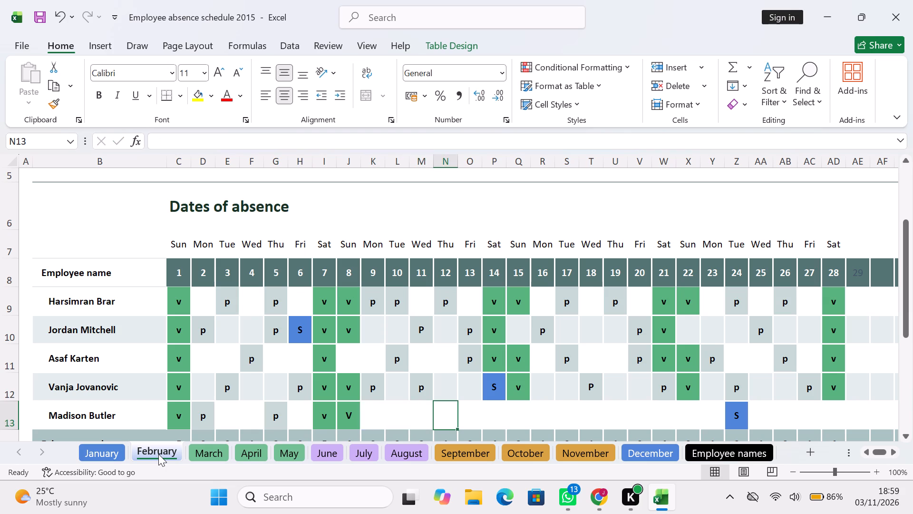
{"action": "key", "text": "p"}
{"action": "key", "text": "Right"}
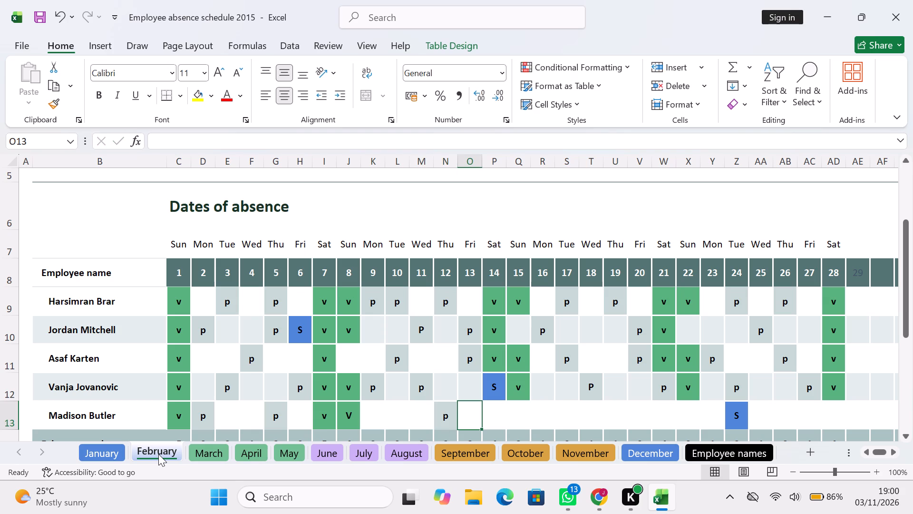
{"action": "key", "text": "Right"}
{"action": "key", "text": "Right"}
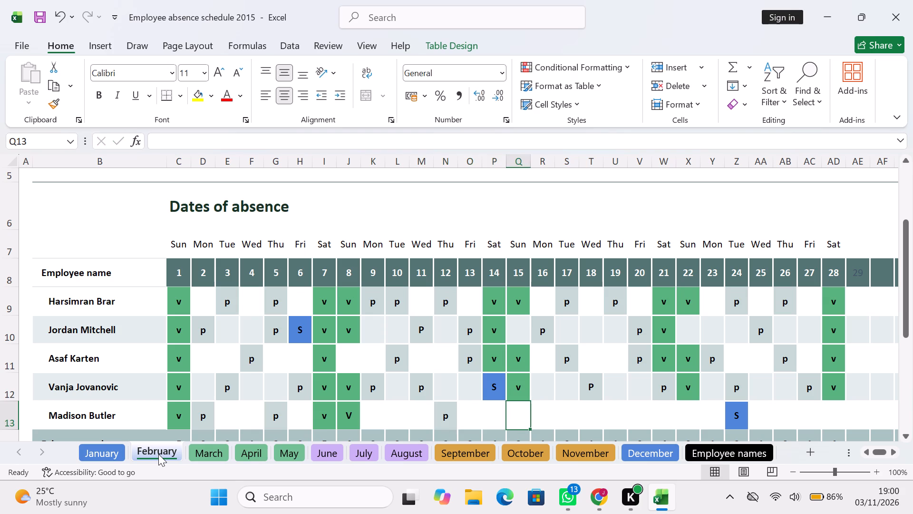
{"action": "key", "text": "v"}
{"action": "key", "text": "Right"}
Review the fifth listed employee's February codes across the first half of the month.
{"action": "key", "text": "Left"}
{"action": "key", "text": "Left"}
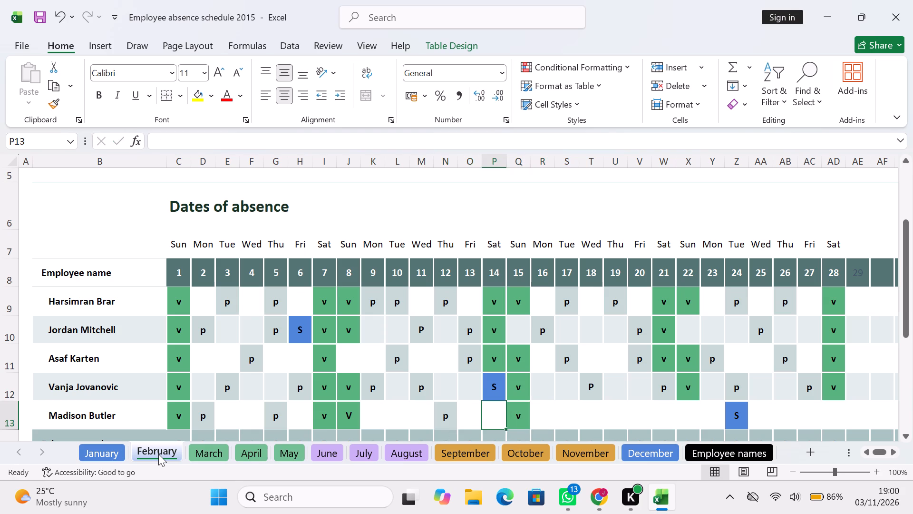
{"action": "key", "text": "Left"}
{"action": "key", "text": "Left"}
{"action": "key", "text": "Left"}
{"action": "key", "text": "Left"}
{"action": "key", "text": "Left"}
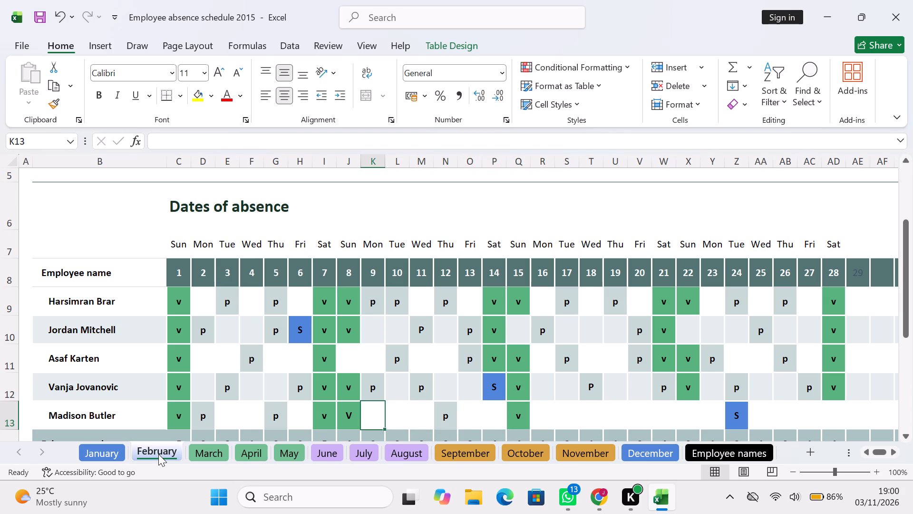
{"action": "key", "text": "Left"}
{"action": "key", "text": "Left"}
{"action": "key", "text": "Left"}
{"action": "key", "text": "Left"}
{"action": "key", "text": "Left"}
{"action": "key", "text": "Left"}
{"action": "key", "text": "Left"}
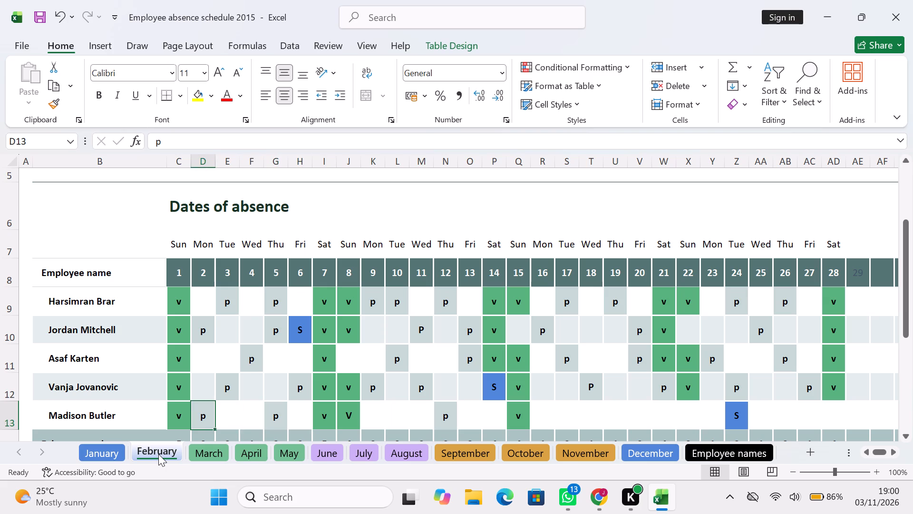
{"action": "key", "text": "Right"}
{"action": "key", "text": "Right"}
{"action": "key", "text": "Right"}
{"action": "key", "text": "Right"}
{"action": "key", "text": "Right"}
{"action": "key", "text": "Right"}
{"action": "key", "text": "Right"}
{"action": "key", "text": "Right"}
{"action": "key", "text": "Right"}
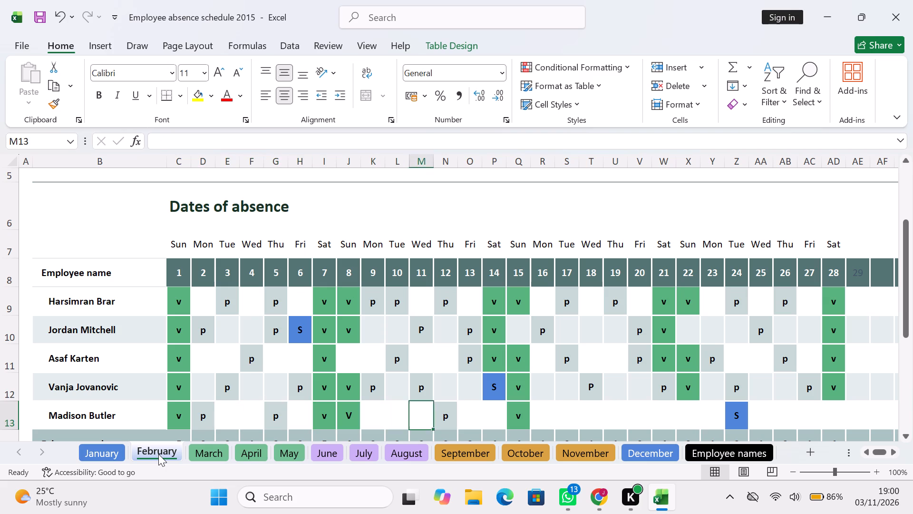
{"action": "key", "text": "Right"}
{"action": "key", "text": "Right"}
{"action": "key", "text": "Right"}
{"action": "key", "text": "Right"}
{"action": "key", "text": "Right"}
{"action": "key", "text": "Right"}
{"action": "key", "text": "Right"}
{"action": "key", "text": "Left"}
{"action": "key", "text": "Left"}
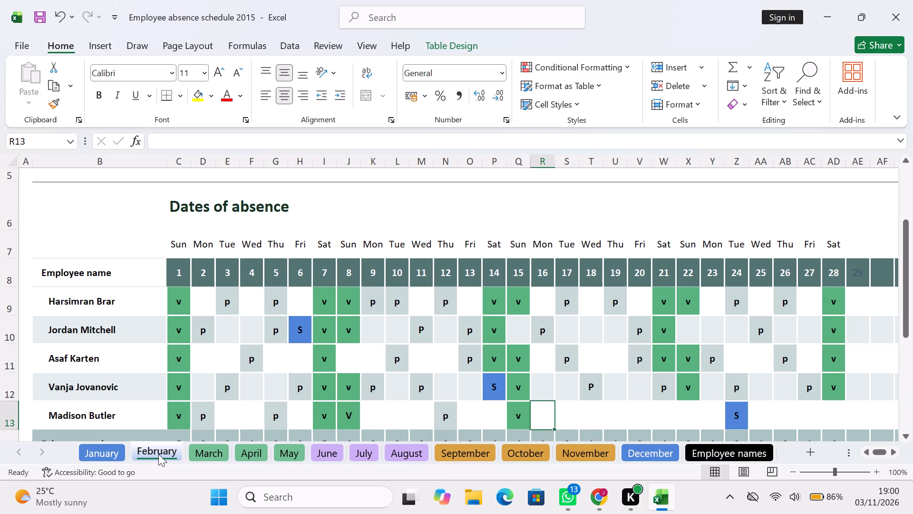
Review the fifth listed employee's February absence codes from day 1 through day 15.
{"action": "key", "text": "Left"}
{"action": "key", "text": "Left"}
{"action": "key", "text": "Left"}
{"action": "key", "text": "Left"}
{"action": "key", "text": "Left"}
{"action": "key", "text": "Left"}
{"action": "key", "text": "Left"}
{"action": "key", "text": "Left"}
{"action": "key", "text": "Left"}
{"action": "key", "text": "Left"}
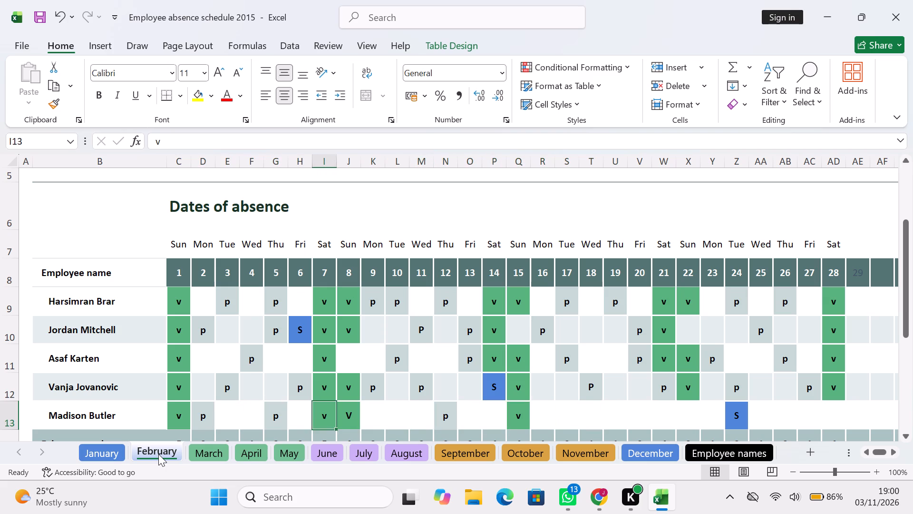
{"action": "key", "text": "Left"}
{"action": "key", "text": "Left"}
{"action": "key", "text": "Left"}
{"action": "key", "text": "Left"}
{"action": "key", "text": "Left"}
{"action": "key", "text": "Left"}
{"action": "key", "text": "Right"}
{"action": "key", "text": "Right"}
{"action": "key", "text": "Right"}
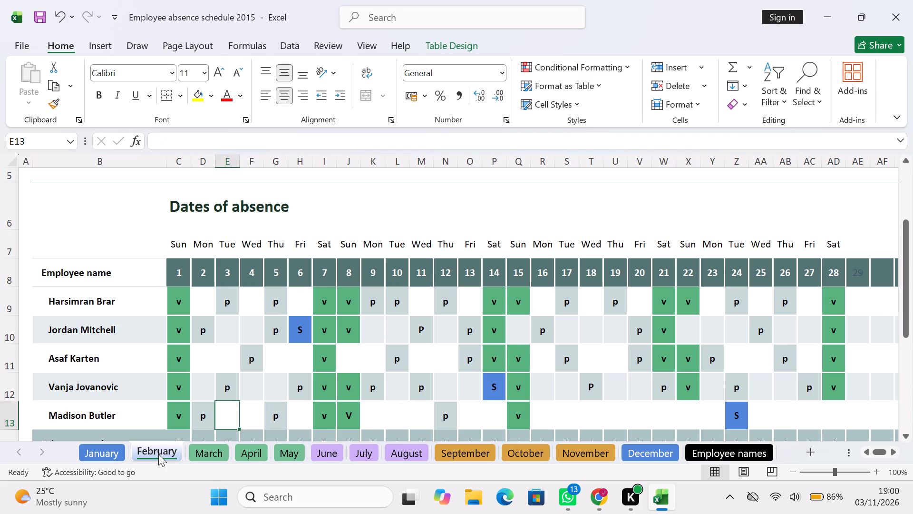
{"action": "key", "text": "Right"}
{"action": "key", "text": "Right"}
{"action": "key", "text": "Right"}
{"action": "key", "text": "Right"}
{"action": "key", "text": "Right"}
{"action": "key", "text": "Right"}
{"action": "key", "text": "Right"}
{"action": "key", "text": "Right"}
{"action": "key", "text": "Right"}
{"action": "key", "text": "Right"}
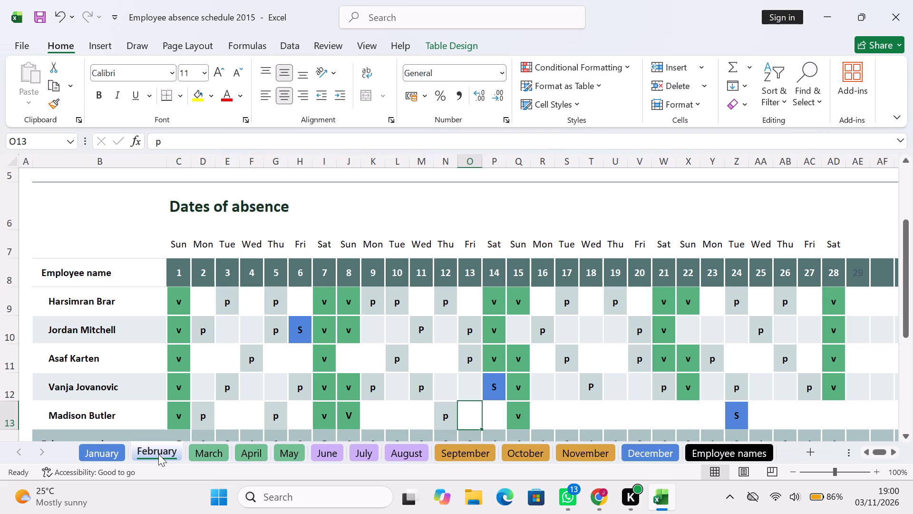
For the fifth listed employee, enter p on February days 17 and 19.
{"action": "key", "text": "Right"}
{"action": "key", "text": "Right"}
{"action": "key", "text": "Right"}
{"action": "key", "text": "Right"}
{"action": "key", "text": "Right"}
{"action": "key", "text": "Right"}
{"action": "key", "text": "Right"}
{"action": "key", "text": "Left"}
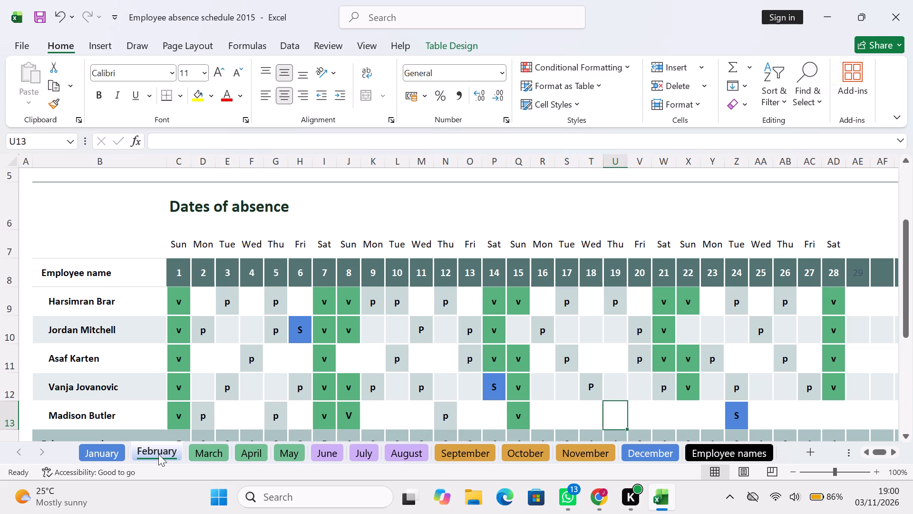
{"action": "key", "text": "Left"}
{"action": "key", "text": "Left"}
{"action": "key", "text": "p"}
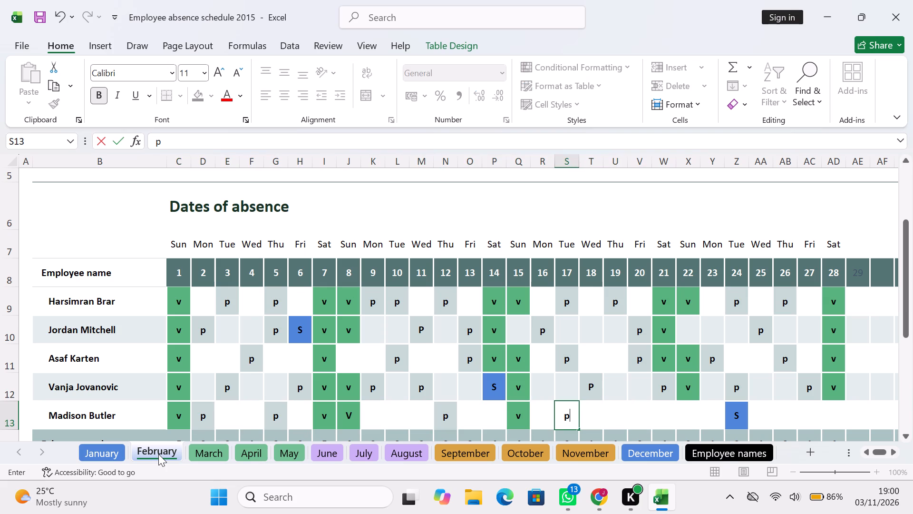
{"action": "key", "text": "Right"}
{"action": "key", "text": "Right"}
{"action": "key", "text": "Right"}
{"action": "key", "text": "Left"}
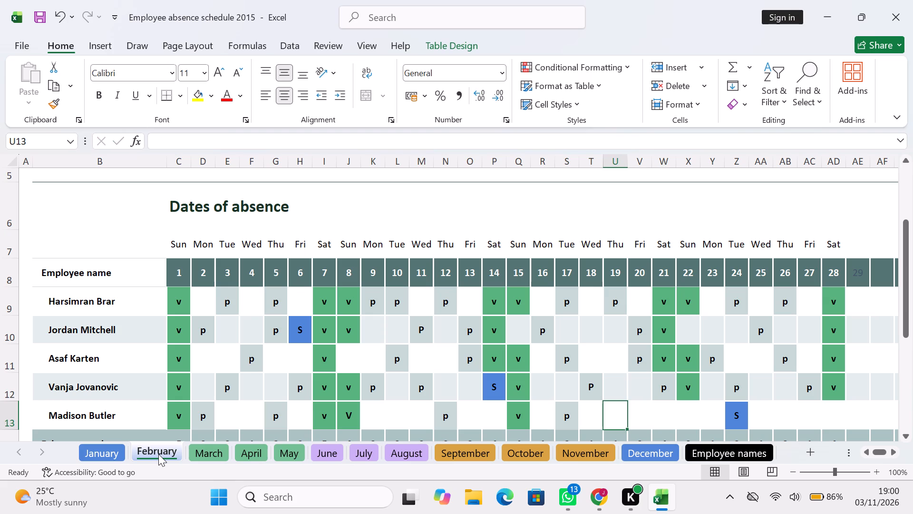
{"action": "key", "text": "p"}
{"action": "key", "text": "Right"}
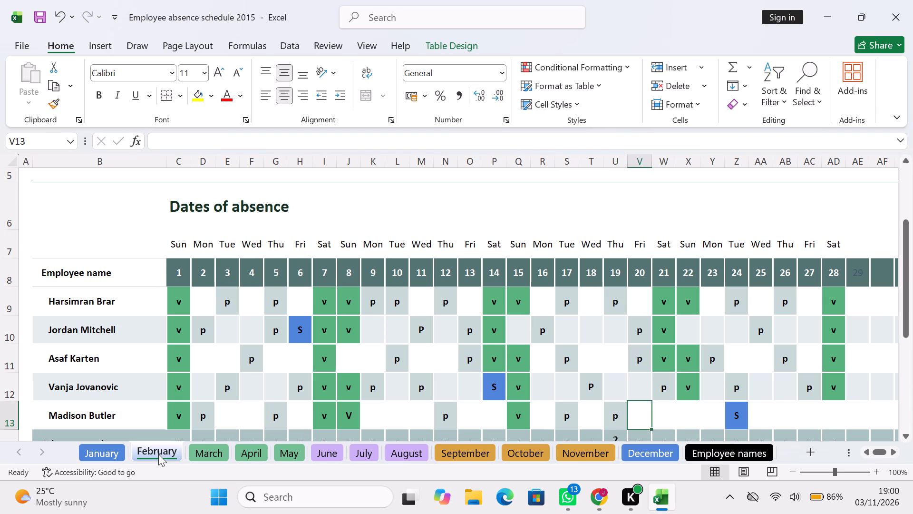
For the fifth listed employee, enter v on February days 21 and 22.
{"action": "key", "text": "Right"}
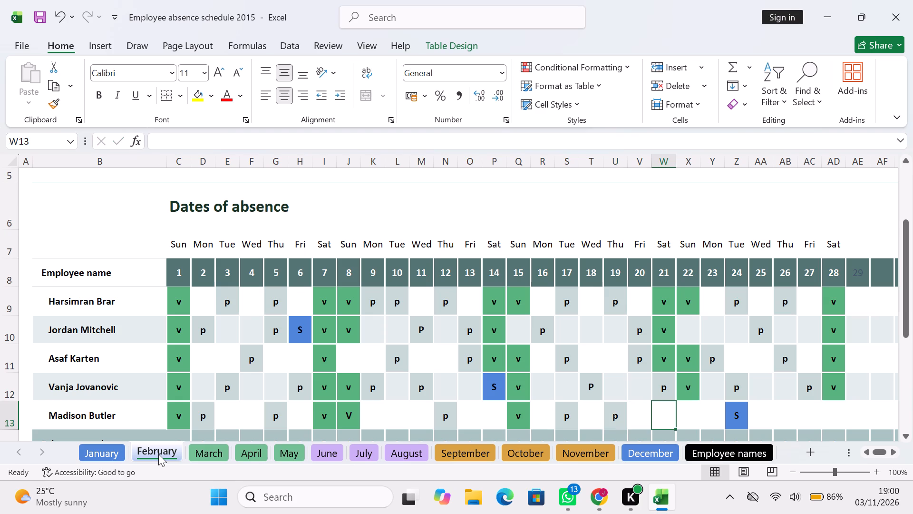
{"action": "key", "text": "v"}
{"action": "key", "text": "Right"}
{"action": "key", "text": "v"}
{"action": "key", "text": "Right"}
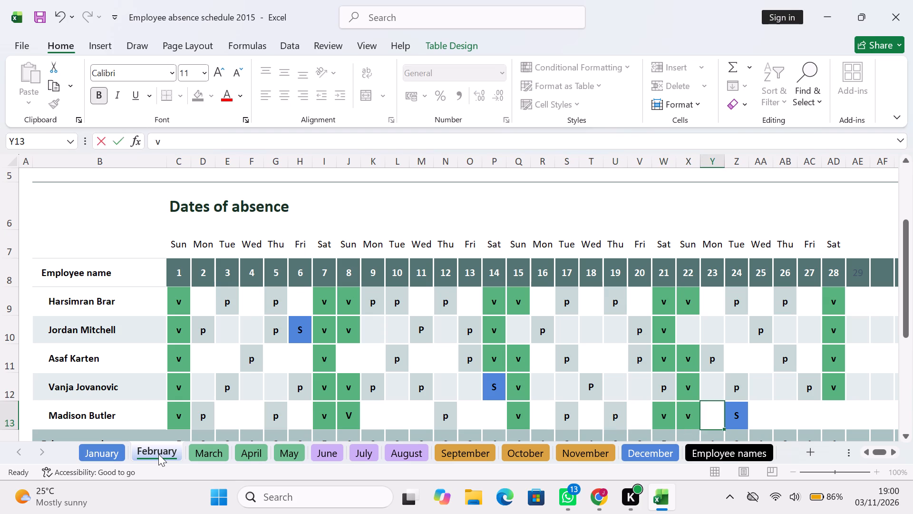
Clear the fifth listed employee's S code on February day 24.
{"action": "key", "text": "Right"}
{"action": "key", "text": "Right"}
{"action": "key", "text": "Right"}
{"action": "key", "text": "Left"}
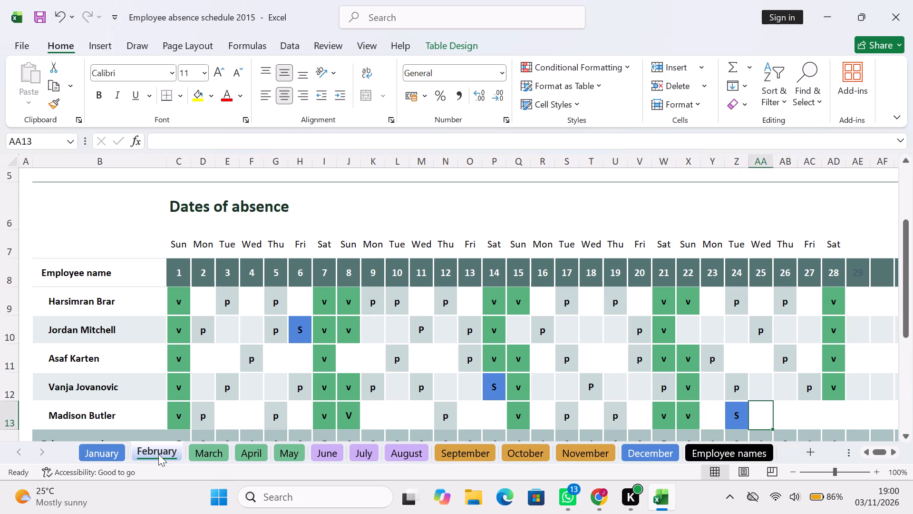
{"action": "key", "text": "Left"}
{"action": "key", "text": "BackSpace"}
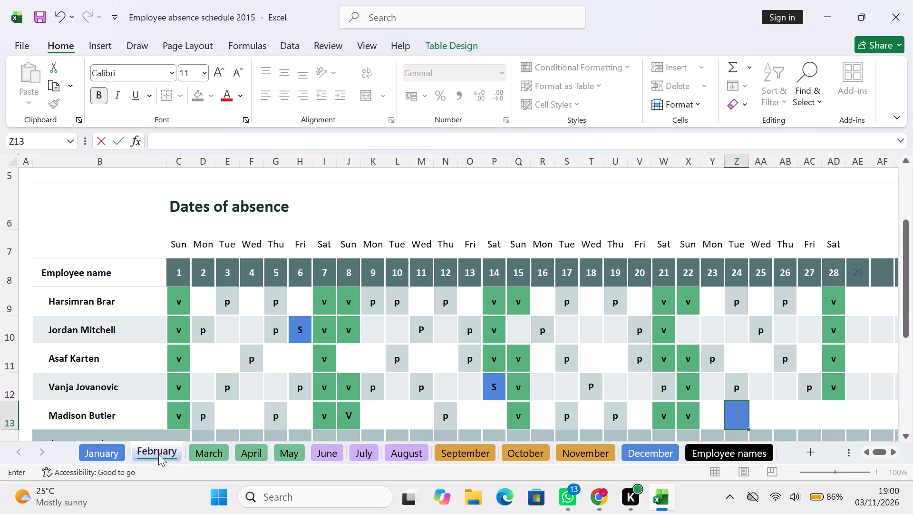
{"action": "key", "text": "Right"}
For the fifth listed employee, enter p on February day 25 and v on day 28.
{"action": "key", "text": "Right"}
{"action": "key", "text": "Left"}
{"action": "key", "text": "p"}
{"action": "key", "text": "Right"}
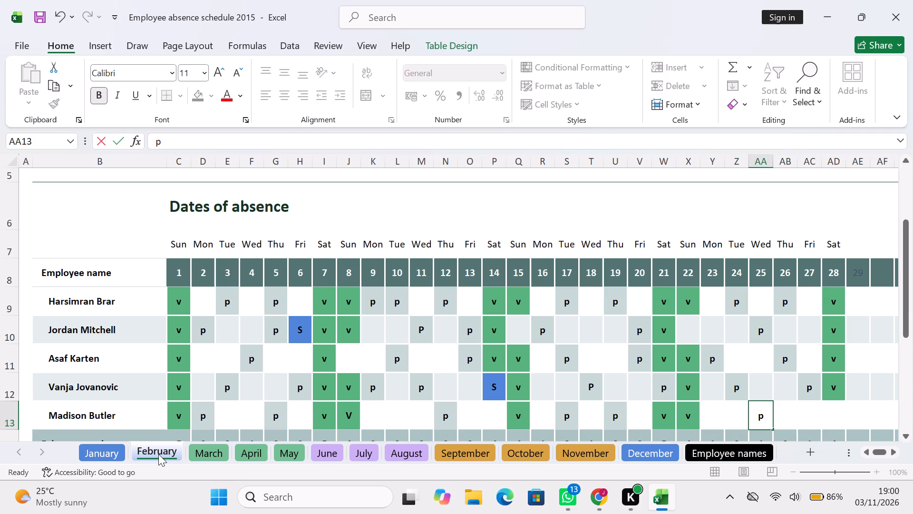
{"action": "key", "text": "Right"}
{"action": "key", "text": "Right"}
{"action": "key", "text": "Left"}
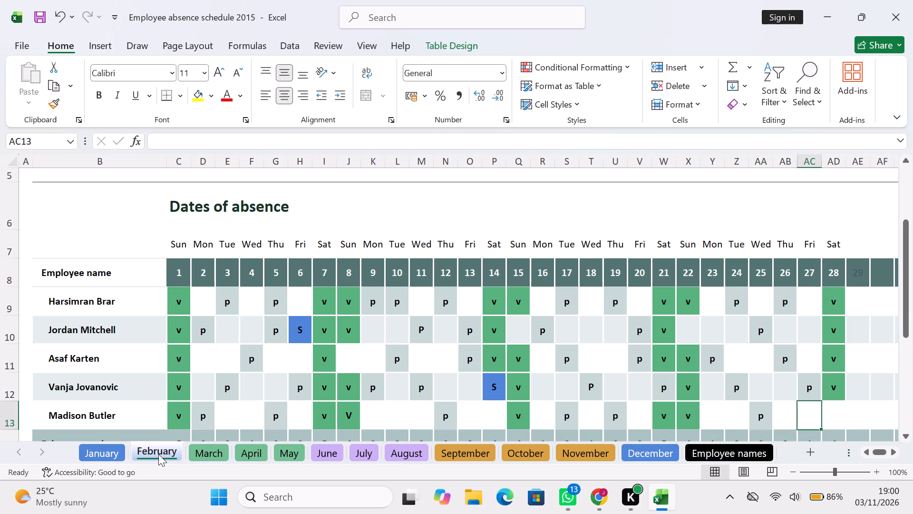
{"action": "key", "text": "Right"}
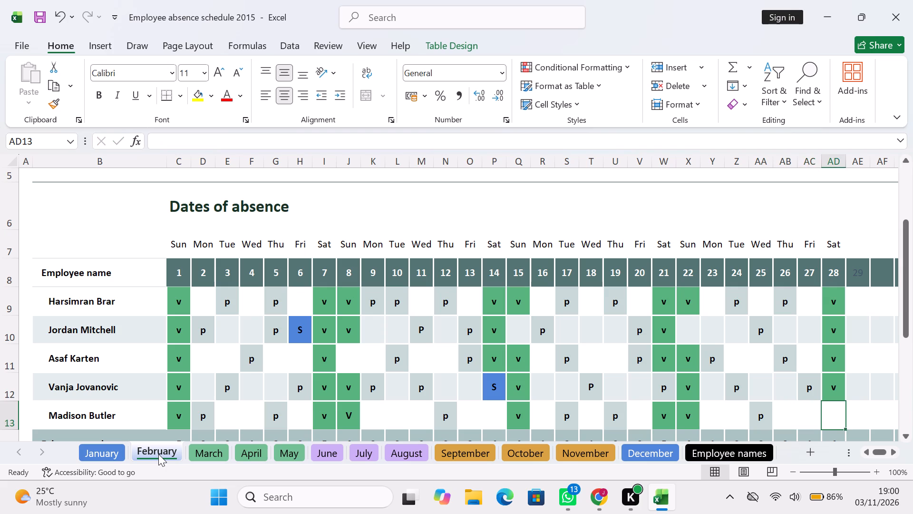
{"action": "key", "text": "v"}
{"action": "key", "text": "Left"}
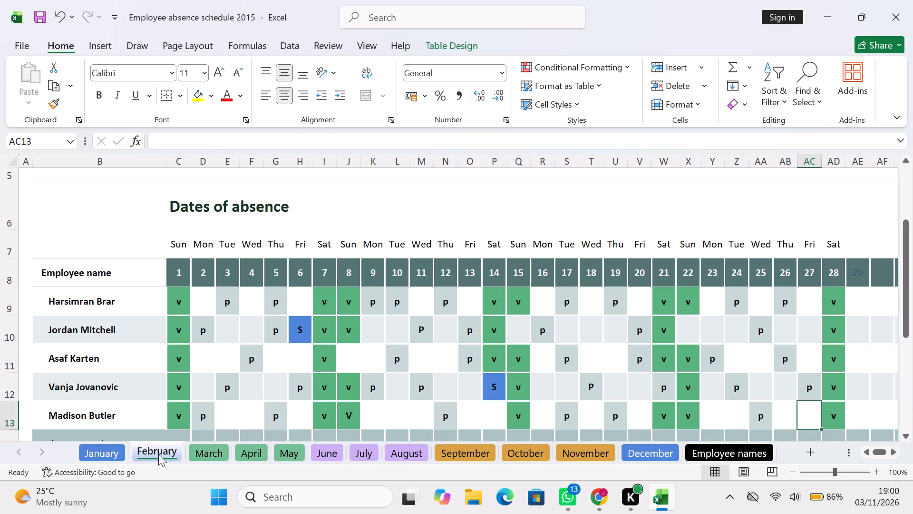
Review the fifth listed employee's completed February row from day 27 back to day 1.
{"action": "key", "text": "Left"}
{"action": "key", "text": "Left"}
{"action": "key", "text": "Left"}
{"action": "key", "text": "Left"}
{"action": "key", "text": "Left"}
{"action": "key", "text": "Left"}
{"action": "key", "text": "Left"}
{"action": "key", "text": "Left"}
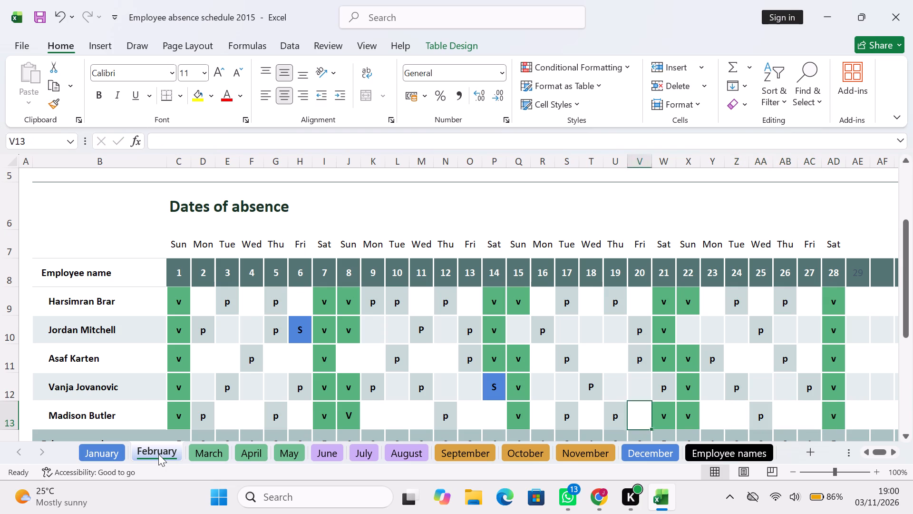
{"action": "key", "text": "Left"}
{"action": "key", "text": "Left"}
{"action": "key", "text": "Left"}
{"action": "key", "text": "Left"}
{"action": "key", "text": "Left"}
{"action": "key", "text": "Left"}
{"action": "key", "text": "Left"}
{"action": "key", "text": "Left"}
{"action": "key", "text": "Left"}
{"action": "key", "text": "Left"}
{"action": "key", "text": "Left"}
{"action": "key", "text": "Left"}
{"action": "key", "text": "Left"}
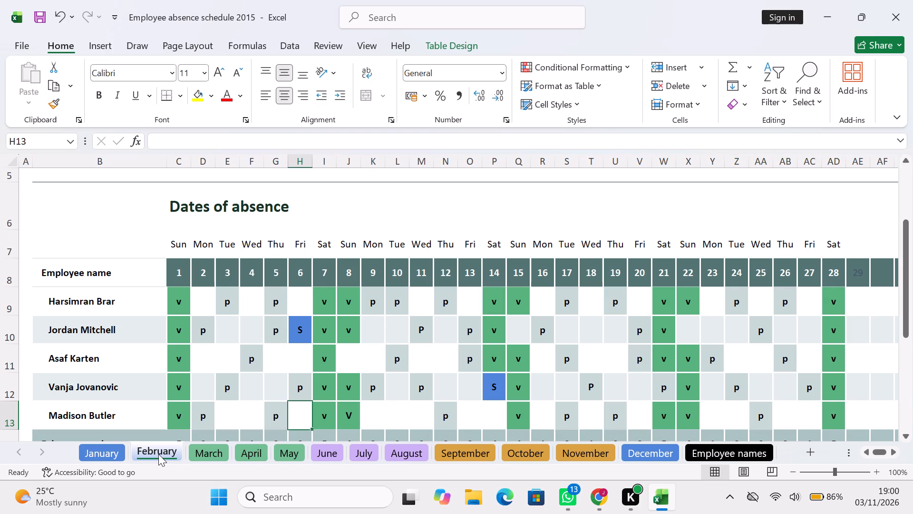
{"action": "key", "text": "Left"}
{"action": "key", "text": "Left"}
{"action": "key", "text": "Left"}
{"action": "key", "text": "Left"}
{"action": "key", "text": "Left"}
Check all employees' February codes against the daily totals, day by day, for days 1 to 6.
{"action": "key", "text": "Down"}
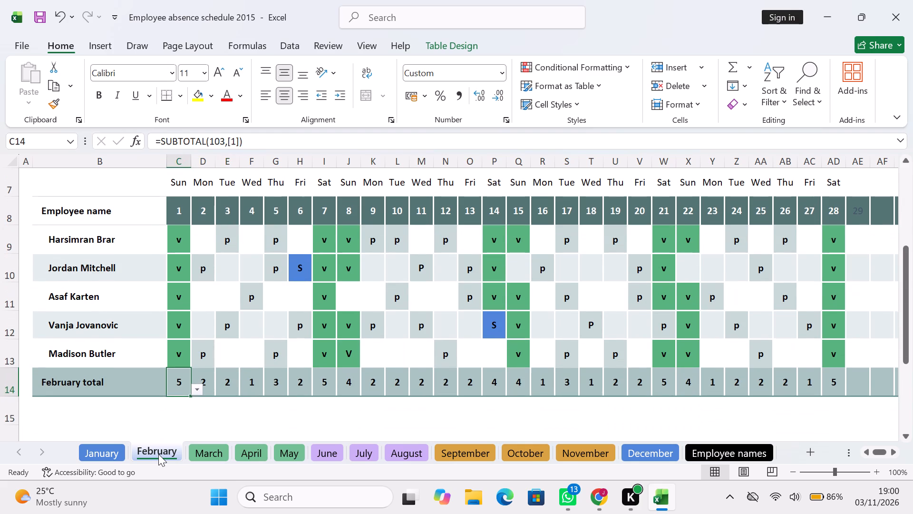
{"action": "key", "text": "Up"}
{"action": "key", "text": "Up"}
{"action": "key", "text": "Up"}
{"action": "key", "text": "Up"}
{"action": "key", "text": "Up"}
{"action": "key", "text": "Right"}
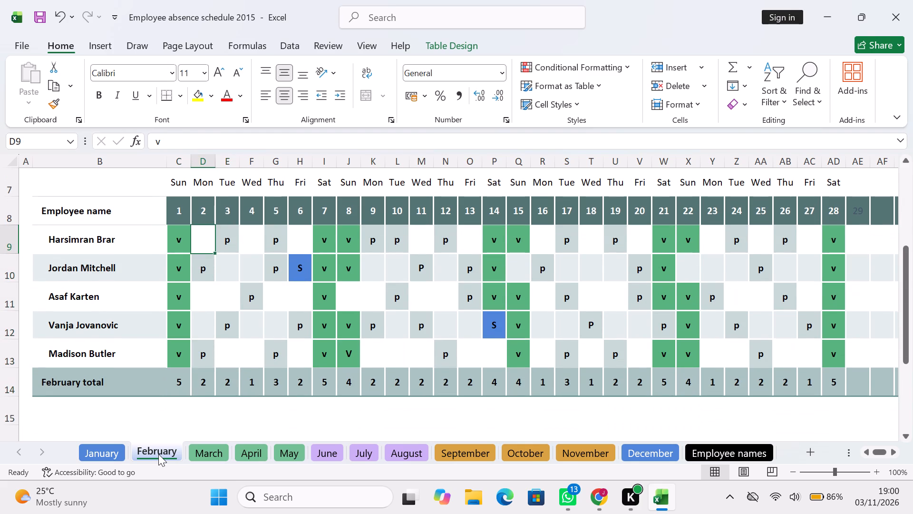
{"action": "key", "text": "Down"}
{"action": "key", "text": "Down"}
{"action": "key", "text": "Down"}
{"action": "key", "text": "Down"}
{"action": "key", "text": "Down"}
{"action": "key", "text": "Right"}
{"action": "key", "text": "Up"}
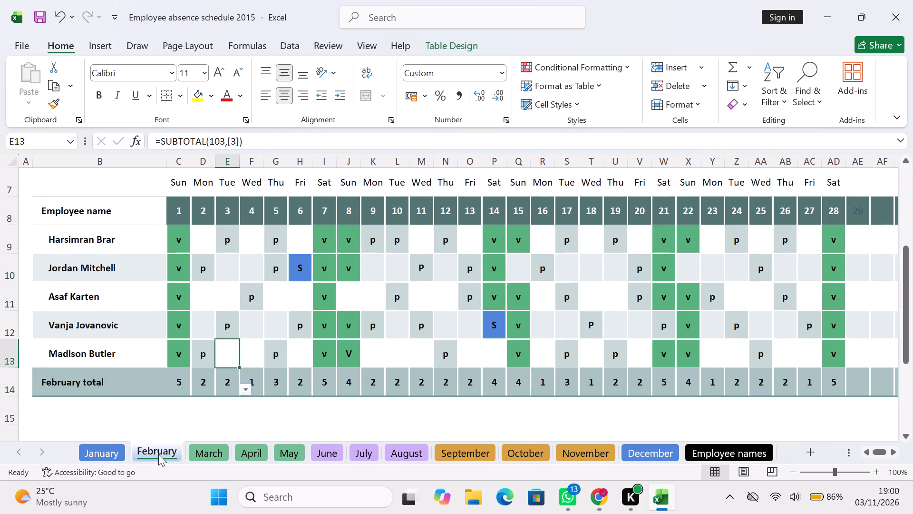
{"action": "key", "text": "Up"}
{"action": "key", "text": "Up"}
{"action": "key", "text": "Up"}
{"action": "key", "text": "Up"}
{"action": "key", "text": "Right"}
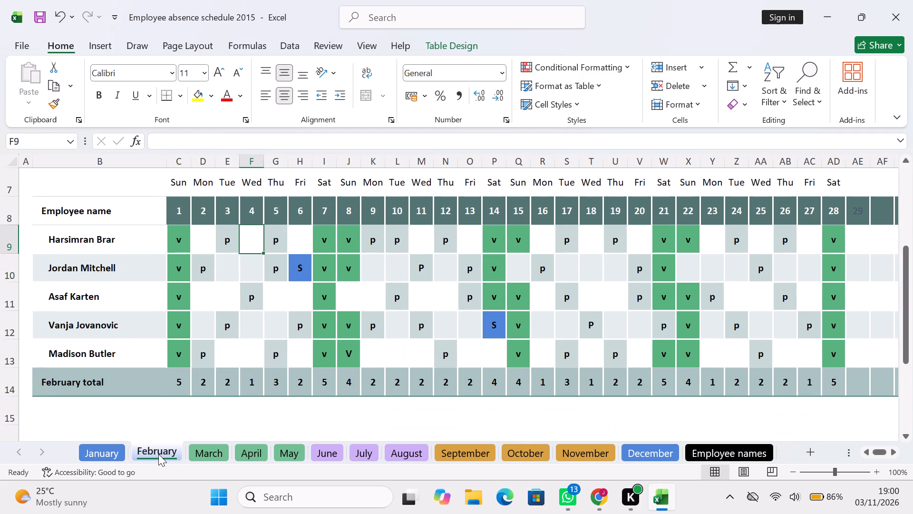
{"action": "key", "text": "Down"}
{"action": "key", "text": "Down"}
{"action": "key", "text": "Down"}
{"action": "key", "text": "Down"}
{"action": "key", "text": "Down"}
{"action": "key", "text": "Right"}
{"action": "key", "text": "Up"}
{"action": "key", "text": "Up"}
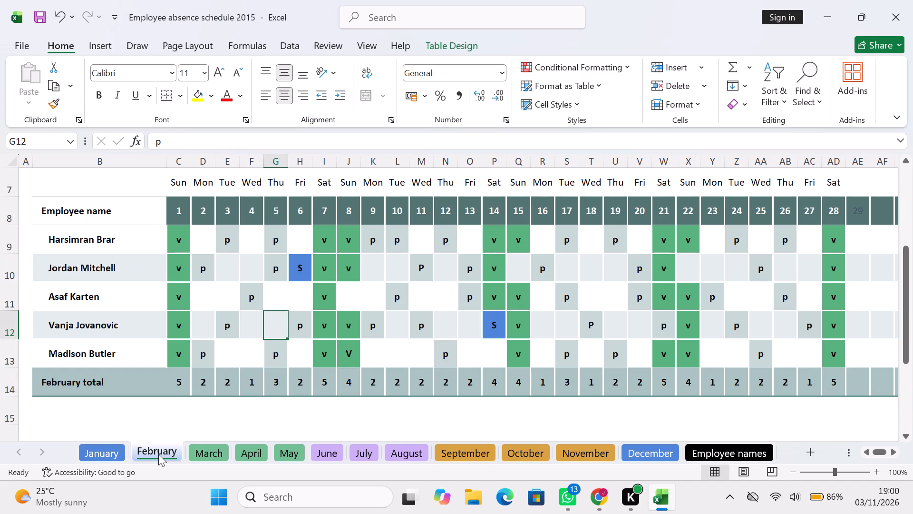
{"action": "key", "text": "Up"}
{"action": "key", "text": "Up"}
{"action": "key", "text": "Up"}
{"action": "key", "text": "Right"}
{"action": "key", "text": "Down"}
{"action": "key", "text": "Down"}
{"action": "key", "text": "Down"}
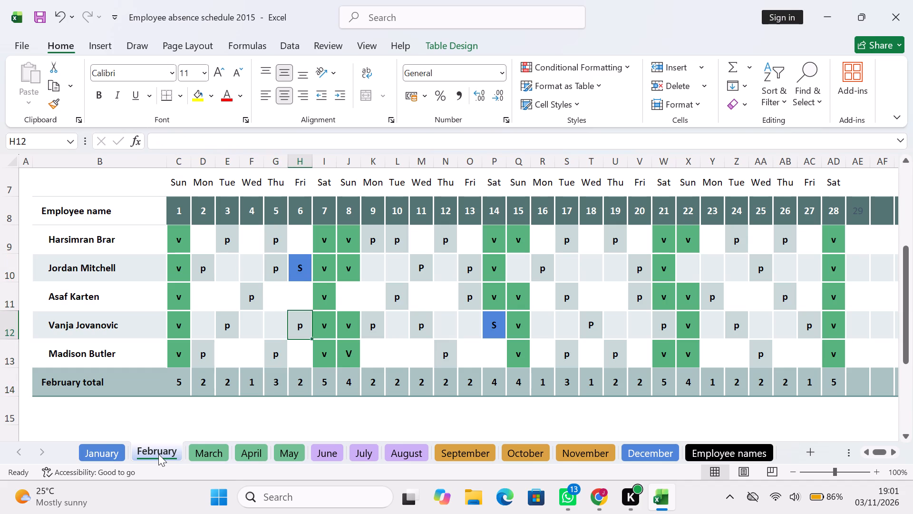
{"action": "key", "text": "Down"}
{"action": "key", "text": "Down"}
Check all employees' February codes against the daily totals, day by day, for days 7 to 10.
{"action": "key", "text": "Right"}
{"action": "key", "text": "Up"}
{"action": "key", "text": "Up"}
{"action": "key", "text": "Up"}
{"action": "key", "text": "Up"}
{"action": "key", "text": "Up"}
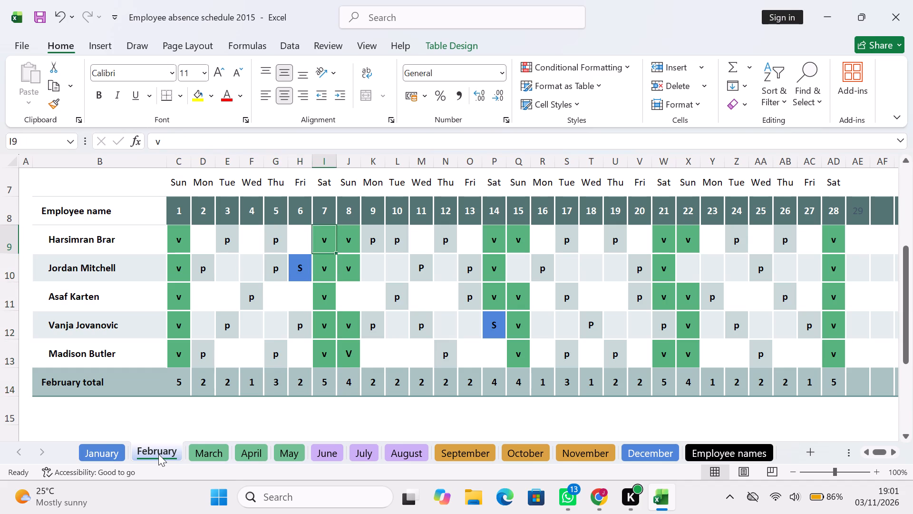
{"action": "key", "text": "Up"}
{"action": "key", "text": "Right"}
{"action": "key", "text": "Down"}
{"action": "key", "text": "Down"}
{"action": "key", "text": "Down"}
{"action": "key", "text": "Down"}
{"action": "key", "text": "Down"}
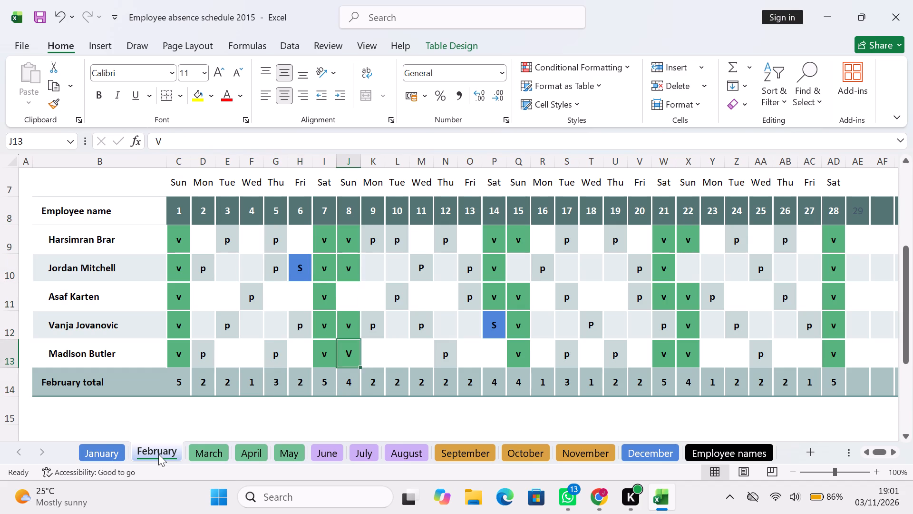
{"action": "key", "text": "Down"}
{"action": "key", "text": "Right"}
{"action": "key", "text": "Up"}
{"action": "key", "text": "Up"}
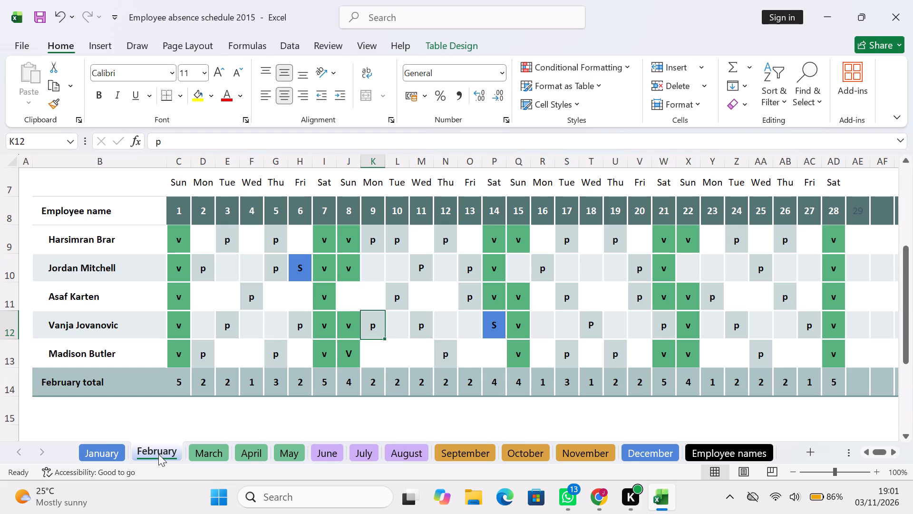
{"action": "key", "text": "Up"}
{"action": "key", "text": "Up"}
{"action": "key", "text": "Up"}
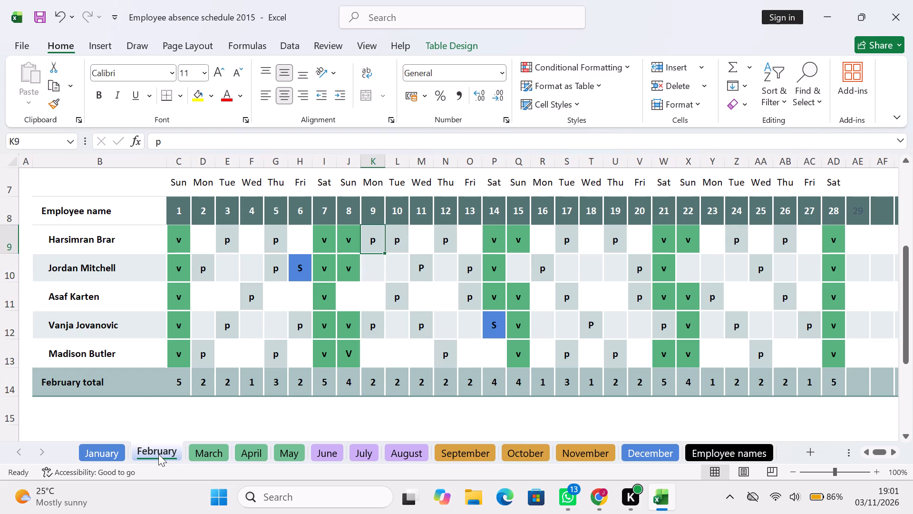
{"action": "key", "text": "Right"}
{"action": "key", "text": "Down"}
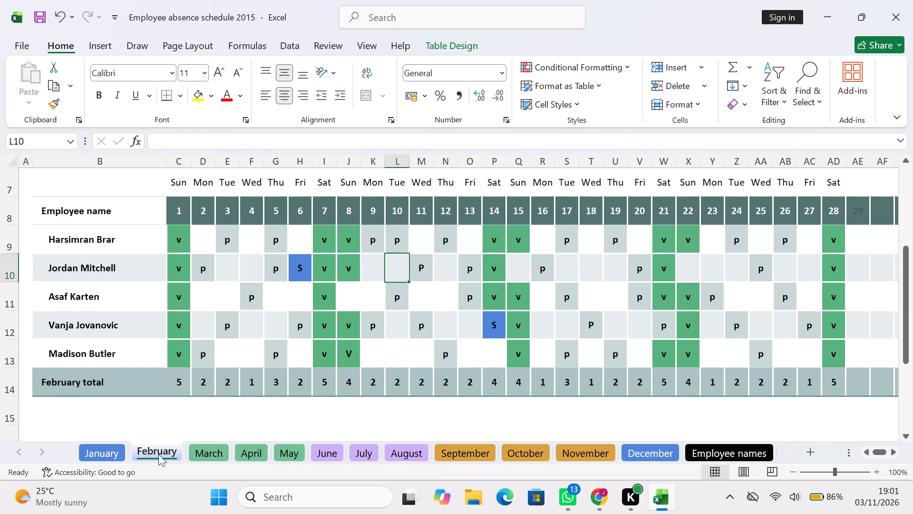
{"action": "key", "text": "Down"}
{"action": "key", "text": "Down"}
{"action": "key", "text": "Down"}
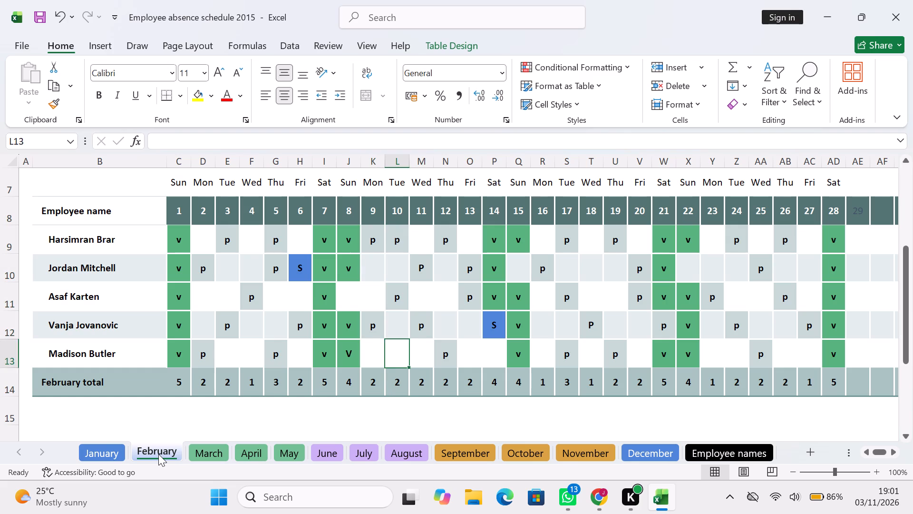
{"action": "key", "text": "Down"}
Check each employee's code on February day 11 repeatedly against that day's total.
{"action": "key", "text": "Right"}
{"action": "key", "text": "Up"}
{"action": "key", "text": "Up"}
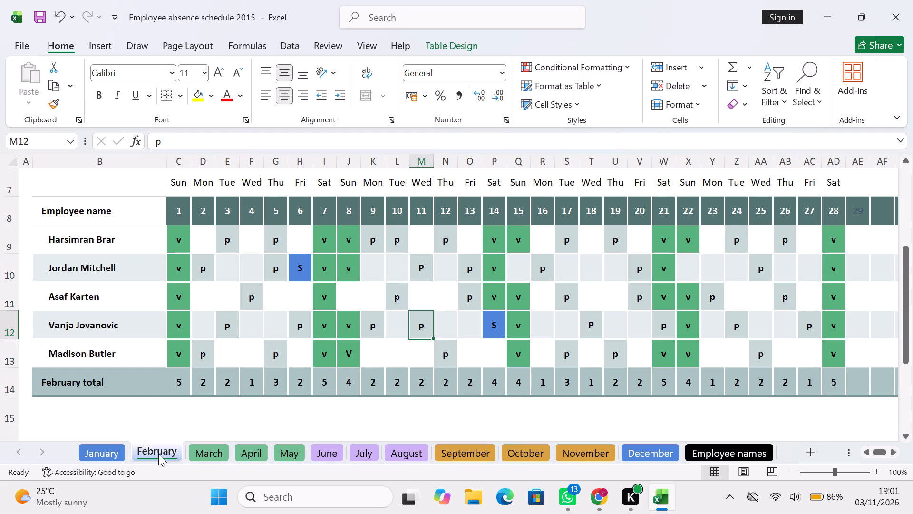
{"action": "key", "text": "Up"}
{"action": "key", "text": "Up"}
{"action": "key", "text": "Up"}
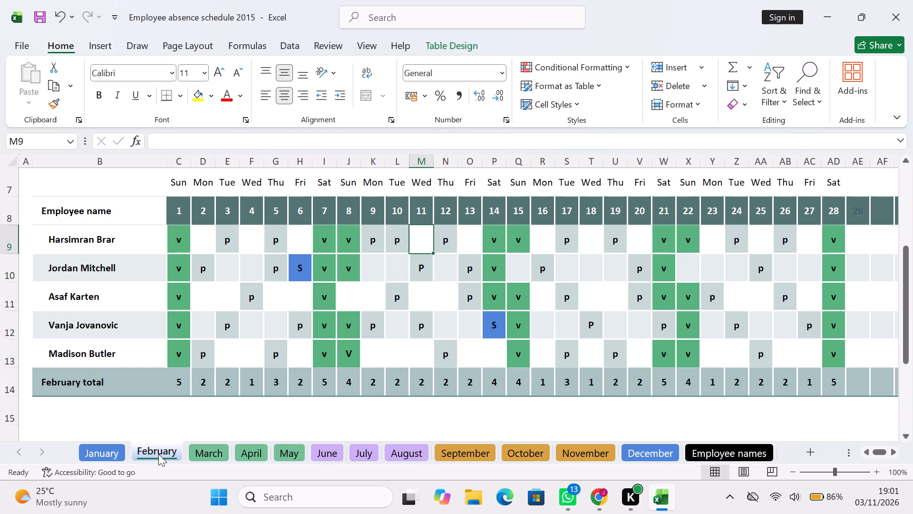
{"action": "key", "text": "Down"}
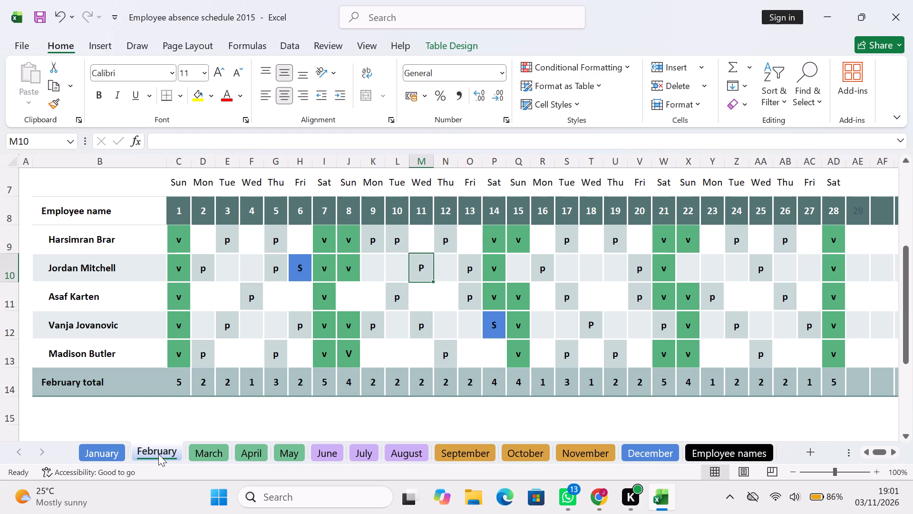
{"action": "key", "text": "Down"}
{"action": "key", "text": "Down"}
{"action": "key", "text": "Down"}
{"action": "key", "text": "Down"}
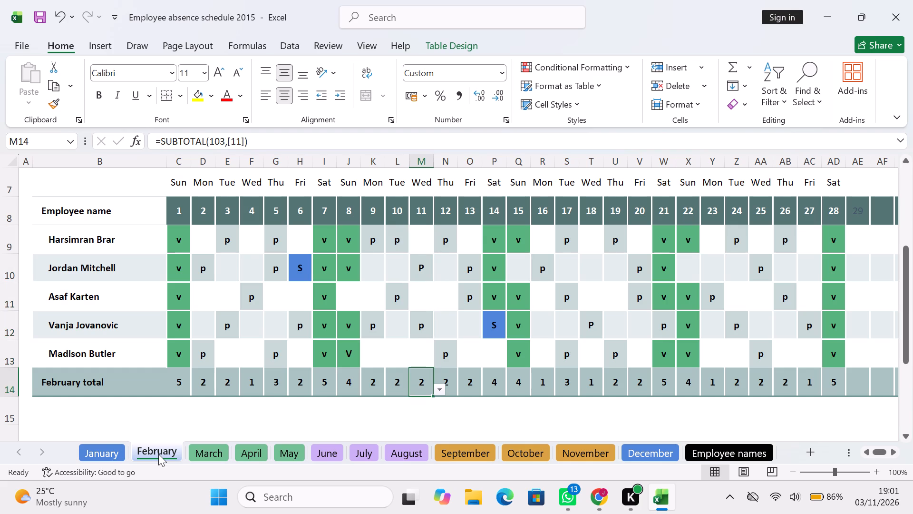
{"action": "key", "text": "Right"}
{"action": "key", "text": "Left"}
{"action": "key", "text": "Up"}
{"action": "key", "text": "Up"}
{"action": "key", "text": "Up"}
{"action": "key", "text": "Up"}
{"action": "key", "text": "Up"}
{"action": "key", "text": "Down"}
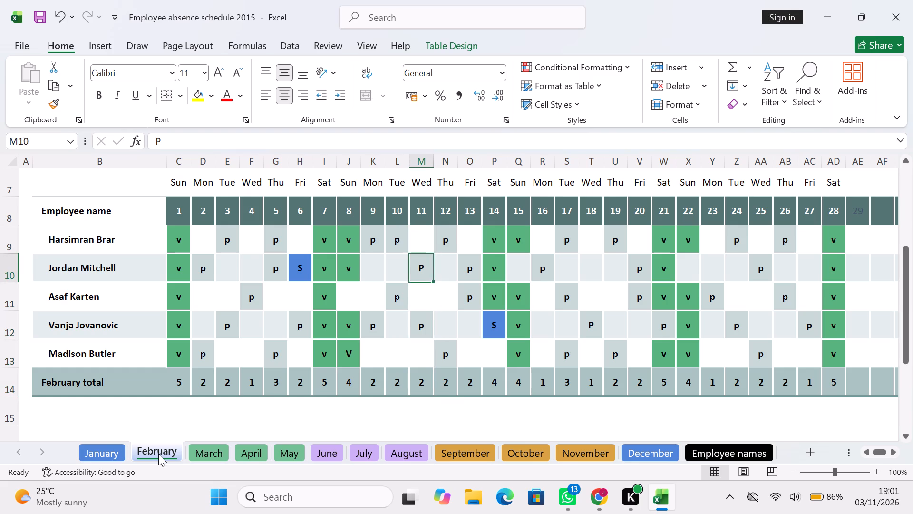
{"action": "key", "text": "Down"}
{"action": "key", "text": "Down"}
{"action": "key", "text": "Down"}
{"action": "key", "text": "Down"}
{"action": "key", "text": "Up"}
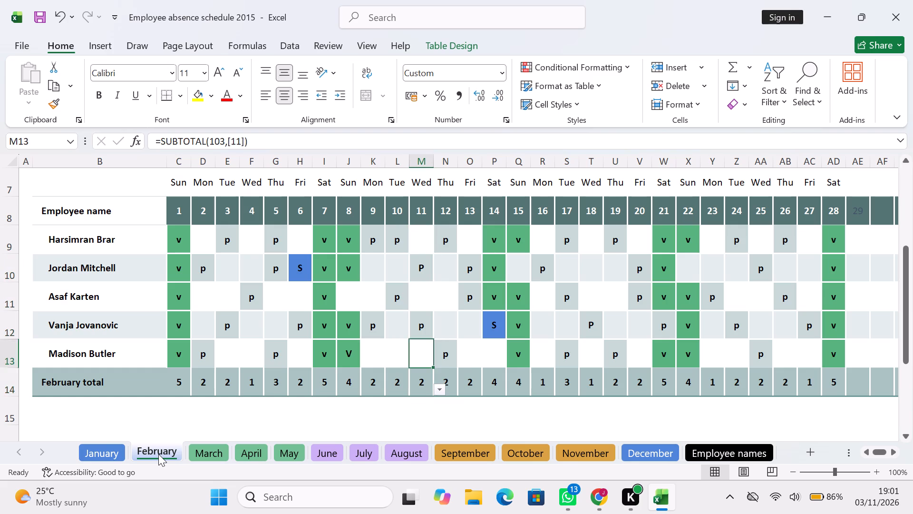
{"action": "key", "text": "Up"}
{"action": "key", "text": "Up"}
{"action": "key", "text": "Up"}
{"action": "key", "text": "Up"}
{"action": "key", "text": "Down"}
{"action": "key", "text": "Down"}
{"action": "key", "text": "Down"}
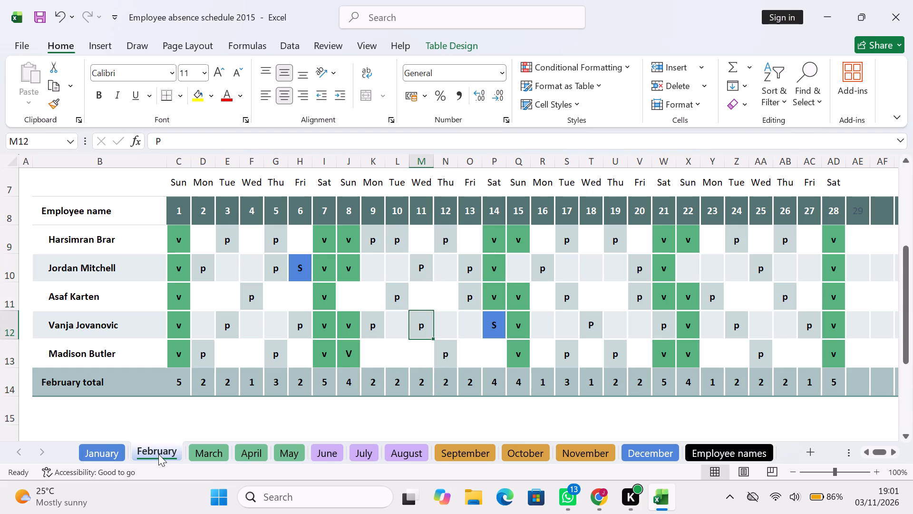
{"action": "key", "text": "Down"}
{"action": "key", "text": "Down"}
Check each employee's code on February day 12 repeatedly against that day's total.
{"action": "key", "text": "Right"}
{"action": "key", "text": "Up"}
{"action": "key", "text": "Up"}
{"action": "key", "text": "Up"}
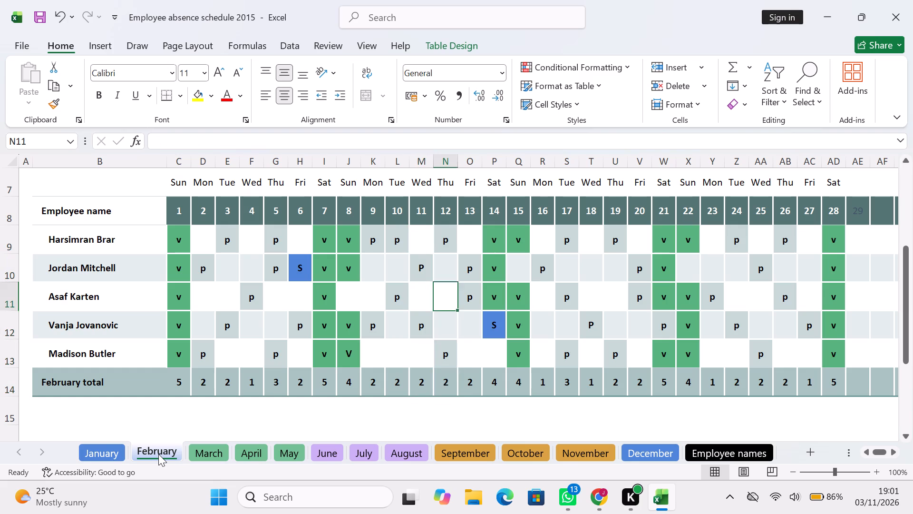
{"action": "key", "text": "Up"}
{"action": "key", "text": "Up"}
{"action": "key", "text": "Down"}
{"action": "key", "text": "Down"}
{"action": "key", "text": "Down"}
{"action": "key", "text": "Down"}
{"action": "key", "text": "Down"}
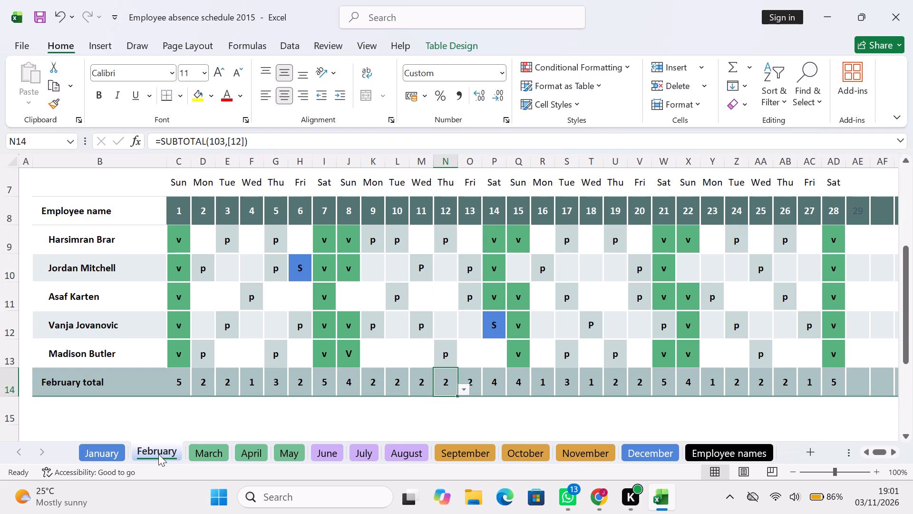
{"action": "key", "text": "Up"}
{"action": "key", "text": "Up"}
{"action": "key", "text": "Up"}
{"action": "key", "text": "Up"}
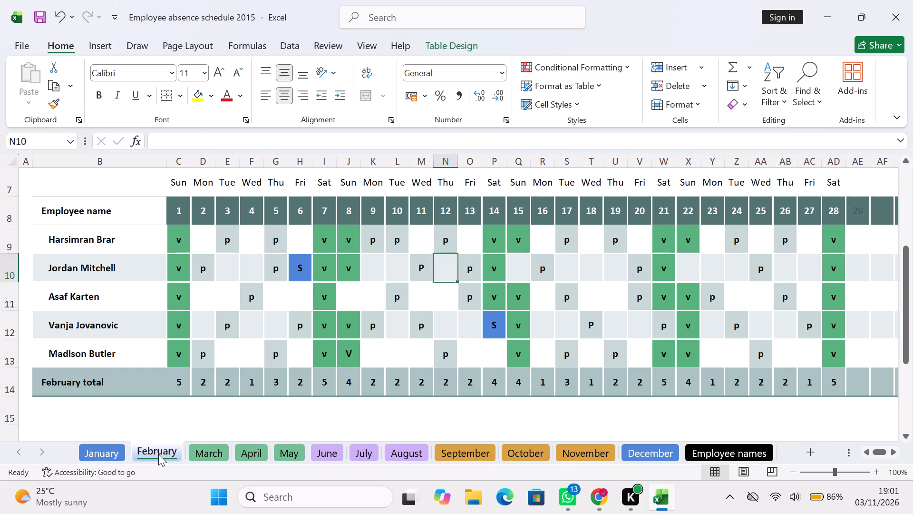
{"action": "key", "text": "Up"}
{"action": "key", "text": "Down"}
{"action": "key", "text": "Down"}
{"action": "key", "text": "Down"}
{"action": "key", "text": "Down"}
{"action": "key", "text": "Down"}
{"action": "key", "text": "Up"}
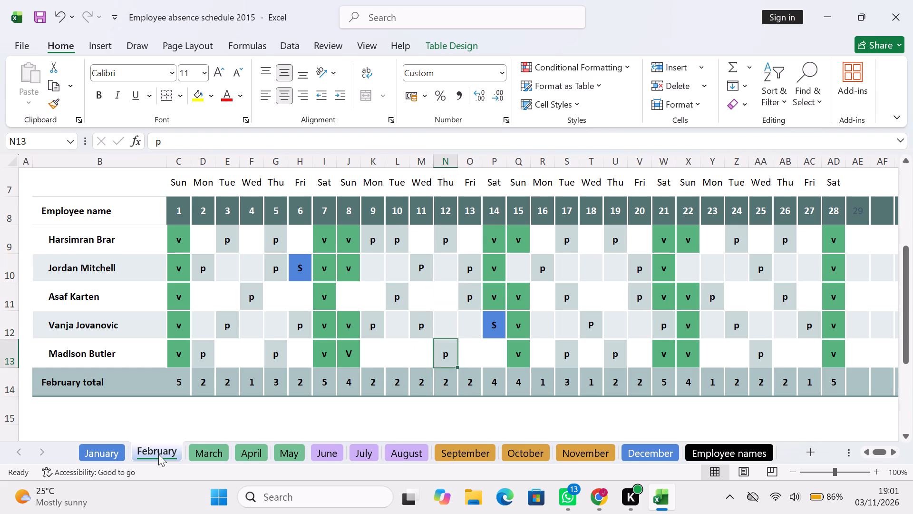
{"action": "key", "text": "Up"}
{"action": "key", "text": "Up"}
{"action": "key", "text": "Up"}
{"action": "key", "text": "Up"}
{"action": "key", "text": "Down"}
{"action": "key", "text": "Down"}
{"action": "key", "text": "Down"}
{"action": "key", "text": "Down"}
{"action": "key", "text": "Down"}
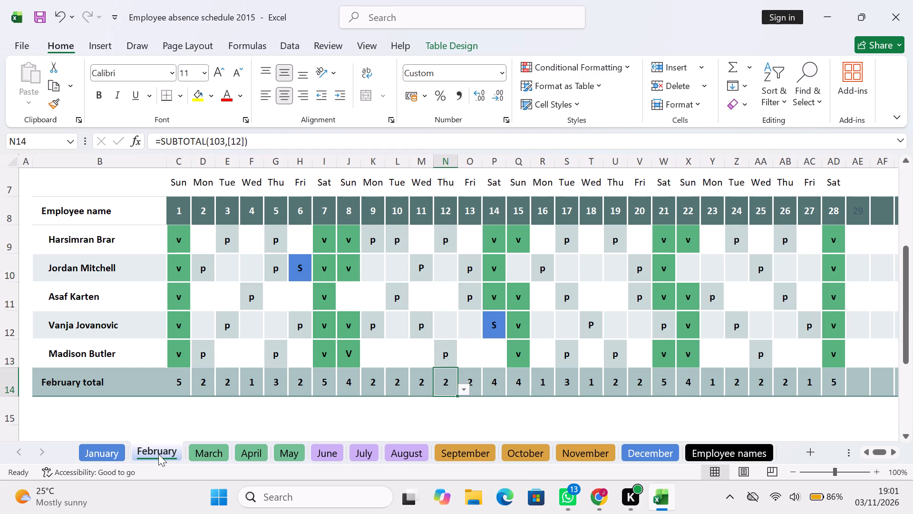
{"action": "key", "text": "Up"}
{"action": "key", "text": "Up"}
{"action": "key", "text": "Up"}
{"action": "key", "text": "Up"}
{"action": "key", "text": "Up"}
{"action": "key", "text": "Up"}
{"action": "key", "text": "Down"}
{"action": "key", "text": "Down"}
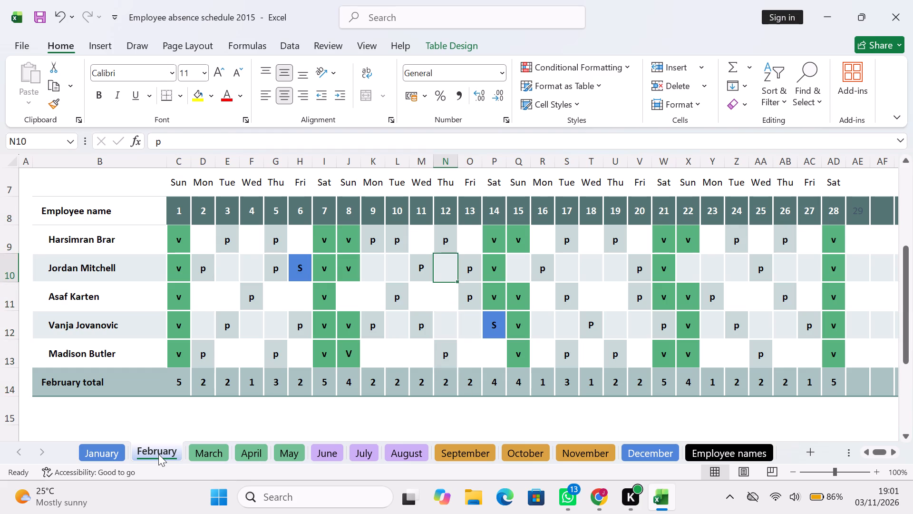
{"action": "key", "text": "Down"}
{"action": "key", "text": "Down"}
{"action": "key", "text": "Down"}
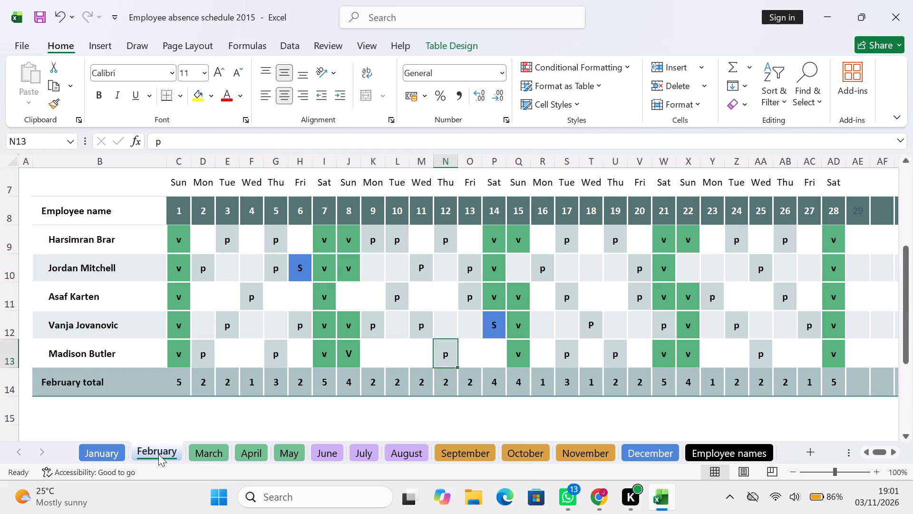
{"action": "key", "text": "Down"}
{"action": "key", "text": "Up"}
{"action": "key", "text": "Up"}
{"action": "key", "text": "Up"}
{"action": "key", "text": "Up"}
{"action": "key", "text": "Up"}
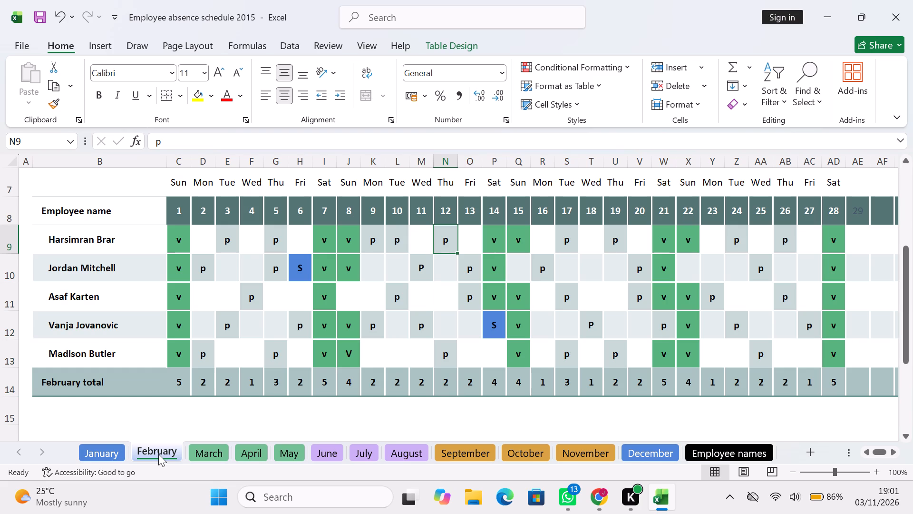
{"action": "key", "text": "Down"}
{"action": "key", "text": "Down"}
{"action": "key", "text": "Down"}
{"action": "key", "text": "Down"}
{"action": "key", "text": "Down"}
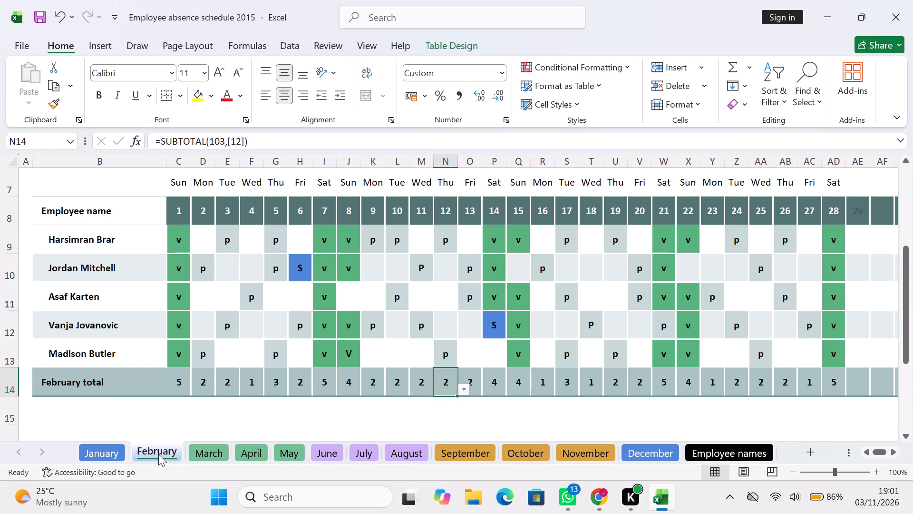
{"action": "key", "text": "Up"}
{"action": "key", "text": "Up"}
{"action": "key", "text": "Up"}
{"action": "key", "text": "Up"}
{"action": "key", "text": "Up"}
{"action": "key", "text": "Down"}
{"action": "key", "text": "Down"}
{"action": "key", "text": "Down"}
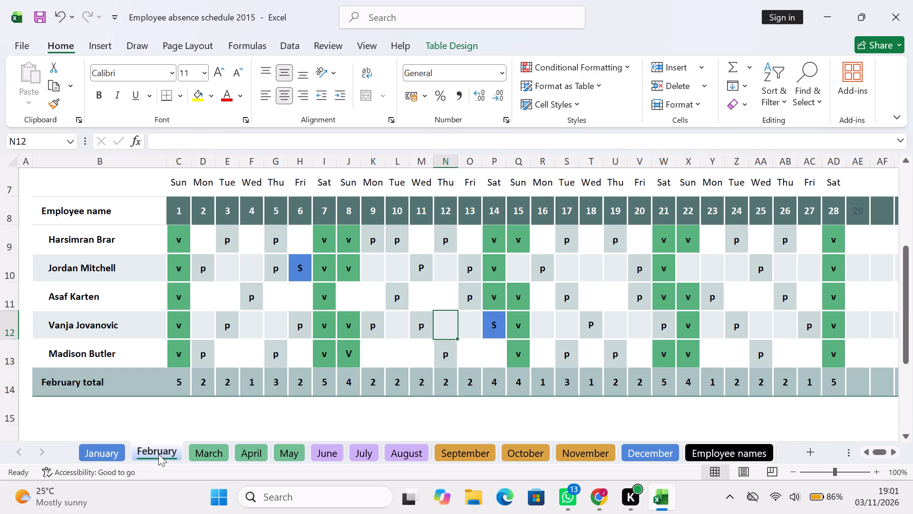
{"action": "key", "text": "Down"}
{"action": "key", "text": "Down"}
Check each employee's code on February day 13 against that day's total, comparing with the day 14 total.
{"action": "key", "text": "Right"}
{"action": "key", "text": "Up"}
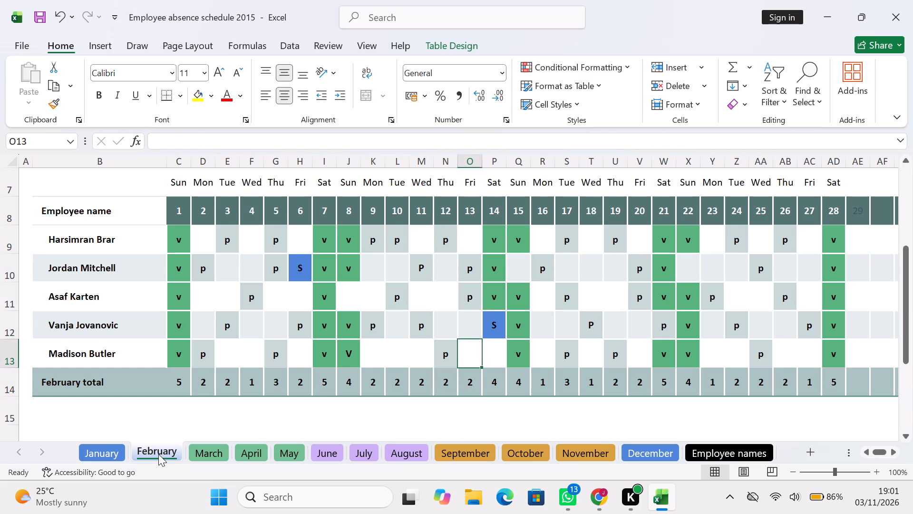
{"action": "key", "text": "Up"}
{"action": "key", "text": "Up"}
{"action": "key", "text": "Up"}
{"action": "key", "text": "Down"}
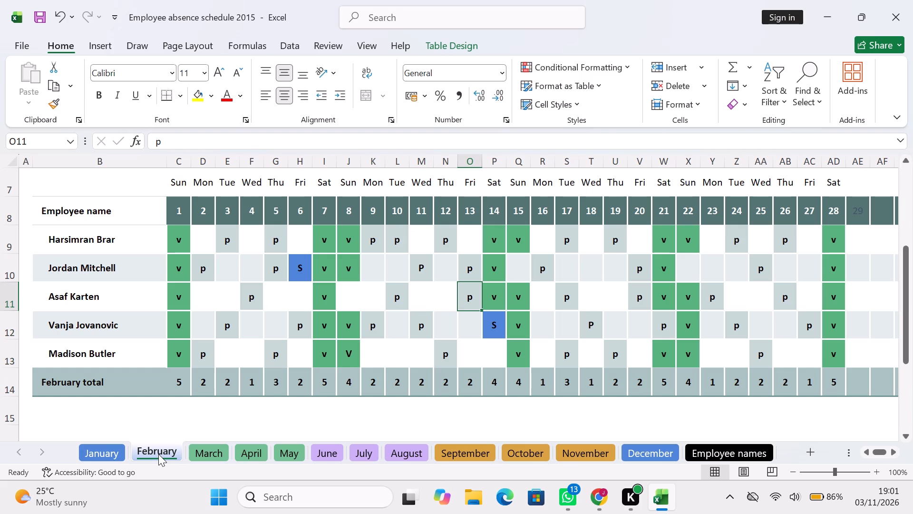
{"action": "key", "text": "Down"}
{"action": "key", "text": "Down"}
{"action": "key", "text": "Down"}
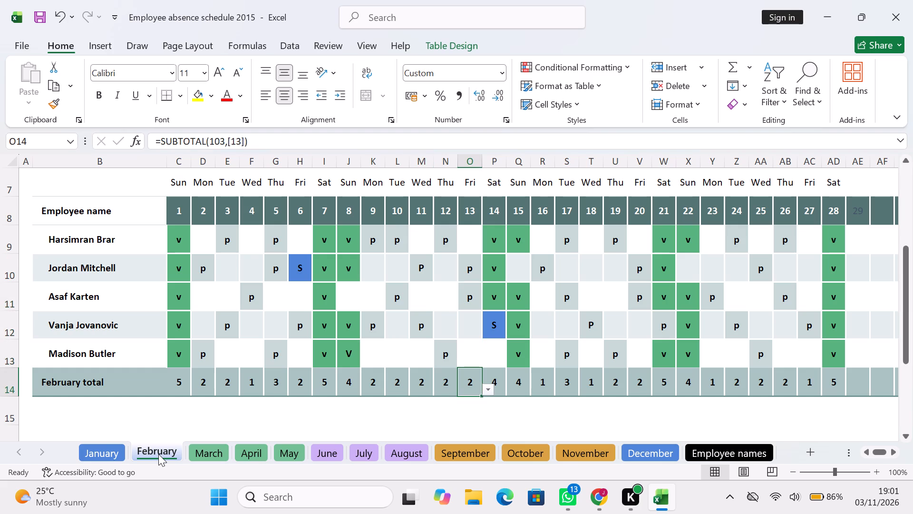
{"action": "key", "text": "Right"}
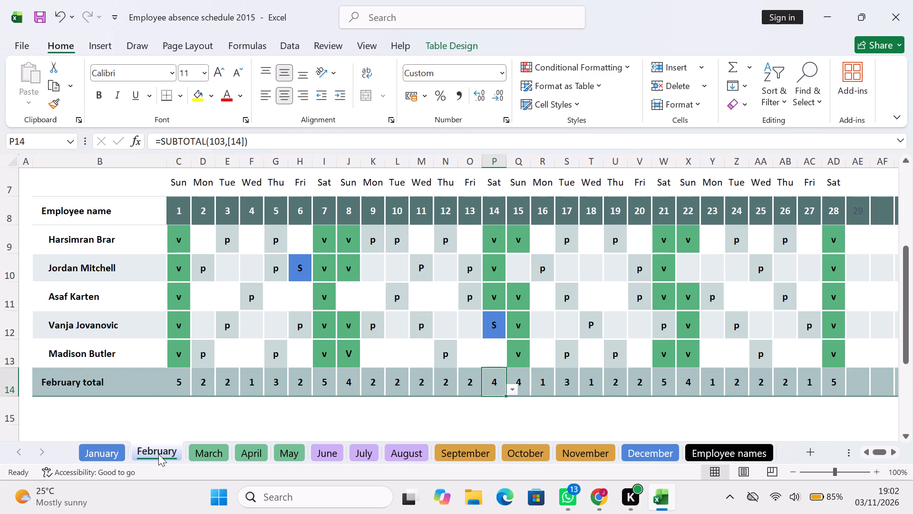
{"action": "key", "text": "Left"}
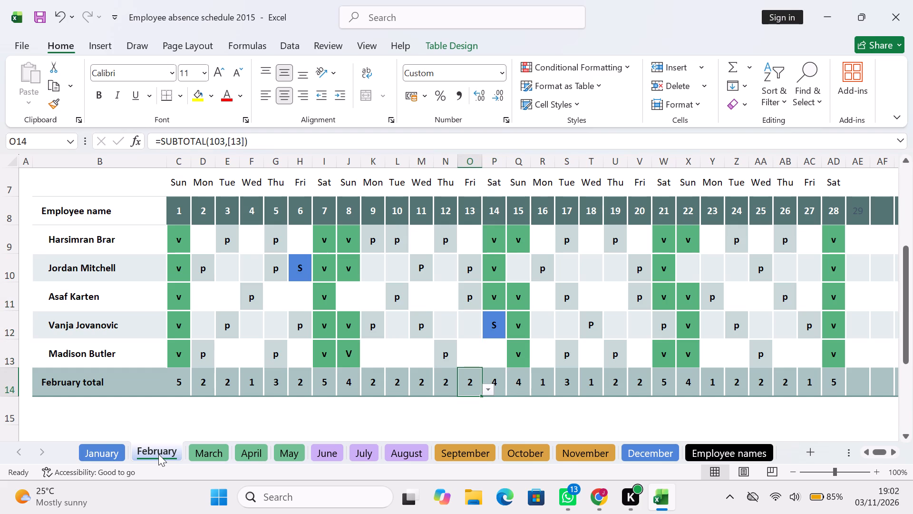
{"action": "key", "text": "Up"}
{"action": "key", "text": "Up"}
{"action": "key", "text": "Up"}
{"action": "key", "text": "Up"}
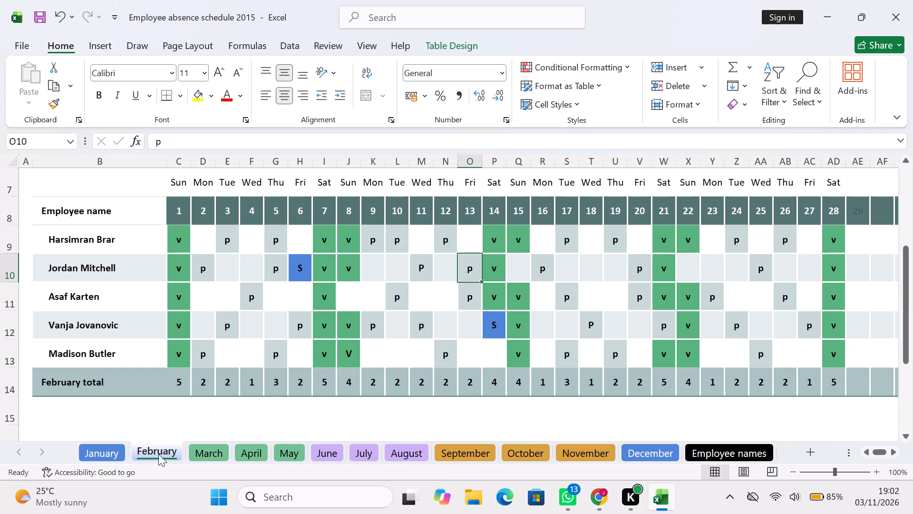
{"action": "key", "text": "Down"}
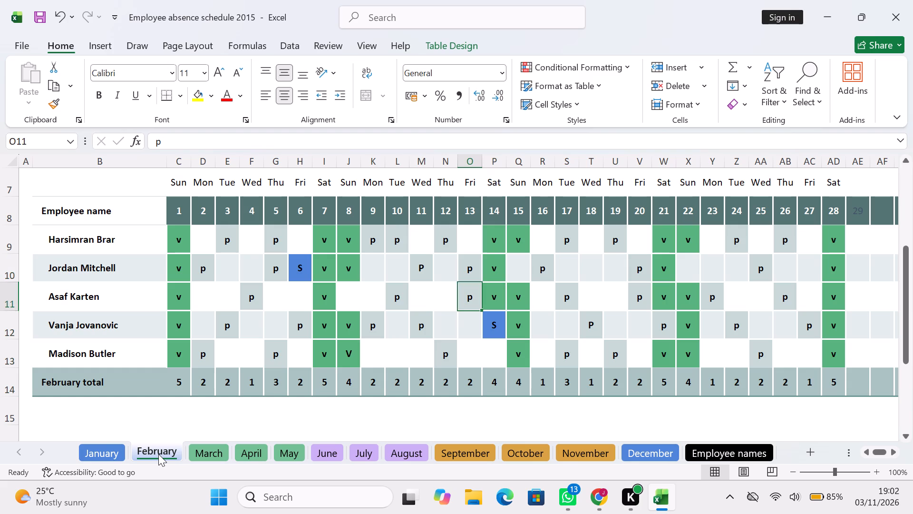
{"action": "key", "text": "Down"}
{"action": "key", "text": "Down"}
{"action": "key", "text": "Down"}
{"action": "key", "text": "Up"}
{"action": "key", "text": "Up"}
{"action": "key", "text": "Up"}
{"action": "key", "text": "Up"}
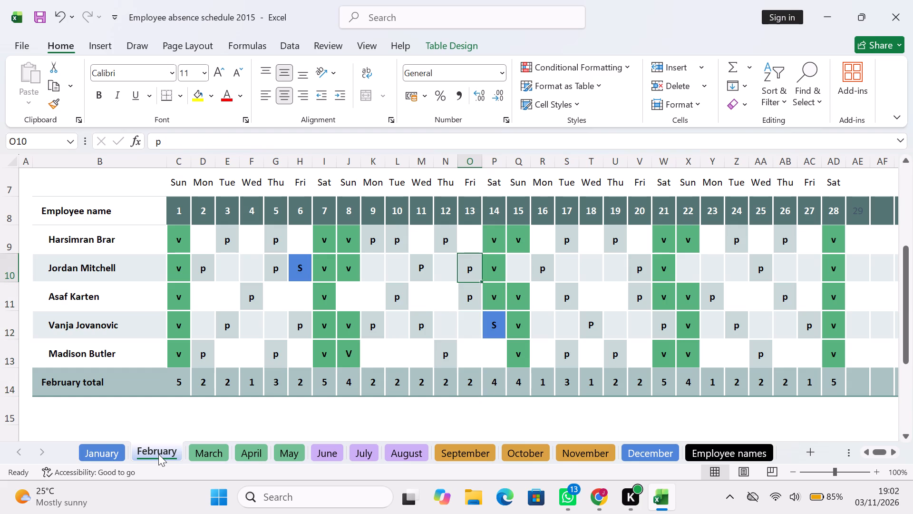
{"action": "key", "text": "Down"}
{"action": "key", "text": "Down"}
{"action": "key", "text": "Down"}
{"action": "key", "text": "Down"}
Check each employee's code on February day 14 repeatedly against that day's total, comparing with the day 15 total.
{"action": "key", "text": "Right"}
{"action": "key", "text": "Up"}
{"action": "key", "text": "Up"}
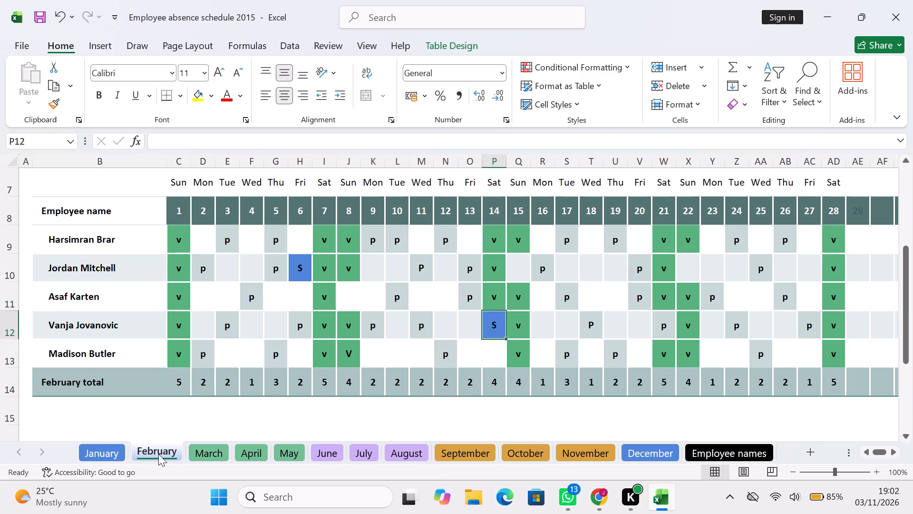
{"action": "key", "text": "Up"}
{"action": "key", "text": "Up"}
{"action": "key", "text": "Up"}
{"action": "key", "text": "Down"}
{"action": "key", "text": "Down"}
{"action": "key", "text": "Down"}
{"action": "key", "text": "Down"}
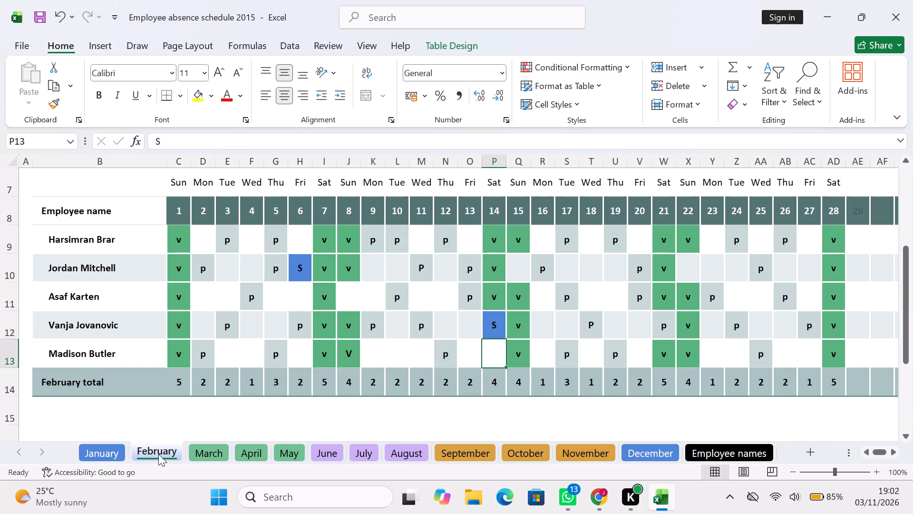
{"action": "key", "text": "Down"}
{"action": "key", "text": "Up"}
{"action": "key", "text": "Up"}
{"action": "key", "text": "Up"}
{"action": "key", "text": "Up"}
{"action": "key", "text": "Up"}
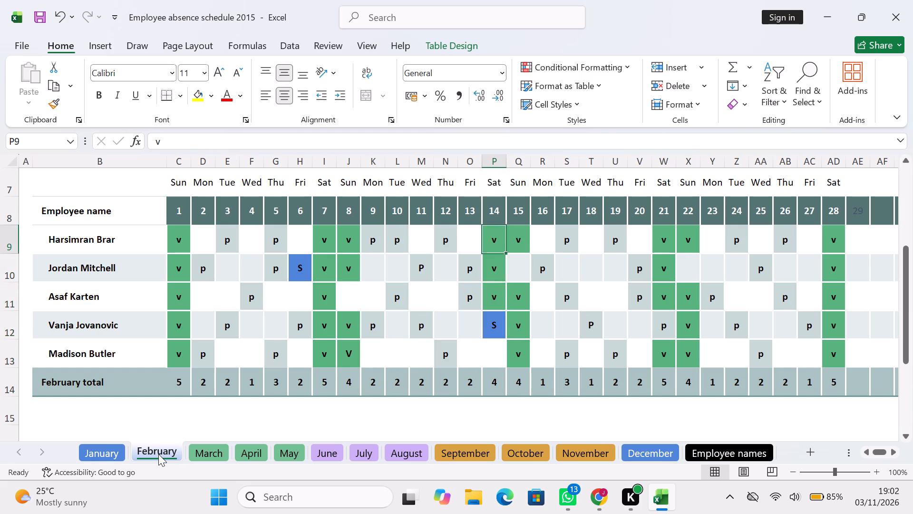
{"action": "key", "text": "Down"}
{"action": "key", "text": "Down"}
{"action": "key", "text": "Down"}
{"action": "key", "text": "Down"}
{"action": "key", "text": "Down"}
{"action": "key", "text": "Up"}
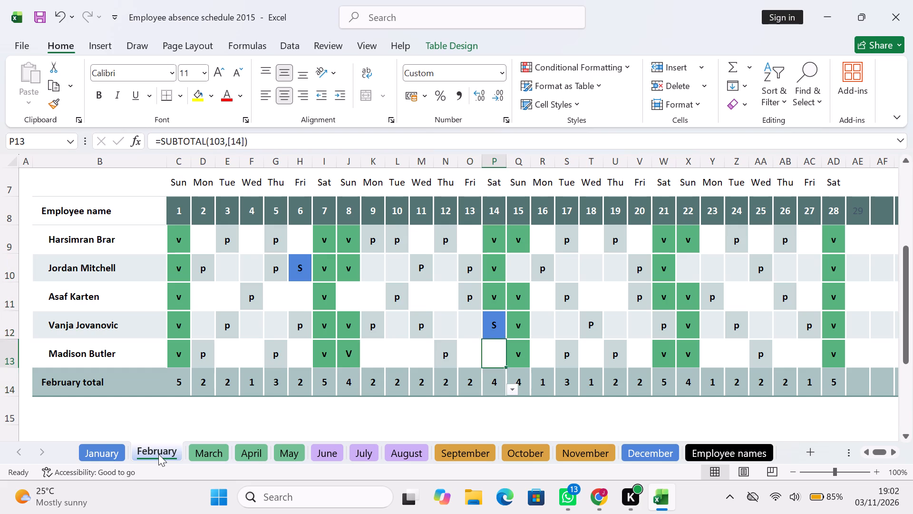
{"action": "key", "text": "Up"}
{"action": "key", "text": "Up"}
{"action": "key", "text": "Up"}
{"action": "key", "text": "Up"}
{"action": "key", "text": "Down"}
{"action": "key", "text": "Down"}
{"action": "key", "text": "Down"}
{"action": "key", "text": "Down"}
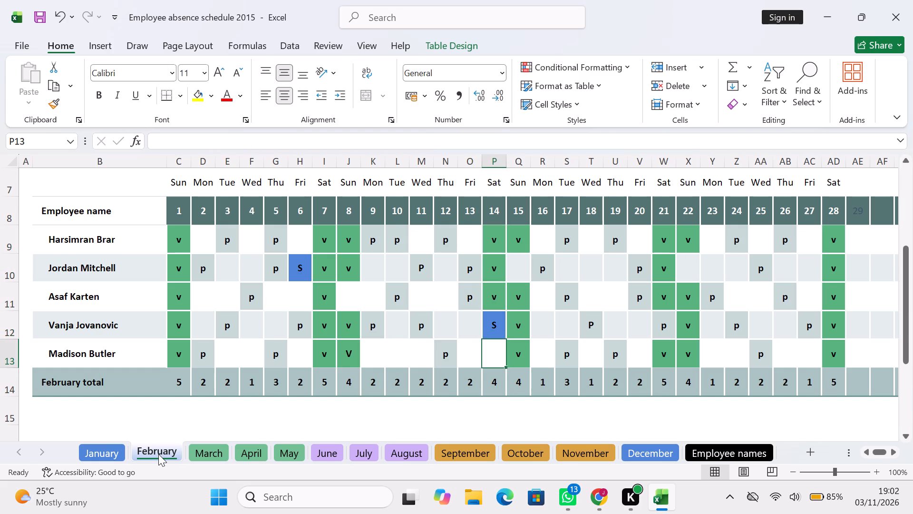
{"action": "key", "text": "Down"}
{"action": "key", "text": "Up"}
{"action": "key", "text": "Up"}
{"action": "key", "text": "Up"}
{"action": "key", "text": "Up"}
{"action": "key", "text": "Up"}
{"action": "key", "text": "Down"}
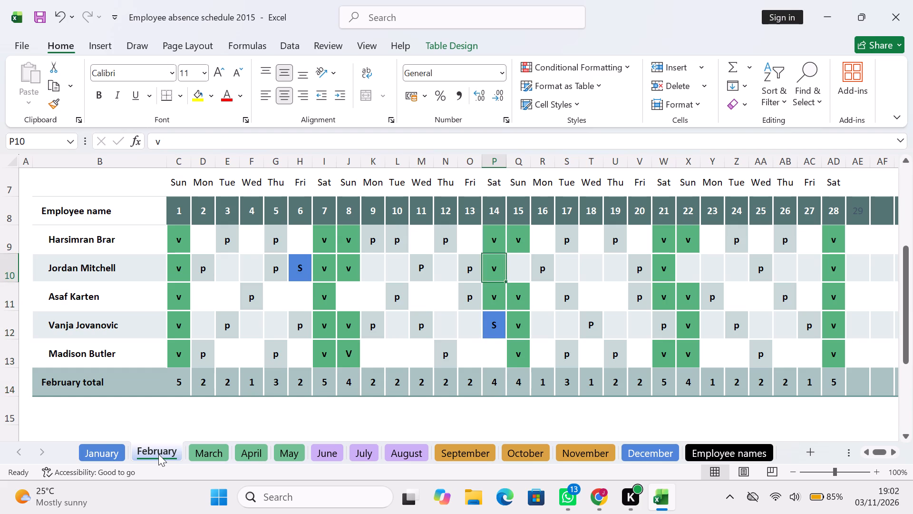
{"action": "key", "text": "Down"}
{"action": "key", "text": "Down"}
{"action": "key", "text": "Down"}
{"action": "key", "text": "Down"}
{"action": "key", "text": "Up"}
{"action": "key", "text": "Up"}
{"action": "key", "text": "Up"}
{"action": "key", "text": "Up"}
{"action": "key", "text": "Up"}
{"action": "key", "text": "Up"}
{"action": "key", "text": "Down"}
{"action": "key", "text": "Down"}
{"action": "key", "text": "Down"}
{"action": "key", "text": "Down"}
{"action": "key", "text": "Down"}
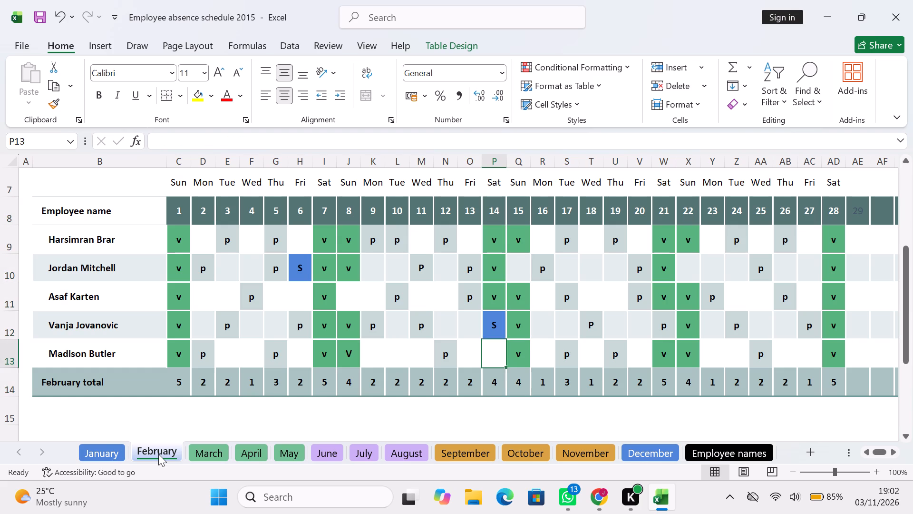
{"action": "key", "text": "Down"}
{"action": "key", "text": "Right"}
{"action": "key", "text": "Left"}
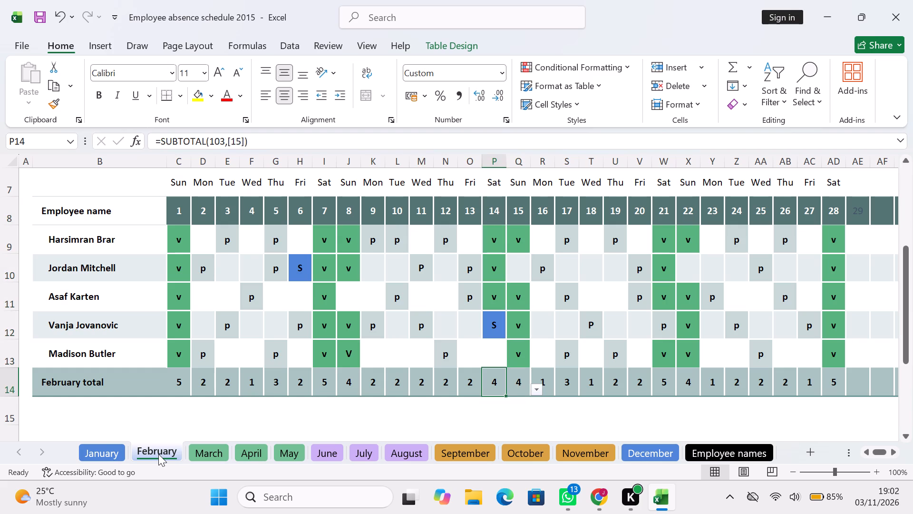
{"action": "key", "text": "Up"}
{"action": "key", "text": "Up"}
{"action": "key", "text": "Up"}
{"action": "key", "text": "Up"}
{"action": "key", "text": "Up"}
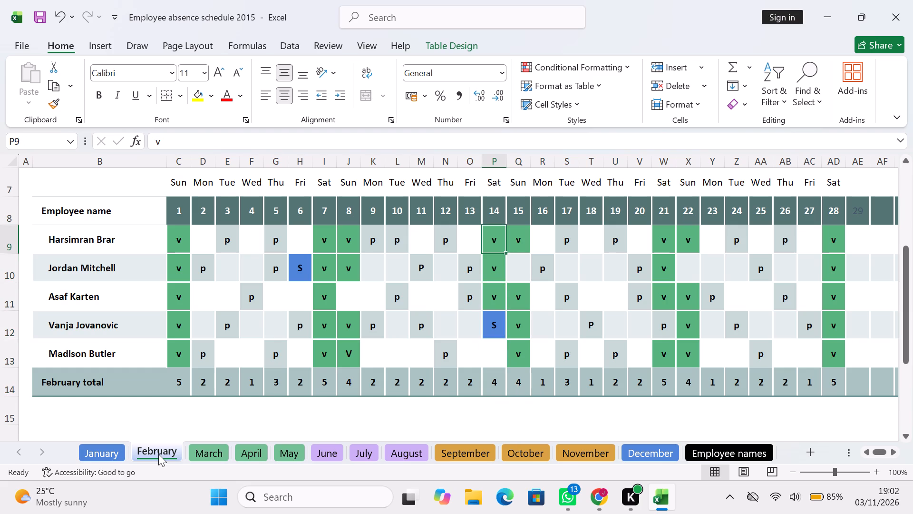
{"action": "key", "text": "Down"}
{"action": "key", "text": "Down"}
{"action": "key", "text": "Down"}
{"action": "key", "text": "Down"}
{"action": "key", "text": "Down"}
Check each employee's code on February day 15 repeatedly against that day's total.
{"action": "key", "text": "Right"}
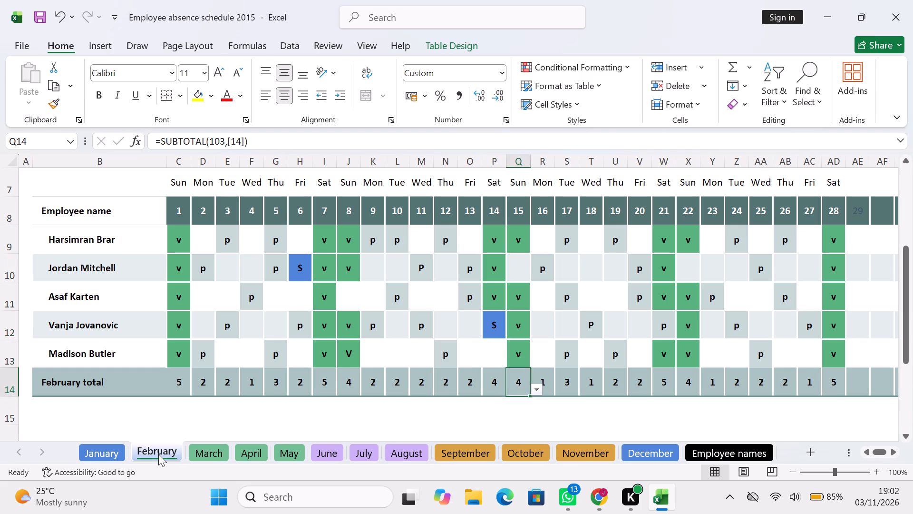
{"action": "key", "text": "Up"}
{"action": "key", "text": "Up"}
{"action": "key", "text": "Up"}
{"action": "key", "text": "Up"}
{"action": "key", "text": "Up"}
{"action": "key", "text": "Down"}
{"action": "key", "text": "Down"}
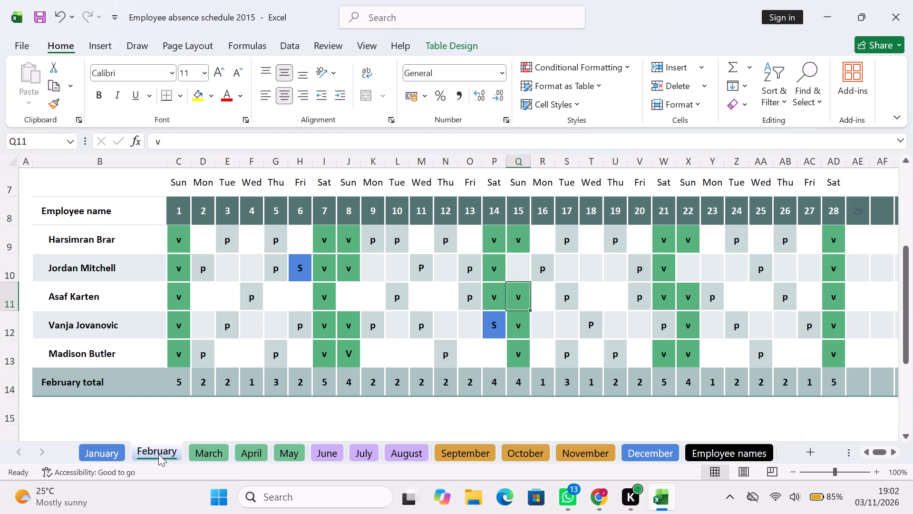
{"action": "key", "text": "Down"}
{"action": "key", "text": "Down"}
{"action": "key", "text": "Down"}
{"action": "key", "text": "Up"}
{"action": "key", "text": "Up"}
{"action": "key", "text": "Up"}
{"action": "key", "text": "Up"}
{"action": "key", "text": "Down"}
{"action": "key", "text": "Down"}
{"action": "key", "text": "Down"}
{"action": "key", "text": "Down"}
{"action": "key", "text": "Up"}
{"action": "key", "text": "Up"}
{"action": "key", "text": "Up"}
{"action": "key", "text": "Up"}
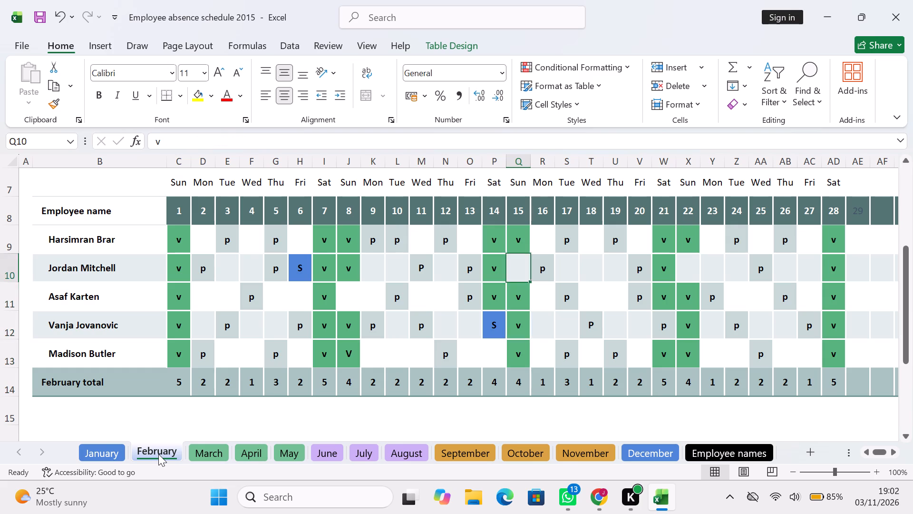
{"action": "key", "text": "Up"}
{"action": "key", "text": "Down"}
{"action": "key", "text": "Down"}
{"action": "key", "text": "Down"}
{"action": "key", "text": "Down"}
{"action": "key", "text": "Down"}
{"action": "key", "text": "Up"}
{"action": "key", "text": "Up"}
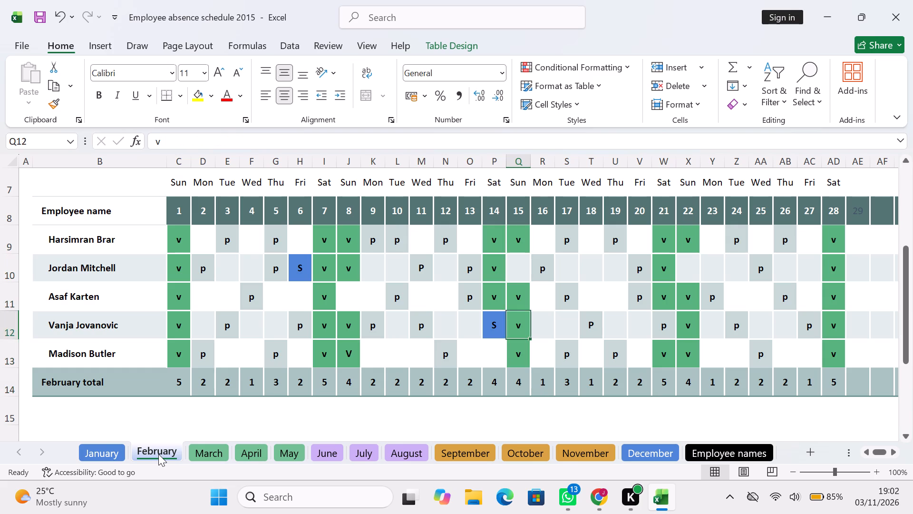
{"action": "key", "text": "Up"}
{"action": "key", "text": "Up"}
{"action": "key", "text": "Up"}
{"action": "key", "text": "Down"}
{"action": "key", "text": "Down"}
{"action": "key", "text": "Down"}
{"action": "key", "text": "Down"}
{"action": "key", "text": "Down"}
{"action": "key", "text": "Down"}
{"action": "key", "text": "Up"}
{"action": "key", "text": "Up"}
{"action": "key", "text": "Up"}
{"action": "key", "text": "Up"}
{"action": "key", "text": "Up"}
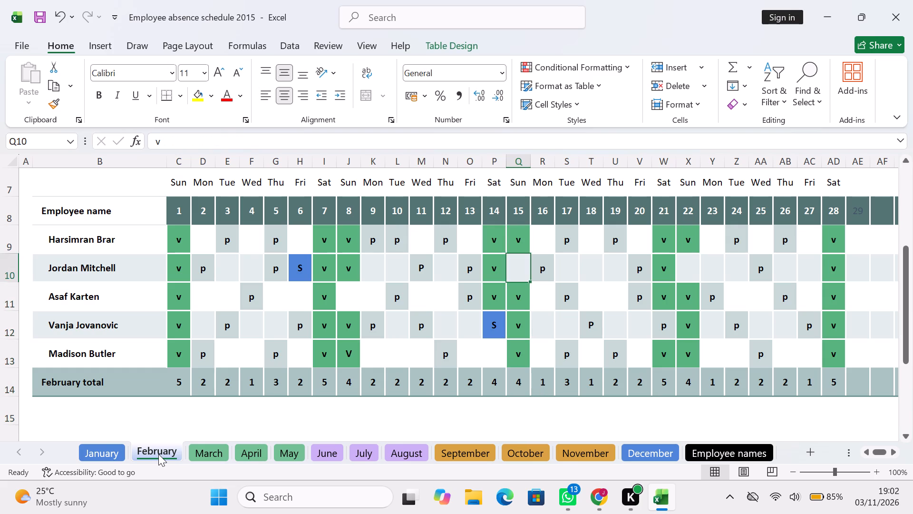
{"action": "key", "text": "Up"}
{"action": "key", "text": "Down"}
{"action": "key", "text": "Down"}
{"action": "key", "text": "Down"}
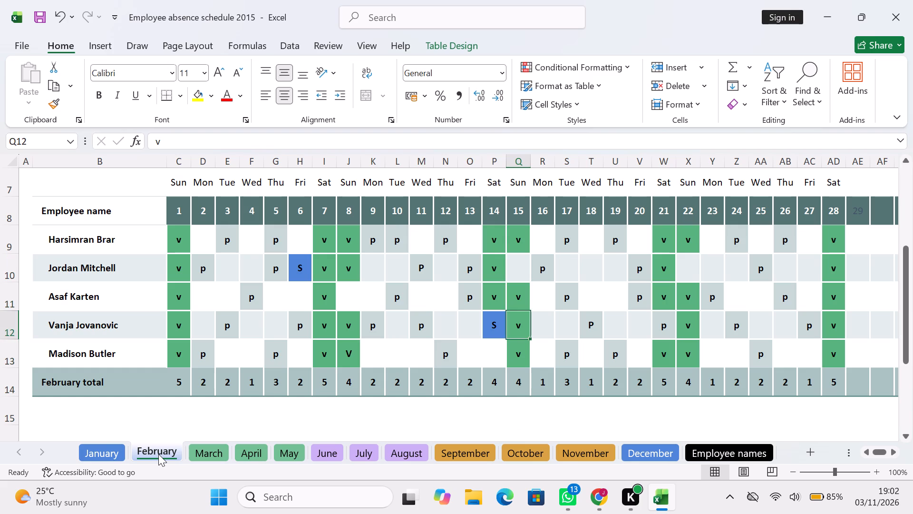
{"action": "key", "text": "Down"}
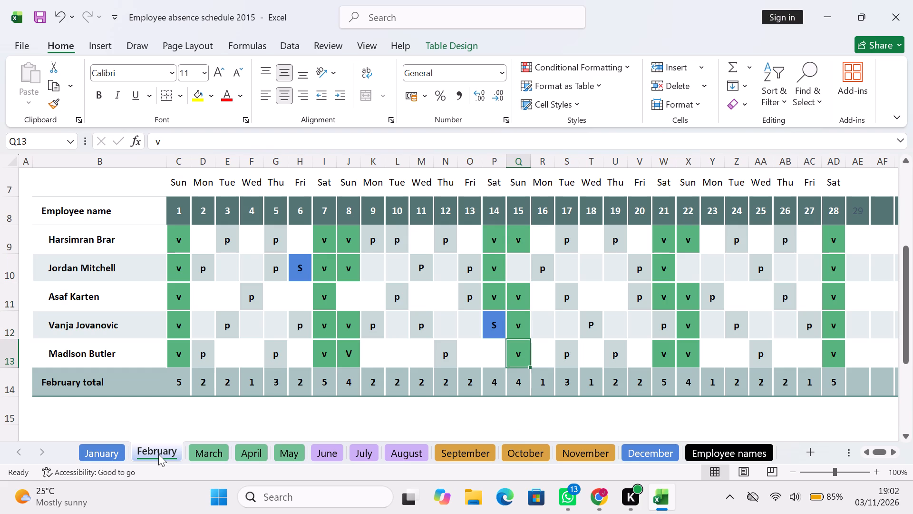
{"action": "key", "text": "Up"}
{"action": "key", "text": "Up"}
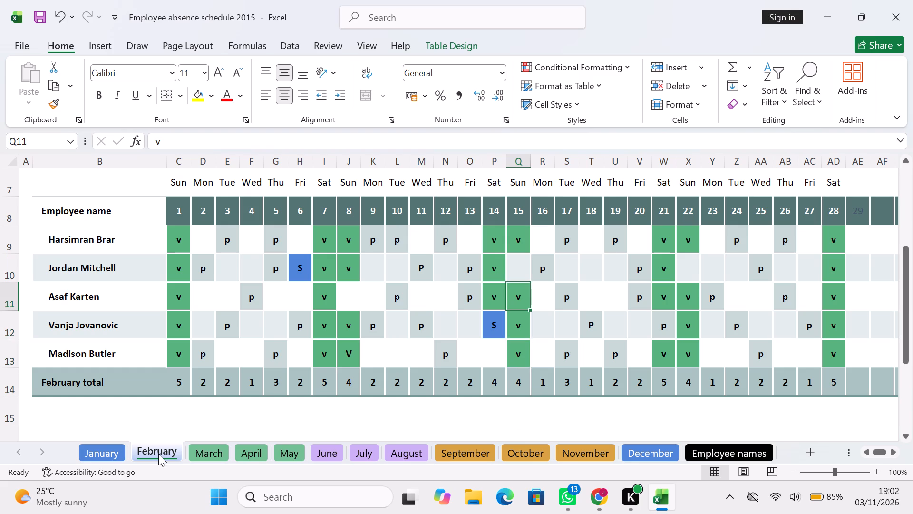
{"action": "key", "text": "Up"}
{"action": "key", "text": "Up"}
{"action": "key", "text": "Down"}
{"action": "key", "text": "Down"}
{"action": "key", "text": "Down"}
{"action": "key", "text": "Down"}
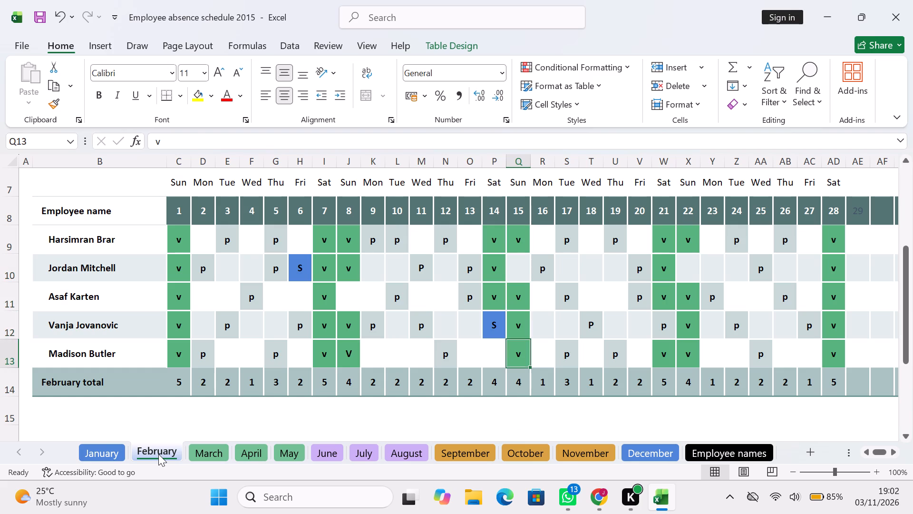
{"action": "key", "text": "Down"}
{"action": "key", "text": "Up"}
{"action": "key", "text": "Up"}
{"action": "key", "text": "Up"}
{"action": "key", "text": "Up"}
{"action": "key", "text": "Up"}
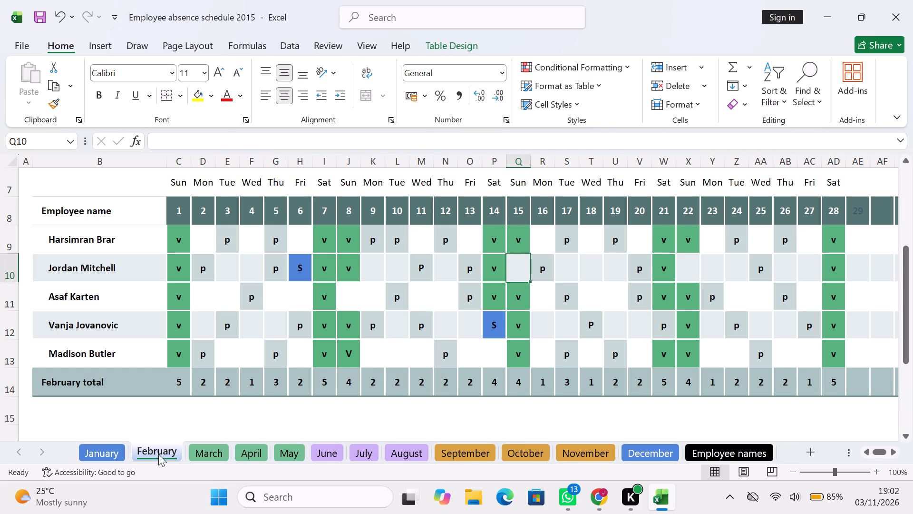
{"action": "key", "text": "Down"}
{"action": "key", "text": "Down"}
{"action": "key", "text": "Down"}
{"action": "key", "text": "Down"}
{"action": "key", "text": "Down"}
Check the employees' codes on February day 16 against that day's total.
{"action": "key", "text": "Right"}
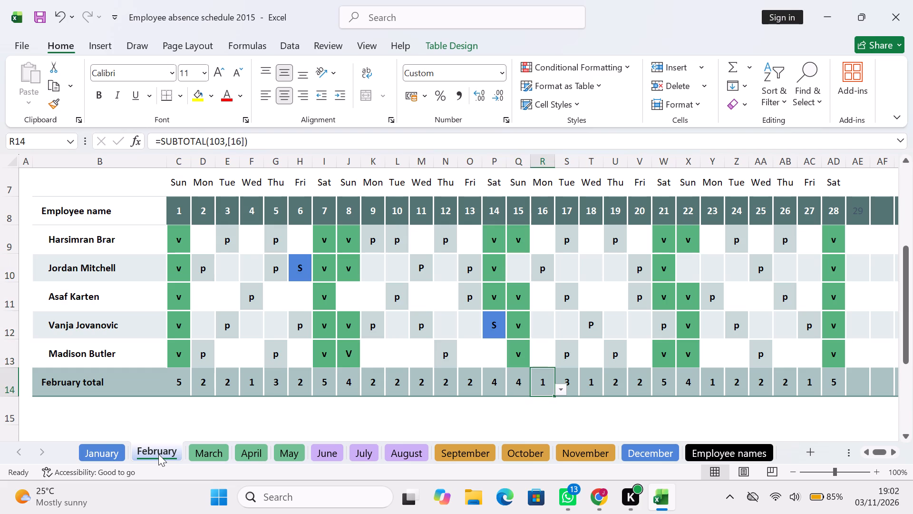
{"action": "key", "text": "Up"}
{"action": "key", "text": "Up"}
{"action": "key", "text": "Up"}
{"action": "key", "text": "Up"}
{"action": "key", "text": "Down"}
{"action": "key", "text": "Down"}
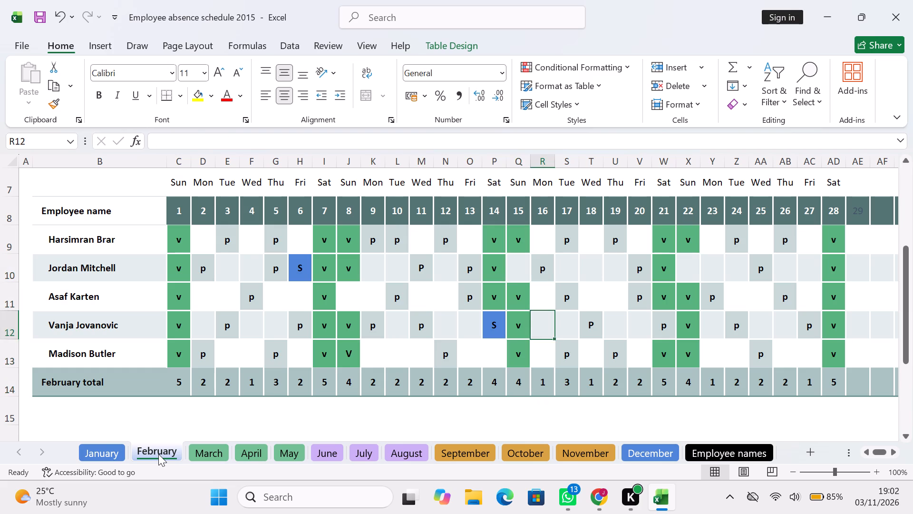
{"action": "key", "text": "Down"}
{"action": "key", "text": "Down"}
Check the employees' codes on February days 17 and 18 against each day's total.
{"action": "key", "text": "Right"}
{"action": "key", "text": "Up"}
{"action": "key", "text": "Up"}
{"action": "key", "text": "Up"}
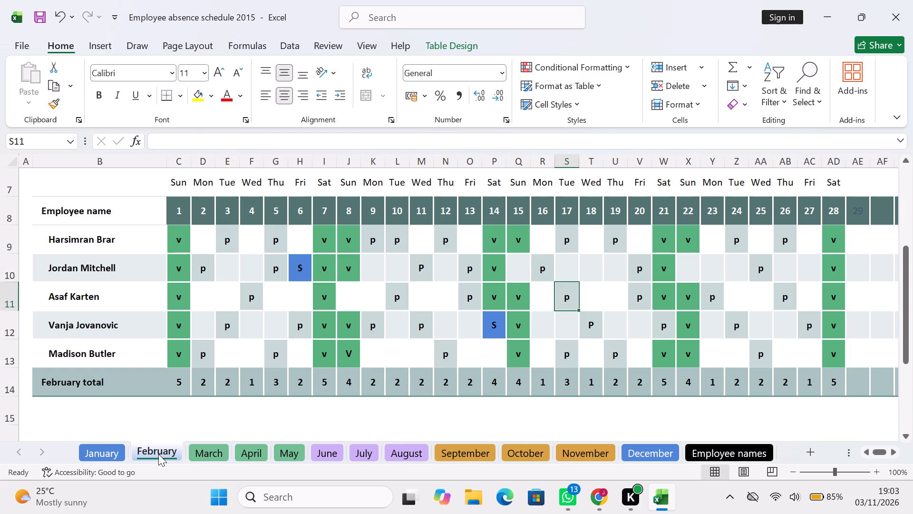
{"action": "key", "text": "Up"}
{"action": "key", "text": "Up"}
{"action": "key", "text": "Down"}
{"action": "key", "text": "Down"}
{"action": "key", "text": "Down"}
{"action": "key", "text": "Down"}
{"action": "key", "text": "Down"}
{"action": "key", "text": "Right"}
{"action": "key", "text": "Up"}
{"action": "key", "text": "Up"}
{"action": "key", "text": "Down"}
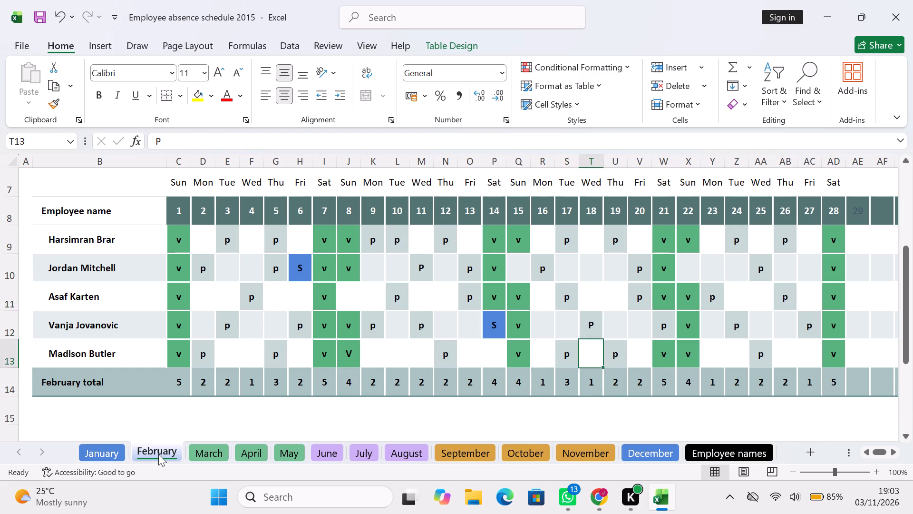
{"action": "key", "text": "Down"}
Check each employee's code on February day 19 against that day's total.
{"action": "key", "text": "Right"}
{"action": "key", "text": "Up"}
{"action": "key", "text": "Up"}
{"action": "key", "text": "Up"}
{"action": "key", "text": "Up"}
{"action": "key", "text": "Up"}
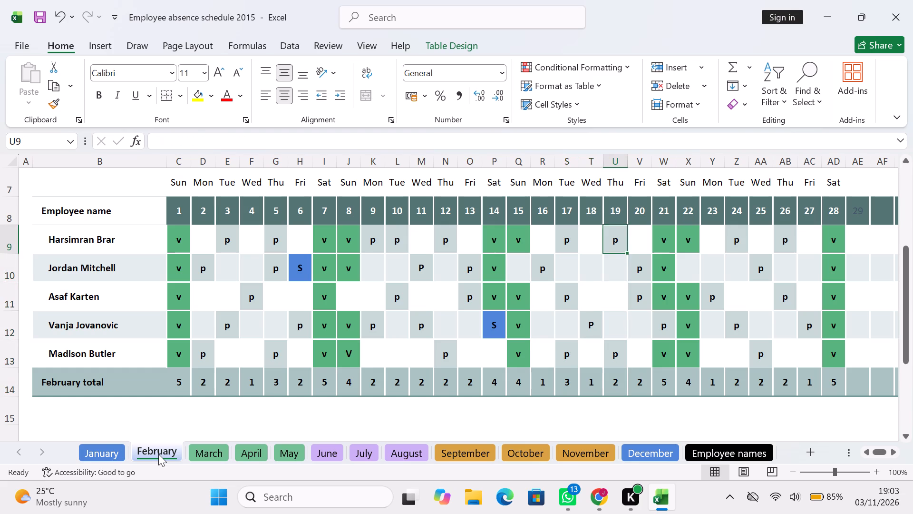
{"action": "key", "text": "Down"}
{"action": "key", "text": "Down"}
{"action": "key", "text": "Down"}
{"action": "key", "text": "Down"}
{"action": "key", "text": "Down"}
{"action": "key", "text": "Down"}
{"action": "key", "text": "Up"}
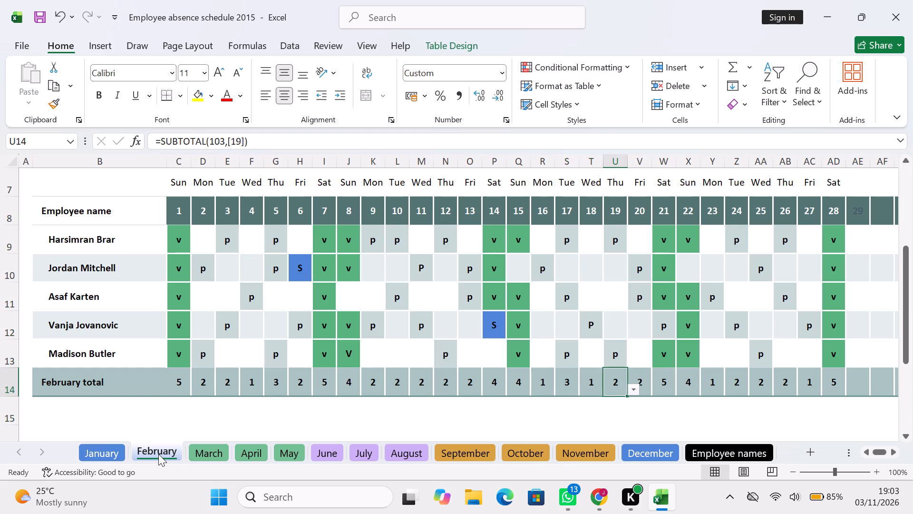
Check the employees' codes on February day 20 against that day's total.
{"action": "key", "text": "Right"}
{"action": "key", "text": "Up"}
{"action": "key", "text": "Up"}
{"action": "key", "text": "Up"}
{"action": "key", "text": "Up"}
{"action": "key", "text": "Down"}
{"action": "key", "text": "Down"}
{"action": "key", "text": "Down"}
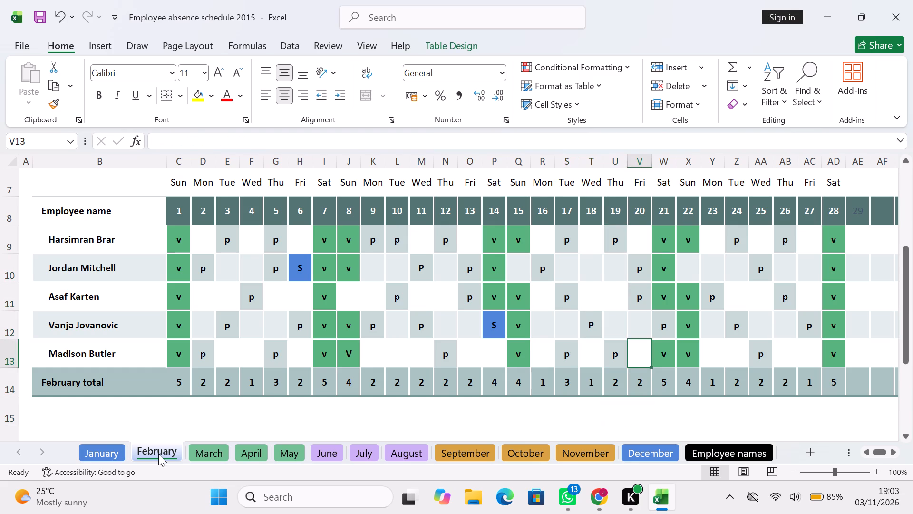
{"action": "key", "text": "Down"}
Check each employee's code on February day 21 against that day's total.
{"action": "key", "text": "Right"}
{"action": "key", "text": "Up"}
{"action": "key", "text": "Up"}
{"action": "key", "text": "Up"}
{"action": "key", "text": "Up"}
{"action": "key", "text": "Up"}
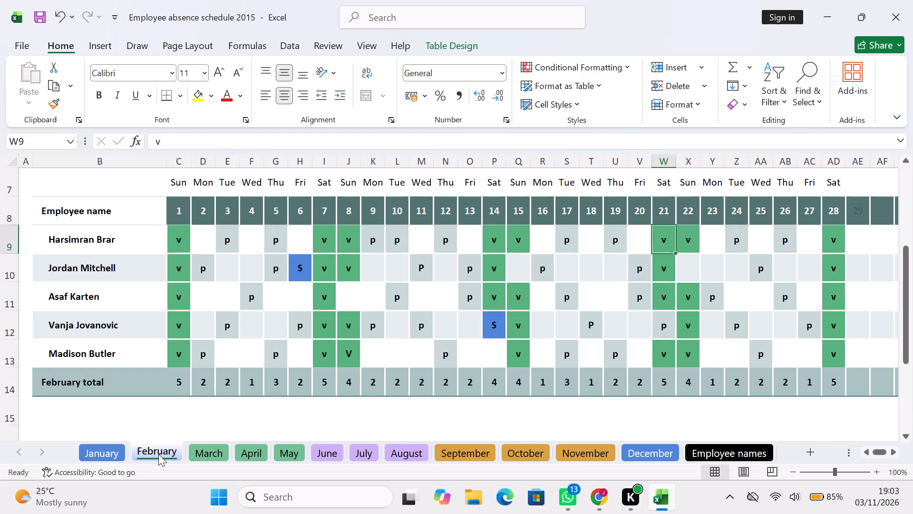
{"action": "key", "text": "Down"}
{"action": "key", "text": "Down"}
{"action": "key", "text": "Down"}
{"action": "key", "text": "Down"}
{"action": "key", "text": "Down"}
Check each employee's code on February days 22 and 23 against the daily totals.
{"action": "key", "text": "Right"}
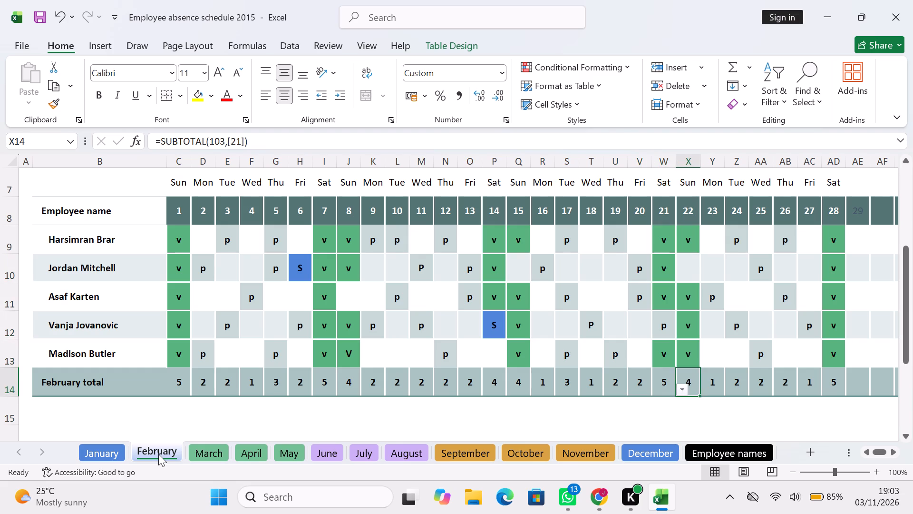
{"action": "key", "text": "Up"}
{"action": "key", "text": "Up"}
{"action": "key", "text": "Up"}
{"action": "key", "text": "Up"}
{"action": "key", "text": "Up"}
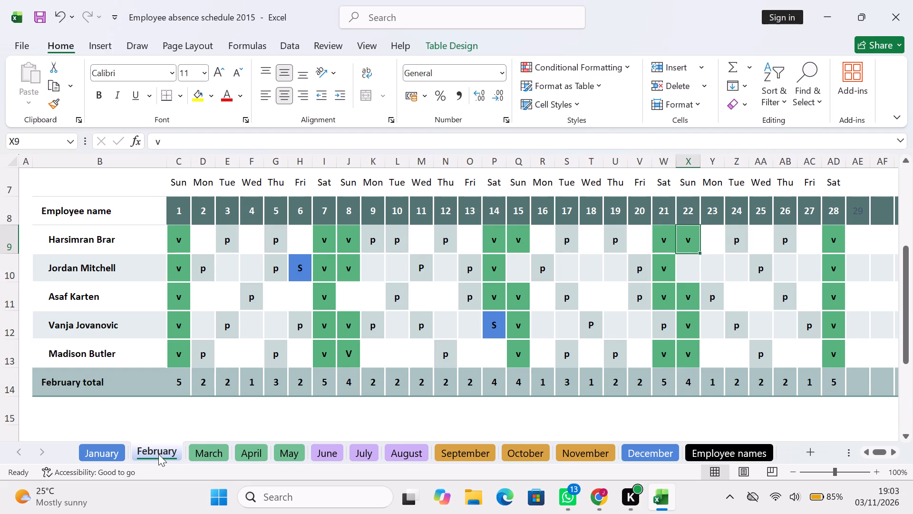
{"action": "key", "text": "Right"}
{"action": "key", "text": "Down"}
{"action": "key", "text": "Down"}
{"action": "key", "text": "Down"}
{"action": "key", "text": "Down"}
{"action": "key", "text": "Down"}
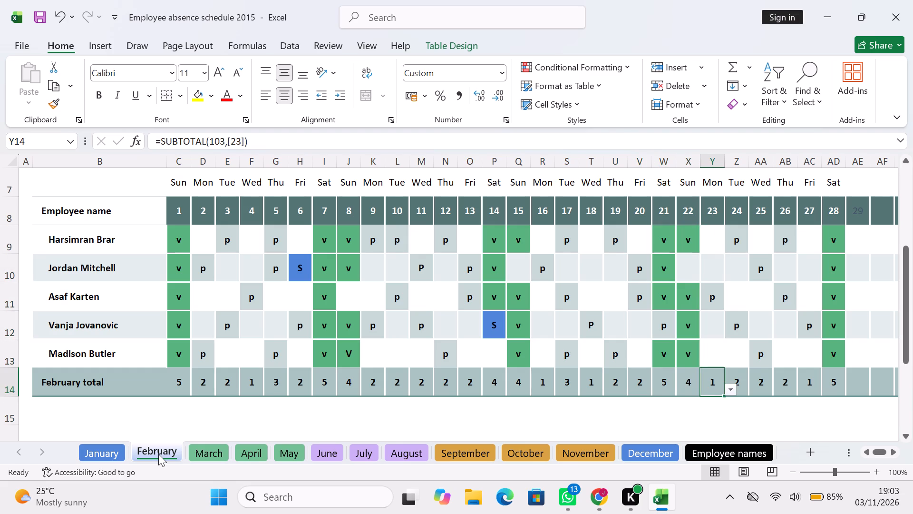
Check each employee's code on February day 24 against that day's total.
{"action": "key", "text": "Right"}
{"action": "key", "text": "Up"}
{"action": "key", "text": "Up"}
{"action": "key", "text": "Up"}
{"action": "key", "text": "Up"}
{"action": "key", "text": "Up"}
{"action": "key", "text": "Down"}
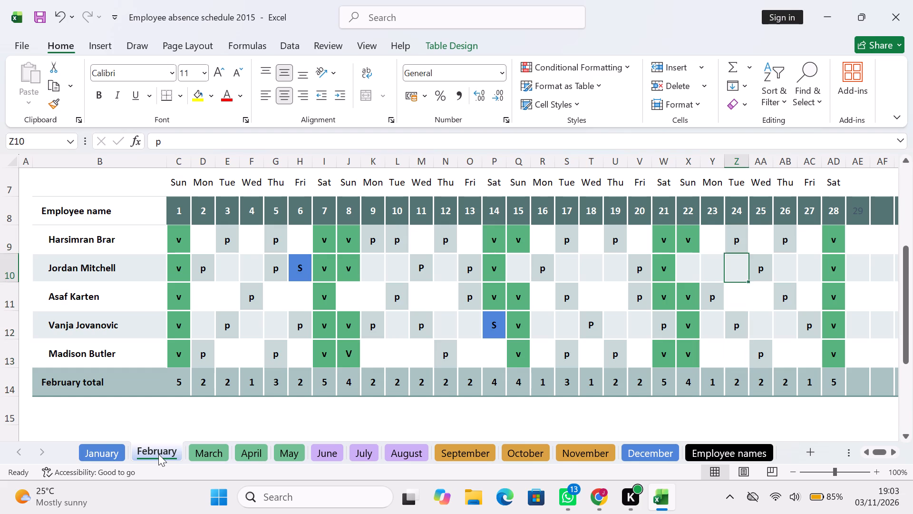
{"action": "key", "text": "Down"}
{"action": "key", "text": "Down"}
{"action": "key", "text": "Down"}
{"action": "key", "text": "Right"}
{"action": "key", "text": "Down"}
{"action": "key", "text": "Down"}
{"action": "key", "text": "Left"}
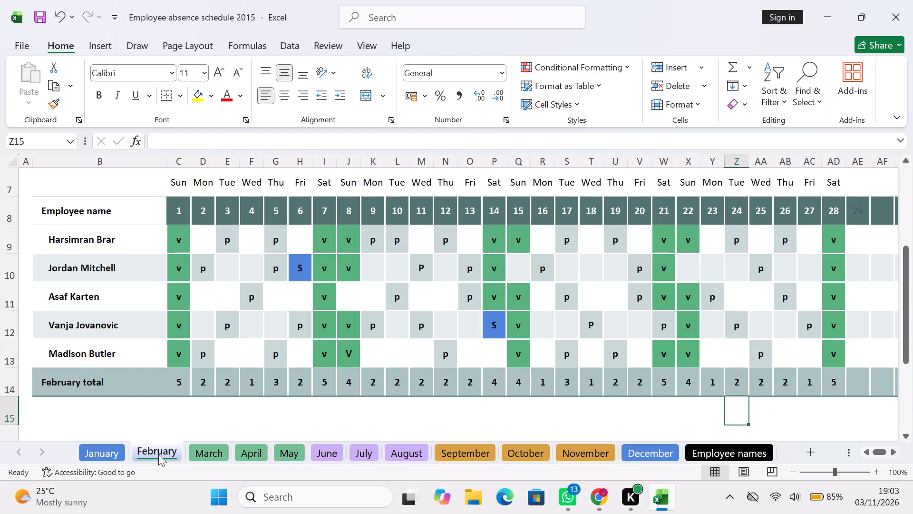
{"action": "key", "text": "Up"}
{"action": "key", "text": "Down"}
Check the employees' codes on February days 25, 26 and 27 against the daily totals.
{"action": "key", "text": "Right"}
{"action": "key", "text": "Up"}
{"action": "key", "text": "Up"}
{"action": "key", "text": "Up"}
{"action": "key", "text": "Up"}
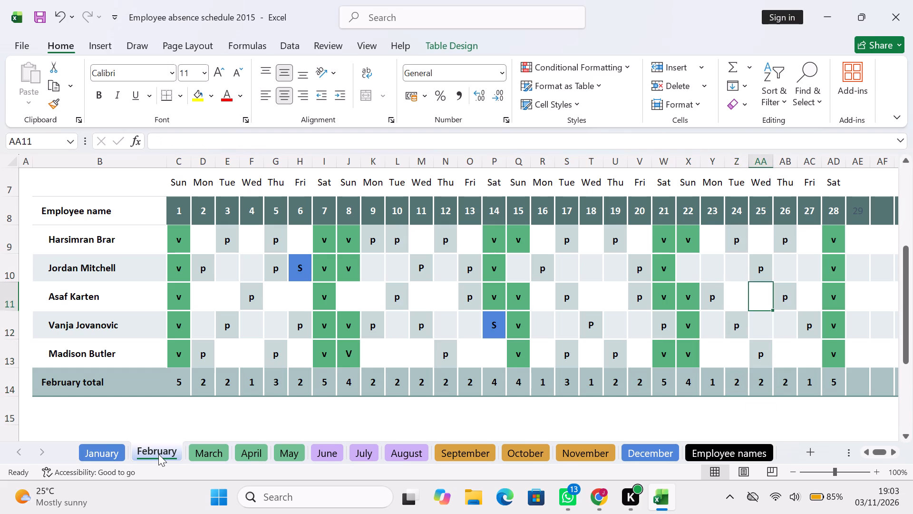
{"action": "key", "text": "Up"}
{"action": "key", "text": "Right"}
{"action": "key", "text": "Up"}
{"action": "key", "text": "Down"}
{"action": "key", "text": "Down"}
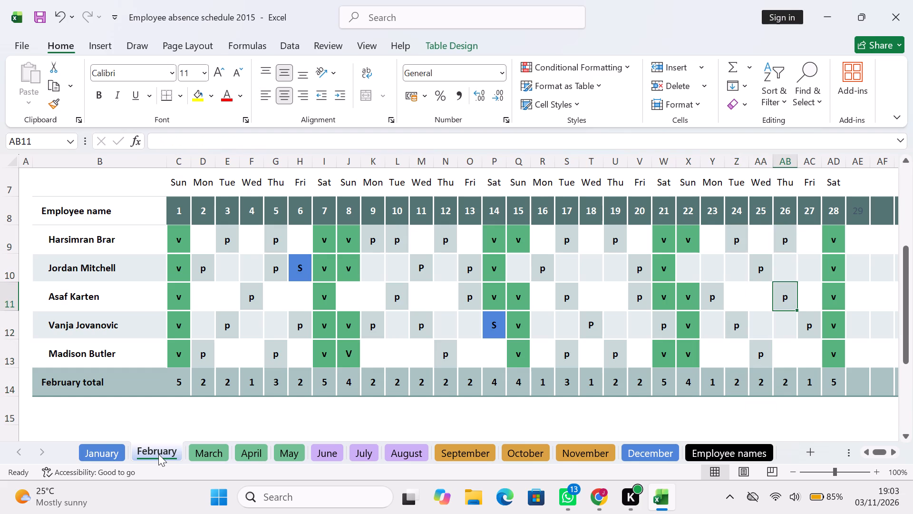
{"action": "key", "text": "Down"}
{"action": "key", "text": "Down"}
{"action": "key", "text": "Down"}
{"action": "key", "text": "Right"}
{"action": "key", "text": "Up"}
{"action": "key", "text": "Up"}
{"action": "key", "text": "Down"}
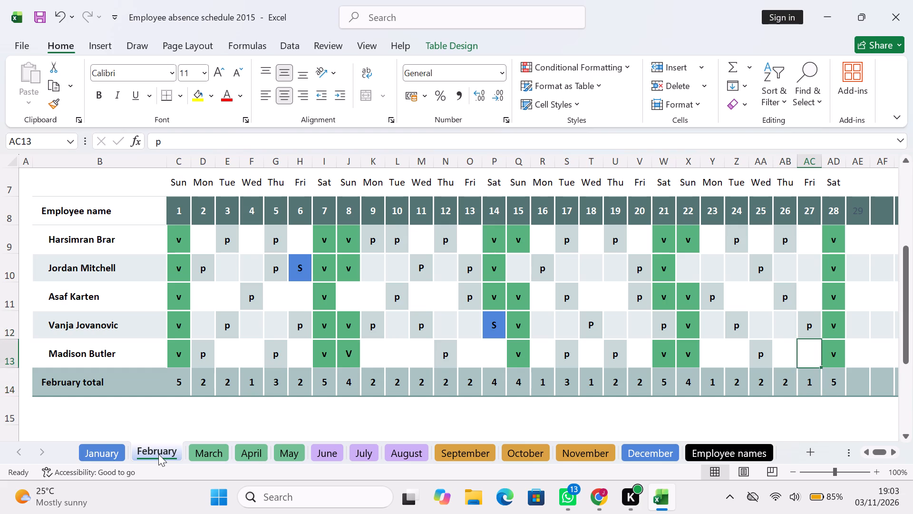
{"action": "key", "text": "Down"}
Check each employee's code on February day 28 against that day's total, comparing with the neighbouring days' totals.
{"action": "key", "text": "Right"}
{"action": "key", "text": "Up"}
{"action": "key", "text": "Up"}
{"action": "key", "text": "Up"}
{"action": "key", "text": "Up"}
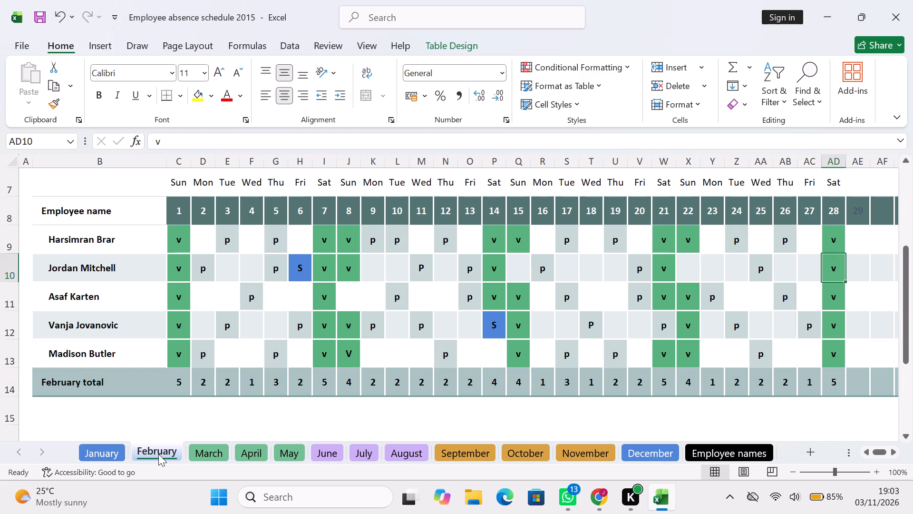
{"action": "key", "text": "Up"}
{"action": "key", "text": "Down"}
{"action": "key", "text": "Down"}
{"action": "key", "text": "Down"}
{"action": "key", "text": "Down"}
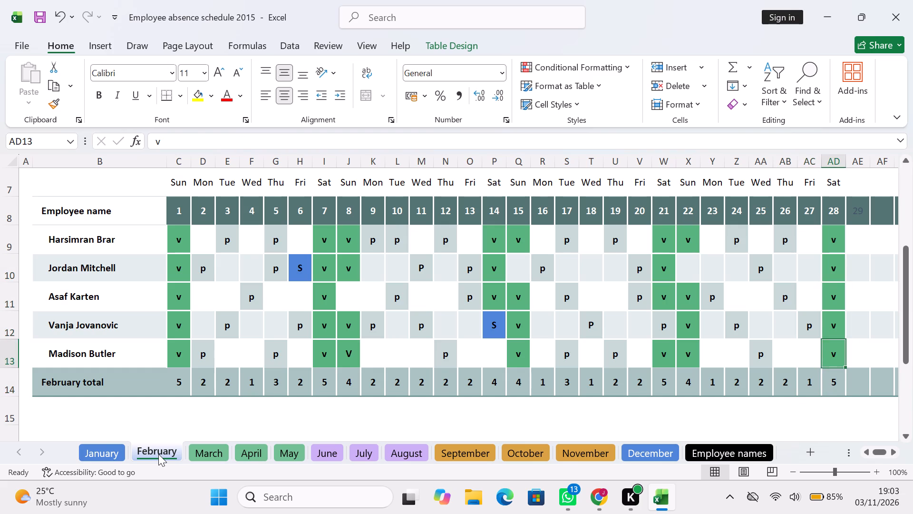
{"action": "key", "text": "Down"}
{"action": "key", "text": "Left"}
{"action": "key", "text": "Right"}
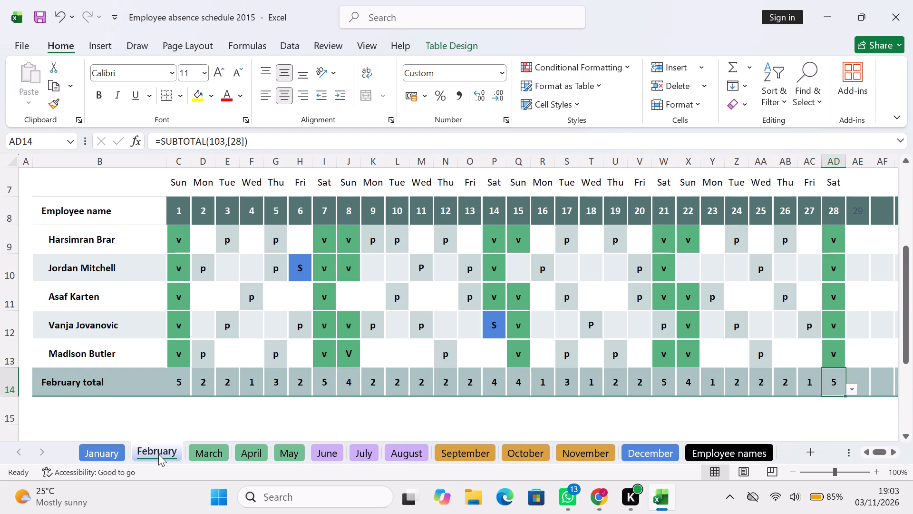
{"action": "key", "text": "Right"}
{"action": "key", "text": "Left"}
Review the February total row back and forth across the month, comparing the daily totals with the employees' codes.
{"action": "key", "text": "Left"}
{"action": "key", "text": "Left"}
{"action": "key", "text": "Left"}
{"action": "key", "text": "Left"}
{"action": "key", "text": "Left"}
{"action": "key", "text": "Left"}
{"action": "key", "text": "Left"}
{"action": "key", "text": "Left"}
{"action": "key", "text": "Left"}
{"action": "key", "text": "Left"}
{"action": "key", "text": "Left"}
{"action": "key", "text": "Left"}
{"action": "key", "text": "Left"}
{"action": "key", "text": "Left"}
{"action": "key", "text": "Left"}
{"action": "key", "text": "Left"}
{"action": "key", "text": "Left"}
{"action": "key", "text": "Left"}
{"action": "key", "text": "Left"}
{"action": "key", "text": "Left"}
{"action": "key", "text": "Left"}
{"action": "key", "text": "Left"}
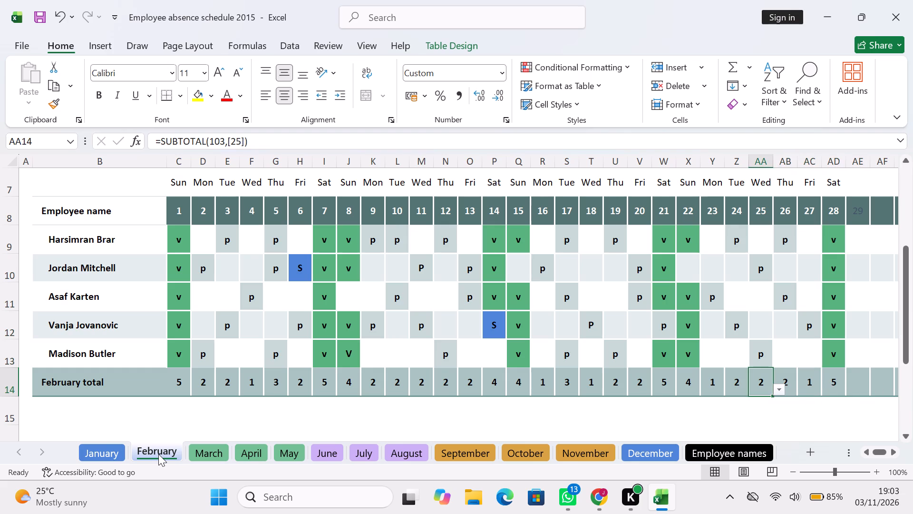
{"action": "key", "text": "Right"}
{"action": "key", "text": "Right"}
{"action": "key", "text": "Right"}
{"action": "key", "text": "Right"}
{"action": "key", "text": "Right"}
{"action": "key", "text": "Right"}
{"action": "key", "text": "Right"}
{"action": "key", "text": "Right"}
{"action": "key", "text": "Right"}
{"action": "key", "text": "Right"}
{"action": "key", "text": "Right"}
{"action": "key", "text": "Right"}
{"action": "key", "text": "Right"}
{"action": "key", "text": "Right"}
{"action": "key", "text": "Right"}
{"action": "key", "text": "Right"}
{"action": "key", "text": "Right"}
{"action": "key", "text": "Right"}
{"action": "key", "text": "Right"}
{"action": "key", "text": "Right"}
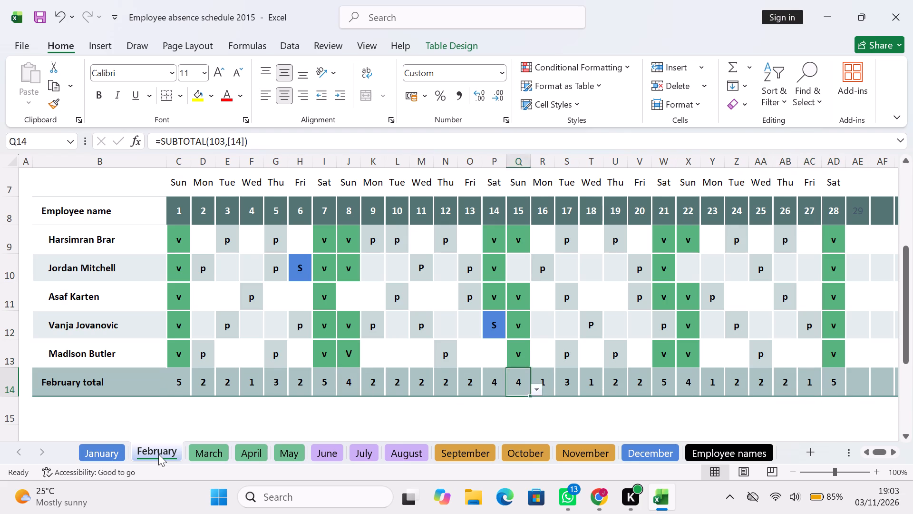
{"action": "key", "text": "Left"}
{"action": "key", "text": "Left"}
{"action": "key", "text": "Left"}
{"action": "key", "text": "Left"}
{"action": "key", "text": "Left"}
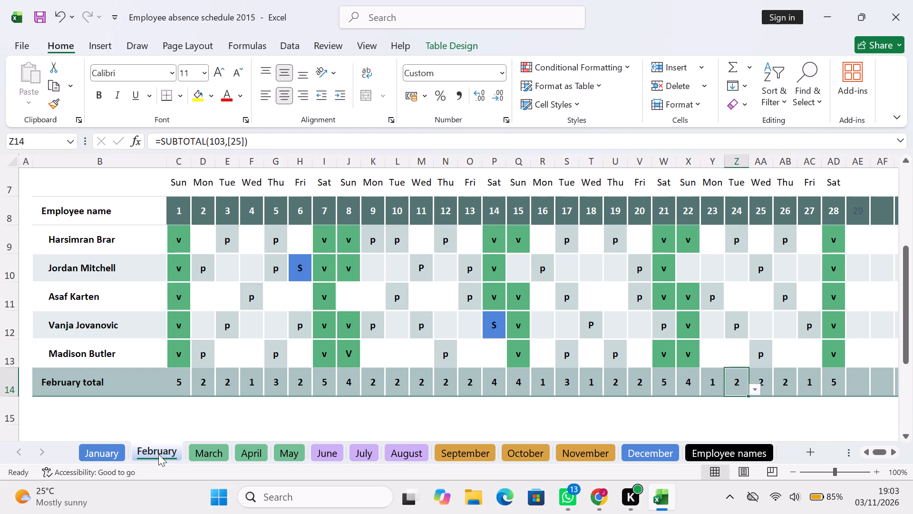
{"action": "key", "text": "Left"}
{"action": "key", "text": "Left"}
{"action": "key", "text": "Left"}
{"action": "key", "text": "Left"}
{"action": "key", "text": "Left"}
{"action": "key", "text": "Left"}
{"action": "key", "text": "Left"}
{"action": "key", "text": "Left"}
{"action": "key", "text": "Left"}
{"action": "key", "text": "Left"}
{"action": "key", "text": "Left"}
{"action": "key", "text": "Left"}
{"action": "key", "text": "Left"}
{"action": "key", "text": "Left"}
{"action": "key", "text": "Right"}
{"action": "key", "text": "Right"}
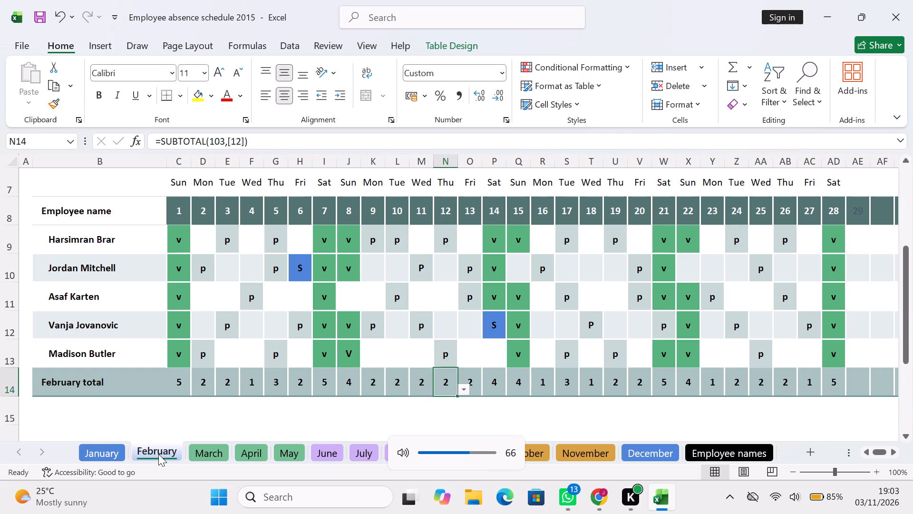
{"action": "key", "text": "Right"}
{"action": "key", "text": "Right"}
{"action": "key", "text": "Right"}
{"action": "key", "text": "Right"}
{"action": "key", "text": "Right"}
{"action": "key", "text": "Right"}
{"action": "key", "text": "Right"}
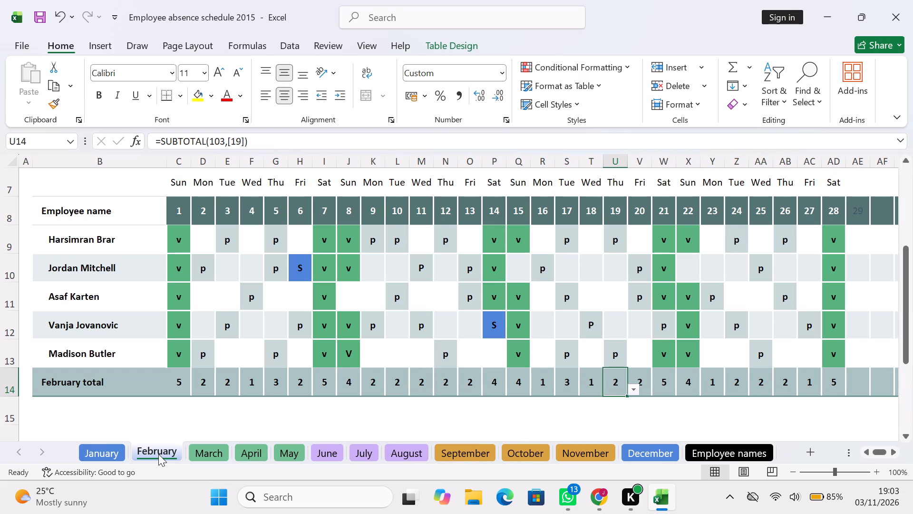
{"action": "key", "text": "Right"}
{"action": "key", "text": "Right"}
{"action": "key", "text": "Right"}
{"action": "key", "text": "Right"}
{"action": "key", "text": "Right"}
{"action": "key", "text": "Right"}
{"action": "key", "text": "Right"}
{"action": "key", "text": "Right"}
{"action": "key", "text": "Right"}
{"action": "key", "text": "Right"}
{"action": "key", "text": "Right"}
{"action": "key", "text": "Right"}
{"action": "key", "text": "Right"}
{"action": "key", "text": "Right"}
{"action": "key", "text": "Right"}
{"action": "key", "text": "Right"}
{"action": "key", "text": "Right"}
{"action": "key", "text": "Right"}
{"action": "key", "text": "Right"}
{"action": "key", "text": "Left"}
{"action": "key", "text": "Left"}
{"action": "key", "text": "Left"}
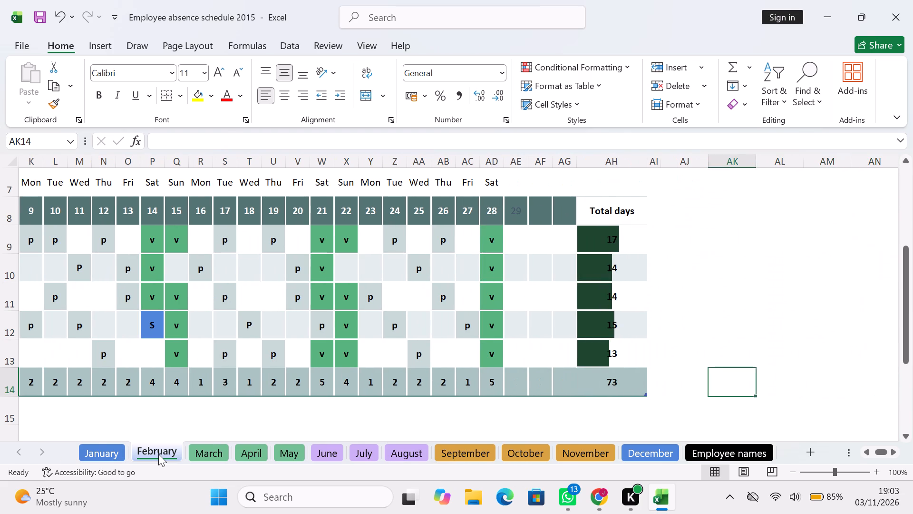
{"action": "key", "text": "Left"}
{"action": "key", "text": "Left"}
{"action": "key", "text": "Left"}
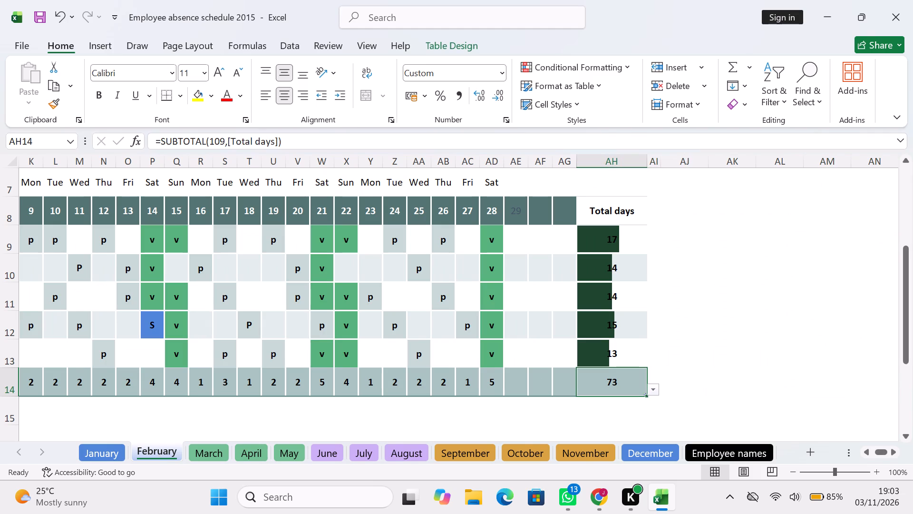
{"action": "left_click_drag", "start_coordinate": [579, 227], "coordinate": [616, 287]}
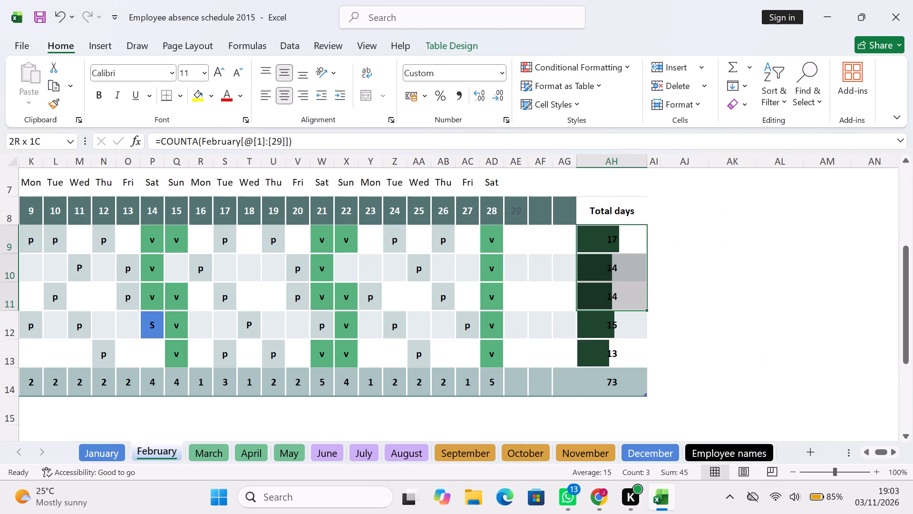
{"action": "left_click_drag", "start_coordinate": [616, 287], "coordinate": [628, 383]}
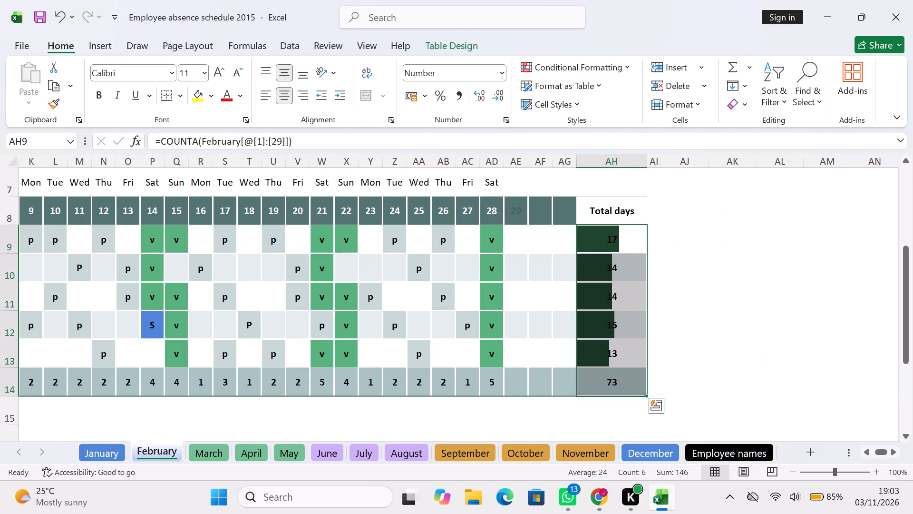
{"action": "right_click", "coordinate": [622, 348]}
{"action": "left_click", "coordinate": [644, 253]}
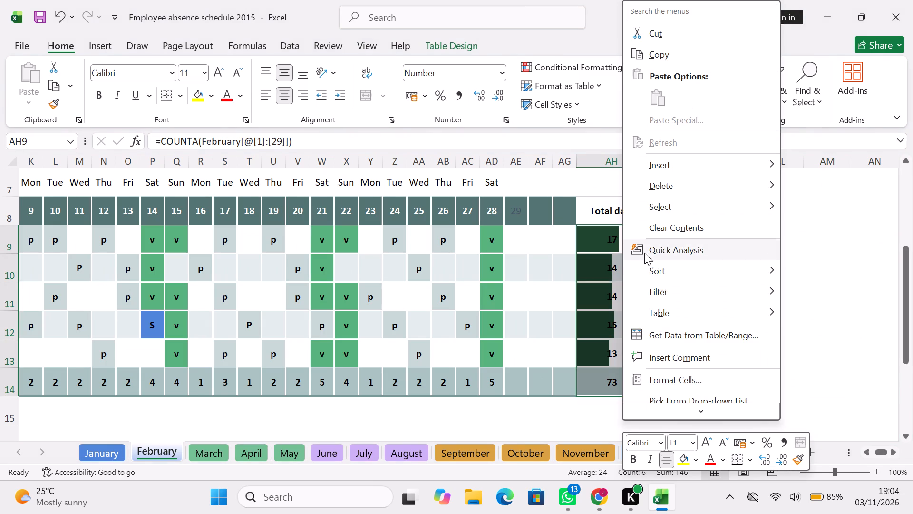
{"action": "left_click", "coordinate": [527, 318]}
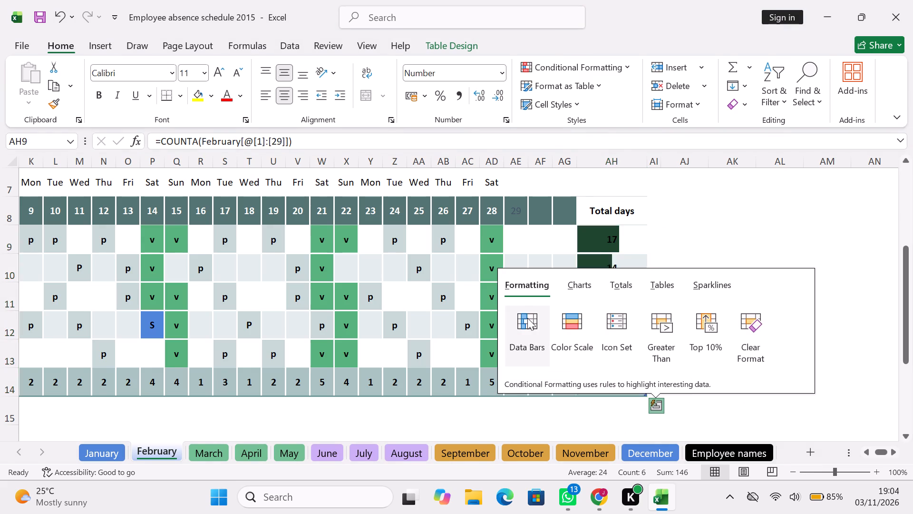
{"action": "key", "text": "Right"}
{"action": "key", "text": "Left"}
{"action": "key", "text": "Left"}
{"action": "key", "text": "Left"}
{"action": "key", "text": "Left"}
{"action": "key", "text": "Left"}
{"action": "key", "text": "Left"}
{"action": "key", "text": "Left"}
{"action": "key", "text": "Left"}
{"action": "key", "text": "Left"}
{"action": "key", "text": "Left"}
{"action": "key", "text": "Left"}
{"action": "key", "text": "Left"}
{"action": "key", "text": "Left"}
{"action": "key", "text": "Left"}
{"action": "key", "text": "Left"}
{"action": "key", "text": "Left"}
{"action": "key", "text": "Left"}
{"action": "key", "text": "Left"}
{"action": "key", "text": "Left"}
{"action": "key", "text": "Left"}
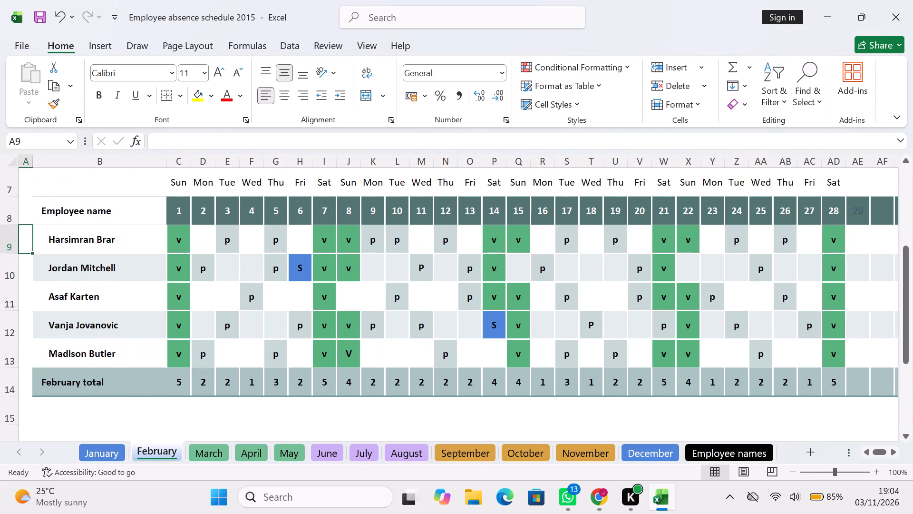
{"action": "key", "text": "Right"}
{"action": "key", "text": "Right"}
{"action": "key", "text": "Up"}
{"action": "key", "text": "Down"}
{"action": "key", "text": "Up"}
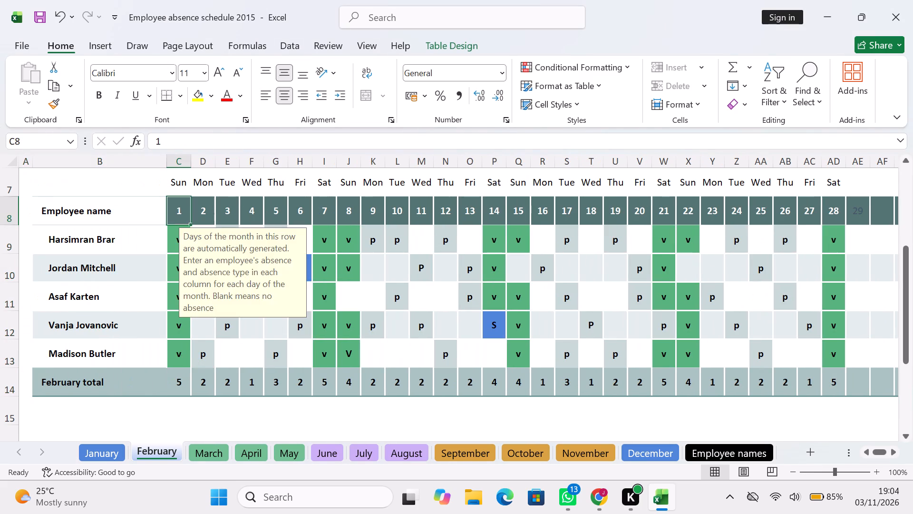
{"action": "key", "text": "Up"}
{"action": "key", "text": "Down"}
{"action": "key", "text": "Down"}
{"action": "key", "text": "Down"}
{"action": "key", "text": "Down"}
{"action": "key", "text": "Down"}
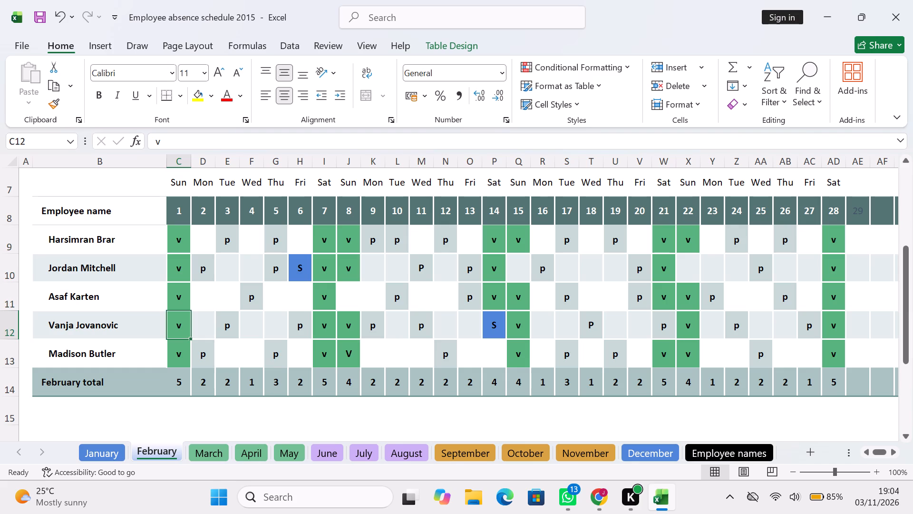
Open the March absence sheet and look over its title area.
{"action": "left_click", "coordinate": [198, 446]}
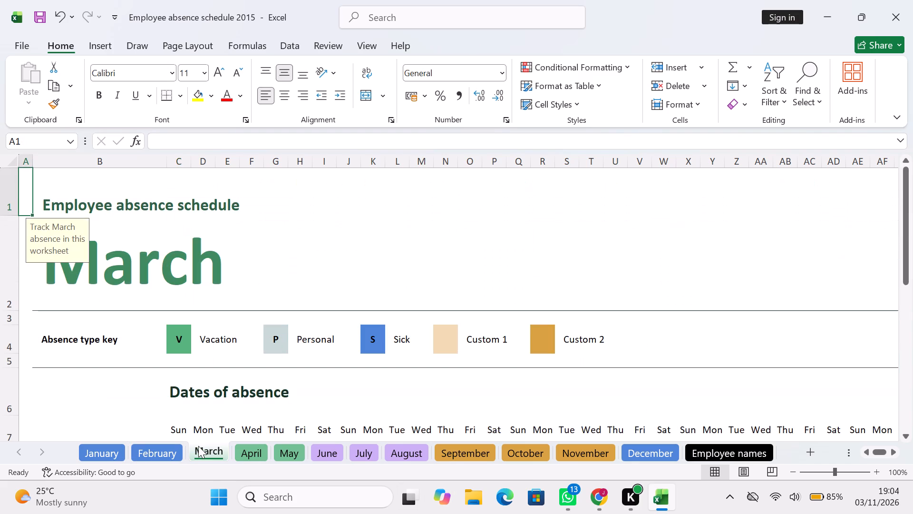
{"action": "key", "text": "Up"}
{"action": "key", "text": "Right"}
{"action": "key", "text": "Right"}
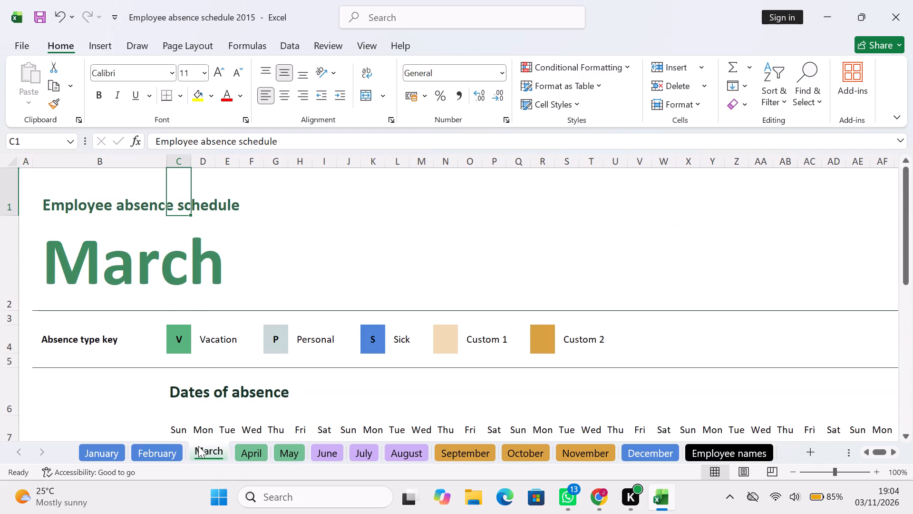
{"action": "key", "text": "Down"}
{"action": "key", "text": "Down"}
{"action": "key", "text": "Left"}
{"action": "key", "text": "Up"}
{"action": "key", "text": "Up"}
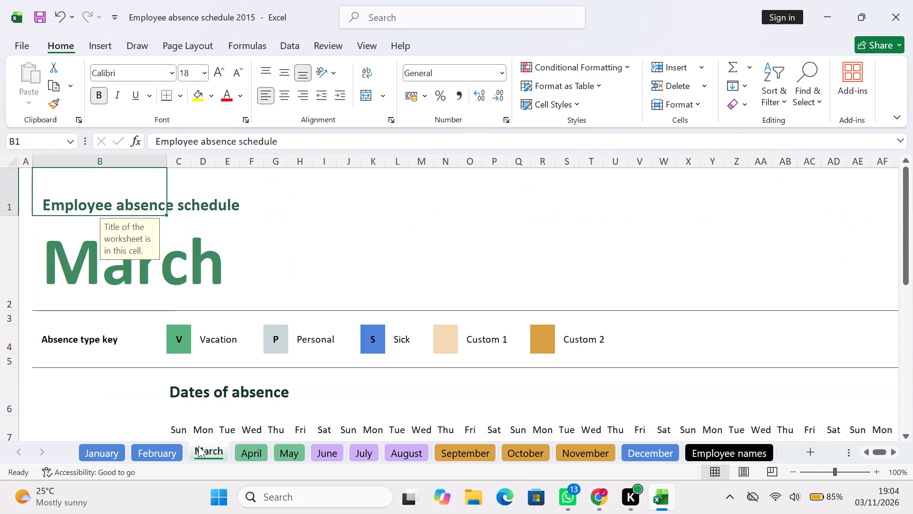
Look across the March sheet's title row from the month name to the Total days column.
{"action": "key", "text": "Down"}
{"action": "key", "text": "Right"}
{"action": "key", "text": "Right"}
{"action": "key", "text": "Right"}
{"action": "key", "text": "Right"}
{"action": "key", "text": "Right"}
{"action": "key", "text": "Right"}
{"action": "key", "text": "Right"}
{"action": "key", "text": "Right"}
{"action": "key", "text": "Right"}
{"action": "key", "text": "Right"}
{"action": "key", "text": "Right"}
{"action": "key", "text": "Right"}
{"action": "key", "text": "Right"}
{"action": "key", "text": "Right"}
{"action": "key", "text": "Right"}
{"action": "key", "text": "Right"}
{"action": "key", "text": "Right"}
{"action": "key", "text": "Right"}
{"action": "key", "text": "Right"}
{"action": "key", "text": "Right"}
{"action": "key", "text": "Right"}
{"action": "key", "text": "Right"}
{"action": "key", "text": "Right"}
{"action": "key", "text": "Right"}
{"action": "key", "text": "Right"}
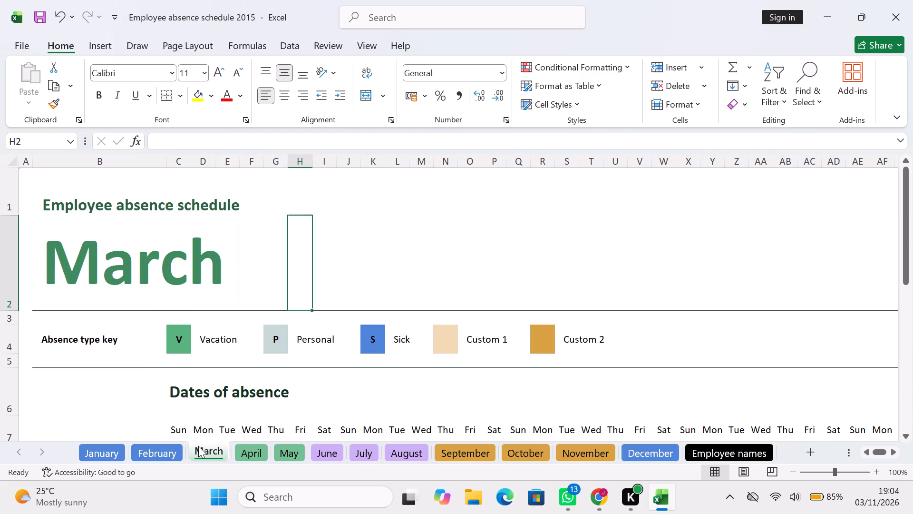
{"action": "key", "text": "Right"}
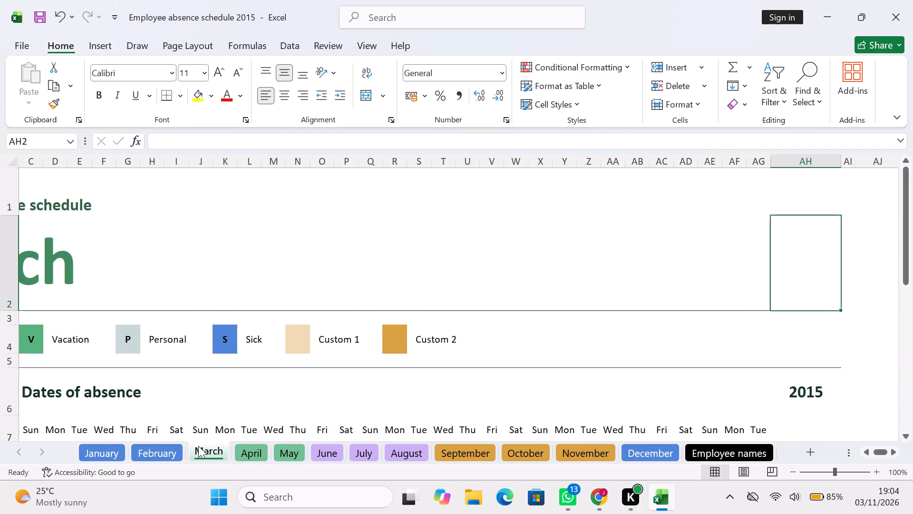
Look over the year and Dates of absence headings on the March sheet.
{"action": "key", "text": "Down"}
{"action": "key", "text": "Down"}
{"action": "key", "text": "Down"}
{"action": "key", "text": "Down"}
{"action": "key", "text": "Left"}
{"action": "key", "text": "Left"}
{"action": "key", "text": "Left"}
{"action": "key", "text": "Left"}
{"action": "key", "text": "Left"}
{"action": "key", "text": "Left"}
{"action": "key", "text": "Left"}
{"action": "key", "text": "Left"}
{"action": "key", "text": "Left"}
{"action": "key", "text": "Left"}
{"action": "key", "text": "Left"}
{"action": "key", "text": "Left"}
{"action": "key", "text": "Left"}
{"action": "key", "text": "Left"}
{"action": "key", "text": "Left"}
{"action": "key", "text": "Left"}
{"action": "key", "text": "Left"}
{"action": "key", "text": "Left"}
{"action": "key", "text": "Left"}
{"action": "key", "text": "Left"}
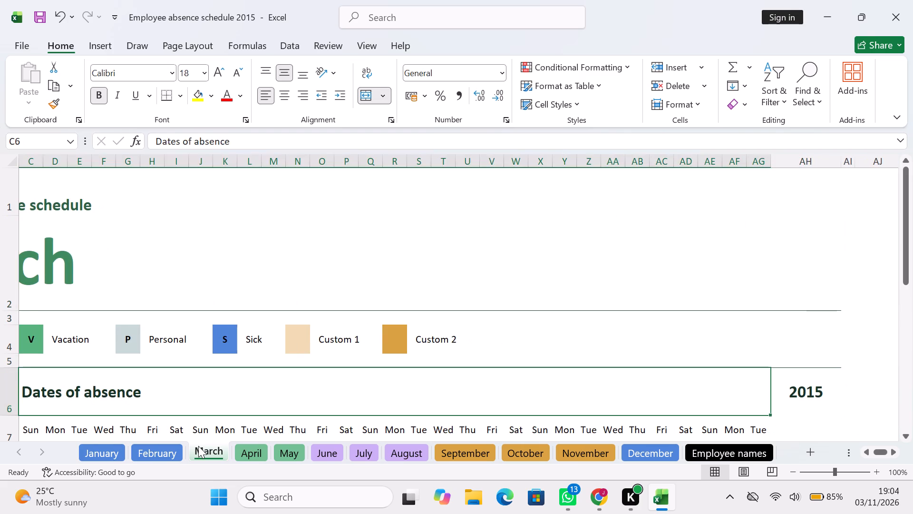
{"action": "key", "text": "Up"}
{"action": "key", "text": "Up"}
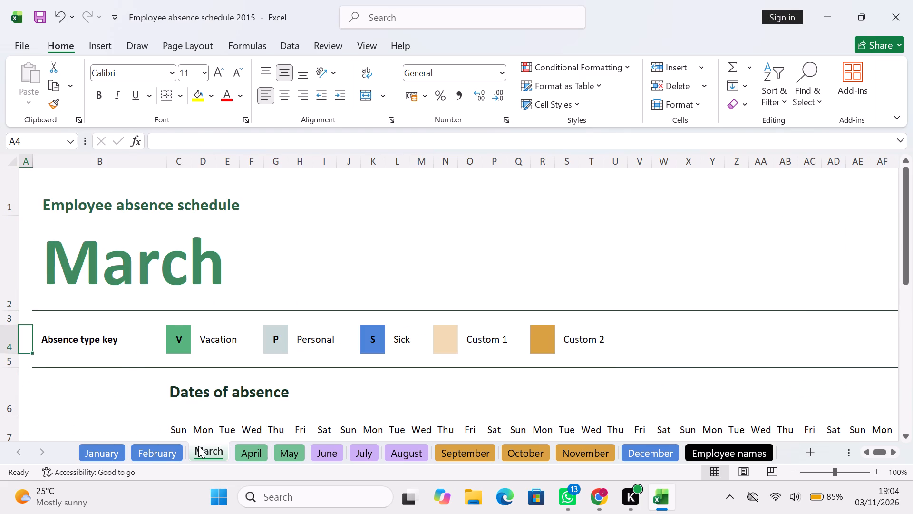
Look through the March absence type key from Vacation to Custom 2.
{"action": "key", "text": "Right"}
{"action": "key", "text": "Right"}
{"action": "key", "text": "Right"}
{"action": "key", "text": "Right"}
{"action": "key", "text": "Right"}
{"action": "key", "text": "Right"}
{"action": "key", "text": "Right"}
{"action": "key", "text": "Right"}
{"action": "key", "text": "Right"}
{"action": "key", "text": "Right"}
{"action": "key", "text": "Right"}
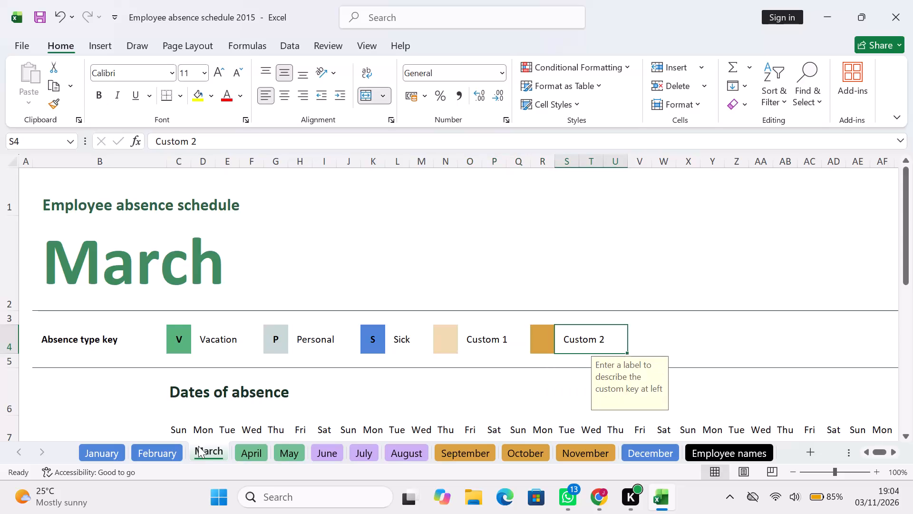
Look across March's weekday row and down to the date header and the first employee rows.
{"action": "key", "text": "Down"}
{"action": "key", "text": "Down"}
{"action": "key", "text": "Down"}
{"action": "key", "text": "Left"}
{"action": "key", "text": "Left"}
{"action": "key", "text": "Left"}
{"action": "key", "text": "Left"}
{"action": "key", "text": "Left"}
{"action": "key", "text": "Left"}
{"action": "key", "text": "Left"}
{"action": "key", "text": "Left"}
{"action": "key", "text": "Left"}
{"action": "key", "text": "Left"}
{"action": "key", "text": "Left"}
{"action": "key", "text": "Left"}
{"action": "key", "text": "Left"}
{"action": "key", "text": "Left"}
{"action": "key", "text": "Left"}
{"action": "key", "text": "Left"}
{"action": "key", "text": "Left"}
{"action": "key", "text": "Left"}
{"action": "key", "text": "Left"}
{"action": "key", "text": "Left"}
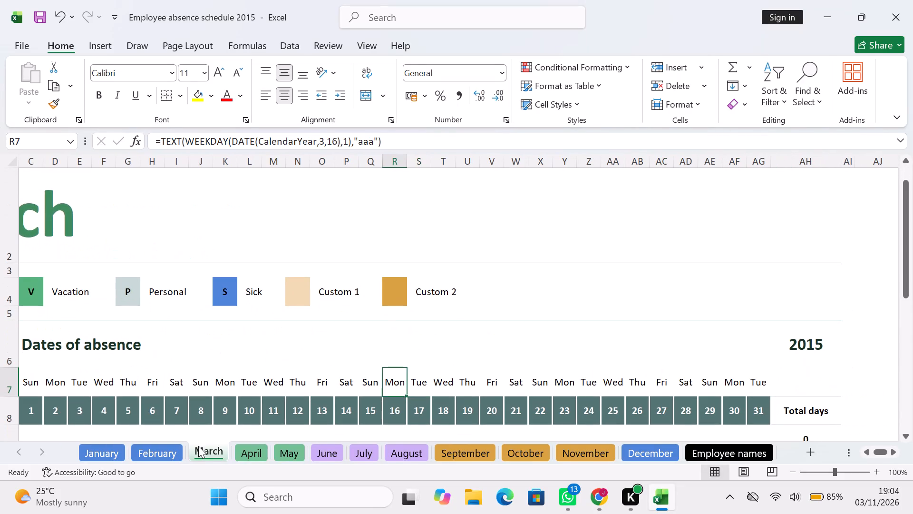
{"action": "key", "text": "Down"}
{"action": "key", "text": "Down"}
{"action": "key", "text": "Down"}
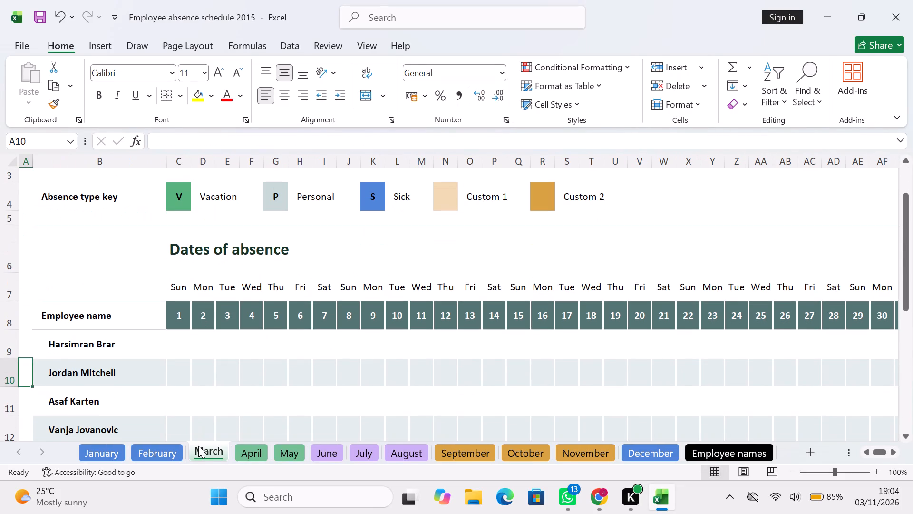
In the first employee's March row, enter v on day 1, p on days 3 and 5, and s on day 6.
{"action": "key", "text": "Up"}
{"action": "key", "text": "Up"}
{"action": "key", "text": "Right"}
{"action": "key", "text": "Down"}
{"action": "key", "text": "Right"}
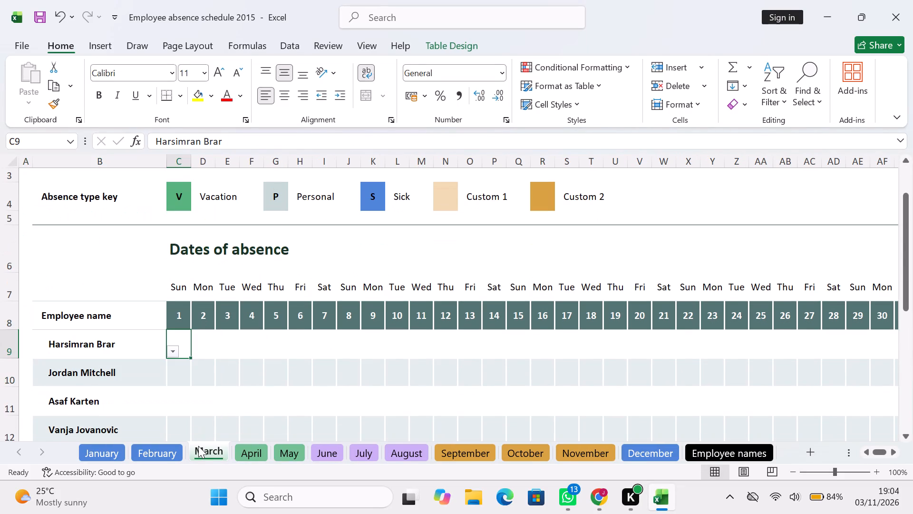
{"action": "key", "text": "v"}
{"action": "key", "text": "Right"}
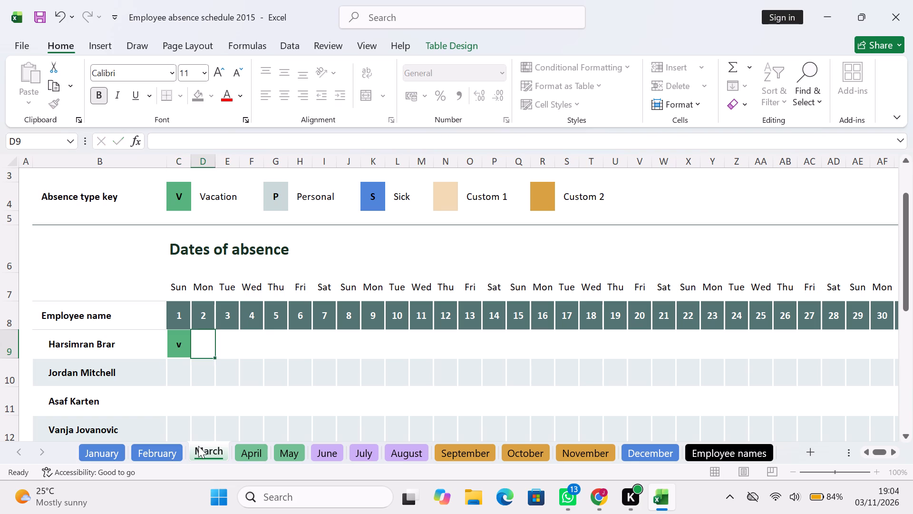
{"action": "key", "text": "Right"}
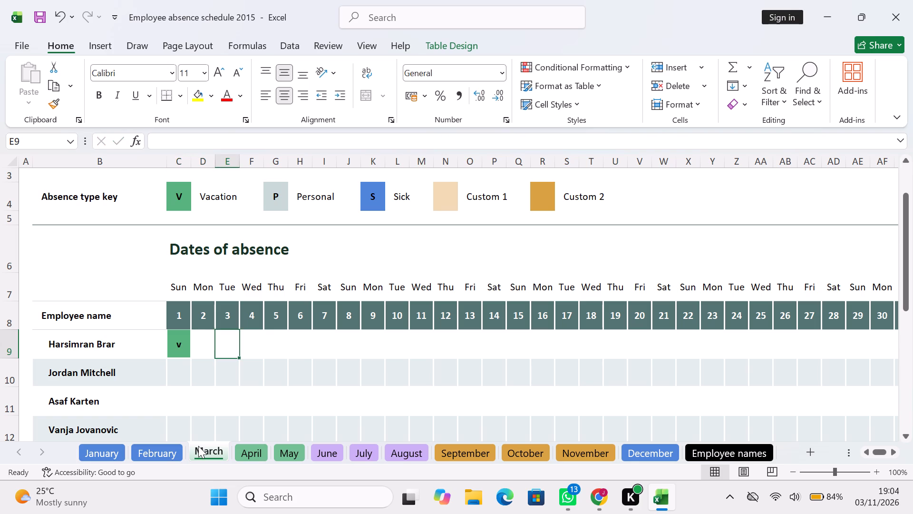
{"action": "key", "text": "p"}
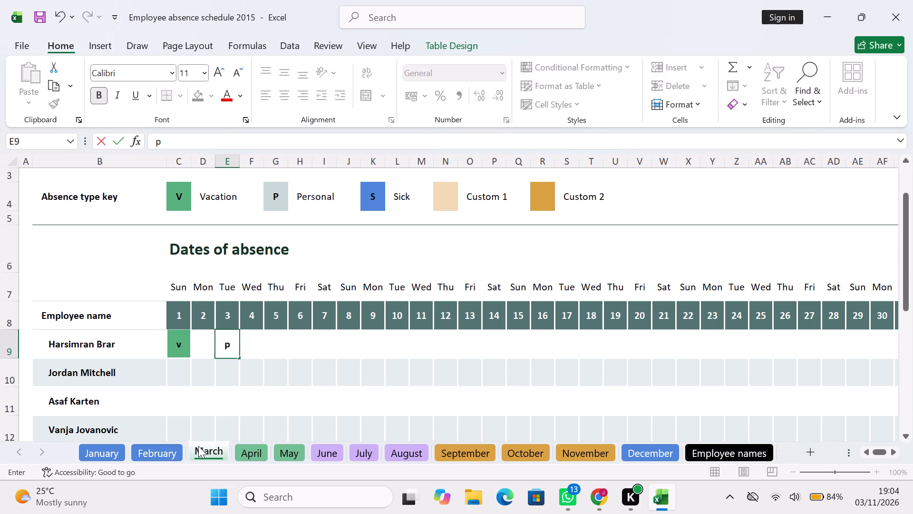
{"action": "key", "text": "Right"}
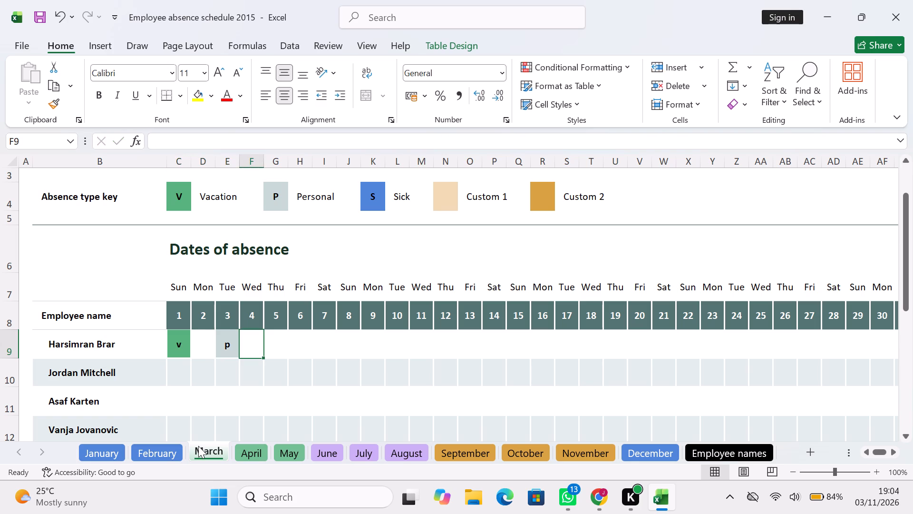
{"action": "key", "text": "Right"}
{"action": "key", "text": "p"}
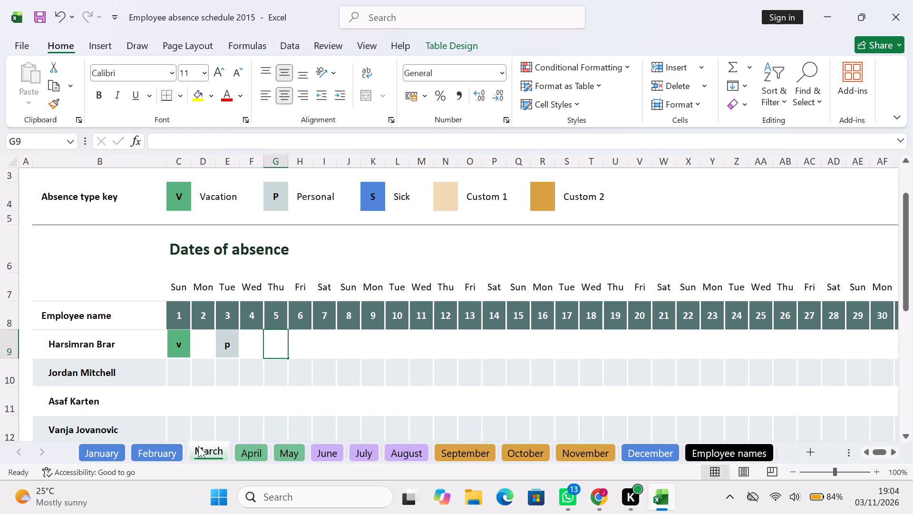
{"action": "key", "text": "Right"}
{"action": "key", "text": "Right"}
{"action": "key", "text": "Left"}
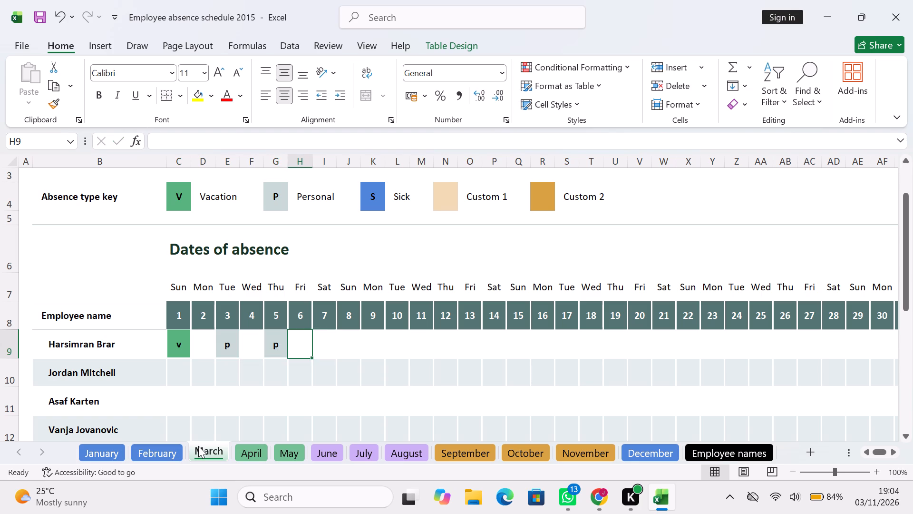
{"action": "key", "text": "s"}
{"action": "key", "text": "Right"}
{"action": "key", "text": "Right"}
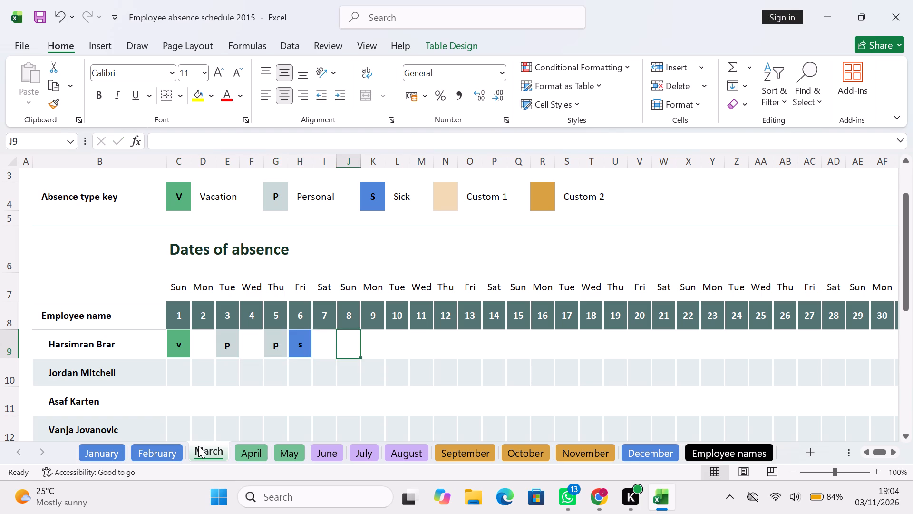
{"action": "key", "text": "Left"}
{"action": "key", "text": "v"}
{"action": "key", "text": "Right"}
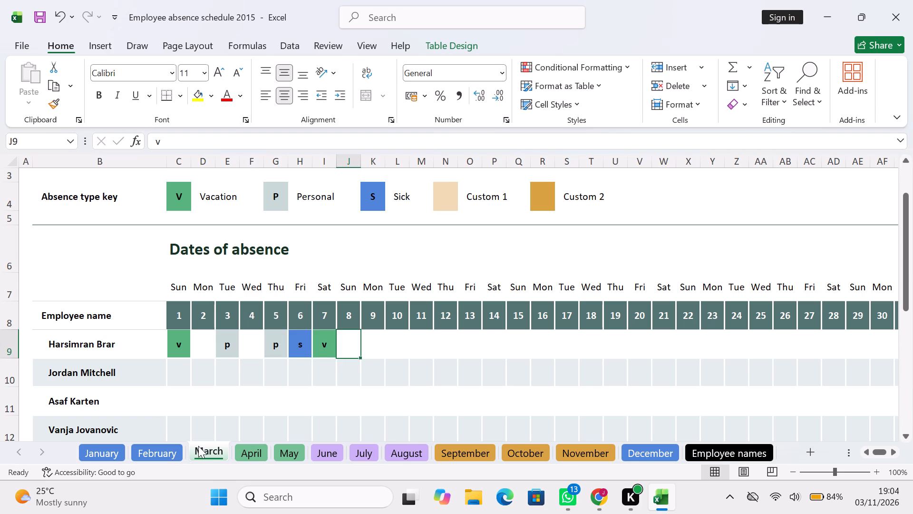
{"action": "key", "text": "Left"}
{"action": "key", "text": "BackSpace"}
In the first employee's March row, enter v on day 8 and p on day 10.
{"action": "key", "text": "Right"}
{"action": "key", "text": "v"}
{"action": "key", "text": "Right"}
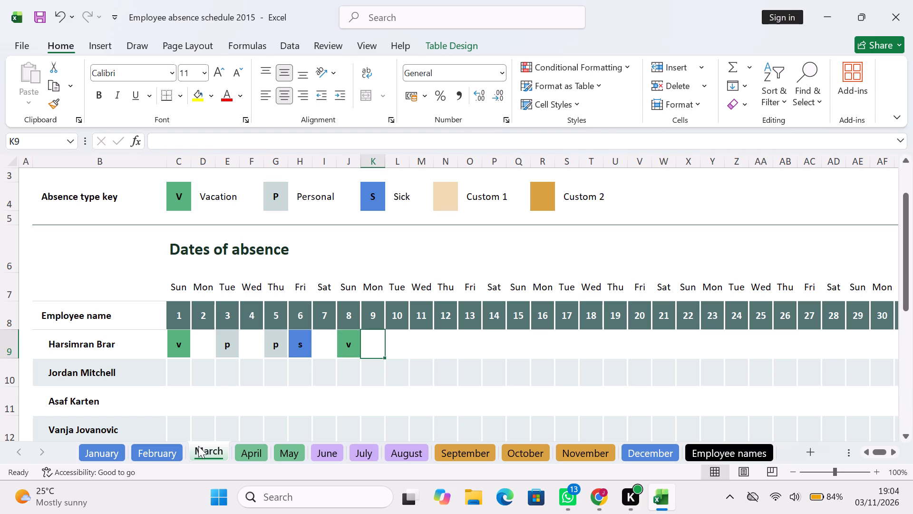
{"action": "key", "text": "Right"}
{"action": "key", "text": "Left"}
{"action": "key", "text": "Right"}
{"action": "key", "text": "Left"}
{"action": "key", "text": "Left"}
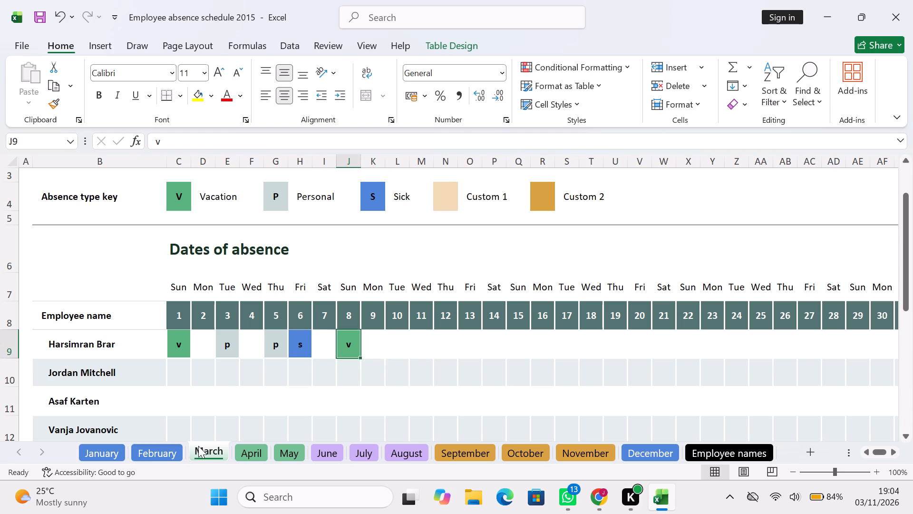
{"action": "key", "text": "Right"}
{"action": "key", "text": "Right"}
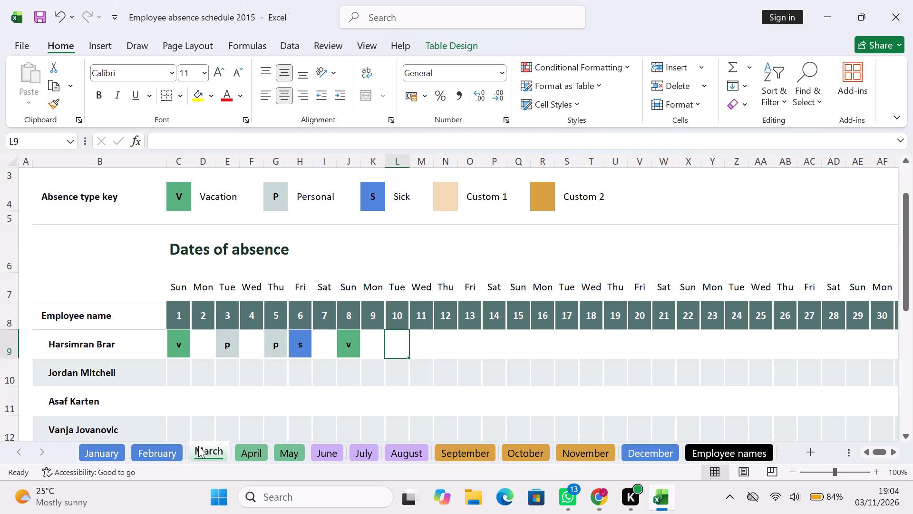
{"action": "key", "text": "p"}
{"action": "key", "text": "Right"}
In the first employee's March row, enter p on day 12 and v on day 15.
{"action": "key", "text": "Right"}
{"action": "key", "text": "Right"}
{"action": "key", "text": "Right"}
{"action": "key", "text": "Left"}
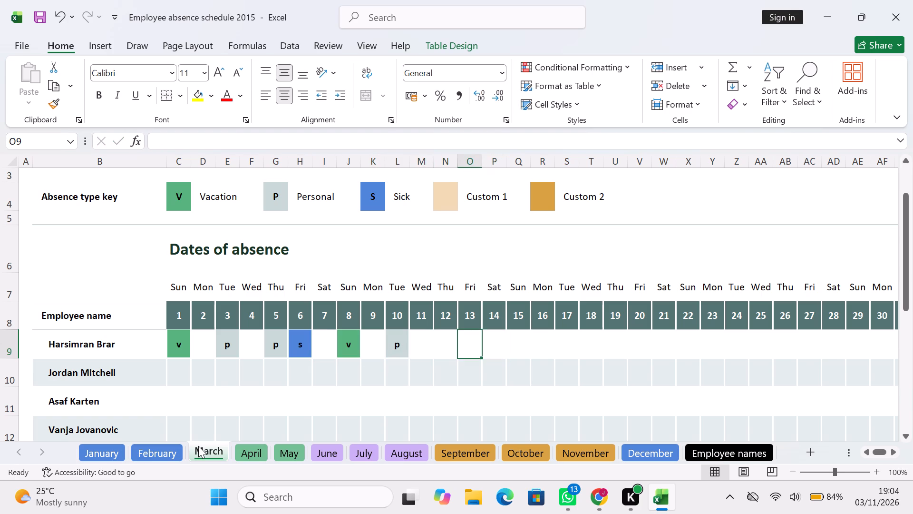
{"action": "key", "text": "Left"}
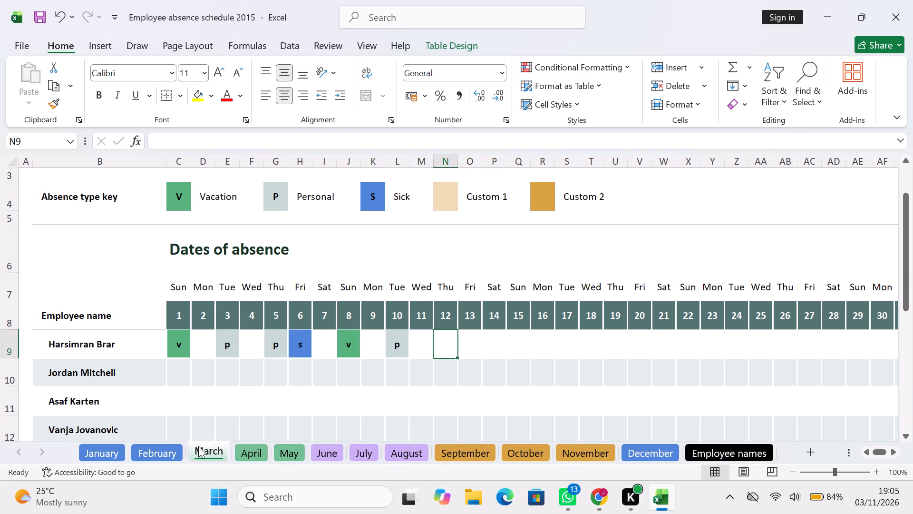
{"action": "key", "text": "p"}
{"action": "key", "text": "Right"}
{"action": "key", "text": "Right"}
{"action": "key", "text": "Right"}
{"action": "key", "text": "Left"}
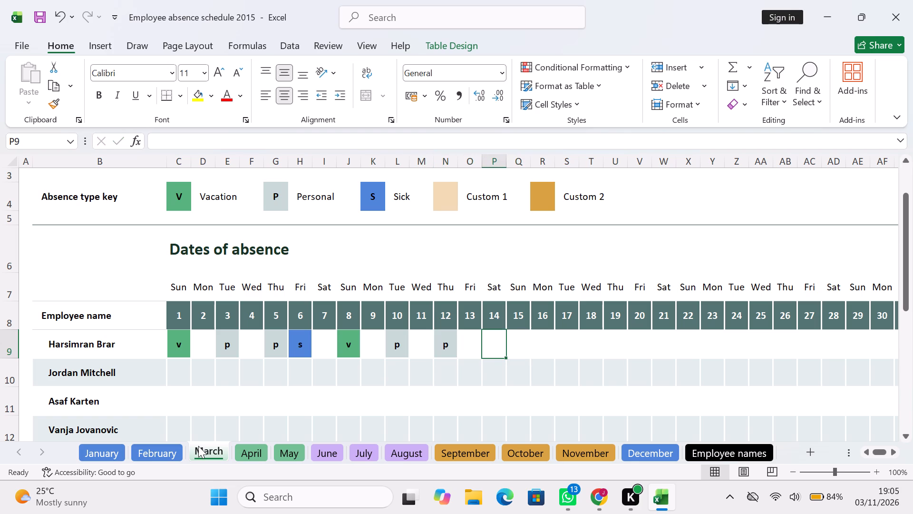
{"action": "key", "text": "Right"}
{"action": "key", "text": "v"}
{"action": "key", "text": "Left"}
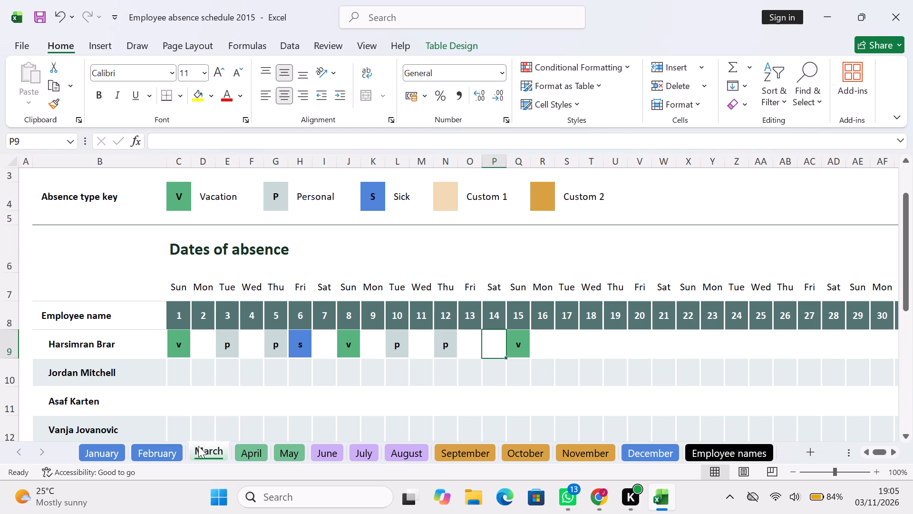
Look back over the first employee's March absence codes from day 15 to the start of the month.
{"action": "key", "text": "Left"}
{"action": "key", "text": "Left"}
{"action": "key", "text": "Left"}
{"action": "key", "text": "Left"}
{"action": "key", "text": "Left"}
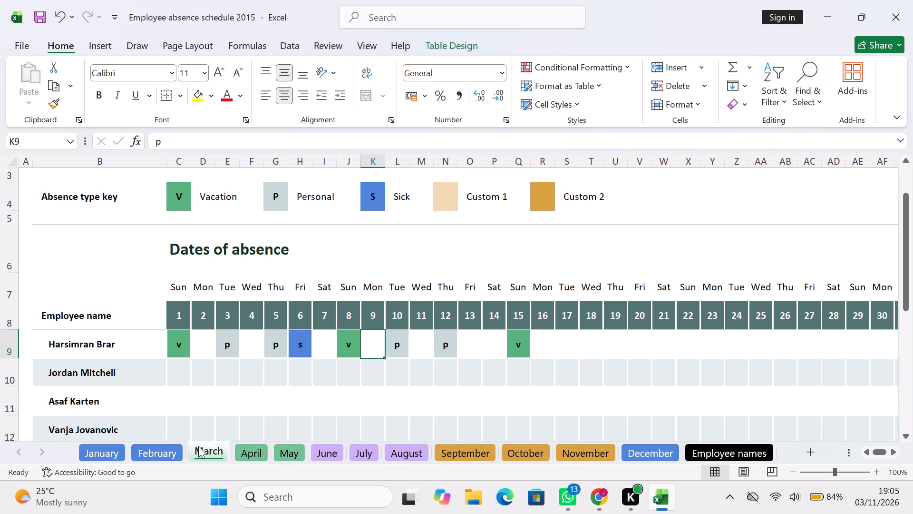
{"action": "key", "text": "Left"}
{"action": "key", "text": "Left"}
{"action": "key", "text": "Left"}
{"action": "key", "text": "Left"}
{"action": "key", "text": "Left"}
{"action": "key", "text": "Left"}
{"action": "key", "text": "Left"}
{"action": "key", "text": "Left"}
{"action": "key", "text": "Right"}
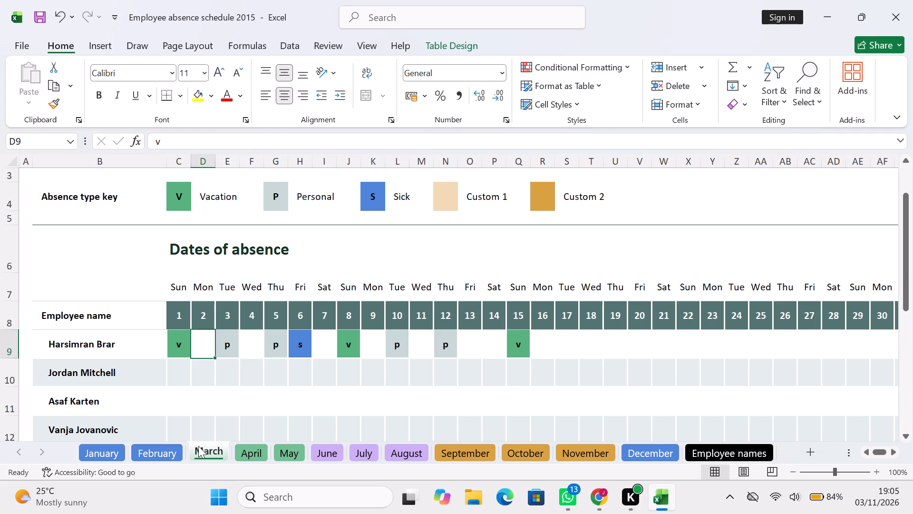
In the first employee's March row, enter p on days 16, 18 and 20.
{"action": "key", "text": "Right"}
{"action": "key", "text": "Right"}
{"action": "key", "text": "Right"}
{"action": "key", "text": "Right"}
{"action": "key", "text": "Right"}
{"action": "key", "text": "Right"}
{"action": "key", "text": "Right"}
{"action": "key", "text": "Right"}
{"action": "key", "text": "Right"}
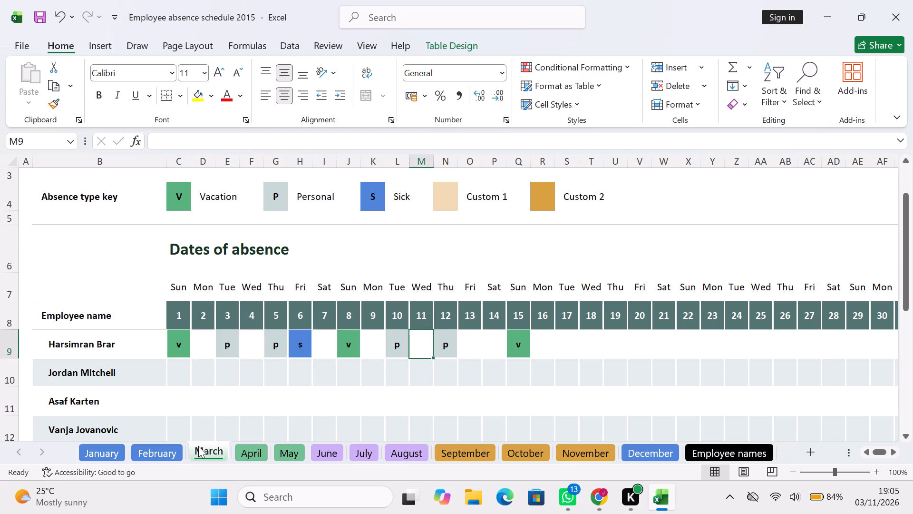
{"action": "key", "text": "Right"}
{"action": "key", "text": "Right"}
{"action": "key", "text": "Right"}
{"action": "key", "text": "Right"}
{"action": "key", "text": "Right"}
{"action": "key", "text": "Right"}
{"action": "key", "text": "Right"}
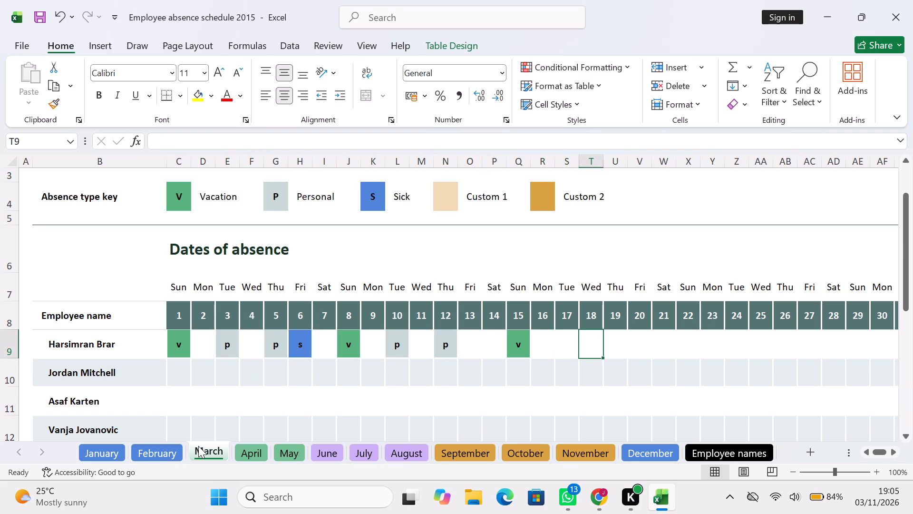
{"action": "key", "text": "Left"}
{"action": "key", "text": "Left"}
{"action": "key", "text": "p"}
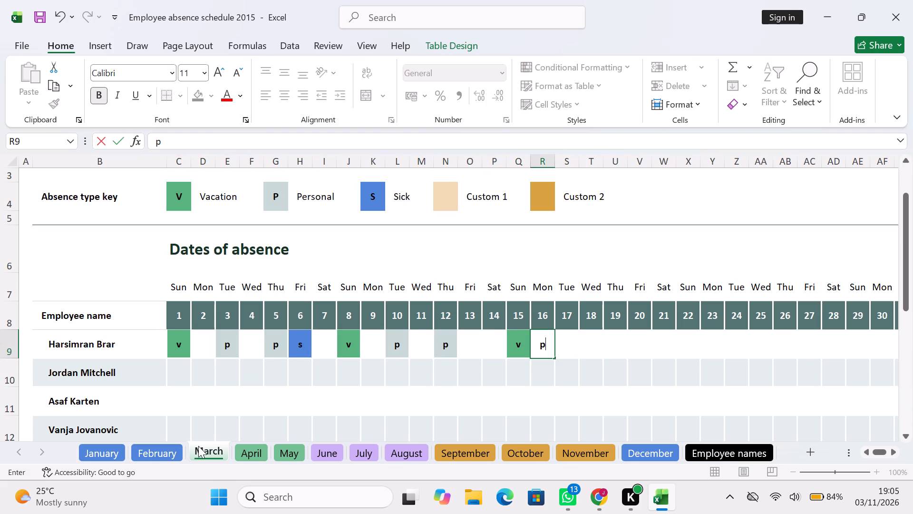
{"action": "key", "text": "Right"}
{"action": "key", "text": "Right"}
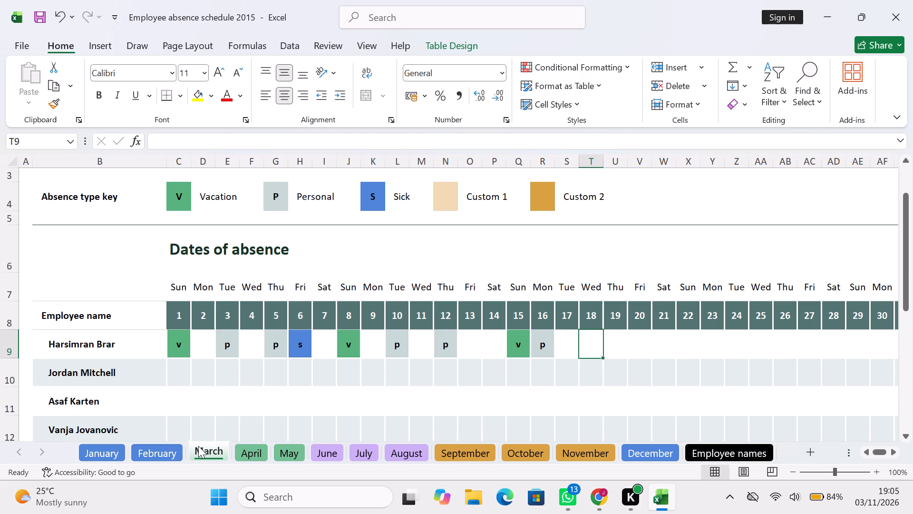
{"action": "key", "text": "p"}
{"action": "key", "text": "Right"}
{"action": "key", "text": "Right"}
{"action": "key", "text": "Right"}
{"action": "key", "text": "Left"}
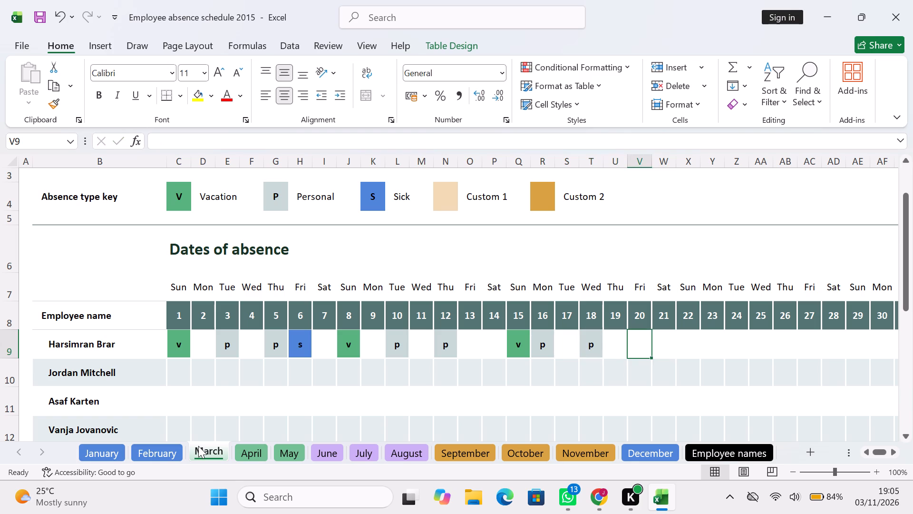
{"action": "key", "text": "p"}
{"action": "key", "text": "Right"}
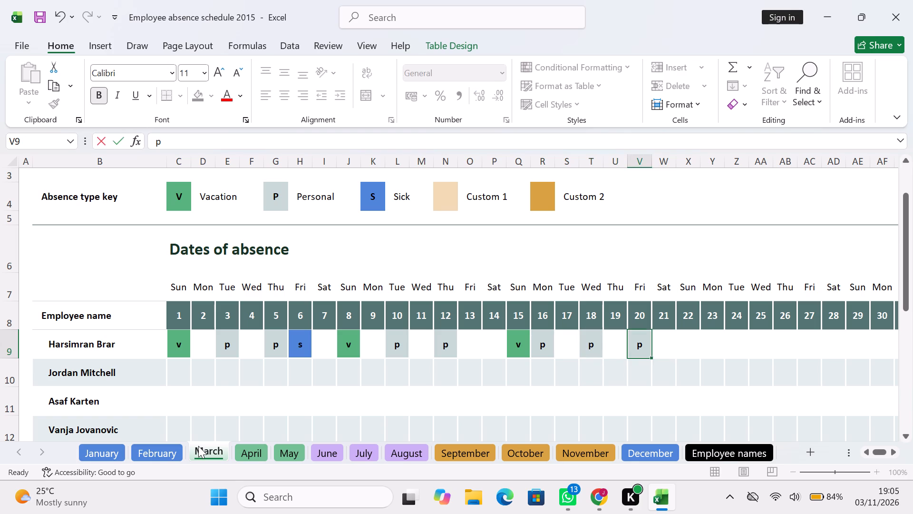
In the first employee's March row, enter v on days 21 and 22 and p on days 24 and 26.
{"action": "key", "text": "v"}
{"action": "key", "text": "Right"}
{"action": "key", "text": "v"}
{"action": "key", "text": "Right"}
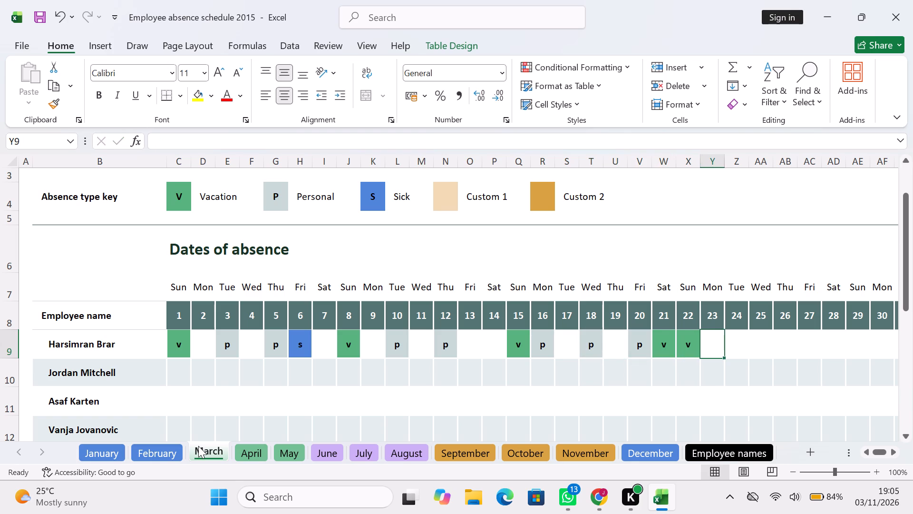
{"action": "key", "text": "Right"}
{"action": "key", "text": "Left"}
{"action": "key", "text": "Right"}
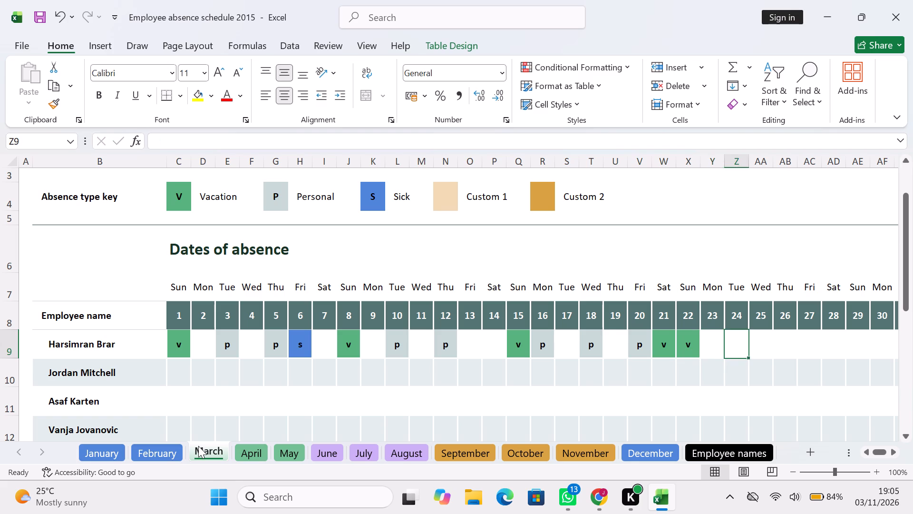
{"action": "key", "text": "p"}
{"action": "key", "text": "Right"}
{"action": "key", "text": "Right"}
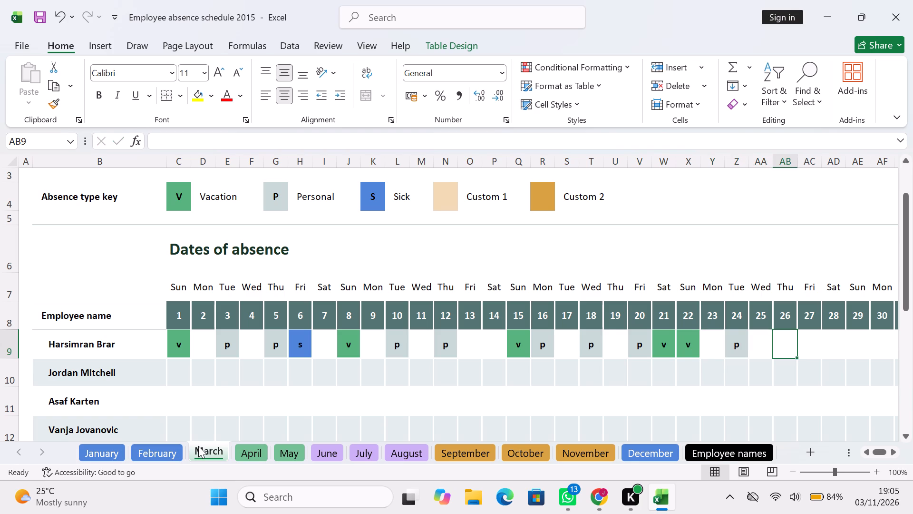
{"action": "key", "text": "p"}
{"action": "key", "text": "Right"}
In the first employee's March row, enter v on days 28 and 29 and p on day 31.
{"action": "key", "text": "Right"}
{"action": "key", "text": "Right"}
{"action": "key", "text": "Right"}
{"action": "key", "text": "Right"}
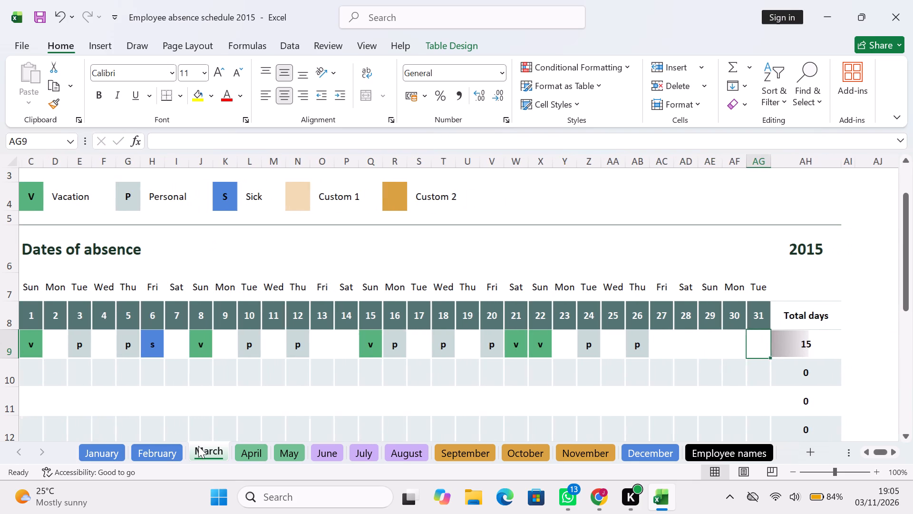
{"action": "key", "text": "Left"}
{"action": "key", "text": "Left"}
{"action": "key", "text": "Left"}
{"action": "key", "text": "v"}
{"action": "key", "text": "Right"}
{"action": "key", "text": "v"}
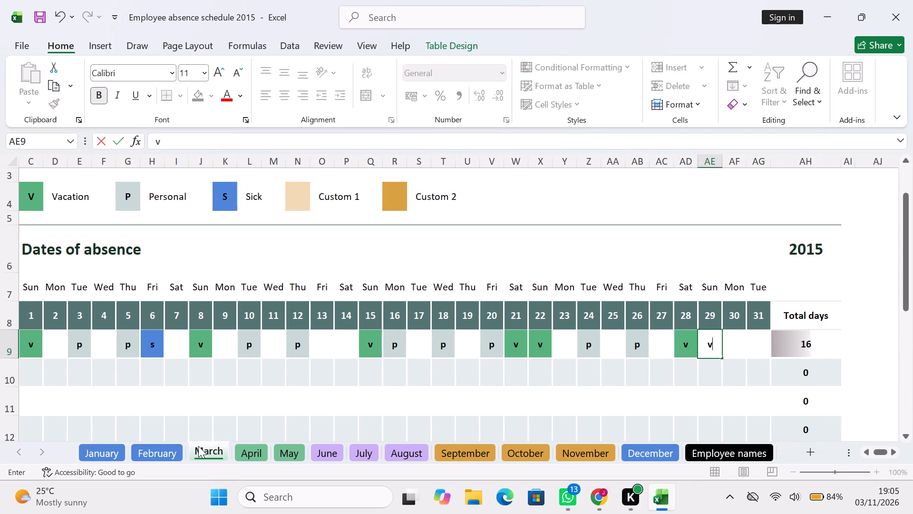
{"action": "key", "text": "Right"}
{"action": "key", "text": "Right"}
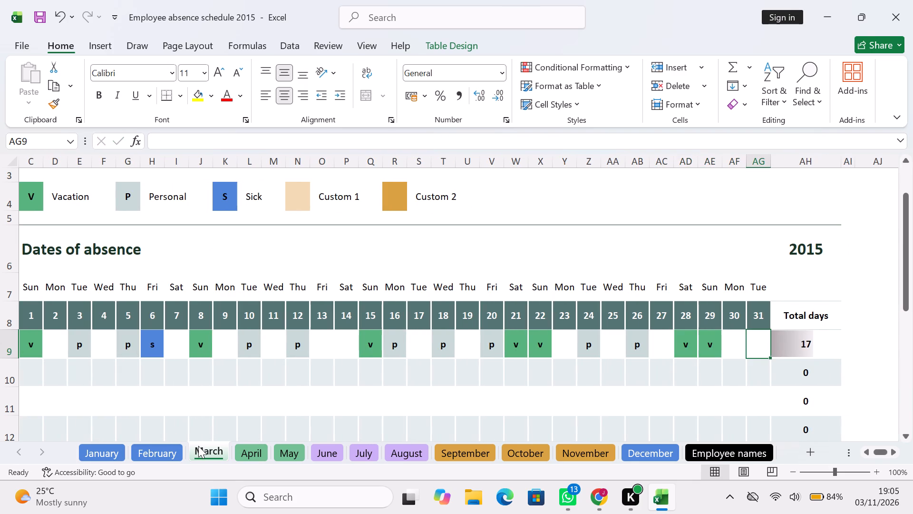
{"action": "key", "text": "p"}
{"action": "key", "text": "Down"}
In the second employee's March row, enter v on day 1 and p on day 2.
{"action": "key", "text": "Left"}
{"action": "key", "text": "Left"}
{"action": "key", "text": "Left"}
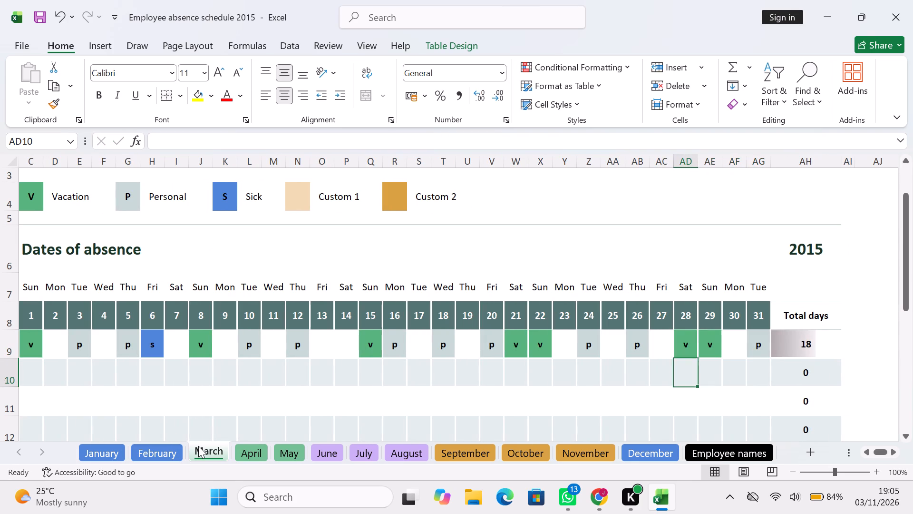
{"action": "key", "text": "Left"}
{"action": "key", "text": "Left"}
{"action": "key", "text": "Left"}
{"action": "key", "text": "Left"}
{"action": "key", "text": "Left"}
{"action": "key", "text": "Left"}
{"action": "key", "text": "Left"}
{"action": "key", "text": "Left"}
{"action": "key", "text": "Left"}
{"action": "key", "text": "Left"}
{"action": "key", "text": "Left"}
{"action": "key", "text": "Left"}
{"action": "key", "text": "Left"}
{"action": "key", "text": "Left"}
{"action": "key", "text": "Left"}
{"action": "key", "text": "Left"}
{"action": "key", "text": "Left"}
{"action": "key", "text": "Left"}
{"action": "key", "text": "Left"}
{"action": "key", "text": "Left"}
{"action": "key", "text": "Left"}
{"action": "key", "text": "Left"}
{"action": "key", "text": "Left"}
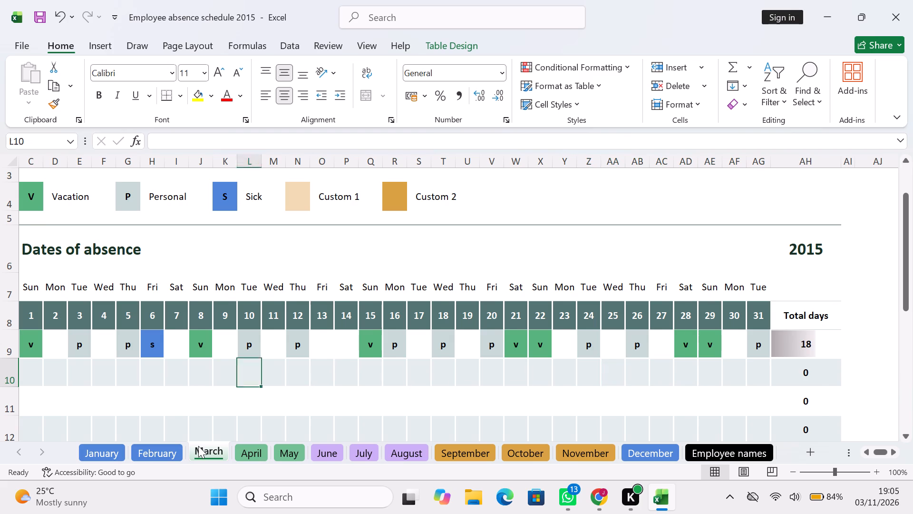
{"action": "key", "text": "Right"}
{"action": "key", "text": "Right"}
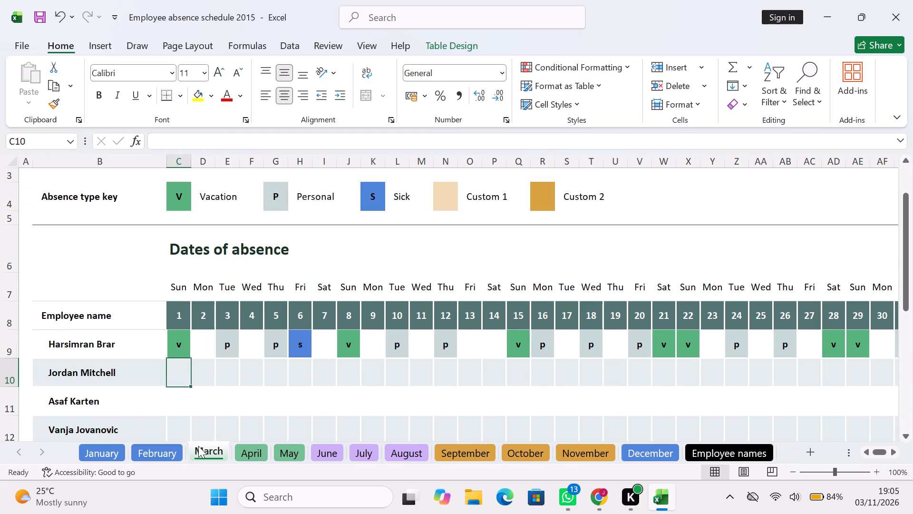
{"action": "key", "text": "v"}
{"action": "key", "text": "Right"}
{"action": "key", "text": "Right"}
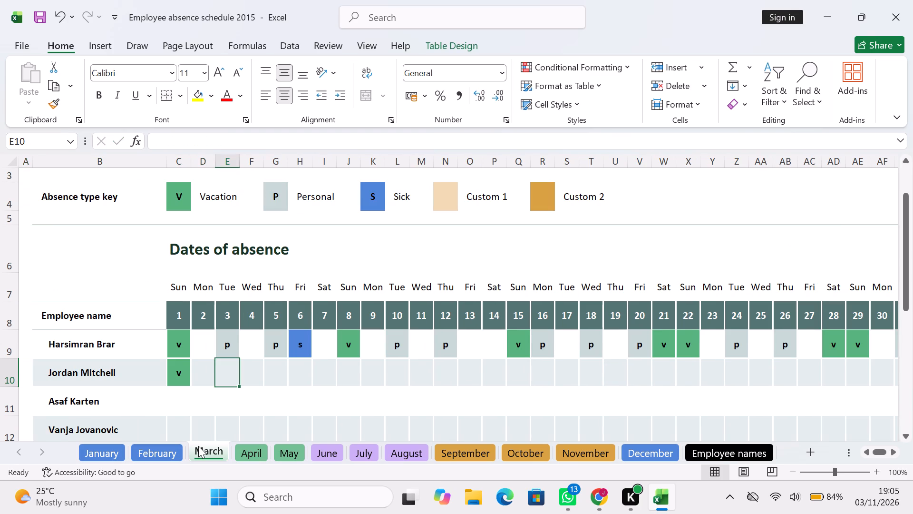
{"action": "key", "text": "Left"}
{"action": "key", "text": "Right"}
{"action": "key", "text": "Left"}
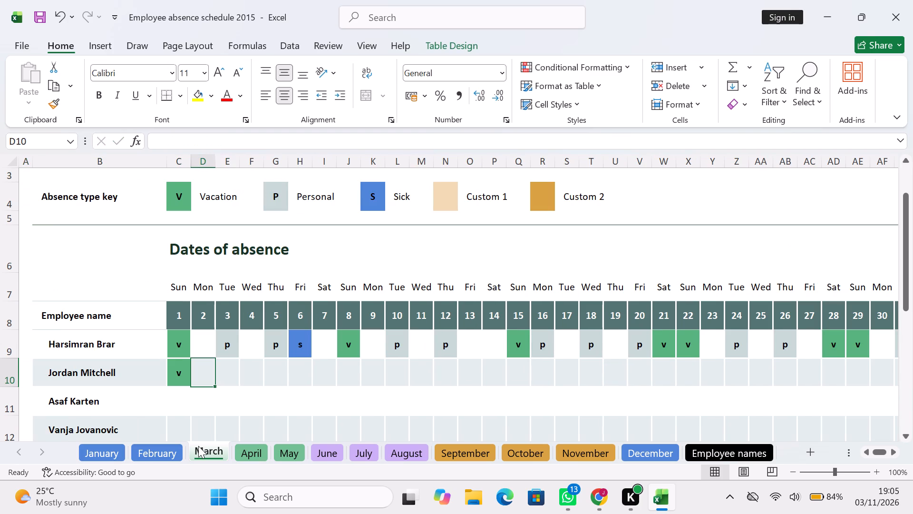
{"action": "key", "text": "p"}
{"action": "key", "text": "Right"}
In the second employee's March row, enter p on days 4 and 6.
{"action": "key", "text": "Right"}
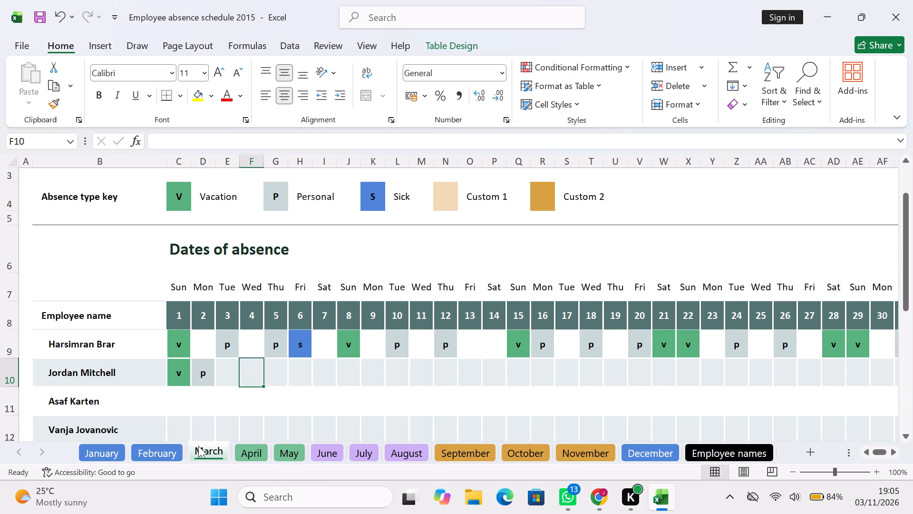
{"action": "key", "text": "Right"}
{"action": "key", "text": "Left"}
{"action": "key", "text": "p"}
{"action": "key", "text": "Right"}
{"action": "key", "text": "Right"}
{"action": "key", "text": "Right"}
{"action": "key", "text": "Right"}
{"action": "key", "text": "Left"}
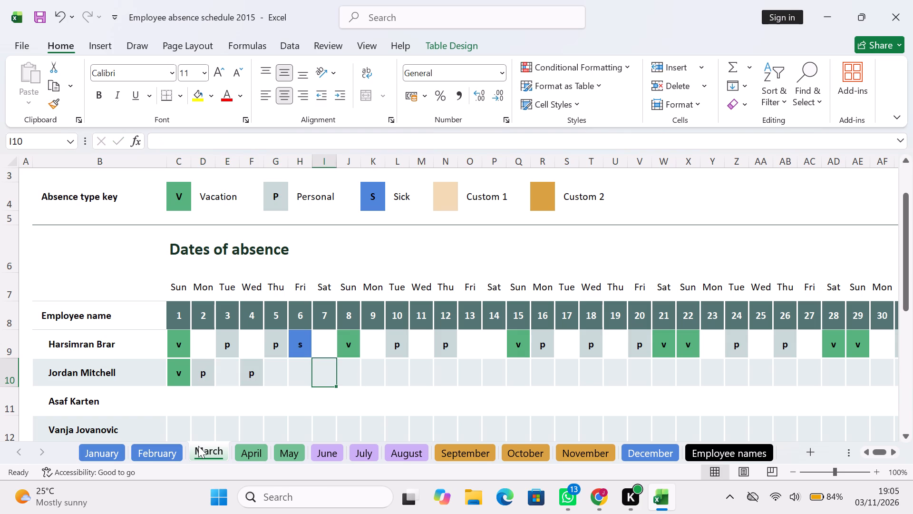
{"action": "key", "text": "Left"}
{"action": "key", "text": "Left"}
{"action": "key", "text": "Left"}
{"action": "key", "text": "Left"}
{"action": "key", "text": "Right"}
{"action": "key", "text": "Right"}
{"action": "key", "text": "Right"}
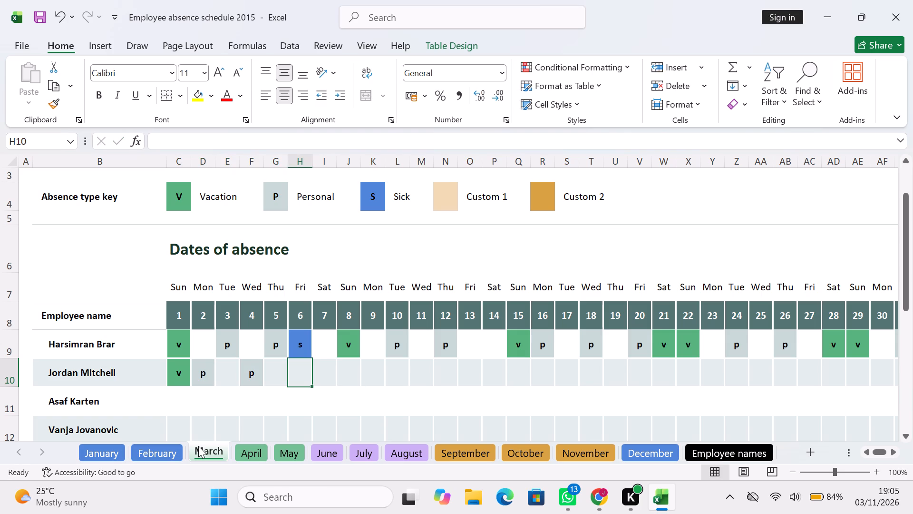
{"action": "key", "text": "p"}
{"action": "key", "text": "Right"}
In the second employee's March row, enter v on days 7 and 8.
{"action": "key", "text": "Right"}
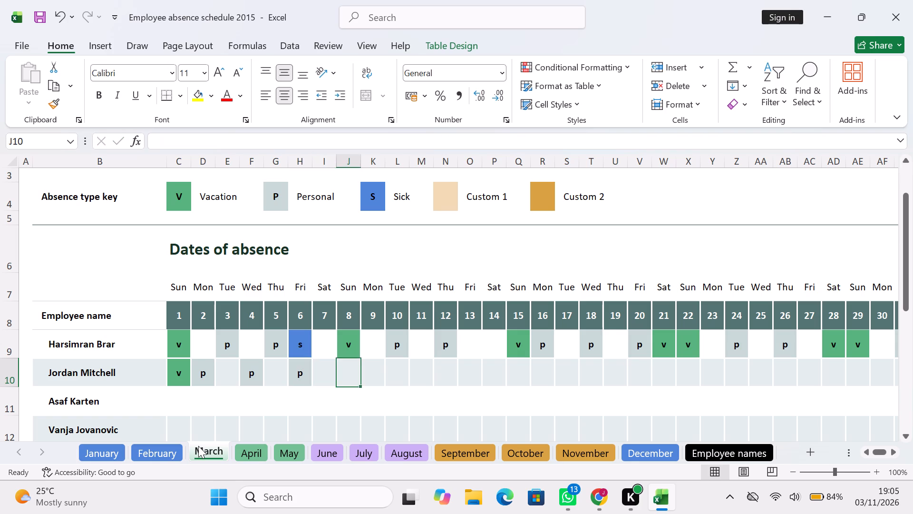
{"action": "key", "text": "Right"}
{"action": "key", "text": "Left"}
{"action": "key", "text": "Left"}
{"action": "key", "text": "Left"}
{"action": "key", "text": "Left"}
{"action": "key", "text": "Left"}
{"action": "key", "text": "Left"}
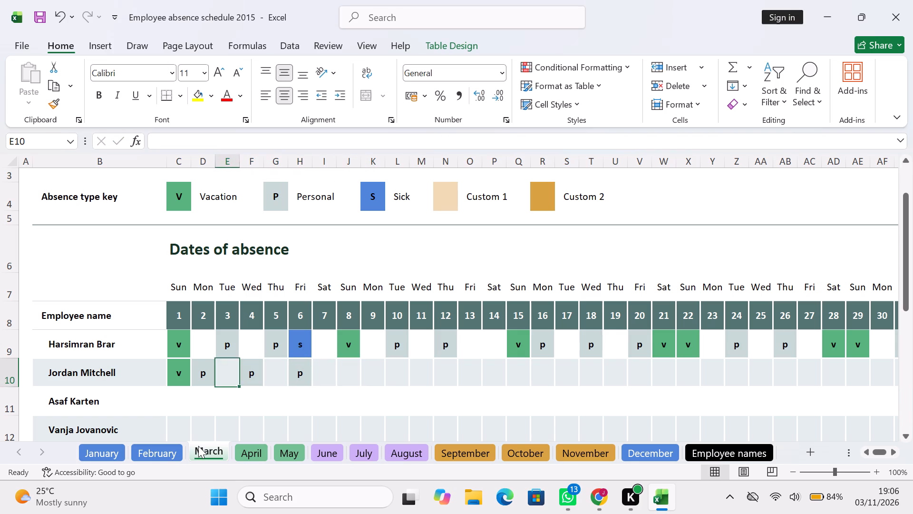
{"action": "key", "text": "Left"}
{"action": "key", "text": "Left"}
{"action": "key", "text": "Right"}
{"action": "key", "text": "Right"}
{"action": "key", "text": "Right"}
{"action": "key", "text": "Right"}
{"action": "key", "text": "Right"}
{"action": "key", "text": "Right"}
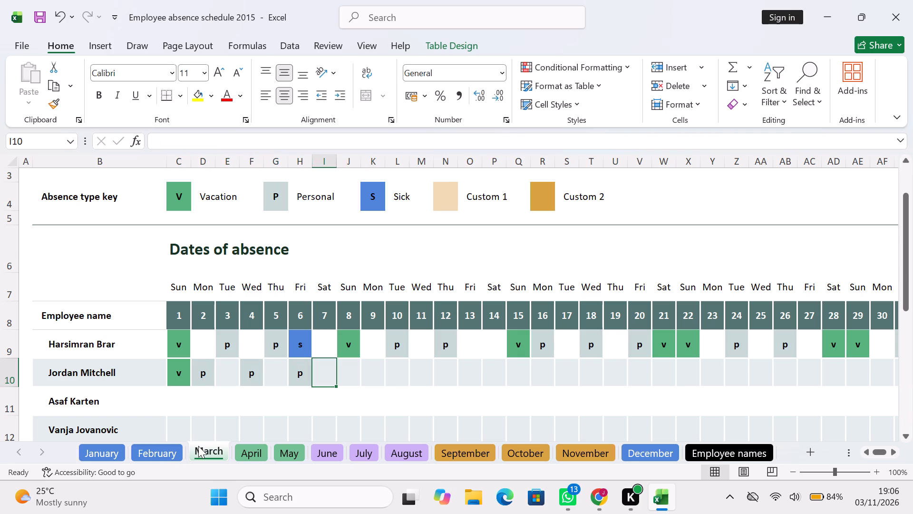
{"action": "key", "text": "v"}
{"action": "key", "text": "Right"}
{"action": "key", "text": "v"}
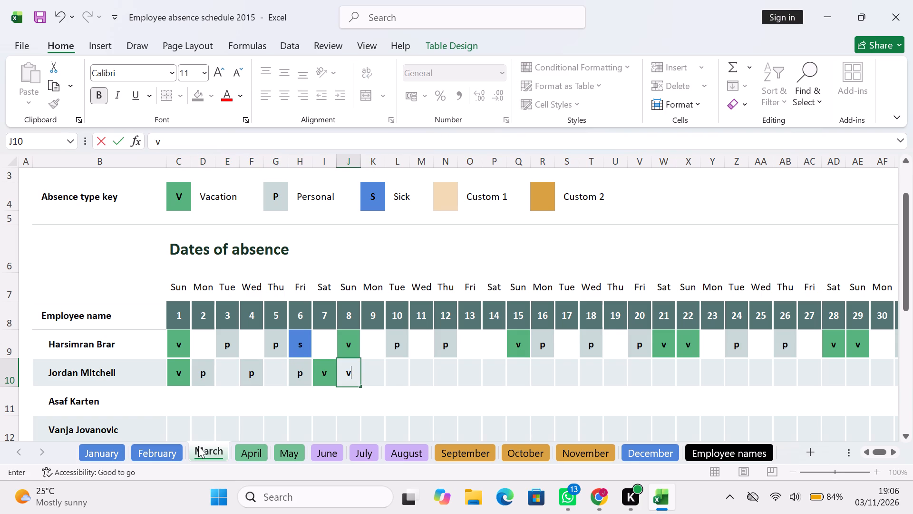
{"action": "key", "text": "Right"}
Look back over the second employee's March absence codes for days 1 to 8, comparing them with the row above.
{"action": "key", "text": "Right"}
{"action": "key", "text": "Right"}
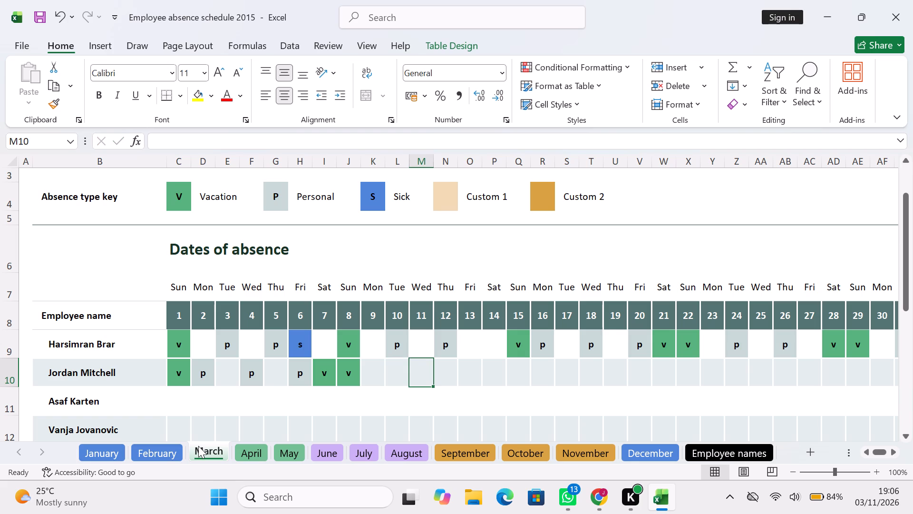
{"action": "key", "text": "Left"}
{"action": "key", "text": "Left"}
{"action": "key", "text": "Left"}
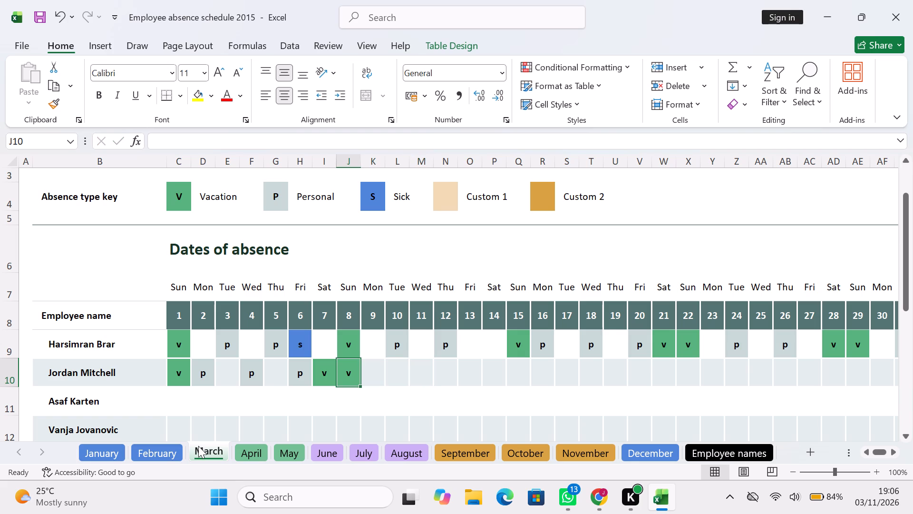
{"action": "key", "text": "Left"}
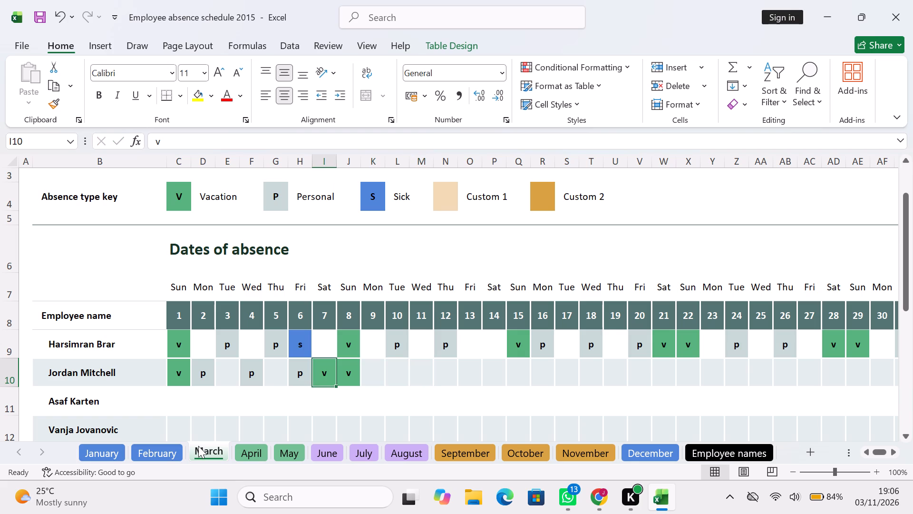
{"action": "key", "text": "Left"}
{"action": "key", "text": "Down"}
{"action": "key", "text": "Up"}
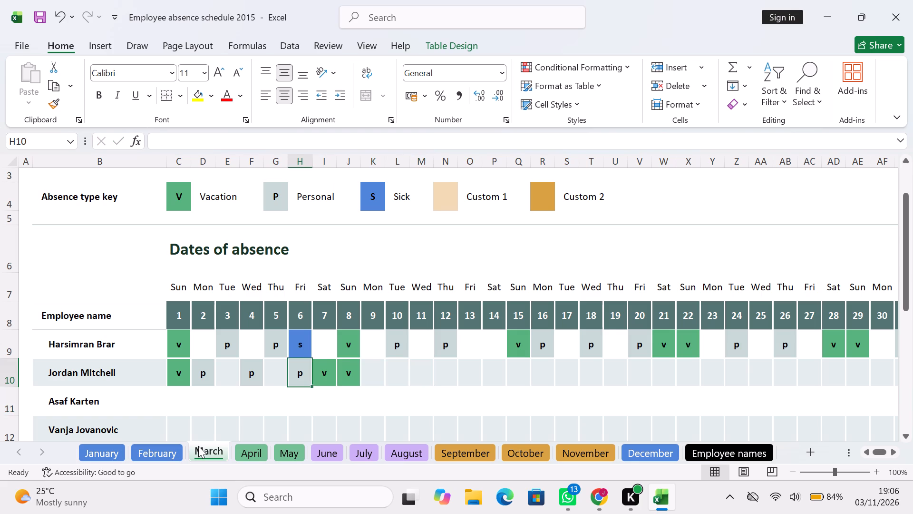
{"action": "key", "text": "Up"}
{"action": "key", "text": "Down"}
{"action": "key", "text": "Right"}
{"action": "key", "text": "Left"}
{"action": "key", "text": "Left"}
{"action": "key", "text": "Left"}
{"action": "key", "text": "Left"}
{"action": "key", "text": "Left"}
{"action": "key", "text": "Left"}
{"action": "key", "text": "Left"}
{"action": "key", "text": "Right"}
{"action": "key", "text": "Right"}
{"action": "key", "text": "Right"}
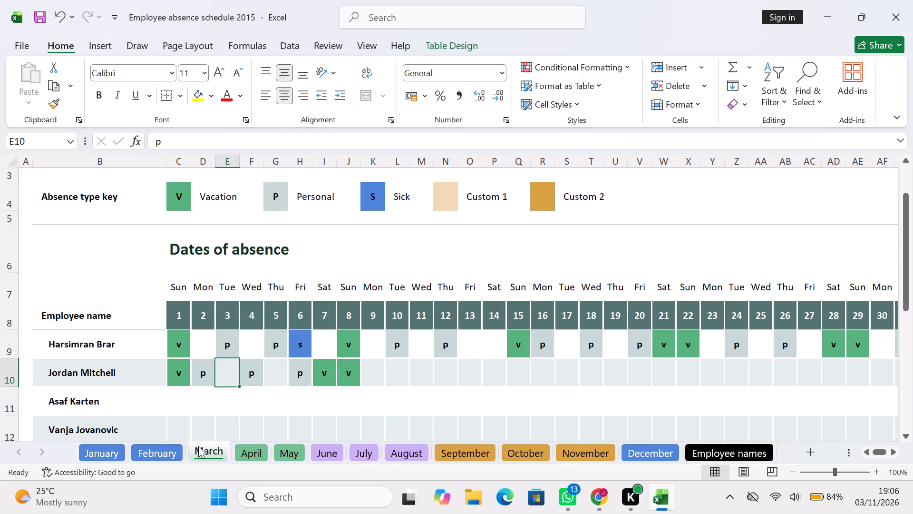
{"action": "key", "text": "Right"}
{"action": "key", "text": "Right"}
{"action": "key", "text": "Right"}
{"action": "key", "text": "Right"}
{"action": "key", "text": "Right"}
{"action": "key", "text": "Right"}
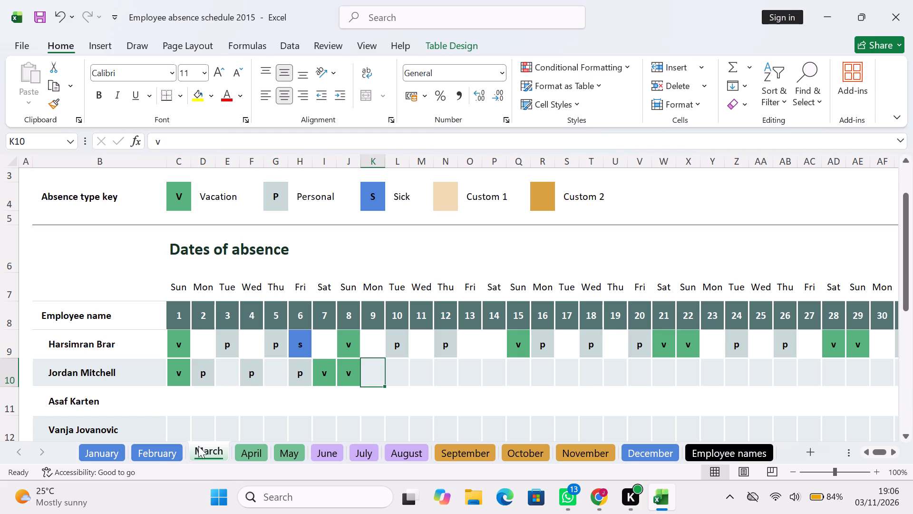
In the second employee's March row, enter p on days 9 and 13.
{"action": "key", "text": "Right"}
{"action": "key", "text": "Left"}
{"action": "key", "text": "Left"}
{"action": "key", "text": "Right"}
{"action": "key", "text": "Right"}
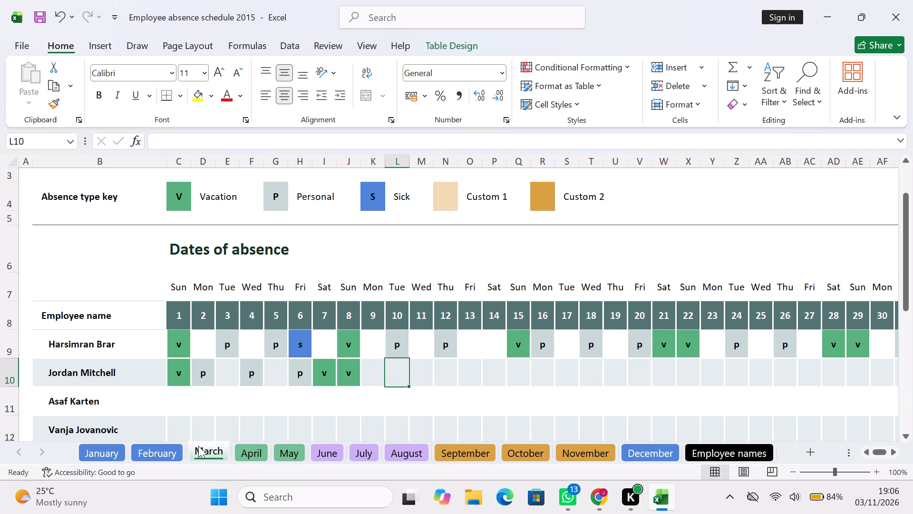
{"action": "key", "text": "Left"}
{"action": "key", "text": "Right"}
{"action": "key", "text": "Left"}
{"action": "key", "text": "p"}
{"action": "key", "text": "Right"}
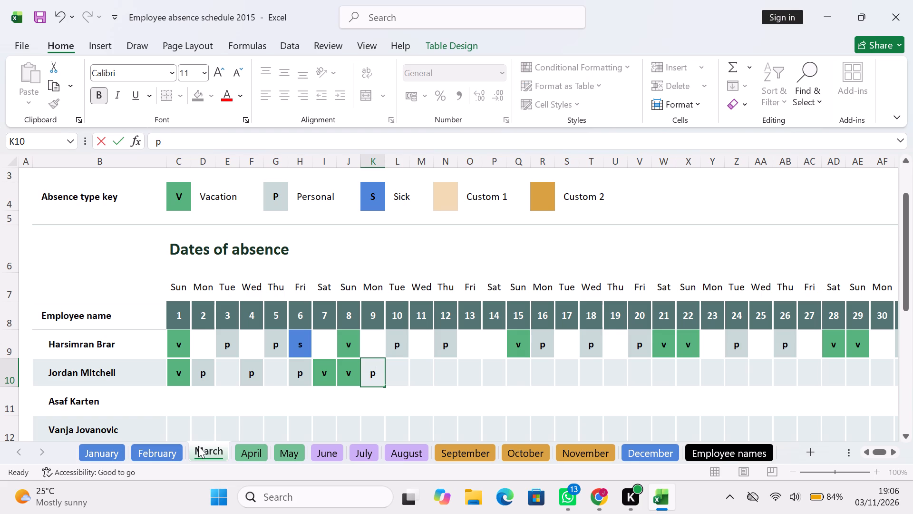
{"action": "key", "text": "Right"}
{"action": "key", "text": "Right"}
{"action": "key", "text": "Right"}
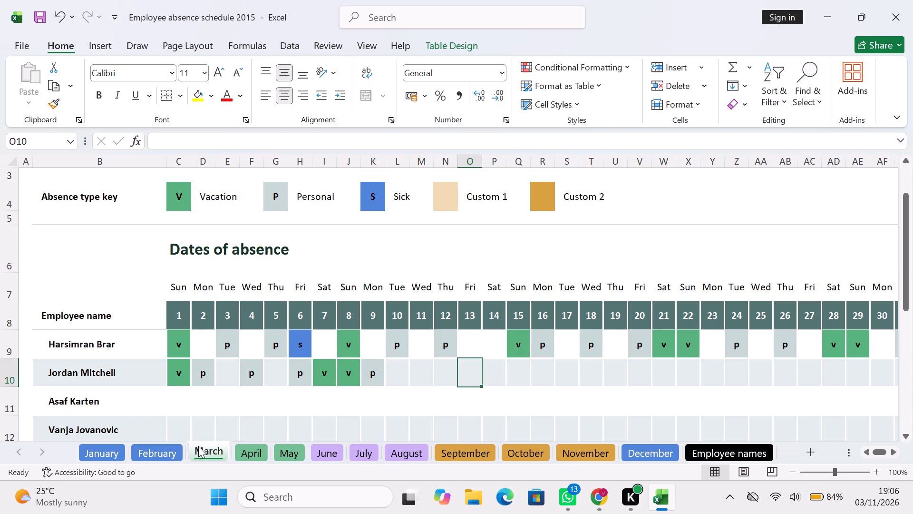
{"action": "key", "text": "p"}
{"action": "key", "text": "Right"}
In the second employee's March row, enter v on day 15 and s on day 17.
{"action": "key", "text": "Right"}
{"action": "key", "text": "Right"}
{"action": "key", "text": "Left"}
{"action": "key", "text": "Left"}
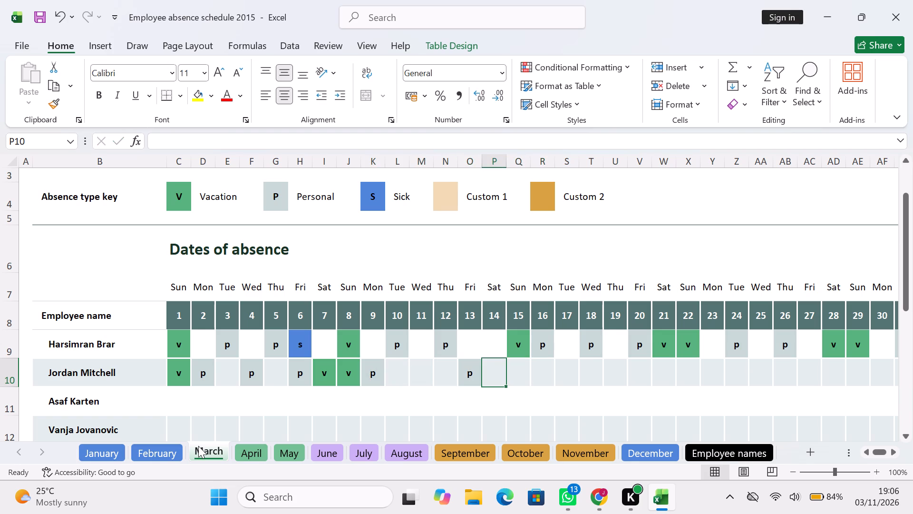
{"action": "key", "text": "Right"}
{"action": "key", "text": "v"}
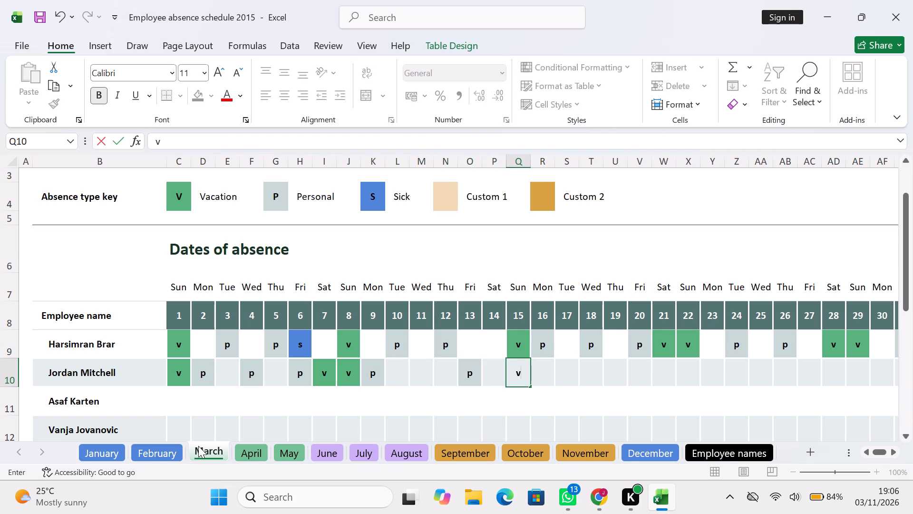
{"action": "key", "text": "Left"}
{"action": "key", "text": "Right"}
{"action": "key", "text": "Right"}
{"action": "key", "text": "Right"}
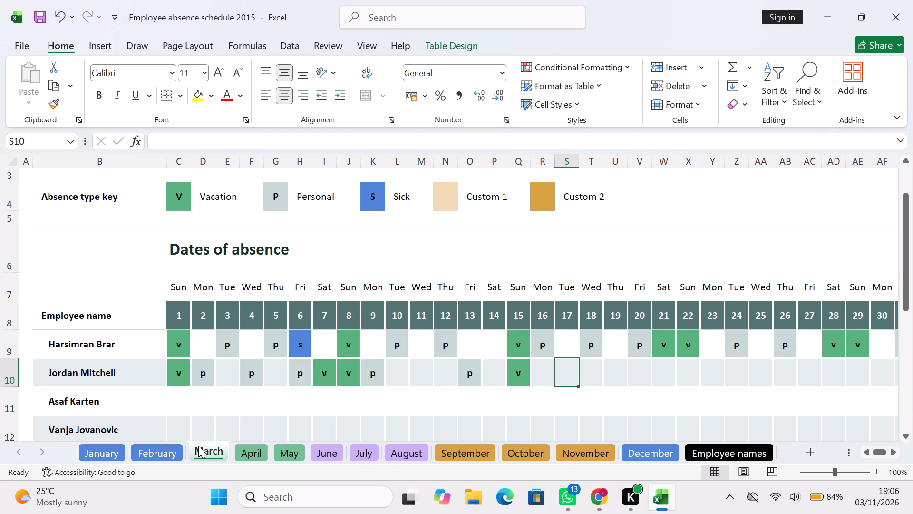
{"action": "key", "text": "s"}
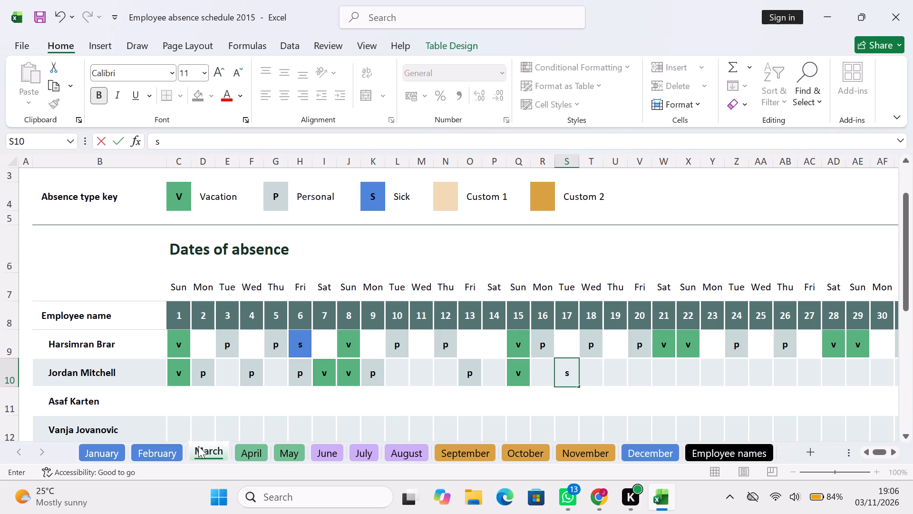
{"action": "key", "text": "Right"}
In the second employee's March row, enter p on day 19 and v on days 21 and 22.
{"action": "key", "text": "Right"}
{"action": "key", "text": "Right"}
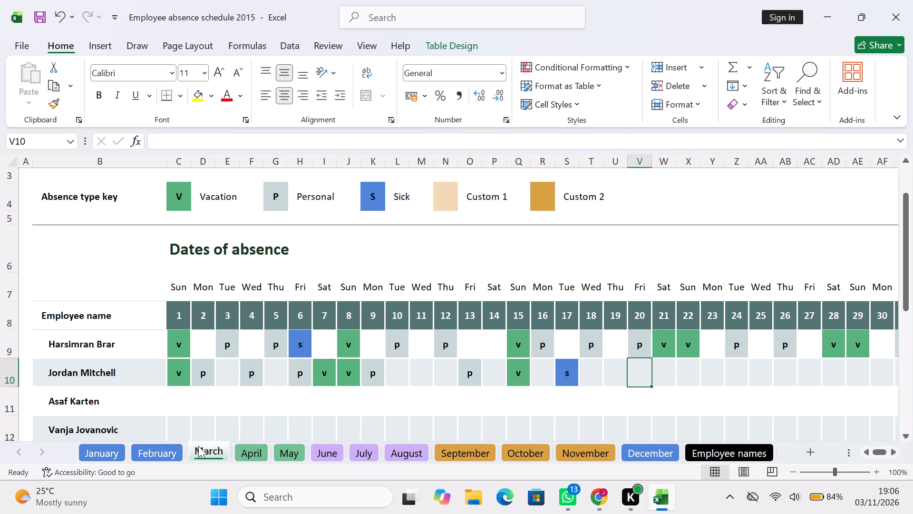
{"action": "key", "text": "Left"}
{"action": "key", "text": "p"}
{"action": "key", "text": "Right"}
{"action": "key", "text": "Right"}
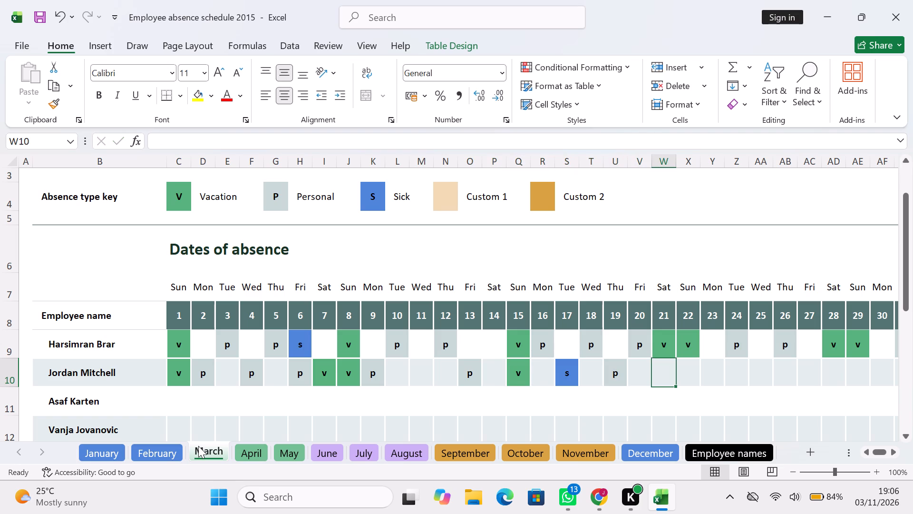
{"action": "key", "text": "v"}
{"action": "key", "text": "Right"}
{"action": "key", "text": "v"}
{"action": "key", "text": "Right"}
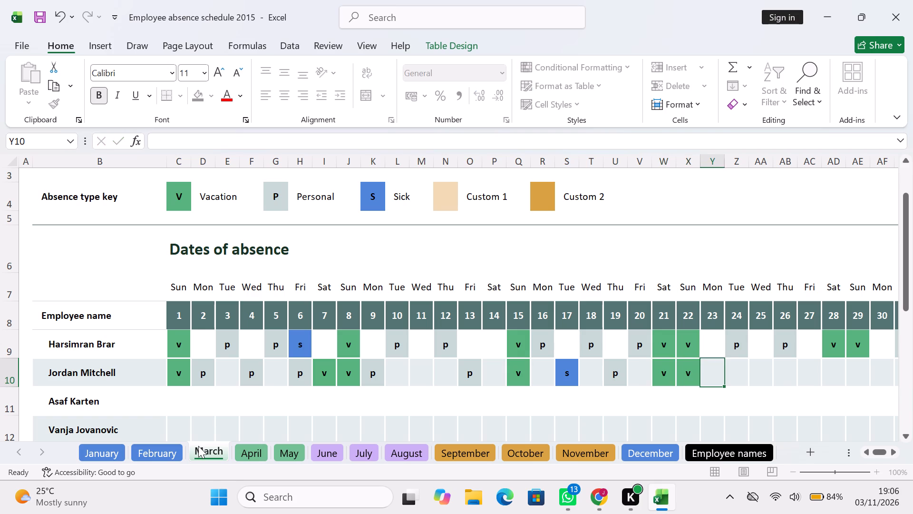
In the second employee's March row, enter p on days 25 and 27.
{"action": "key", "text": "Left"}
{"action": "key", "text": "Right"}
{"action": "key", "text": "Right"}
{"action": "key", "text": "Right"}
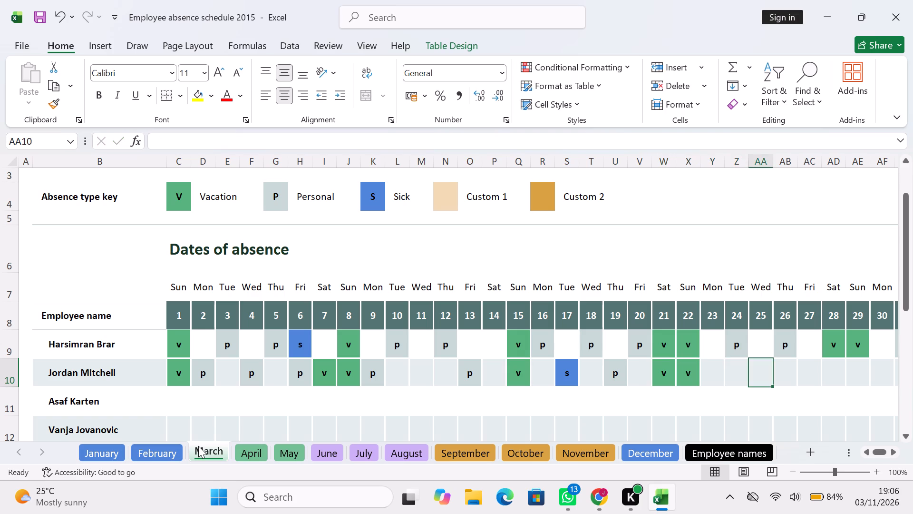
{"action": "key", "text": "Left"}
{"action": "key", "text": "Left"}
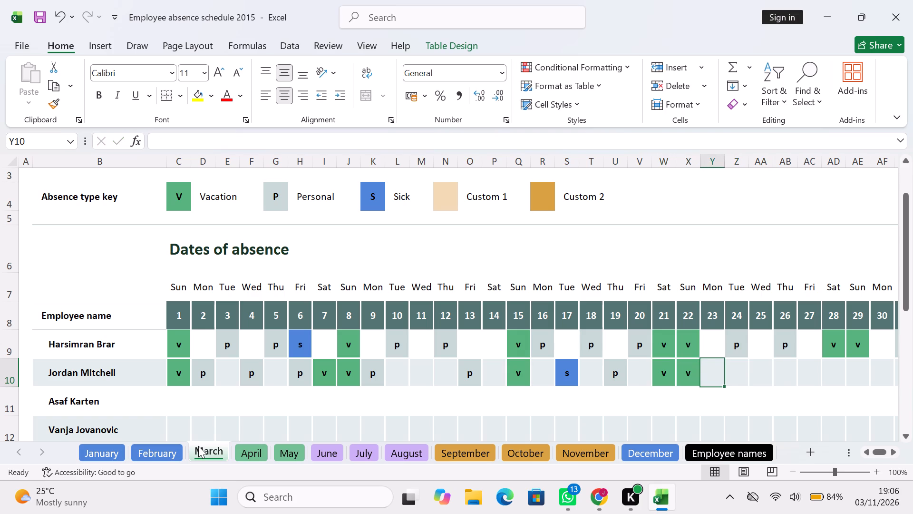
{"action": "key", "text": "Right"}
{"action": "key", "text": "Right"}
{"action": "key", "text": "p"}
{"action": "key", "text": "Right"}
{"action": "key", "text": "Right"}
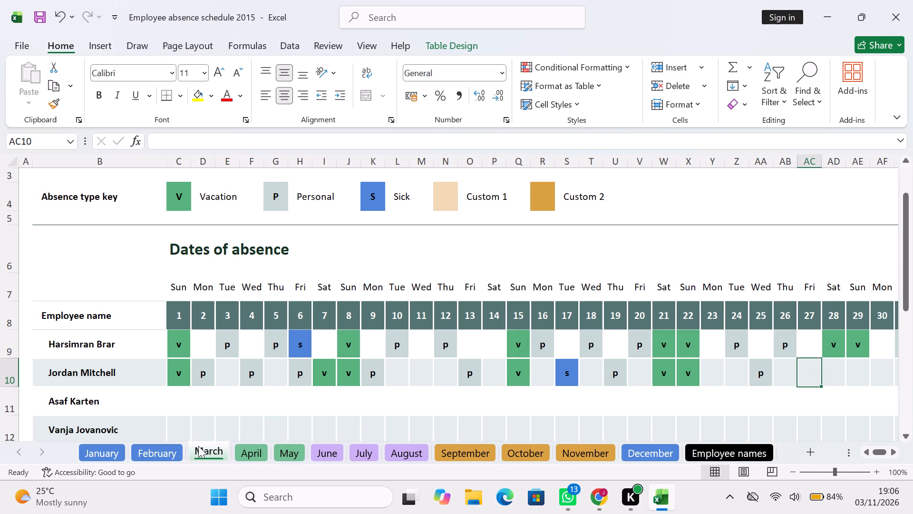
{"action": "key", "text": "p"}
{"action": "key", "text": "Right"}
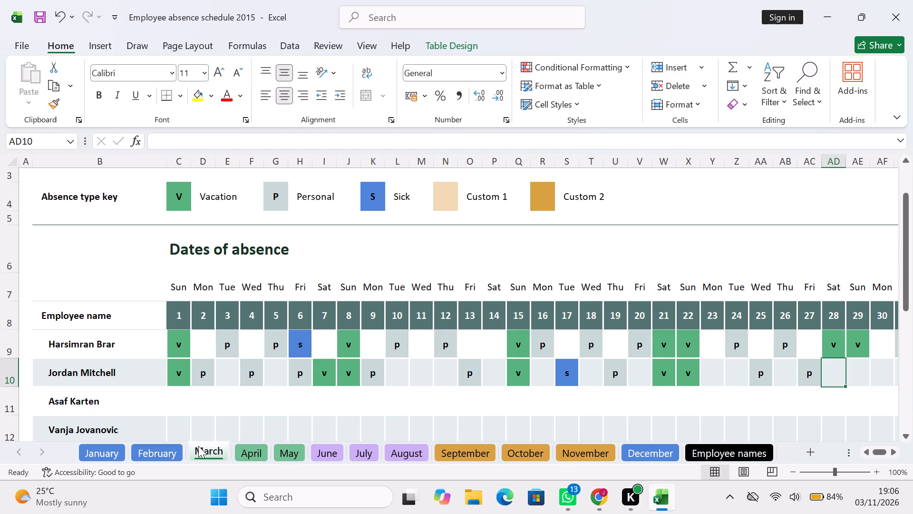
In the second employee's March row, enter v on days 28 and 29 and p on day 30.
{"action": "key", "text": "Right"}
{"action": "key", "text": "Right"}
{"action": "key", "text": "Left"}
{"action": "key", "text": "Left"}
{"action": "key", "text": "v"}
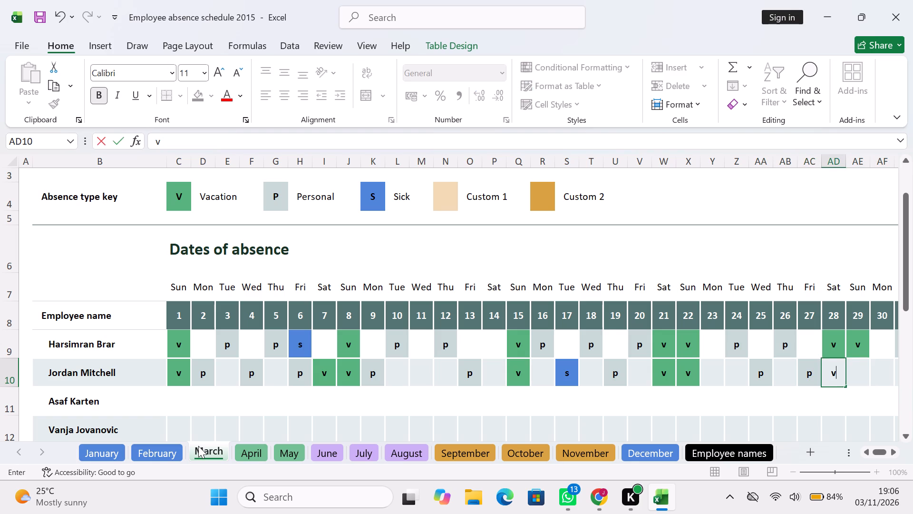
{"action": "key", "text": "Right"}
{"action": "key", "text": "v"}
{"action": "key", "text": "Right"}
{"action": "key", "text": "Right"}
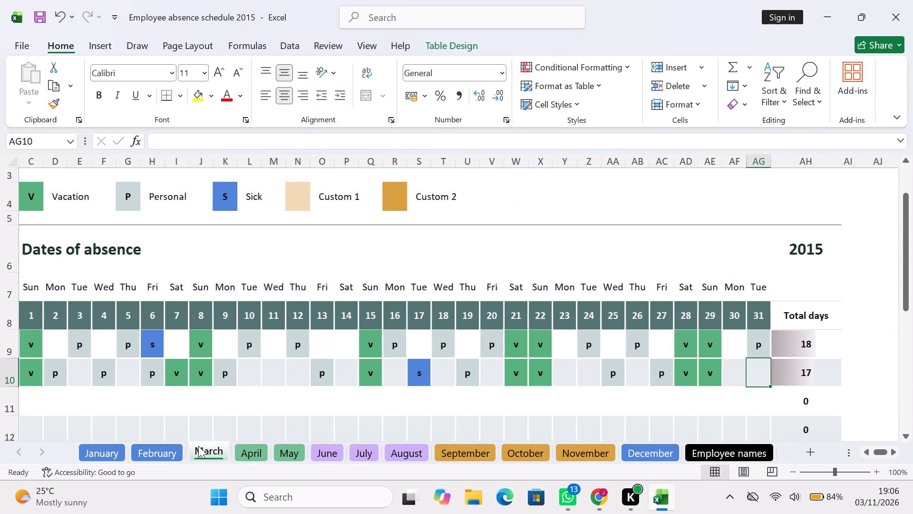
{"action": "key", "text": "Left"}
{"action": "key", "text": "p"}
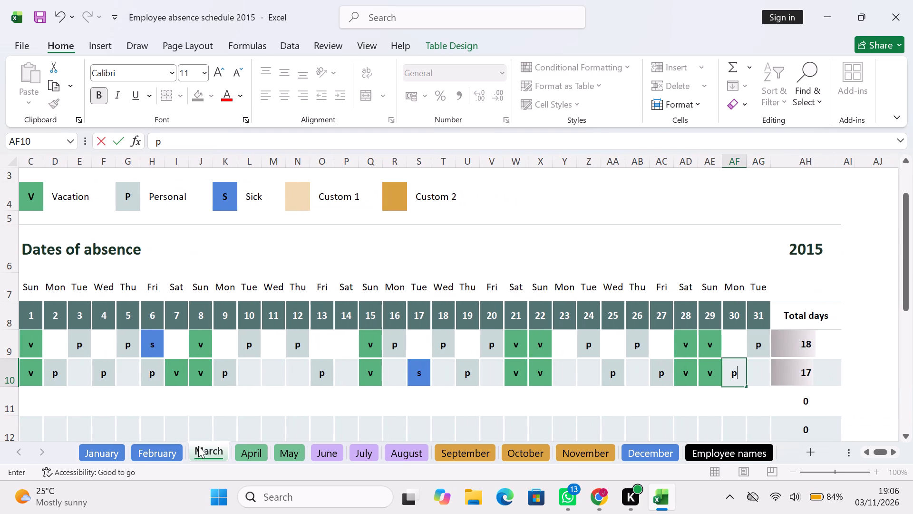
{"action": "key", "text": "Right"}
Go to the start of the third employee's March row and enter v on day 1.
{"action": "key", "text": "Down"}
{"action": "key", "text": "Left"}
{"action": "key", "text": "Left"}
{"action": "key", "text": "Left"}
{"action": "key", "text": "Left"}
{"action": "key", "text": "Left"}
{"action": "key", "text": "Left"}
{"action": "key", "text": "Left"}
{"action": "key", "text": "Left"}
{"action": "key", "text": "Left"}
{"action": "key", "text": "Left"}
{"action": "key", "text": "Left"}
{"action": "key", "text": "Left"}
{"action": "key", "text": "Left"}
{"action": "key", "text": "Left"}
{"action": "key", "text": "Left"}
{"action": "key", "text": "Left"}
{"action": "key", "text": "Left"}
{"action": "key", "text": "Left"}
{"action": "key", "text": "Left"}
{"action": "key", "text": "Left"}
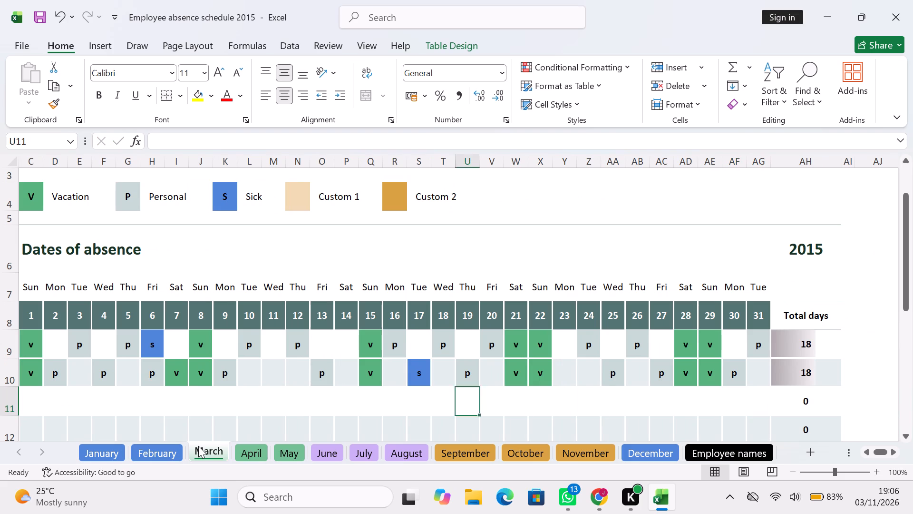
{"action": "key", "text": "Left"}
{"action": "key", "text": "Left"}
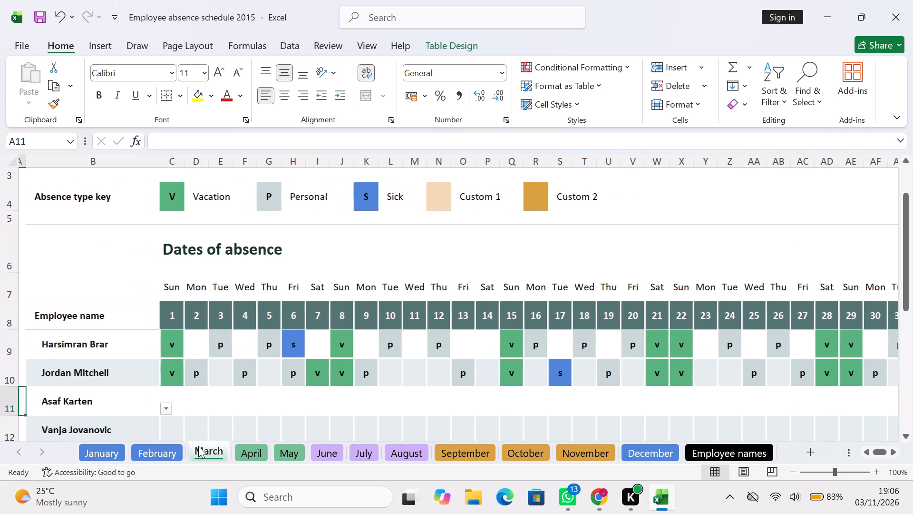
{"action": "key", "text": "Left"}
{"action": "key", "text": "Up"}
{"action": "key", "text": "Up"}
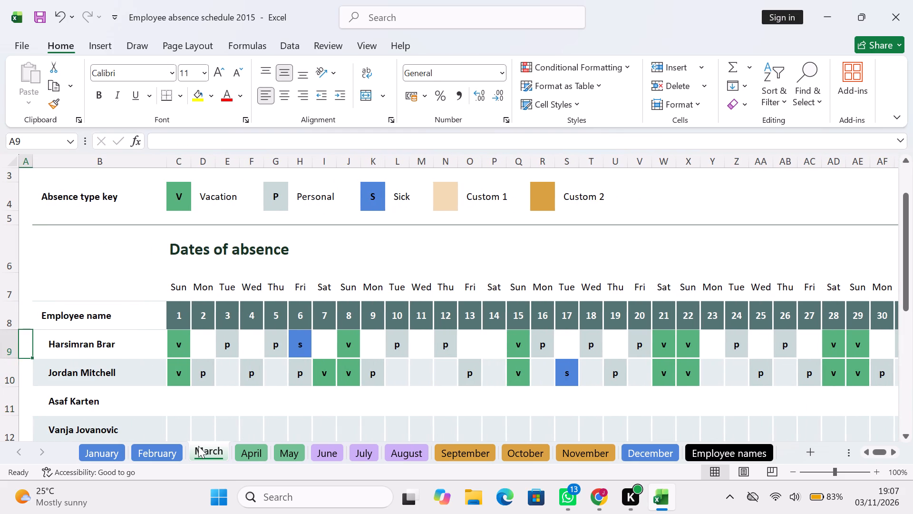
{"action": "key", "text": "Right"}
{"action": "key", "text": "Up"}
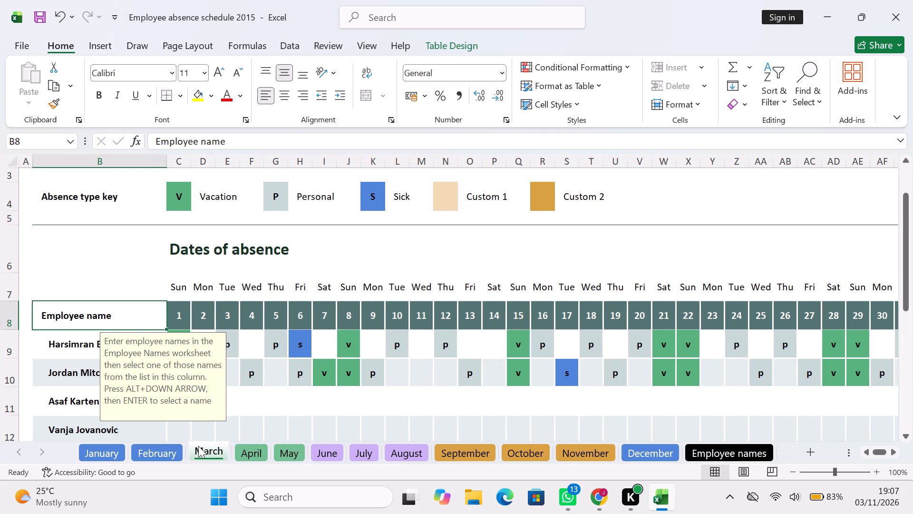
{"action": "key", "text": "Right"}
{"action": "key", "text": "Down"}
{"action": "key", "text": "Down"}
{"action": "key", "text": "Down"}
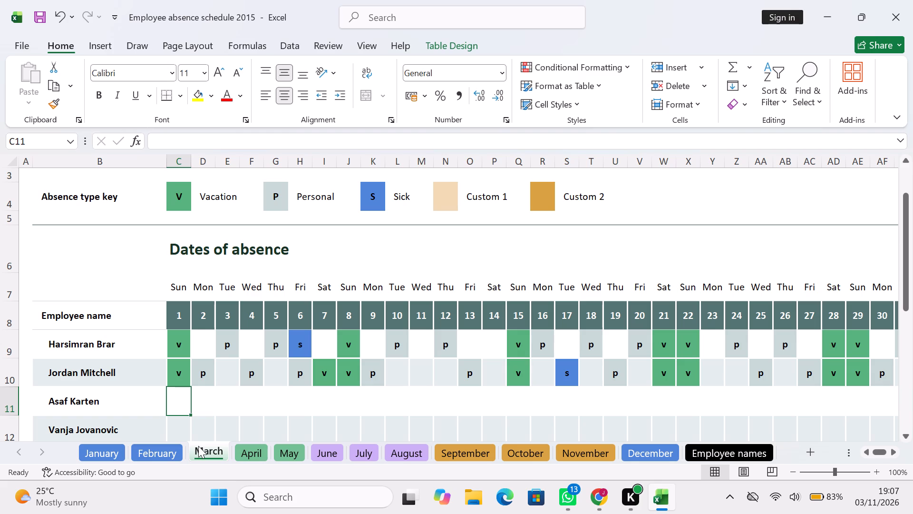
{"action": "key", "text": "Right"}
{"action": "key", "text": "Left"}
{"action": "key", "text": "v"}
{"action": "key", "text": "Right"}
In the third employee's March row, enter p on days 3 and 5.
{"action": "key", "text": "Right"}
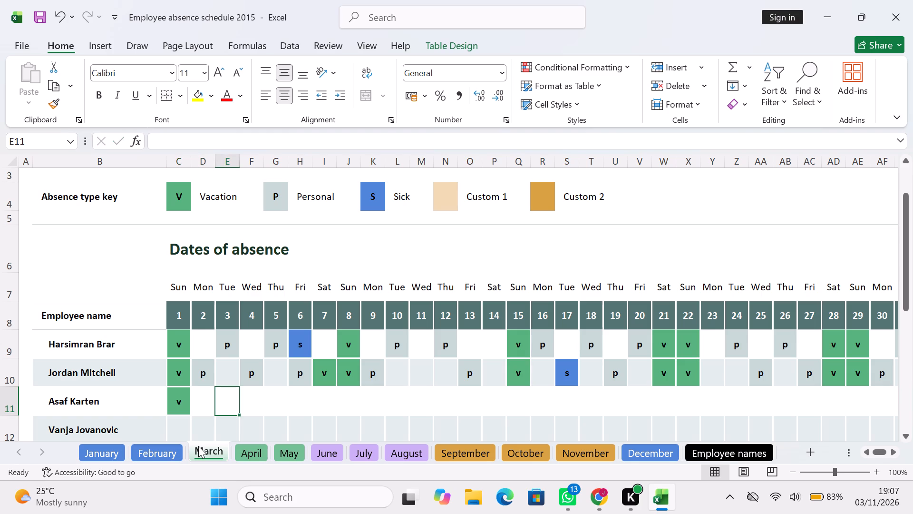
{"action": "key", "text": "p"}
{"action": "key", "text": "Right"}
{"action": "key", "text": "Right"}
{"action": "key", "text": "Left"}
{"action": "key", "text": "Right"}
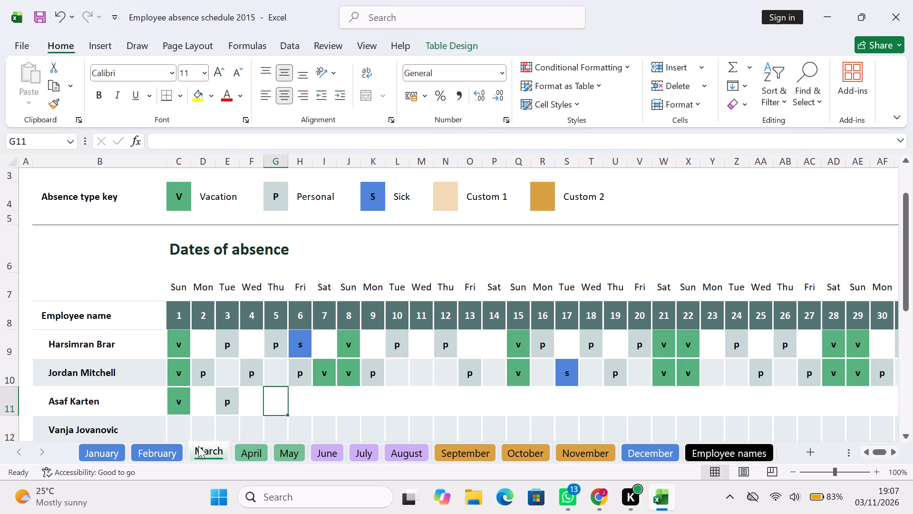
{"action": "key", "text": "Right"}
{"action": "key", "text": "Left"}
{"action": "key", "text": "Right"}
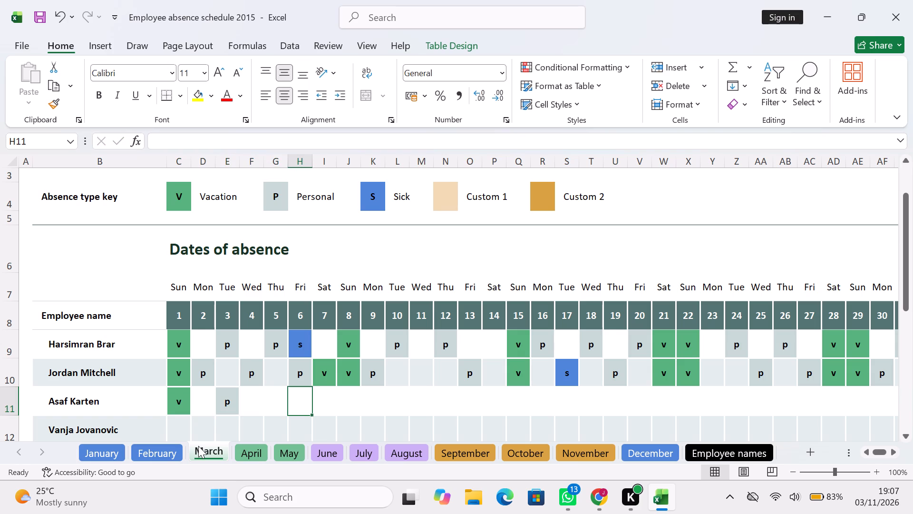
{"action": "key", "text": "Left"}
{"action": "key", "text": "Right"}
{"action": "key", "text": "Left"}
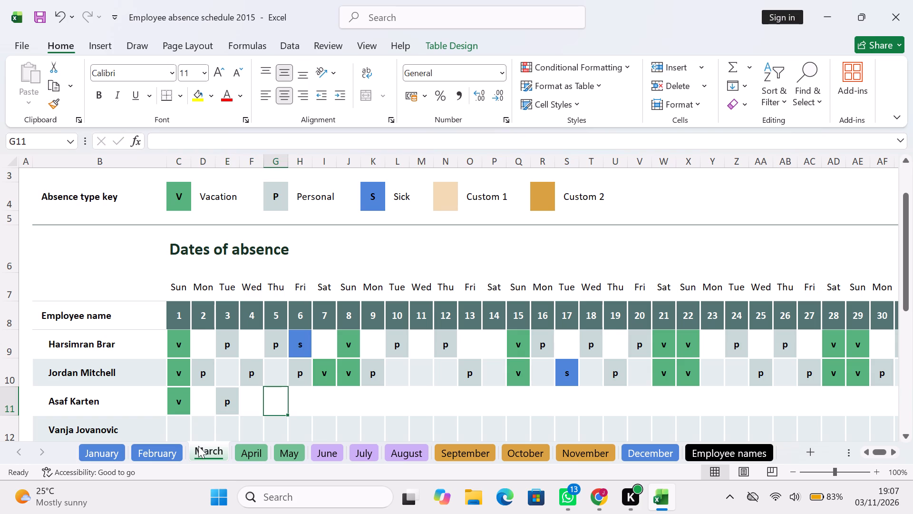
{"action": "key", "text": "p"}
{"action": "key", "text": "Right"}
In the third employee's March row, enter v on days 7 and 8 and p on day 11.
{"action": "key", "text": "Right"}
{"action": "key", "text": "v"}
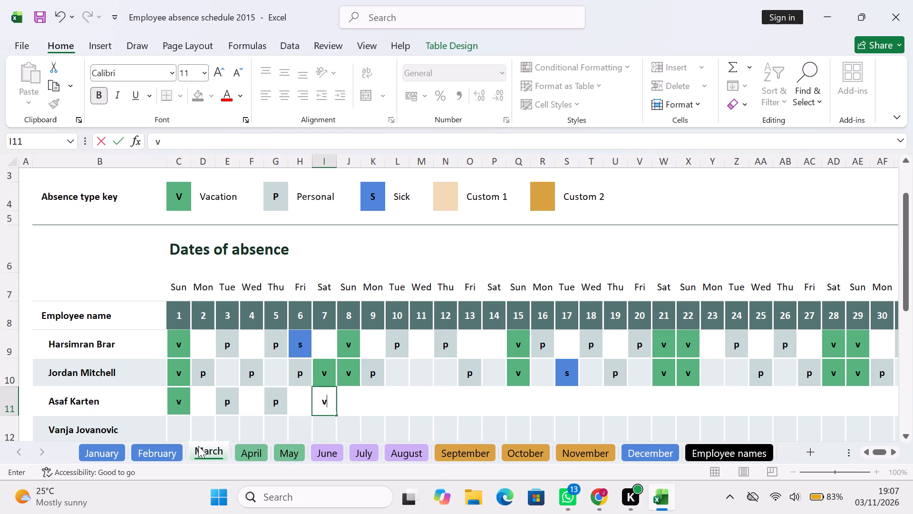
{"action": "key", "text": "Right"}
{"action": "key", "text": "v"}
{"action": "key", "text": "Right"}
{"action": "key", "text": "Right"}
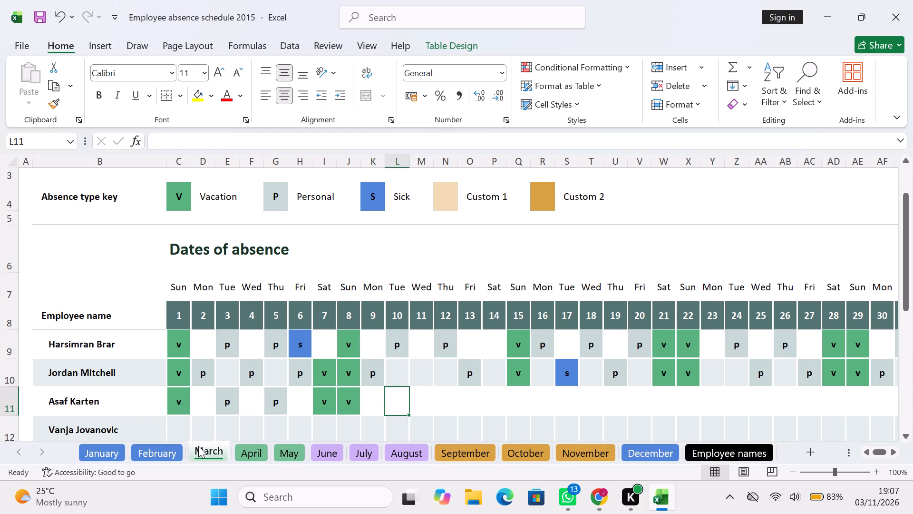
{"action": "key", "text": "Right"}
{"action": "key", "text": "Left"}
{"action": "key", "text": "Right"}
{"action": "key", "text": "p"}
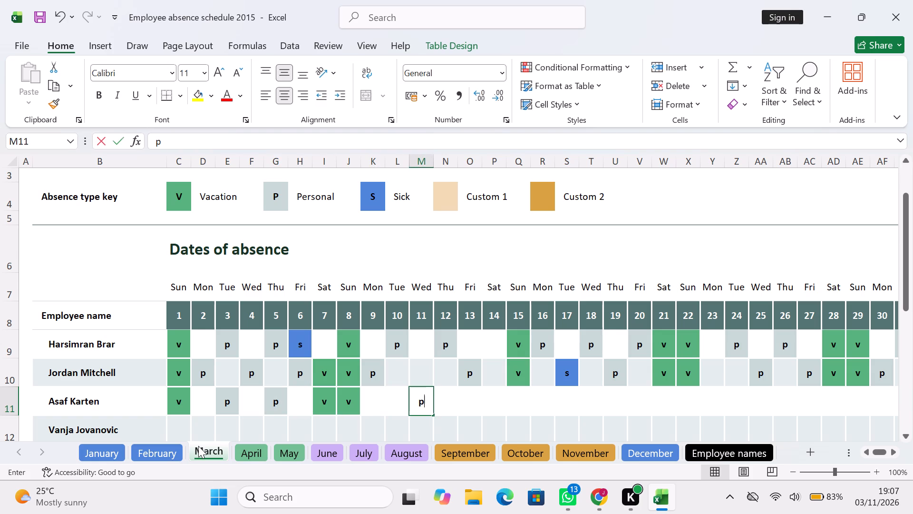
{"action": "key", "text": "Right"}
In the third employee's March row, enter v on days 14 and 15.
{"action": "key", "text": "Right"}
{"action": "key", "text": "Right"}
{"action": "key", "text": "Right"}
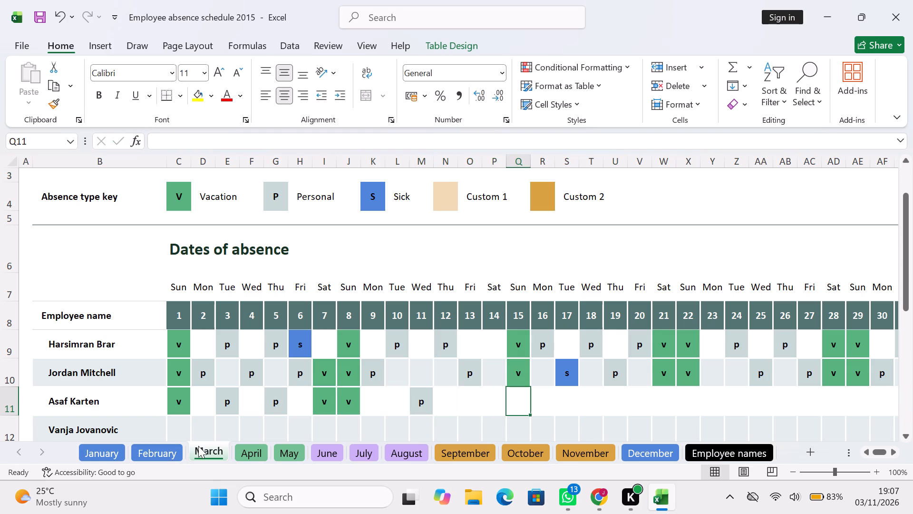
{"action": "key", "text": "Left"}
{"action": "key", "text": "v"}
{"action": "key", "text": "Right"}
{"action": "key", "text": "v"}
{"action": "key", "text": "Right"}
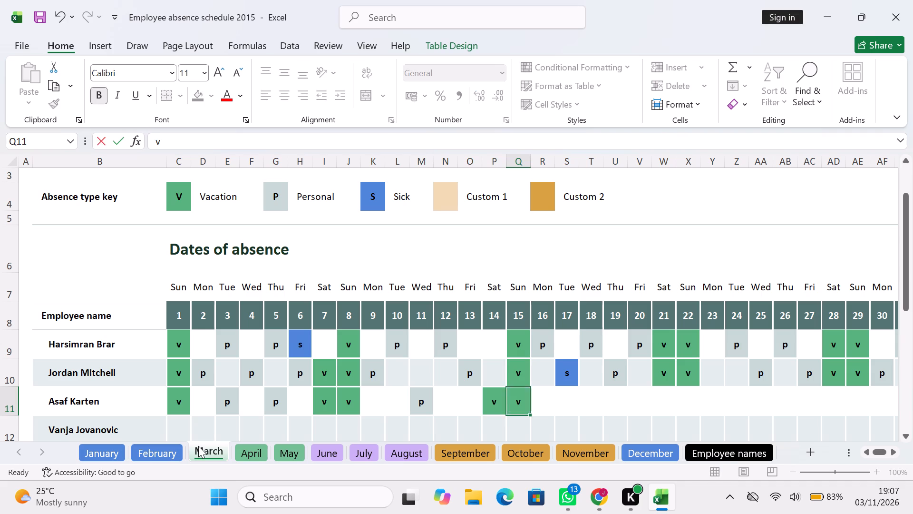
In the third employee's March row, enter p on days 19 and 17.
{"action": "key", "text": "Right"}
{"action": "key", "text": "Right"}
{"action": "key", "text": "Right"}
{"action": "key", "text": "Right"}
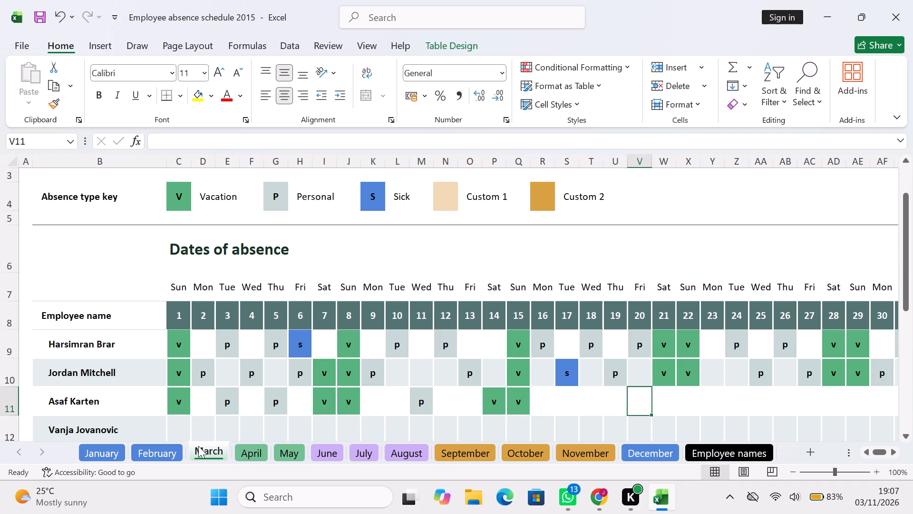
{"action": "key", "text": "Left"}
{"action": "key", "text": "Left"}
{"action": "key", "text": "Right"}
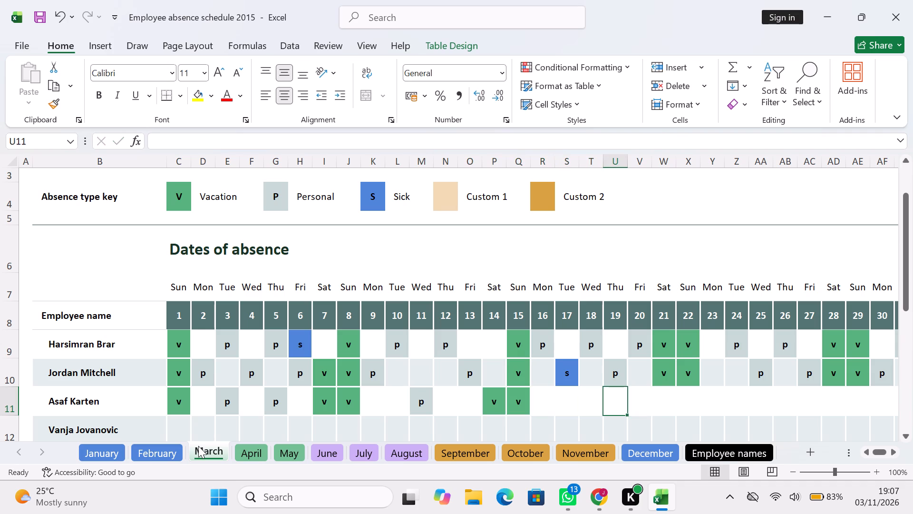
{"action": "key", "text": "p"}
{"action": "key", "text": "Left"}
{"action": "key", "text": "Left"}
{"action": "key", "text": "Left"}
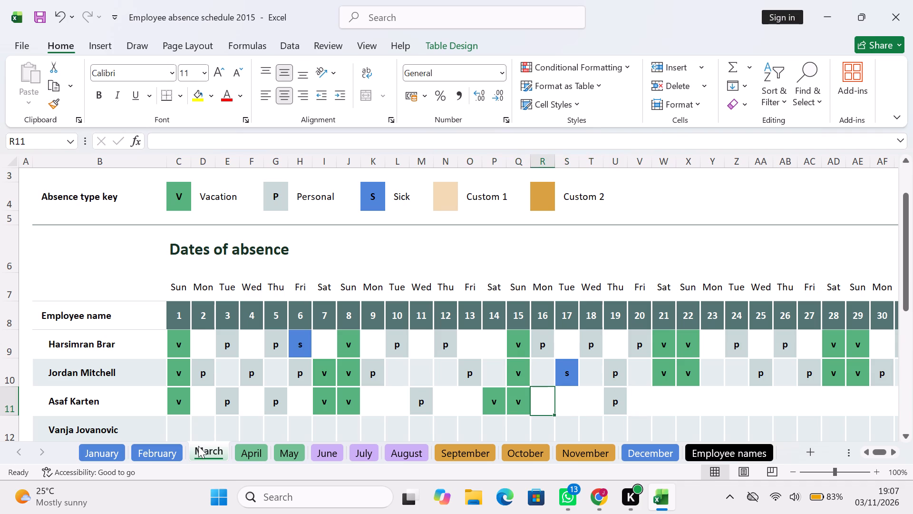
{"action": "key", "text": "Right"}
{"action": "key", "text": "p"}
{"action": "key", "text": "Right"}
{"action": "key", "text": "Right"}
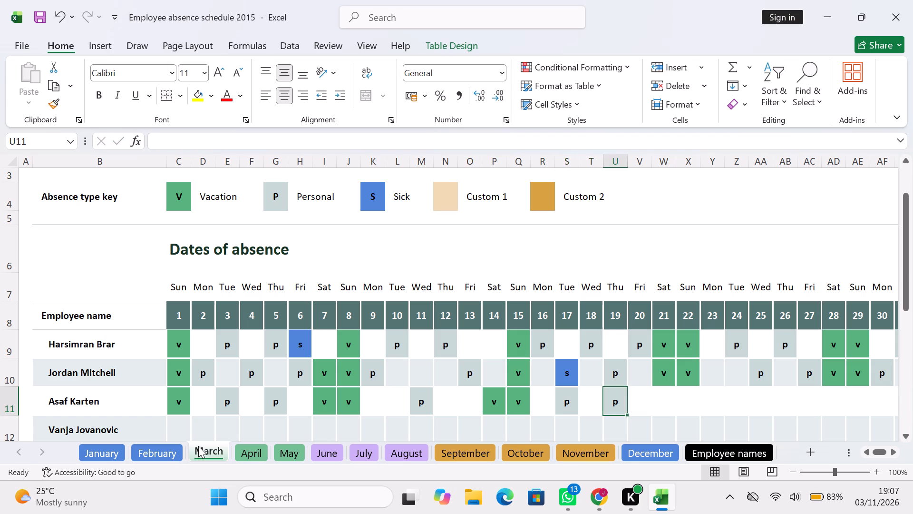
{"action": "key", "text": "Right"}
Review the codes entered so far in the third employee's March row, from day 1 through day 17.
{"action": "key", "text": "Left"}
{"action": "key", "text": "Left"}
{"action": "key", "text": "Left"}
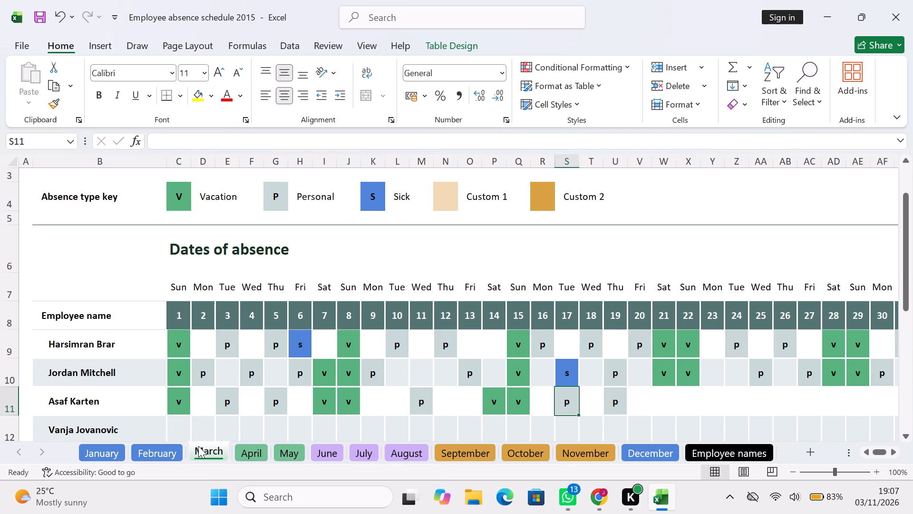
{"action": "key", "text": "Left"}
{"action": "key", "text": "Left"}
{"action": "key", "text": "Left"}
{"action": "key", "text": "Left"}
{"action": "key", "text": "Left"}
{"action": "key", "text": "Left"}
{"action": "key", "text": "Left"}
{"action": "key", "text": "Left"}
{"action": "key", "text": "Left"}
{"action": "key", "text": "Left"}
{"action": "key", "text": "Left"}
{"action": "key", "text": "Left"}
{"action": "key", "text": "Left"}
{"action": "key", "text": "Left"}
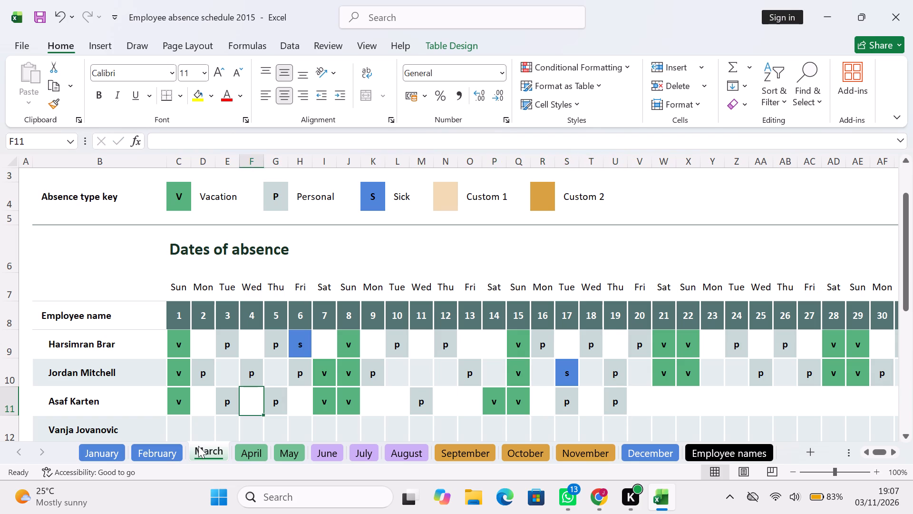
{"action": "key", "text": "Left"}
{"action": "key", "text": "Left"}
{"action": "key", "text": "Right"}
{"action": "key", "text": "Right"}
{"action": "key", "text": "Right"}
{"action": "key", "text": "Right"}
{"action": "key", "text": "Right"}
{"action": "key", "text": "Right"}
{"action": "key", "text": "Right"}
{"action": "key", "text": "Right"}
{"action": "key", "text": "Right"}
{"action": "key", "text": "Right"}
{"action": "key", "text": "Right"}
{"action": "key", "text": "Right"}
{"action": "key", "text": "Right"}
{"action": "key", "text": "Right"}
{"action": "key", "text": "Right"}
{"action": "key", "text": "Right"}
{"action": "key", "text": "Right"}
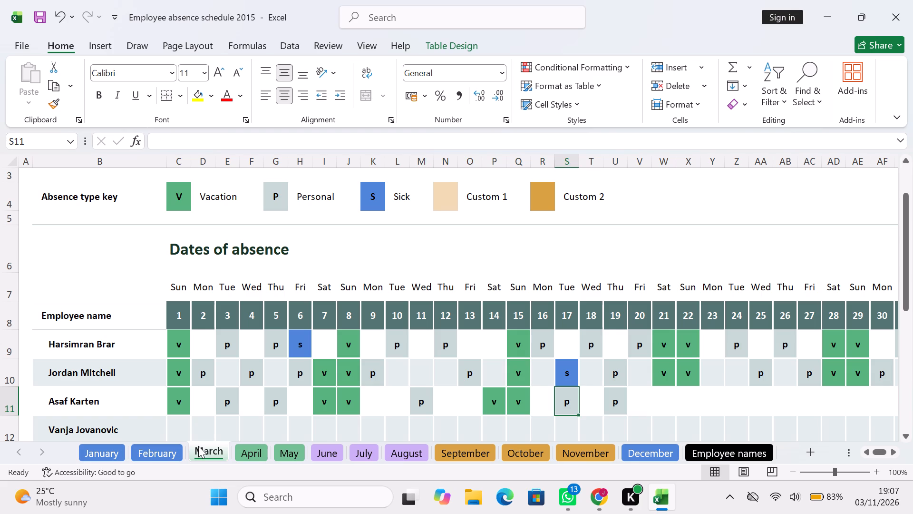
In the third employee's March row, enter v on days 21 and 22.
{"action": "key", "text": "Right"}
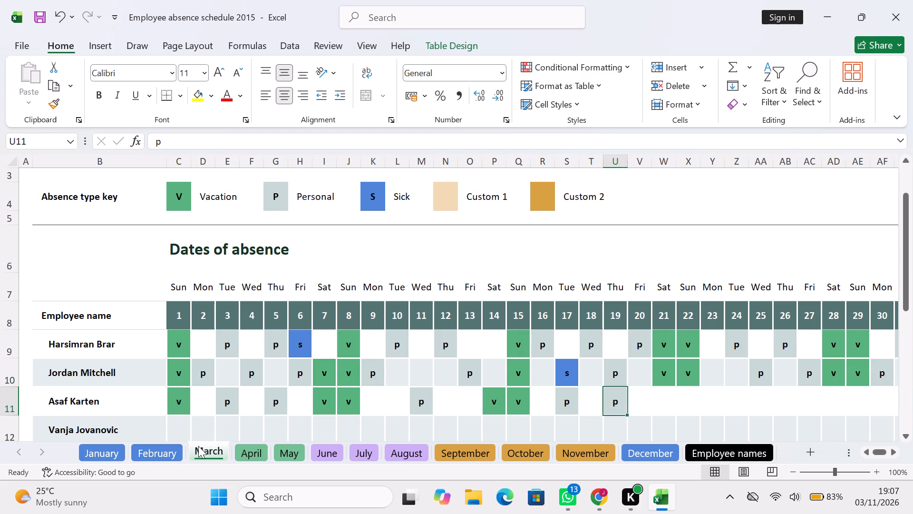
{"action": "key", "text": "Right"}
{"action": "key", "text": "Right"}
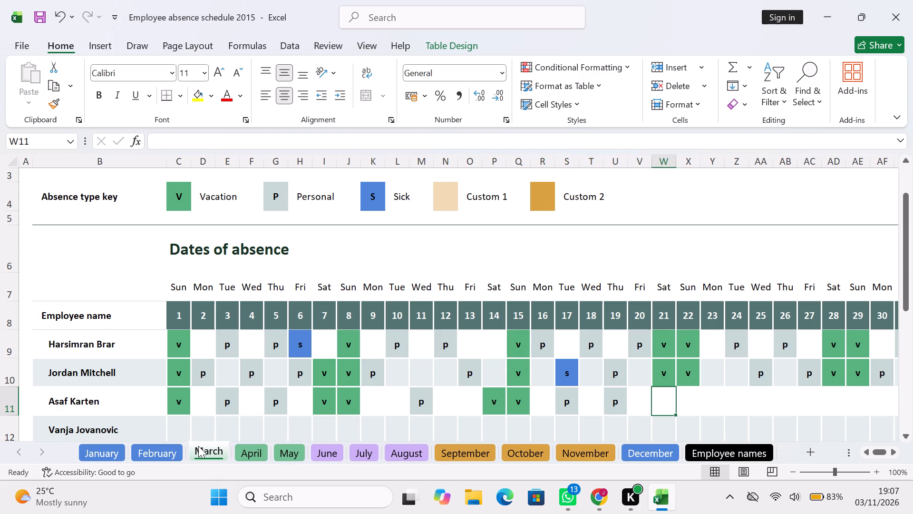
{"action": "key", "text": "v"}
{"action": "key", "text": "Right"}
{"action": "key", "text": "v"}
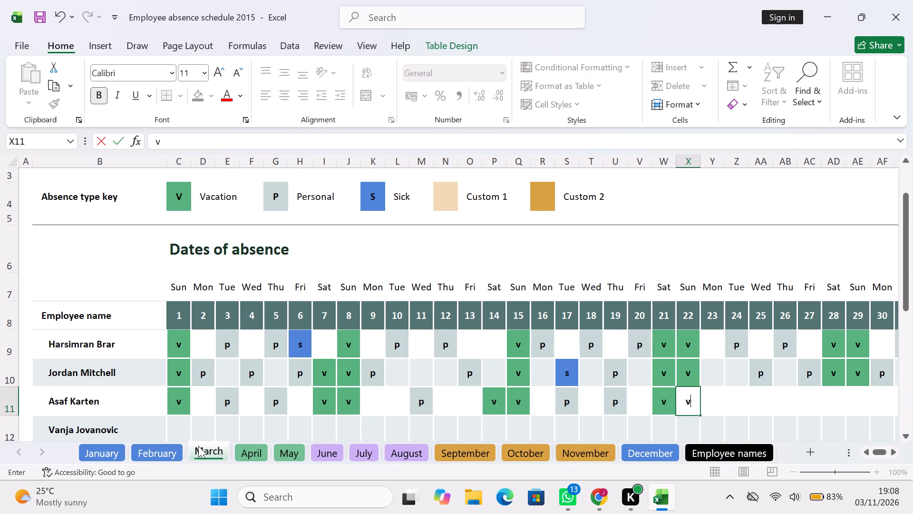
{"action": "key", "text": "Right"}
Review the third employee's March codes for days 1 to 22, going back over the filled and empty days.
{"action": "key", "text": "Left"}
{"action": "key", "text": "Left"}
{"action": "key", "text": "Left"}
{"action": "key", "text": "Left"}
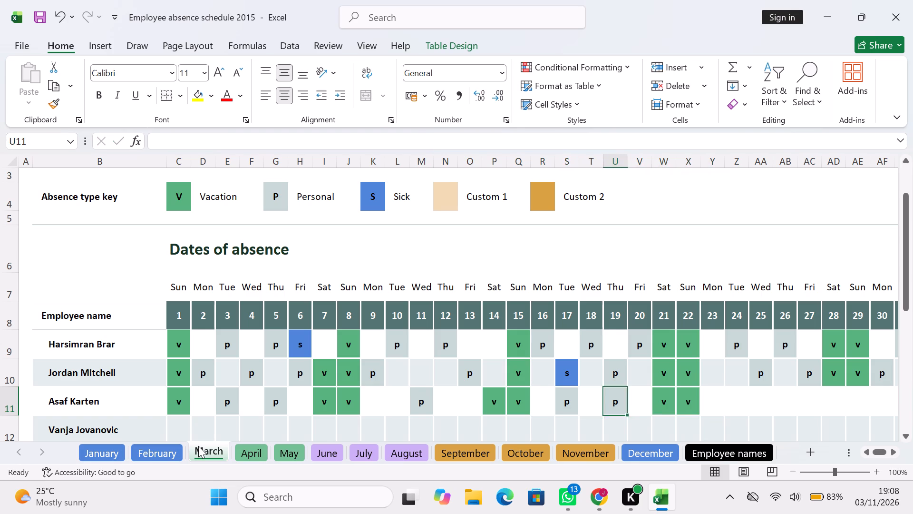
{"action": "key", "text": "Left"}
{"action": "key", "text": "Left"}
{"action": "key", "text": "Left"}
{"action": "key", "text": "Left"}
{"action": "key", "text": "Left"}
{"action": "key", "text": "Left"}
{"action": "key", "text": "Left"}
{"action": "key", "text": "Left"}
{"action": "key", "text": "Left"}
{"action": "key", "text": "Left"}
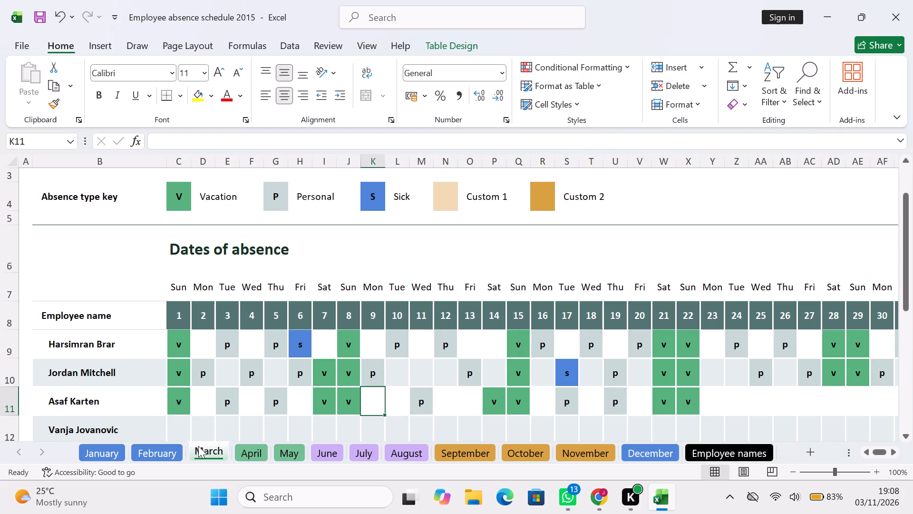
{"action": "key", "text": "Left"}
{"action": "key", "text": "Left"}
{"action": "key", "text": "Left"}
{"action": "key", "text": "Left"}
{"action": "key", "text": "Left"}
{"action": "key", "text": "Left"}
{"action": "key", "text": "Left"}
{"action": "key", "text": "Left"}
{"action": "key", "text": "Right"}
{"action": "key", "text": "Right"}
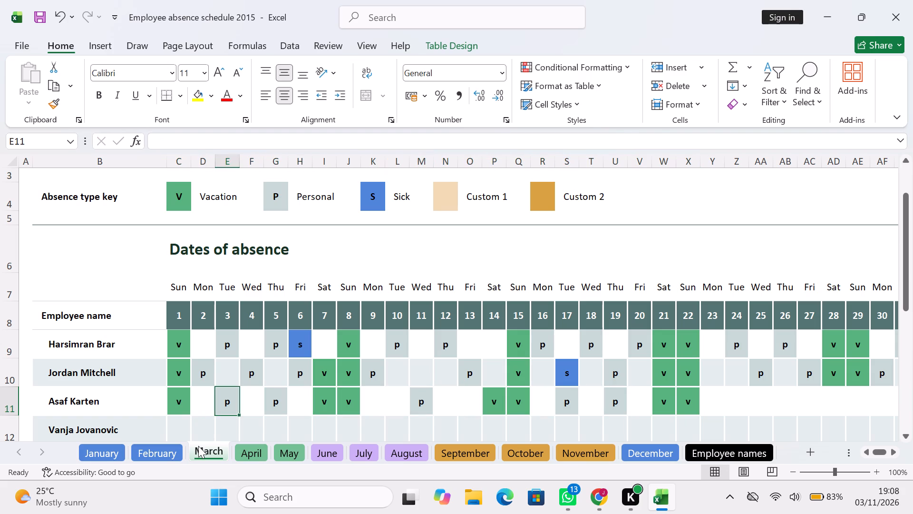
{"action": "key", "text": "Right"}
{"action": "key", "text": "Right"}
{"action": "key", "text": "Right"}
{"action": "key", "text": "Right"}
{"action": "key", "text": "Right"}
{"action": "key", "text": "Right"}
{"action": "key", "text": "Right"}
{"action": "key", "text": "Right"}
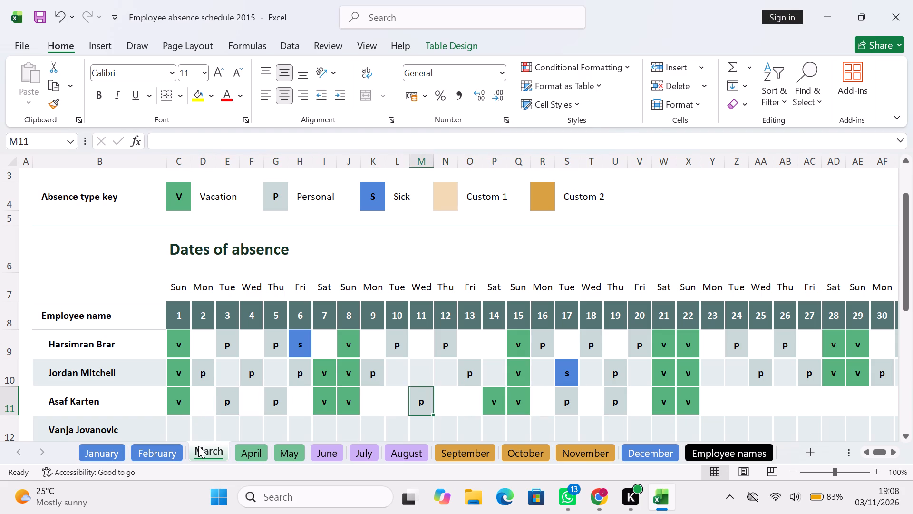
{"action": "key", "text": "Right"}
{"action": "key", "text": "Right"}
{"action": "key", "text": "Right"}
{"action": "key", "text": "Right"}
{"action": "key", "text": "Right"}
{"action": "key", "text": "Right"}
{"action": "key", "text": "Right"}
{"action": "key", "text": "Right"}
{"action": "key", "text": "Right"}
{"action": "key", "text": "Right"}
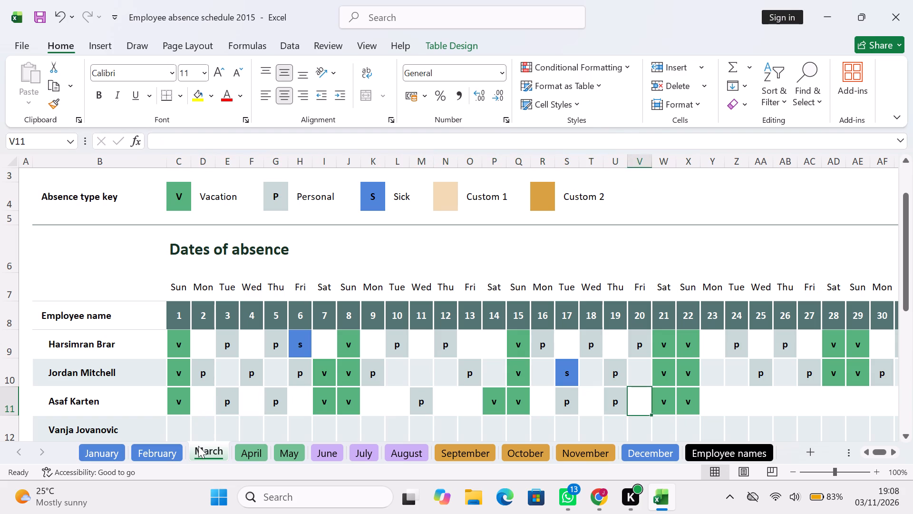
{"action": "key", "text": "Right"}
{"action": "key", "text": "Right"}
{"action": "key", "text": "Left"}
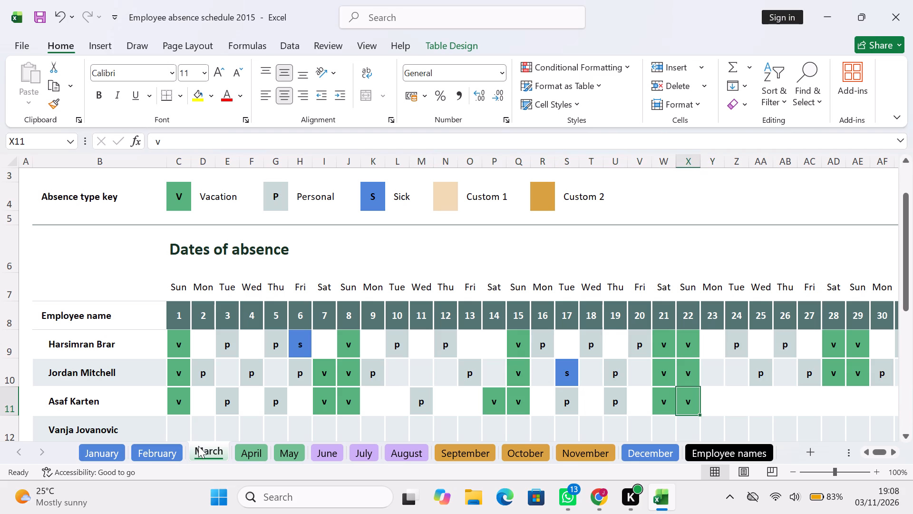
{"action": "key", "text": "Left"}
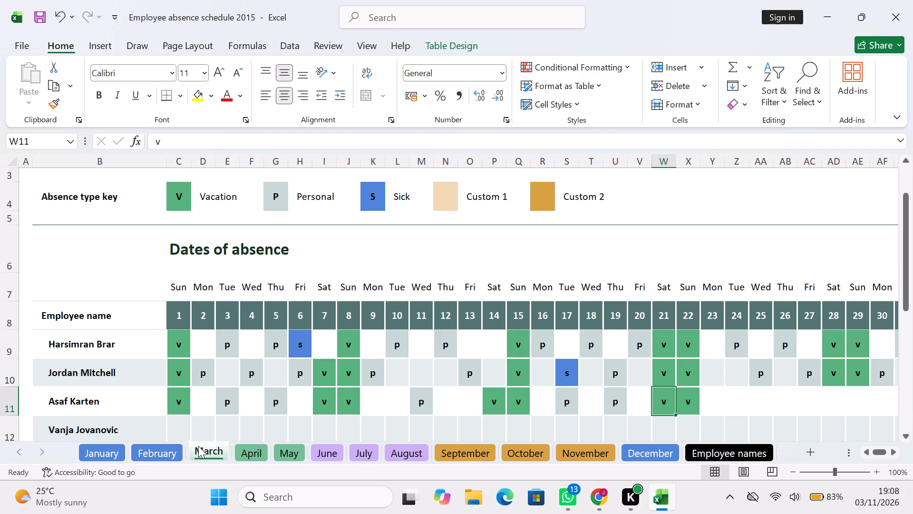
{"action": "key", "text": "Left"}
{"action": "key", "text": "Left"}
{"action": "key", "text": "Left"}
{"action": "key", "text": "Left"}
{"action": "key", "text": "Left"}
{"action": "key", "text": "Left"}
{"action": "key", "text": "Left"}
{"action": "key", "text": "Left"}
{"action": "key", "text": "Left"}
{"action": "key", "text": "Left"}
{"action": "key", "text": "Left"}
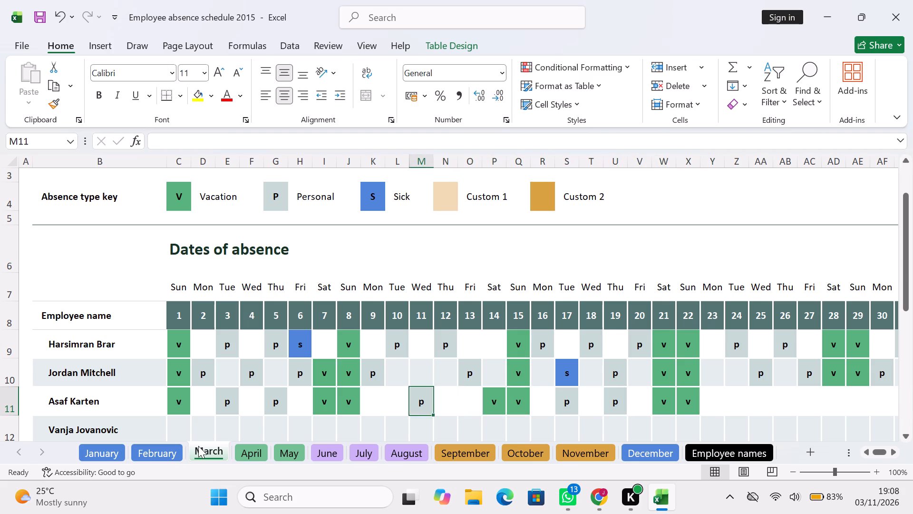
{"action": "key", "text": "Left"}
{"action": "key", "text": "Left"}
{"action": "key", "text": "Left"}
{"action": "key", "text": "Left"}
{"action": "key", "text": "Left"}
{"action": "key", "text": "Left"}
{"action": "key", "text": "Left"}
{"action": "key", "text": "Left"}
{"action": "key", "text": "Left"}
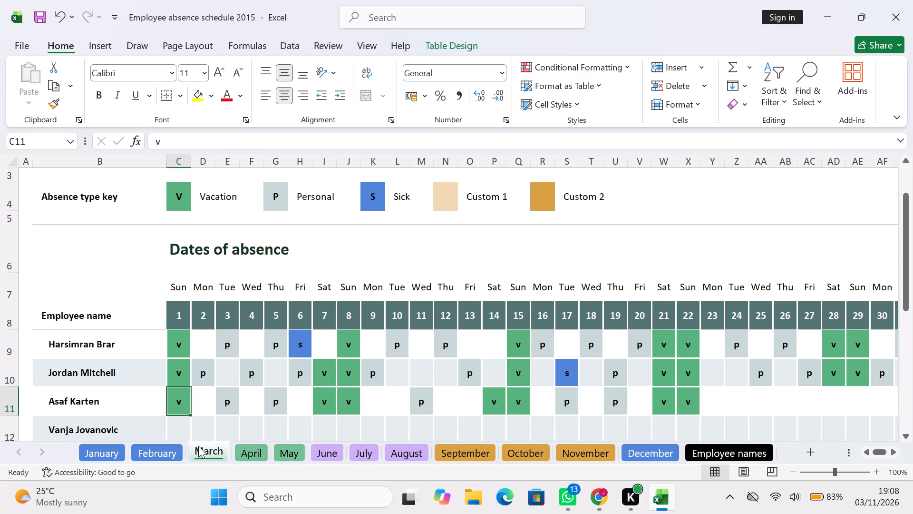
{"action": "key", "text": "Left"}
{"action": "key", "text": "Right"}
{"action": "key", "text": "Right"}
{"action": "key", "text": "Right"}
{"action": "key", "text": "Right"}
{"action": "key", "text": "Right"}
{"action": "key", "text": "Right"}
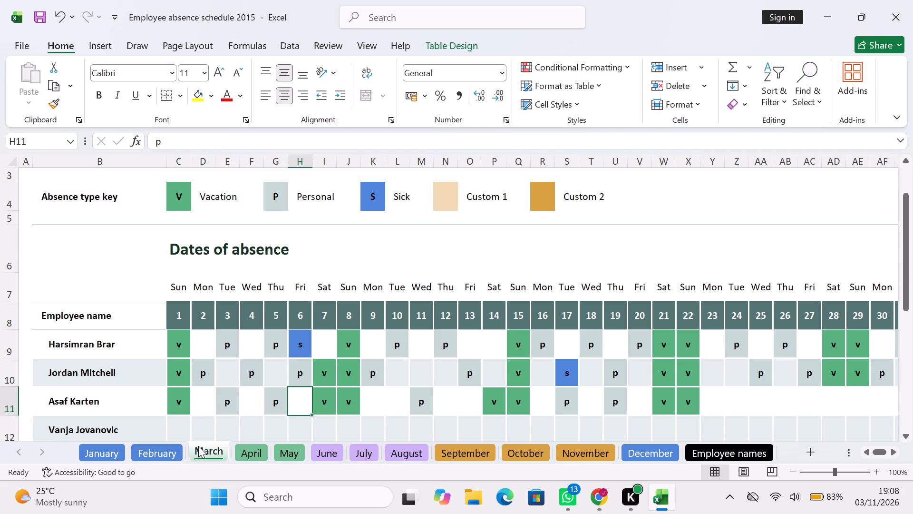
{"action": "key", "text": "Right"}
{"action": "key", "text": "Right"}
{"action": "key", "text": "Right"}
{"action": "key", "text": "Right"}
{"action": "key", "text": "Right"}
{"action": "key", "text": "Right"}
{"action": "key", "text": "Right"}
{"action": "key", "text": "Right"}
{"action": "key", "text": "Right"}
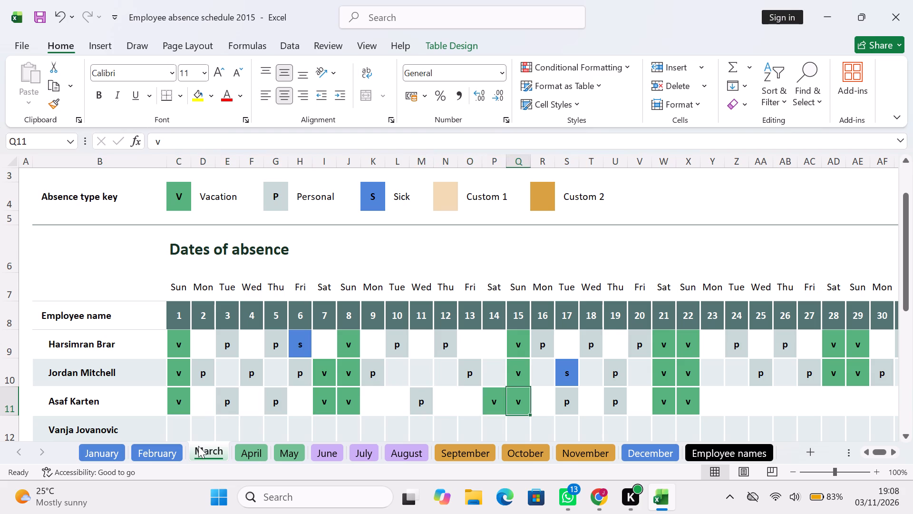
{"action": "key", "text": "Right"}
{"action": "key", "text": "Right"}
{"action": "key", "text": "Right"}
{"action": "key", "text": "Right"}
{"action": "key", "text": "Right"}
{"action": "key", "text": "Right"}
{"action": "key", "text": "Right"}
{"action": "key", "text": "Right"}
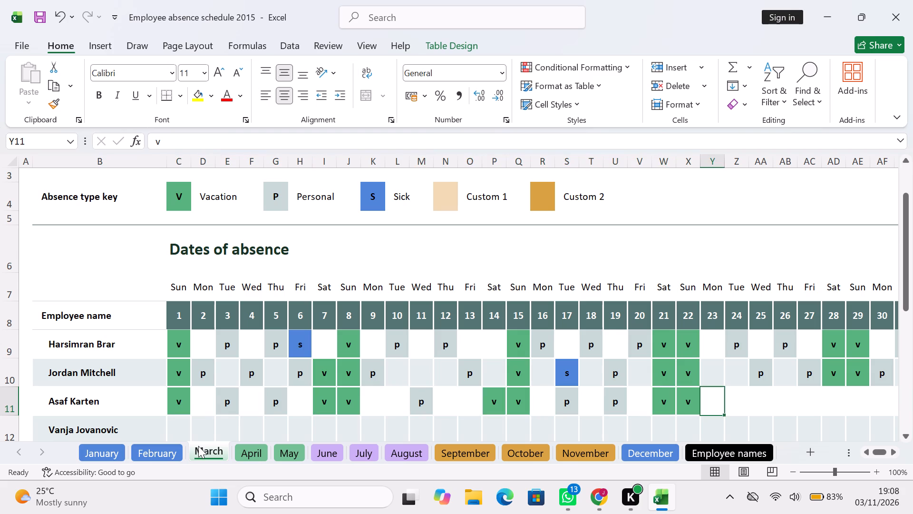
{"action": "key", "text": "Left"}
{"action": "key", "text": "Left"}
{"action": "key", "text": "Left"}
{"action": "key", "text": "Left"}
{"action": "key", "text": "Left"}
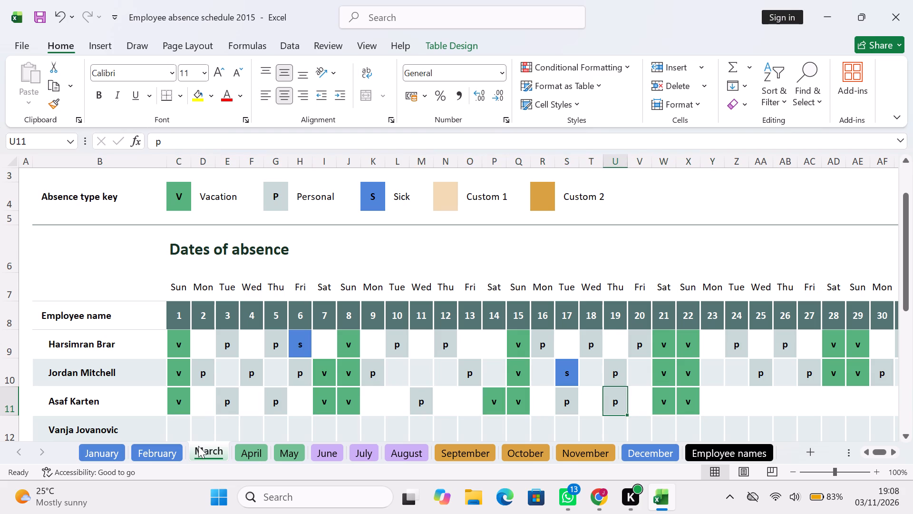
{"action": "key", "text": "Left"}
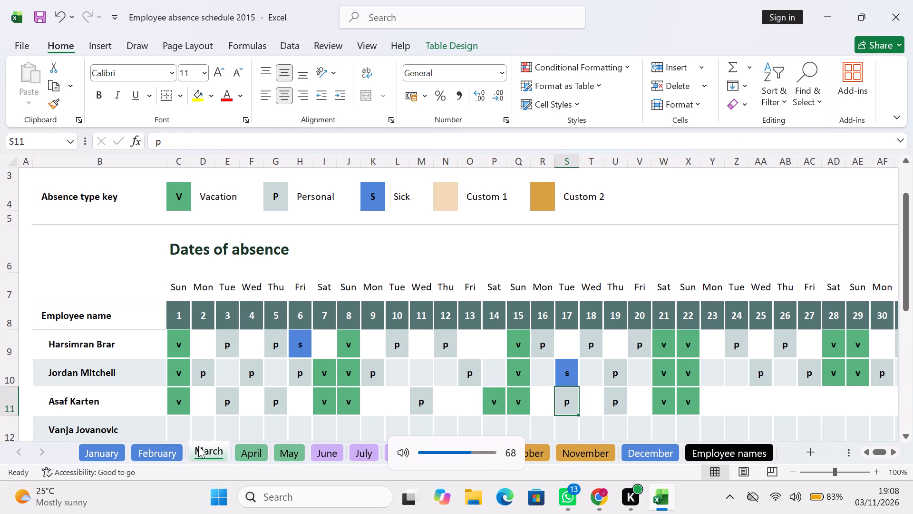
{"action": "key", "text": "Right"}
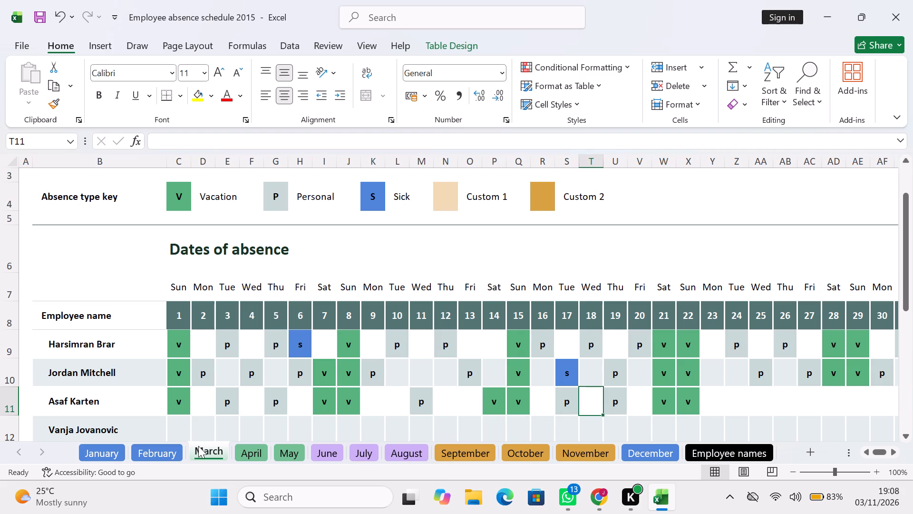
In the third employee's March row, enter p on days 23 and 25.
{"action": "key", "text": "Right"}
{"action": "key", "text": "Right"}
{"action": "key", "text": "Right"}
{"action": "key", "text": "Right"}
{"action": "key", "text": "Right"}
{"action": "key", "text": "Right"}
{"action": "key", "text": "Right"}
{"action": "key", "text": "Left"}
{"action": "key", "text": "Left"}
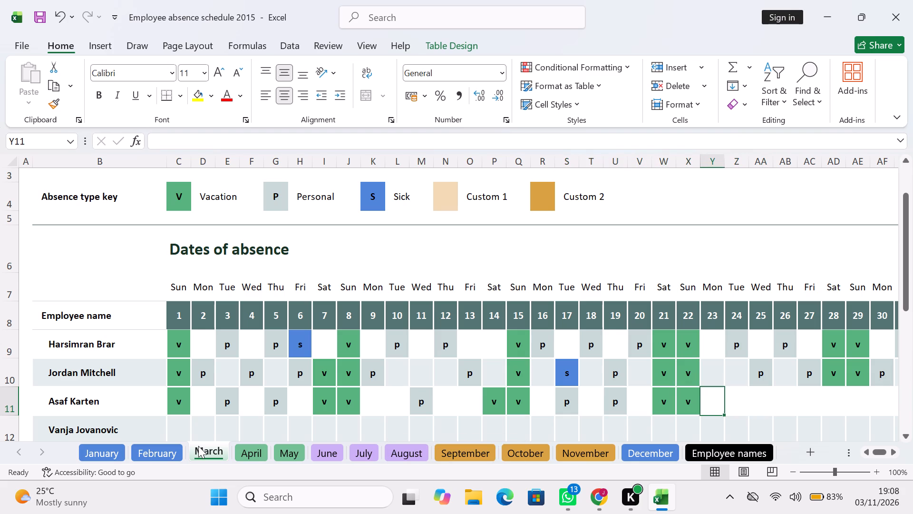
{"action": "key", "text": "p"}
{"action": "key", "text": "Right"}
{"action": "key", "text": "Right"}
{"action": "key", "text": "Right"}
{"action": "key", "text": "Left"}
{"action": "key", "text": "Right"}
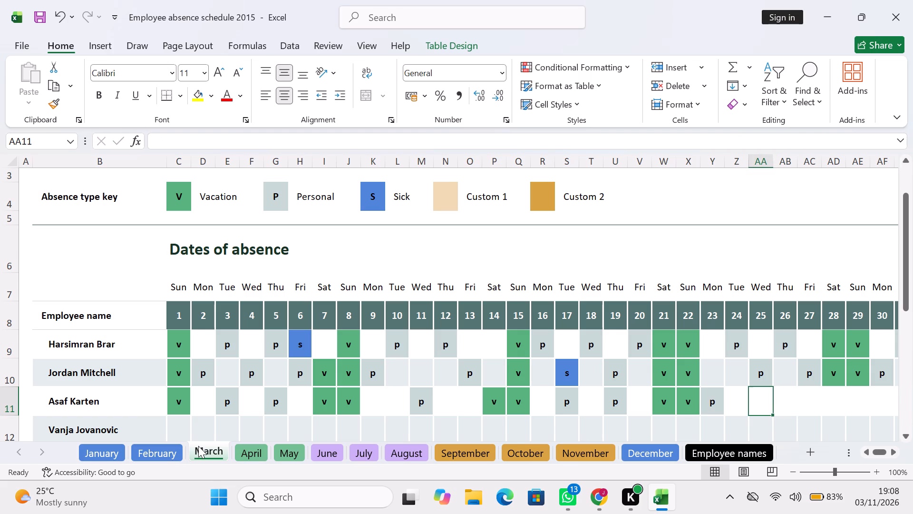
{"action": "key", "text": "Left"}
{"action": "key", "text": "p"}
In the third employee's March row, enter s on day 27.
{"action": "key", "text": "Right"}
{"action": "key", "text": "Right"}
{"action": "key", "text": "Left"}
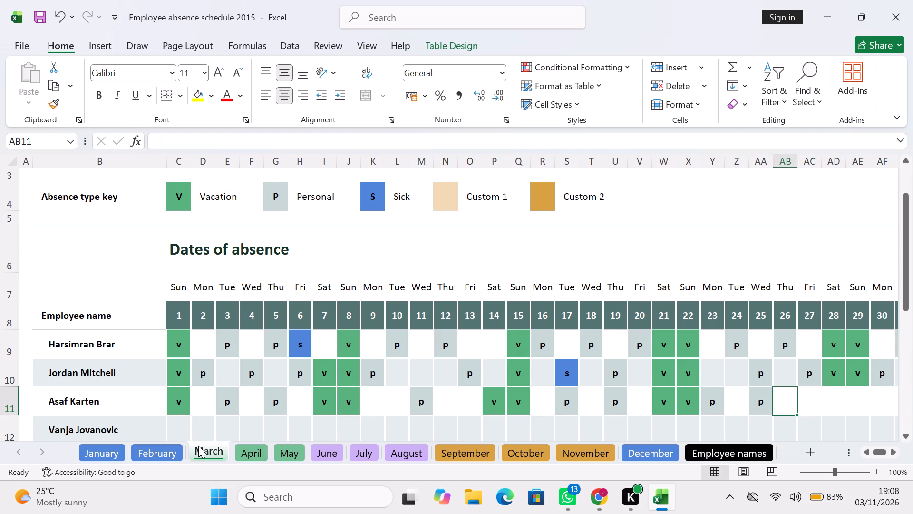
{"action": "key", "text": "Right"}
{"action": "key", "text": "s"}
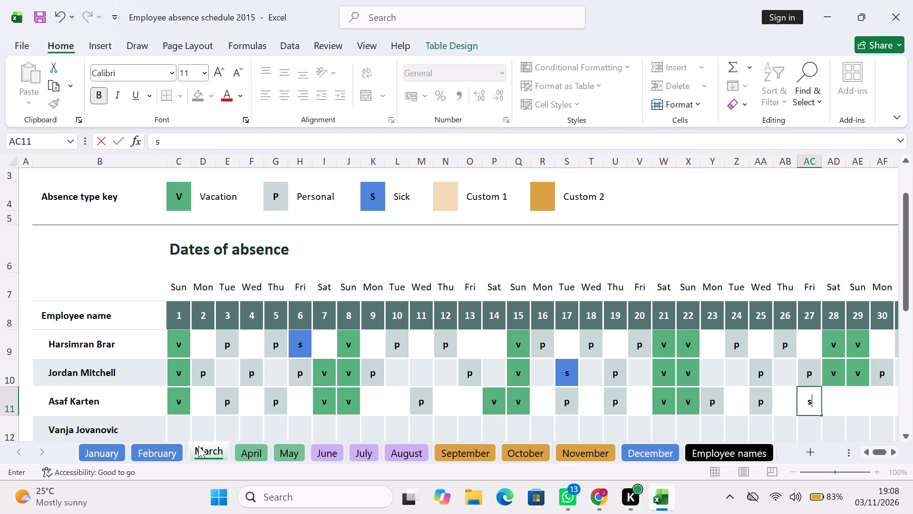
{"action": "key", "text": "Left"}
Review the third employee's March codes between days 19 and 27.
{"action": "key", "text": "Left"}
{"action": "key", "text": "Left"}
{"action": "key", "text": "Left"}
{"action": "key", "text": "Left"}
{"action": "key", "text": "Left"}
{"action": "key", "text": "Left"}
{"action": "key", "text": "Left"}
{"action": "key", "text": "Right"}
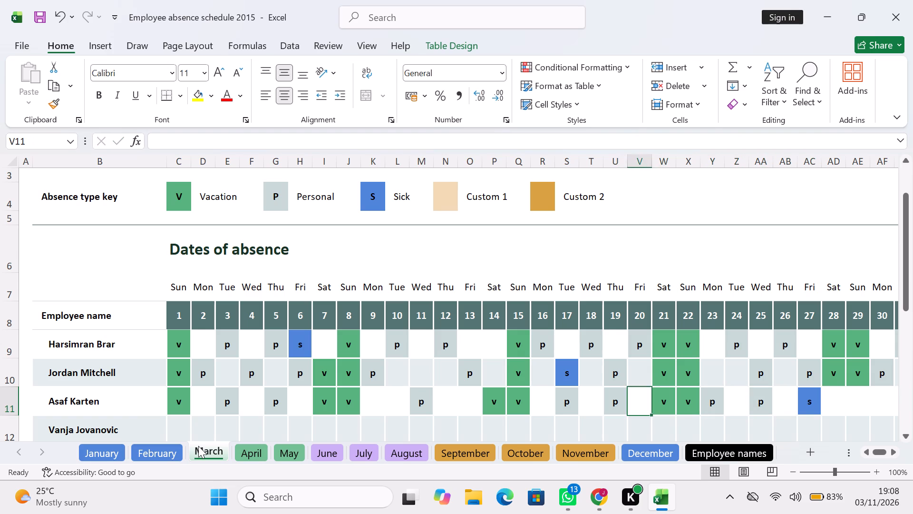
{"action": "key", "text": "Right"}
{"action": "key", "text": "Right"}
{"action": "key", "text": "Right"}
{"action": "key", "text": "Right"}
{"action": "key", "text": "Right"}
{"action": "key", "text": "Right"}
{"action": "key", "text": "Right"}
In the third employee's March row, enter v on day 29.
{"action": "key", "text": "Right"}
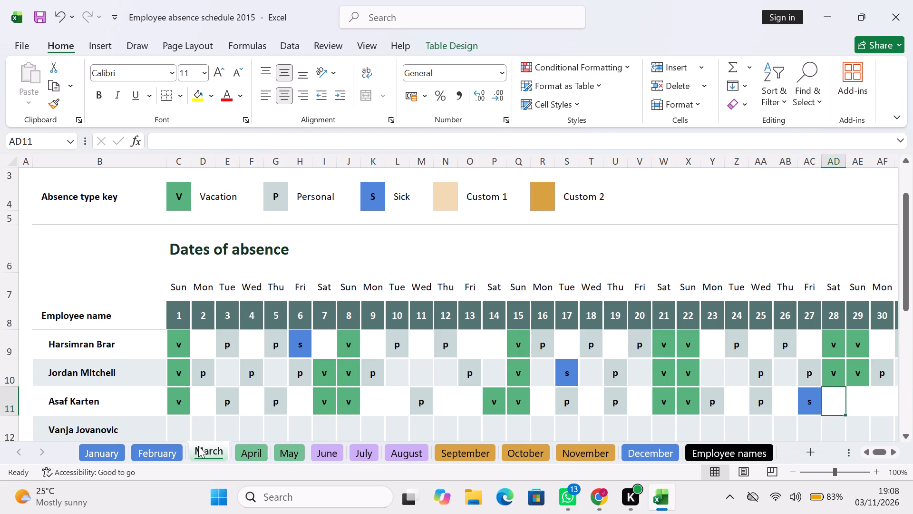
{"action": "key", "text": "Right"}
{"action": "key", "text": "v"}
{"action": "key", "text": "Left"}
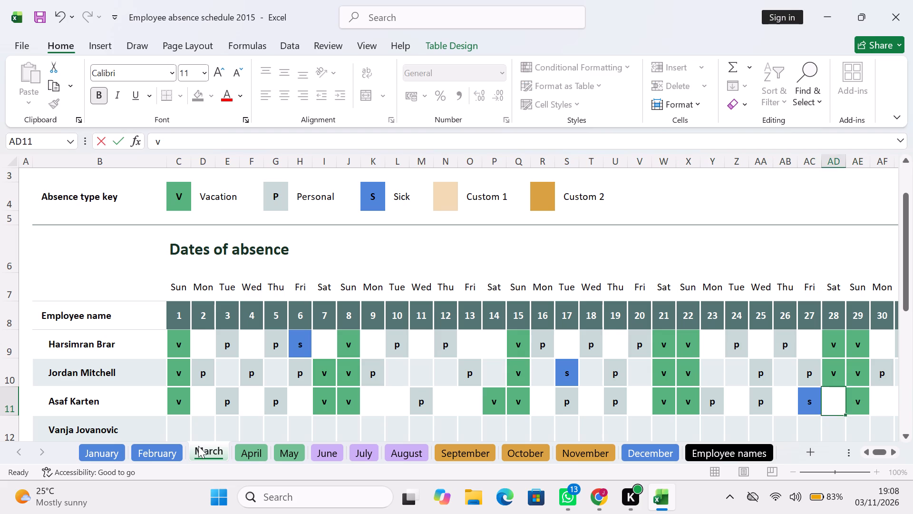
Review the third employee's March row, going back over the earlier days and forward to the end of the month.
{"action": "key", "text": "Left"}
{"action": "key", "text": "Left"}
{"action": "key", "text": "Left"}
{"action": "key", "text": "Left"}
{"action": "key", "text": "Left"}
{"action": "key", "text": "Left"}
{"action": "key", "text": "Left"}
{"action": "key", "text": "Left"}
{"action": "key", "text": "Left"}
{"action": "key", "text": "Left"}
{"action": "key", "text": "Left"}
{"action": "key", "text": "Left"}
{"action": "key", "text": "Left"}
{"action": "key", "text": "Left"}
{"action": "key", "text": "Left"}
{"action": "key", "text": "Left"}
{"action": "key", "text": "Left"}
{"action": "key", "text": "Left"}
{"action": "key", "text": "Left"}
{"action": "key", "text": "Left"}
{"action": "key", "text": "Left"}
{"action": "key", "text": "Left"}
{"action": "key", "text": "Left"}
{"action": "key", "text": "Left"}
{"action": "key", "text": "Left"}
{"action": "key", "text": "Left"}
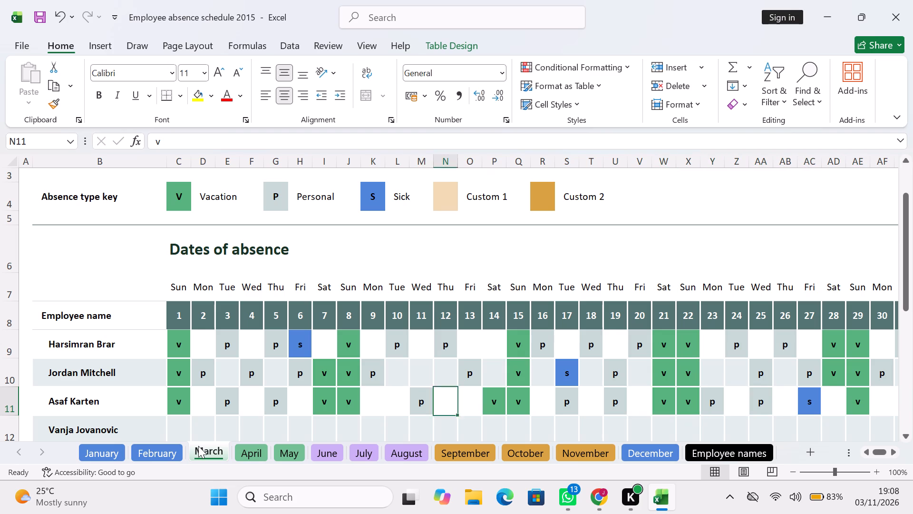
{"action": "key", "text": "Right"}
{"action": "key", "text": "Right"}
{"action": "key", "text": "Right"}
{"action": "key", "text": "Right"}
{"action": "key", "text": "Right"}
{"action": "key", "text": "Right"}
{"action": "key", "text": "Right"}
{"action": "key", "text": "Right"}
{"action": "key", "text": "Right"}
{"action": "key", "text": "Right"}
{"action": "key", "text": "Right"}
{"action": "key", "text": "Right"}
{"action": "key", "text": "Right"}
{"action": "key", "text": "Right"}
{"action": "key", "text": "Right"}
{"action": "key", "text": "Right"}
{"action": "key", "text": "Right"}
{"action": "key", "text": "Right"}
{"action": "key", "text": "Right"}
{"action": "key", "text": "Right"}
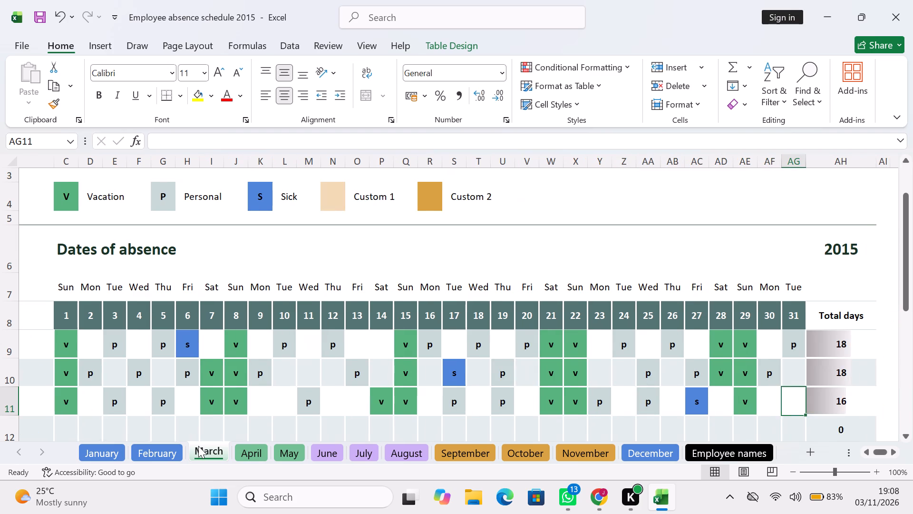
In the third employee's March row, enter s on day 31.
{"action": "key", "text": "Left"}
{"action": "key", "text": "Left"}
{"action": "key", "text": "Right"}
{"action": "key", "text": "Right"}
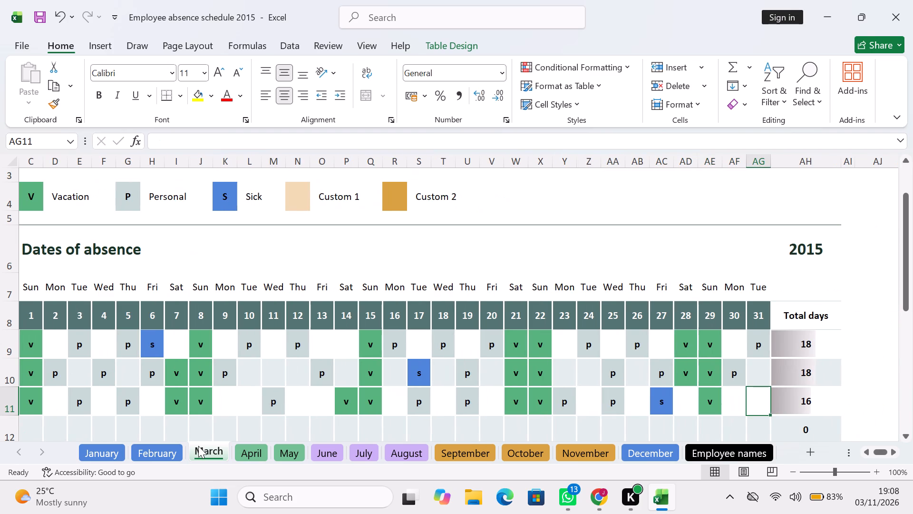
{"action": "key", "text": "s"}
{"action": "key", "text": "Left"}
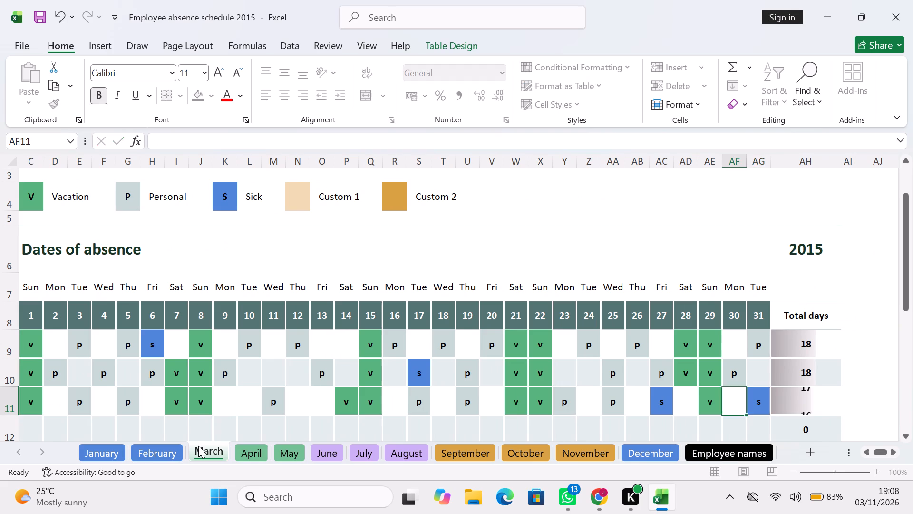
Review the third employee's whole March row from day 30 back to day 1.
{"action": "key", "text": "Left"}
{"action": "key", "text": "Left"}
{"action": "key", "text": "Left"}
{"action": "key", "text": "Left"}
{"action": "key", "text": "Left"}
{"action": "key", "text": "Left"}
{"action": "key", "text": "Left"}
{"action": "key", "text": "Left"}
{"action": "key", "text": "Left"}
{"action": "key", "text": "Left"}
{"action": "key", "text": "Left"}
{"action": "key", "text": "Left"}
{"action": "key", "text": "Left"}
{"action": "key", "text": "Left"}
{"action": "key", "text": "Left"}
{"action": "key", "text": "Left"}
{"action": "key", "text": "Left"}
{"action": "key", "text": "Left"}
{"action": "key", "text": "Left"}
{"action": "key", "text": "Left"}
{"action": "key", "text": "Left"}
{"action": "key", "text": "Left"}
{"action": "key", "text": "Left"}
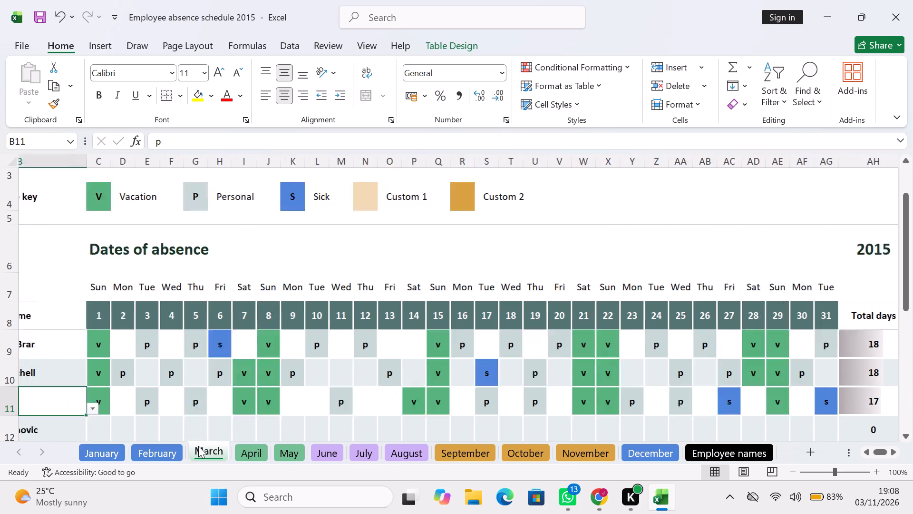
{"action": "key", "text": "Right"}
{"action": "key", "text": "Right"}
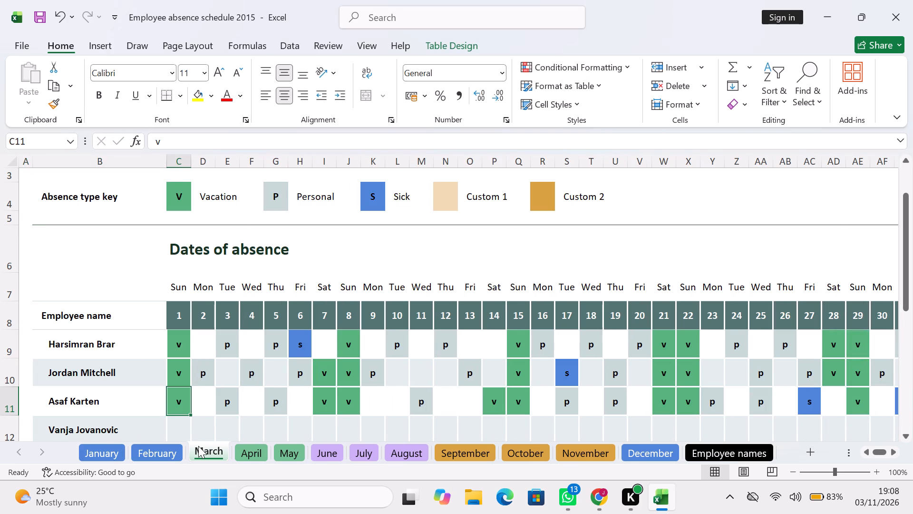
In the fourth employee's March row, enter v on day 1.
{"action": "key", "text": "VK_193"}
{"action": "key", "text": "Up"}
{"action": "key", "text": "Up"}
{"action": "key", "text": "Down"}
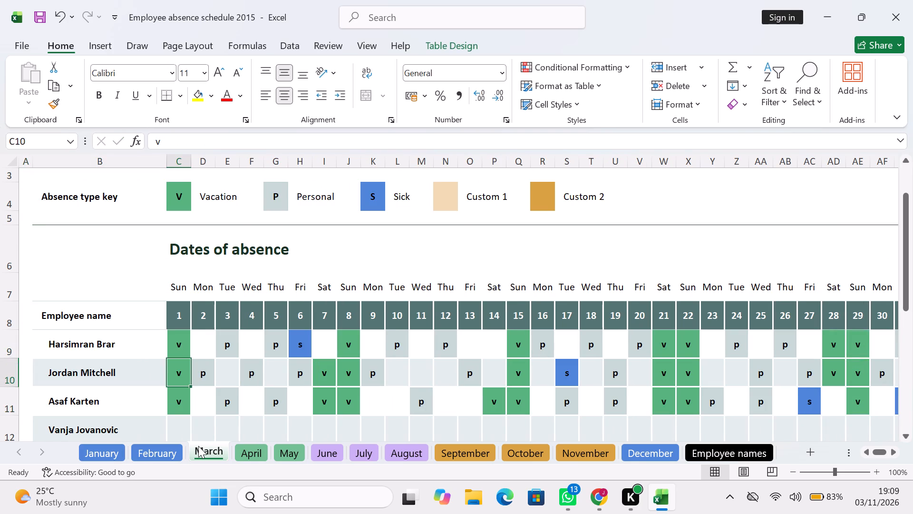
{"action": "key", "text": "Down"}
{"action": "key", "text": "Down"}
{"action": "key", "text": "v"}
{"action": "key", "text": "Right"}
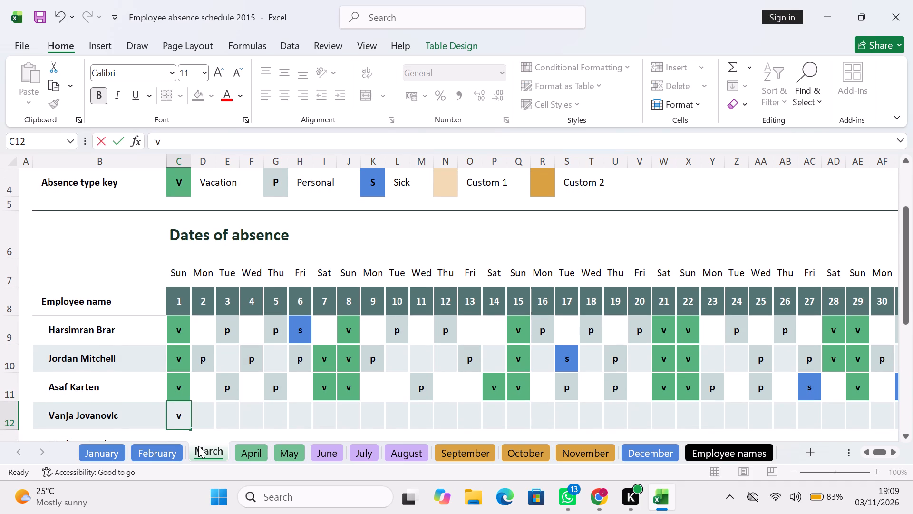
In the fourth employee's March row, enter p on days 2 and 5.
{"action": "key", "text": "Left"}
{"action": "key", "text": "Right"}
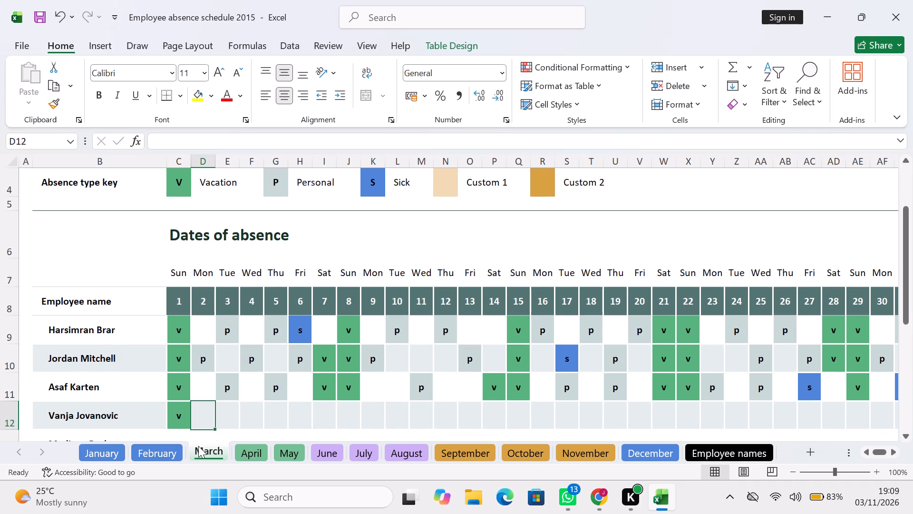
{"action": "key", "text": "p"}
{"action": "key", "text": "Right"}
{"action": "key", "text": "Right"}
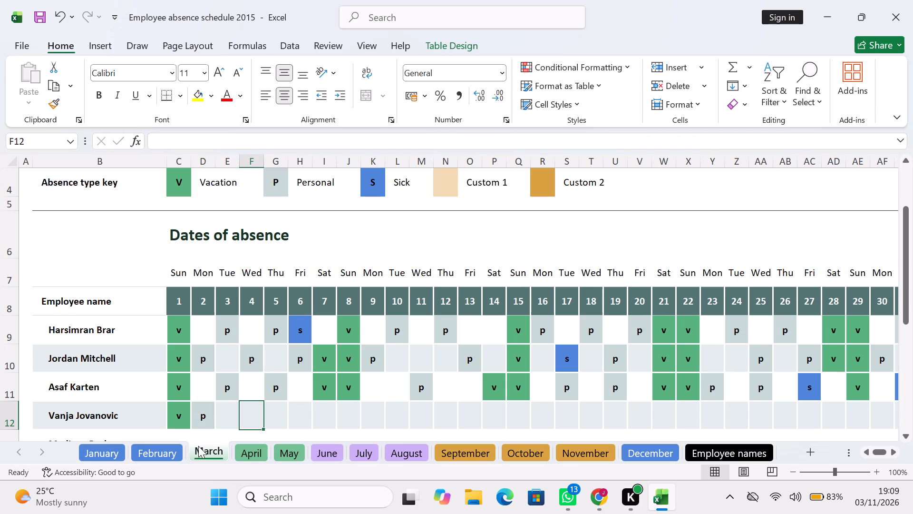
{"action": "key", "text": "Right"}
{"action": "key", "text": "p"}
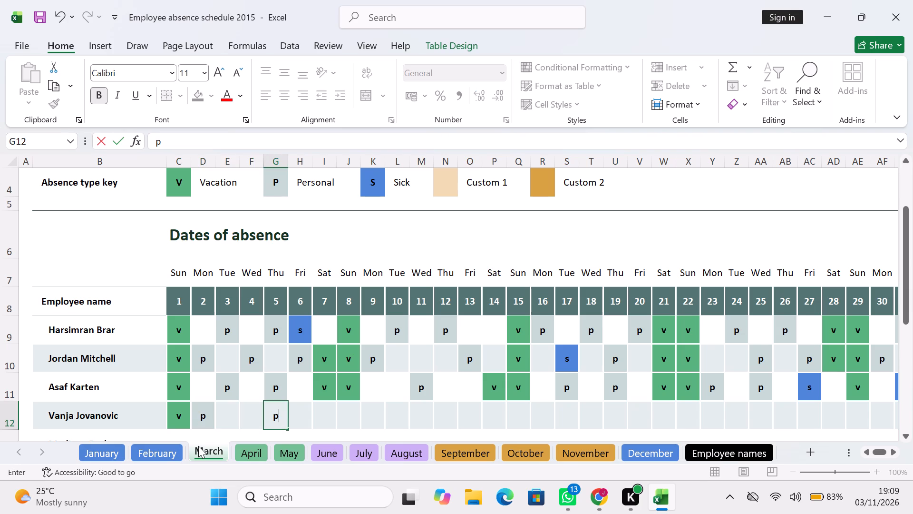
{"action": "key", "text": "Right"}
Review the fourth employee's name and March codes for days 1 to 5.
{"action": "key", "text": "Left"}
{"action": "key", "text": "Left"}
{"action": "key", "text": "Left"}
{"action": "key", "text": "Left"}
{"action": "key", "text": "Left"}
{"action": "key", "text": "Left"}
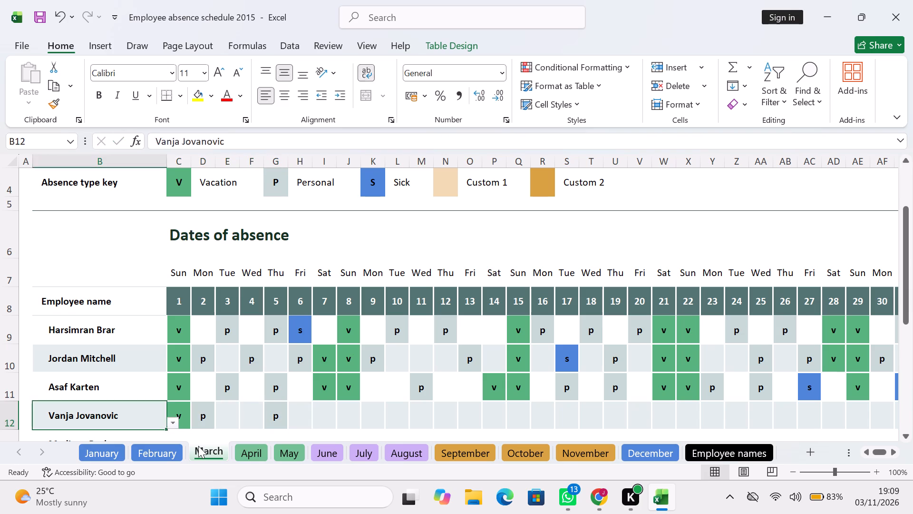
{"action": "key", "text": "Left"}
{"action": "key", "text": "Right"}
{"action": "key", "text": "Right"}
{"action": "key", "text": "Right"}
{"action": "key", "text": "Right"}
{"action": "key", "text": "Right"}
{"action": "key", "text": "Right"}
{"action": "key", "text": "Right"}
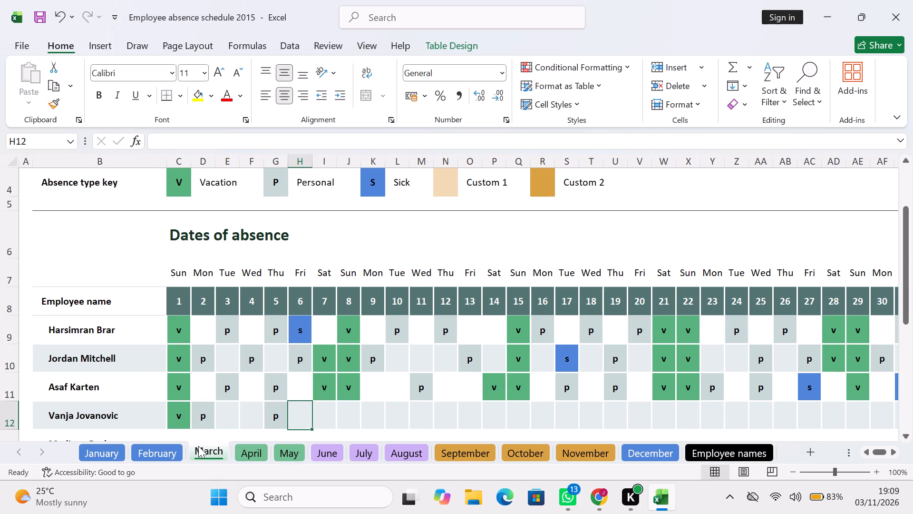
In the fourth employee's March row, enter v on days 7 and 8.
{"action": "key", "text": "Right"}
{"action": "key", "text": "Left"}
{"action": "key", "text": "Left"}
{"action": "key", "text": "Right"}
{"action": "key", "text": "Right"}
{"action": "key", "text": "v"}
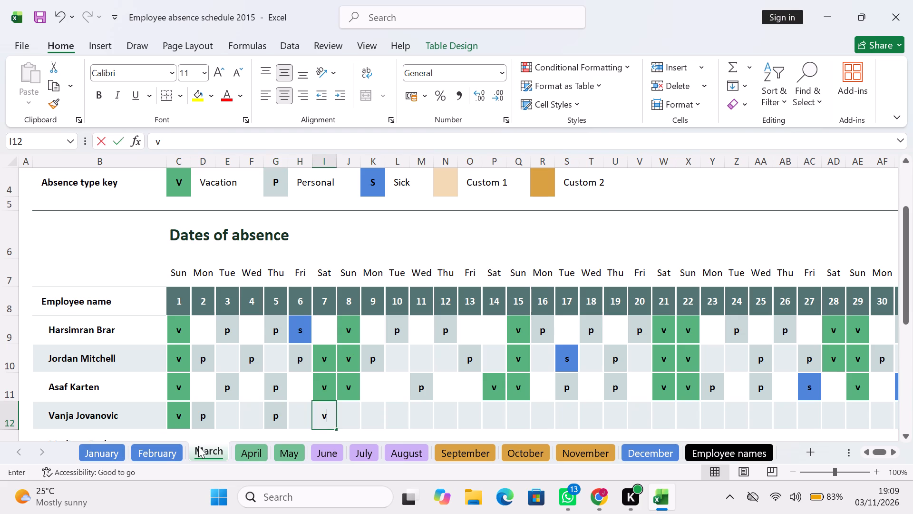
{"action": "key", "text": "Right"}
{"action": "key", "text": "v"}
{"action": "key", "text": "Right"}
{"action": "key", "text": "Right"}
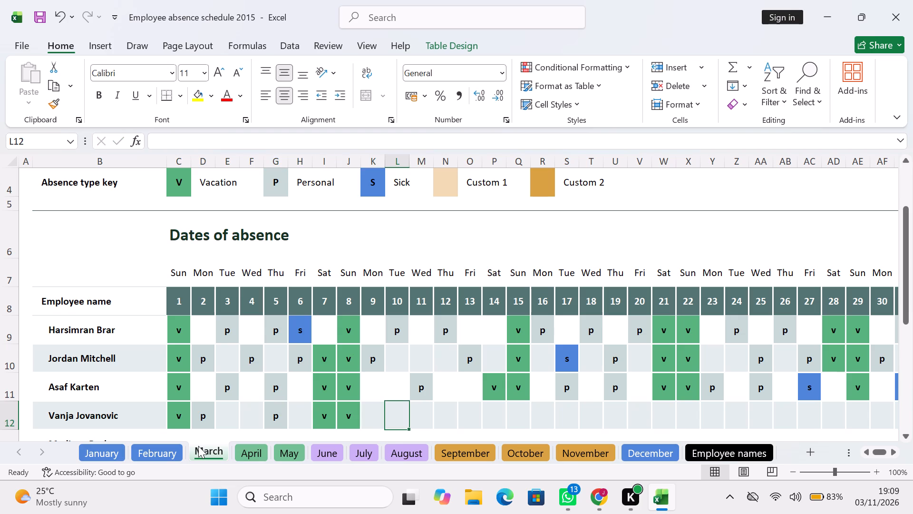
In the fourth employee's March row, enter p on days 10 and 12.
{"action": "key", "text": "Left"}
{"action": "key", "text": "Right"}
{"action": "key", "text": "p"}
{"action": "key", "text": "Right"}
{"action": "key", "text": "Right"}
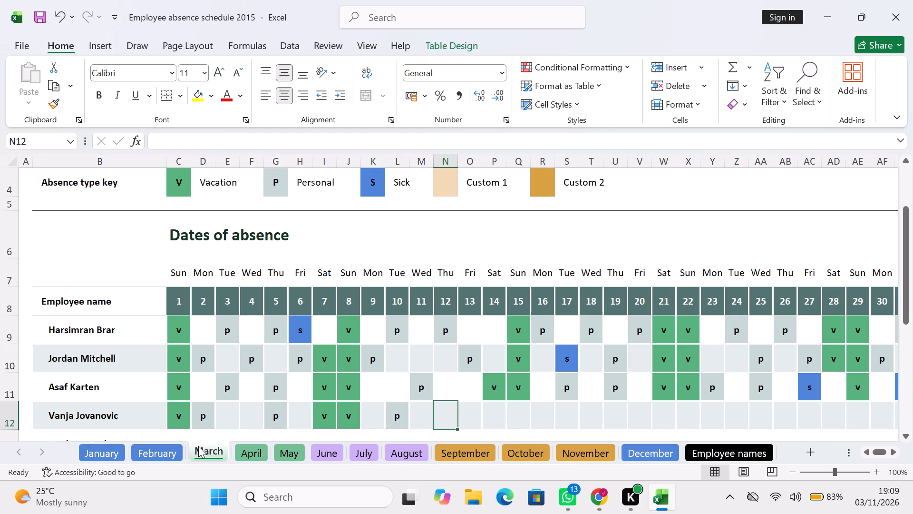
{"action": "key", "text": "Right"}
{"action": "key", "text": "Left"}
{"action": "key", "text": "p"}
{"action": "key", "text": "Right"}
In the fourth employee's March row, enter v on days 14 and 15.
{"action": "key", "text": "Right"}
{"action": "key", "text": "Right"}
{"action": "key", "text": "Left"}
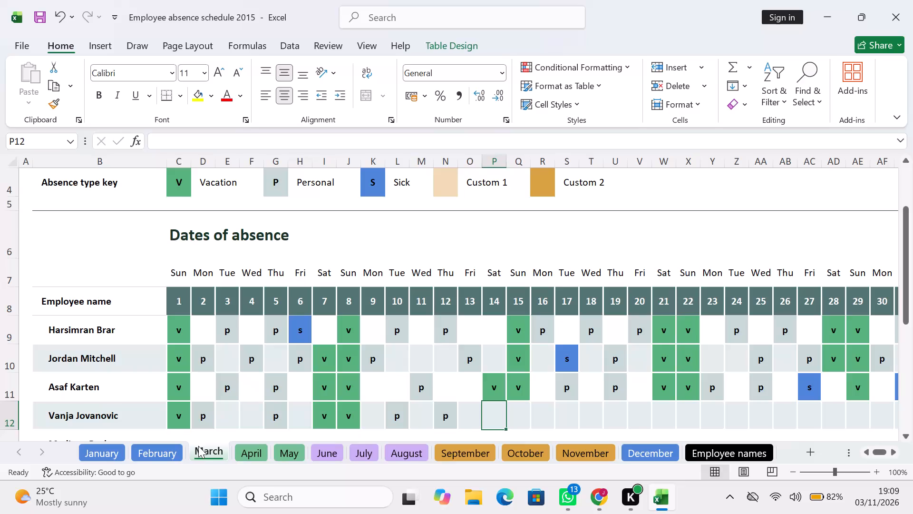
{"action": "key", "text": "v"}
{"action": "key", "text": "Right"}
{"action": "key", "text": "v"}
{"action": "key", "text": "Right"}
In the fourth employee's March row, enter p on days 16, 18 and 20.
{"action": "key", "text": "Right"}
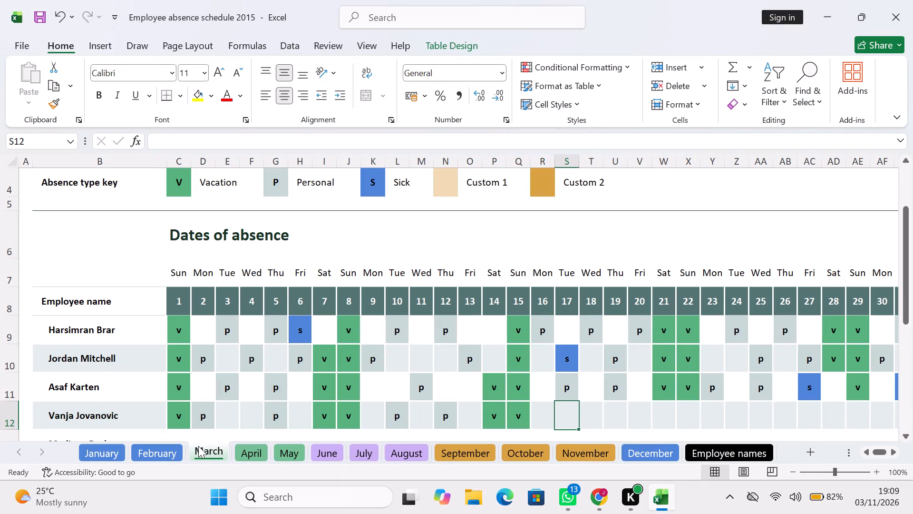
{"action": "key", "text": "Left"}
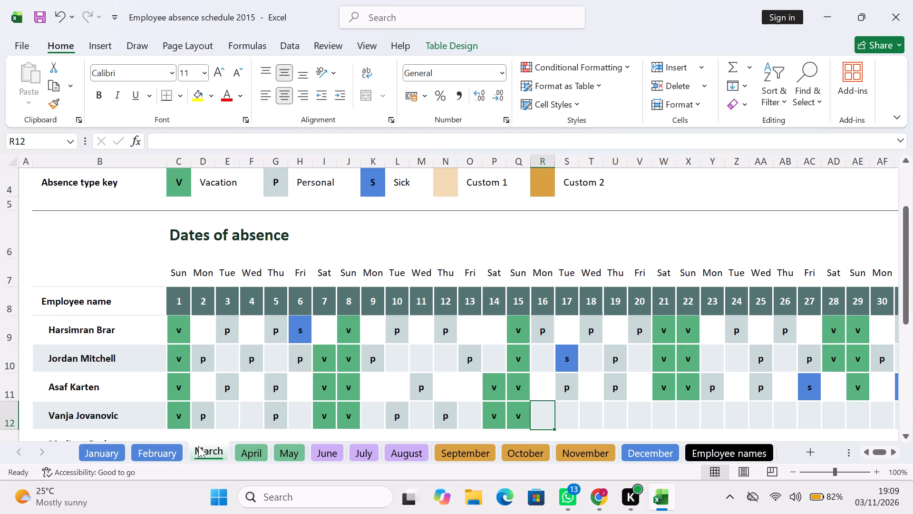
{"action": "key", "text": "Right"}
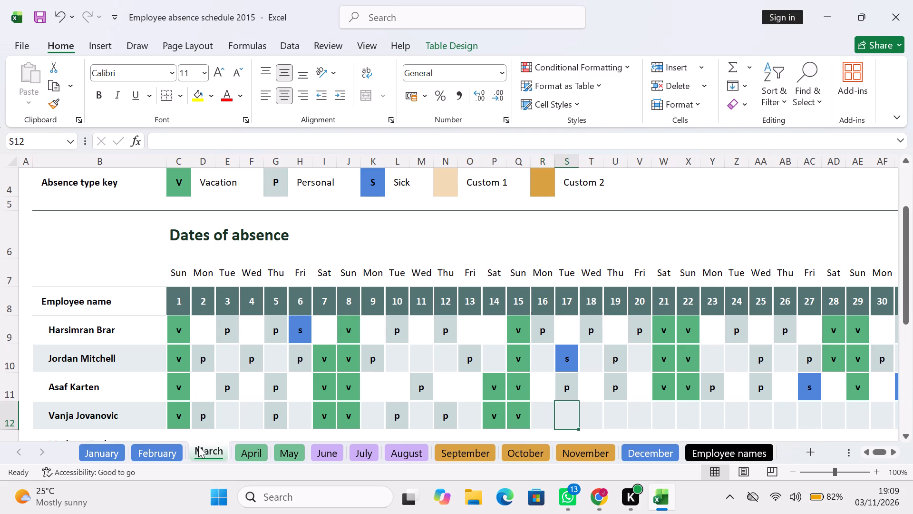
{"action": "key", "text": "Left"}
{"action": "key", "text": "Right"}
{"action": "key", "text": "Left"}
{"action": "key", "text": "Left"}
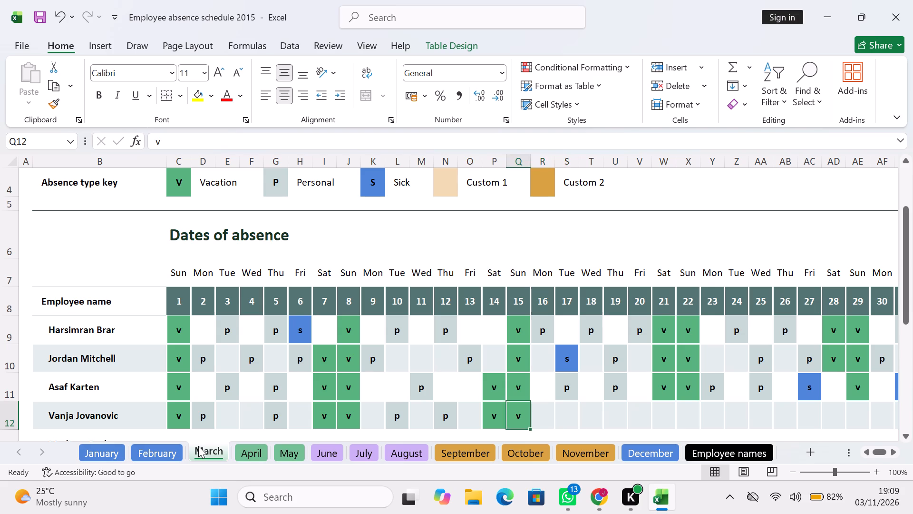
{"action": "key", "text": "Right"}
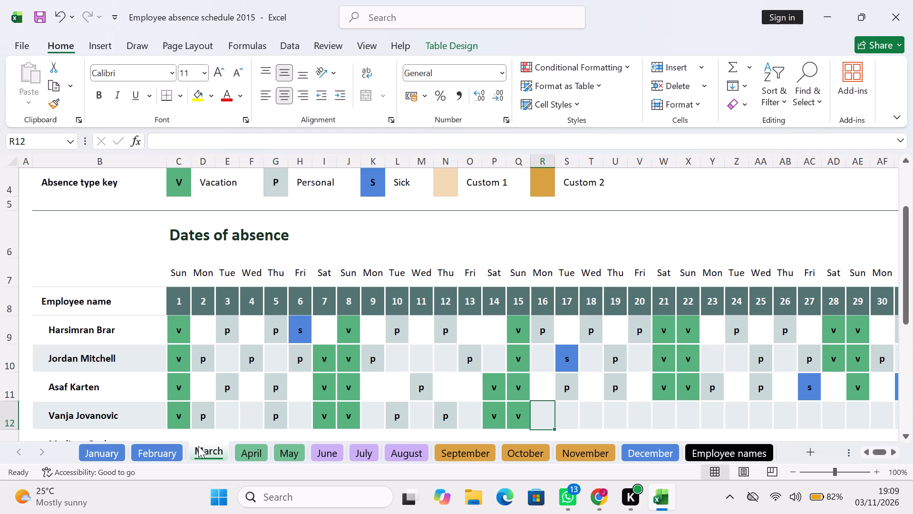
{"action": "key", "text": "Left"}
{"action": "key", "text": "Right"}
{"action": "key", "text": "p"}
{"action": "key", "text": "Right"}
{"action": "key", "text": "Right"}
{"action": "key", "text": "Right"}
{"action": "key", "text": "Left"}
{"action": "key", "text": "p"}
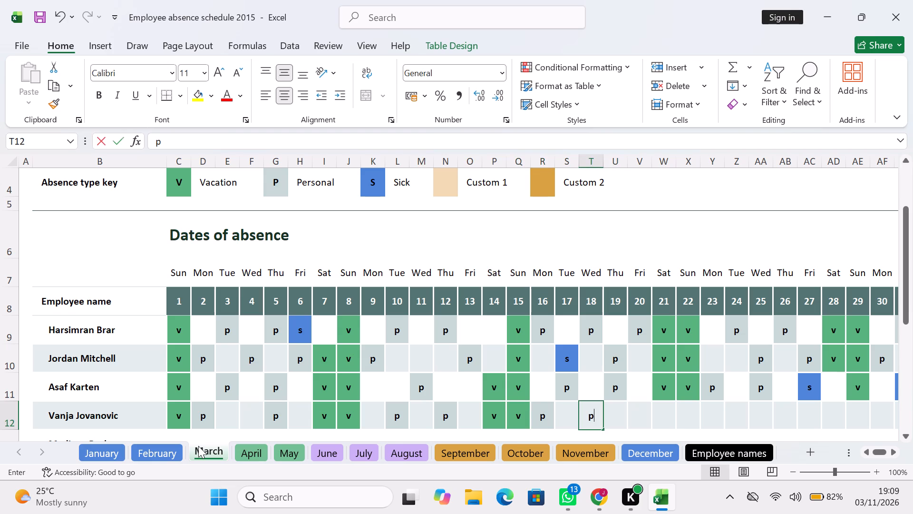
{"action": "key", "text": "Right"}
{"action": "key", "text": "Right"}
{"action": "key", "text": "Left"}
{"action": "key", "text": "Right"}
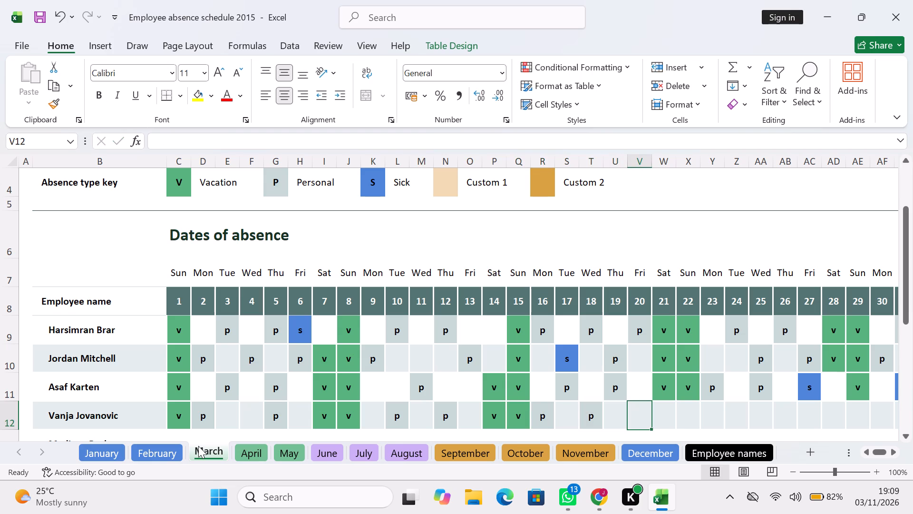
{"action": "key", "text": "p"}
{"action": "key", "text": "Right"}
In the fourth employee's March row, enter v on days 21 and 22.
{"action": "key", "text": "Right"}
{"action": "key", "text": "Left"}
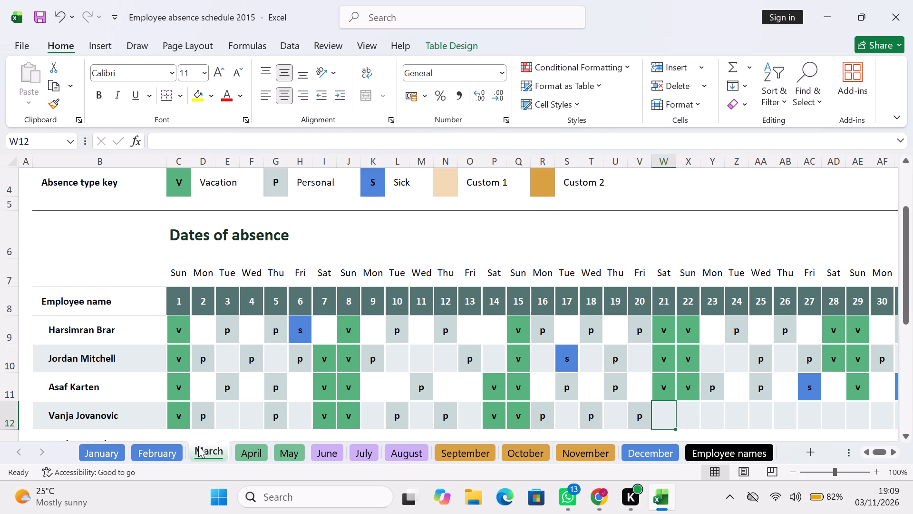
{"action": "key", "text": "Left"}
{"action": "key", "text": "Right"}
{"action": "key", "text": "v"}
{"action": "key", "text": "Right"}
{"action": "key", "text": "v"}
{"action": "key", "text": "Right"}
Review the fourth employee's March codes back and forth across days 1 to 22.
{"action": "key", "text": "Left"}
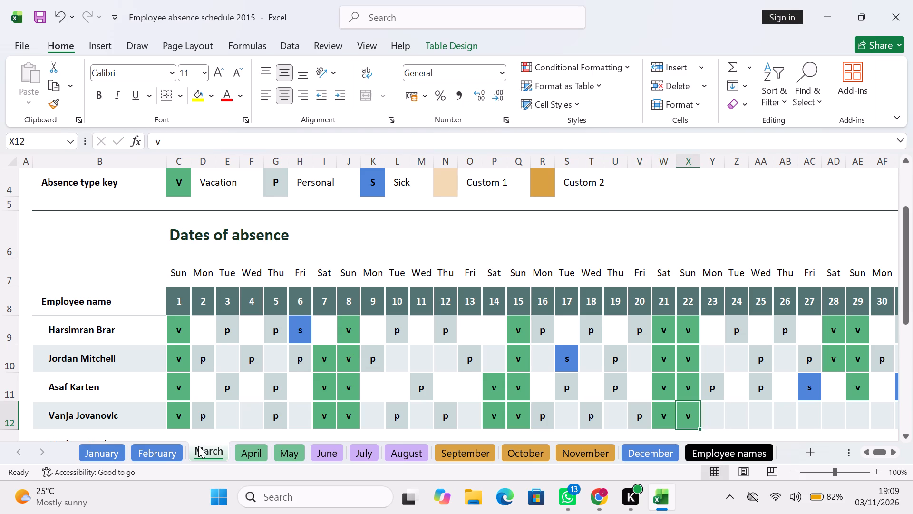
{"action": "key", "text": "Left"}
{"action": "key", "text": "Left"}
{"action": "key", "text": "Left"}
{"action": "key", "text": "Left"}
{"action": "key", "text": "Left"}
{"action": "key", "text": "Left"}
{"action": "key", "text": "Left"}
{"action": "key", "text": "Left"}
{"action": "key", "text": "Left"}
{"action": "key", "text": "Left"}
{"action": "key", "text": "Left"}
{"action": "key", "text": "Left"}
{"action": "key", "text": "Left"}
{"action": "key", "text": "Left"}
{"action": "key", "text": "Left"}
{"action": "key", "text": "Left"}
{"action": "key", "text": "Left"}
{"action": "key", "text": "Left"}
{"action": "key", "text": "Left"}
{"action": "key", "text": "Left"}
{"action": "key", "text": "Left"}
{"action": "key", "text": "Left"}
{"action": "key", "text": "Left"}
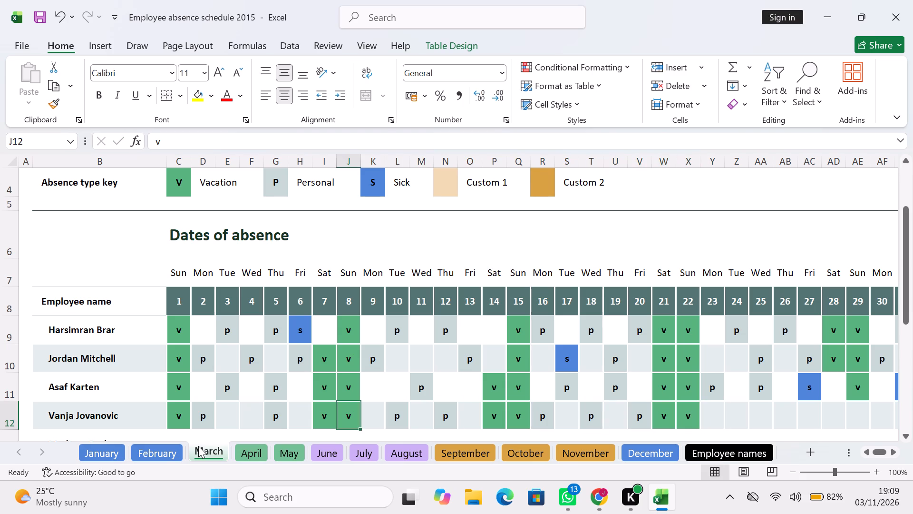
{"action": "key", "text": "Up"}
{"action": "key", "text": "Up"}
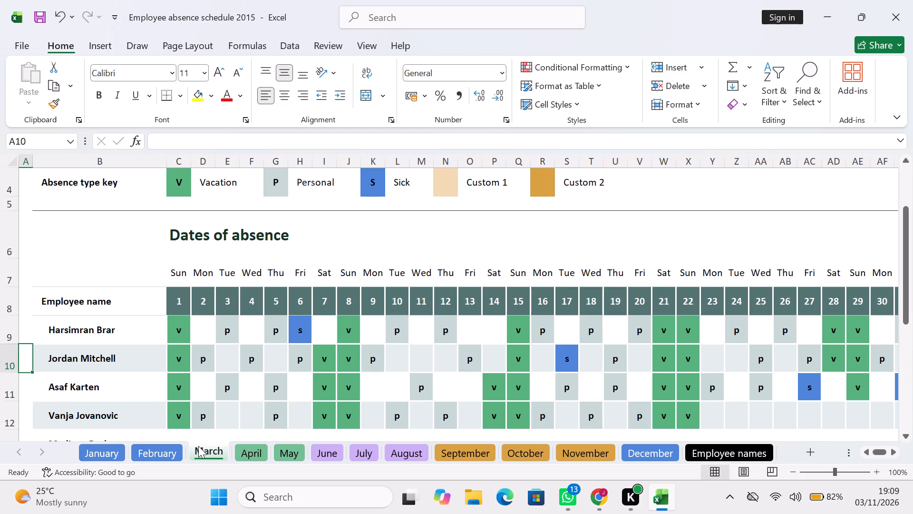
{"action": "key", "text": "Down"}
{"action": "key", "text": "Down"}
{"action": "key", "text": "Right"}
{"action": "key", "text": "Right"}
{"action": "key", "text": "Right"}
{"action": "key", "text": "Right"}
{"action": "key", "text": "Right"}
{"action": "key", "text": "Right"}
{"action": "key", "text": "Right"}
{"action": "key", "text": "Right"}
{"action": "key", "text": "Right"}
{"action": "key", "text": "Right"}
{"action": "key", "text": "Right"}
{"action": "key", "text": "Right"}
{"action": "key", "text": "Right"}
{"action": "key", "text": "Right"}
{"action": "key", "text": "Right"}
{"action": "key", "text": "Right"}
{"action": "key", "text": "Right"}
{"action": "key", "text": "Right"}
{"action": "key", "text": "Right"}
{"action": "key", "text": "Right"}
{"action": "key", "text": "Right"}
{"action": "key", "text": "Right"}
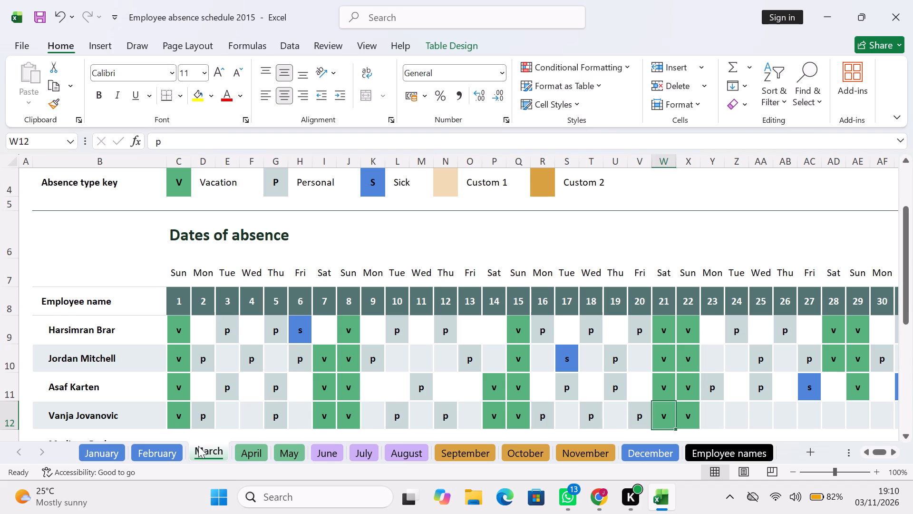
{"action": "key", "text": "Right"}
{"action": "key", "text": "Right"}
{"action": "key", "text": "Right"}
{"action": "key", "text": "Left"}
{"action": "key", "text": "Left"}
{"action": "key", "text": "Left"}
{"action": "key", "text": "Left"}
{"action": "key", "text": "Left"}
{"action": "key", "text": "Left"}
{"action": "key", "text": "Left"}
{"action": "key", "text": "Left"}
{"action": "key", "text": "Left"}
{"action": "key", "text": "Left"}
{"action": "key", "text": "Left"}
{"action": "key", "text": "Left"}
{"action": "key", "text": "Left"}
{"action": "key", "text": "Left"}
{"action": "key", "text": "Left"}
{"action": "key", "text": "Left"}
{"action": "key", "text": "Left"}
{"action": "key", "text": "Left"}
{"action": "key", "text": "Left"}
{"action": "key", "text": "Left"}
{"action": "key", "text": "Left"}
{"action": "key", "text": "Left"}
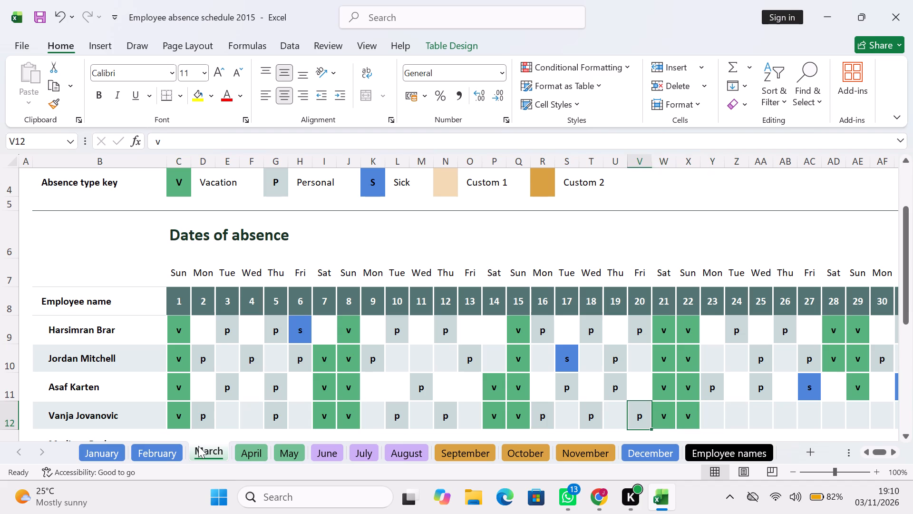
Check the March Total row, the fourth employee's remaining days, and the day 22 codes of the employees above.
{"action": "key", "text": "Down"}
{"action": "key", "text": "Down"}
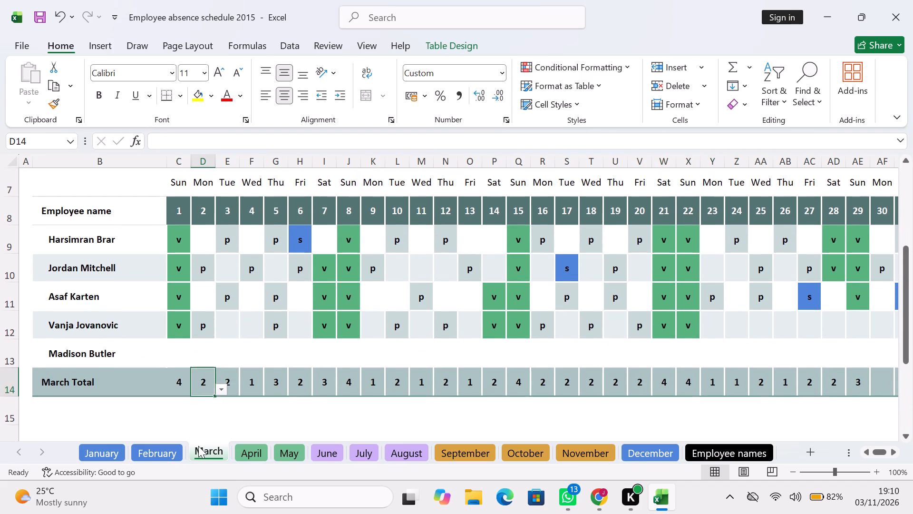
{"action": "key", "text": "Up"}
{"action": "key", "text": "Up"}
{"action": "key", "text": "Right"}
{"action": "key", "text": "Right"}
{"action": "key", "text": "Right"}
{"action": "key", "text": "Right"}
{"action": "key", "text": "Right"}
{"action": "key", "text": "Right"}
{"action": "key", "text": "Right"}
{"action": "key", "text": "Right"}
{"action": "key", "text": "Right"}
{"action": "key", "text": "Right"}
{"action": "key", "text": "Right"}
{"action": "key", "text": "Right"}
{"action": "key", "text": "Right"}
{"action": "key", "text": "Right"}
{"action": "key", "text": "Right"}
{"action": "key", "text": "Right"}
{"action": "key", "text": "Right"}
{"action": "key", "text": "Right"}
{"action": "key", "text": "Right"}
{"action": "key", "text": "Right"}
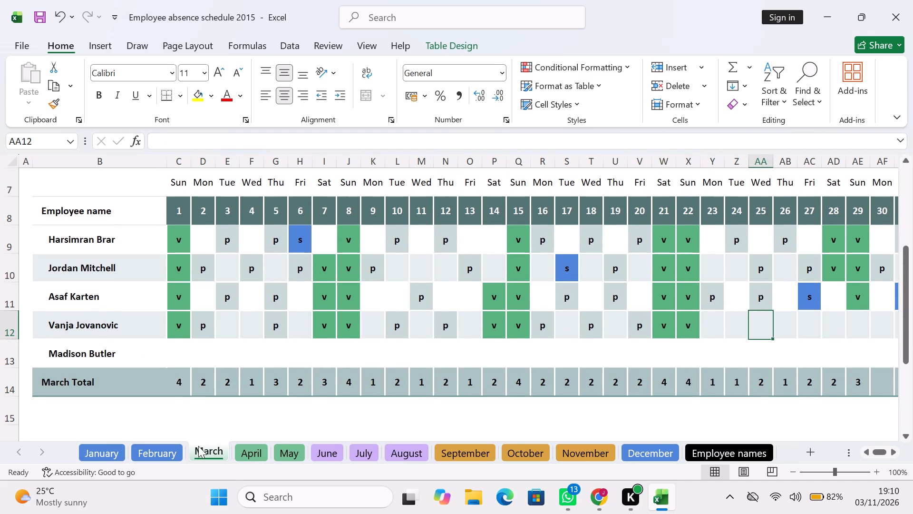
{"action": "key", "text": "Left"}
{"action": "key", "text": "Left"}
{"action": "key", "text": "Left"}
{"action": "key", "text": "Up"}
{"action": "key", "text": "Up"}
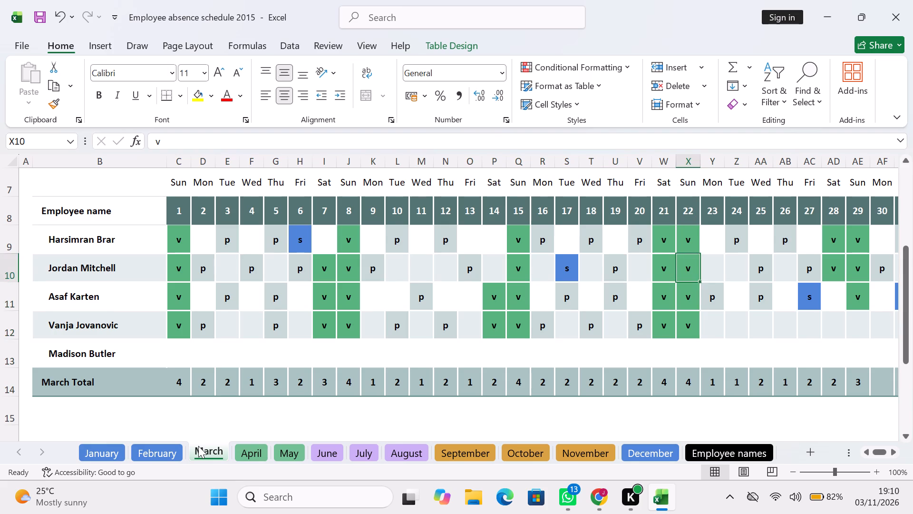
{"action": "key", "text": "Up"}
{"action": "key", "text": "Up"}
{"action": "key", "text": "Up"}
{"action": "key", "text": "Up"}
{"action": "key", "text": "Down"}
{"action": "key", "text": "Down"}
{"action": "key", "text": "Down"}
{"action": "key", "text": "Down"}
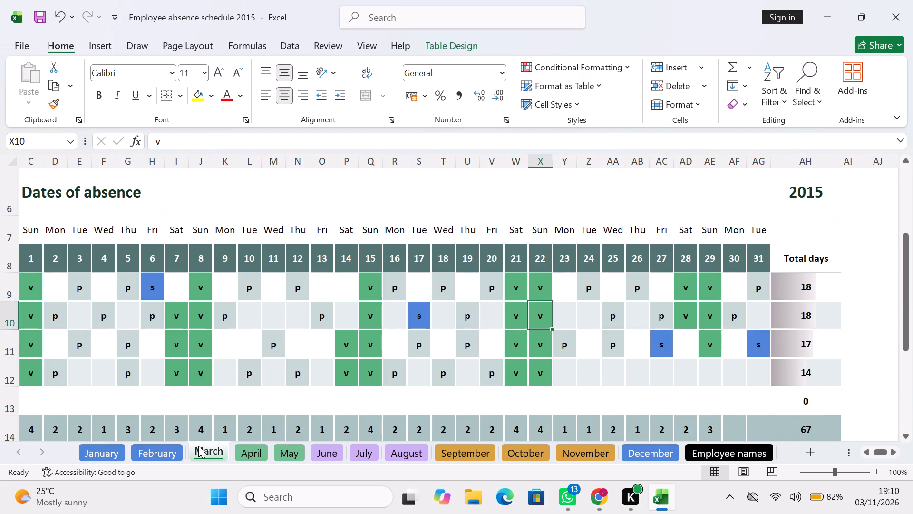
Look over the day 22 column, from the employees' March rows down past the March Total row.
{"action": "key", "text": "Down"}
{"action": "key", "text": "Down"}
{"action": "key", "text": "Down"}
{"action": "key", "text": "Down"}
{"action": "key", "text": "Down"}
{"action": "key", "text": "Down"}
{"action": "key", "text": "Down"}
{"action": "key", "text": "Down"}
{"action": "key", "text": "Down"}
{"action": "key", "text": "Up"}
{"action": "key", "text": "Up"}
{"action": "key", "text": "Up"}
{"action": "key", "text": "Up"}
{"action": "key", "text": "Up"}
{"action": "key", "text": "Up"}
{"action": "key", "text": "Up"}
{"action": "key", "text": "Up"}
{"action": "key", "text": "Up"}
{"action": "key", "text": "Up"}
{"action": "key", "text": "Up"}
{"action": "key", "text": "Up"}
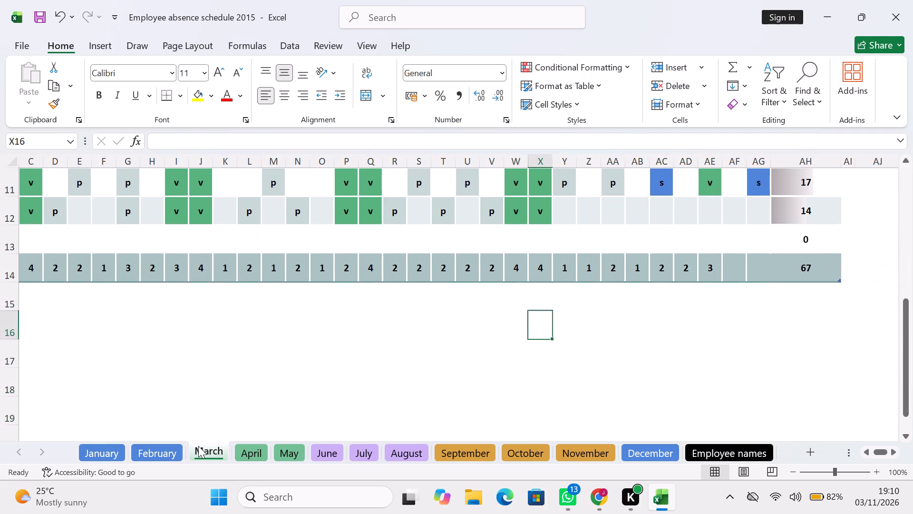
{"action": "key", "text": "Up"}
{"action": "key", "text": "Up"}
{"action": "key", "text": "Down"}
{"action": "key", "text": "Down"}
{"action": "key", "text": "Down"}
{"action": "key", "text": "Down"}
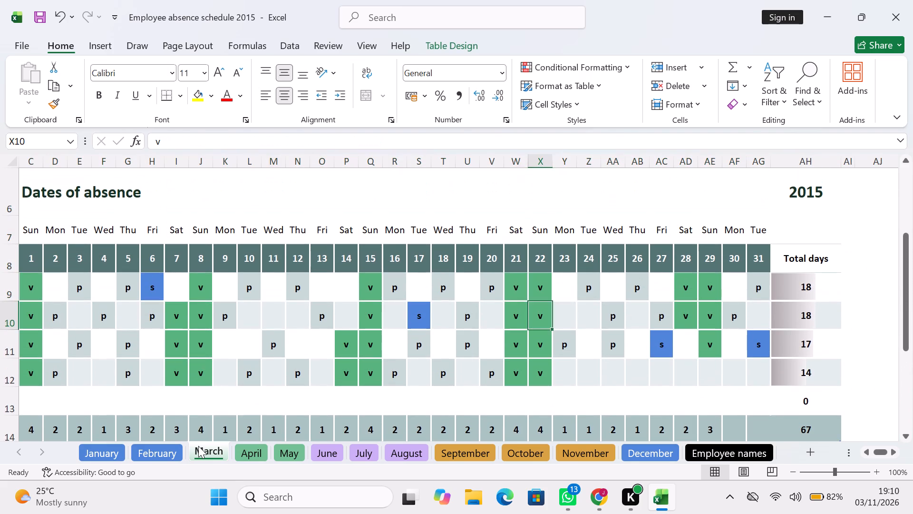
{"action": "key", "text": "Down"}
{"action": "key", "text": "Down"}
Review the fourth employee's March codes across days 1 to 22.
{"action": "key", "text": "Left"}
{"action": "key", "text": "Left"}
{"action": "key", "text": "Left"}
{"action": "key", "text": "Left"}
{"action": "key", "text": "Left"}
{"action": "key", "text": "Left"}
{"action": "key", "text": "Left"}
{"action": "key", "text": "Left"}
{"action": "key", "text": "Left"}
{"action": "key", "text": "Left"}
{"action": "key", "text": "Left"}
{"action": "key", "text": "Left"}
{"action": "key", "text": "Left"}
{"action": "key", "text": "Left"}
{"action": "key", "text": "Left"}
{"action": "key", "text": "Left"}
{"action": "key", "text": "Left"}
{"action": "key", "text": "Left"}
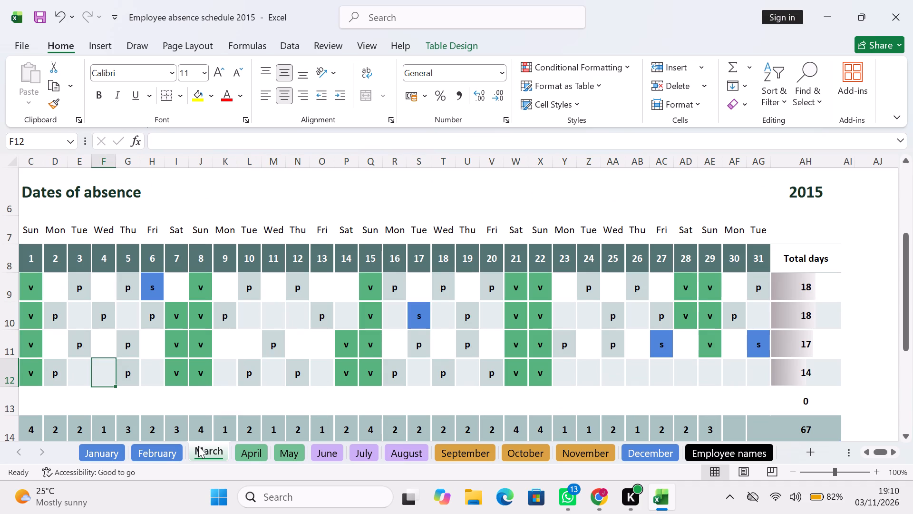
{"action": "key", "text": "Left"}
{"action": "key", "text": "Left"}
{"action": "key", "text": "Left"}
{"action": "key", "text": "Right"}
{"action": "key", "text": "Right"}
{"action": "key", "text": "Right"}
{"action": "key", "text": "Right"}
{"action": "key", "text": "Right"}
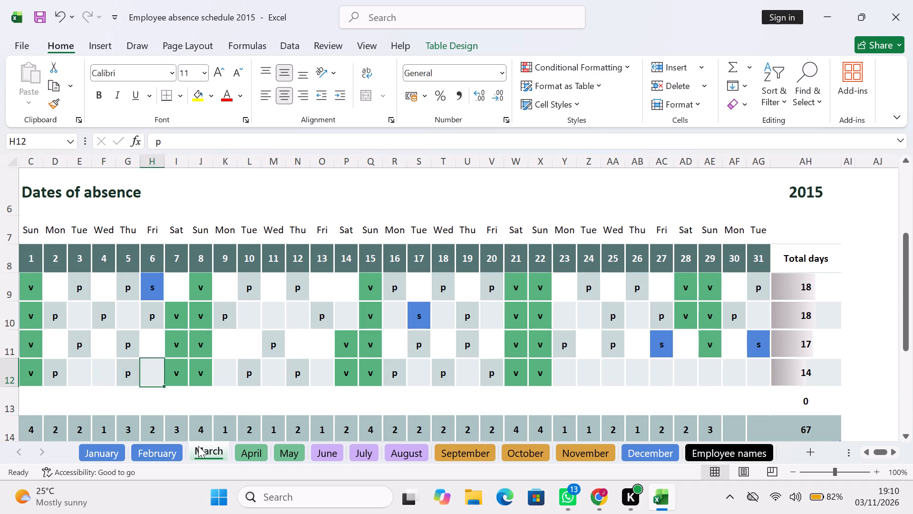
{"action": "key", "text": "Right"}
{"action": "key", "text": "Right"}
{"action": "key", "text": "Right"}
{"action": "key", "text": "Right"}
{"action": "key", "text": "Right"}
{"action": "key", "text": "Right"}
{"action": "key", "text": "Right"}
{"action": "key", "text": "Right"}
{"action": "key", "text": "Right"}
{"action": "key", "text": "Right"}
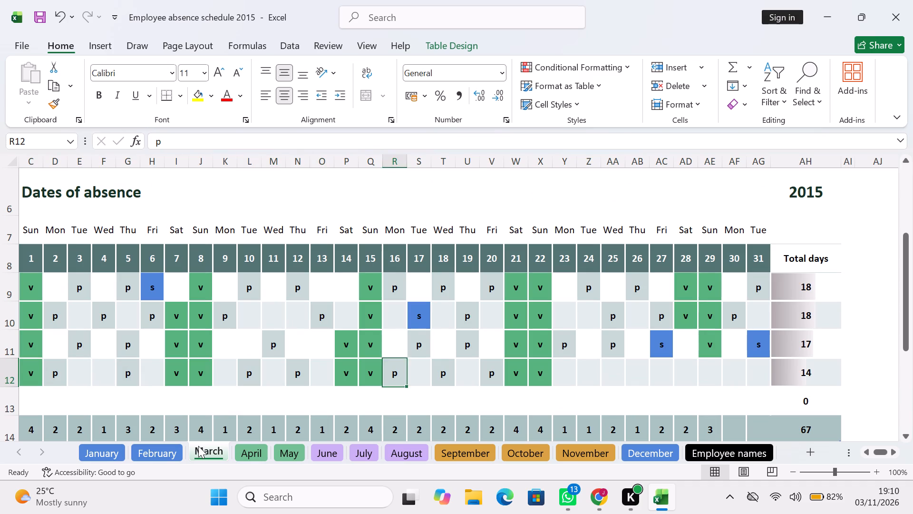
{"action": "key", "text": "Right"}
{"action": "key", "text": "Right"}
{"action": "key", "text": "Right"}
{"action": "key", "text": "Right"}
{"action": "key", "text": "Right"}
{"action": "key", "text": "Right"}
In the fourth employee's March row, enter p on days 24 and 27.
{"action": "key", "text": "Right"}
{"action": "key", "text": "Right"}
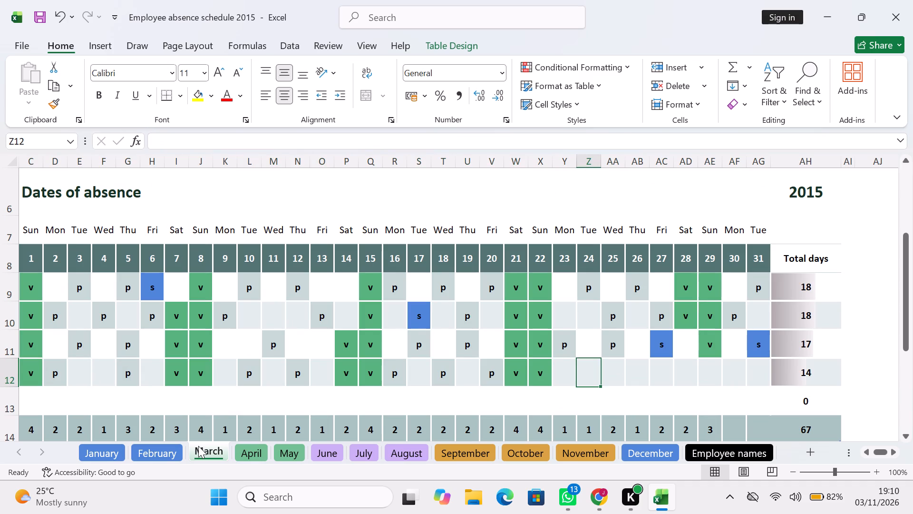
{"action": "key", "text": "p"}
{"action": "key", "text": "Right"}
{"action": "key", "text": "Right"}
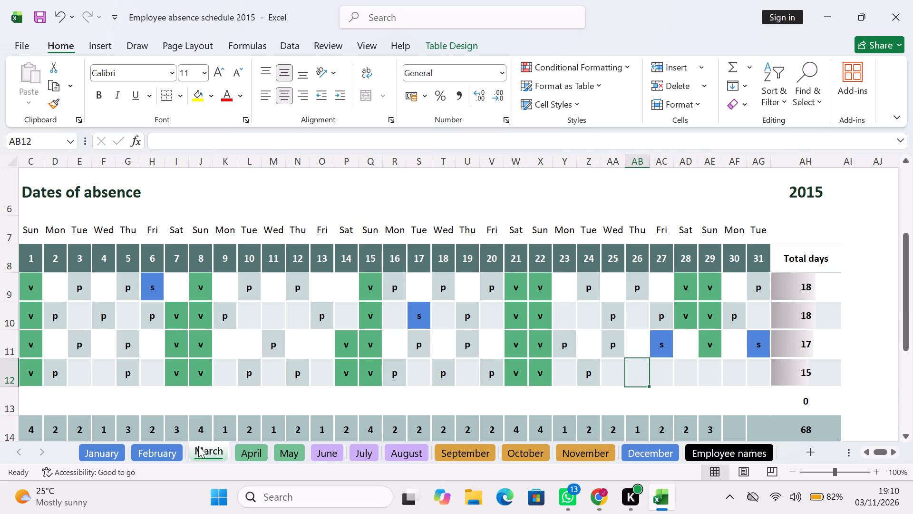
{"action": "key", "text": "Right"}
{"action": "key", "text": "p"}
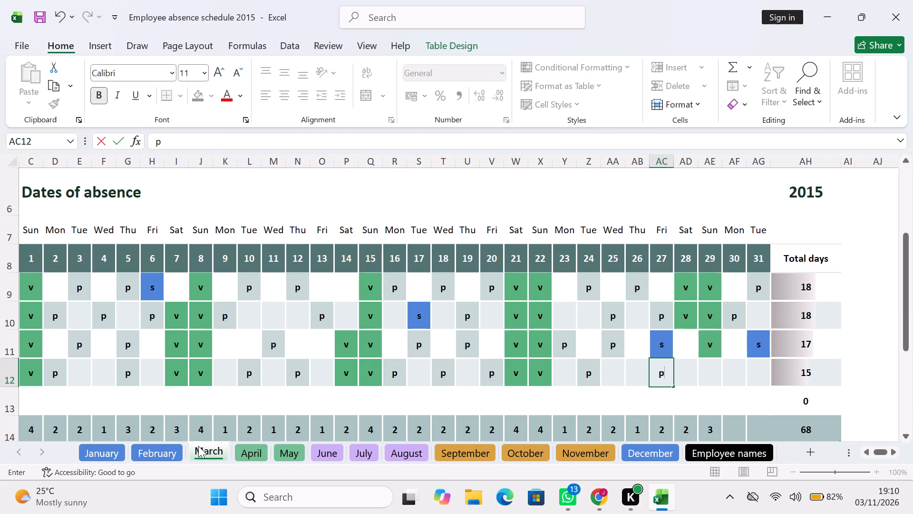
{"action": "key", "text": "Right"}
In the fourth employee's March row, enter v on days 28 and 29 and p on day 30.
{"action": "key", "text": "Right"}
{"action": "key", "text": "Left"}
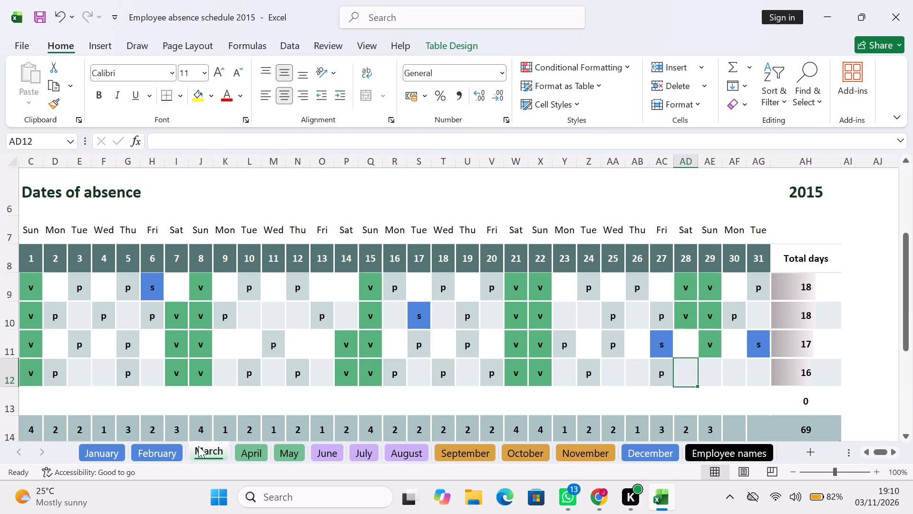
{"action": "key", "text": "v"}
{"action": "key", "text": "Right"}
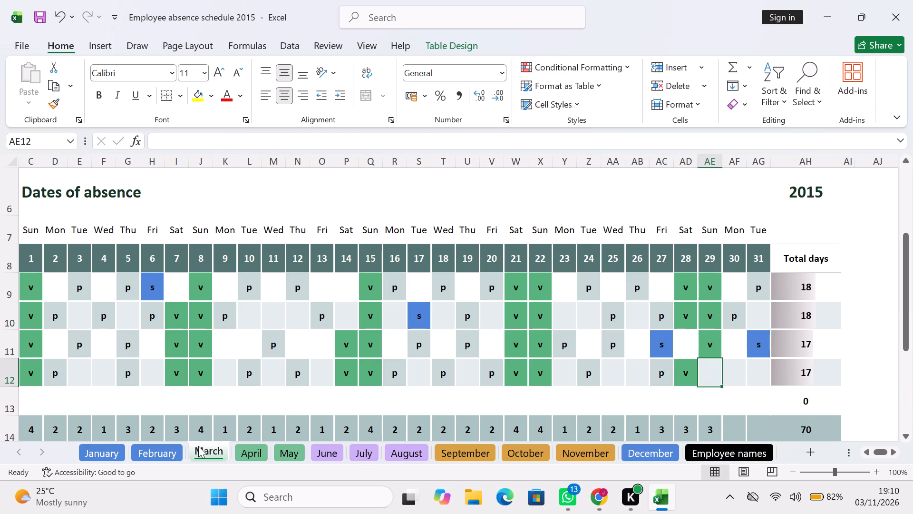
{"action": "key", "text": "v"}
{"action": "key", "text": "Right"}
{"action": "key", "text": "Left"}
{"action": "key", "text": "Right"}
{"action": "key", "text": "Right"}
{"action": "key", "text": "Left"}
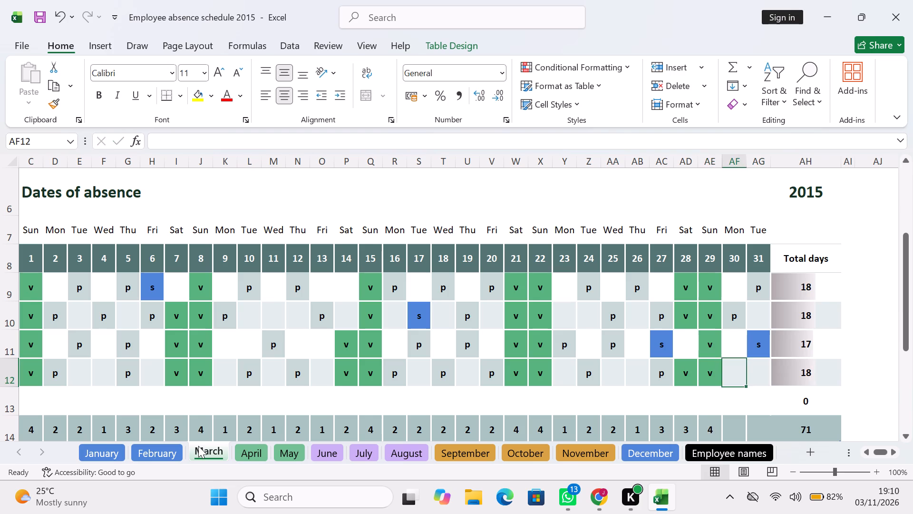
{"action": "key", "text": "Right"}
{"action": "key", "text": "Left"}
{"action": "key", "text": "p"}
{"action": "key", "text": "Right"}
In the fifth employee's March row, enter v on day 1 and p on day 4.
{"action": "key", "text": "Down"}
{"action": "key", "text": "Left"}
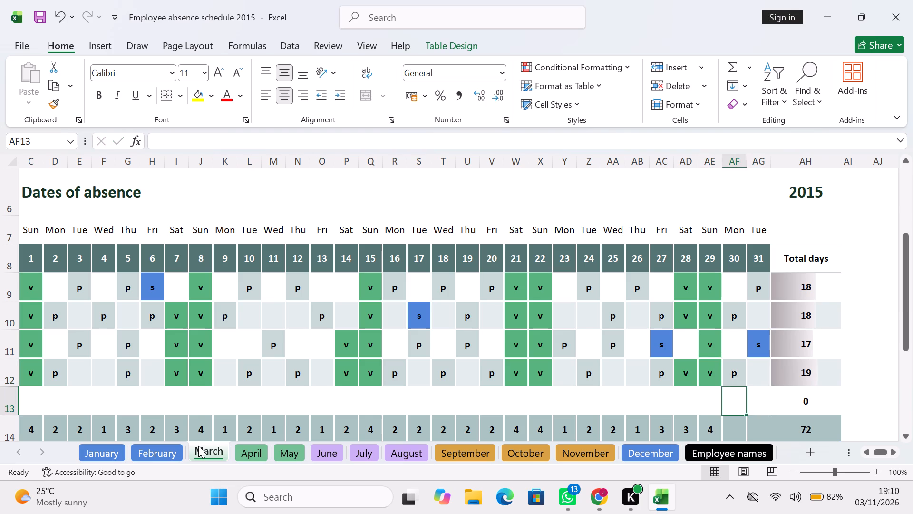
{"action": "key", "text": "Left"}
{"action": "key", "text": "Left"}
{"action": "key", "text": "Left"}
{"action": "key", "text": "Left"}
{"action": "key", "text": "Left"}
{"action": "key", "text": "Left"}
{"action": "key", "text": "Left"}
{"action": "key", "text": "Left"}
{"action": "key", "text": "Left"}
{"action": "key", "text": "Left"}
{"action": "key", "text": "Left"}
{"action": "key", "text": "Left"}
{"action": "key", "text": "Left"}
{"action": "key", "text": "Left"}
{"action": "key", "text": "Left"}
{"action": "key", "text": "Left"}
{"action": "key", "text": "Left"}
{"action": "key", "text": "Left"}
{"action": "key", "text": "Left"}
{"action": "key", "text": "Left"}
{"action": "key", "text": "Right"}
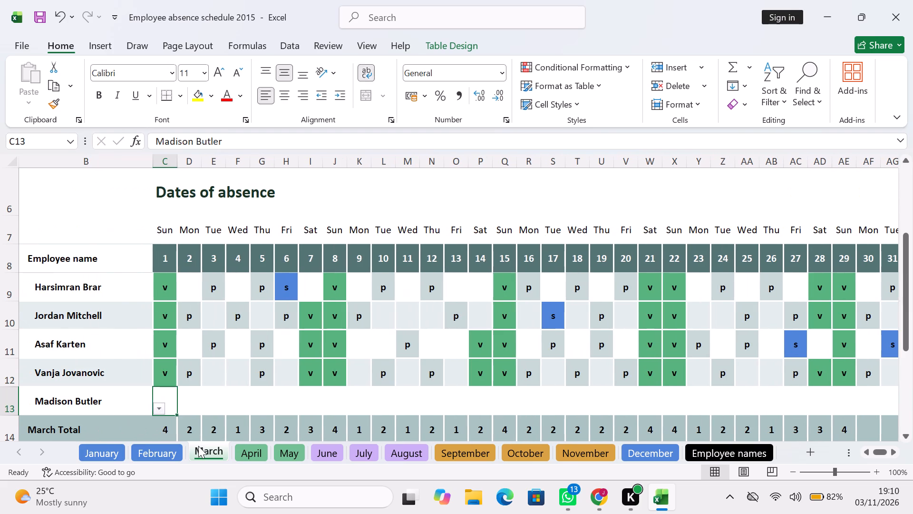
{"action": "key", "text": "v"}
{"action": "key", "text": "Right"}
{"action": "key", "text": "Right"}
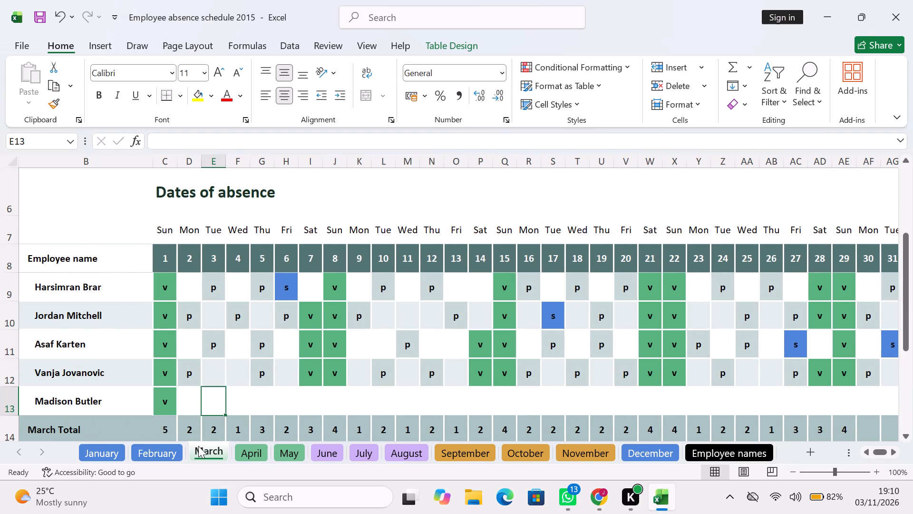
{"action": "key", "text": "Right"}
{"action": "key", "text": "p"}
{"action": "key", "text": "Right"}
In the fifth employee's March row, enter s on day 6 and v on days 7 and 8.
{"action": "key", "text": "Right"}
{"action": "key", "text": "Right"}
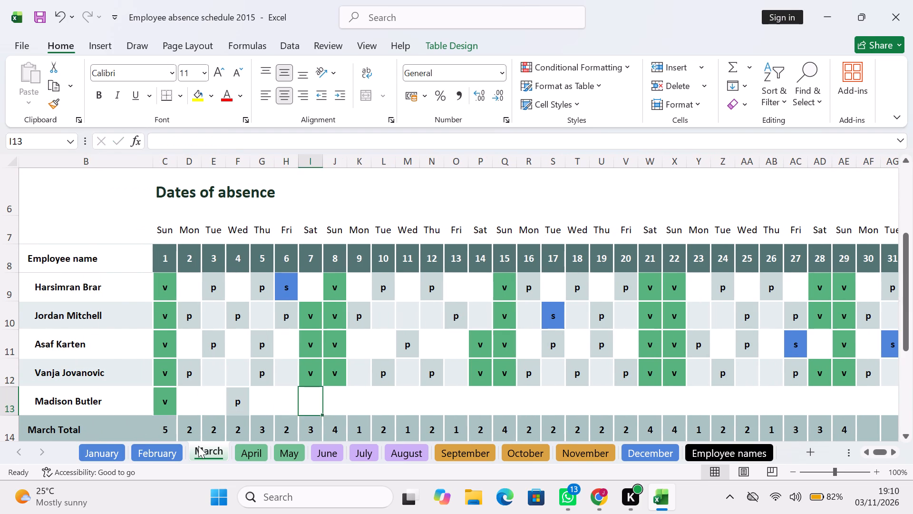
{"action": "key", "text": "Left"}
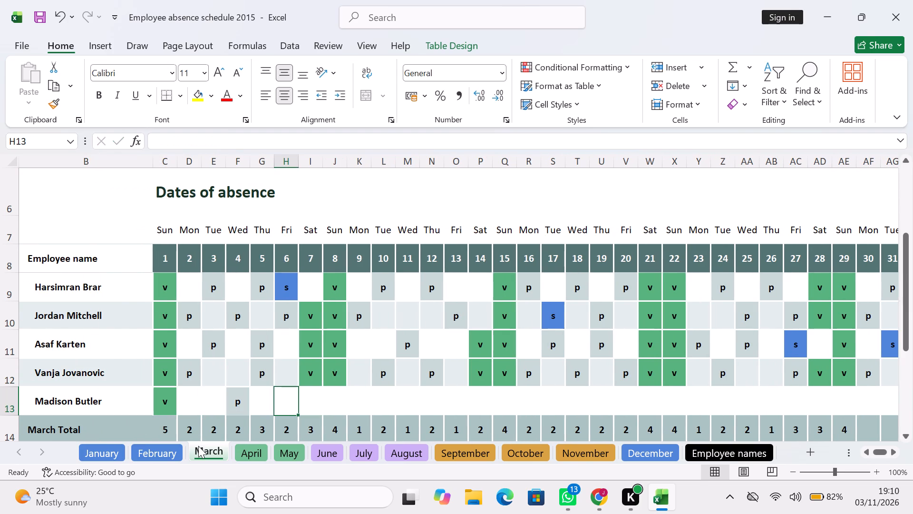
{"action": "key", "text": "s"}
{"action": "key", "text": "Right"}
{"action": "key", "text": "Right"}
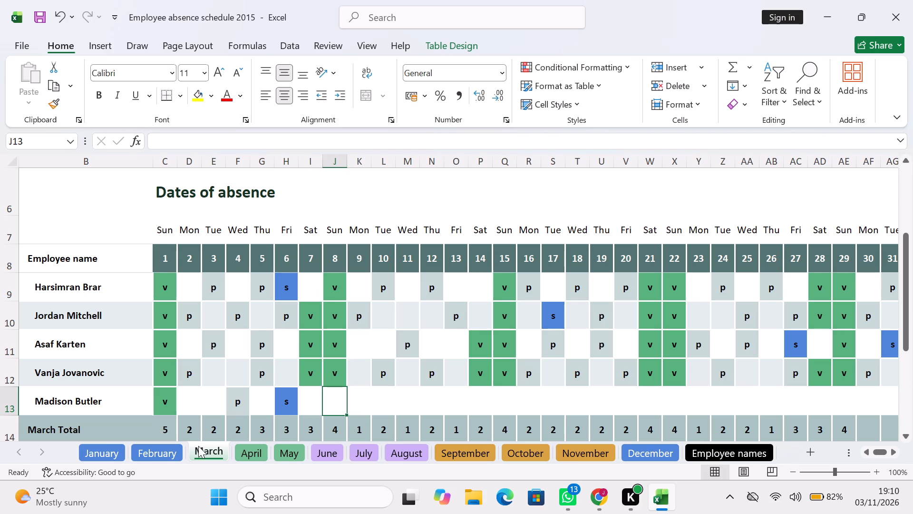
{"action": "key", "text": "v"}
{"action": "key", "text": "Left"}
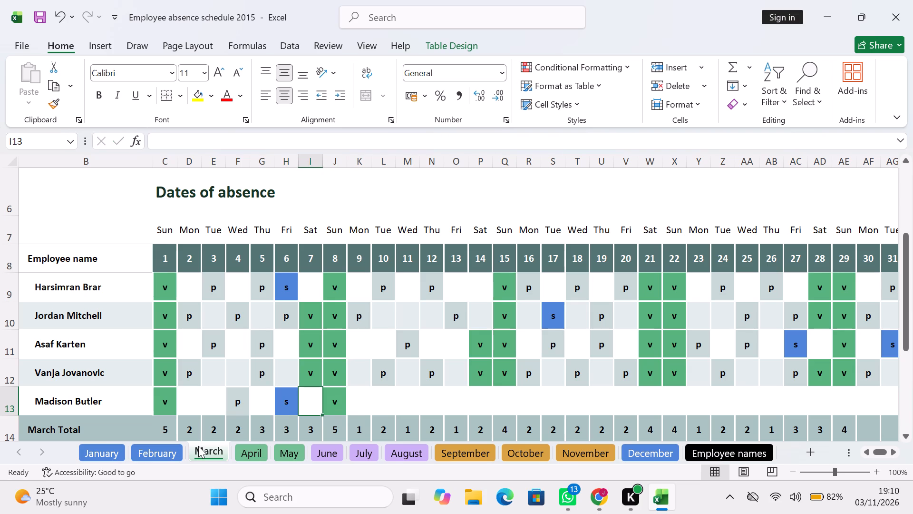
{"action": "key", "text": "v"}
{"action": "key", "text": "Right"}
In the fifth employee's March row, enter p on day 9.
{"action": "key", "text": "Right"}
{"action": "key", "text": "Right"}
{"action": "key", "text": "Left"}
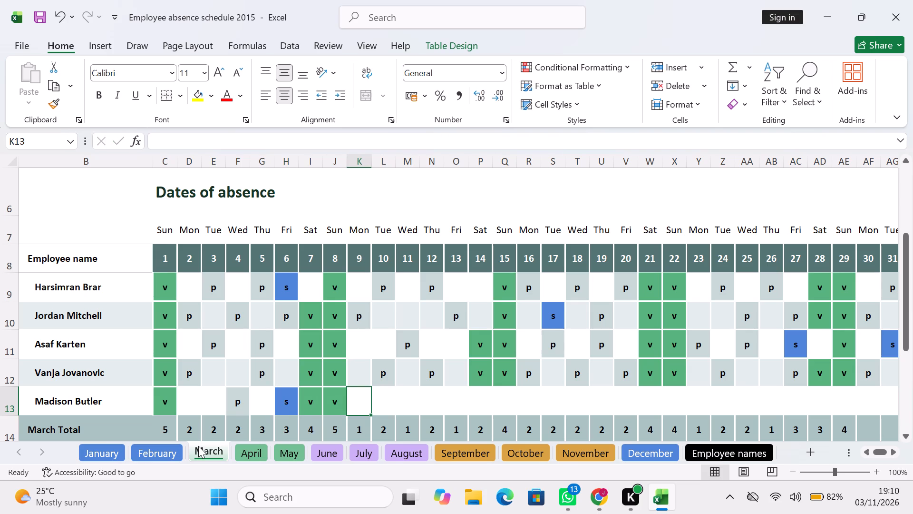
{"action": "key", "text": "p"}
{"action": "key", "text": "Right"}
Examine the fifth employee's days 11 to 13 in March and compare day 11 with the rows above and the March Total row.
{"action": "key", "text": "Right"}
{"action": "key", "text": "Right"}
{"action": "key", "text": "Left"}
{"action": "key", "text": "Right"}
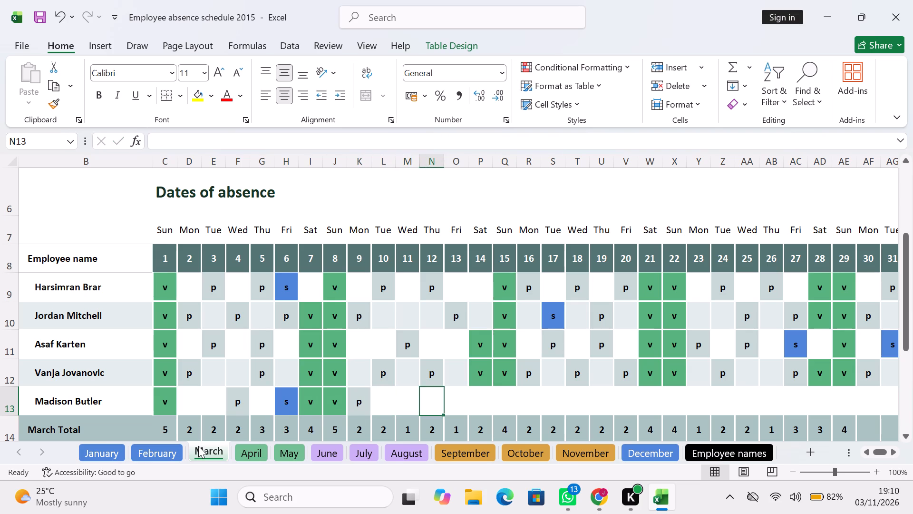
{"action": "key", "text": "Right"}
{"action": "key", "text": "Left"}
{"action": "key", "text": "Left"}
{"action": "key", "text": "Down"}
{"action": "key", "text": "Up"}
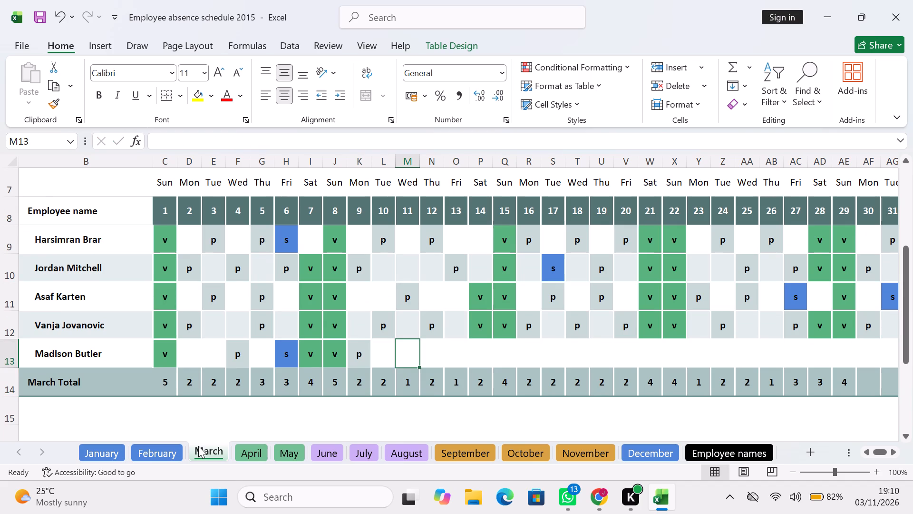
{"action": "key", "text": "Up"}
{"action": "key", "text": "Down"}
{"action": "key", "text": "Right"}
{"action": "key", "text": "Left"}
{"action": "key", "text": "Up"}
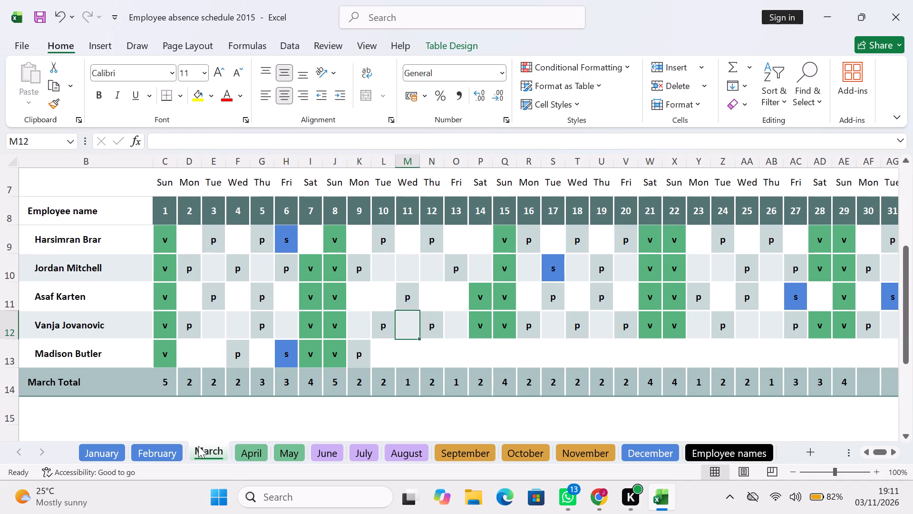
{"action": "key", "text": "Up"}
{"action": "key", "text": "Down"}
{"action": "key", "text": "Down"}
{"action": "key", "text": "Right"}
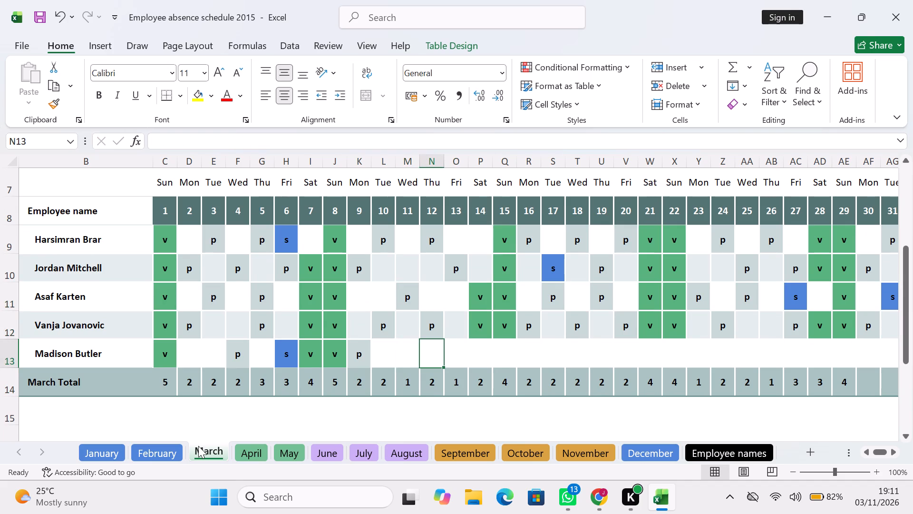
In the fifth employee's March row, enter p on day 12.
{"action": "key", "text": "p"}
{"action": "key", "text": "Right"}
In the fifth employee's March row, enter v on days 14 and 15.
{"action": "key", "text": "Right"}
{"action": "key", "text": "Right"}
{"action": "key", "text": "Right"}
{"action": "key", "text": "Left"}
{"action": "key", "text": "Left"}
{"action": "key", "text": "Left"}
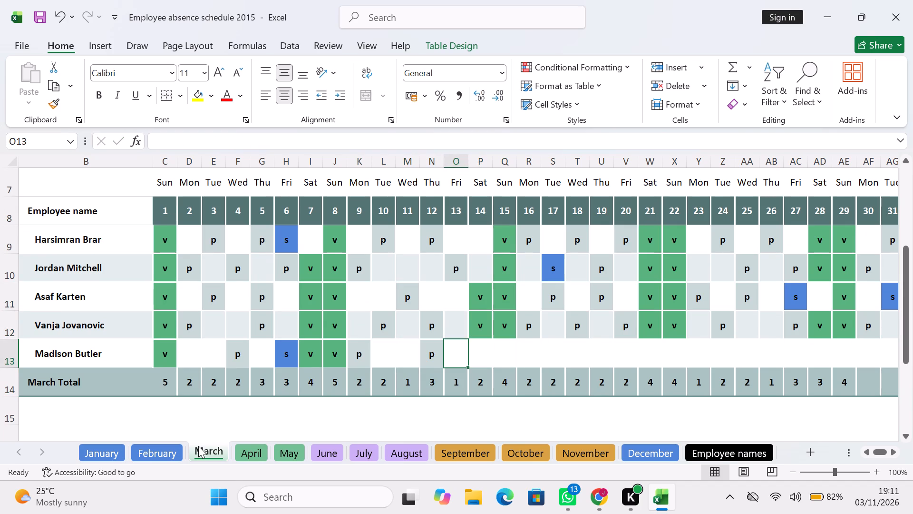
{"action": "key", "text": "Left"}
{"action": "key", "text": "Left"}
{"action": "key", "text": "Left"}
{"action": "key", "text": "Left"}
{"action": "key", "text": "Right"}
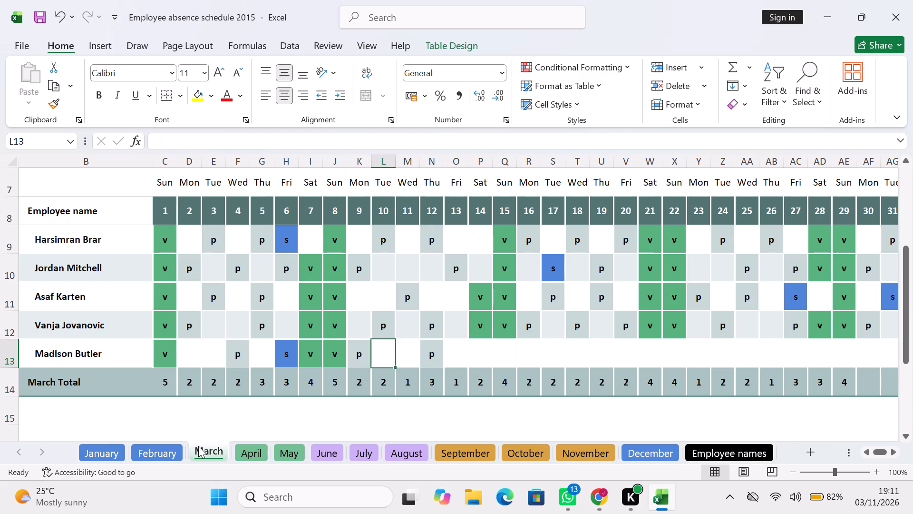
{"action": "key", "text": "Right"}
{"action": "key", "text": "Right"}
{"action": "key", "text": "Right"}
{"action": "key", "text": "Right"}
{"action": "key", "text": "v"}
{"action": "key", "text": "Right"}
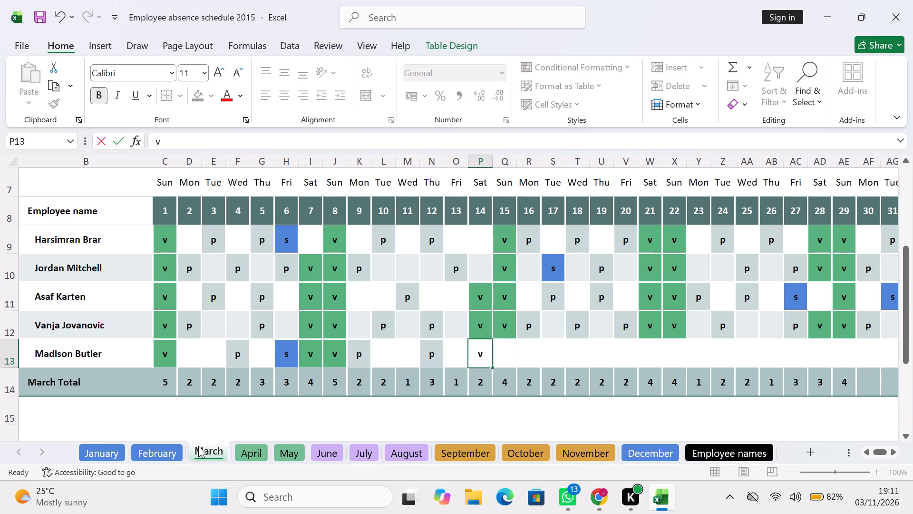
{"action": "key", "text": "v"}
{"action": "key", "text": "Right"}
In the fifth employee's March row, enter p on day 18.
{"action": "key", "text": "Right"}
{"action": "key", "text": "Right"}
{"action": "key", "text": "Left"}
{"action": "key", "text": "Left"}
{"action": "key", "text": "Right"}
{"action": "key", "text": "Right"}
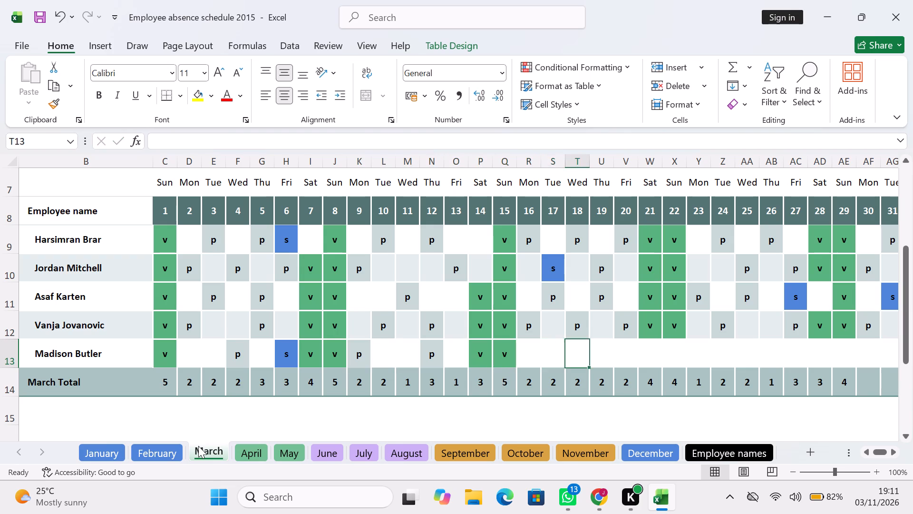
{"action": "key", "text": "Left"}
{"action": "key", "text": "Left"}
{"action": "key", "text": "Right"}
{"action": "key", "text": "Right"}
{"action": "key", "text": "Left"}
{"action": "key", "text": "Right"}
{"action": "key", "text": "Right"}
{"action": "key", "text": "Right"}
{"action": "key", "text": "Left"}
{"action": "key", "text": "Left"}
{"action": "key", "text": "Right"}
{"action": "key", "text": "Right"}
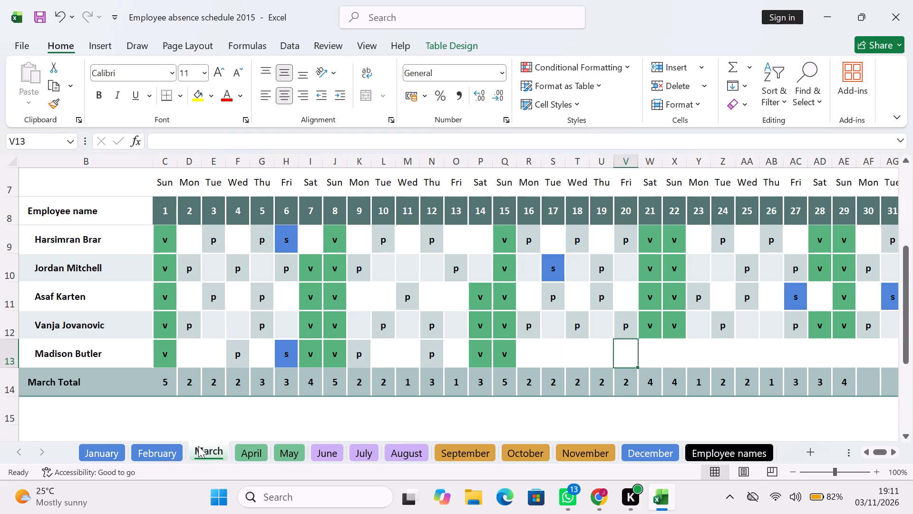
{"action": "key", "text": "Right"}
{"action": "key", "text": "Left"}
{"action": "key", "text": "Left"}
{"action": "key", "text": "Left"}
{"action": "key", "text": "Left"}
{"action": "key", "text": "Left"}
{"action": "key", "text": "Right"}
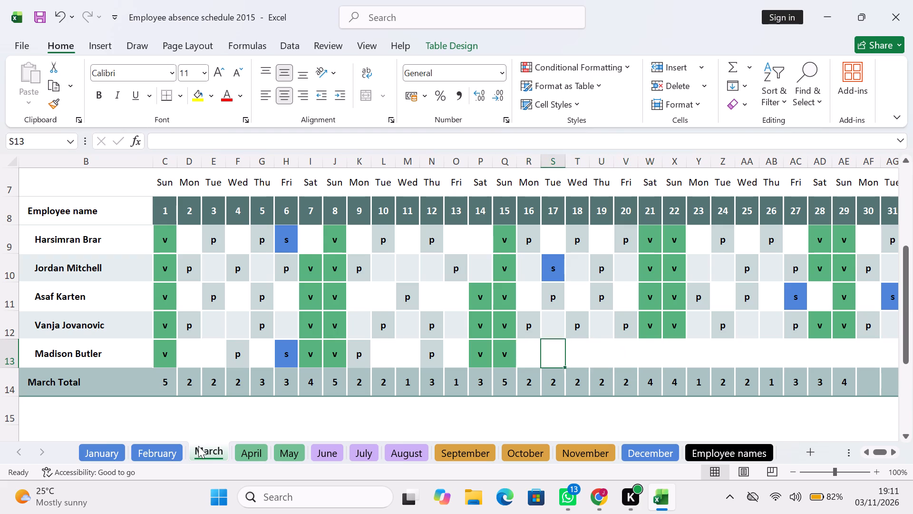
{"action": "key", "text": "Right"}
{"action": "key", "text": "p"}
{"action": "key", "text": "Right"}
In the fifth employee's March row, enter p on day 20.
{"action": "key", "text": "Right"}
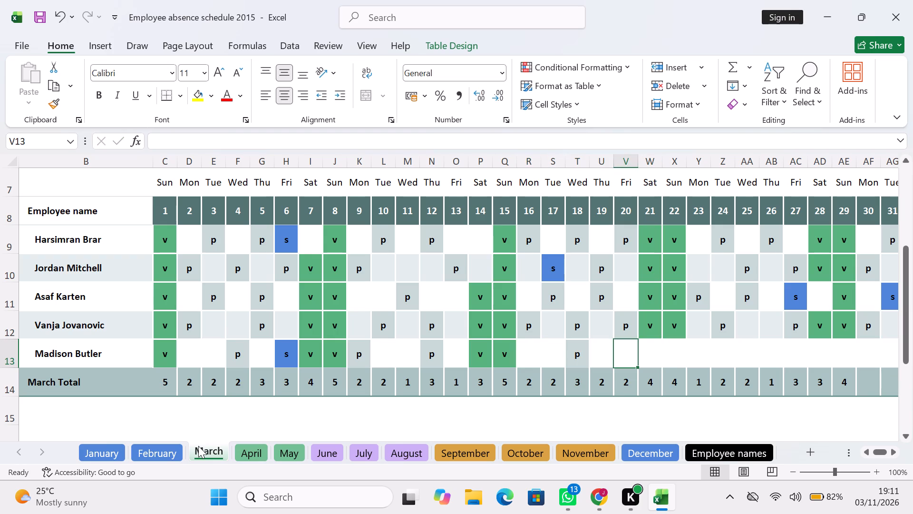
{"action": "key", "text": "Left"}
{"action": "key", "text": "Left"}
{"action": "key", "text": "Left"}
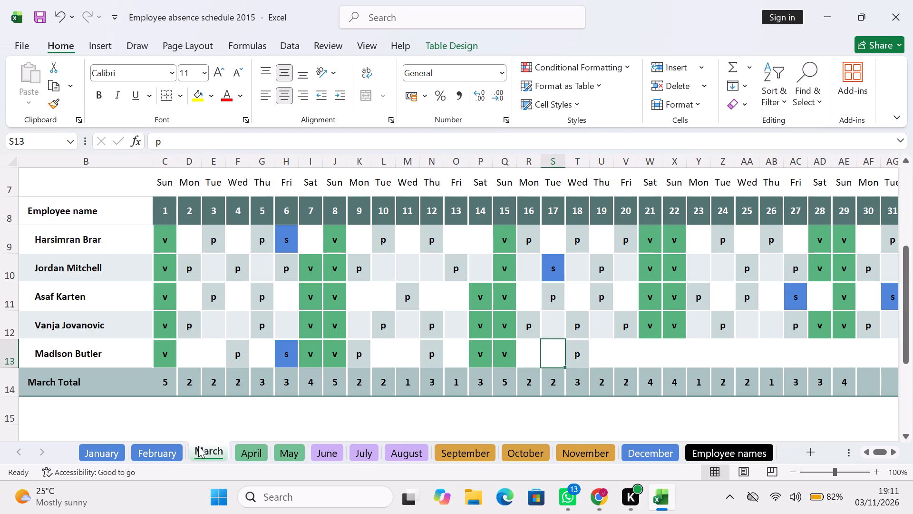
{"action": "key", "text": "Right"}
{"action": "key", "text": "Right"}
{"action": "key", "text": "Right"}
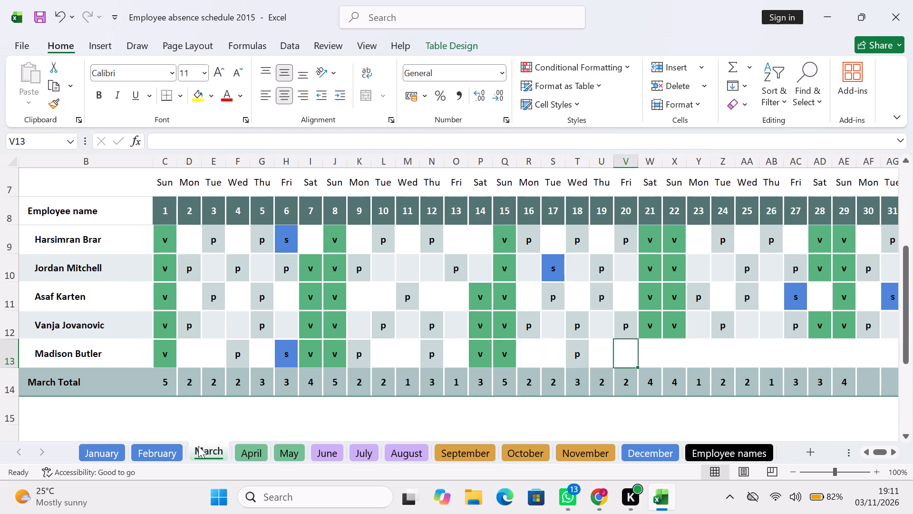
{"action": "key", "text": "p"}
{"action": "key", "text": "Right"}
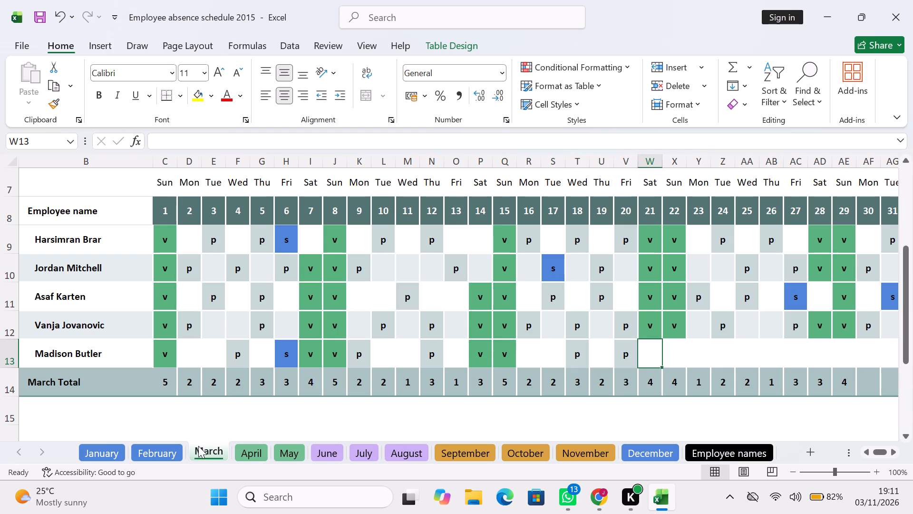
In the fifth employee's March row, enter v on day 22.
{"action": "key", "text": "Right"}
{"action": "key", "text": "v"}
{"action": "key", "text": "Right"}
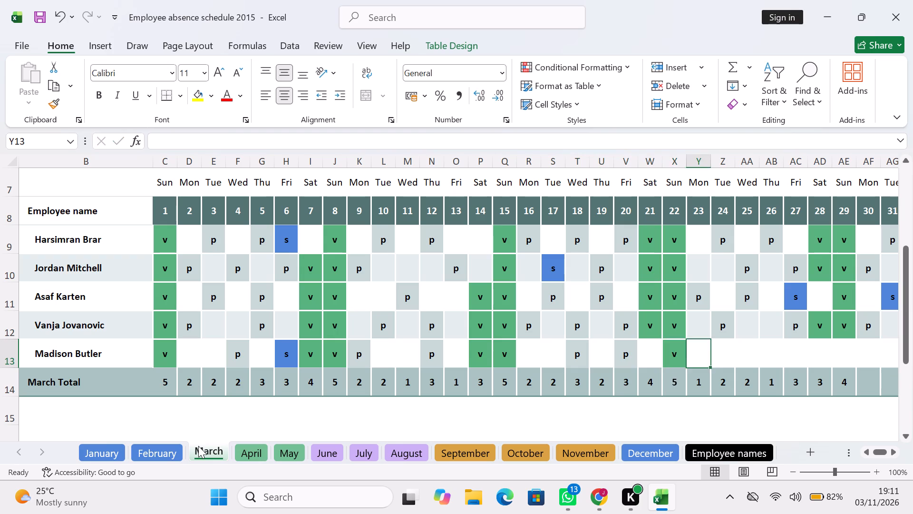
In the fifth employee's March row, enter p on day 25.
{"action": "key", "text": "Left"}
{"action": "key", "text": "Left"}
{"action": "key", "text": "Left"}
{"action": "key", "text": "Right"}
{"action": "key", "text": "Right"}
{"action": "key", "text": "Right"}
{"action": "key", "text": "Right"}
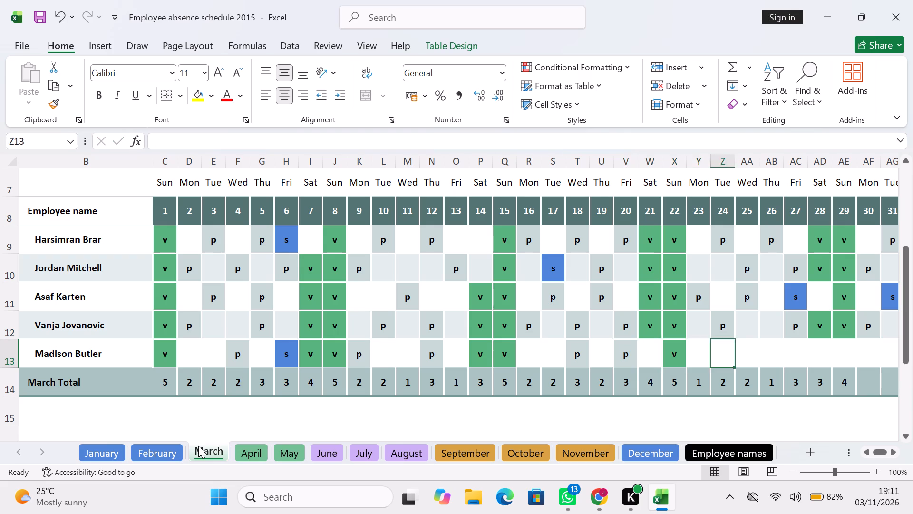
{"action": "key", "text": "Right"}
{"action": "key", "text": "p"}
{"action": "key", "text": "Right"}
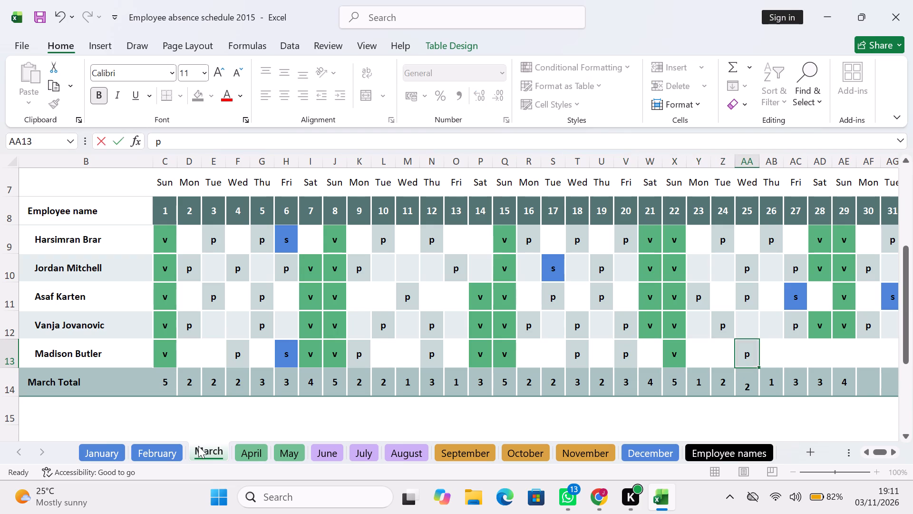
In the fifth employee's March row, enter s on day 27.
{"action": "key", "text": "Right"}
{"action": "key", "text": "Left"}
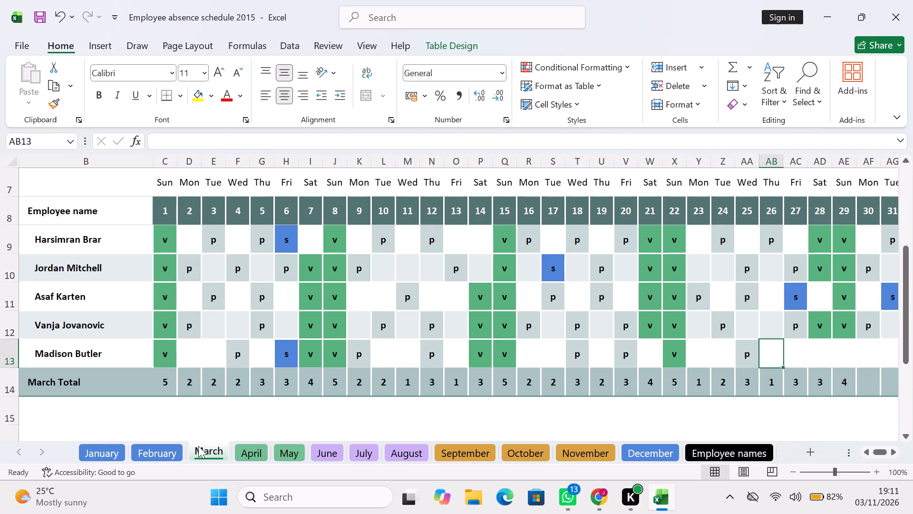
{"action": "key", "text": "Right"}
{"action": "key", "text": "s"}
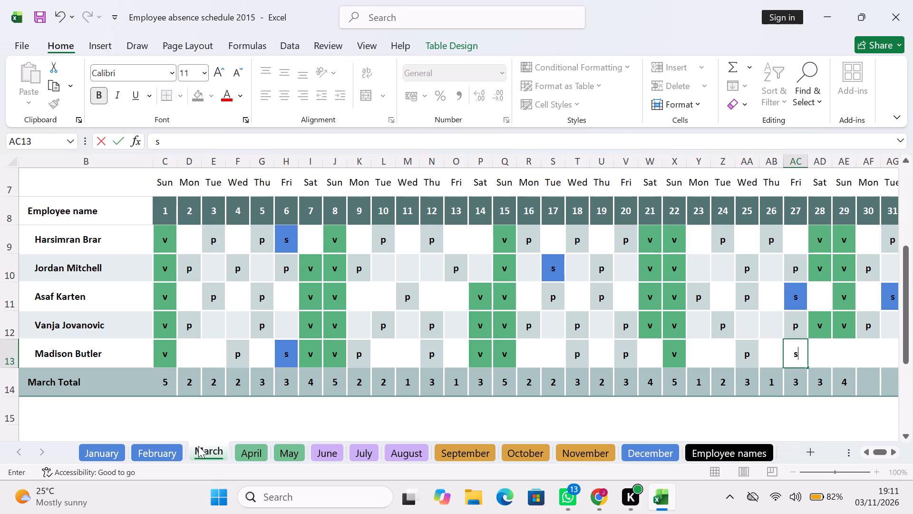
{"action": "key", "text": "Right"}
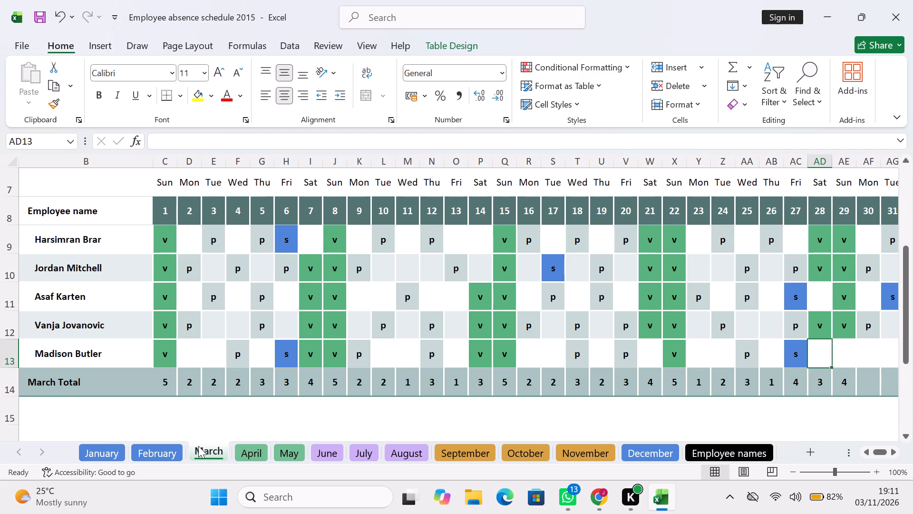
In the fifth employee's March row, enter v on day 29.
{"action": "key", "text": "Right"}
{"action": "key", "text": "s"}
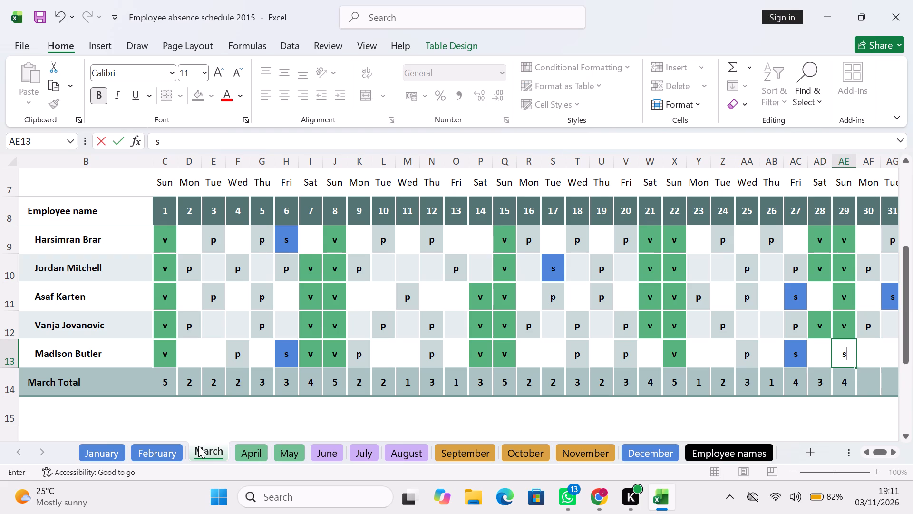
{"action": "key", "text": "BackSpace"}
{"action": "key", "text": "v"}
{"action": "key", "text": "Right"}
Review the March Total row from day 31 back to its row label.
{"action": "key", "text": "Right"}
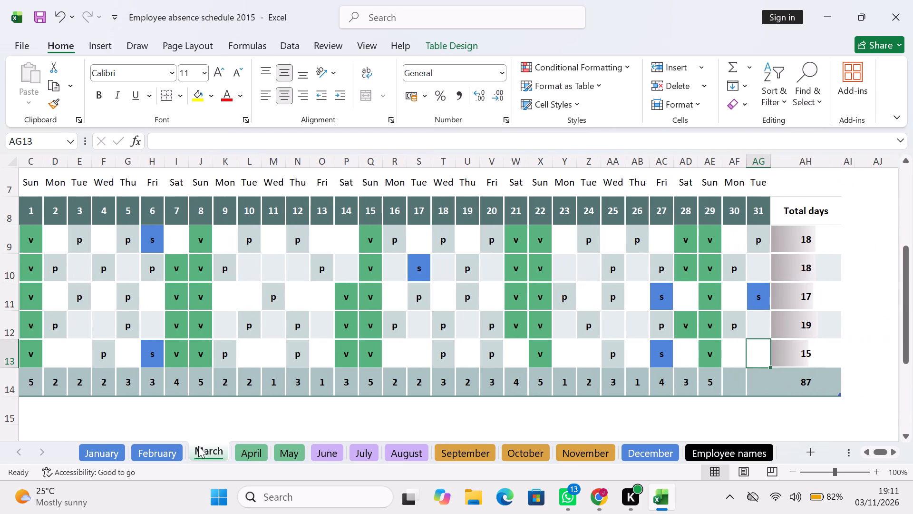
{"action": "key", "text": "Down"}
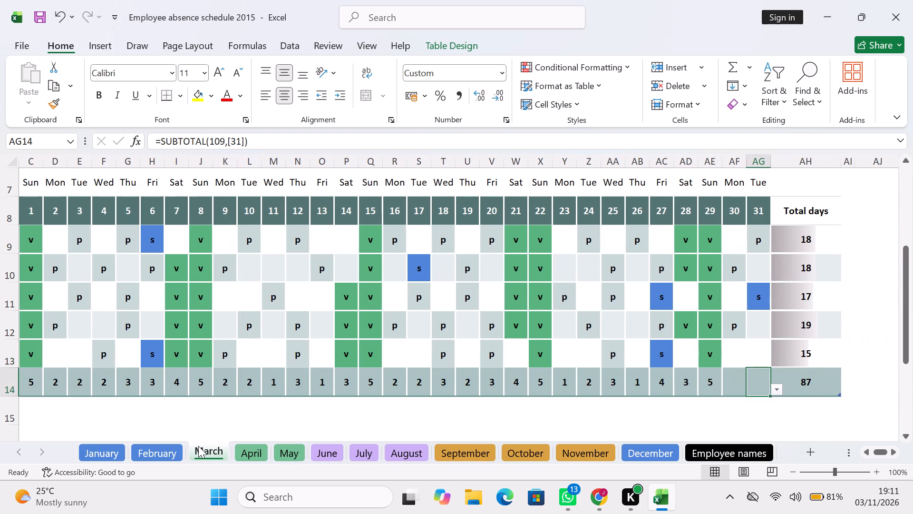
{"action": "key", "text": "Left"}
{"action": "key", "text": "Left"}
{"action": "key", "text": "Left"}
{"action": "key", "text": "Left"}
{"action": "key", "text": "Left"}
{"action": "key", "text": "Left"}
{"action": "key", "text": "Left"}
{"action": "key", "text": "Left"}
{"action": "key", "text": "Left"}
{"action": "key", "text": "Left"}
{"action": "key", "text": "Left"}
{"action": "key", "text": "Left"}
{"action": "key", "text": "Left"}
{"action": "key", "text": "Left"}
{"action": "key", "text": "Left"}
{"action": "key", "text": "Left"}
{"action": "key", "text": "Left"}
{"action": "key", "text": "Left"}
{"action": "key", "text": "Left"}
{"action": "key", "text": "Left"}
{"action": "key", "text": "Left"}
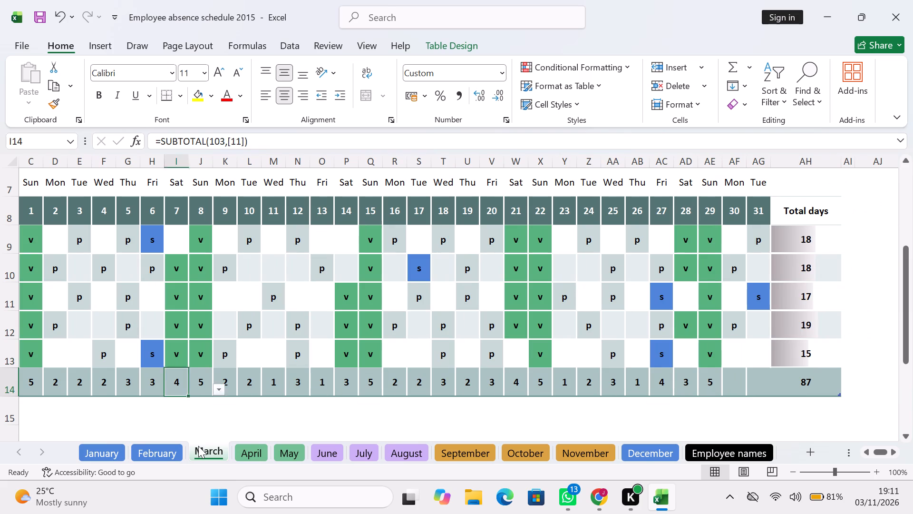
{"action": "key", "text": "Left"}
{"action": "key", "text": "Left"}
{"action": "key", "text": "Left"}
{"action": "key", "text": "Left"}
{"action": "key", "text": "Left"}
{"action": "key", "text": "Left"}
{"action": "key", "text": "Right"}
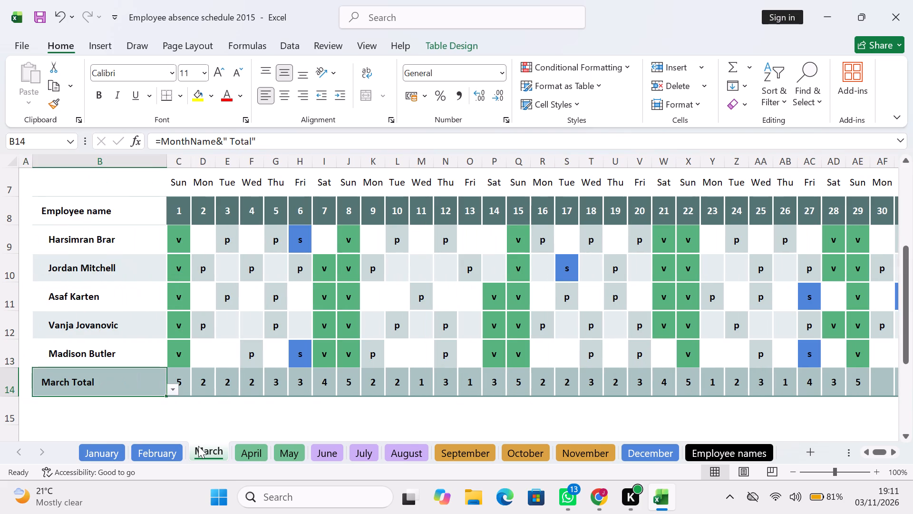
Check the five employees' March codes against the March Total row, day by day, for days 1 to 7.
{"action": "key", "text": "Right"}
{"action": "key", "text": "Up"}
{"action": "key", "text": "Up"}
{"action": "key", "text": "Up"}
{"action": "key", "text": "Up"}
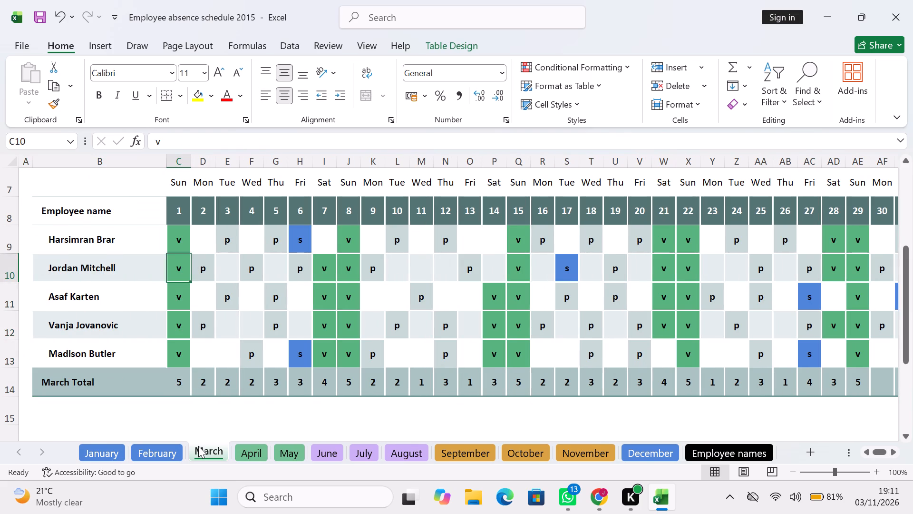
{"action": "key", "text": "Up"}
{"action": "key", "text": "Right"}
{"action": "key", "text": "Down"}
{"action": "key", "text": "Down"}
{"action": "key", "text": "Down"}
{"action": "key", "text": "Down"}
{"action": "key", "text": "Down"}
{"action": "key", "text": "Right"}
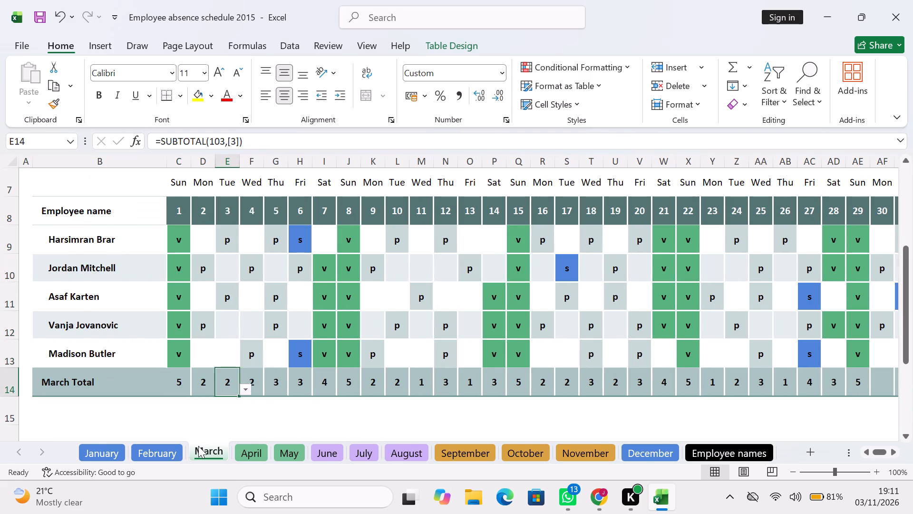
{"action": "key", "text": "Up"}
{"action": "key", "text": "Up"}
{"action": "key", "text": "Up"}
{"action": "key", "text": "Up"}
{"action": "key", "text": "Up"}
{"action": "key", "text": "Right"}
{"action": "key", "text": "Right"}
{"action": "key", "text": "Down"}
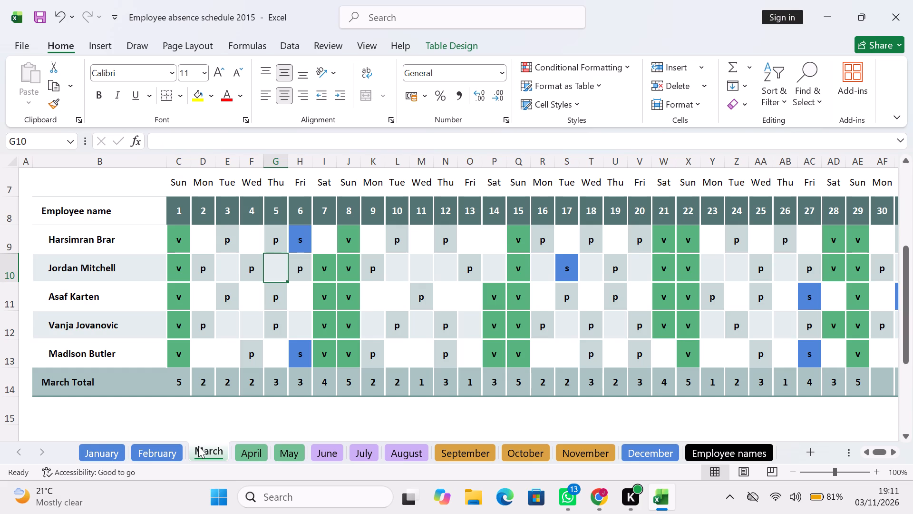
{"action": "key", "text": "Up"}
{"action": "key", "text": "Left"}
{"action": "key", "text": "Down"}
{"action": "key", "text": "Down"}
{"action": "key", "text": "Down"}
{"action": "key", "text": "Down"}
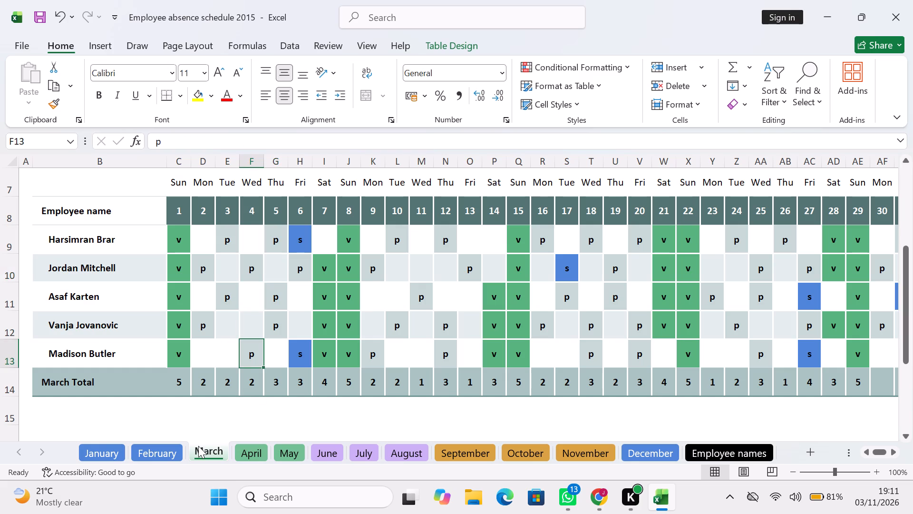
{"action": "key", "text": "Down"}
{"action": "key", "text": "Right"}
{"action": "key", "text": "Up"}
{"action": "key", "text": "Up"}
{"action": "key", "text": "Up"}
{"action": "key", "text": "Up"}
{"action": "key", "text": "Up"}
{"action": "key", "text": "Right"}
{"action": "key", "text": "Down"}
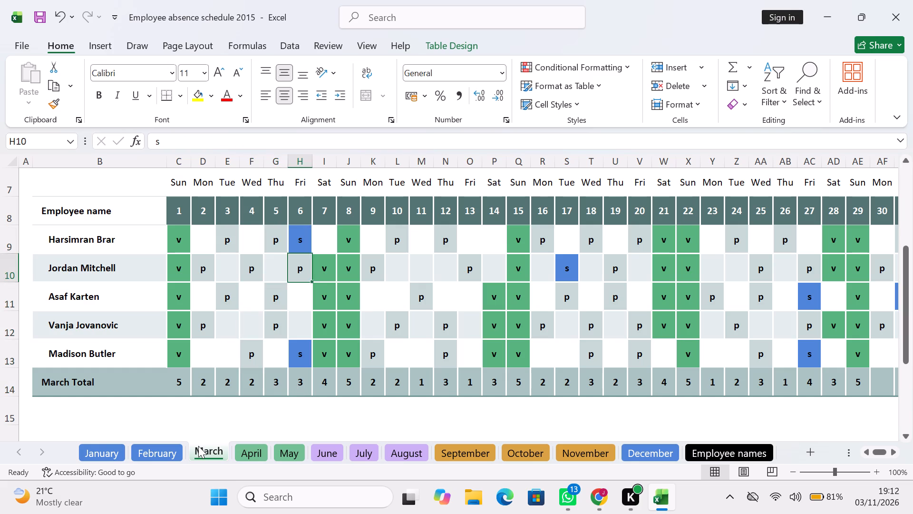
{"action": "key", "text": "Down"}
{"action": "key", "text": "Down"}
{"action": "key", "text": "Down"}
{"action": "key", "text": "Right"}
{"action": "key", "text": "Left"}
{"action": "key", "text": "Down"}
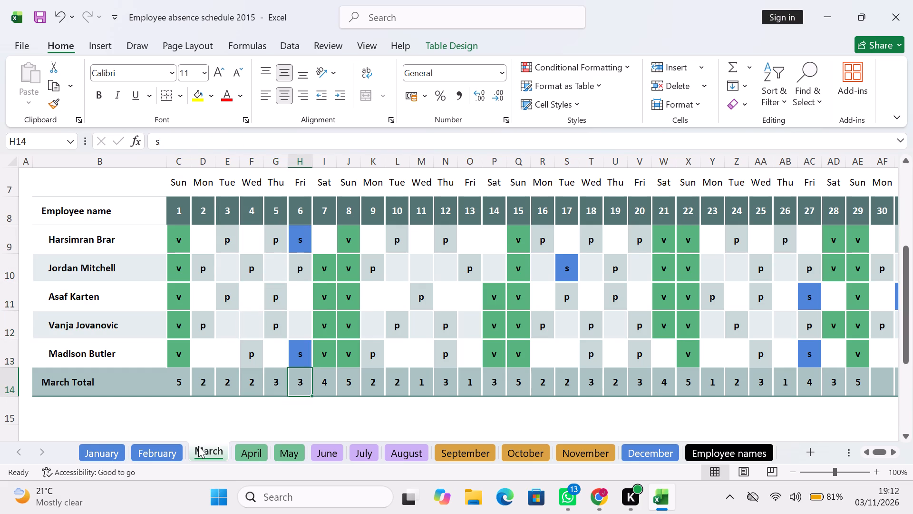
{"action": "key", "text": "Right"}
{"action": "key", "text": "Up"}
{"action": "key", "text": "Up"}
{"action": "key", "text": "Up"}
{"action": "key", "text": "Up"}
{"action": "key", "text": "Up"}
Check each employee's March codes against the March Total row for days 8 to 14.
{"action": "key", "text": "Right"}
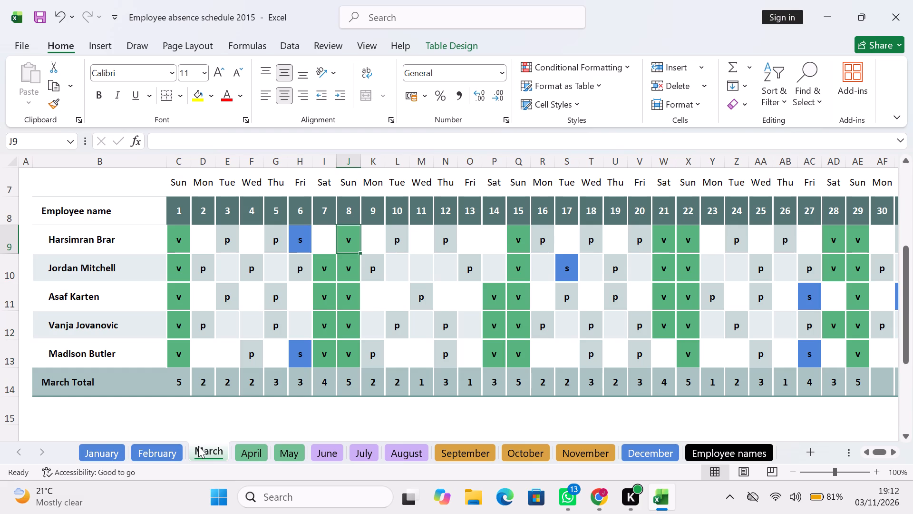
{"action": "key", "text": "Down"}
{"action": "key", "text": "Down"}
{"action": "key", "text": "Down"}
{"action": "key", "text": "Down"}
{"action": "key", "text": "Down"}
{"action": "key", "text": "Right"}
{"action": "key", "text": "Up"}
{"action": "key", "text": "Up"}
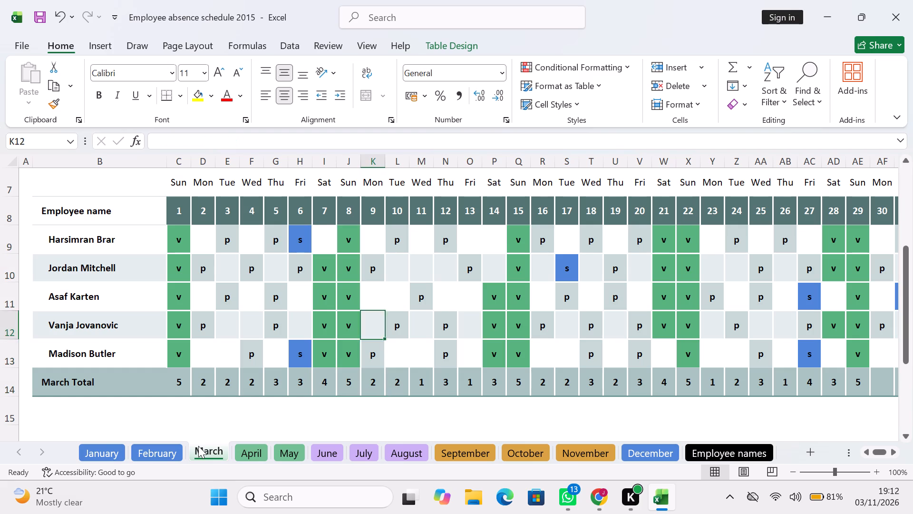
{"action": "key", "text": "Up"}
{"action": "key", "text": "Up"}
{"action": "key", "text": "Up"}
{"action": "key", "text": "Right"}
{"action": "key", "text": "Down"}
{"action": "key", "text": "Down"}
{"action": "key", "text": "Down"}
{"action": "key", "text": "Down"}
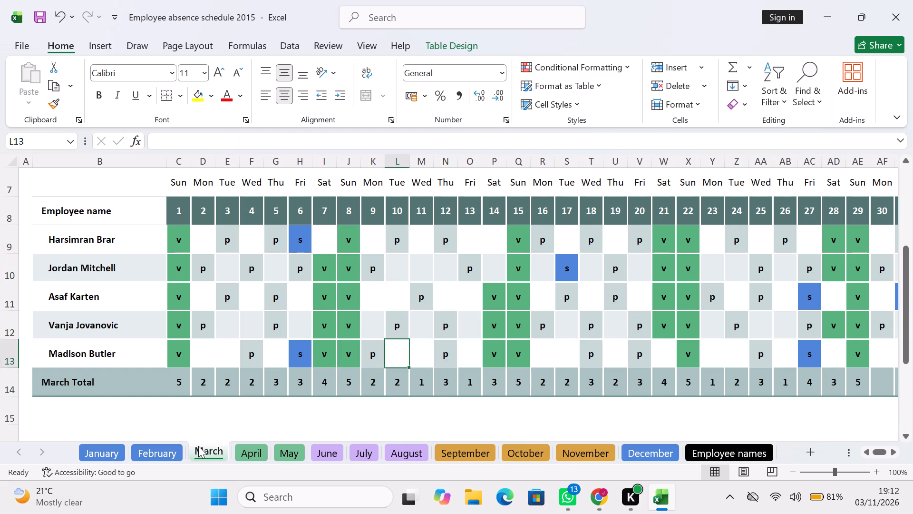
{"action": "key", "text": "Down"}
{"action": "key", "text": "Right"}
{"action": "key", "text": "Up"}
{"action": "key", "text": "Up"}
{"action": "key", "text": "Up"}
{"action": "key", "text": "Up"}
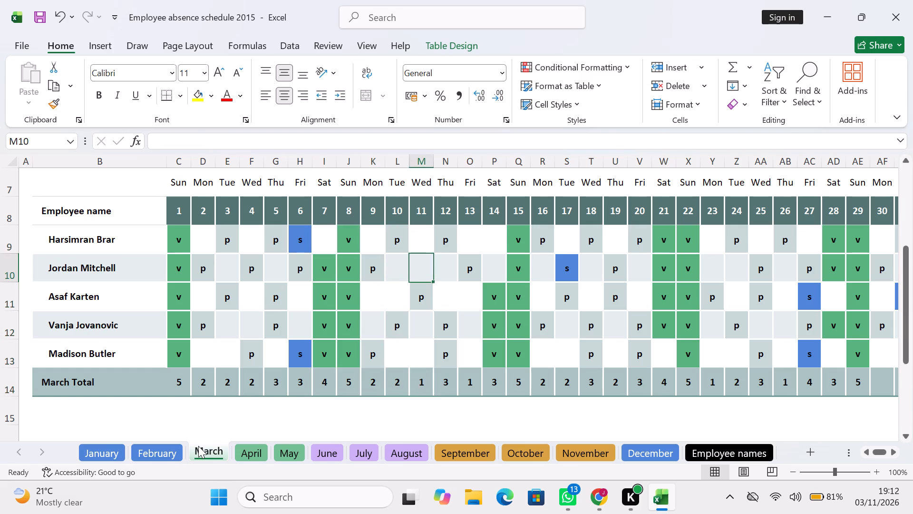
{"action": "key", "text": "Up"}
{"action": "key", "text": "Right"}
{"action": "key", "text": "Down"}
{"action": "key", "text": "Down"}
{"action": "key", "text": "Down"}
{"action": "key", "text": "Down"}
{"action": "key", "text": "Down"}
{"action": "key", "text": "Right"}
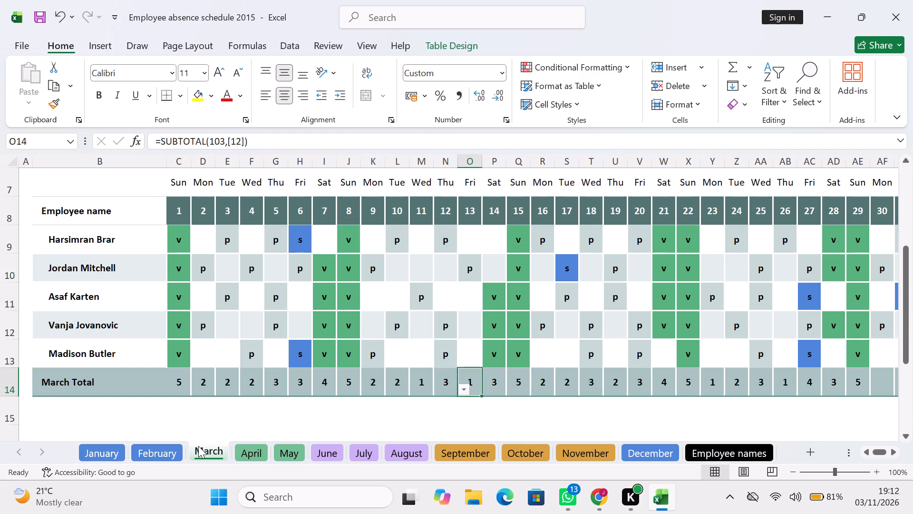
{"action": "key", "text": "Up"}
{"action": "key", "text": "Up"}
{"action": "key", "text": "Up"}
{"action": "key", "text": "Up"}
{"action": "key", "text": "Right"}
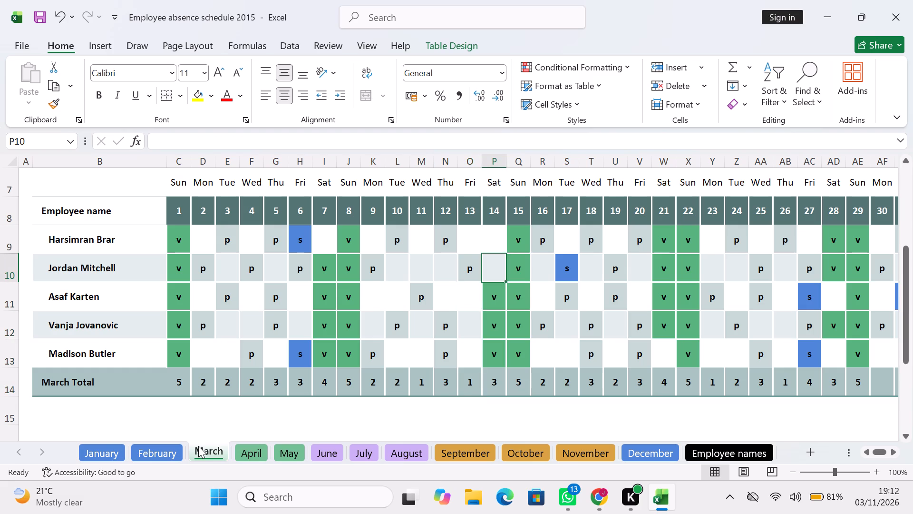
{"action": "key", "text": "Left"}
{"action": "key", "text": "Up"}
{"action": "key", "text": "Right"}
{"action": "key", "text": "Down"}
{"action": "key", "text": "Down"}
{"action": "key", "text": "Down"}
{"action": "key", "text": "Down"}
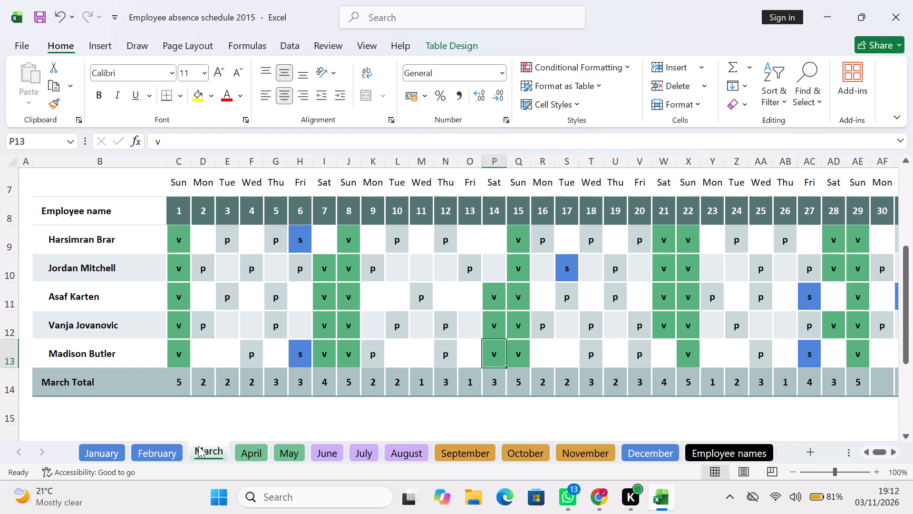
{"action": "key", "text": "Right"}
{"action": "key", "text": "Left"}
{"action": "key", "text": "Down"}
{"action": "key", "text": "Down"}
{"action": "key", "text": "Up"}
Check each employee's March codes against the March Total row for days 15 to 21.
{"action": "key", "text": "Right"}
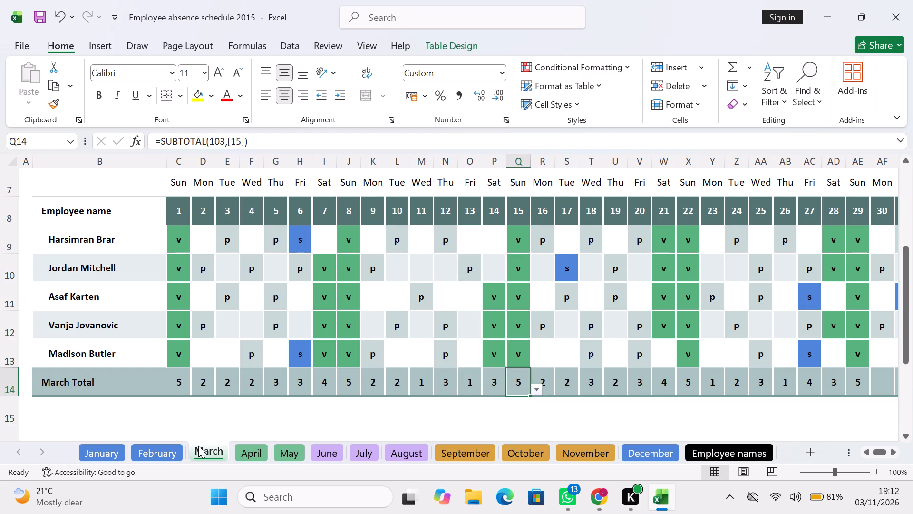
{"action": "key", "text": "Up"}
{"action": "key", "text": "Up"}
{"action": "key", "text": "Up"}
{"action": "key", "text": "Up"}
{"action": "key", "text": "Up"}
{"action": "key", "text": "Right"}
{"action": "key", "text": "Down"}
{"action": "key", "text": "Down"}
{"action": "key", "text": "Down"}
{"action": "key", "text": "Down"}
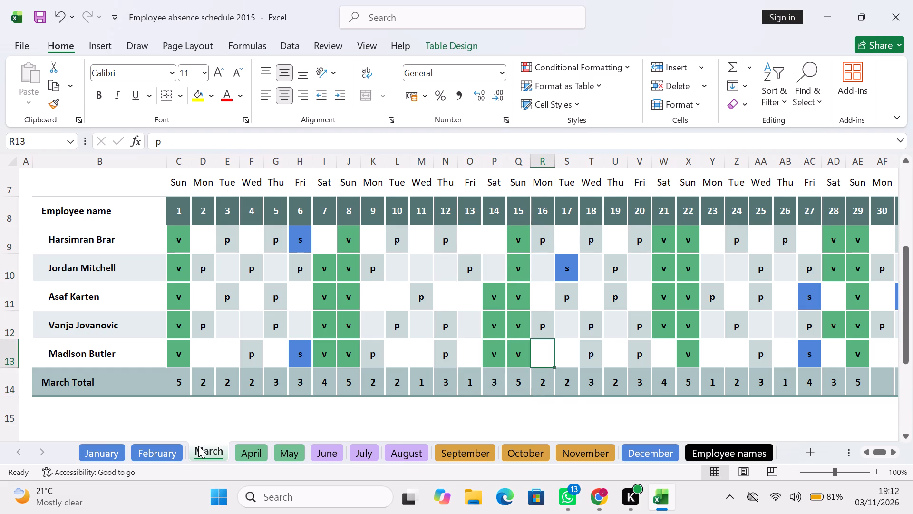
{"action": "key", "text": "Down"}
{"action": "key", "text": "Right"}
{"action": "key", "text": "Up"}
{"action": "key", "text": "Up"}
{"action": "key", "text": "Up"}
{"action": "key", "text": "Up"}
{"action": "key", "text": "Up"}
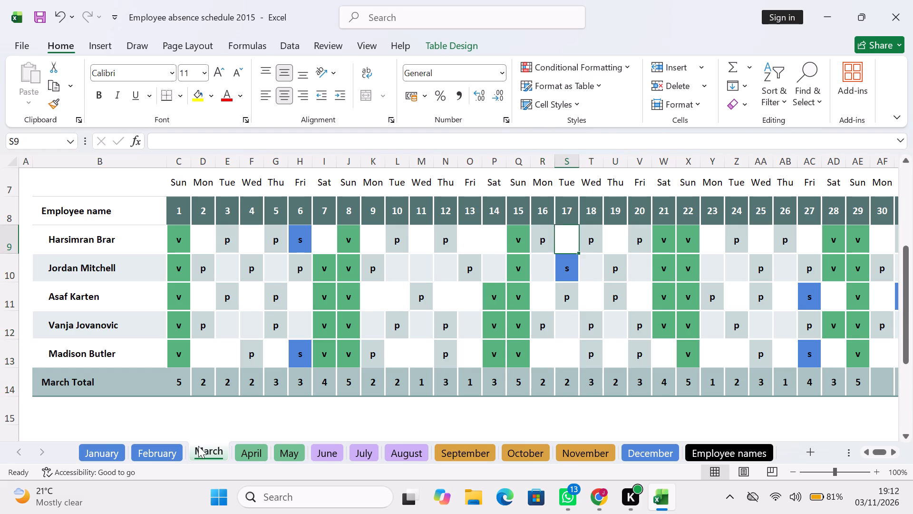
{"action": "key", "text": "Right"}
{"action": "key", "text": "Down"}
{"action": "key", "text": "Down"}
{"action": "key", "text": "Down"}
{"action": "key", "text": "Down"}
{"action": "key", "text": "Down"}
{"action": "key", "text": "Right"}
{"action": "key", "text": "Up"}
{"action": "key", "text": "Up"}
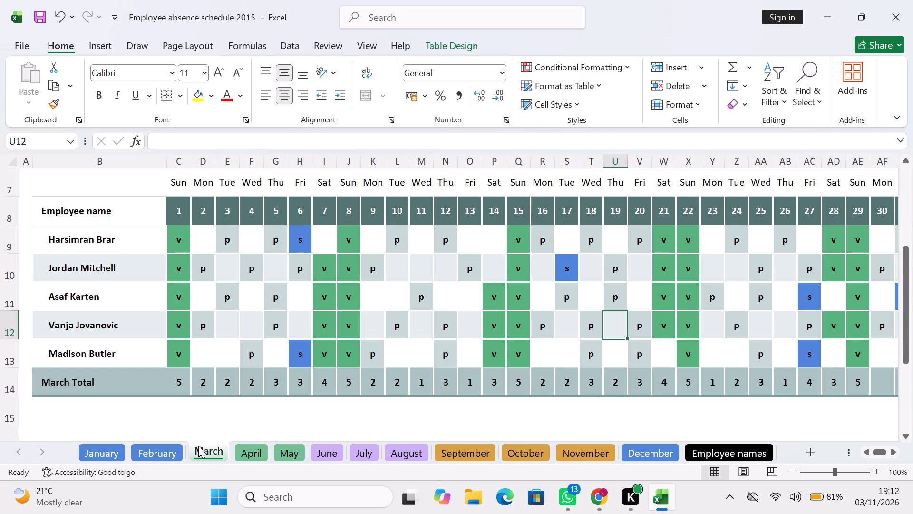
{"action": "key", "text": "Up"}
{"action": "key", "text": "Up"}
{"action": "key", "text": "Up"}
{"action": "key", "text": "Down"}
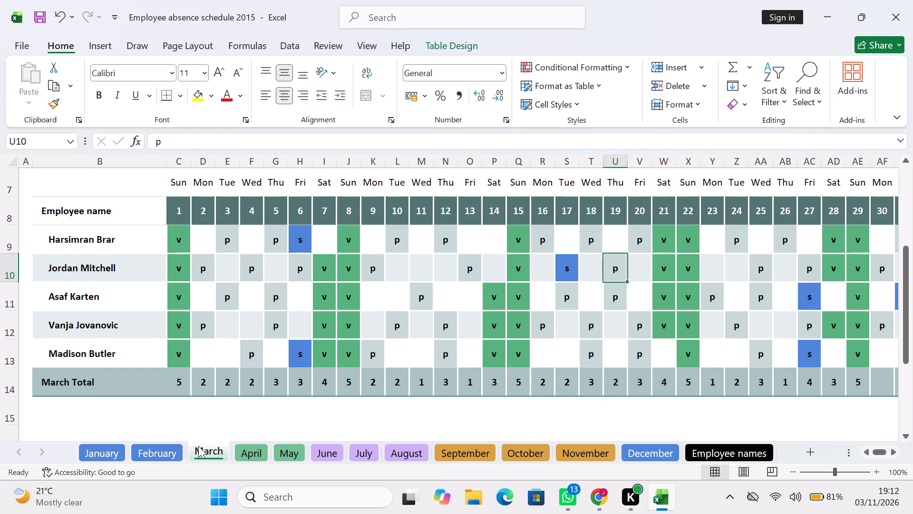
{"action": "key", "text": "Down"}
{"action": "key", "text": "Down"}
{"action": "key", "text": "Down"}
{"action": "key", "text": "Down"}
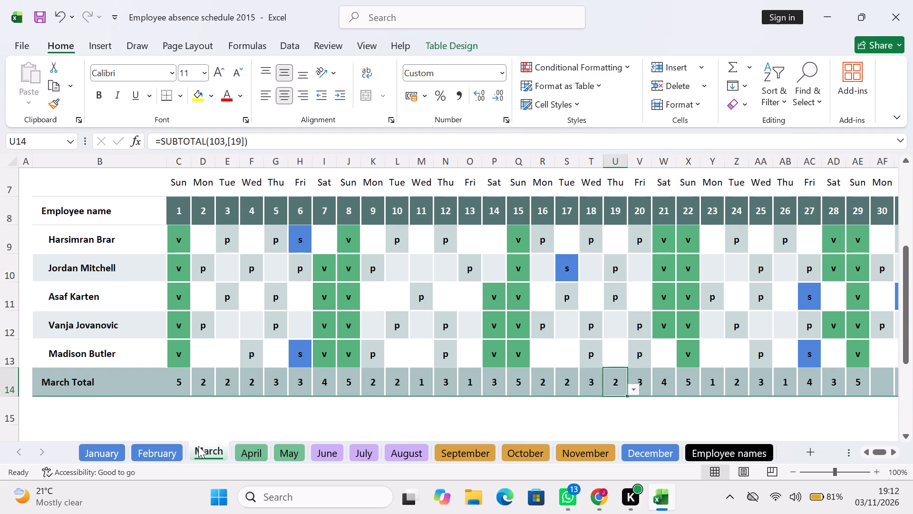
{"action": "key", "text": "Right"}
{"action": "key", "text": "Up"}
{"action": "key", "text": "Up"}
{"action": "key", "text": "Up"}
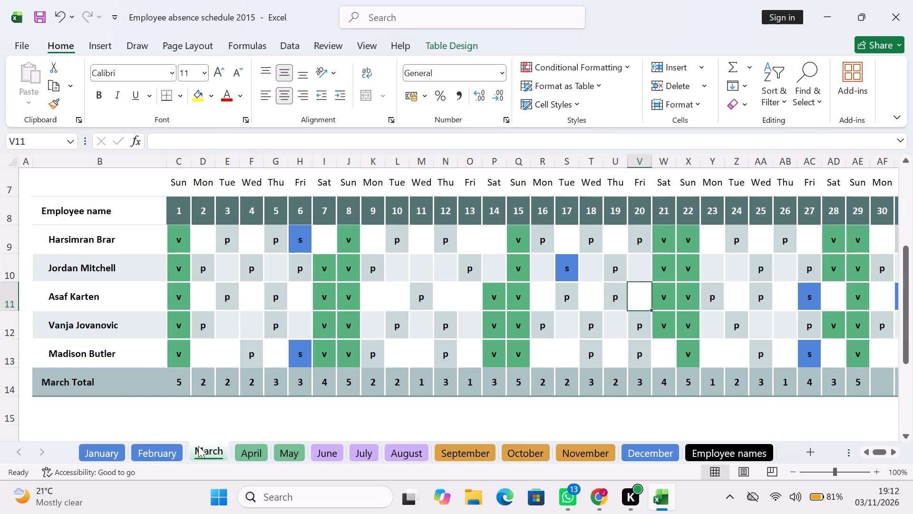
{"action": "key", "text": "Up"}
{"action": "key", "text": "Up"}
{"action": "key", "text": "Right"}
{"action": "key", "text": "Down"}
{"action": "key", "text": "Down"}
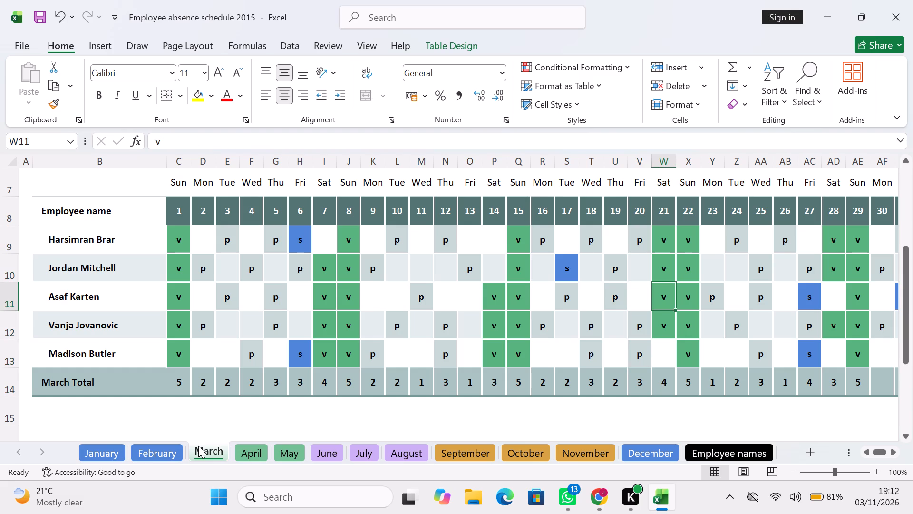
{"action": "key", "text": "Down"}
{"action": "key", "text": "Down"}
{"action": "key", "text": "Down"}
Check each employee's March codes against the March Total row for days 22 to 25.
{"action": "key", "text": "Right"}
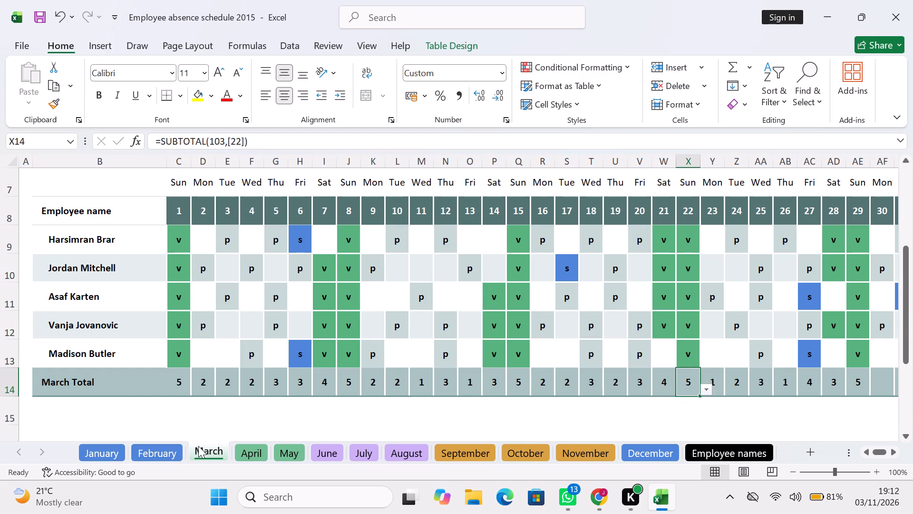
{"action": "key", "text": "Up"}
{"action": "key", "text": "Up"}
{"action": "key", "text": "Up"}
{"action": "key", "text": "Up"}
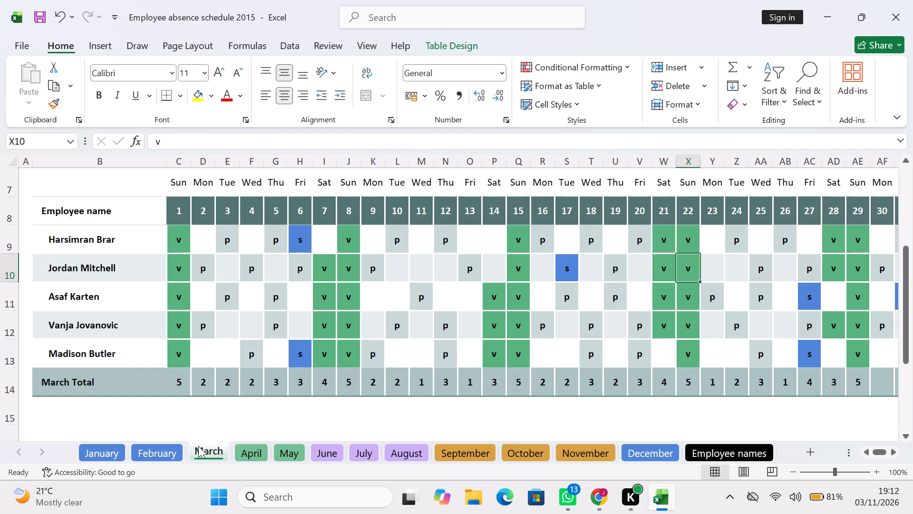
{"action": "key", "text": "Up"}
{"action": "key", "text": "Right"}
{"action": "key", "text": "Down"}
{"action": "key", "text": "Down"}
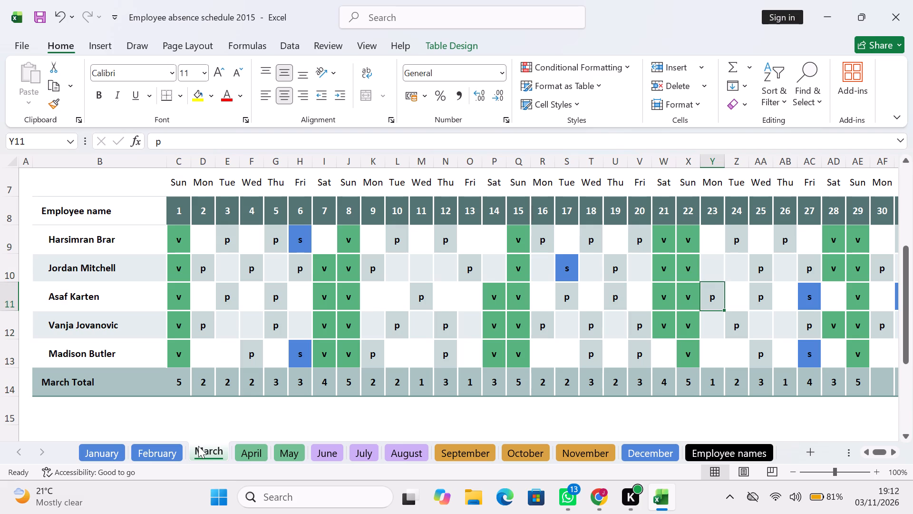
{"action": "key", "text": "Down"}
{"action": "key", "text": "Down"}
{"action": "key", "text": "Down"}
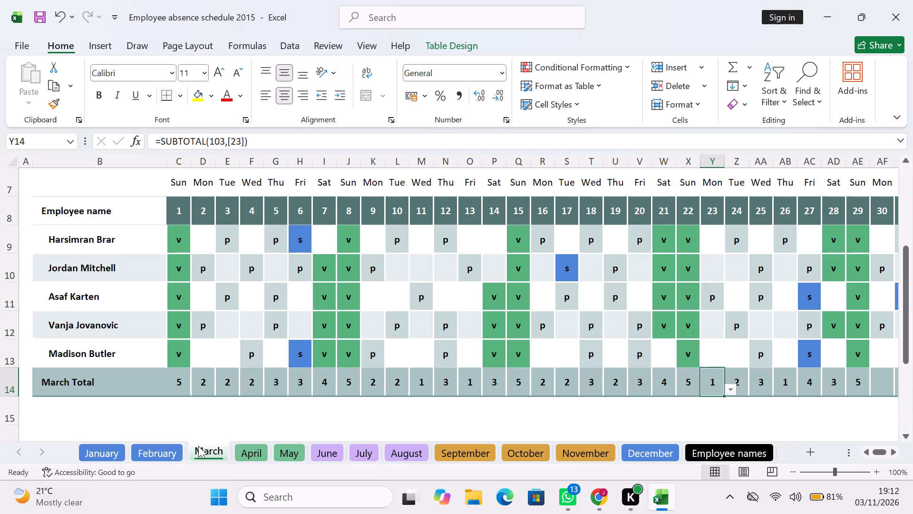
{"action": "key", "text": "Right"}
{"action": "key", "text": "Up"}
{"action": "key", "text": "Up"}
{"action": "key", "text": "Up"}
{"action": "key", "text": "Up"}
{"action": "key", "text": "Up"}
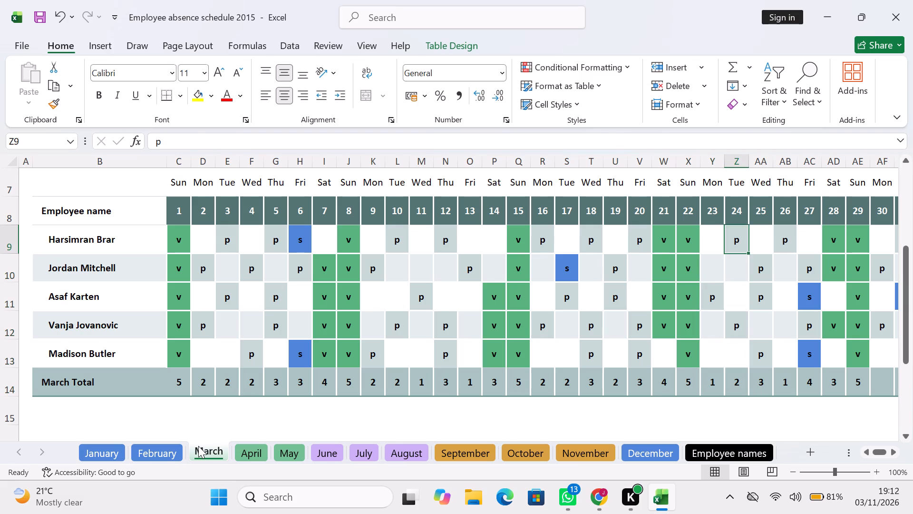
{"action": "key", "text": "Right"}
{"action": "key", "text": "Down"}
{"action": "key", "text": "Down"}
{"action": "key", "text": "Down"}
{"action": "key", "text": "Down"}
{"action": "key", "text": "Down"}
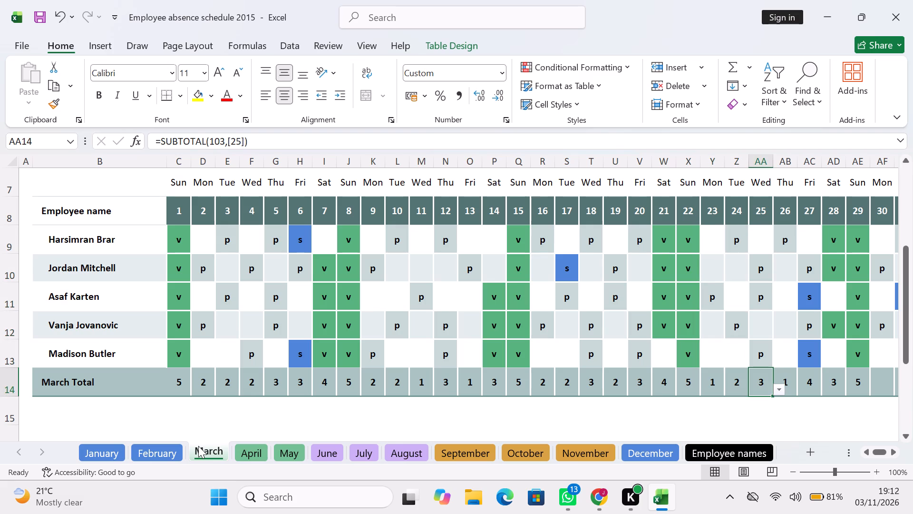
Check each employee's March codes against the March Total row for days 26 and 27.
{"action": "key", "text": "Right"}
{"action": "key", "text": "Up"}
{"action": "key", "text": "Up"}
{"action": "key", "text": "Up"}
{"action": "key", "text": "Up"}
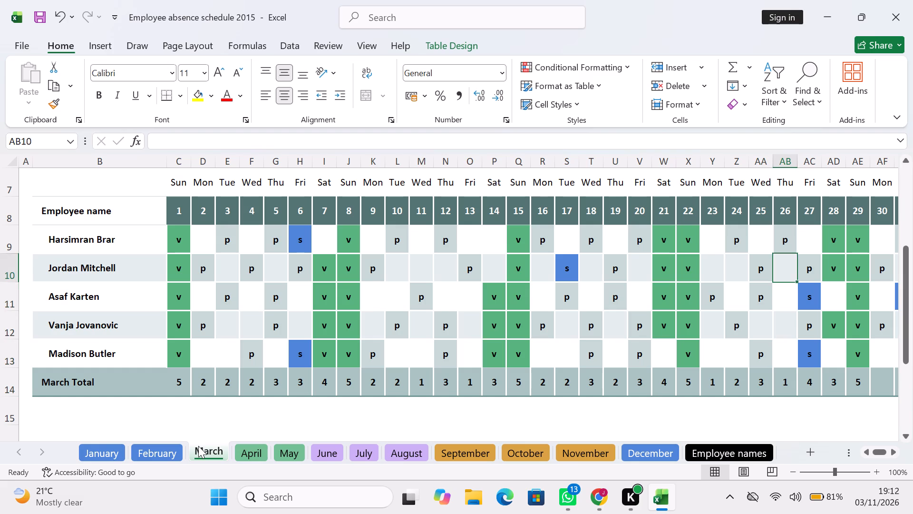
{"action": "key", "text": "Up"}
{"action": "key", "text": "Down"}
{"action": "key", "text": "Down"}
{"action": "key", "text": "Down"}
{"action": "key", "text": "Down"}
{"action": "key", "text": "Down"}
{"action": "key", "text": "Down"}
{"action": "key", "text": "Up"}
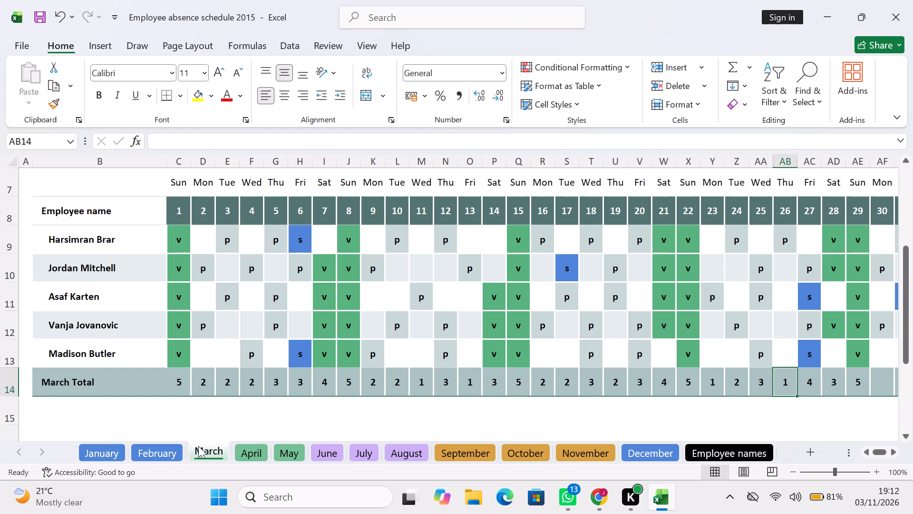
{"action": "key", "text": "Up"}
{"action": "key", "text": "Down"}
{"action": "key", "text": "Right"}
{"action": "key", "text": "Up"}
{"action": "key", "text": "Up"}
{"action": "key", "text": "Up"}
{"action": "key", "text": "Up"}
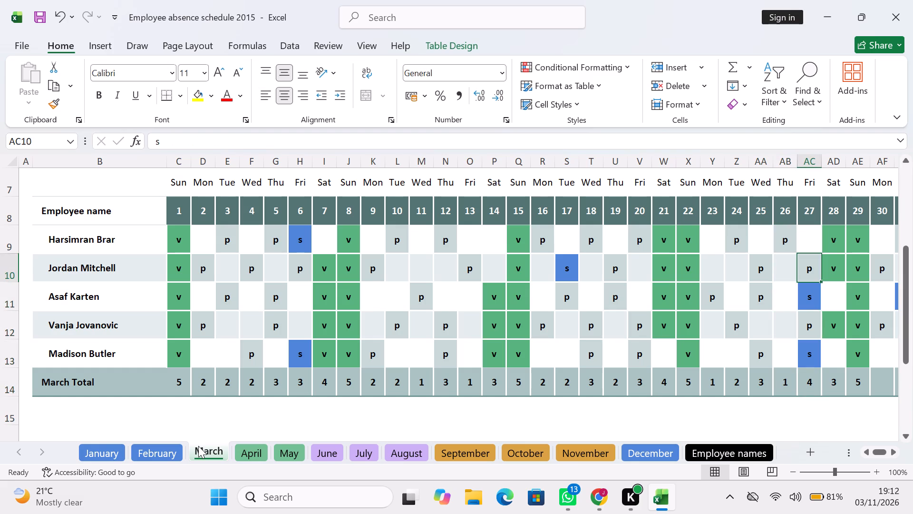
{"action": "key", "text": "Down"}
{"action": "key", "text": "Down"}
{"action": "key", "text": "Down"}
{"action": "key", "text": "Down"}
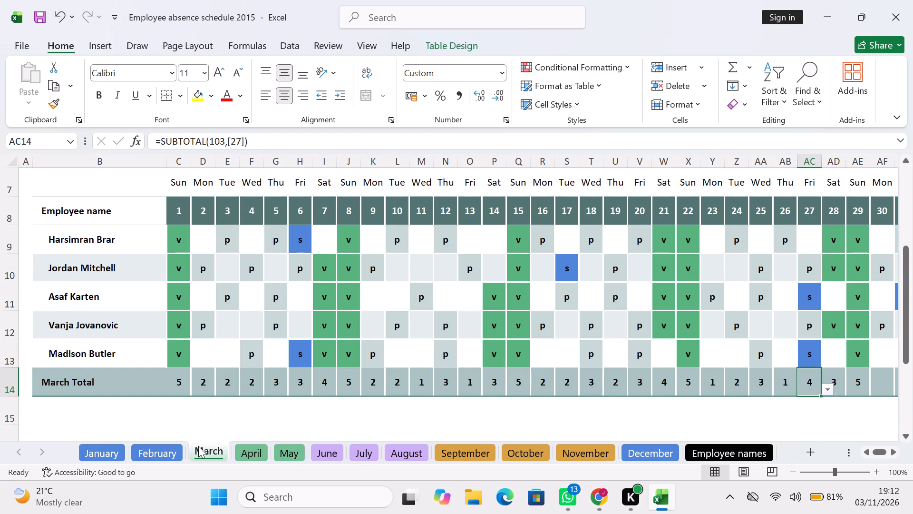
Check each employee's March codes against the March Total row for days 28 and 29.
{"action": "key", "text": "Right"}
{"action": "key", "text": "Up"}
{"action": "key", "text": "Up"}
{"action": "key", "text": "Up"}
{"action": "key", "text": "Up"}
{"action": "key", "text": "Up"}
{"action": "key", "text": "Down"}
{"action": "key", "text": "Down"}
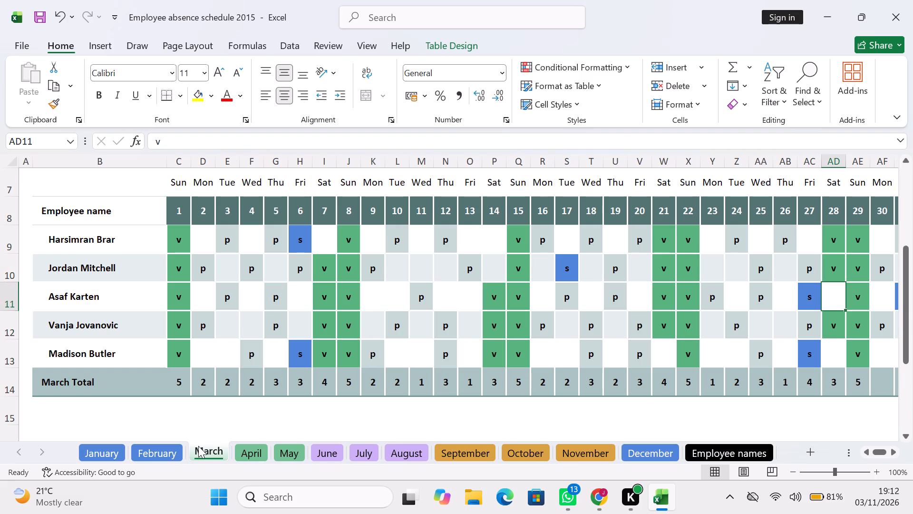
{"action": "key", "text": "Down"}
{"action": "key", "text": "Down"}
{"action": "key", "text": "Down"}
{"action": "key", "text": "Right"}
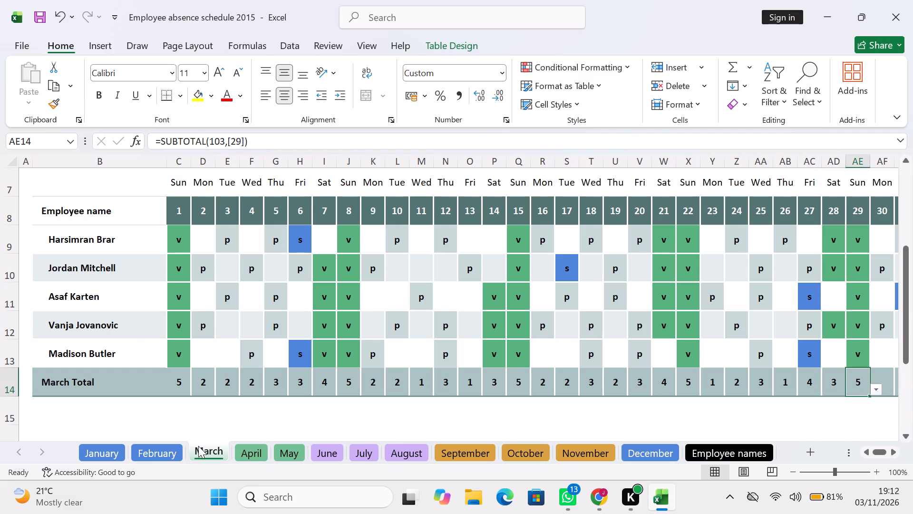
{"action": "key", "text": "Right"}
{"action": "key", "text": "Right"}
{"action": "key", "text": "Left"}
{"action": "key", "text": "Left"}
{"action": "key", "text": "Left"}
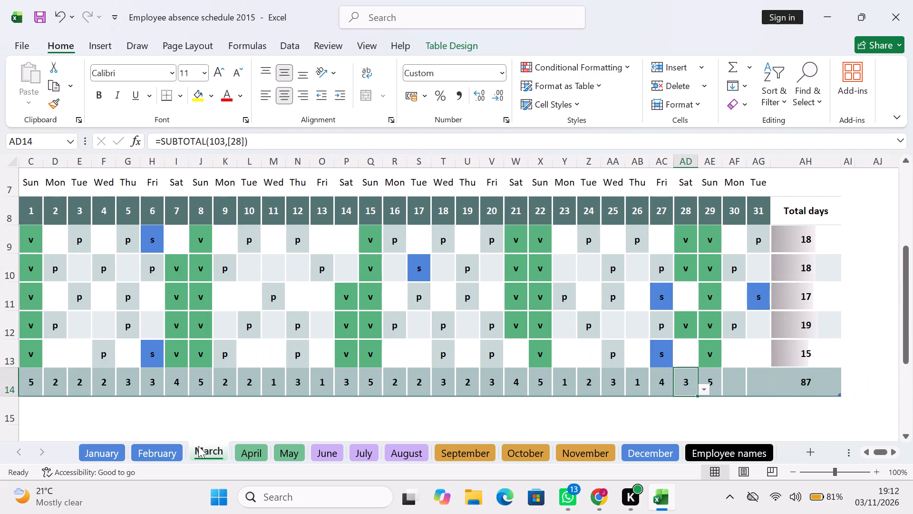
{"action": "key", "text": "Up"}
{"action": "key", "text": "Up"}
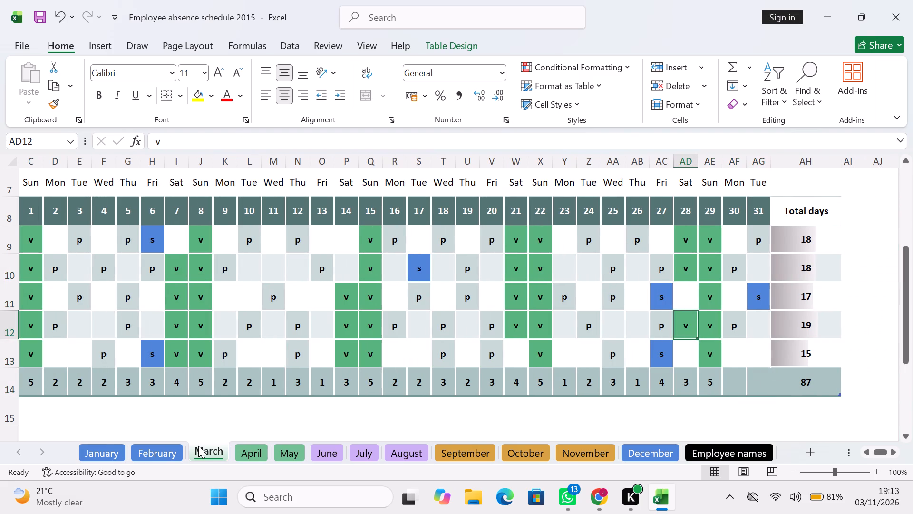
{"action": "key", "text": "Up"}
{"action": "key", "text": "Up"}
{"action": "key", "text": "Up"}
{"action": "key", "text": "Down"}
{"action": "key", "text": "Down"}
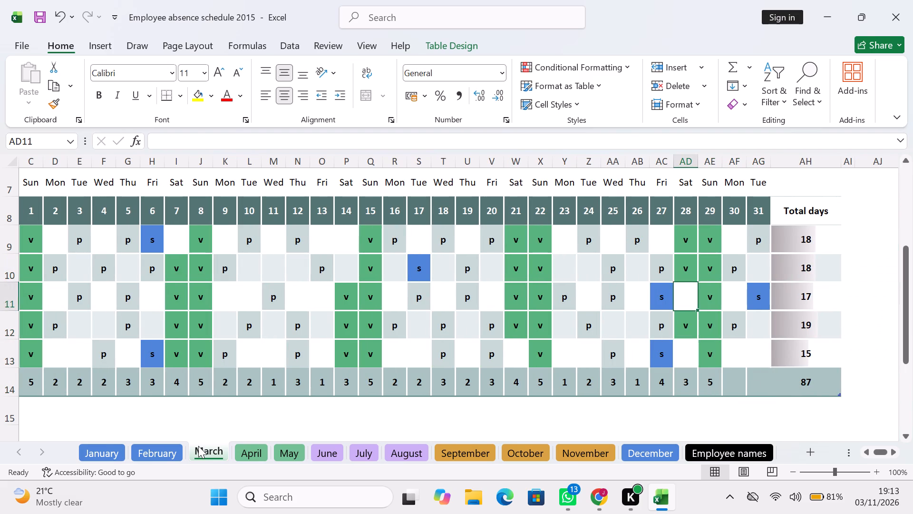
{"action": "key", "text": "Down"}
{"action": "key", "text": "Right"}
{"action": "key", "text": "Up"}
{"action": "key", "text": "Up"}
{"action": "key", "text": "Up"}
{"action": "key", "text": "Down"}
{"action": "key", "text": "Down"}
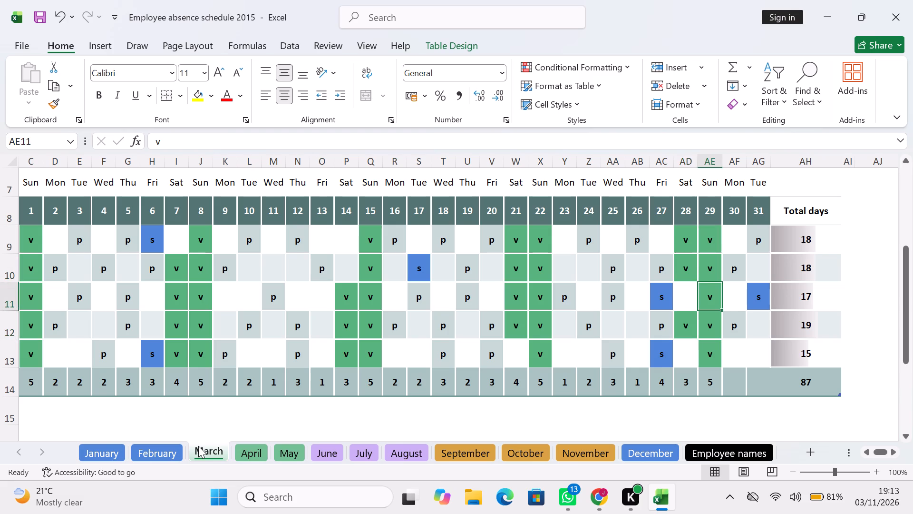
{"action": "key", "text": "Down"}
{"action": "key", "text": "Down"}
{"action": "key", "text": "Down"}
Set the March Total row's function to Count for days 30 and 31.
{"action": "key", "text": "Right"}
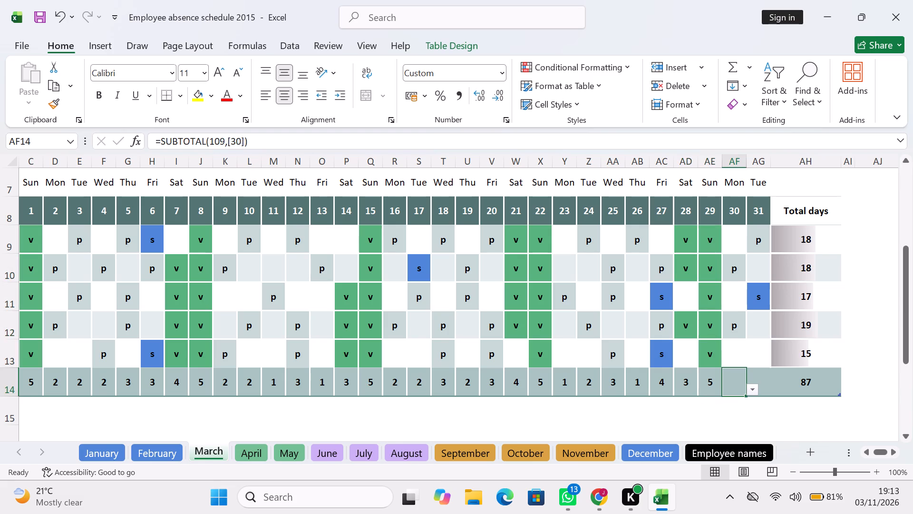
{"action": "left_click", "coordinate": [751, 392]}
{"action": "left_click", "coordinate": [739, 295]}
{"action": "left_click", "coordinate": [764, 372]}
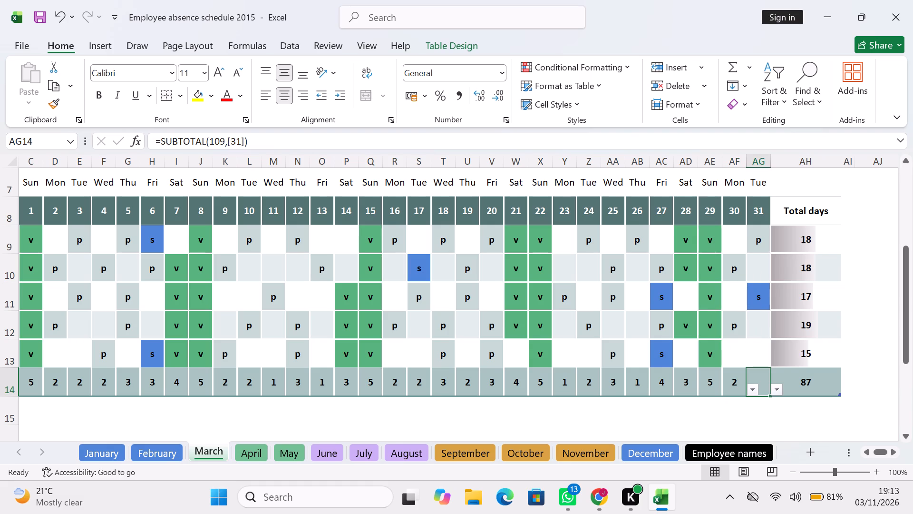
{"action": "left_click", "coordinate": [781, 392]}
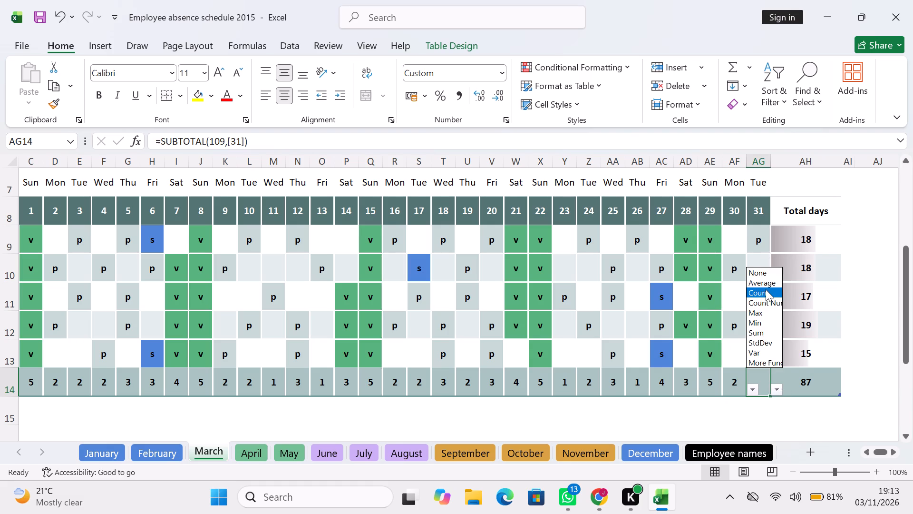
{"action": "left_click", "coordinate": [766, 289]}
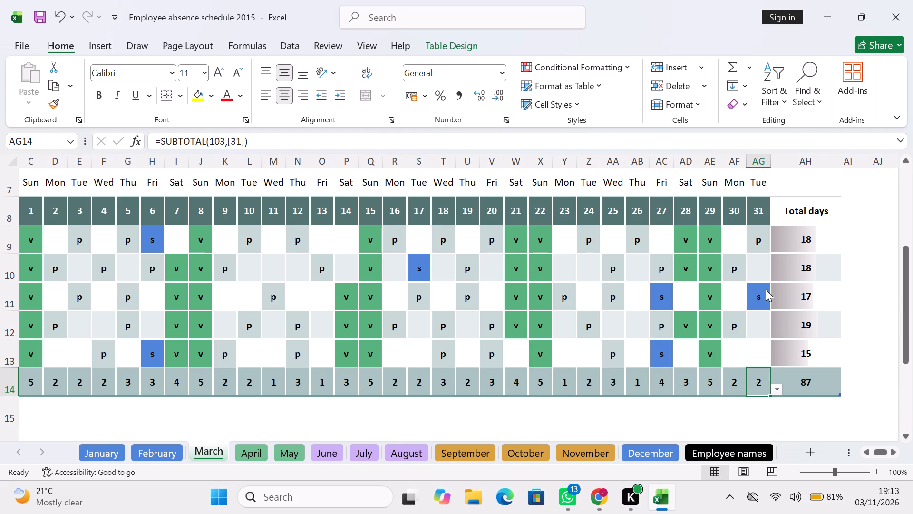
Review the March Total row from day 31 back across the earlier days and return to day 31.
{"action": "key", "text": "Left"}
{"action": "key", "text": "Left"}
{"action": "key", "text": "Left"}
{"action": "key", "text": "Left"}
{"action": "key", "text": "Left"}
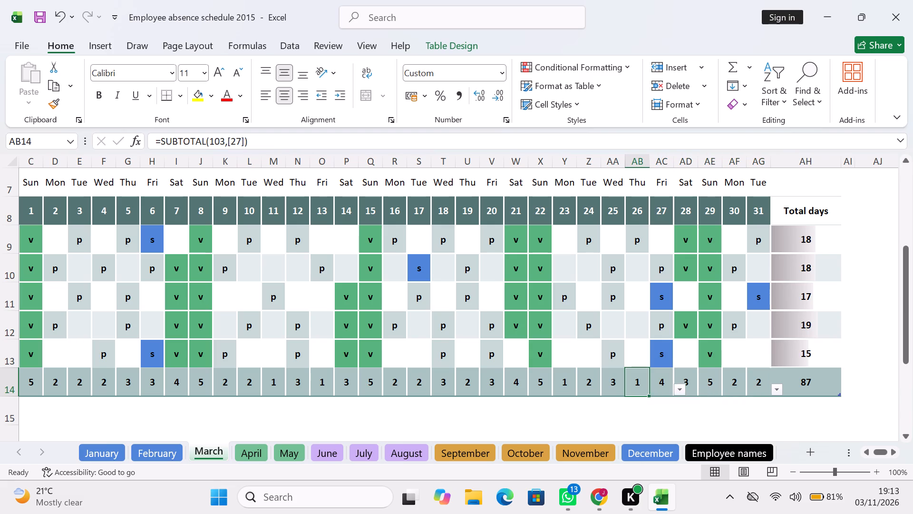
{"action": "key", "text": "Left"}
{"action": "key", "text": "Left"}
{"action": "key", "text": "Left"}
{"action": "key", "text": "Left"}
{"action": "key", "text": "Left"}
{"action": "key", "text": "Left"}
{"action": "key", "text": "Left"}
{"action": "key", "text": "Left"}
{"action": "key", "text": "Left"}
{"action": "key", "text": "Left"}
{"action": "key", "text": "Left"}
{"action": "key", "text": "Left"}
{"action": "key", "text": "Left"}
{"action": "key", "text": "Left"}
{"action": "key", "text": "Left"}
{"action": "key", "text": "Left"}
{"action": "key", "text": "Left"}
{"action": "key", "text": "Left"}
{"action": "key", "text": "Left"}
{"action": "key", "text": "Left"}
{"action": "key", "text": "Right"}
{"action": "key", "text": "Right"}
{"action": "key", "text": "Right"}
{"action": "key", "text": "Right"}
{"action": "key", "text": "Right"}
{"action": "key", "text": "Right"}
{"action": "key", "text": "Right"}
{"action": "key", "text": "Right"}
{"action": "key", "text": "Right"}
{"action": "key", "text": "Right"}
{"action": "key", "text": "Right"}
{"action": "key", "text": "Right"}
{"action": "key", "text": "Right"}
{"action": "key", "text": "Right"}
{"action": "key", "text": "Right"}
{"action": "key", "text": "Right"}
{"action": "key", "text": "Right"}
{"action": "key", "text": "Right"}
{"action": "key", "text": "Right"}
{"action": "key", "text": "Right"}
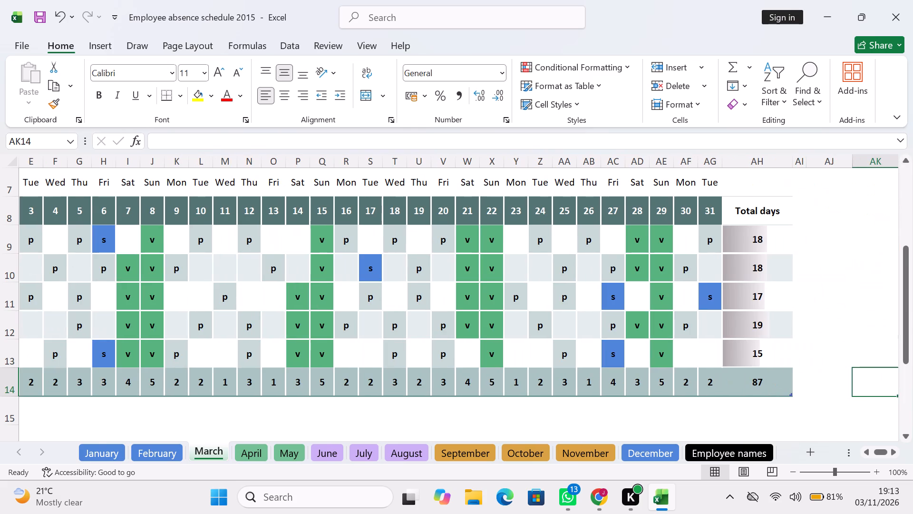
{"action": "key", "text": "Left"}
{"action": "key", "text": "Left"}
{"action": "key", "text": "Left"}
{"action": "key", "text": "Left"}
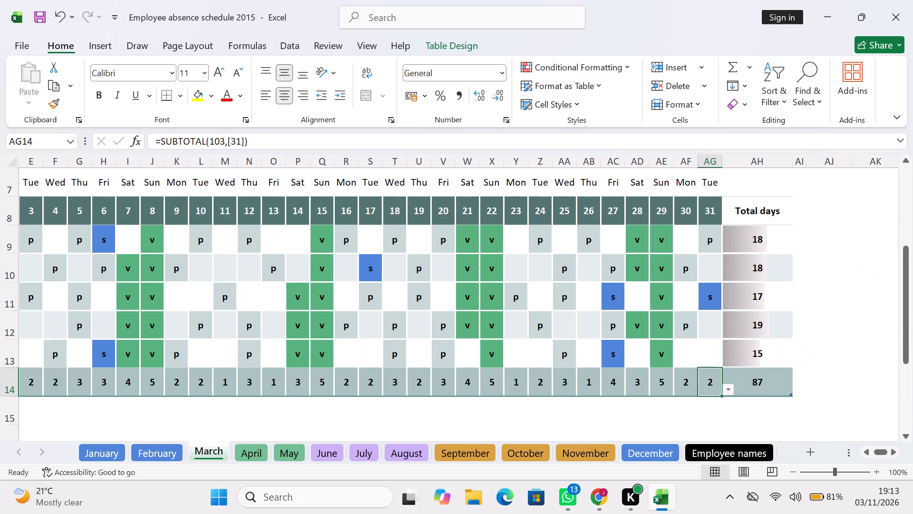
Apply Quick Analysis data bars to the March Total days column, from the first employee through the total row.
{"action": "left_click_drag", "start_coordinate": [771, 388], "coordinate": [772, 306]}
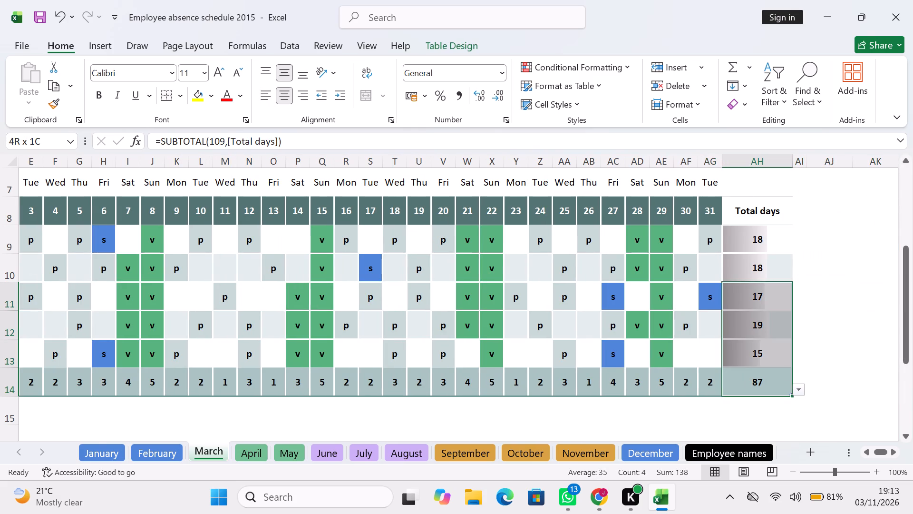
{"action": "left_click_drag", "start_coordinate": [772, 306], "coordinate": [758, 247]}
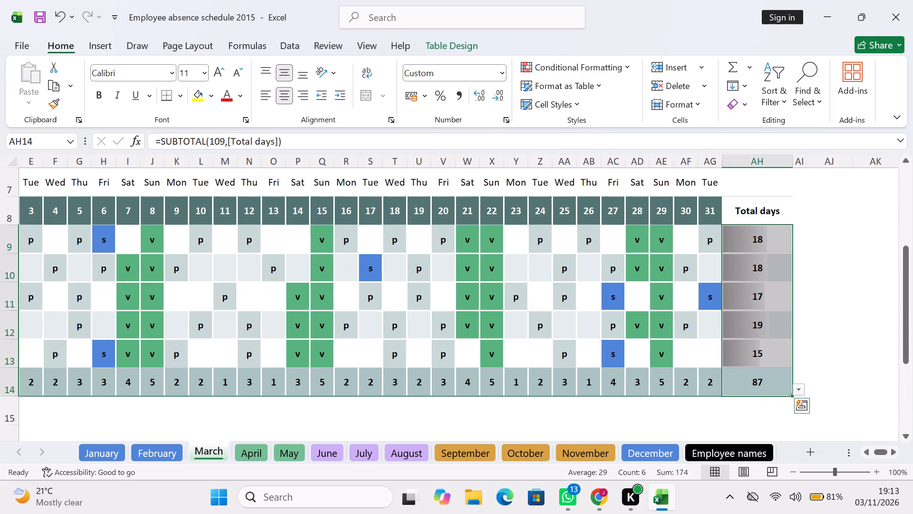
{"action": "right_click", "coordinate": [761, 305]}
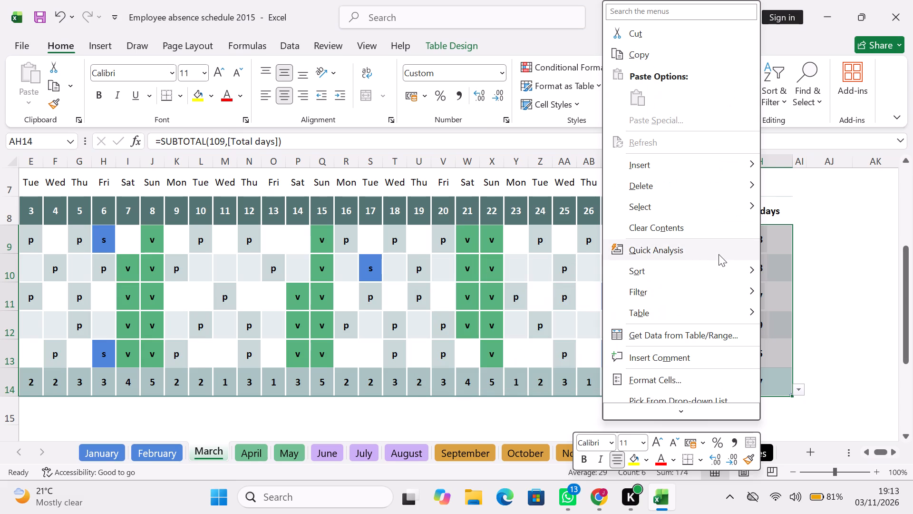
{"action": "left_click", "coordinate": [719, 257]}
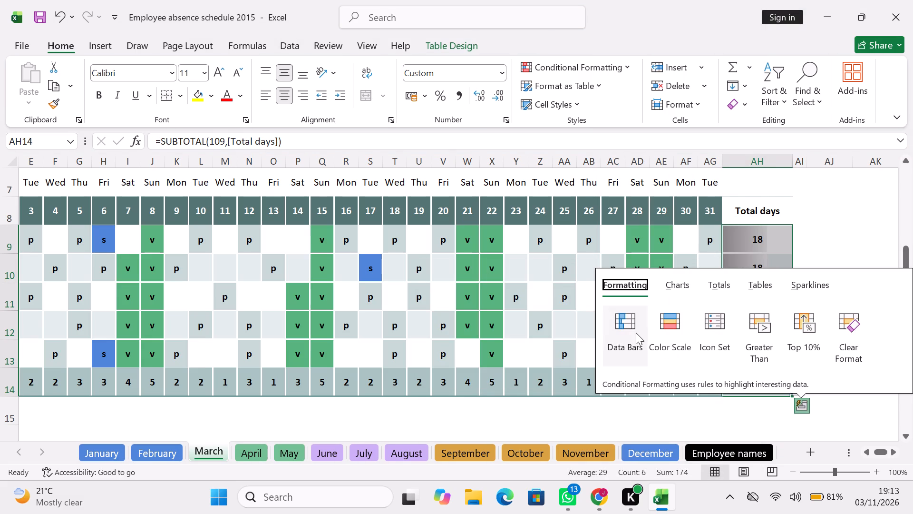
{"action": "left_click", "coordinate": [636, 333]}
{"action": "key", "text": "Left"}
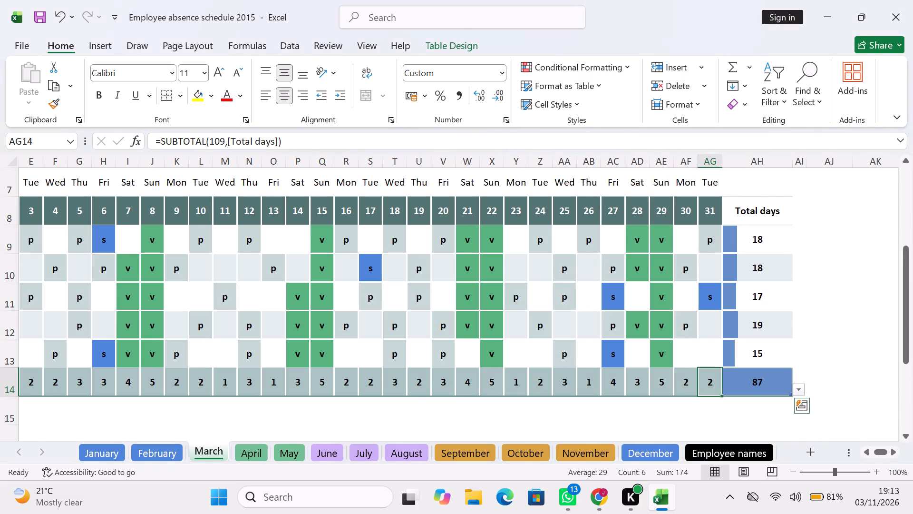
Review the March Total row from day 31 back across all the days to the row label.
{"action": "key", "text": "Left"}
{"action": "key", "text": "Left"}
{"action": "key", "text": "Left"}
{"action": "key", "text": "Left"}
{"action": "key", "text": "Left"}
{"action": "key", "text": "Left"}
{"action": "key", "text": "Left"}
{"action": "key", "text": "Left"}
{"action": "key", "text": "Left"}
{"action": "key", "text": "Left"}
{"action": "key", "text": "Left"}
{"action": "key", "text": "Left"}
{"action": "key", "text": "Left"}
{"action": "key", "text": "Left"}
{"action": "key", "text": "Left"}
{"action": "key", "text": "Left"}
{"action": "key", "text": "Left"}
{"action": "key", "text": "Left"}
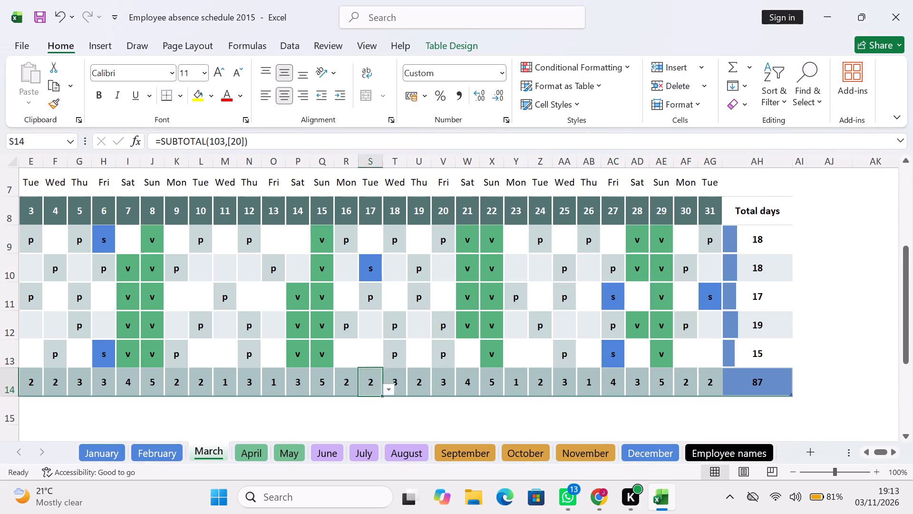
{"action": "key", "text": "Left"}
{"action": "key", "text": "Left"}
{"action": "key", "text": "Left"}
{"action": "key", "text": "Left"}
{"action": "key", "text": "Left"}
{"action": "key", "text": "Left"}
{"action": "key", "text": "Left"}
{"action": "key", "text": "Left"}
{"action": "key", "text": "Left"}
{"action": "key", "text": "Left"}
{"action": "key", "text": "Left"}
{"action": "key", "text": "Left"}
{"action": "key", "text": "Left"}
{"action": "key", "text": "Left"}
{"action": "key", "text": "Left"}
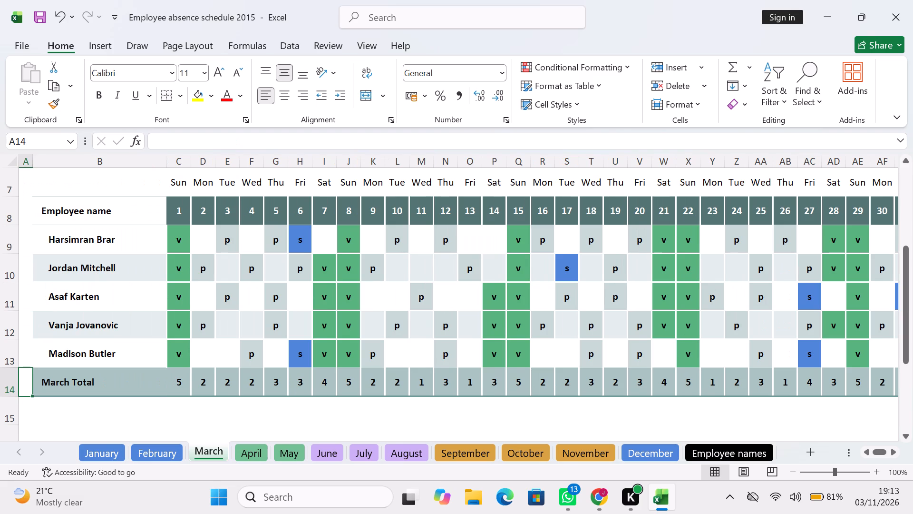
Look over the March employee name column from the total row up to the weekday row.
{"action": "key", "text": "Right"}
{"action": "key", "text": "Up"}
{"action": "key", "text": "Up"}
{"action": "key", "text": "Up"}
{"action": "key", "text": "Up"}
{"action": "key", "text": "Up"}
{"action": "key", "text": "Up"}
{"action": "key", "text": "Up"}
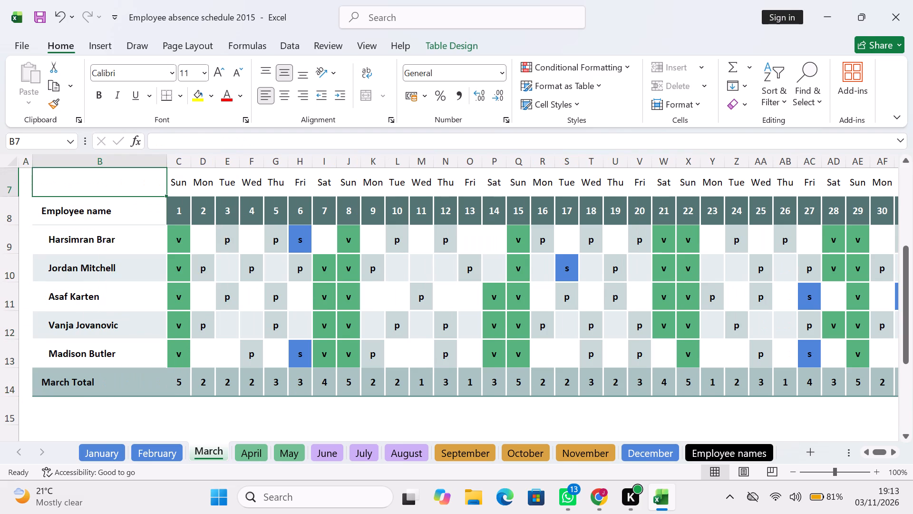
Check each employee's March code for day 1 against the day header and the March Total row.
{"action": "key", "text": "Right"}
{"action": "key", "text": "Down"}
{"action": "key", "text": "Down"}
{"action": "key", "text": "Up"}
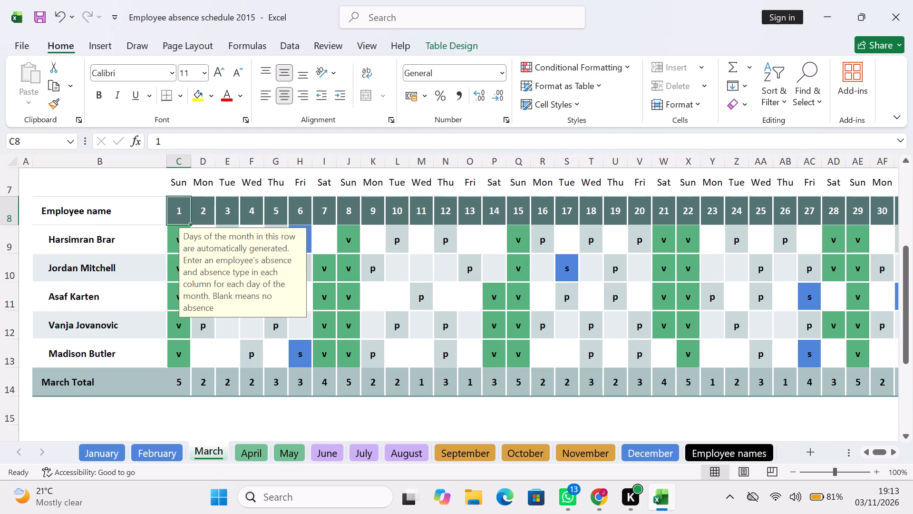
{"action": "key", "text": "Down"}
{"action": "key", "text": "Down"}
{"action": "key", "text": "Down"}
{"action": "key", "text": "Down"}
{"action": "key", "text": "Up"}
{"action": "key", "text": "Up"}
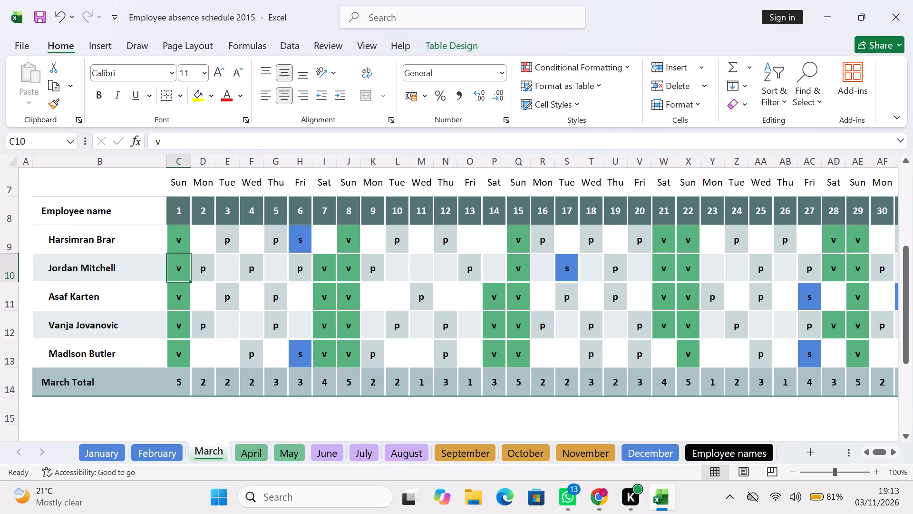
{"action": "key", "text": "Right"}
{"action": "key", "text": "Right"}
{"action": "key", "text": "Left"}
{"action": "key", "text": "Left"}
{"action": "key", "text": "Down"}
{"action": "key", "text": "Down"}
{"action": "key", "text": "Down"}
{"action": "key", "text": "Down"}
{"action": "key", "text": "Down"}
{"action": "key", "text": "Down"}
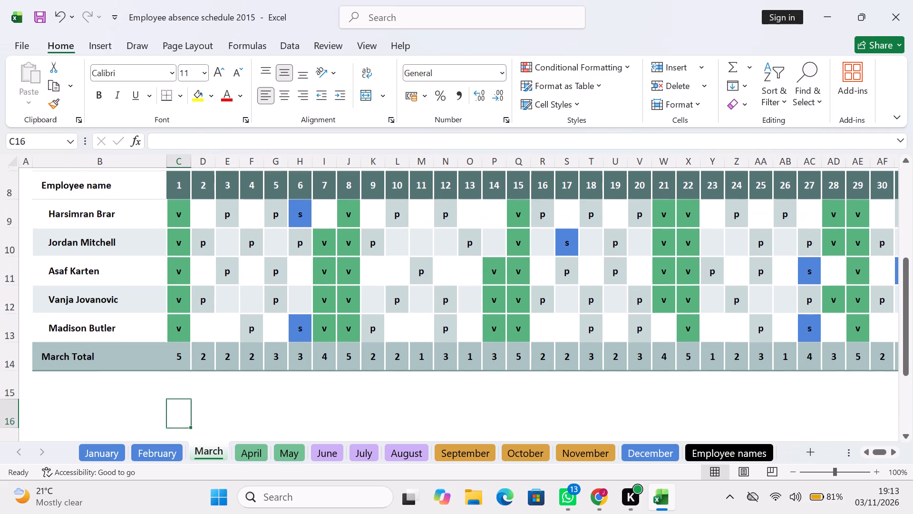
{"action": "key", "text": "Down"}
{"action": "key", "text": "Down"}
{"action": "key", "text": "Down"}
{"action": "key", "text": "Up"}
{"action": "key", "text": "Up"}
{"action": "key", "text": "Up"}
{"action": "key", "text": "Up"}
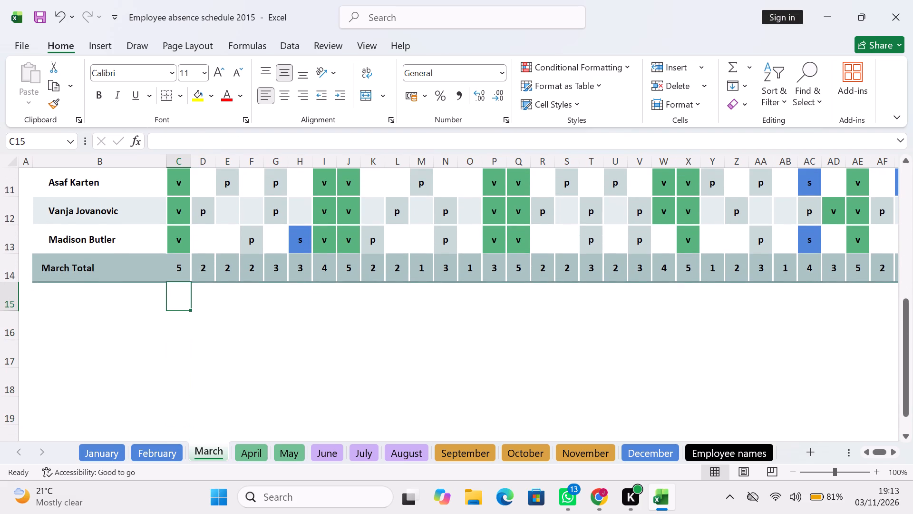
{"action": "key", "text": "Up"}
{"action": "key", "text": "Up"}
{"action": "key", "text": "Up"}
{"action": "key", "text": "Up"}
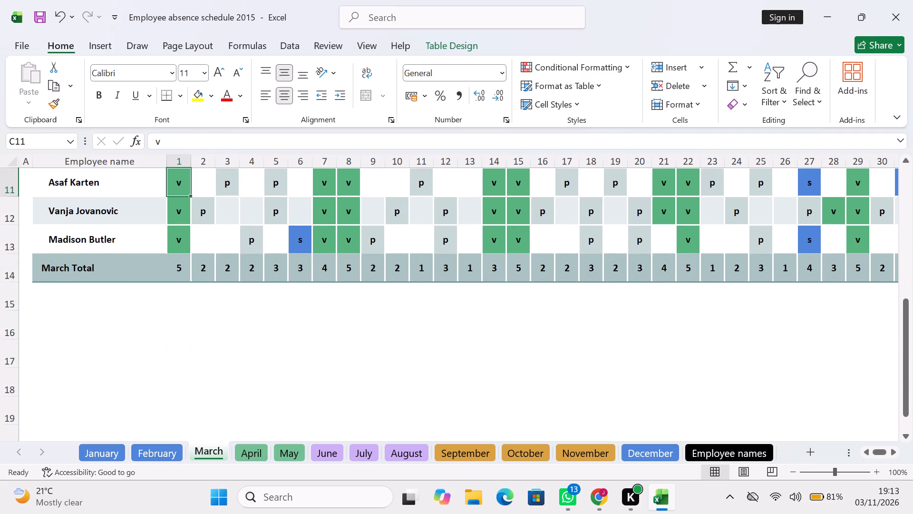
Review the March sheet from the absence legend and Dates of absence heading down through the day 1 codes and total.
{"action": "key", "text": "Up"}
{"action": "key", "text": "Up"}
{"action": "key", "text": "Up"}
{"action": "key", "text": "Up"}
{"action": "key", "text": "Up"}
{"action": "key", "text": "Up"}
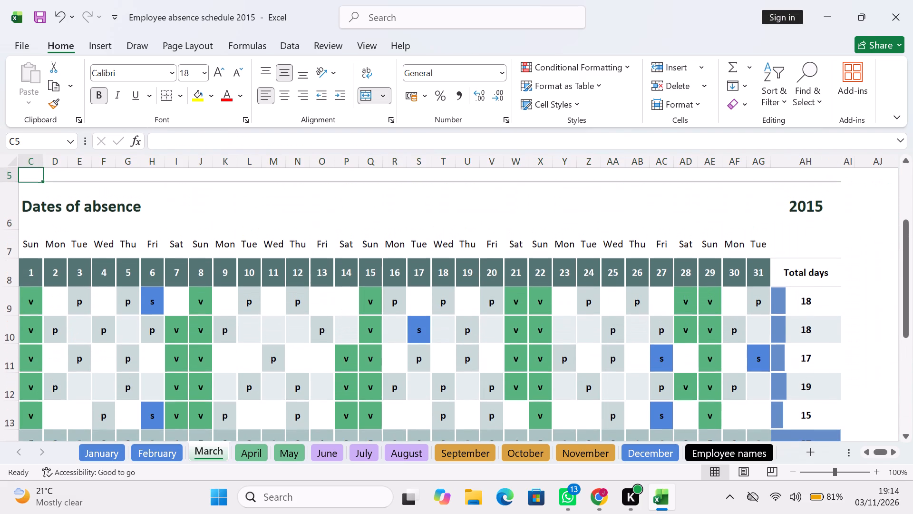
{"action": "key", "text": "Up"}
{"action": "key", "text": "Down"}
{"action": "key", "text": "Down"}
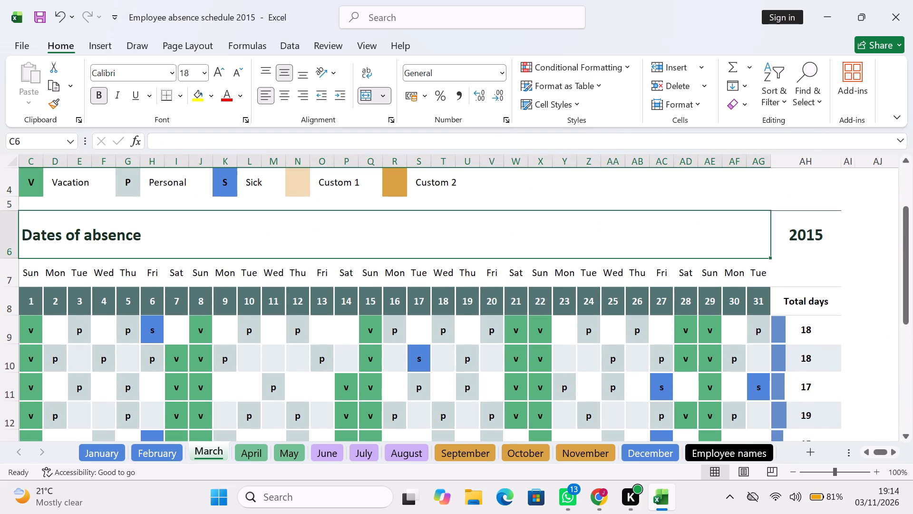
{"action": "key", "text": "Down"}
{"action": "key", "text": "Down"}
{"action": "key", "text": "Down"}
{"action": "key", "text": "Down"}
{"action": "key", "text": "Down"}
{"action": "key", "text": "Down"}
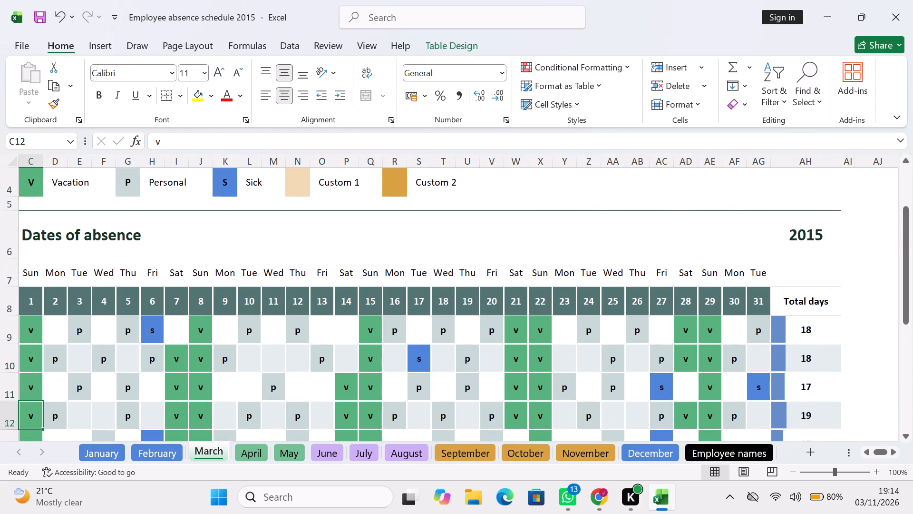
{"action": "key", "text": "Down"}
{"action": "key", "text": "Down"}
{"action": "key", "text": "Down"}
{"action": "key", "text": "Up"}
{"action": "key", "text": "Up"}
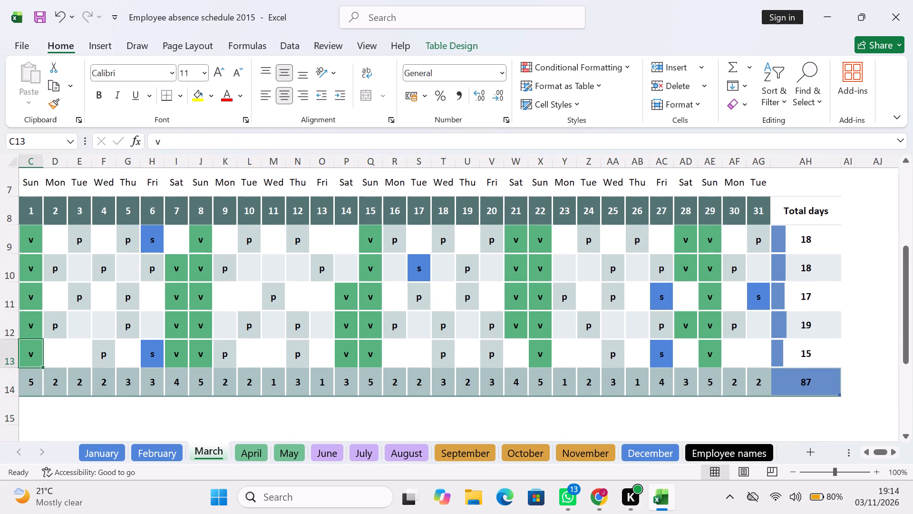
{"action": "key", "text": "Up"}
{"action": "key", "text": "Up"}
{"action": "key", "text": "Up"}
{"action": "key", "text": "Up"}
{"action": "key", "text": "Up"}
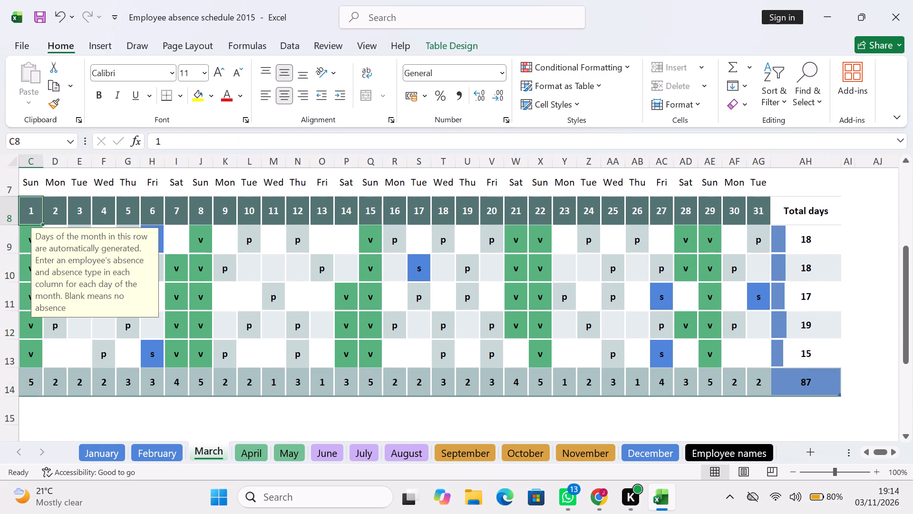
Check the employees' March codes for days 4 and 5 against the March Total row.
{"action": "key", "text": "Right"}
{"action": "key", "text": "Right"}
{"action": "key", "text": "Right"}
{"action": "key", "text": "Down"}
{"action": "key", "text": "Down"}
{"action": "key", "text": "Down"}
{"action": "key", "text": "Down"}
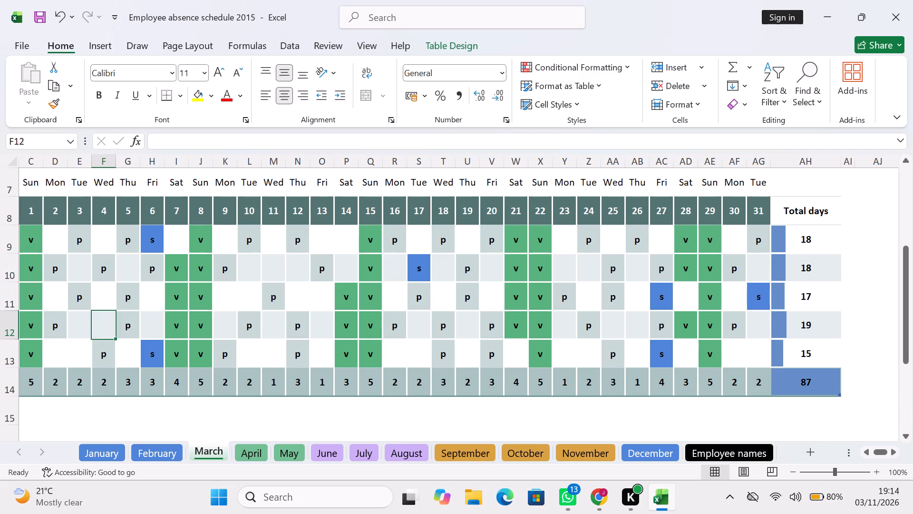
{"action": "key", "text": "Down"}
{"action": "key", "text": "Down"}
{"action": "key", "text": "Right"}
{"action": "key", "text": "Down"}
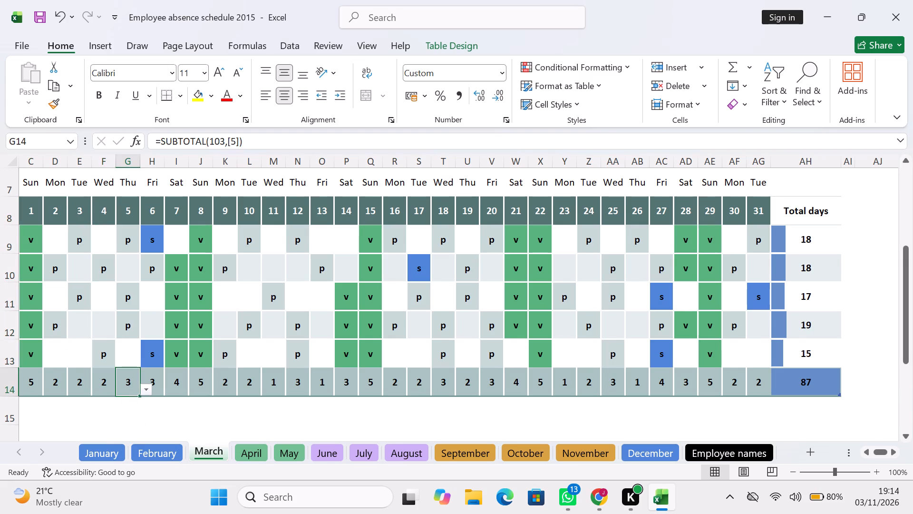
{"action": "key", "text": "Down"}
{"action": "key", "text": "Left"}
{"action": "key", "text": "Left"}
{"action": "key", "text": "Right"}
{"action": "key", "text": "Right"}
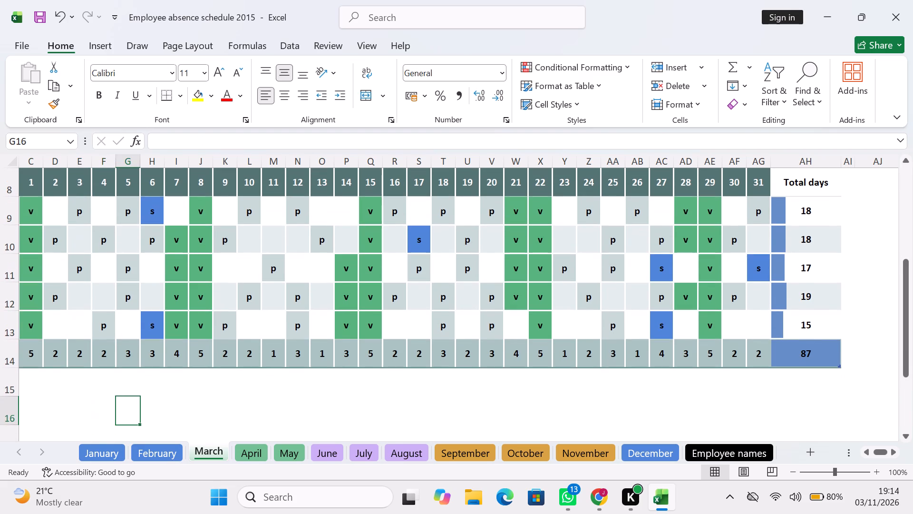
{"action": "key", "text": "Up"}
{"action": "key", "text": "Up"}
{"action": "key", "text": "Up"}
{"action": "key", "text": "Up"}
{"action": "key", "text": "Up"}
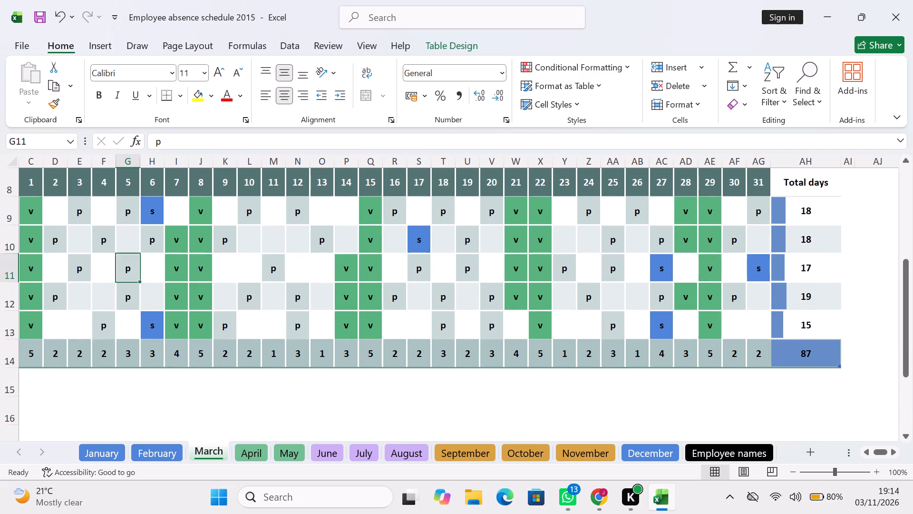
{"action": "key", "text": "Up"}
{"action": "key", "text": "Up"}
{"action": "key", "text": "Up"}
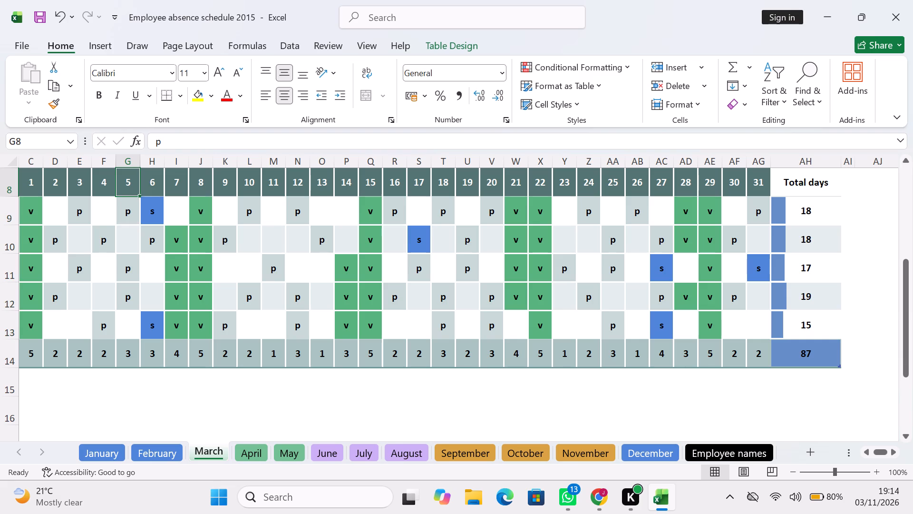
Check the weekday labels for days 4 and 3, and the employees' March codes for day 3 down to the total row.
{"action": "key", "text": "Left"}
{"action": "key", "text": "Up"}
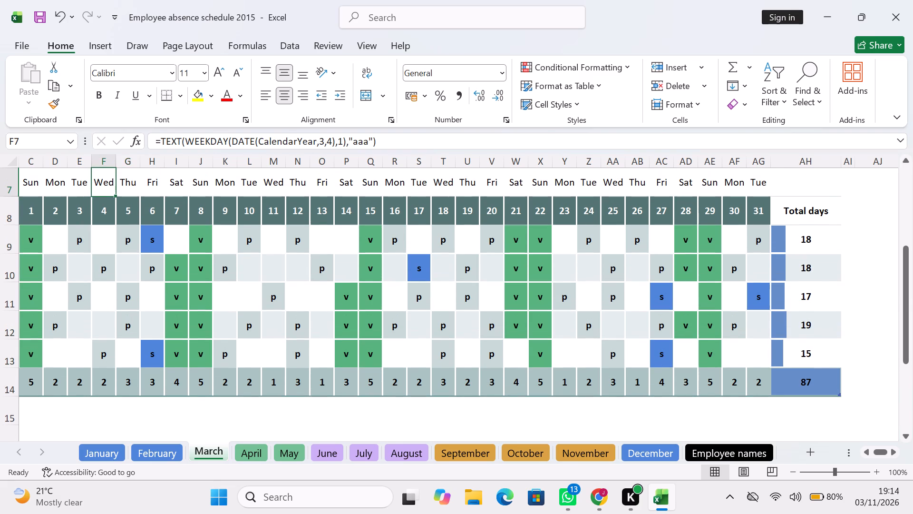
{"action": "key", "text": "Left"}
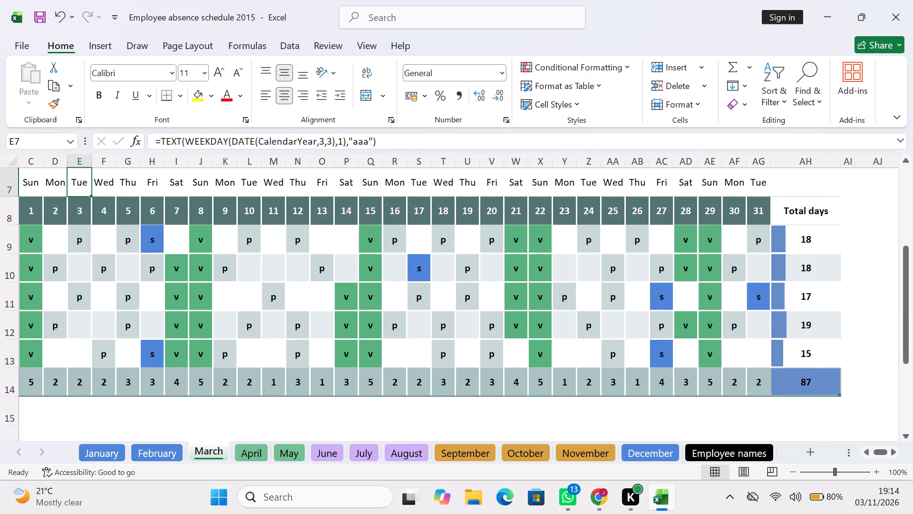
{"action": "key", "text": "VK_193"}
{"action": "key", "text": "Up"}
{"action": "key", "text": "Up"}
{"action": "key", "text": "Down"}
{"action": "key", "text": "Down"}
{"action": "key", "text": "Down"}
{"action": "key", "text": "Down"}
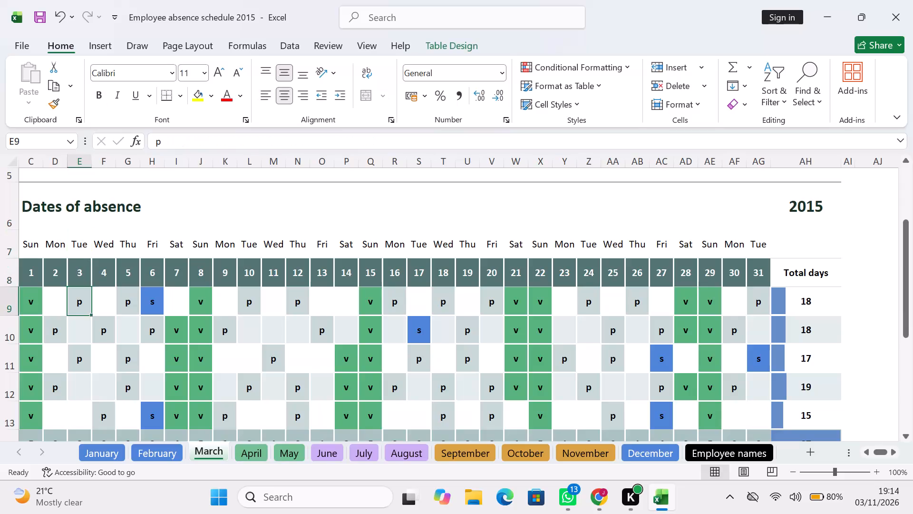
{"action": "key", "text": "Down"}
{"action": "key", "text": "Down"}
{"action": "key", "text": "Down"}
{"action": "key", "text": "Down"}
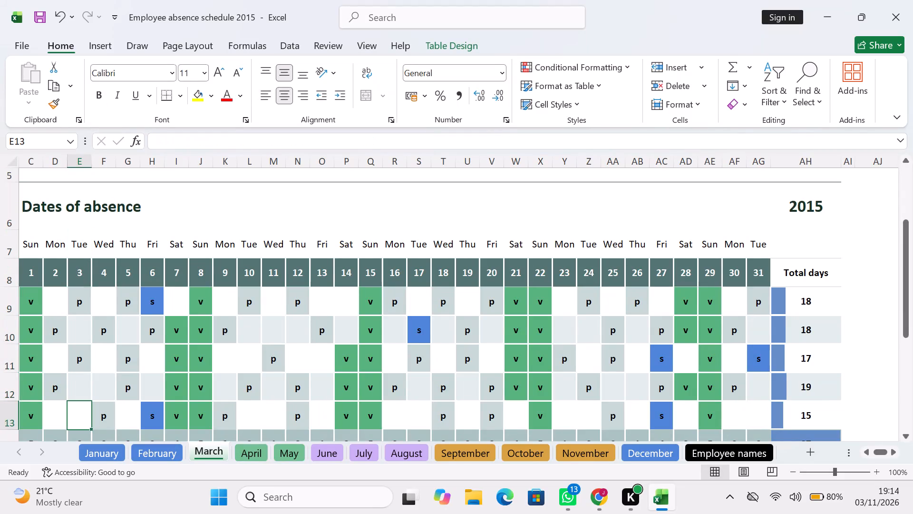
{"action": "key", "text": "Down"}
{"action": "key", "text": "Up"}
{"action": "key", "text": "Up"}
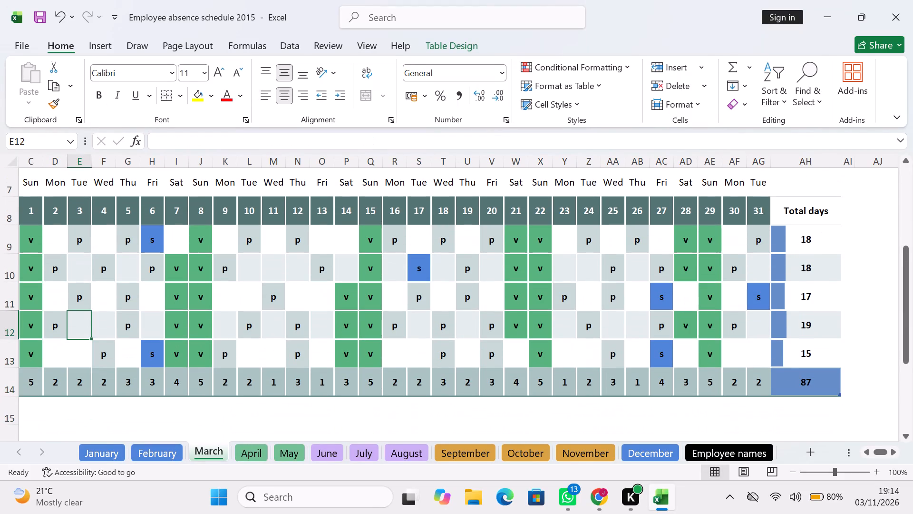
{"action": "key", "text": "Up"}
{"action": "key", "text": "Up"}
{"action": "key", "text": "Up"}
{"action": "key", "text": "Up"}
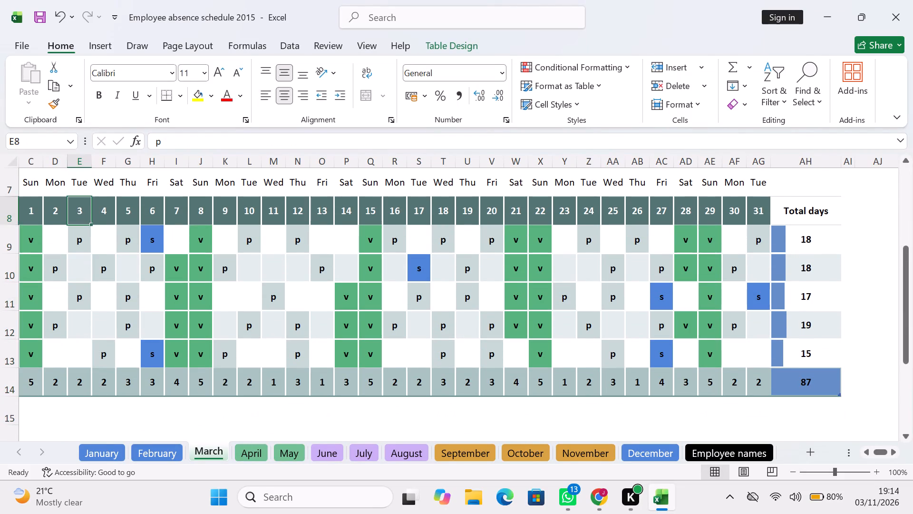
Review the top of the March sheet, including the Dates of absence heading, absence type legend and month title.
{"action": "key", "text": "Up"}
{"action": "key", "text": "Up"}
{"action": "key", "text": "Up"}
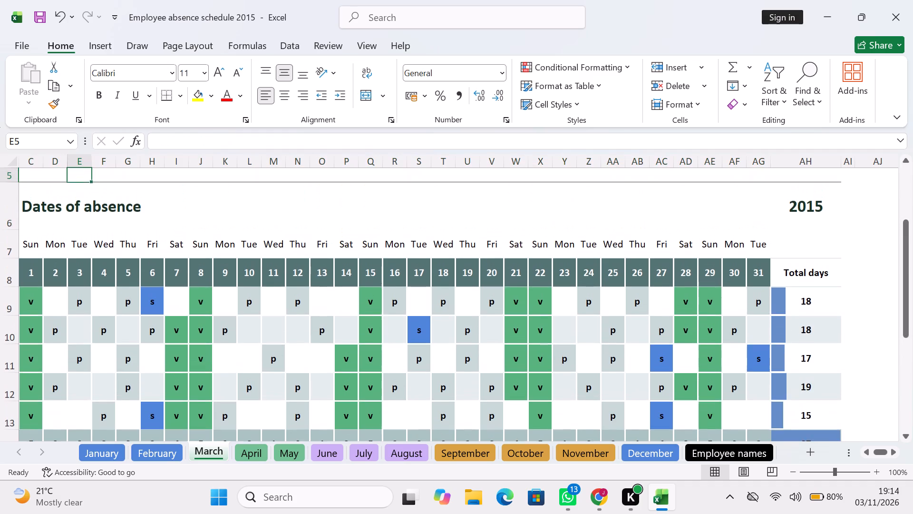
{"action": "key", "text": "Up"}
{"action": "key", "text": "Up"}
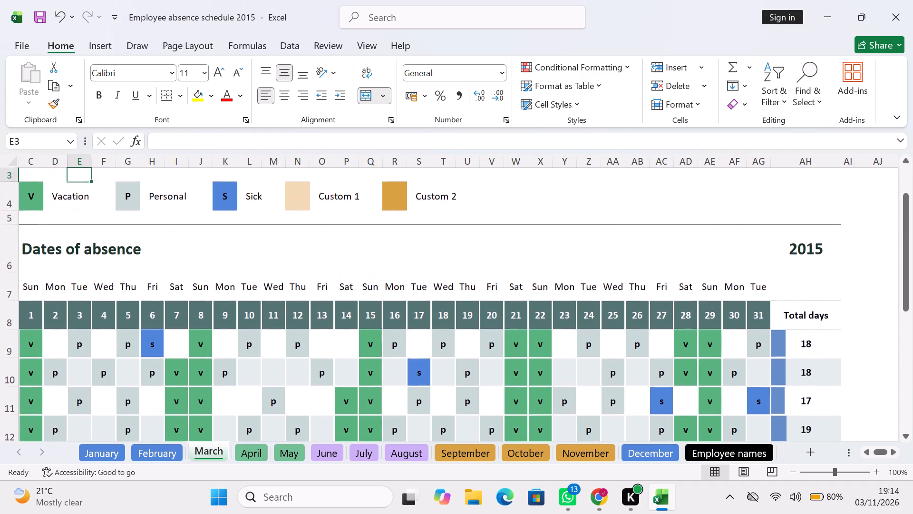
{"action": "key", "text": "Up"}
{"action": "key", "text": "Down"}
{"action": "key", "text": "Down"}
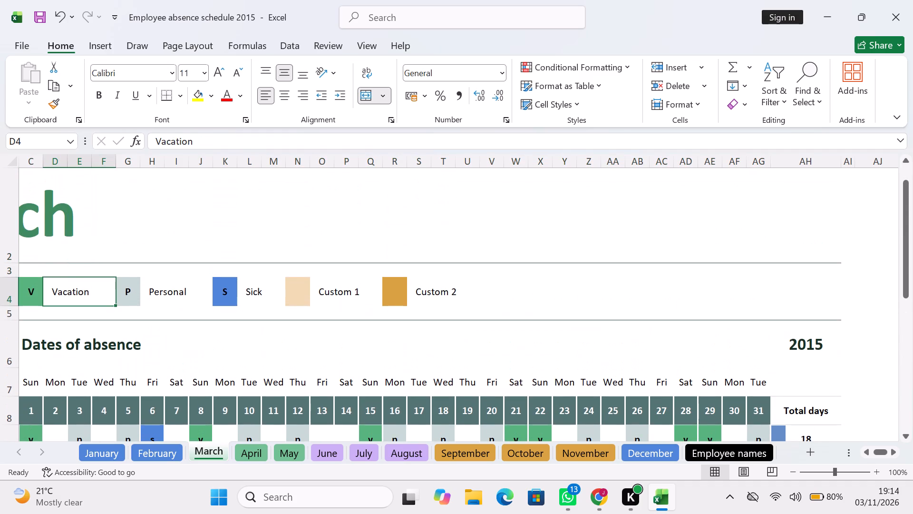
{"action": "key", "text": "Up"}
{"action": "key", "text": "Up"}
{"action": "key", "text": "Down"}
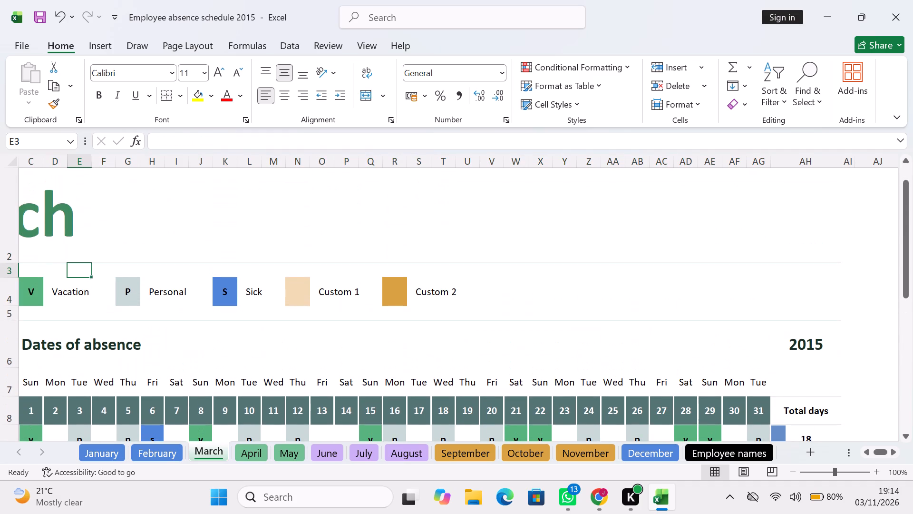
{"action": "key", "text": "Down"}
{"action": "key", "text": "Up"}
{"action": "key", "text": "Up"}
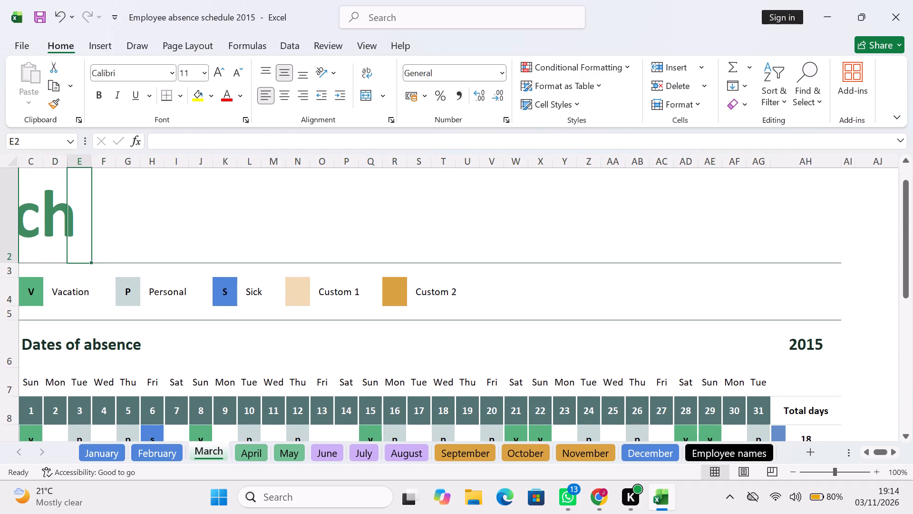
{"action": "key", "text": "Up"}
{"action": "key", "text": "Down"}
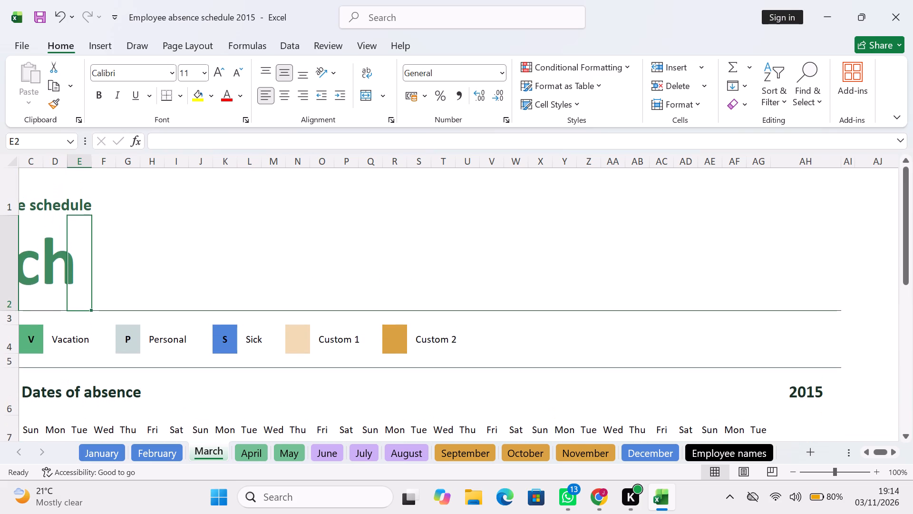
Review the March sheet from the absence type legend through the day 4 and 6 codes to the totals for days 6 to 8.
{"action": "key", "text": "Left"}
{"action": "key", "text": "Right"}
{"action": "key", "text": "Down"}
{"action": "key", "text": "Down"}
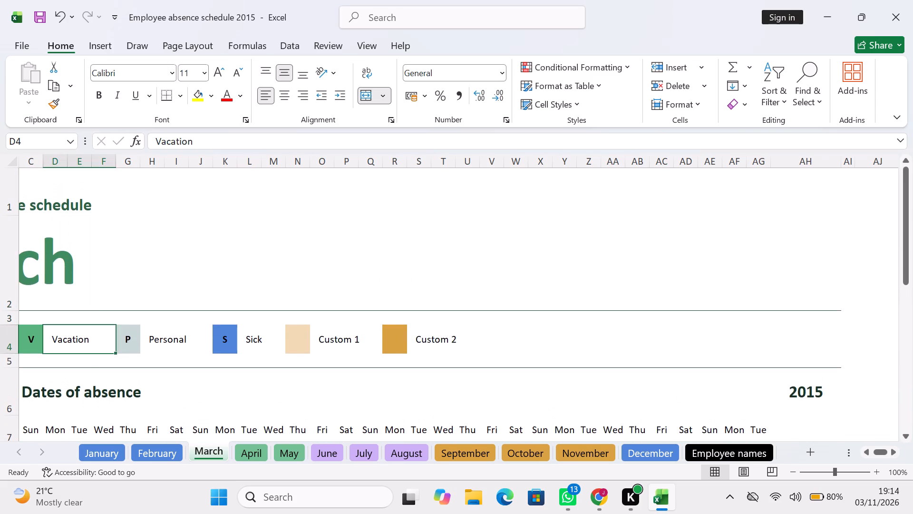
{"action": "key", "text": "Down"}
{"action": "key", "text": "Down"}
{"action": "key", "text": "Down"}
{"action": "key", "text": "Down"}
{"action": "key", "text": "Down"}
{"action": "key", "text": "Down"}
{"action": "key", "text": "Down"}
{"action": "key", "text": "Right"}
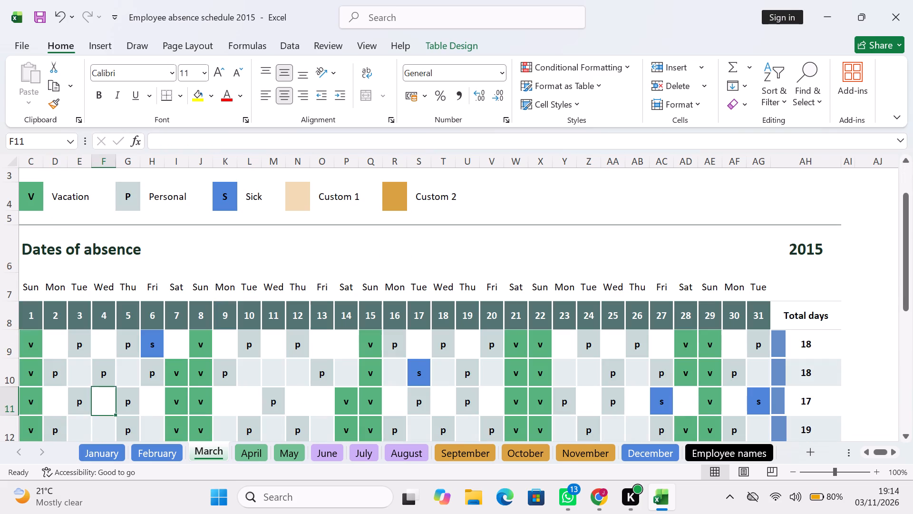
{"action": "key", "text": "Right"}
{"action": "key", "text": "Right"}
{"action": "key", "text": "Down"}
{"action": "key", "text": "Down"}
{"action": "key", "text": "Down"}
{"action": "key", "text": "Down"}
{"action": "key", "text": "Up"}
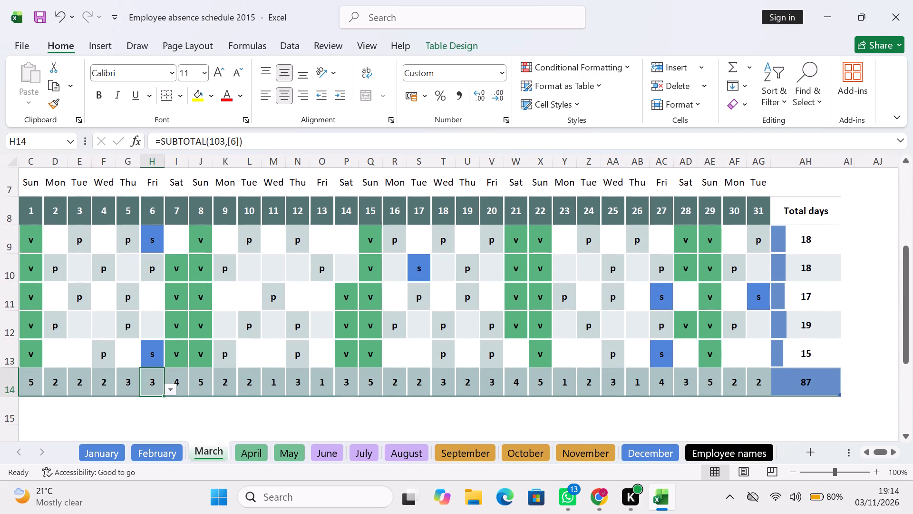
{"action": "key", "text": "Right"}
{"action": "key", "text": "Right"}
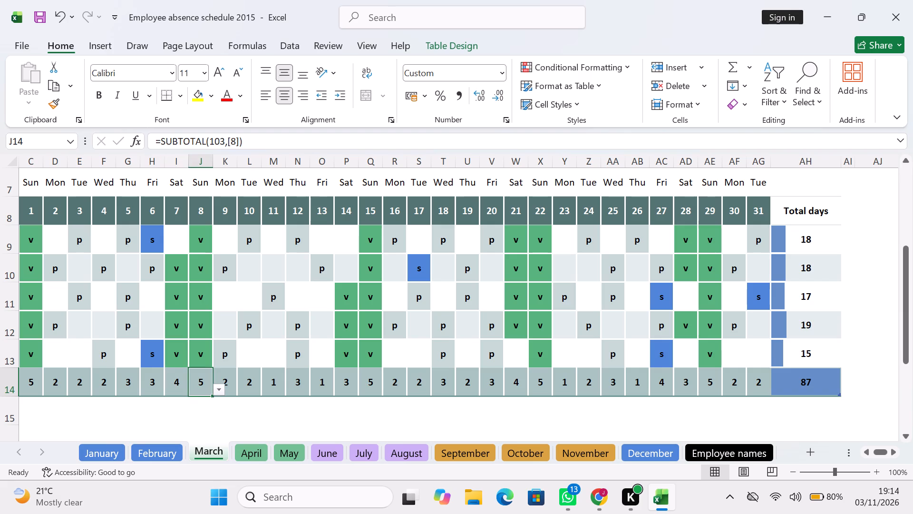
Check the fourth employee's March codes from day 7 back to day 1, and the day 1 codes up to the Dates of absence heading.
{"action": "key", "text": "Left"}
{"action": "key", "text": "Up"}
{"action": "key", "text": "Up"}
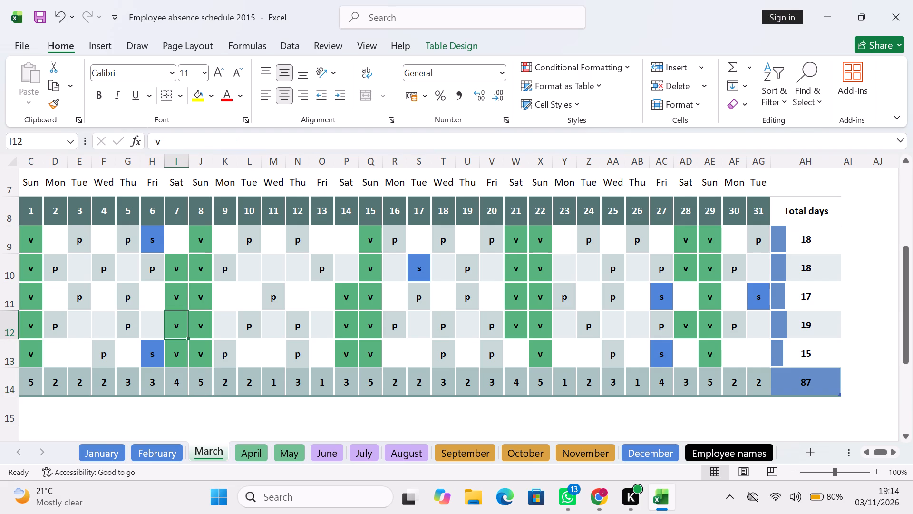
{"action": "key", "text": "Left"}
{"action": "key", "text": "Left"}
{"action": "key", "text": "Left"}
{"action": "key", "text": "Left"}
{"action": "key", "text": "Left"}
{"action": "key", "text": "Left"}
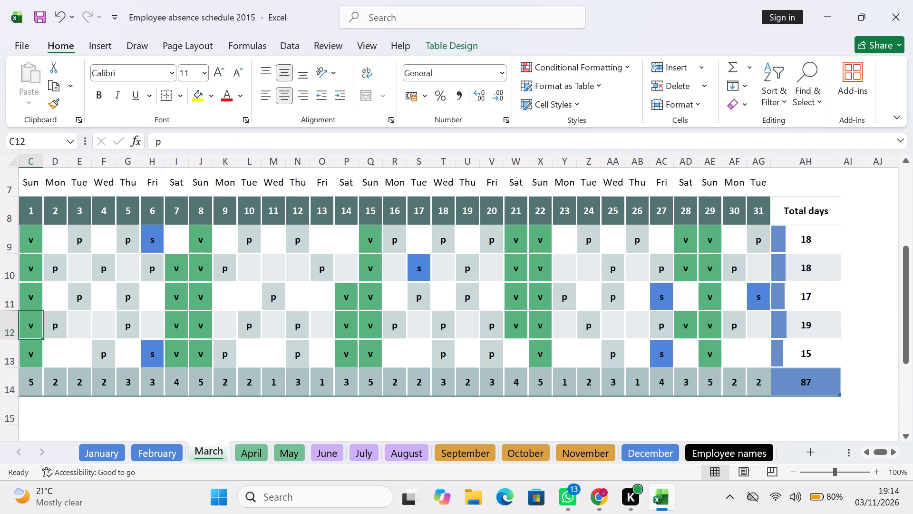
{"action": "key", "text": "Up"}
{"action": "key", "text": "Up"}
{"action": "key", "text": "Up"}
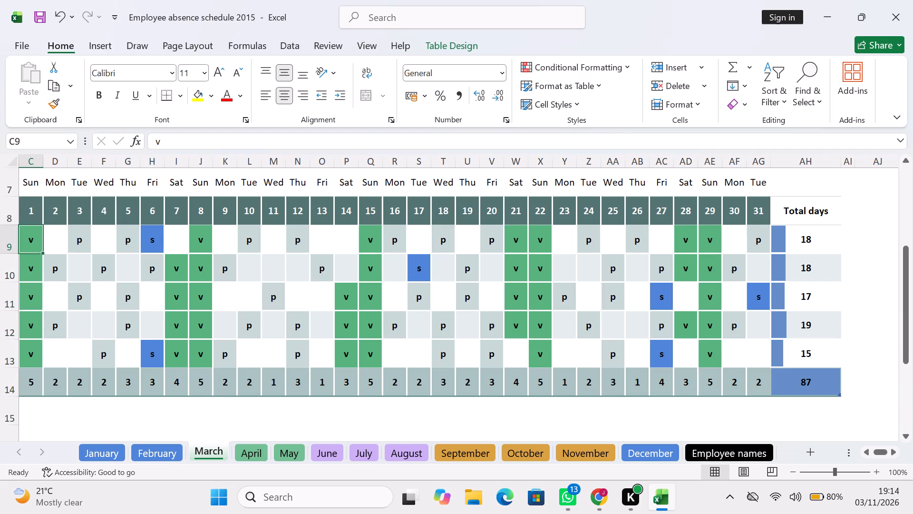
{"action": "key", "text": "Up"}
{"action": "key", "text": "Up"}
{"action": "key", "text": "Up"}
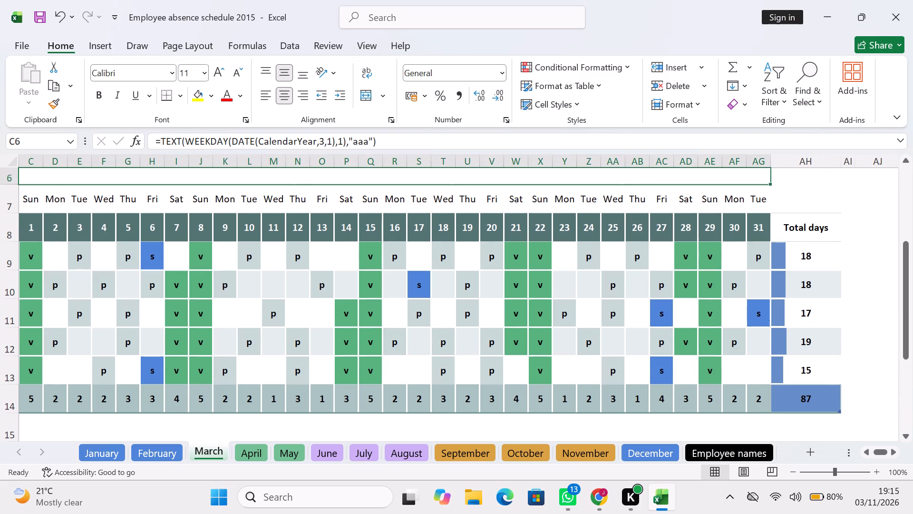
Check the second employee's Total days for March and the same row's codes for days 31 back to 28.
{"action": "key", "text": "Right"}
{"action": "key", "text": "Down"}
{"action": "key", "text": "Down"}
{"action": "key", "text": "Down"}
{"action": "key", "text": "Down"}
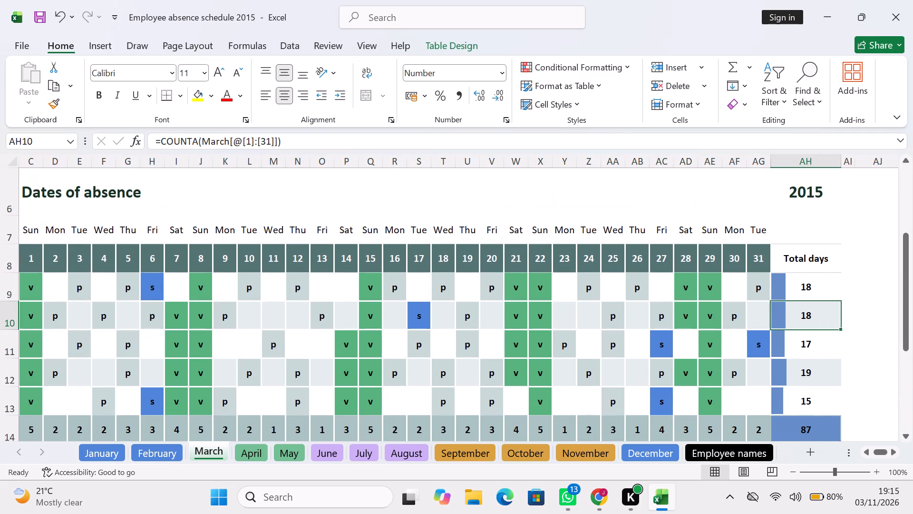
{"action": "key", "text": "Right"}
{"action": "key", "text": "Right"}
{"action": "key", "text": "Right"}
{"action": "key", "text": "Right"}
{"action": "key", "text": "Right"}
{"action": "key", "text": "Right"}
{"action": "key", "text": "Right"}
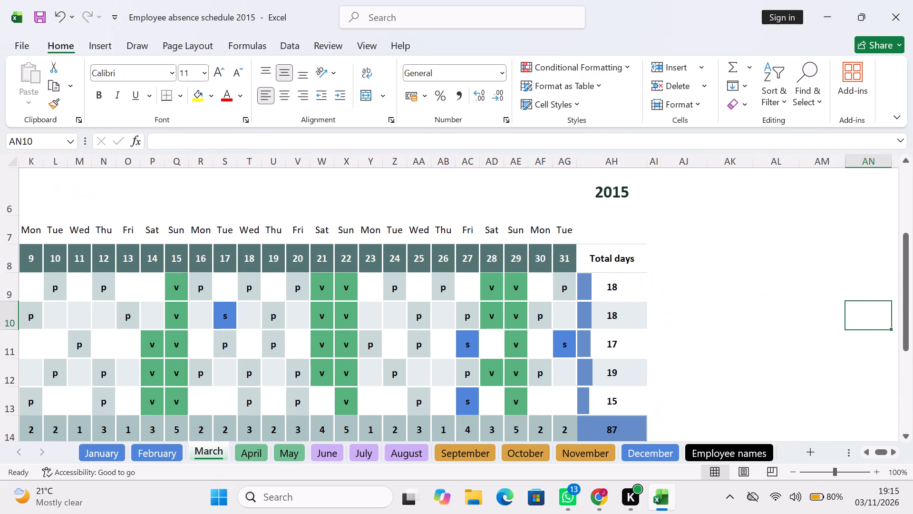
{"action": "key", "text": "Left"}
{"action": "key", "text": "Left"}
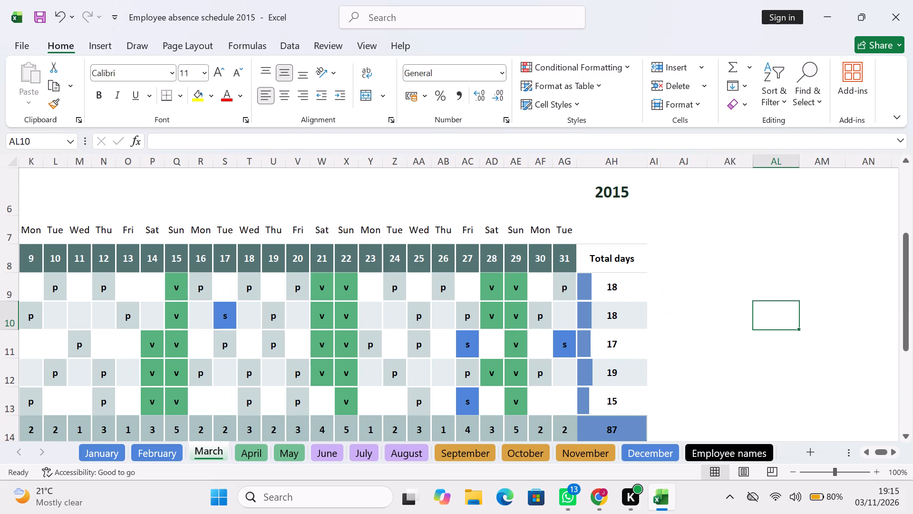
{"action": "key", "text": "Left"}
{"action": "key", "text": "Left"}
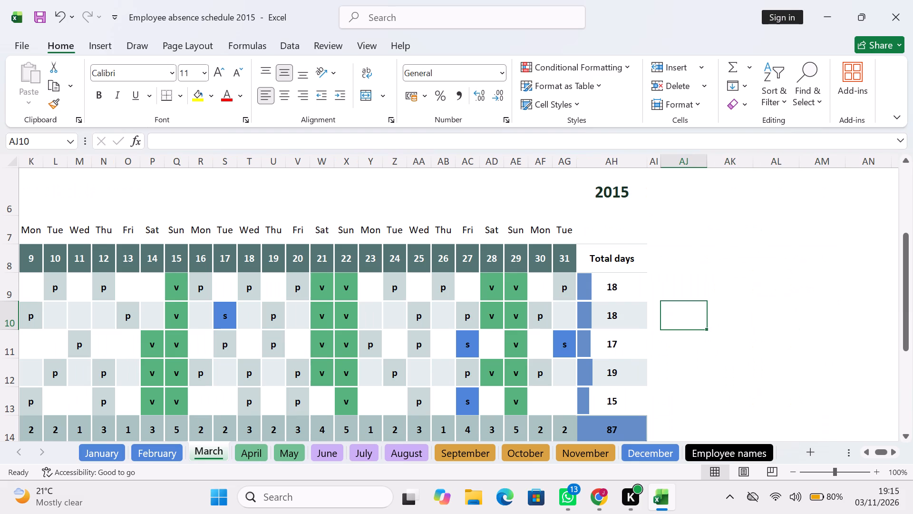
{"action": "key", "text": "Left"}
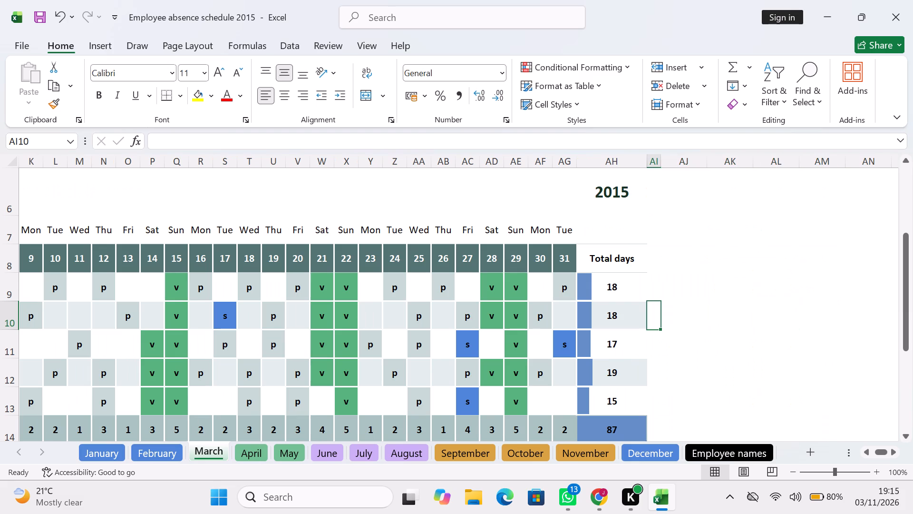
{"action": "key", "text": "Left"}
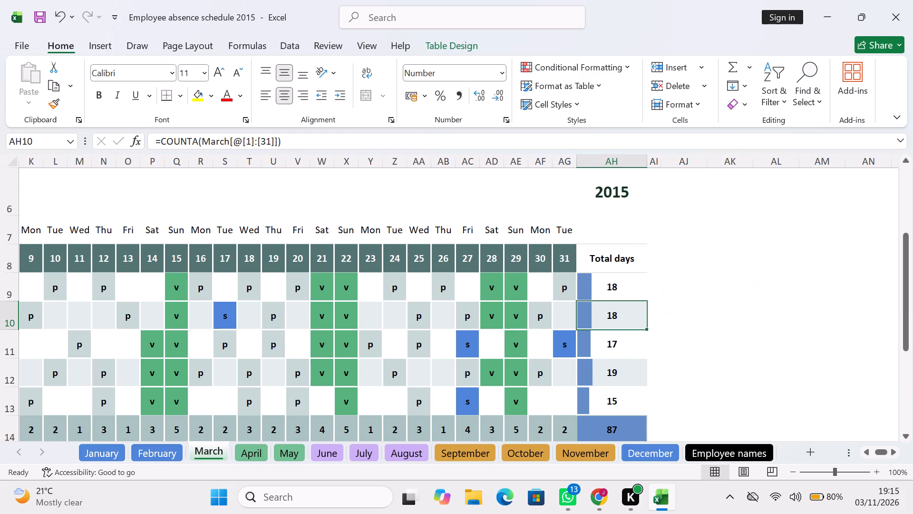
{"action": "key", "text": "Left"}
{"action": "key", "text": "Left"}
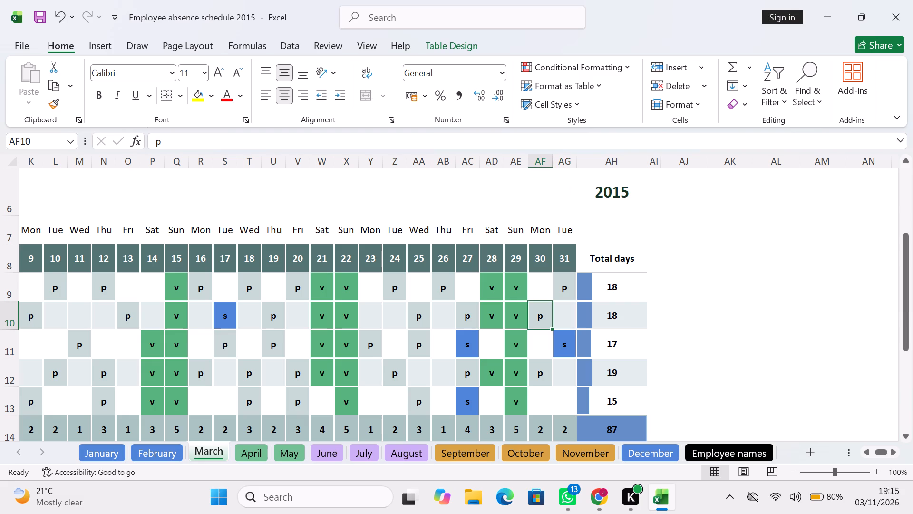
{"action": "key", "text": "VK_193"}
{"action": "key", "text": "Left"}
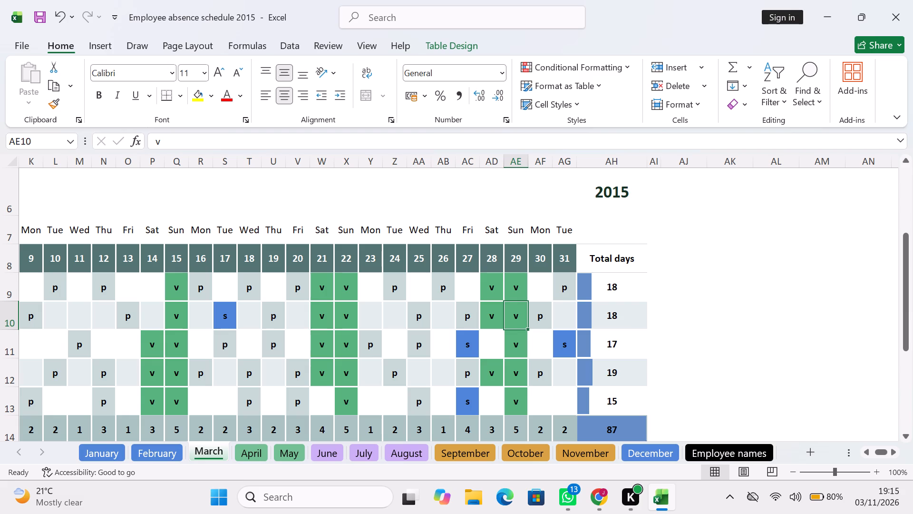
{"action": "key", "text": "Left"}
{"action": "key", "text": "Right"}
Check the March codes for day 30 and the March Total row from day 30 back to day 18.
{"action": "key", "text": "Right"}
{"action": "key", "text": "Down"}
{"action": "key", "text": "Down"}
{"action": "key", "text": "Down"}
{"action": "key", "text": "Down"}
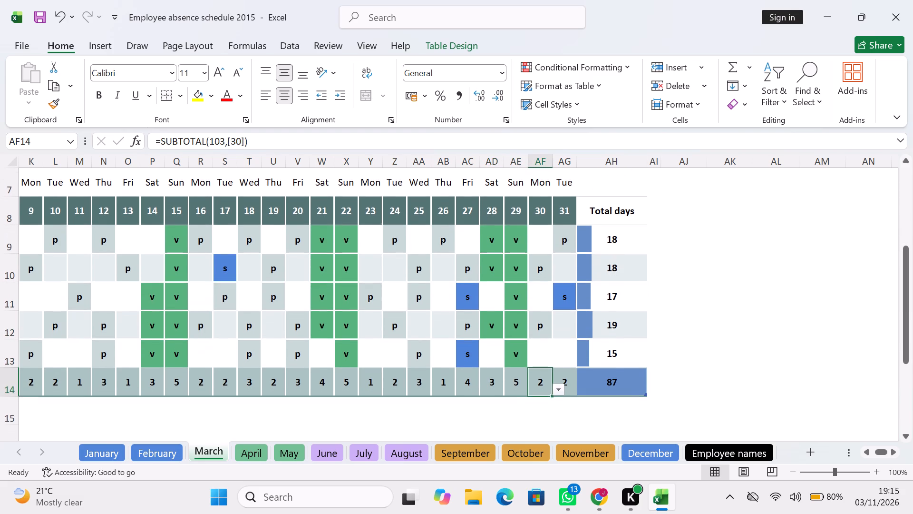
{"action": "key", "text": "Down"}
{"action": "key", "text": "Left"}
{"action": "key", "text": "Left"}
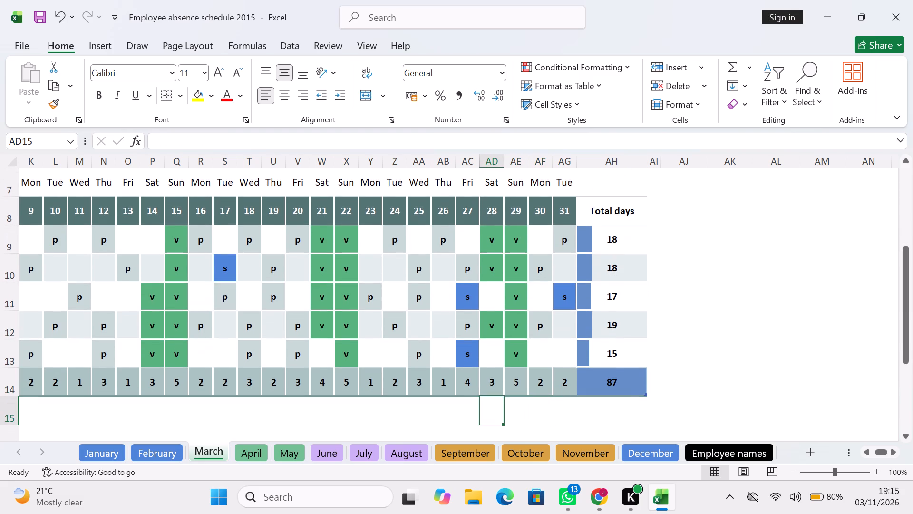
{"action": "key", "text": "Up"}
{"action": "key", "text": "Left"}
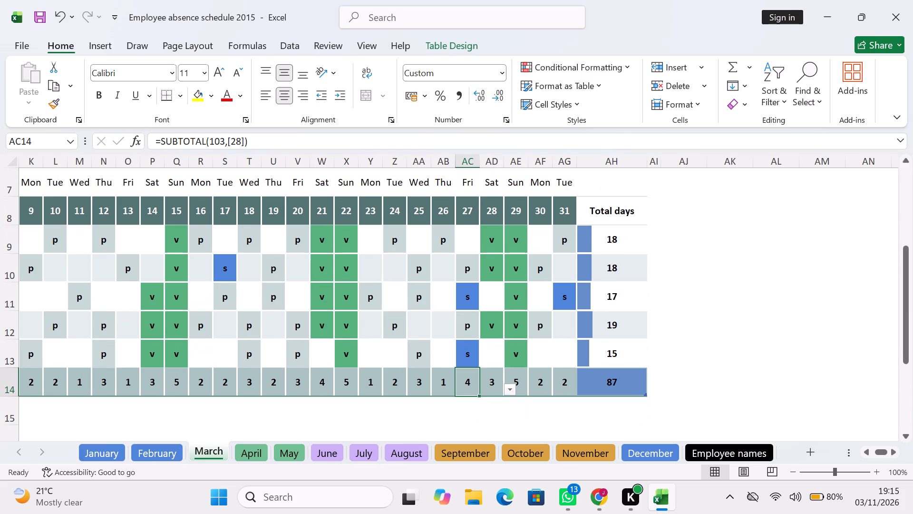
{"action": "key", "text": "Left"}
{"action": "key", "text": "Left"}
{"action": "key", "text": "Left"}
{"action": "key", "text": "Left"}
{"action": "key", "text": "Left"}
{"action": "key", "text": "Left"}
{"action": "key", "text": "Left"}
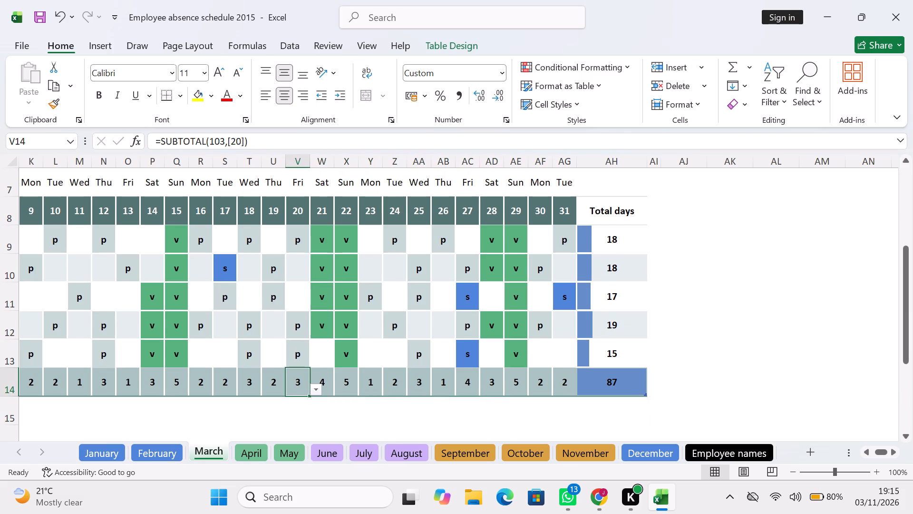
{"action": "key", "text": "Left"}
{"action": "key", "text": "Left"}
{"action": "key", "text": "Right"}
{"action": "key", "text": "Right"}
{"action": "key", "text": "Right"}
{"action": "key", "text": "Right"}
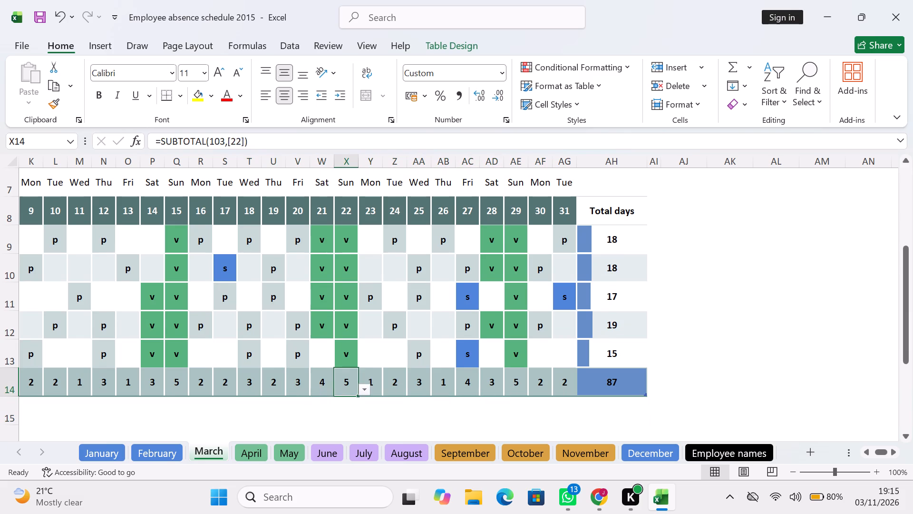
Review the fourth employee's March codes from day 22 back to the employee name, including days 1 to 6 again.
{"action": "key", "text": "Up"}
{"action": "key", "text": "Up"}
{"action": "key", "text": "Left"}
{"action": "key", "text": "Left"}
{"action": "key", "text": "Left"}
{"action": "key", "text": "Left"}
{"action": "key", "text": "Left"}
{"action": "key", "text": "Left"}
{"action": "key", "text": "Left"}
{"action": "key", "text": "Left"}
{"action": "key", "text": "Left"}
{"action": "key", "text": "Left"}
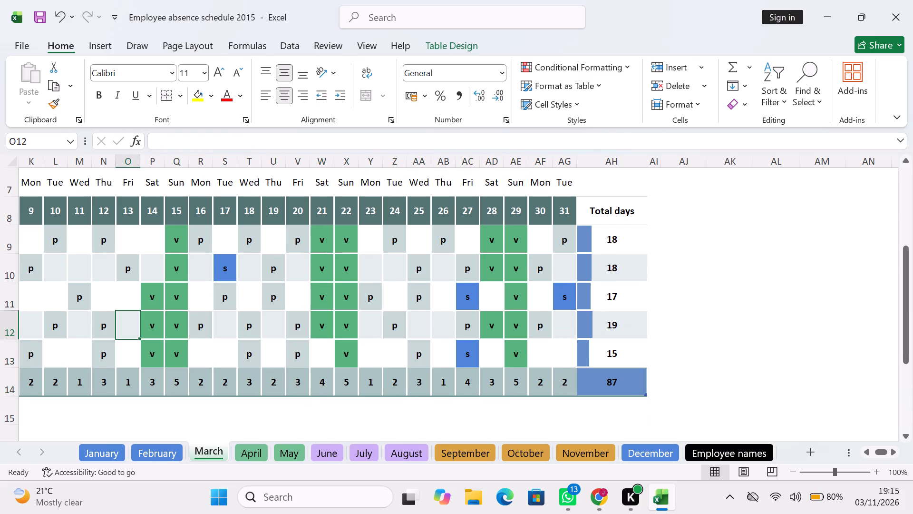
{"action": "key", "text": "Left"}
{"action": "key", "text": "Left"}
{"action": "key", "text": "Left"}
{"action": "key", "text": "Left"}
{"action": "key", "text": "Left"}
{"action": "key", "text": "Left"}
{"action": "key", "text": "Left"}
{"action": "key", "text": "Left"}
{"action": "key", "text": "Left"}
{"action": "key", "text": "Left"}
{"action": "key", "text": "Left"}
{"action": "key", "text": "Left"}
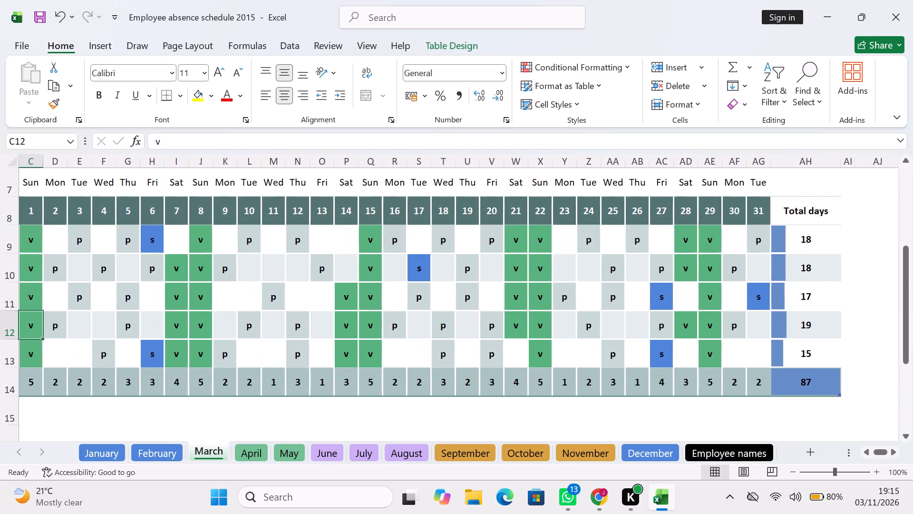
{"action": "key", "text": "Left"}
{"action": "key", "text": "Right"}
{"action": "key", "text": "Right"}
{"action": "key", "text": "Right"}
{"action": "key", "text": "Right"}
{"action": "key", "text": "Right"}
{"action": "key", "text": "Right"}
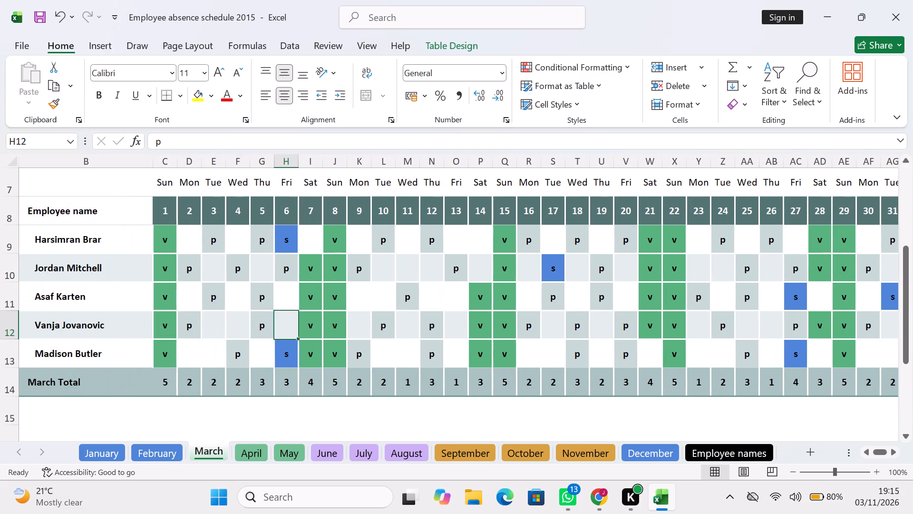
Check all employees' March codes for day 6, the fifth employee's codes for days 7 to 11, and the day 8 codes.
{"action": "key", "text": "Up"}
{"action": "key", "text": "Up"}
{"action": "key", "text": "Up"}
{"action": "key", "text": "Down"}
{"action": "key", "text": "Down"}
{"action": "key", "text": "Down"}
{"action": "key", "text": "Down"}
{"action": "key", "text": "Right"}
{"action": "key", "text": "Right"}
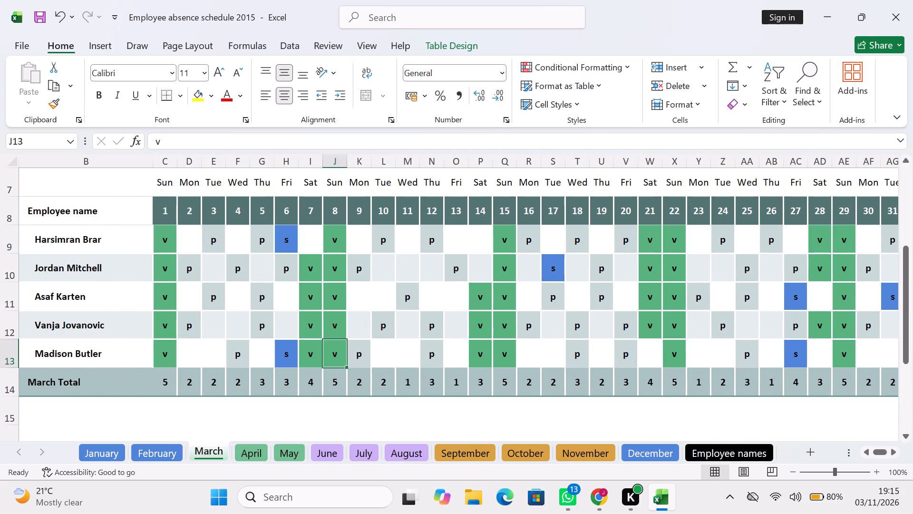
{"action": "key", "text": "Right"}
{"action": "key", "text": "Right"}
{"action": "key", "text": "Right"}
{"action": "key", "text": "Left"}
{"action": "key", "text": "Left"}
{"action": "key", "text": "Left"}
{"action": "key", "text": "Left"}
{"action": "key", "text": "Right"}
{"action": "key", "text": "Up"}
{"action": "key", "text": "Up"}
{"action": "key", "text": "Up"}
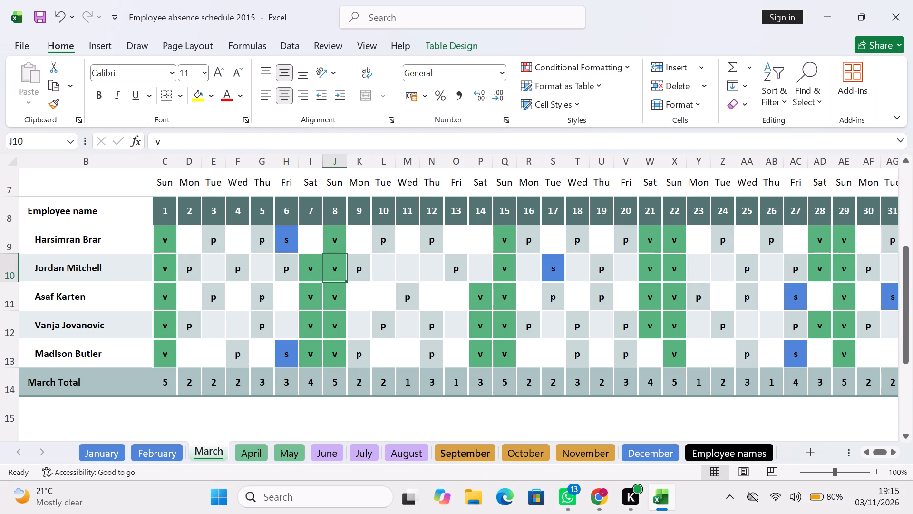
Open the April worksheet and look over its header area, from the title row to the Dates of absence heading.
{"action": "left_click", "coordinate": [246, 452]}
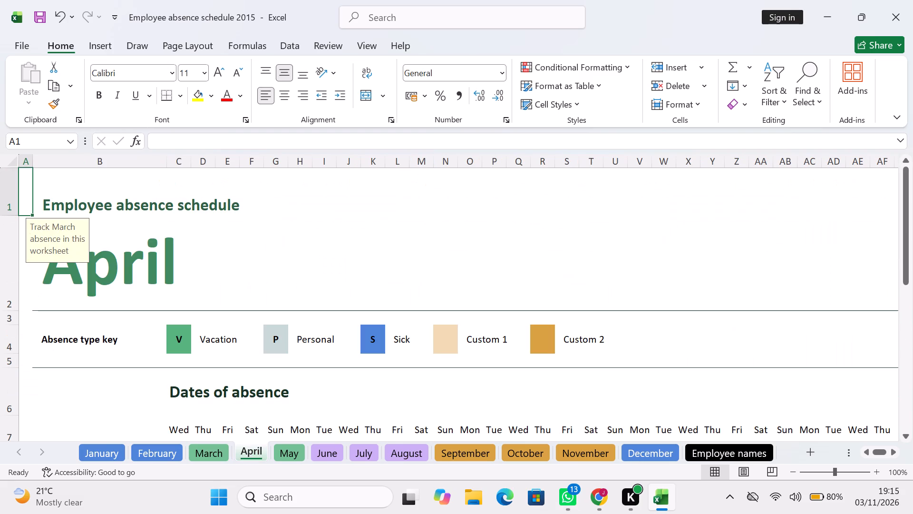
{"action": "key", "text": "Right"}
{"action": "key", "text": "Right"}
{"action": "key", "text": "Right"}
{"action": "key", "text": "Right"}
{"action": "key", "text": "Right"}
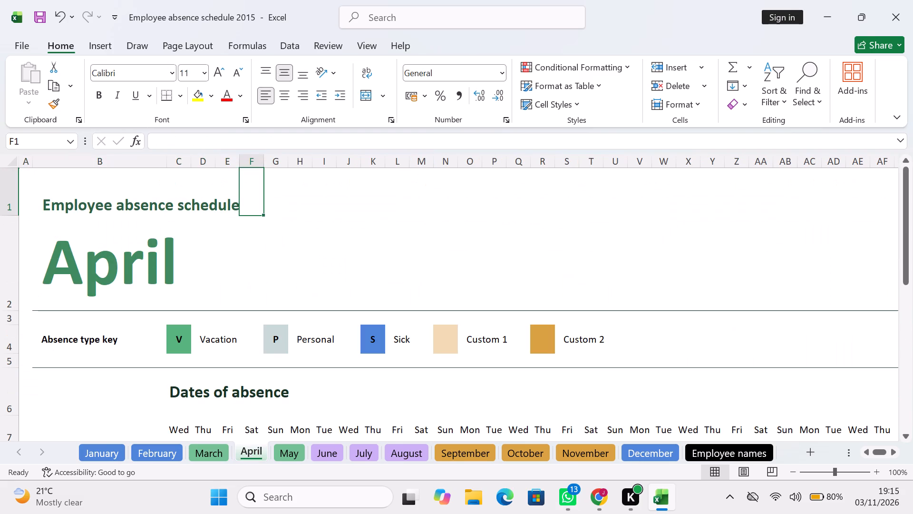
{"action": "key", "text": "Right"}
{"action": "key", "text": "Right"}
{"action": "key", "text": "Right"}
{"action": "key", "text": "Right"}
{"action": "key", "text": "Right"}
{"action": "key", "text": "Right"}
{"action": "key", "text": "Right"}
{"action": "key", "text": "Right"}
{"action": "key", "text": "Right"}
{"action": "key", "text": "Right"}
{"action": "key", "text": "Right"}
{"action": "key", "text": "Right"}
{"action": "key", "text": "Right"}
{"action": "key", "text": "Right"}
{"action": "key", "text": "Right"}
{"action": "key", "text": "Right"}
{"action": "key", "text": "Right"}
{"action": "key", "text": "Right"}
{"action": "key", "text": "Right"}
{"action": "key", "text": "Right"}
{"action": "key", "text": "Right"}
{"action": "key", "text": "Right"}
{"action": "key", "text": "Right"}
{"action": "key", "text": "Right"}
{"action": "key", "text": "Right"}
{"action": "key", "text": "Right"}
{"action": "key", "text": "Right"}
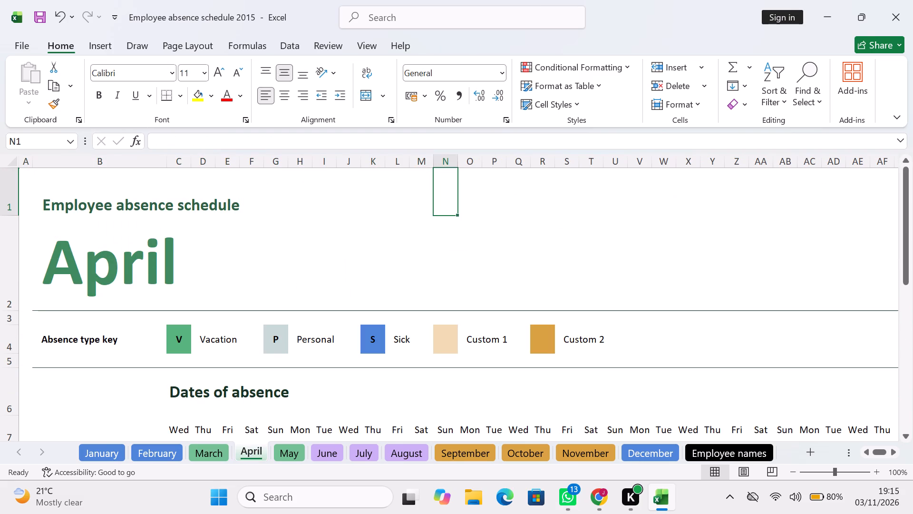
{"action": "key", "text": "Down"}
{"action": "key", "text": "Down"}
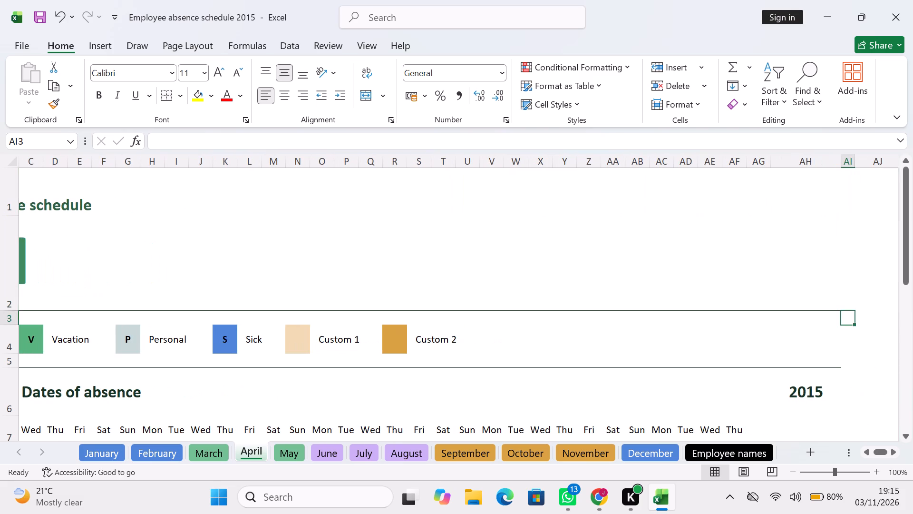
{"action": "key", "text": "Down"}
{"action": "key", "text": "Down"}
{"action": "key", "text": "Down"}
{"action": "key", "text": "Left"}
{"action": "key", "text": "Left"}
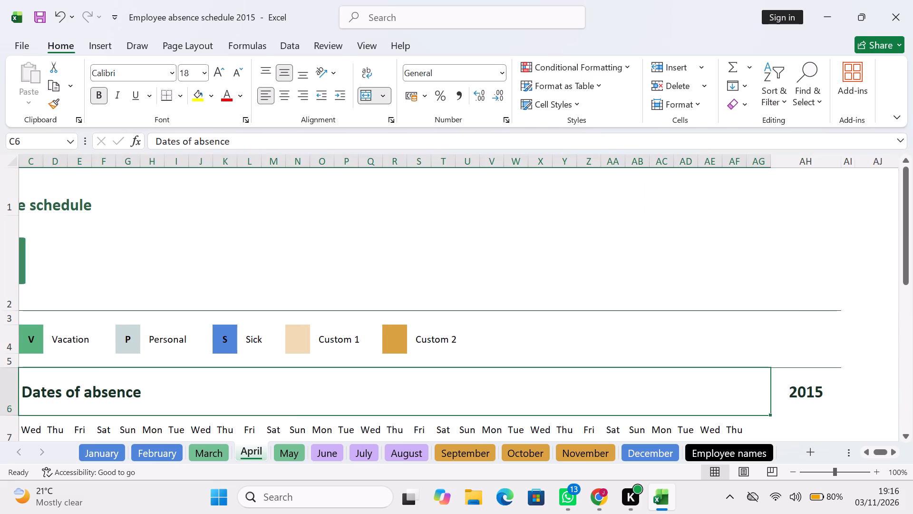
{"action": "key", "text": "Left"}
{"action": "key", "text": "Left"}
{"action": "key", "text": "Right"}
{"action": "key", "text": "Up"}
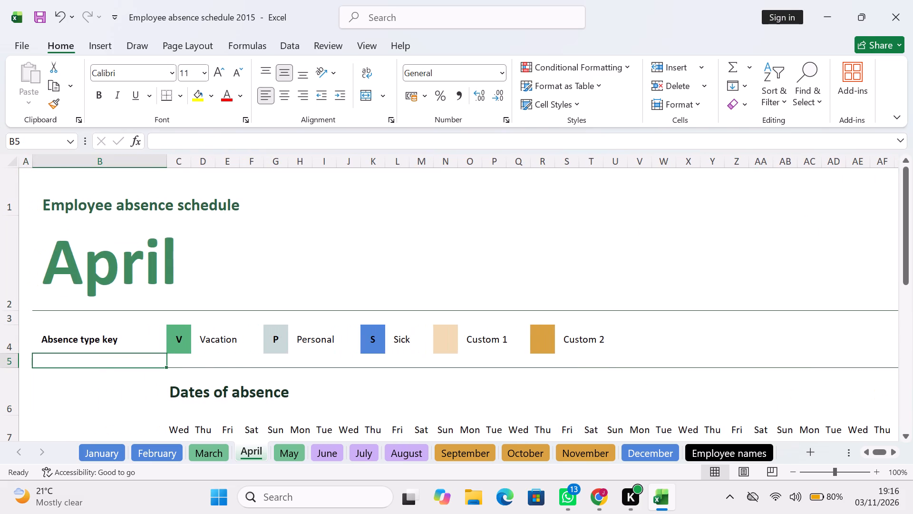
Check April's absence type key from Vacation through Custom 2 and the calendar year cell in the Dates of absence row.
{"action": "key", "text": "Up"}
{"action": "key", "text": "Right"}
{"action": "key", "text": "Right"}
{"action": "key", "text": "Right"}
{"action": "key", "text": "Right"}
{"action": "key", "text": "Right"}
{"action": "key", "text": "Right"}
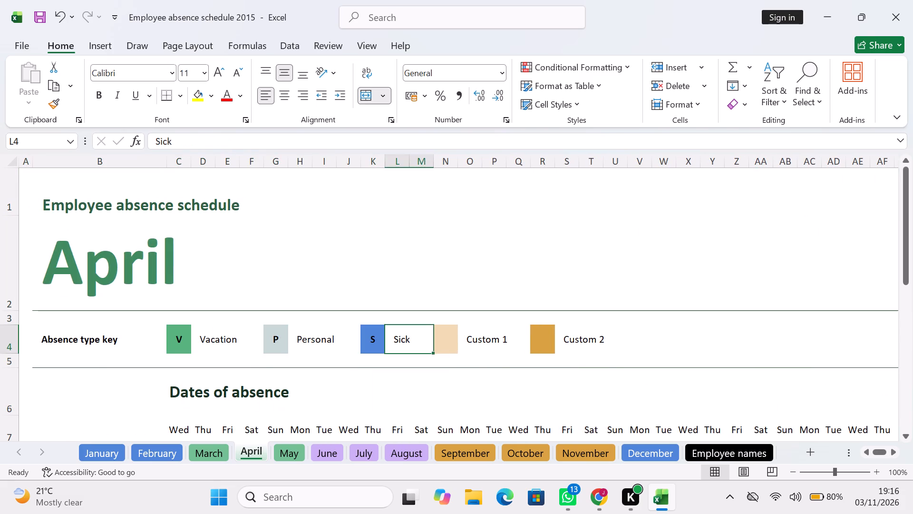
{"action": "key", "text": "Right"}
{"action": "key", "text": "Right"}
{"action": "key", "text": "Right"}
{"action": "key", "text": "Down"}
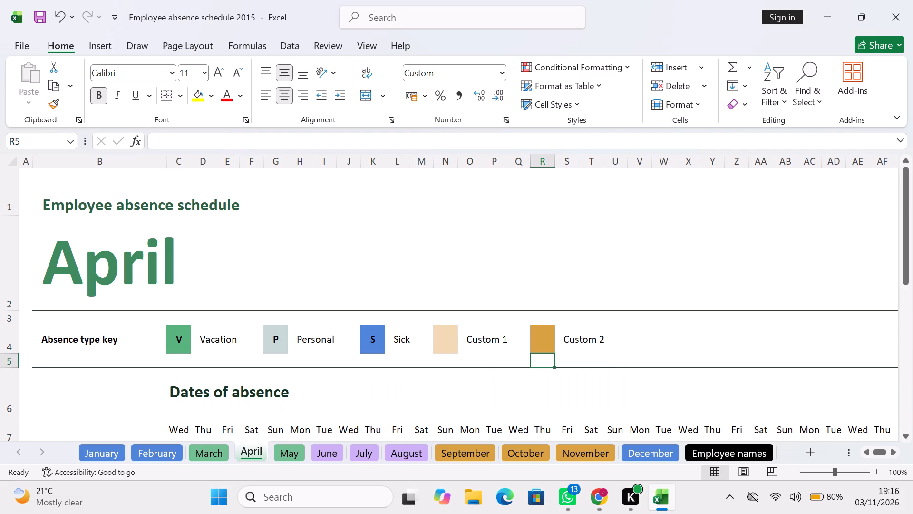
{"action": "key", "text": "Down"}
{"action": "key", "text": "Right"}
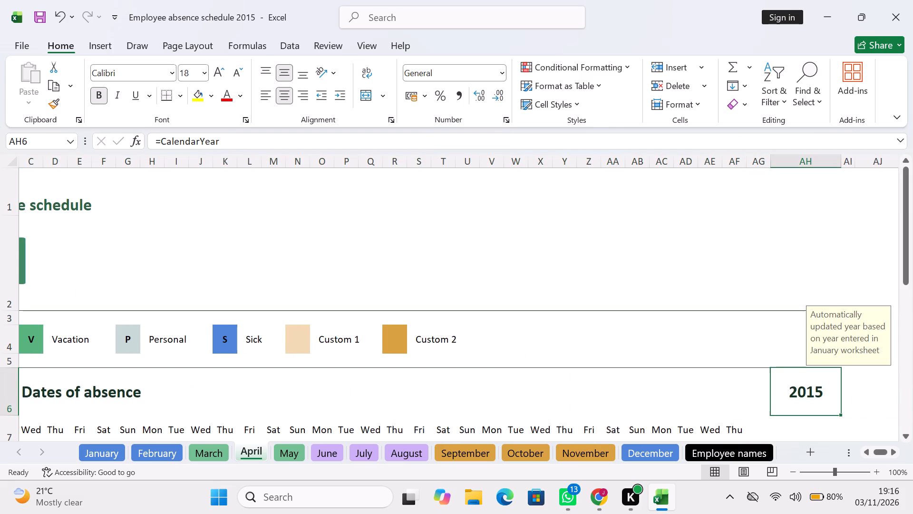
Examine April's weekday row from the end of the month back to day 11.
{"action": "key", "text": "Down"}
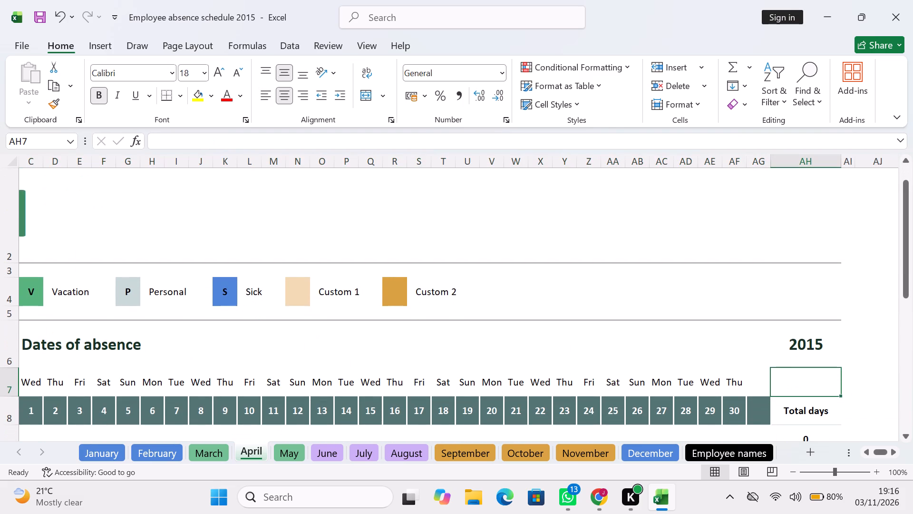
{"action": "key", "text": "Left"}
{"action": "key", "text": "Left"}
{"action": "key", "text": "Left"}
{"action": "key", "text": "Left"}
{"action": "key", "text": "Left"}
{"action": "key", "text": "Left"}
{"action": "key", "text": "Left"}
{"action": "key", "text": "Left"}
{"action": "key", "text": "Left"}
{"action": "key", "text": "Left"}
{"action": "key", "text": "Left"}
{"action": "key", "text": "Left"}
{"action": "key", "text": "Left"}
{"action": "key", "text": "Left"}
{"action": "key", "text": "Left"}
{"action": "key", "text": "Left"}
{"action": "key", "text": "Left"}
{"action": "key", "text": "Left"}
{"action": "key", "text": "Left"}
{"action": "key", "text": "Left"}
{"action": "key", "text": "Left"}
{"action": "key", "text": "Left"}
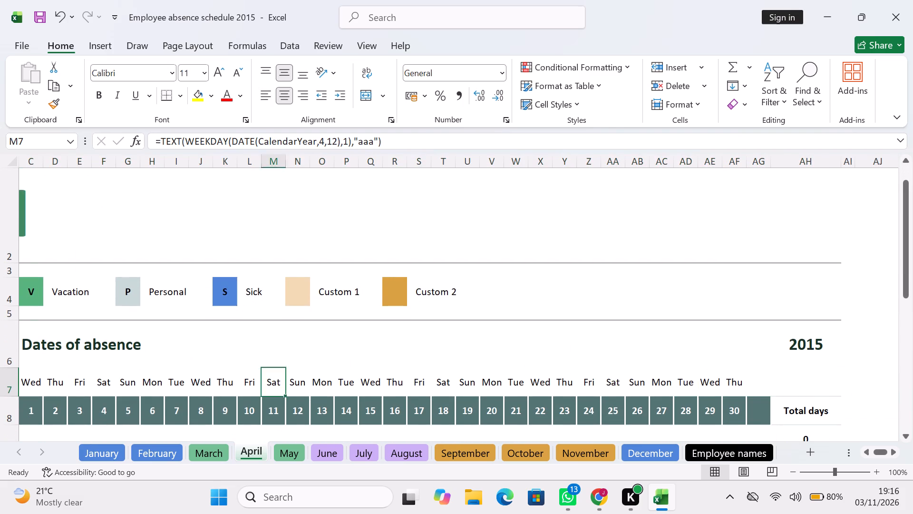
Enter the Personal code p for the first employee on April 1 and 2.
{"action": "key", "text": "Right"}
{"action": "key", "text": "Down"}
{"action": "key", "text": "Down"}
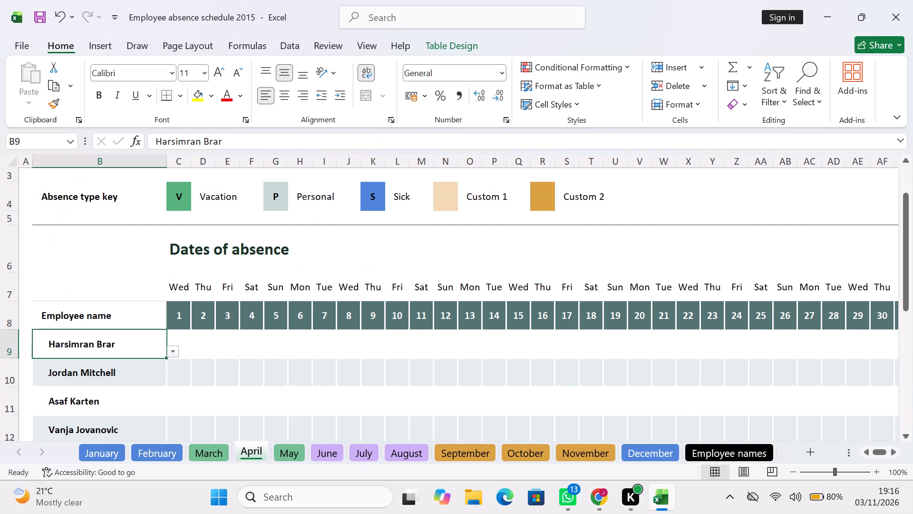
{"action": "key", "text": "Down"}
{"action": "key", "text": "Up"}
{"action": "key", "text": "Right"}
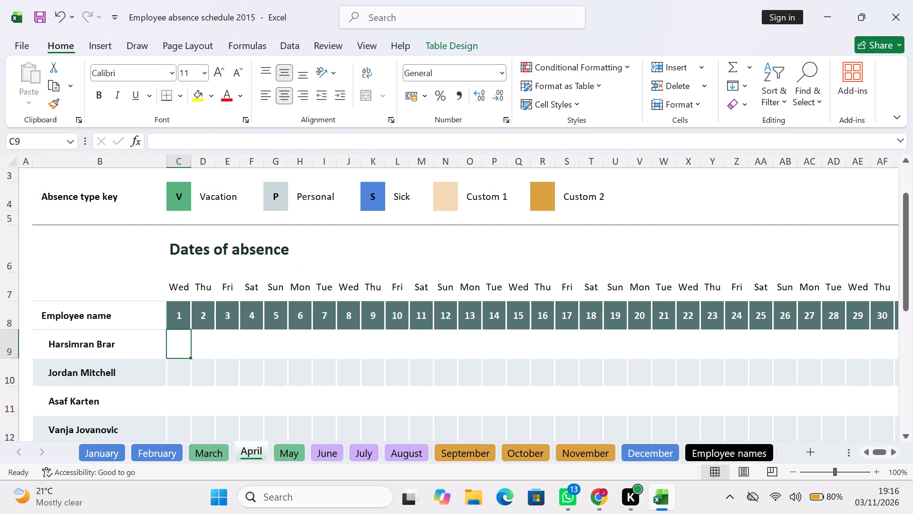
{"action": "key", "text": "Left"}
{"action": "key", "text": "Right"}
{"action": "key", "text": "Right"}
{"action": "key", "text": "Left"}
{"action": "key", "text": "p"}
{"action": "key", "text": "Right"}
{"action": "key", "text": "p"}
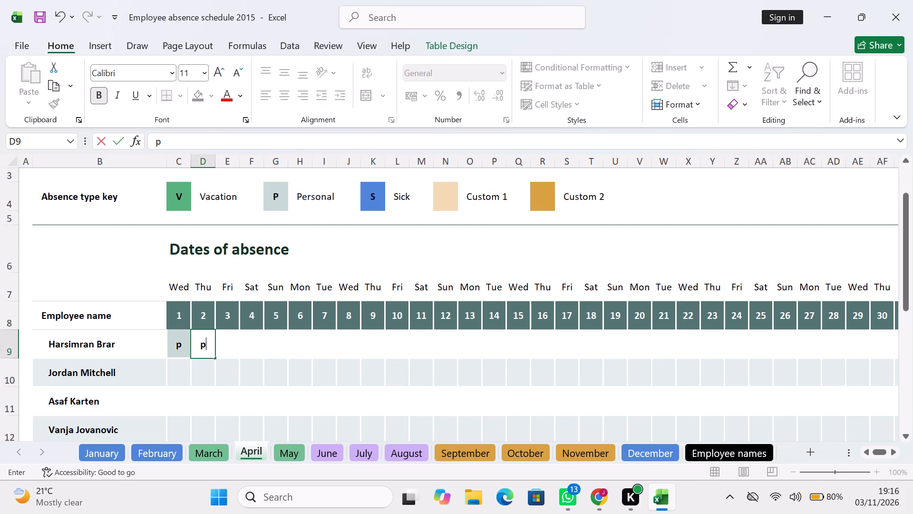
{"action": "key", "text": "Right"}
Enter the Vacation code v for the first employee on the weekend days April 4 and 5.
{"action": "key", "text": "Right"}
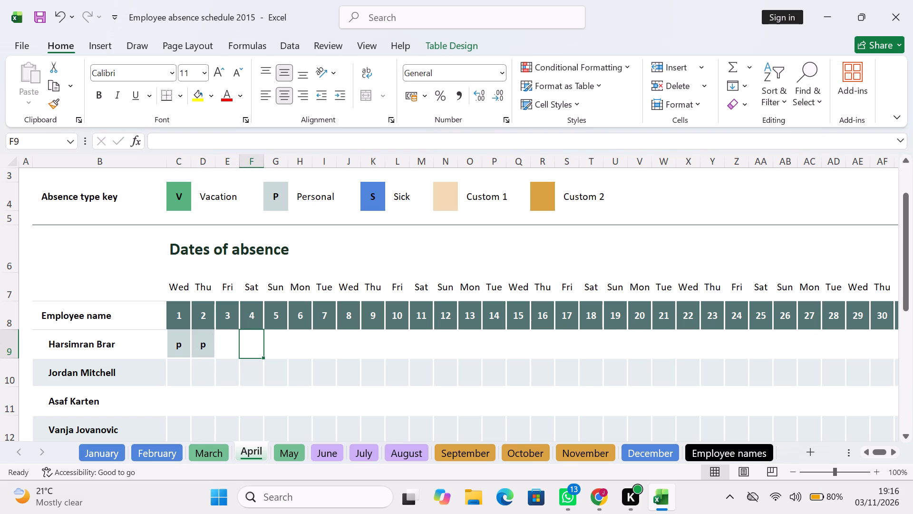
{"action": "key", "text": "Left"}
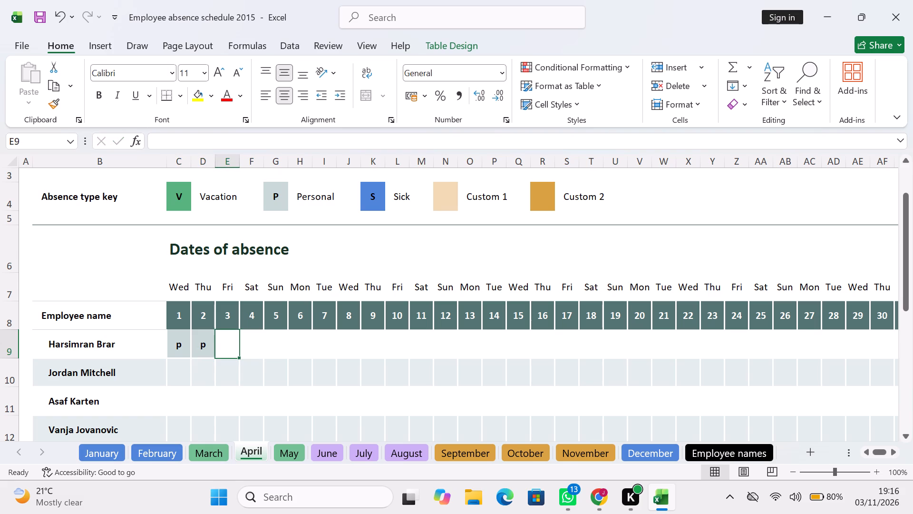
{"action": "key", "text": "Right"}
{"action": "key", "text": "Right"}
{"action": "key", "text": "Left"}
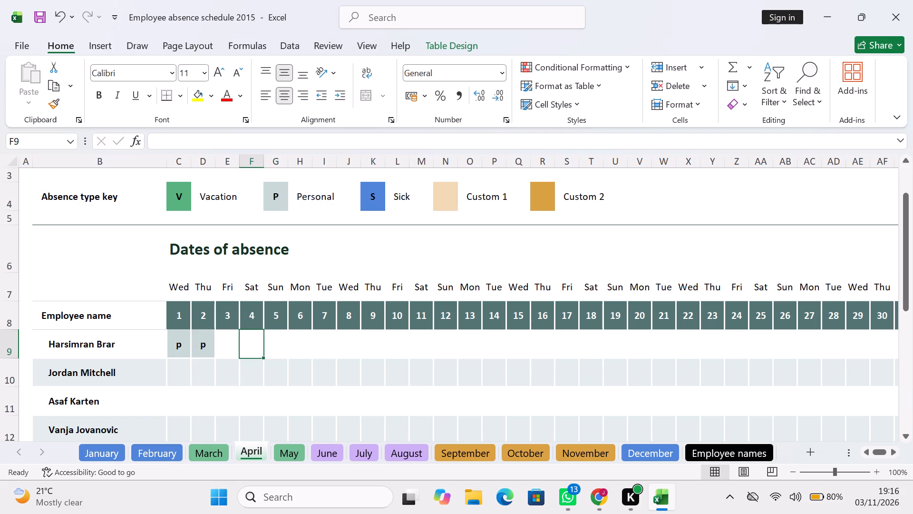
{"action": "key", "text": "Right"}
{"action": "key", "text": "Left"}
{"action": "key", "text": "v"}
{"action": "key", "text": "Right"}
{"action": "key", "text": "v"}
{"action": "key", "text": "Right"}
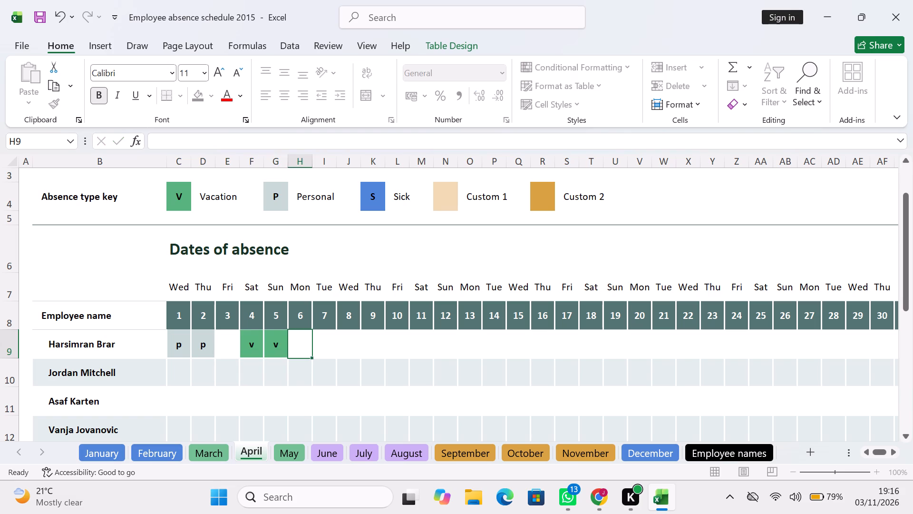
Enter the Personal code p for the first employee on April 7 and 8.
{"action": "key", "text": "Right"}
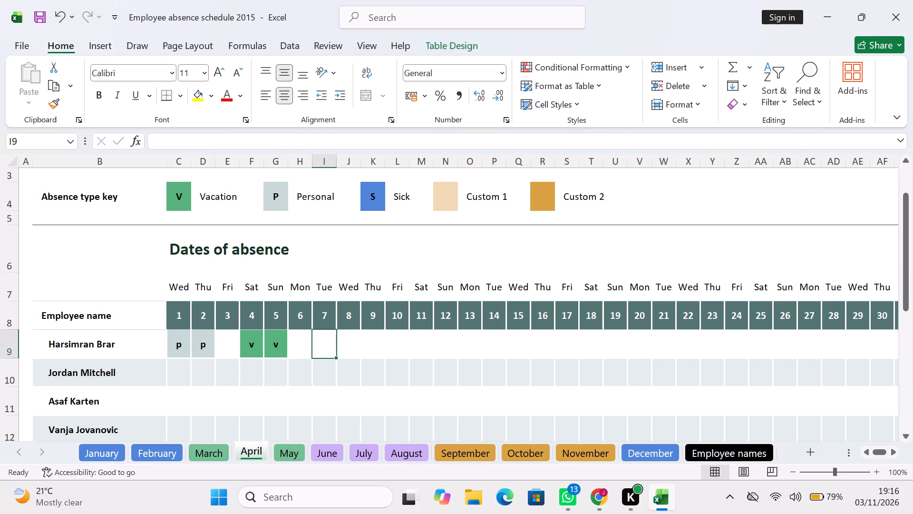
{"action": "key", "text": "Left"}
{"action": "key", "text": "Right"}
{"action": "key", "text": "p"}
{"action": "key", "text": "Right"}
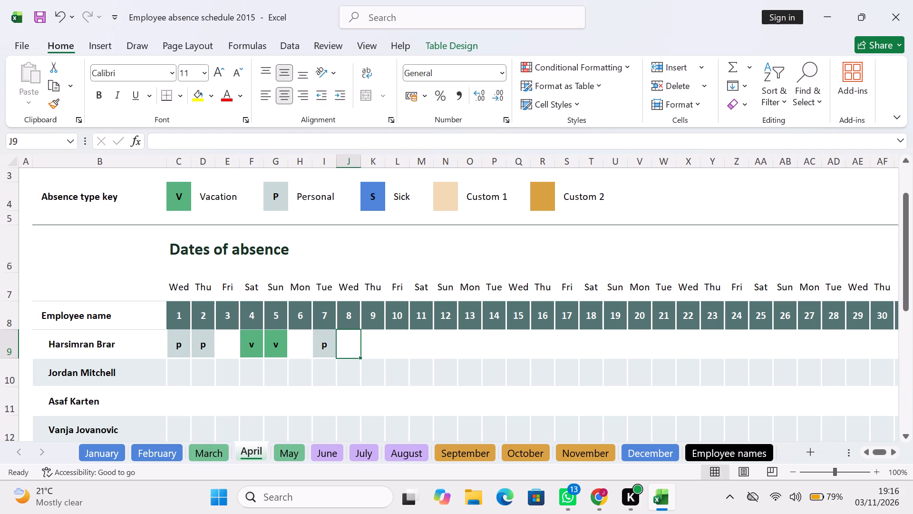
{"action": "key", "text": "p"}
{"action": "key", "text": "Right"}
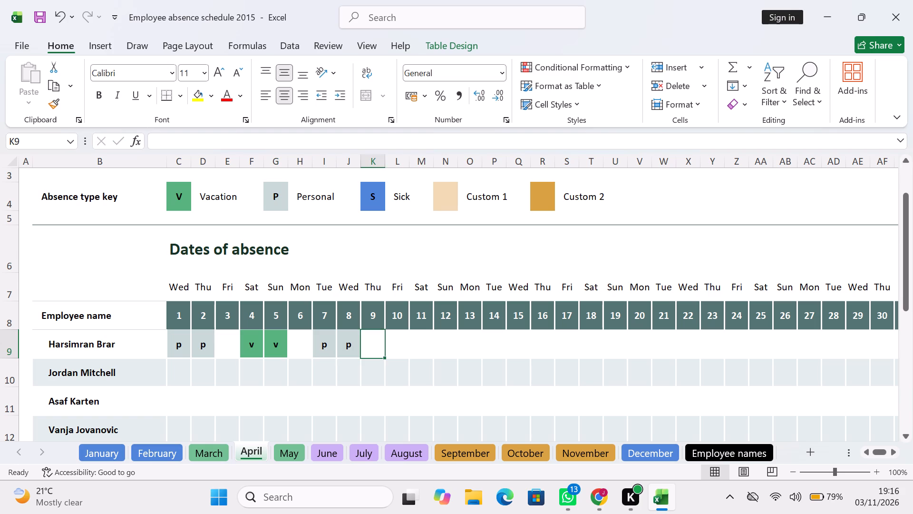
Enter the Vacation code v for the first employee on the weekend days April 11 and 12.
{"action": "key", "text": "Right"}
{"action": "key", "text": "Right"}
{"action": "key", "text": "Left"}
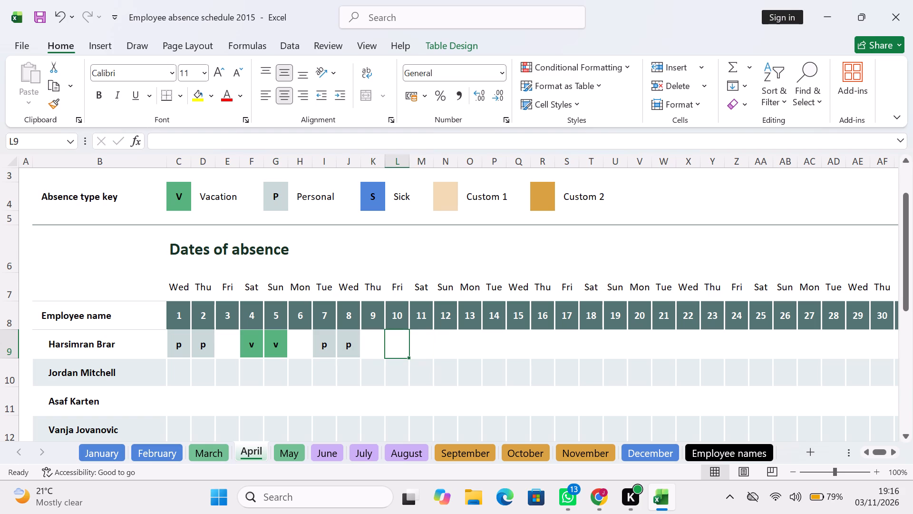
{"action": "key", "text": "Right"}
{"action": "key", "text": "v"}
{"action": "key", "text": "Right"}
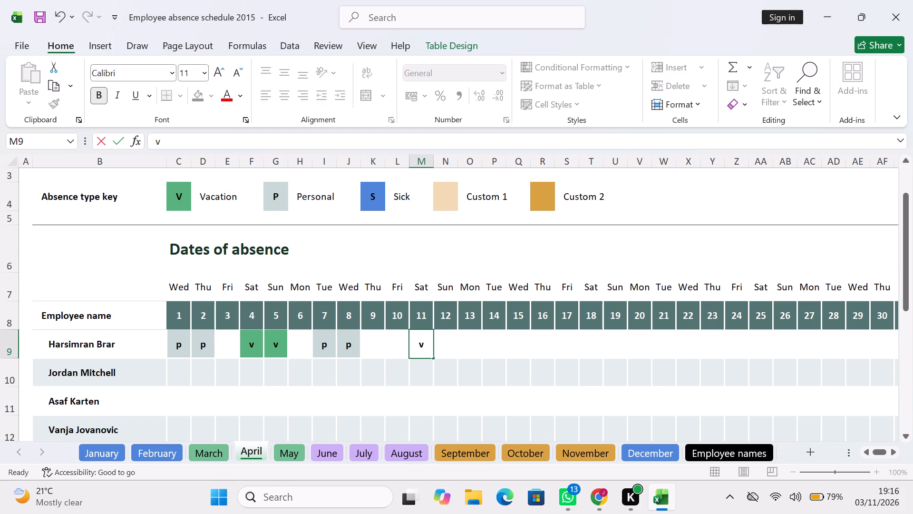
{"action": "key", "text": "v"}
{"action": "key", "text": "Right"}
Enter p for the first employee on April 14 and 16, and v on April 18.
{"action": "key", "text": "Right"}
{"action": "key", "text": "v"}
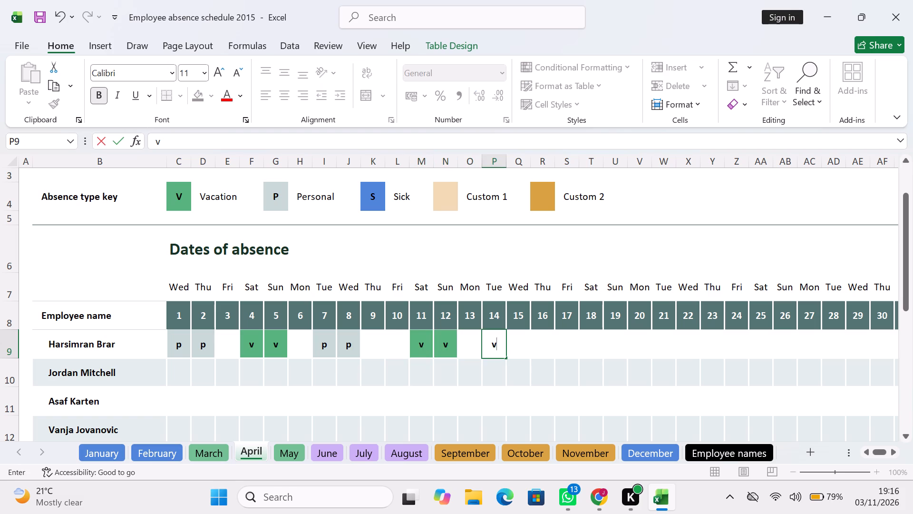
{"action": "key", "text": "BackSpace"}
{"action": "key", "text": "p"}
{"action": "key", "text": "Right"}
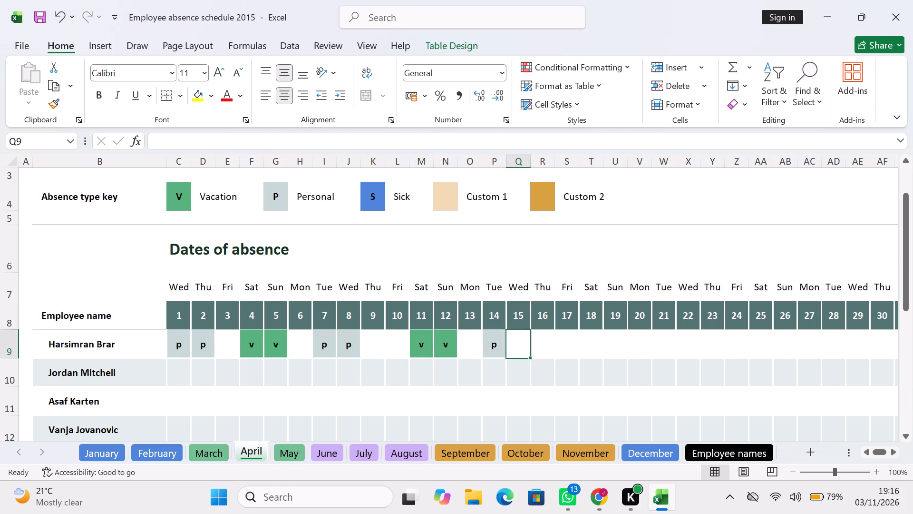
{"action": "key", "text": "Right"}
{"action": "key", "text": "p"}
{"action": "key", "text": "Right"}
{"action": "key", "text": "Right"}
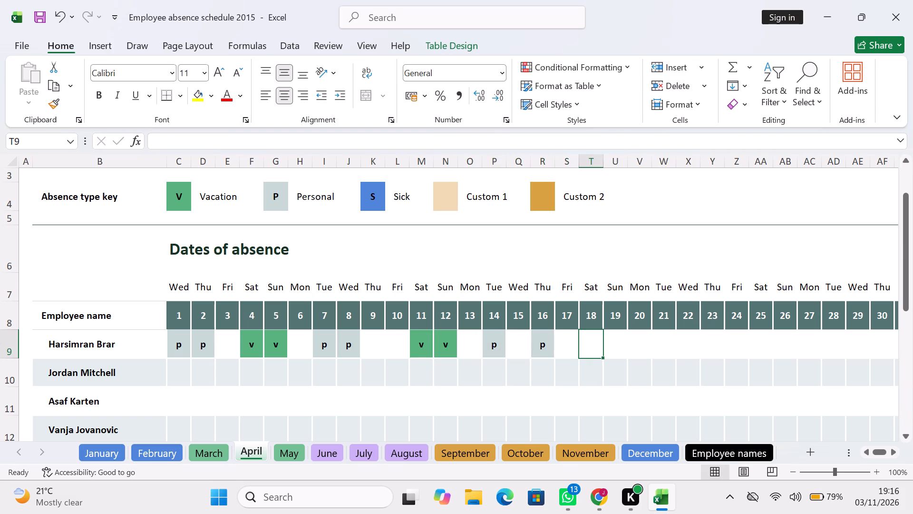
{"action": "key", "text": "v"}
{"action": "key", "text": "Left"}
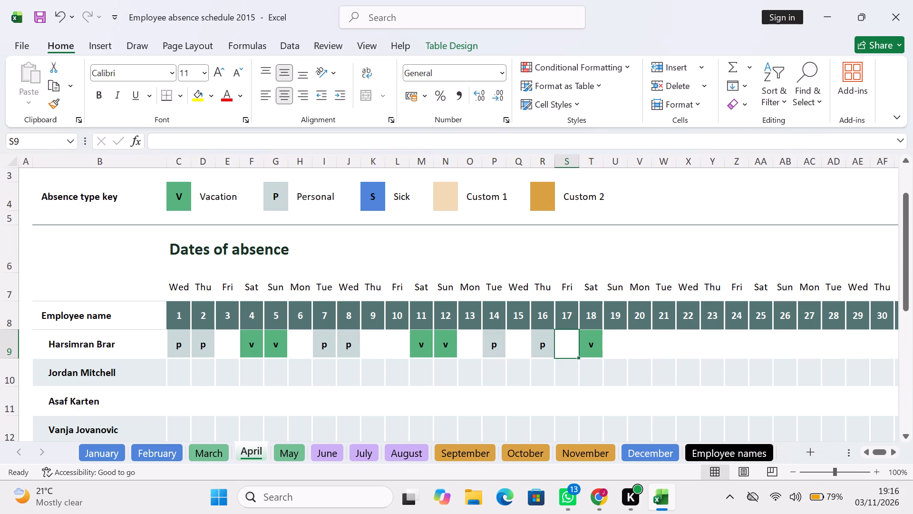
Review the first employee's April codes from day 17 back to day 7 and forward again.
{"action": "key", "text": "Left"}
{"action": "key", "text": "Left"}
{"action": "key", "text": "Left"}
{"action": "key", "text": "Left"}
{"action": "key", "text": "Left"}
{"action": "key", "text": "Left"}
{"action": "key", "text": "Left"}
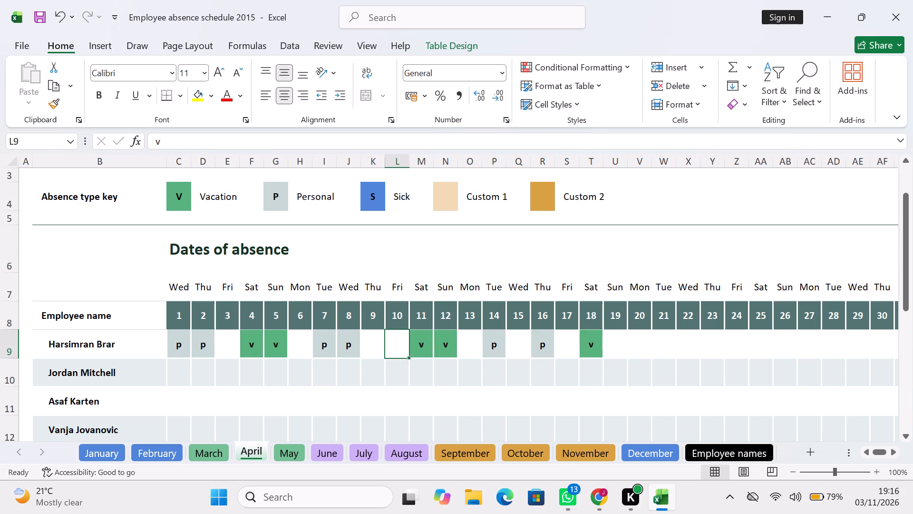
{"action": "key", "text": "Left"}
{"action": "key", "text": "Left"}
{"action": "key", "text": "Left"}
{"action": "key", "text": "Right"}
{"action": "key", "text": "Right"}
{"action": "key", "text": "Right"}
{"action": "key", "text": "Right"}
{"action": "key", "text": "Right"}
{"action": "key", "text": "Right"}
{"action": "key", "text": "Right"}
{"action": "key", "text": "Right"}
{"action": "key", "text": "Right"}
{"action": "key", "text": "Right"}
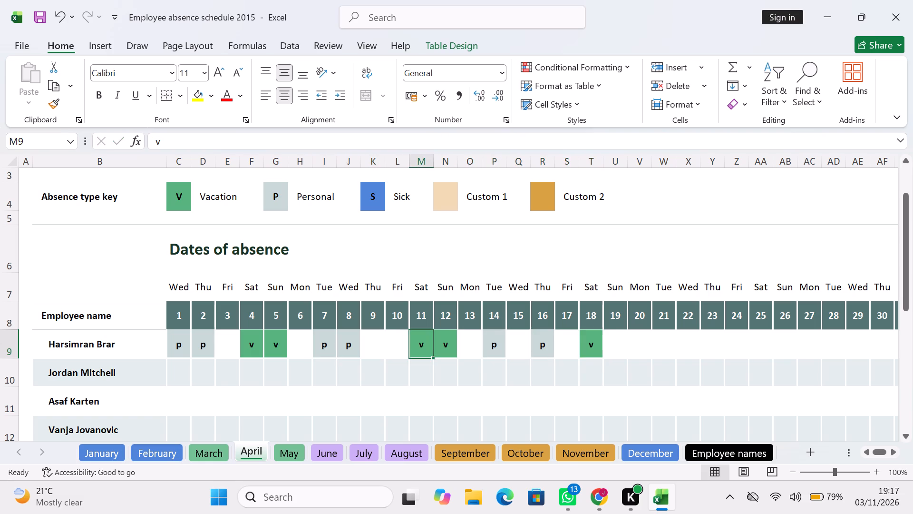
Enter the Sick code s for the first employee on April 22.
{"action": "key", "text": "Right"}
{"action": "key", "text": "Right"}
{"action": "key", "text": "Right"}
{"action": "key", "text": "Right"}
{"action": "key", "text": "Right"}
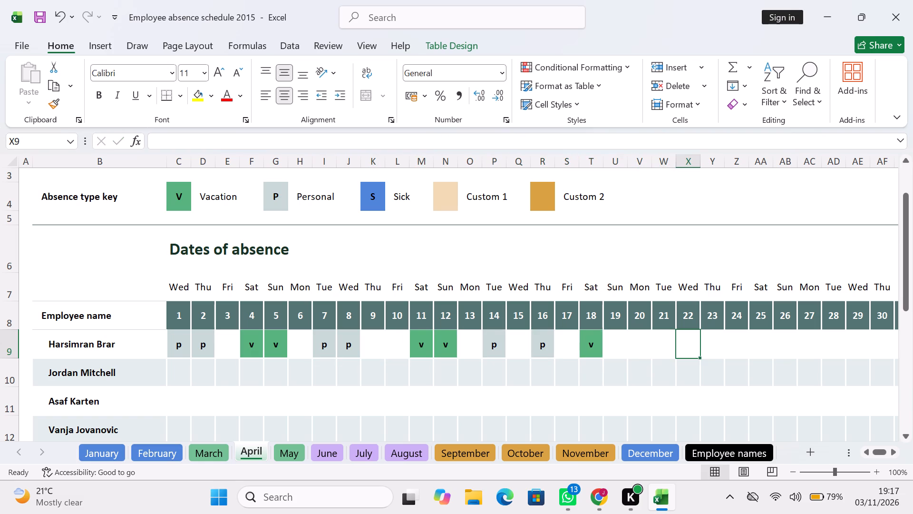
{"action": "key", "text": "s"}
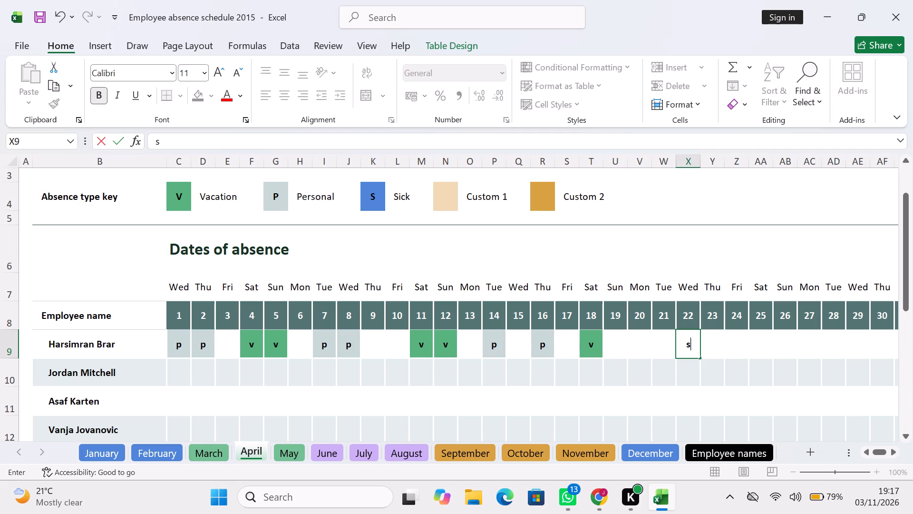
{"action": "key", "text": "Right"}
{"action": "key", "text": "Right"}
{"action": "key", "text": "Right"}
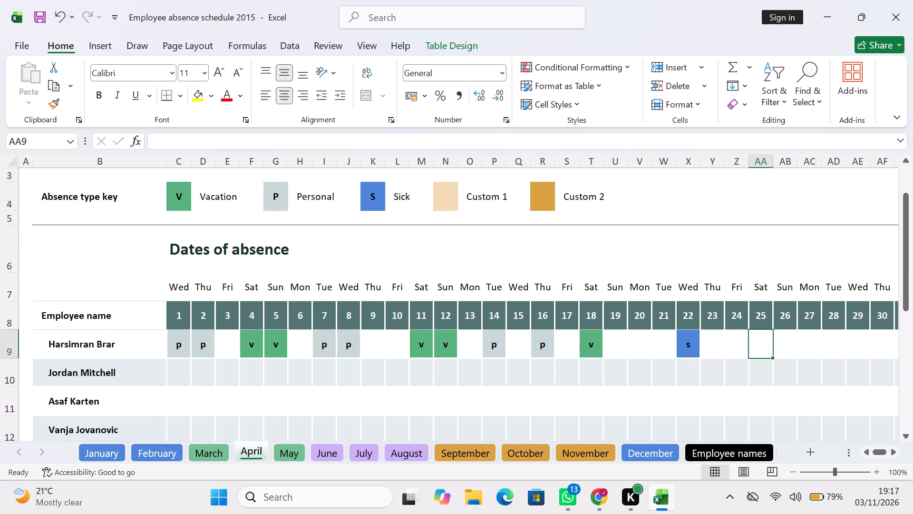
Enter p for the first employee on April 24 and v on the weekend days April 25 and 26.
{"action": "key", "text": "Left"}
{"action": "key", "text": "p"}
{"action": "key", "text": "Right"}
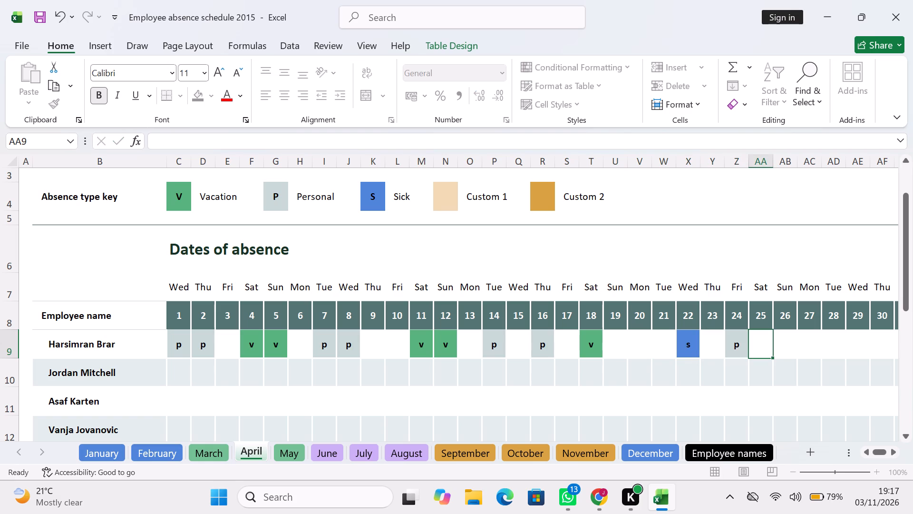
{"action": "type", "text": "vv"}
{"action": "key", "text": "Right"}
{"action": "key", "text": "Left"}
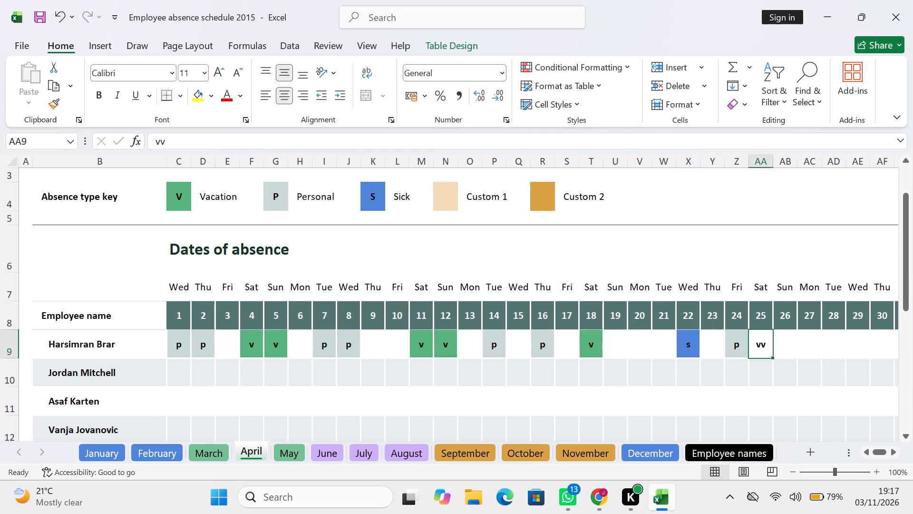
{"action": "key", "text": "BackSpace"}
{"action": "key", "text": "v"}
{"action": "key", "text": "Right"}
{"action": "key", "text": "v"}
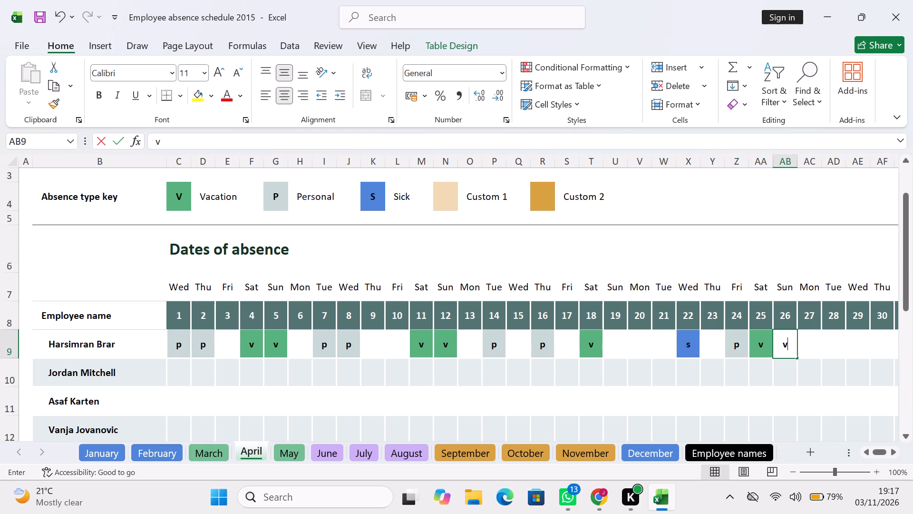
{"action": "key", "text": "Right"}
Enter the Personal code p for the first employee on April 28 and 30.
{"action": "key", "text": "Right"}
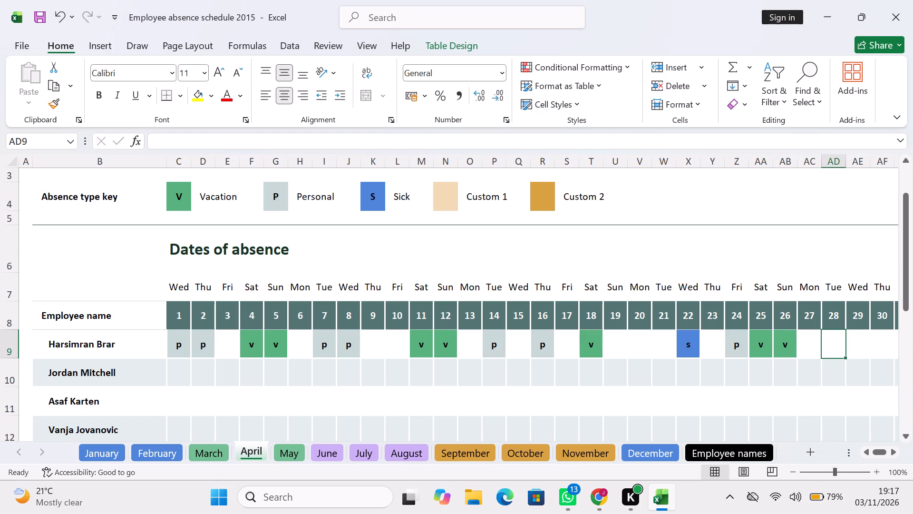
{"action": "key", "text": "p"}
{"action": "key", "text": "Right"}
{"action": "key", "text": "Right"}
{"action": "key", "text": "Right"}
{"action": "key", "text": "Left"}
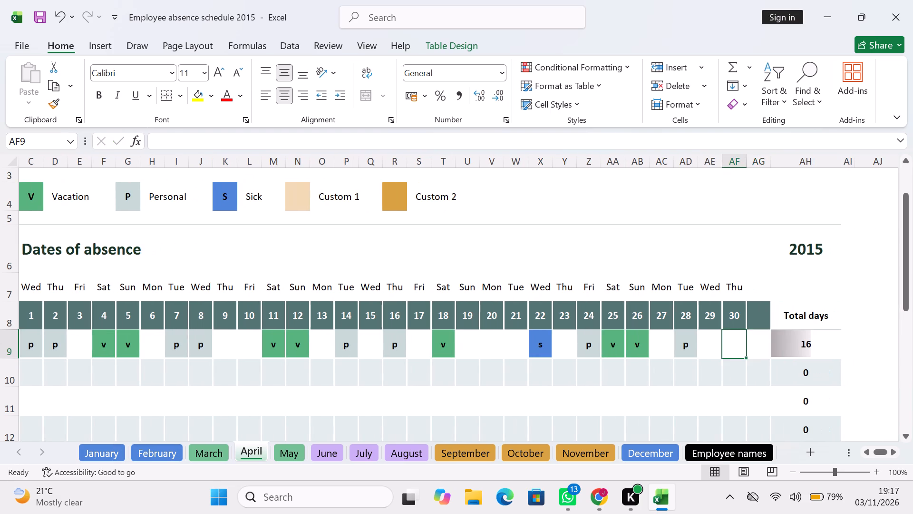
{"action": "key", "text": "p"}
{"action": "key", "text": "Down"}
Enter the Personal code p for the second employee on April 2.
{"action": "key", "text": "Left"}
{"action": "key", "text": "Left"}
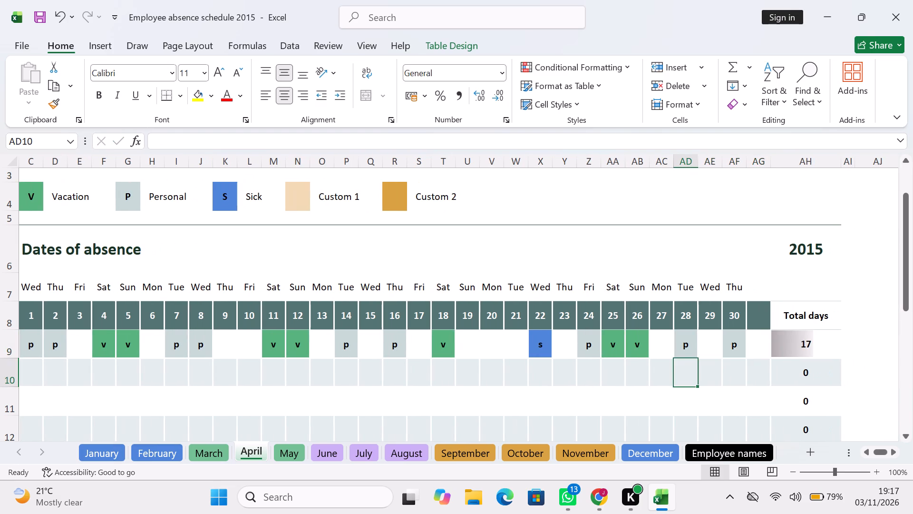
{"action": "key", "text": "Left"}
{"action": "key", "text": "Left"}
{"action": "key", "text": "Left"}
{"action": "key", "text": "Left"}
{"action": "key", "text": "Left"}
{"action": "key", "text": "Left"}
{"action": "key", "text": "Left"}
{"action": "key", "text": "Left"}
{"action": "key", "text": "Left"}
{"action": "key", "text": "Left"}
{"action": "key", "text": "Left"}
{"action": "key", "text": "Left"}
{"action": "key", "text": "Left"}
{"action": "key", "text": "Left"}
{"action": "key", "text": "Left"}
{"action": "key", "text": "Left"}
{"action": "key", "text": "Left"}
{"action": "key", "text": "Left"}
{"action": "key", "text": "Left"}
{"action": "key", "text": "Left"}
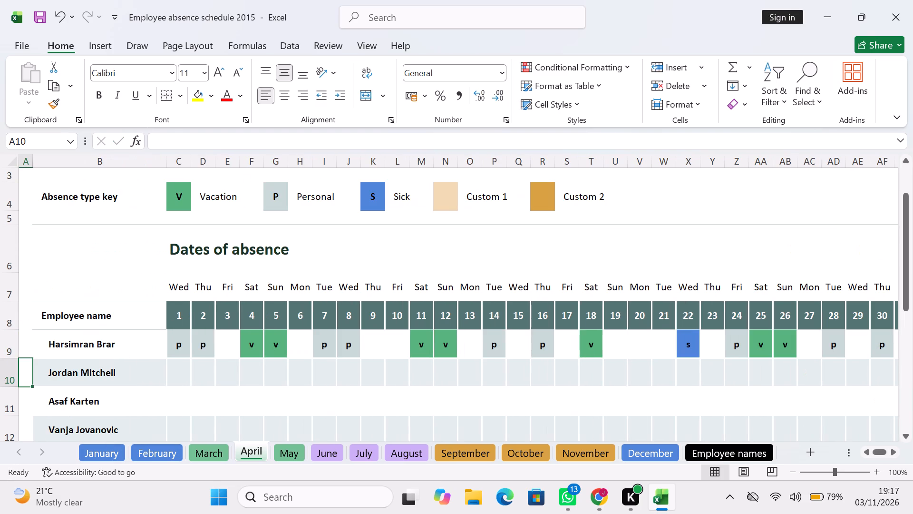
{"action": "key", "text": "Up"}
{"action": "key", "text": "Down"}
{"action": "key", "text": "Right"}
{"action": "key", "text": "Right"}
{"action": "key", "text": "Right"}
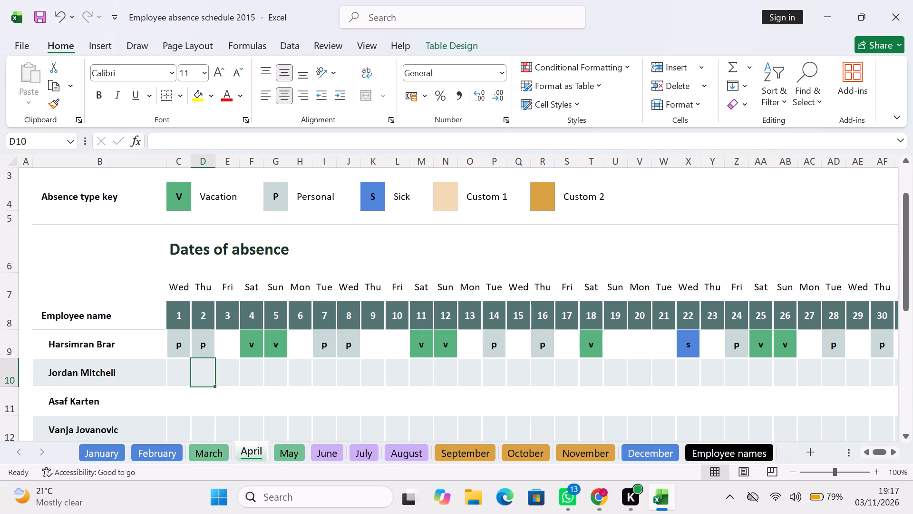
{"action": "key", "text": "p"}
{"action": "key", "text": "Right"}
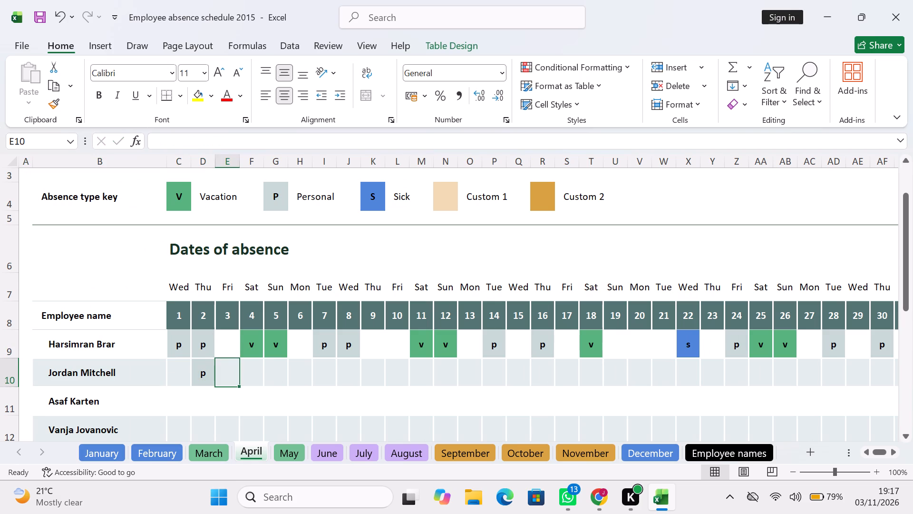
Enter the Vacation code v for the second employee on the weekend days April 4 and 5.
{"action": "key", "text": "Right"}
{"action": "key", "text": "v"}
{"action": "key", "text": "Right"}
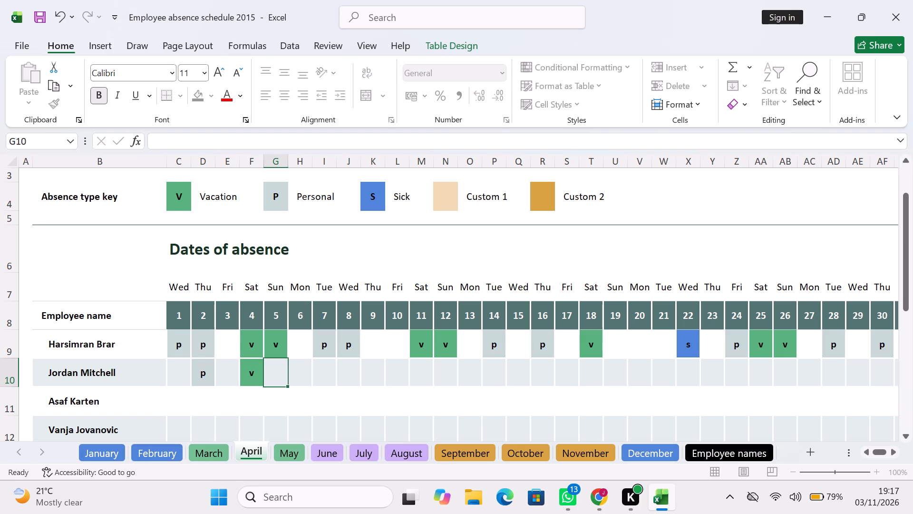
{"action": "key", "text": "v"}
{"action": "key", "text": "Right"}
Enter p for the second employee on April 8 and 10, and v on April 11.
{"action": "key", "text": "Right"}
{"action": "key", "text": "Right"}
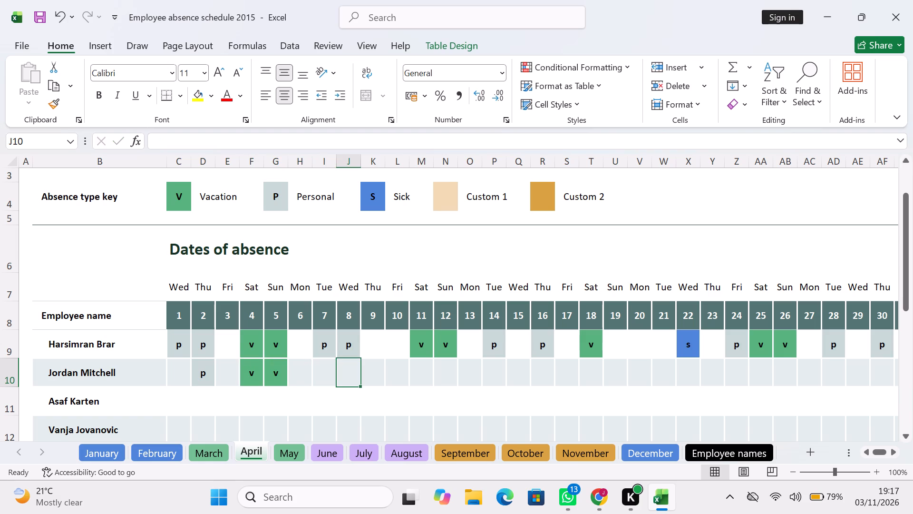
{"action": "key", "text": "p"}
{"action": "key", "text": "Right"}
{"action": "key", "text": "Right"}
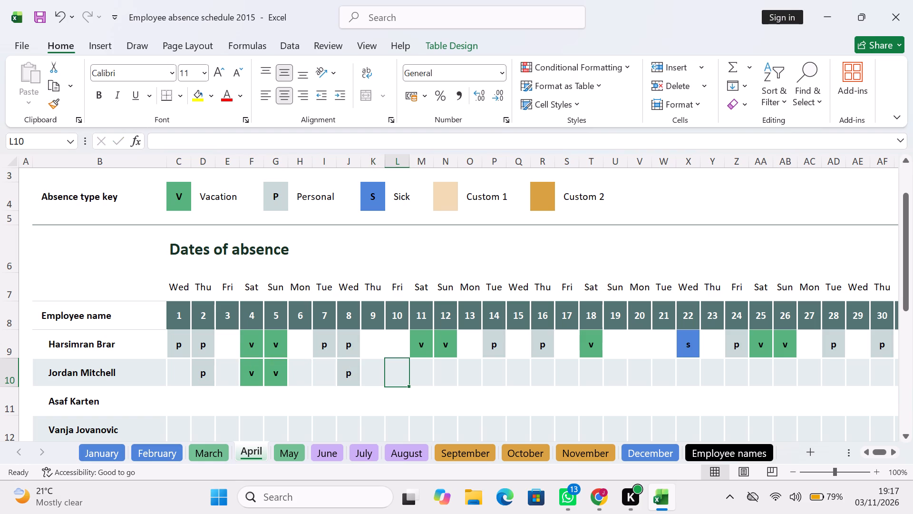
{"action": "key", "text": "p"}
{"action": "key", "text": "Right"}
{"action": "key", "text": "Right"}
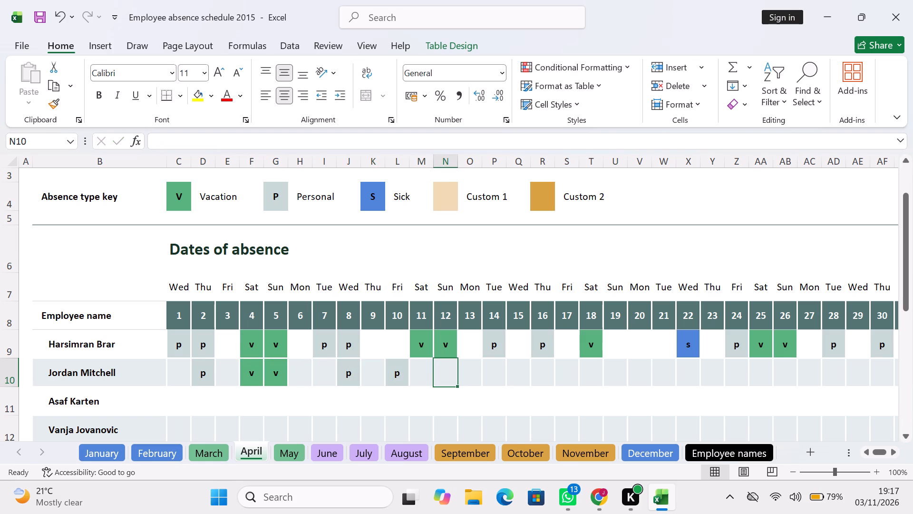
{"action": "key", "text": "Left"}
{"action": "key", "text": "v"}
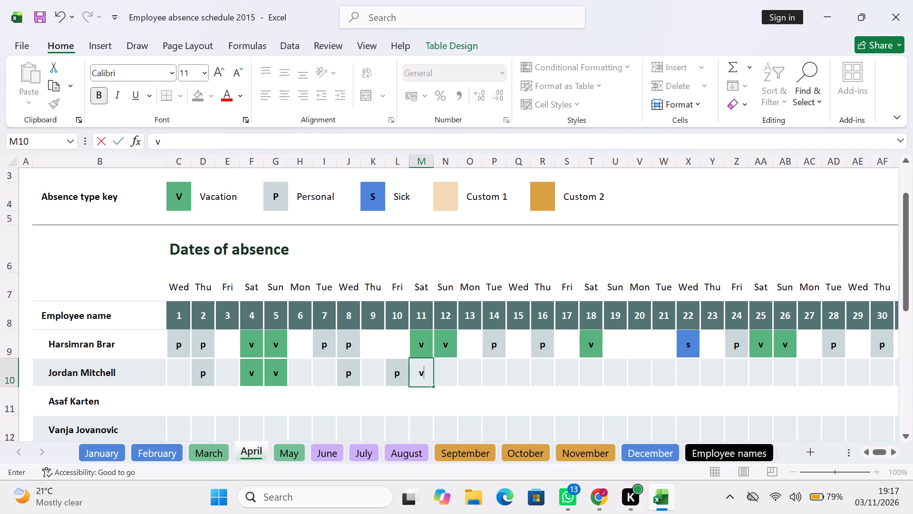
{"action": "key", "text": "Right"}
Review the second employee's April codes back and forth between day 1 and day 15.
{"action": "key", "text": "Right"}
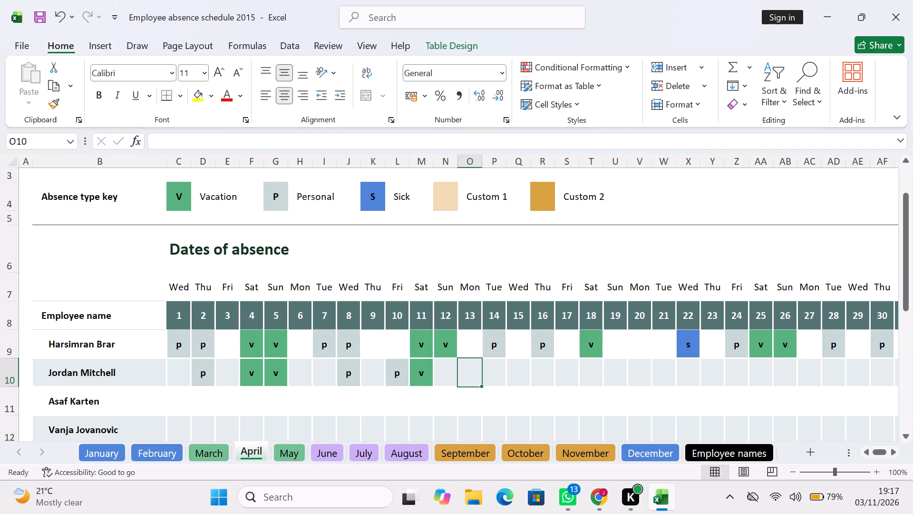
{"action": "key", "text": "Left"}
{"action": "key", "text": "Left"}
{"action": "key", "text": "Left"}
{"action": "key", "text": "Left"}
{"action": "key", "text": "Left"}
{"action": "key", "text": "Left"}
{"action": "key", "text": "Left"}
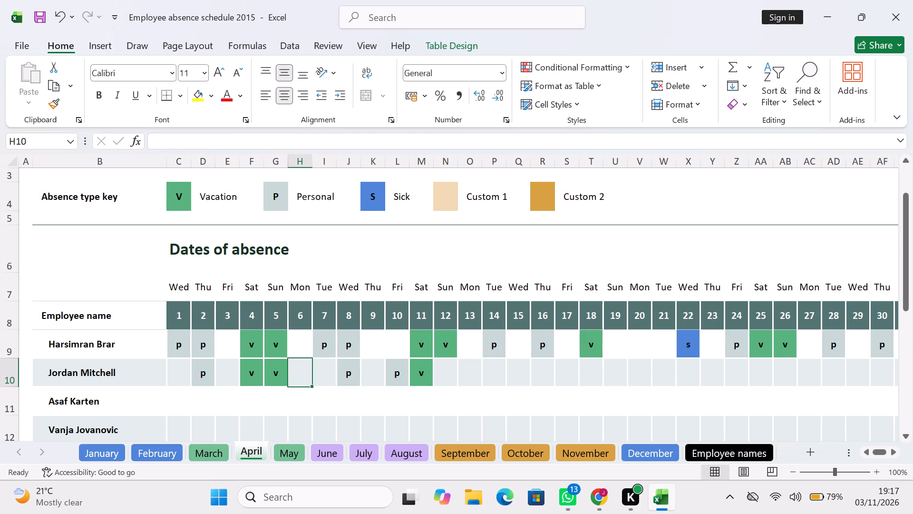
{"action": "key", "text": "Left"}
{"action": "key", "text": "Left"}
{"action": "key", "text": "Left"}
{"action": "key", "text": "Left"}
{"action": "key", "text": "Left"}
{"action": "key", "text": "Right"}
{"action": "key", "text": "Right"}
{"action": "key", "text": "Right"}
{"action": "key", "text": "Right"}
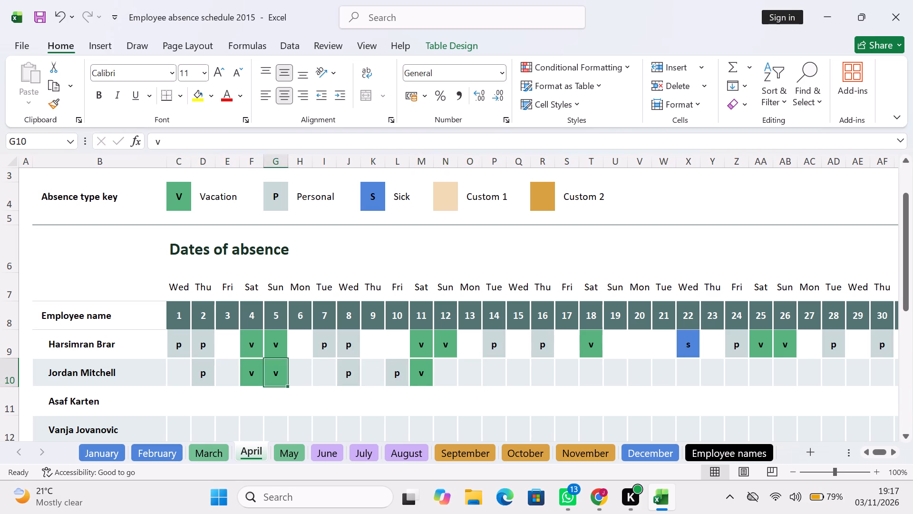
{"action": "key", "text": "Right"}
{"action": "key", "text": "Right"}
{"action": "key", "text": "Right"}
{"action": "key", "text": "Right"}
{"action": "key", "text": "Right"}
{"action": "key", "text": "Right"}
{"action": "key", "text": "Right"}
{"action": "key", "text": "Right"}
{"action": "key", "text": "Right"}
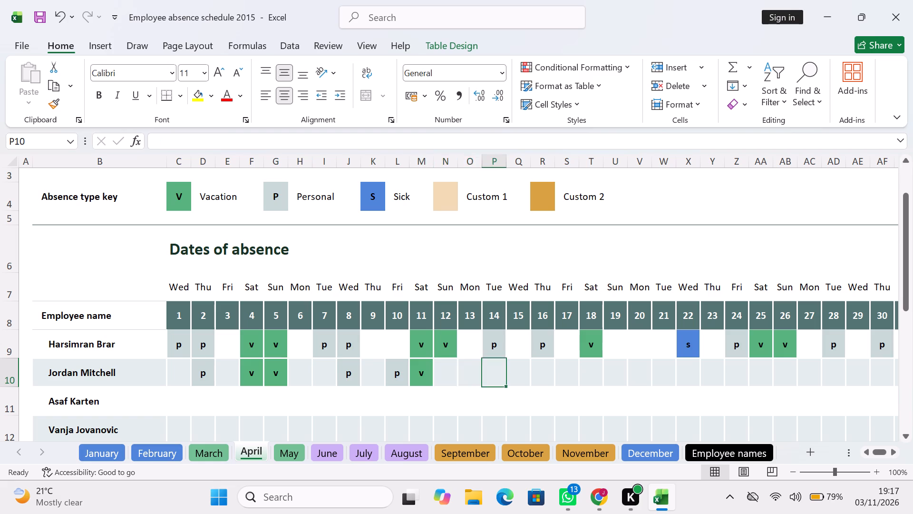
{"action": "key", "text": "Left"}
{"action": "key", "text": "Left"}
{"action": "key", "text": "Left"}
{"action": "key", "text": "Right"}
{"action": "key", "text": "Right"}
{"action": "key", "text": "Right"}
{"action": "key", "text": "Left"}
{"action": "key", "text": "Left"}
{"action": "key", "text": "Left"}
{"action": "key", "text": "Left"}
{"action": "key", "text": "Left"}
{"action": "key", "text": "Left"}
{"action": "key", "text": "Left"}
{"action": "key", "text": "Left"}
{"action": "key", "text": "Left"}
{"action": "key", "text": "Left"}
{"action": "key", "text": "Left"}
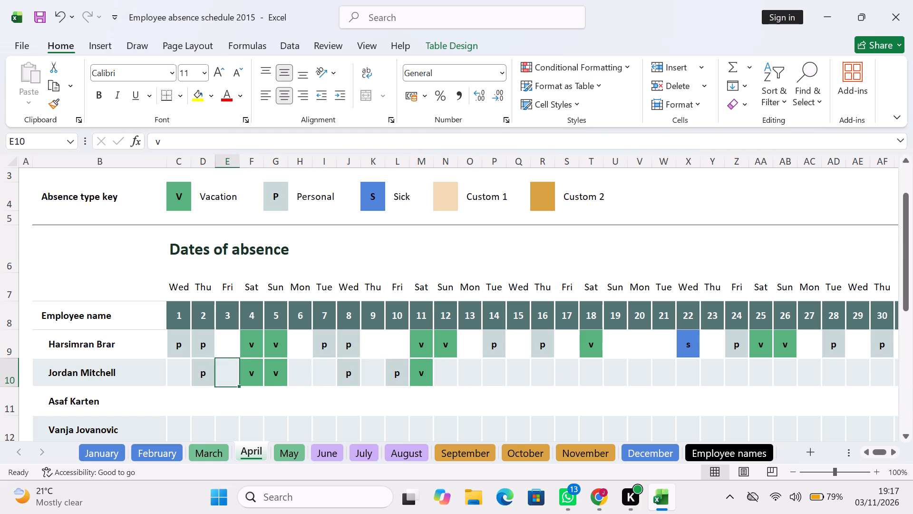
{"action": "key", "text": "Left"}
{"action": "key", "text": "Right"}
{"action": "key", "text": "Right"}
{"action": "key", "text": "Right"}
{"action": "key", "text": "Right"}
{"action": "key", "text": "Right"}
{"action": "key", "text": "Right"}
{"action": "key", "text": "Right"}
{"action": "key", "text": "Right"}
{"action": "key", "text": "Right"}
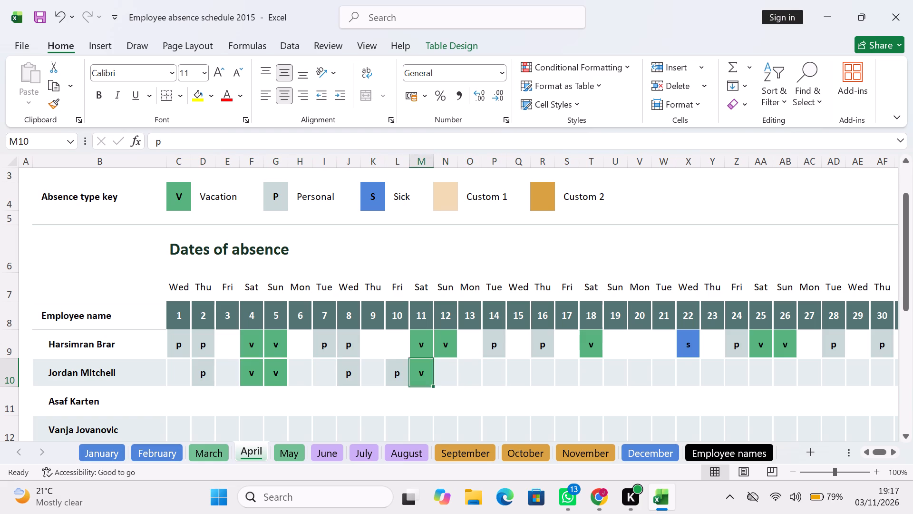
{"action": "key", "text": "Right"}
{"action": "key", "text": "Right"}
{"action": "key", "text": "Right"}
{"action": "key", "text": "Right"}
{"action": "key", "text": "Left"}
{"action": "key", "text": "Left"}
{"action": "key", "text": "Left"}
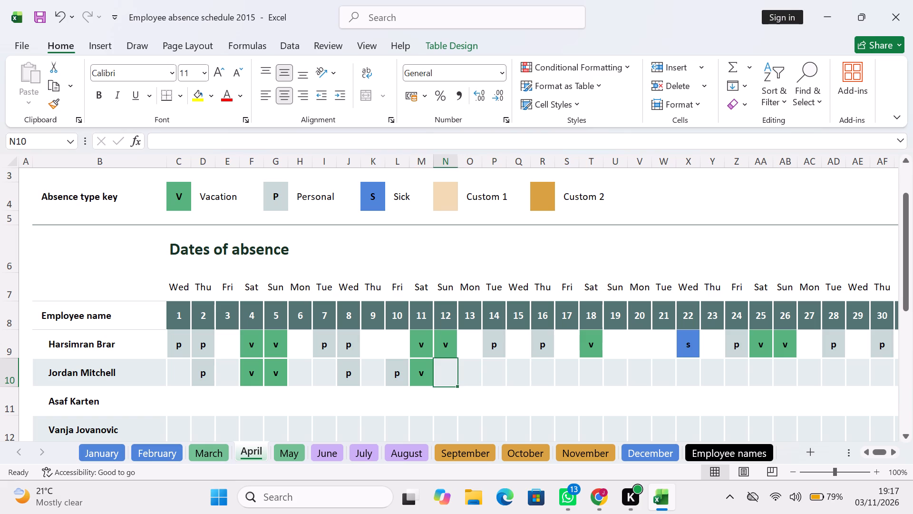
{"action": "key", "text": "Left"}
{"action": "key", "text": "Left"}
{"action": "key", "text": "Left"}
{"action": "key", "text": "Left"}
{"action": "key", "text": "Left"}
{"action": "key", "text": "Left"}
{"action": "key", "text": "Left"}
{"action": "key", "text": "Left"}
{"action": "key", "text": "Left"}
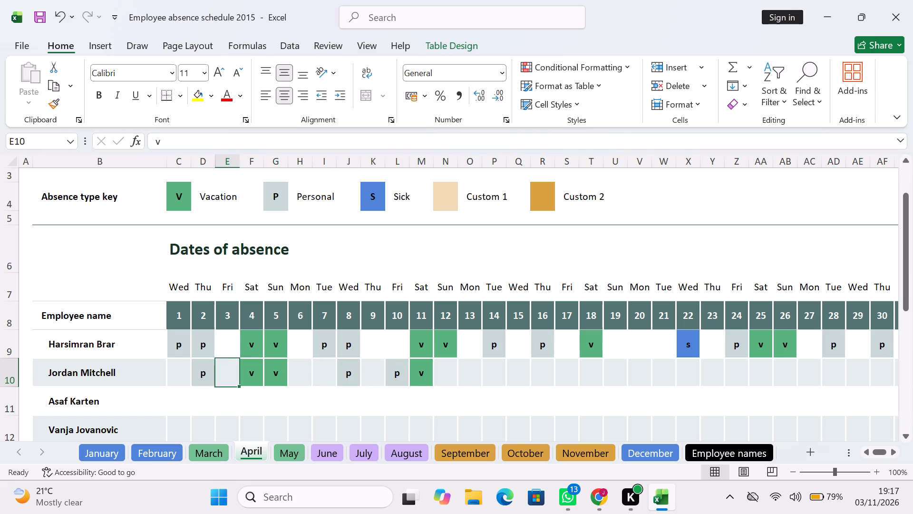
{"action": "key", "text": "Left"}
{"action": "key", "text": "Left"}
{"action": "key", "text": "Right"}
{"action": "key", "text": "Right"}
{"action": "key", "text": "Right"}
{"action": "key", "text": "Right"}
{"action": "key", "text": "Right"}
{"action": "key", "text": "Right"}
{"action": "key", "text": "Right"}
{"action": "key", "text": "Right"}
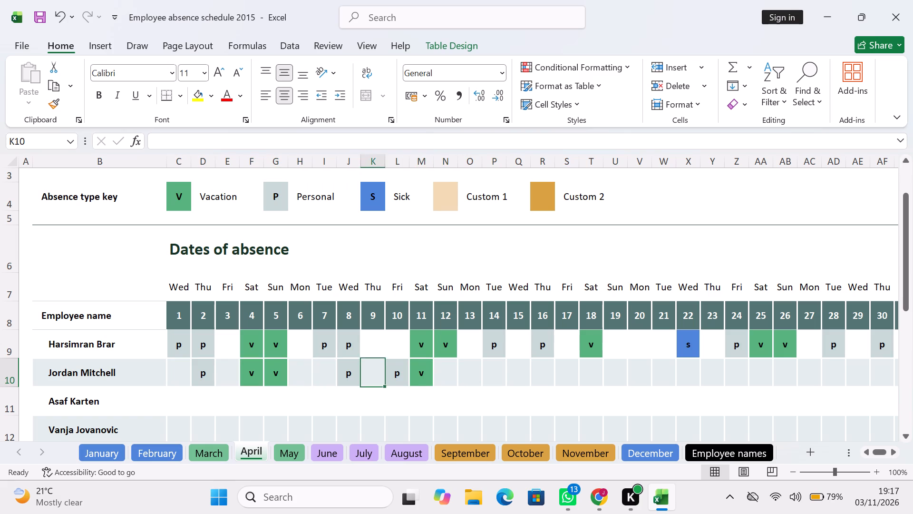
{"action": "key", "text": "Right"}
{"action": "key", "text": "Right"}
{"action": "key", "text": "Right"}
{"action": "key", "text": "Right"}
{"action": "key", "text": "Right"}
Enter the Personal code p for the second employee on April 13 and move on to April 18.
{"action": "key", "text": "Left"}
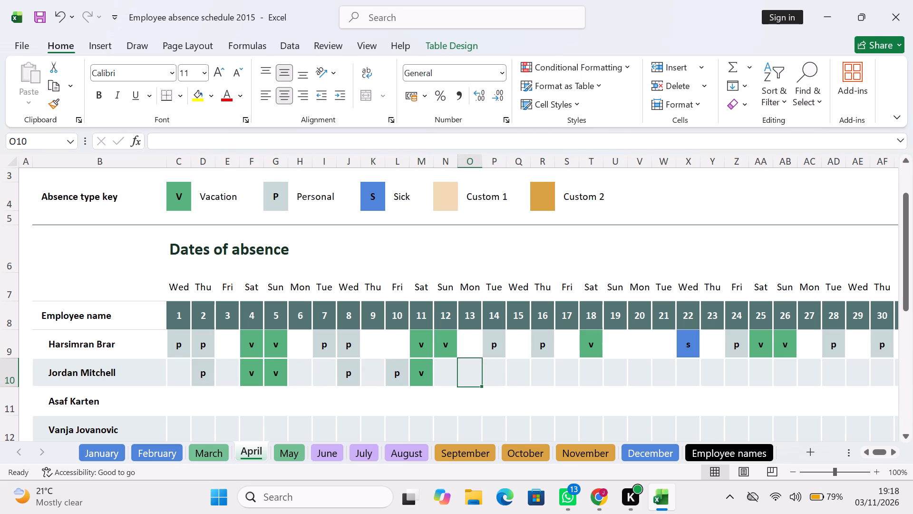
{"action": "key", "text": "p"}
{"action": "key", "text": "Right"}
{"action": "key", "text": "Right"}
{"action": "key", "text": "Right"}
{"action": "key", "text": "Right"}
{"action": "key", "text": "Right"}
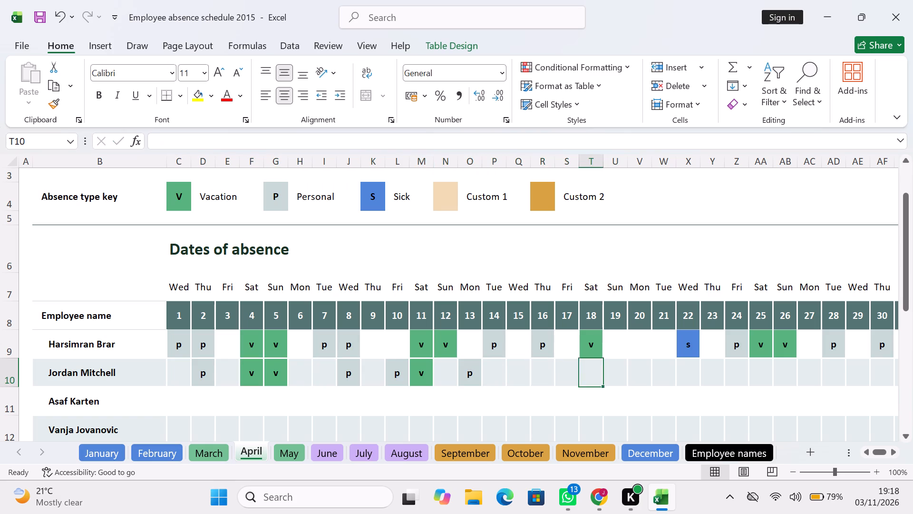
Enter the Personal code p for the second employee on April 15.
{"action": "key", "text": "Right"}
{"action": "key", "text": "Right"}
{"action": "key", "text": "Left"}
{"action": "key", "text": "Left"}
{"action": "key", "text": "Left"}
{"action": "key", "text": "Right"}
{"action": "key", "text": "Left"}
{"action": "key", "text": "Left"}
{"action": "key", "text": "Left"}
{"action": "key", "text": "Left"}
{"action": "key", "text": "Right"}
{"action": "key", "text": "Right"}
{"action": "key", "text": "Left"}
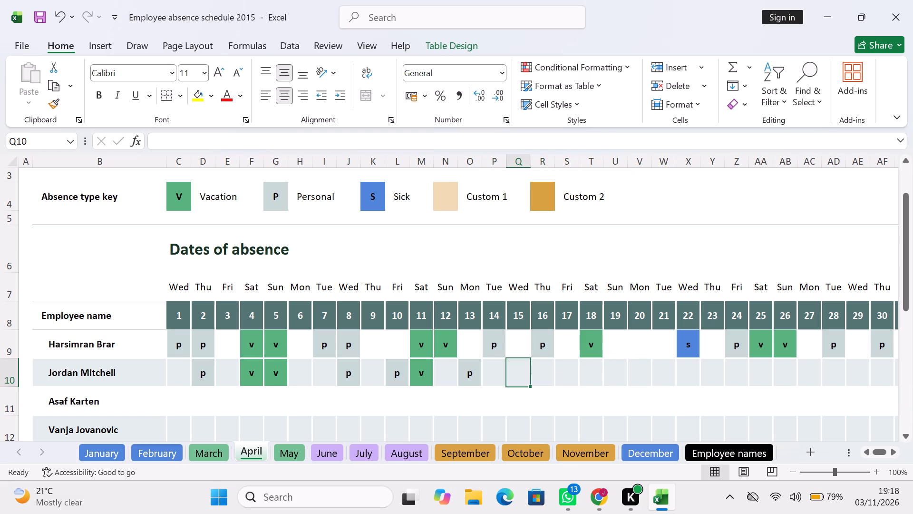
{"action": "key", "text": "p"}
{"action": "key", "text": "Right"}
Enter the Vacation code v for the second employee on April 17, 18 and 19, with a single v in each day.
{"action": "key", "text": "Right"}
{"action": "key", "text": "v"}
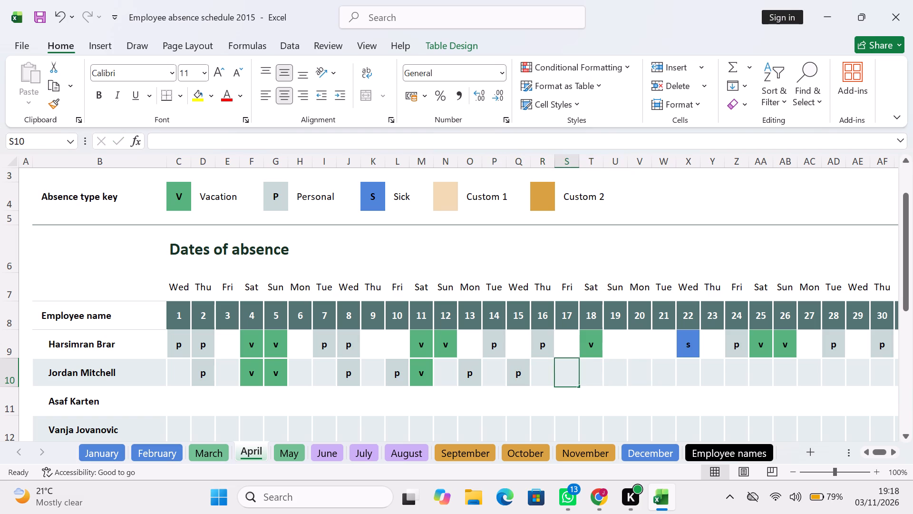
{"action": "key", "text": "Right"}
{"action": "type", "text": "vv"}
{"action": "key", "text": "Right"}
{"action": "key", "text": "Left"}
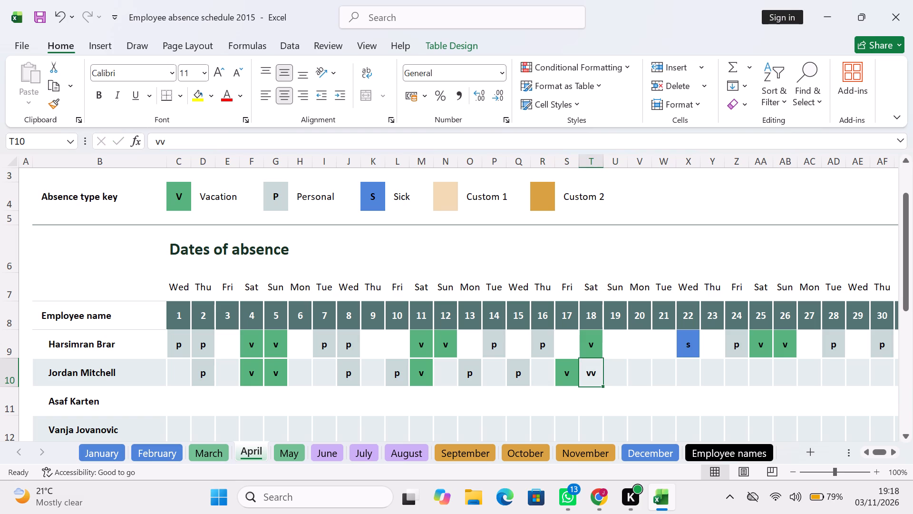
{"action": "key", "text": "BackSpace"}
{"action": "key", "text": "Left"}
{"action": "key", "text": "Right"}
{"action": "key", "text": "Right"}
{"action": "key", "text": "Left"}
{"action": "key", "text": "v"}
{"action": "key", "text": "Right"}
{"action": "key", "text": "v"}
{"action": "key", "text": "Right"}
Enter the Personal code p for the second employee on April 20 and 22.
{"action": "key", "text": "Right"}
{"action": "key", "text": "Left"}
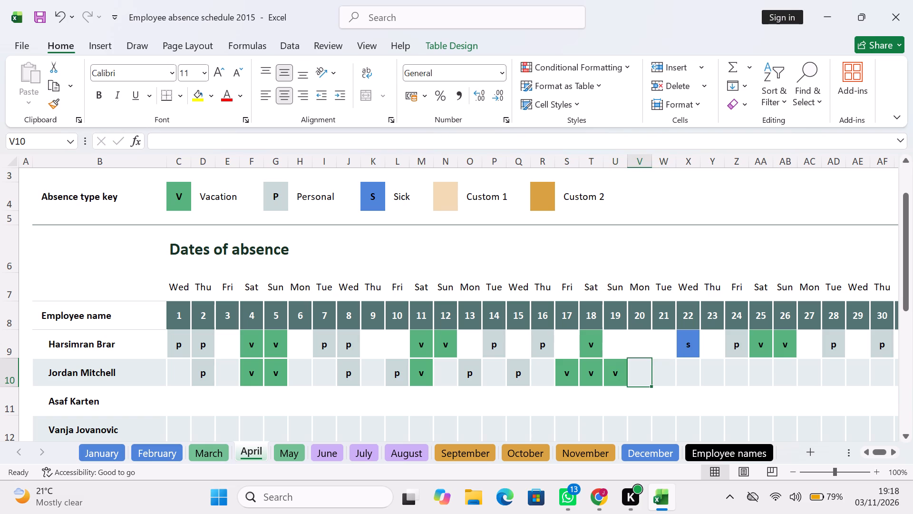
{"action": "key", "text": "p"}
{"action": "key", "text": "Right"}
{"action": "key", "text": "Right"}
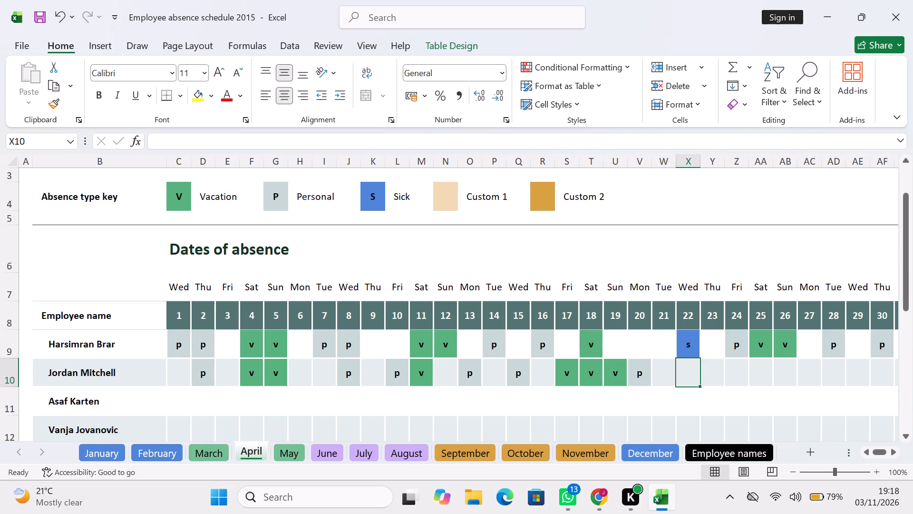
{"action": "key", "text": "p"}
{"action": "key", "text": "Right"}
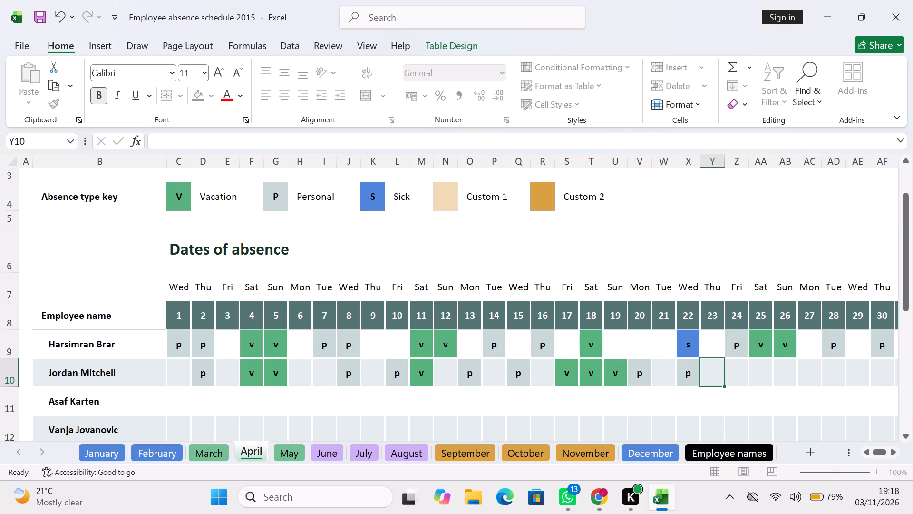
Enter the Vacation code v for the second employee on the weekend days April 25 and 26.
{"action": "key", "text": "Right"}
{"action": "key", "text": "Right"}
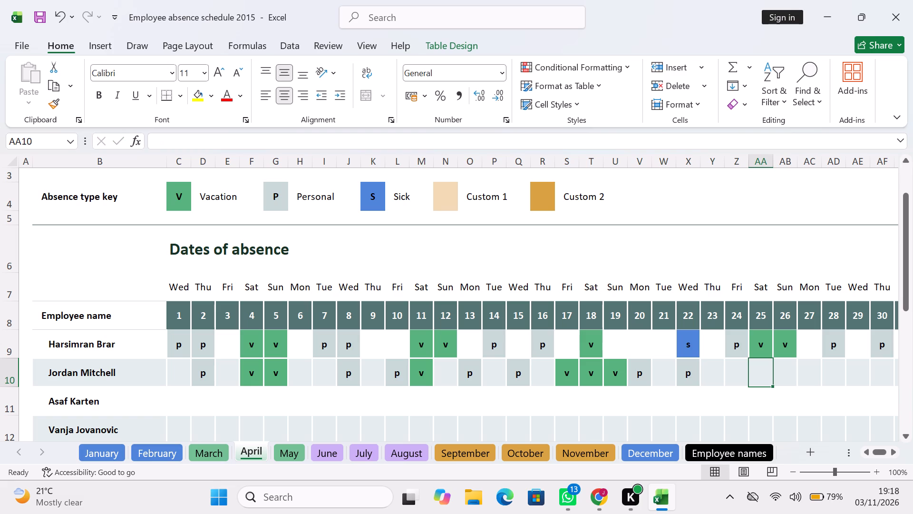
{"action": "key", "text": "v"}
{"action": "key", "text": "Right"}
{"action": "key", "text": "v"}
{"action": "key", "text": "Right"}
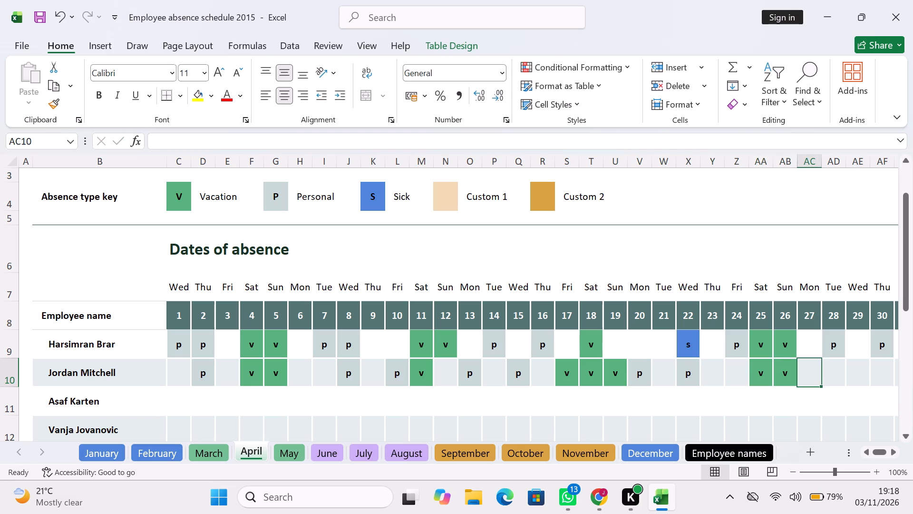
Enter the Personal code p for the second employee on April 29 and move on to the third employee's row.
{"action": "key", "text": "Right"}
{"action": "key", "text": "Right"}
{"action": "key", "text": "Right"}
{"action": "key", "text": "Right"}
{"action": "key", "text": "Left"}
{"action": "key", "text": "Left"}
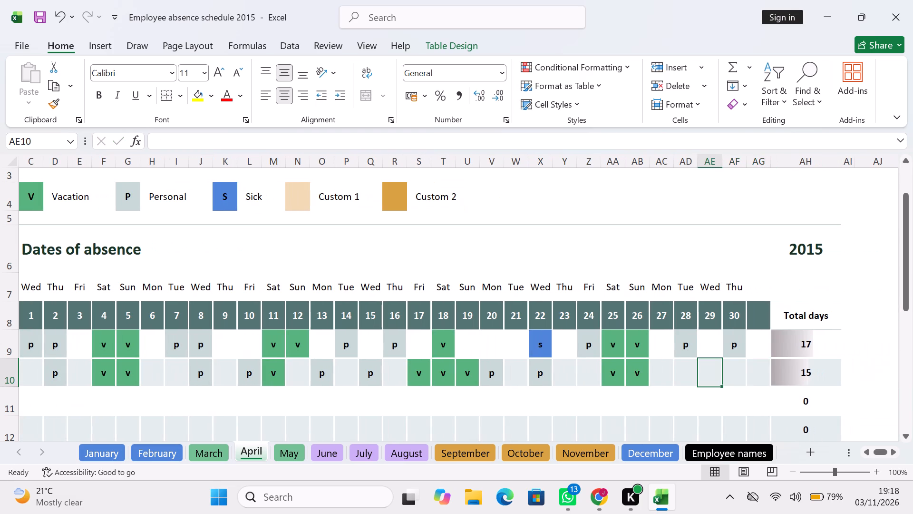
{"action": "key", "text": "p"}
{"action": "key", "text": "Right"}
{"action": "key", "text": "Down"}
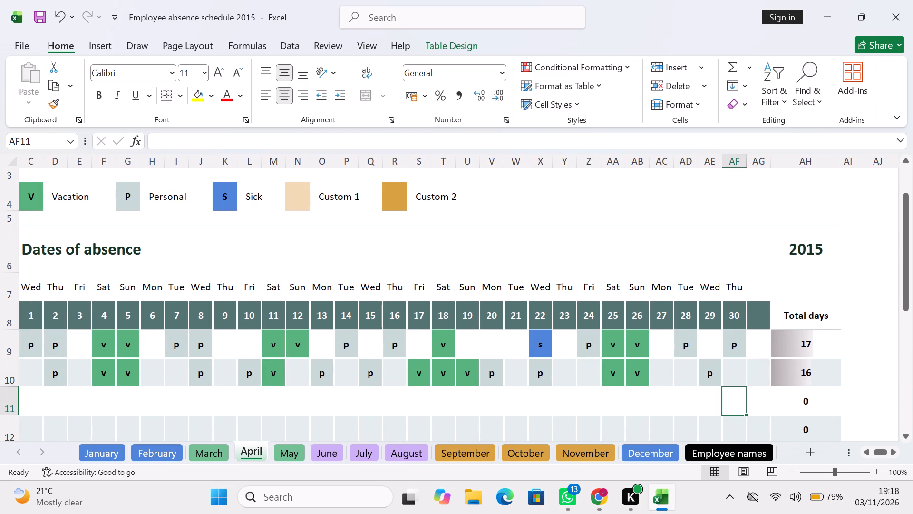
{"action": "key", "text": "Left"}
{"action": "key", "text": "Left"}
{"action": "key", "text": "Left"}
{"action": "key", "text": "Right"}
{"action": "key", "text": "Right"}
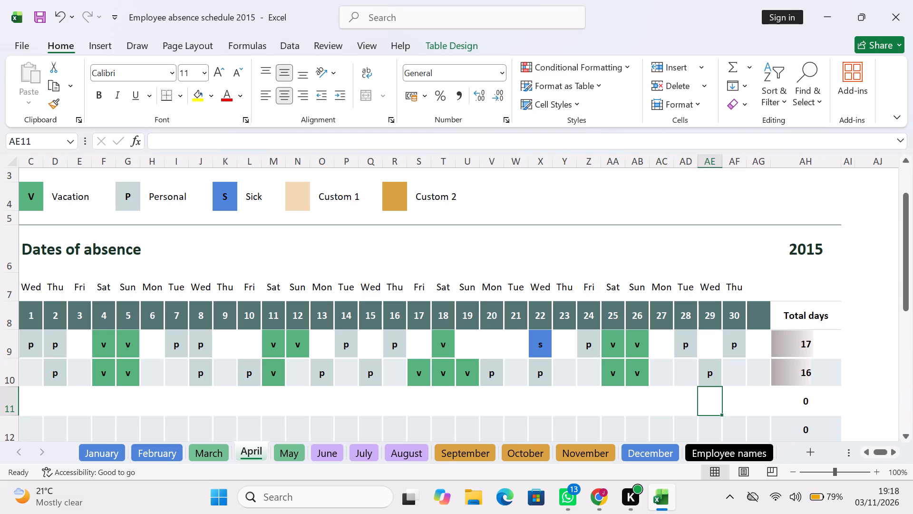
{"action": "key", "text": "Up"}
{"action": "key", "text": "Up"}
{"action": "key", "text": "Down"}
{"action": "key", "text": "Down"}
Enter the Personal code p for the third employee on April 1.
{"action": "key", "text": "Left"}
{"action": "key", "text": "Left"}
{"action": "key", "text": "Left"}
{"action": "key", "text": "Left"}
{"action": "key", "text": "Left"}
{"action": "key", "text": "Left"}
{"action": "key", "text": "Left"}
{"action": "key", "text": "Left"}
{"action": "key", "text": "Left"}
{"action": "key", "text": "Left"}
{"action": "key", "text": "Left"}
{"action": "key", "text": "Left"}
{"action": "key", "text": "Left"}
{"action": "key", "text": "Left"}
{"action": "key", "text": "Left"}
{"action": "key", "text": "Left"}
{"action": "key", "text": "Left"}
{"action": "key", "text": "Left"}
{"action": "key", "text": "Left"}
{"action": "key", "text": "Left"}
{"action": "key", "text": "Left"}
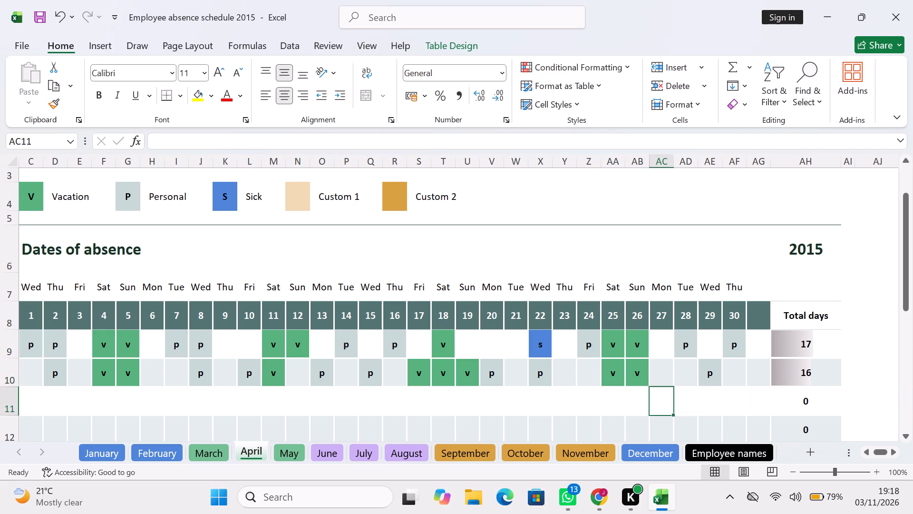
{"action": "key", "text": "Right"}
{"action": "key", "text": "Right"}
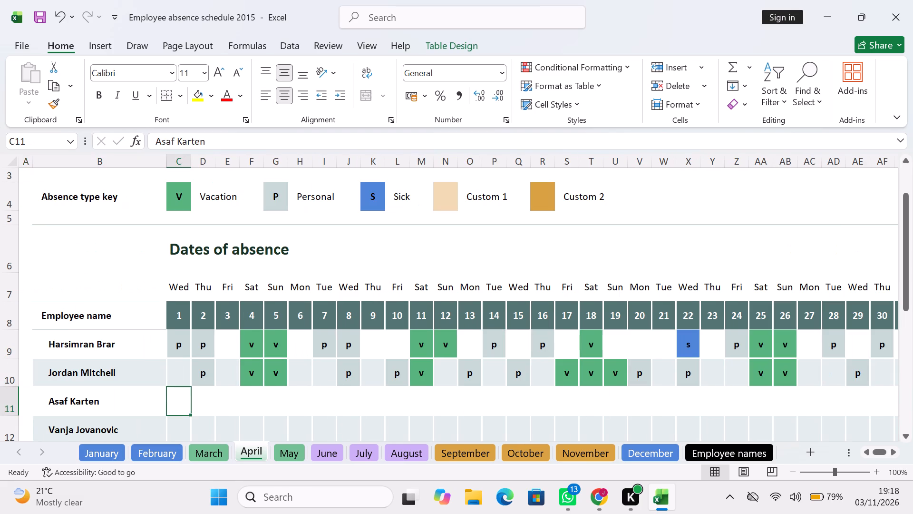
{"action": "key", "text": "p"}
{"action": "key", "text": "Right"}
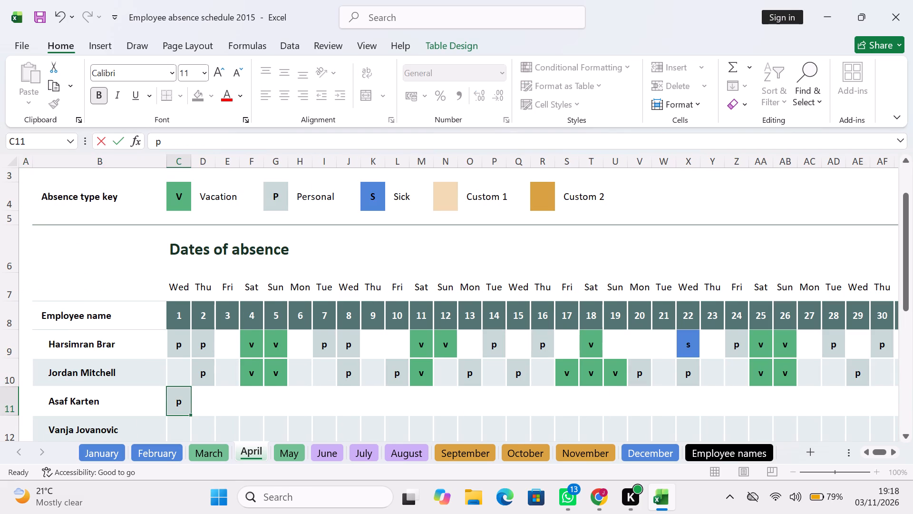
Enter the Vacation code v for the third employee on the weekend days April 4 and 5.
{"action": "key", "text": "Right"}
{"action": "key", "text": "Right"}
{"action": "key", "text": "v"}
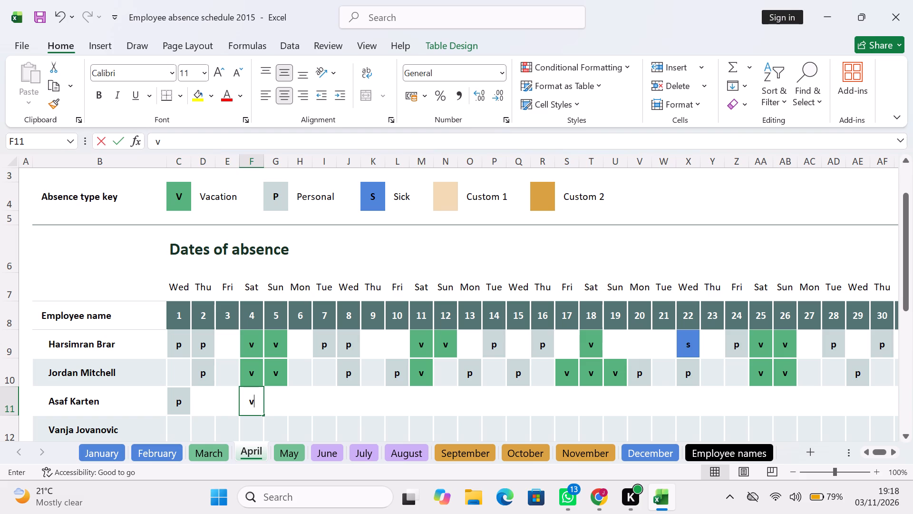
{"action": "key", "text": "Right"}
{"action": "key", "text": "v"}
{"action": "key", "text": "Right"}
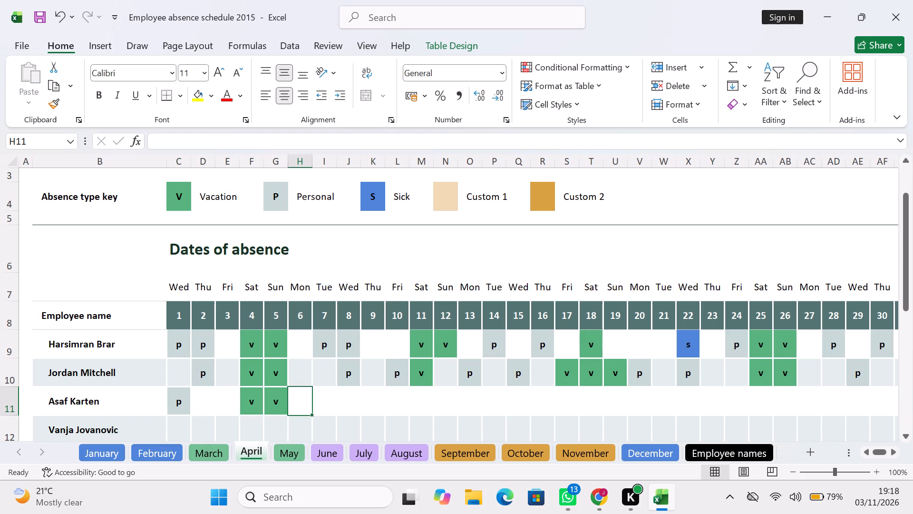
Enter the Personal code p for the third employee on April 7 and 10.
{"action": "key", "text": "Right"}
{"action": "key", "text": "Left"}
{"action": "key", "text": "Right"}
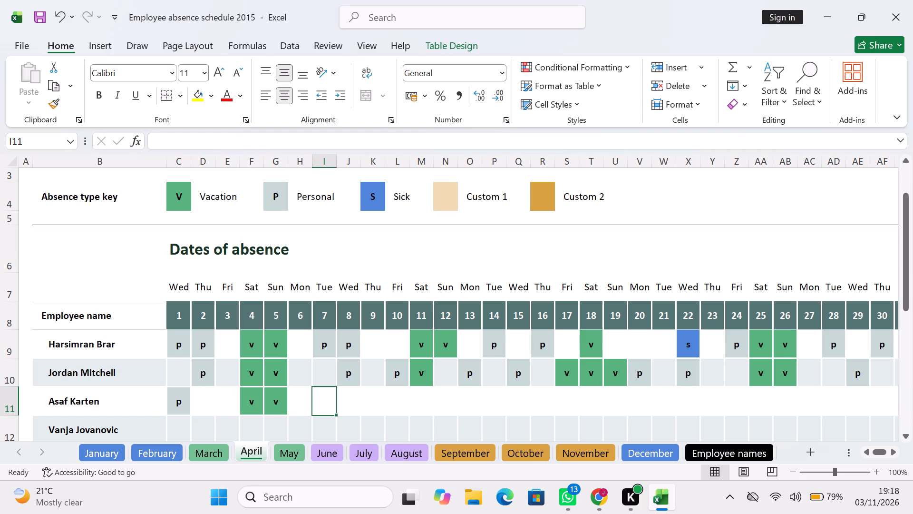
{"action": "key", "text": "p"}
{"action": "key", "text": "Right"}
{"action": "key", "text": "Right"}
{"action": "key", "text": "Right"}
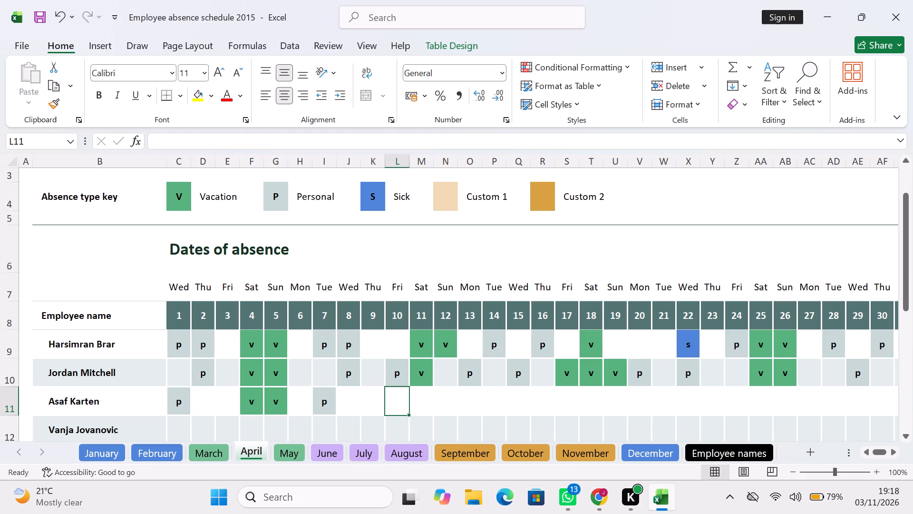
{"action": "key", "text": "p"}
{"action": "key", "text": "Right"}
Enter the Vacation code v for the third employee on Sunday, April 12.
{"action": "key", "text": "Right"}
{"action": "key", "text": "Left"}
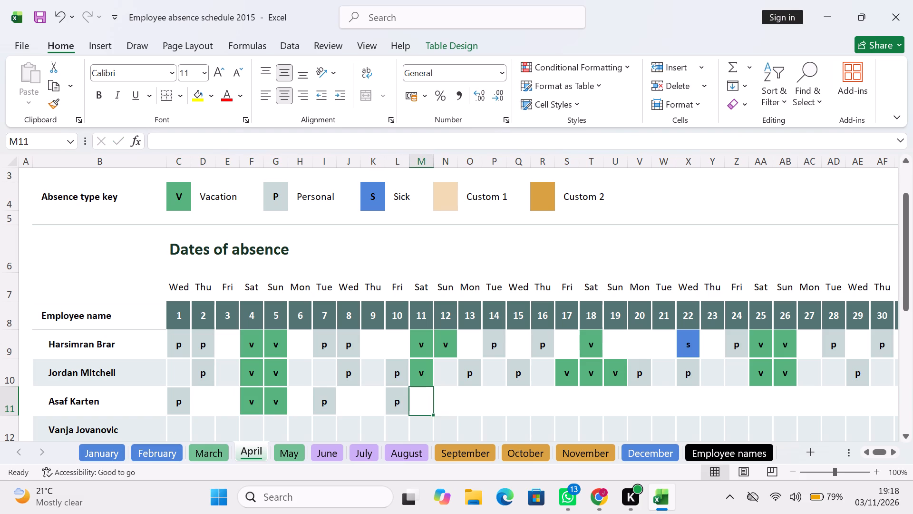
{"action": "key", "text": "Right"}
{"action": "key", "text": "v"}
{"action": "key", "text": "Left"}
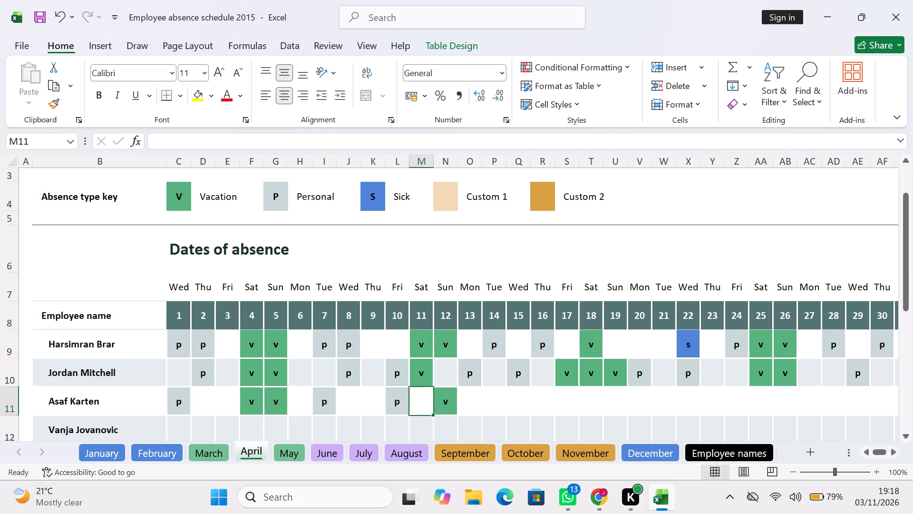
Enter the Personal code p for the third employee on April 14 and 16.
{"action": "key", "text": "Right"}
{"action": "key", "text": "Right"}
{"action": "key", "text": "Right"}
{"action": "key", "text": "Right"}
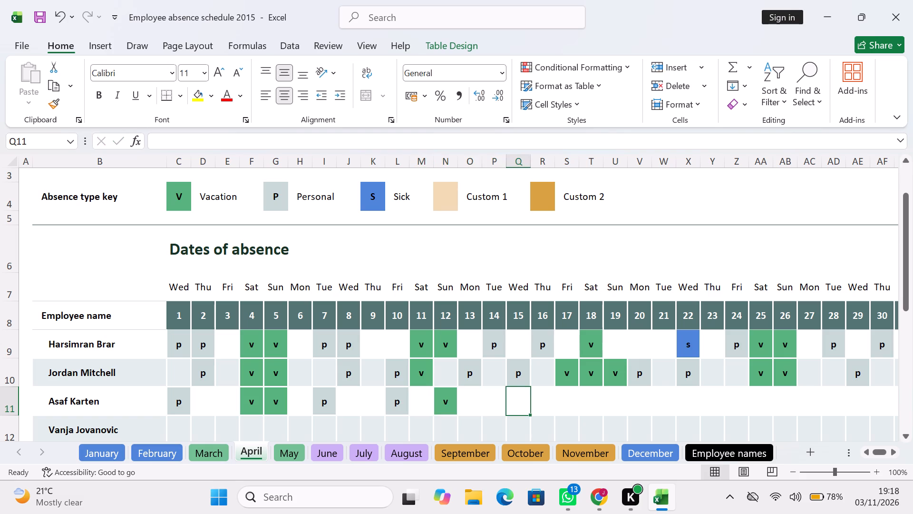
{"action": "key", "text": "Right"}
{"action": "key", "text": "Left"}
{"action": "key", "text": "Left"}
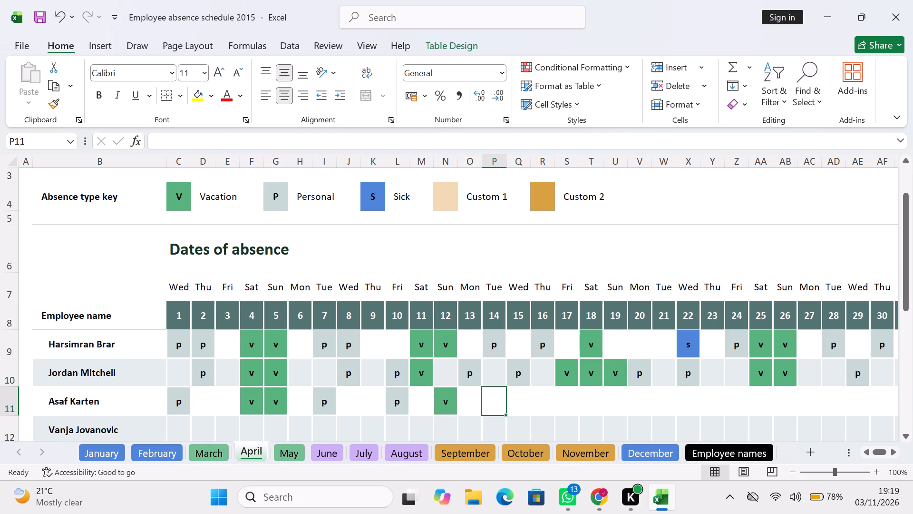
{"action": "key", "text": "p"}
{"action": "key", "text": "Right"}
{"action": "key", "text": "Right"}
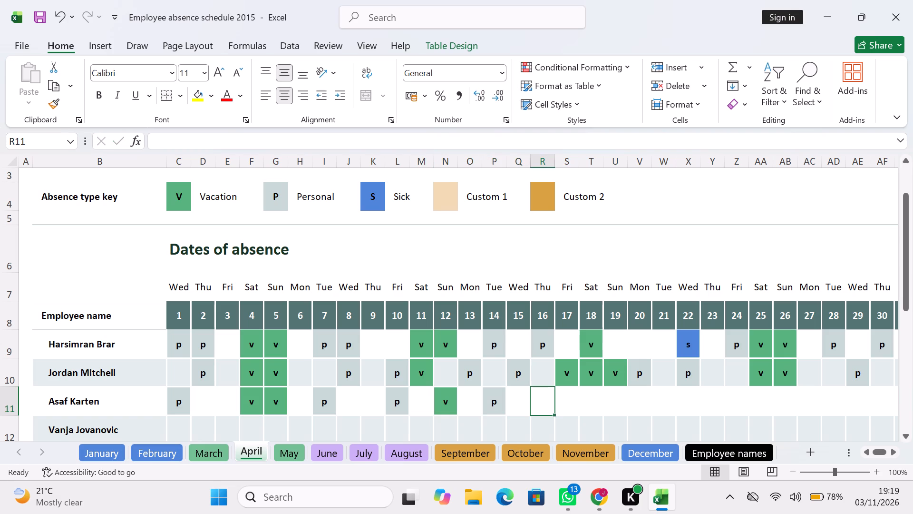
{"action": "key", "text": "p"}
{"action": "key", "text": "Right"}
Enter the Vacation code v for the third employee on the weekend days April 18 and 19.
{"action": "key", "text": "Right"}
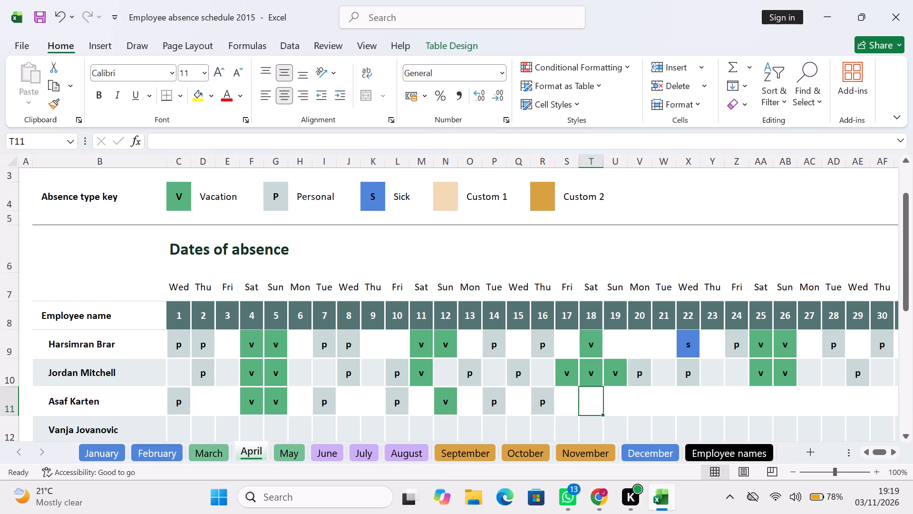
{"action": "key", "text": "v"}
{"action": "key", "text": "Right"}
{"action": "key", "text": "v"}
{"action": "key", "text": "Right"}
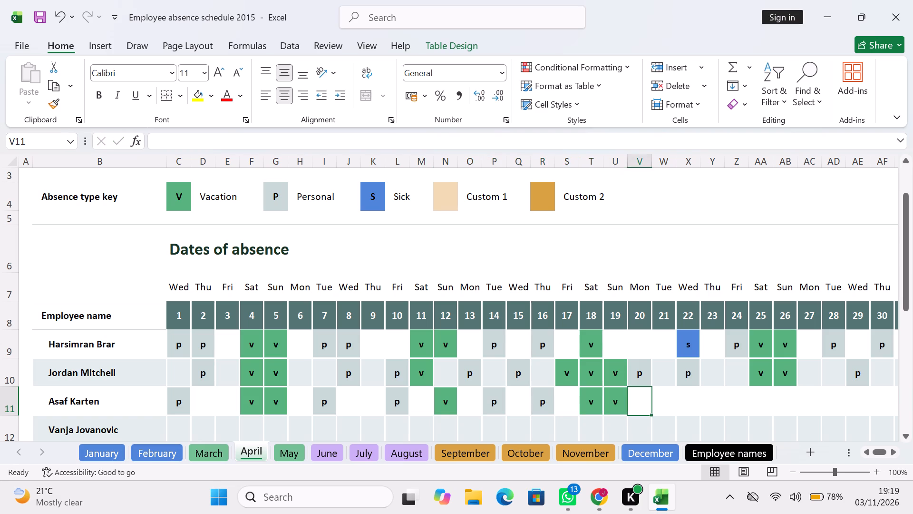
Enter the Personal code p for the third employee on April 21, 23 and 24.
{"action": "key", "text": "Right"}
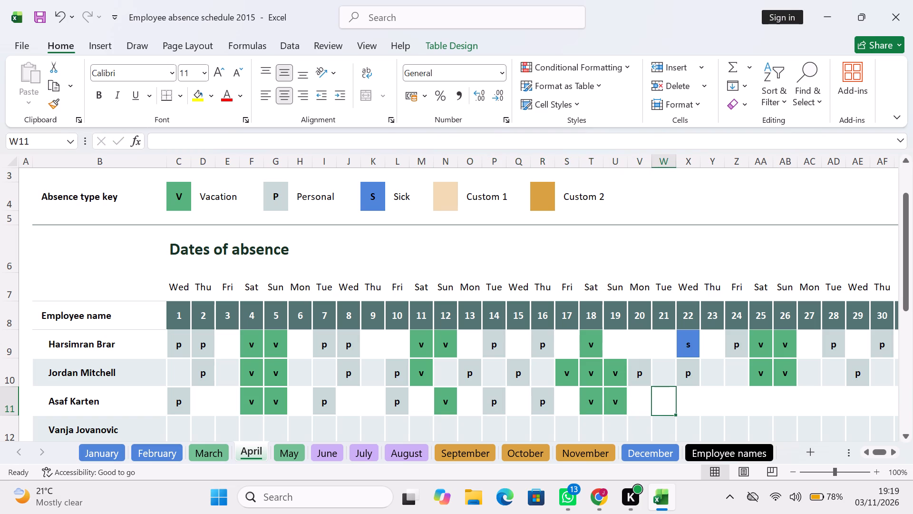
{"action": "key", "text": "p"}
{"action": "key", "text": "Right"}
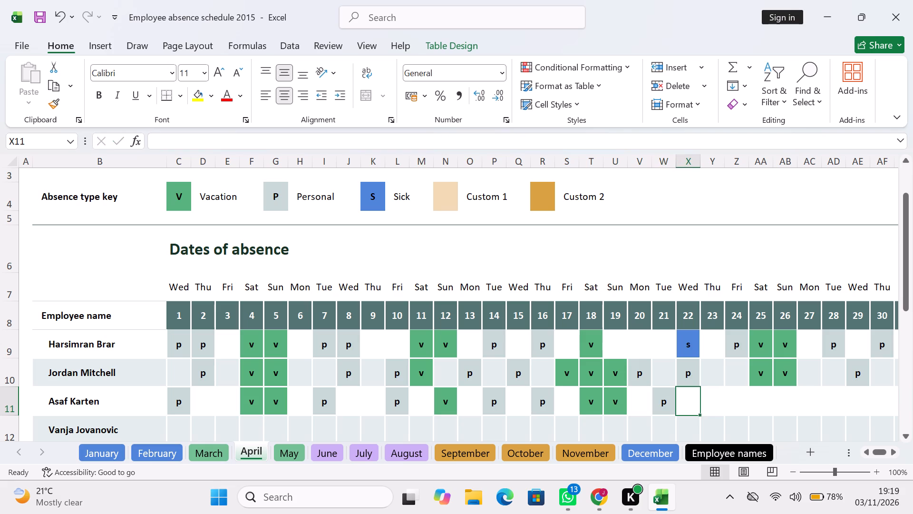
{"action": "key", "text": "Right"}
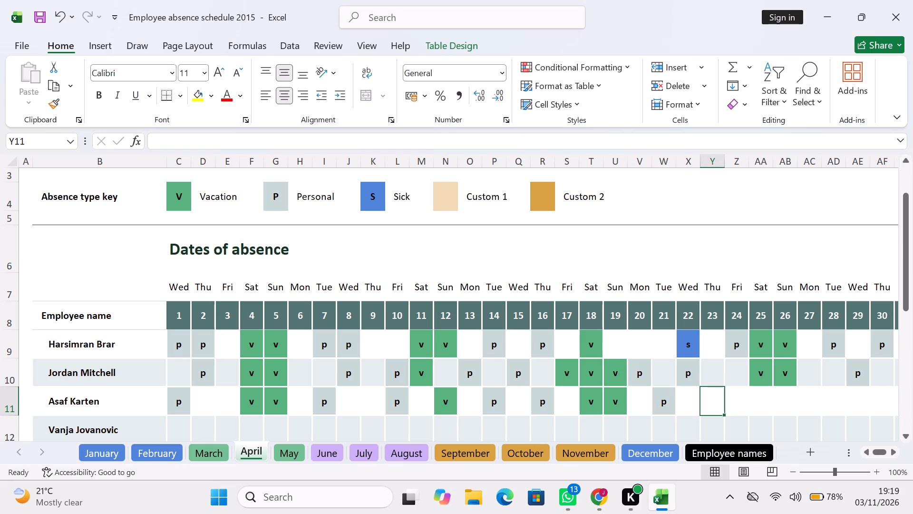
{"action": "key", "text": "Right"}
{"action": "key", "text": "Left"}
{"action": "key", "text": "Left"}
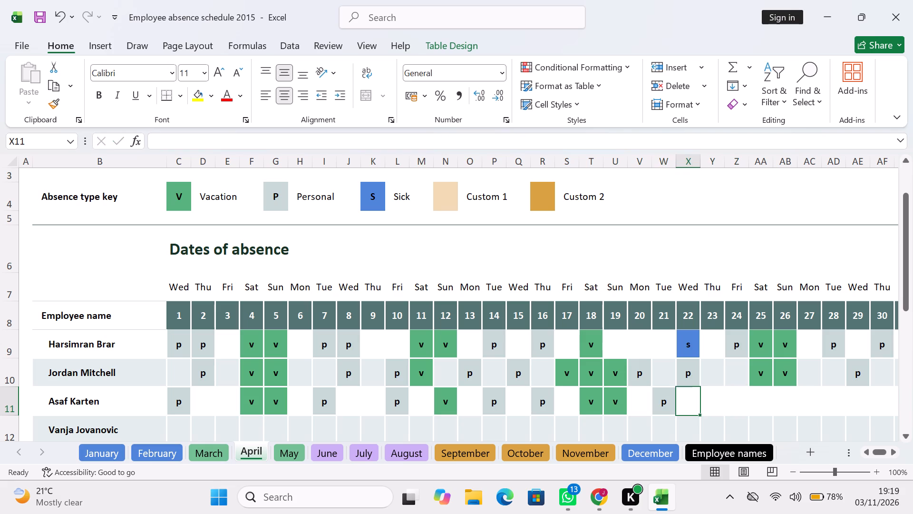
{"action": "key", "text": "Left"}
{"action": "key", "text": "Left"}
{"action": "key", "text": "Left"}
{"action": "key", "text": "Left"}
{"action": "key", "text": "Right"}
{"action": "key", "text": "Right"}
{"action": "key", "text": "Right"}
{"action": "key", "text": "Right"}
{"action": "key", "text": "Right"}
{"action": "key", "text": "Right"}
{"action": "key", "text": "p"}
{"action": "key", "text": "Left"}
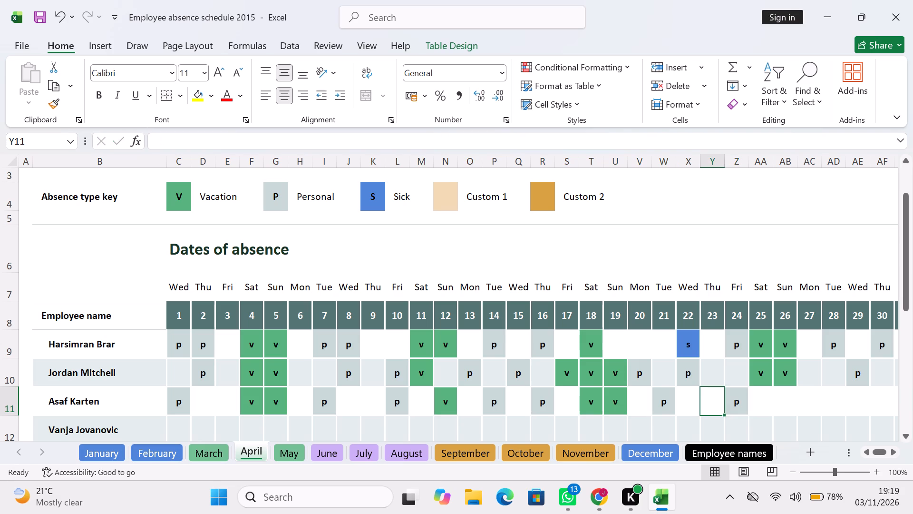
{"action": "key", "text": "p"}
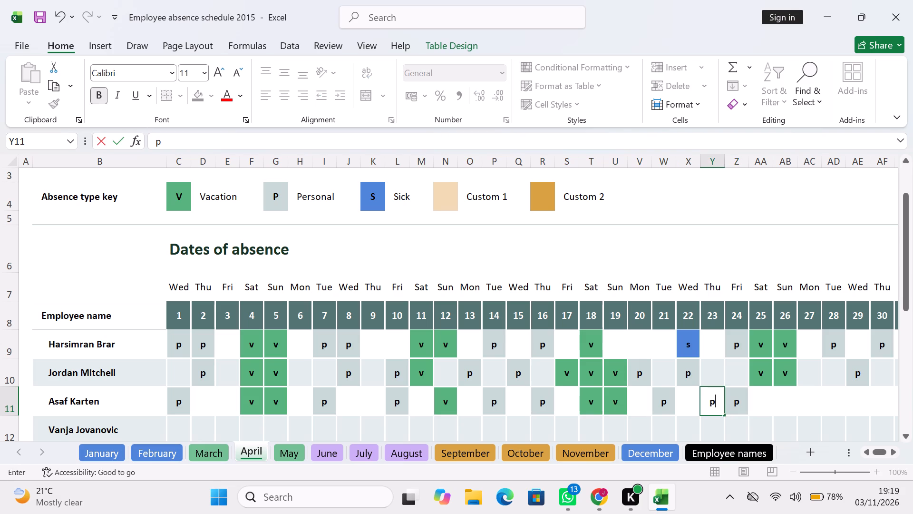
{"action": "key", "text": "Right"}
Enter the Vacation code v for the third employee on the weekend days April 25 and 26.
{"action": "key", "text": "Right"}
{"action": "key", "text": "Right"}
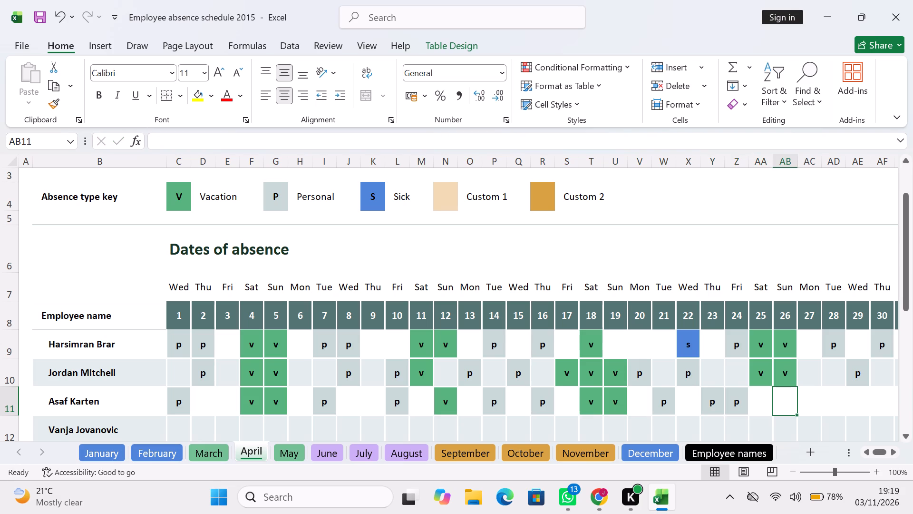
{"action": "key", "text": "Left"}
{"action": "key", "text": "v"}
{"action": "key", "text": "Right"}
{"action": "key", "text": "v"}
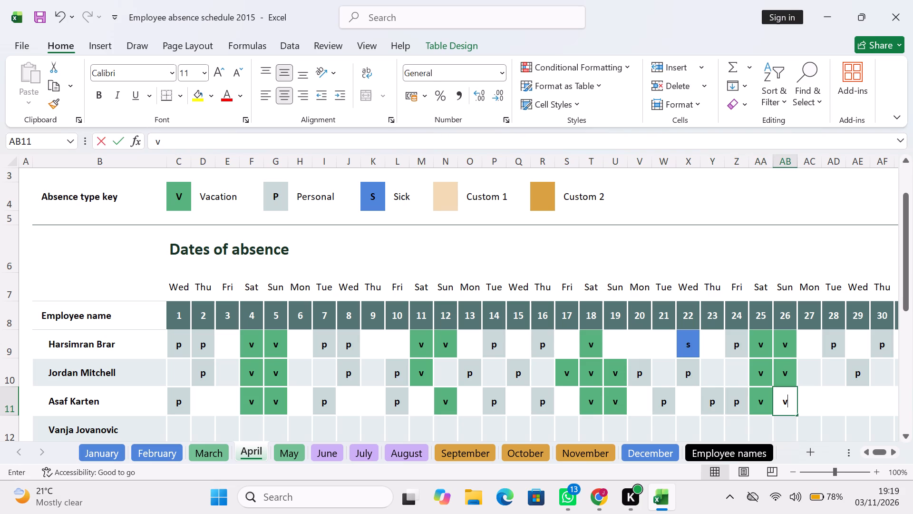
{"action": "key", "text": "Right"}
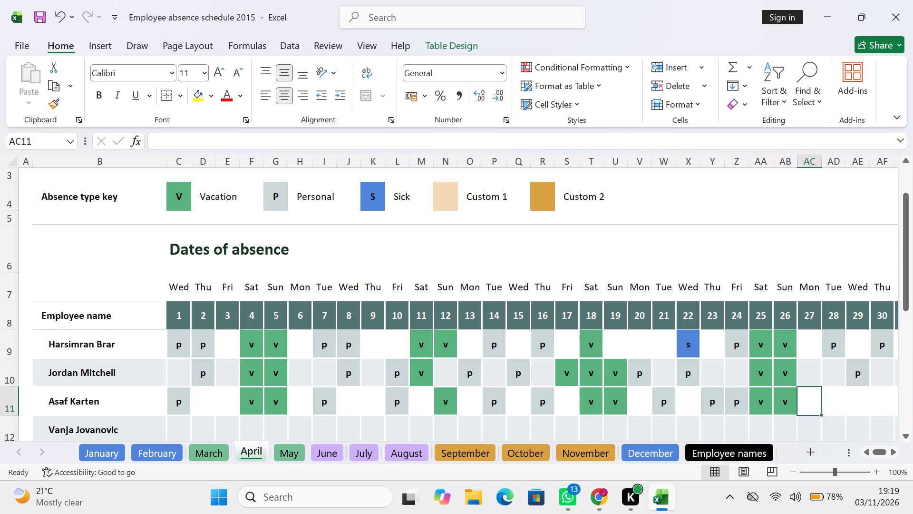
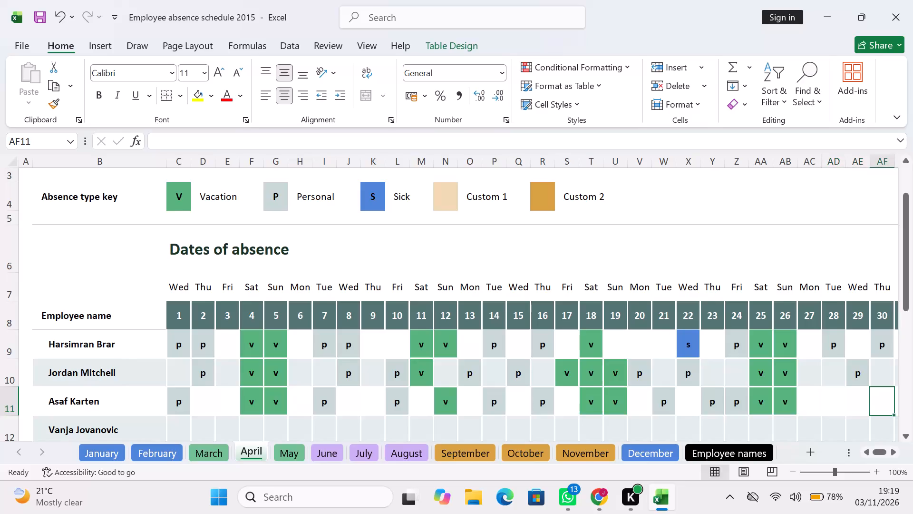
Mark 30 April as personal absence (p) for the employee in row 11.
{"action": "key", "text": "Right"}
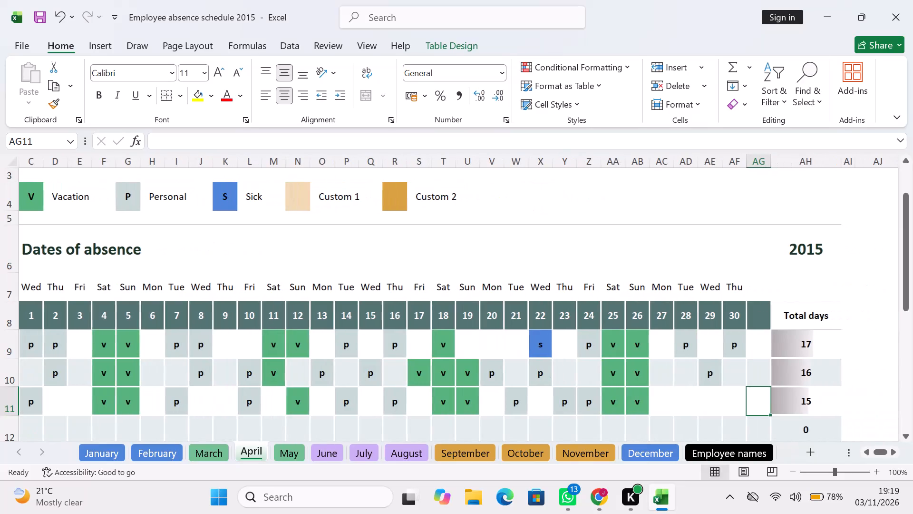
{"action": "key", "text": "Left"}
{"action": "key", "text": "p"}
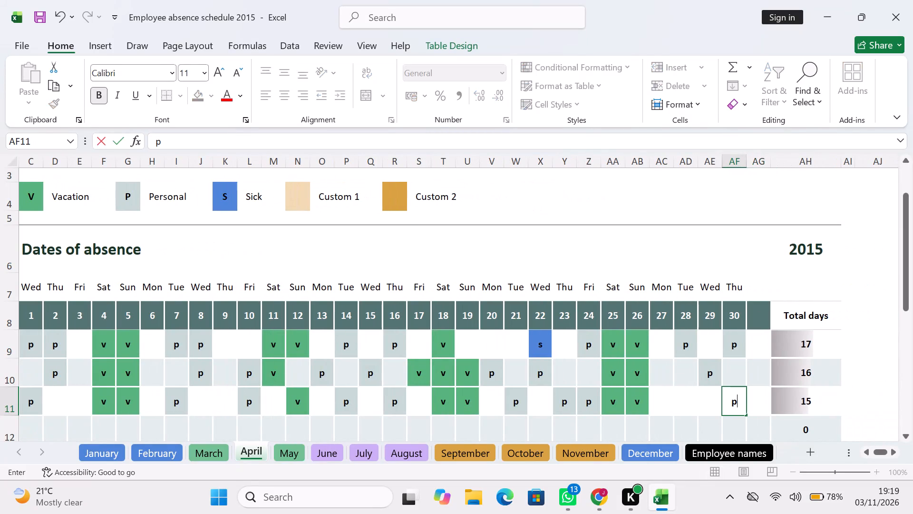
{"action": "key", "text": "Left"}
Check the row 11 employee's April absence entries from the end of the month back to day 1.
{"action": "key", "text": "Left"}
{"action": "key", "text": "Left"}
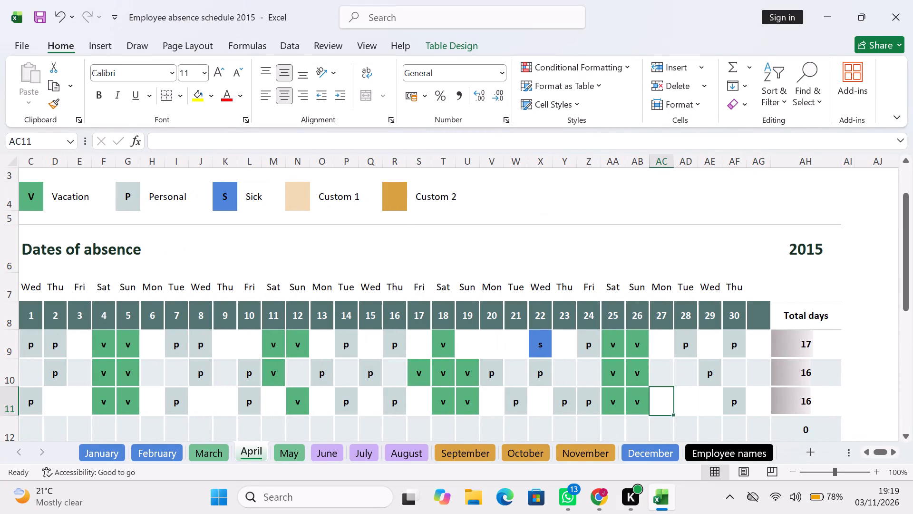
{"action": "key", "text": "Left"}
{"action": "key", "text": "Left"}
{"action": "key", "text": "Left"}
{"action": "key", "text": "Left"}
{"action": "key", "text": "Left"}
{"action": "key", "text": "Left"}
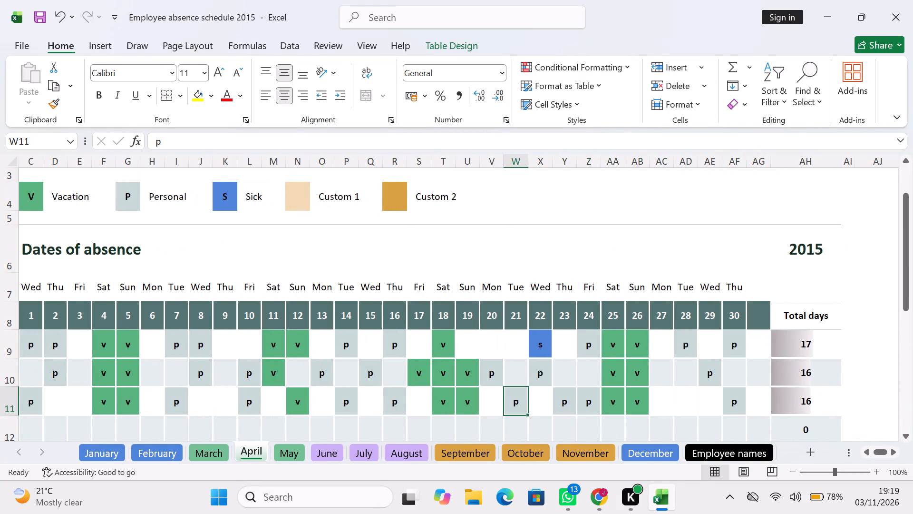
{"action": "key", "text": "Left"}
{"action": "key", "text": "Left"}
{"action": "key", "text": "Left"}
{"action": "key", "text": "Left"}
{"action": "key", "text": "Left"}
{"action": "key", "text": "Left"}
{"action": "key", "text": "Left"}
{"action": "key", "text": "Left"}
{"action": "key", "text": "Left"}
{"action": "key", "text": "Left"}
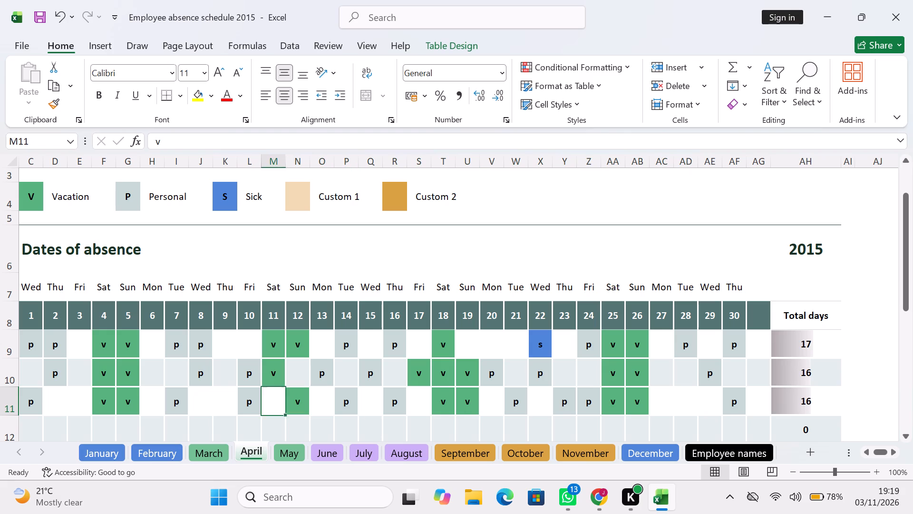
{"action": "key", "text": "Left"}
{"action": "key", "text": "Left"}
{"action": "key", "text": "Left"}
{"action": "key", "text": "Left"}
{"action": "key", "text": "Left"}
{"action": "key", "text": "Left"}
{"action": "key", "text": "Left"}
{"action": "key", "text": "Left"}
{"action": "key", "text": "Left"}
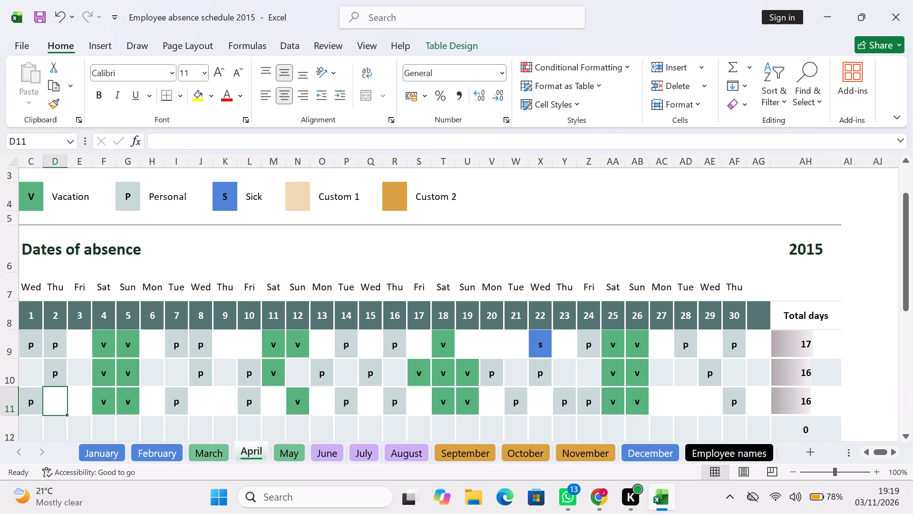
{"action": "key", "text": "Left"}
{"action": "key", "text": "Left"}
{"action": "key", "text": "Right"}
{"action": "key", "text": "Right"}
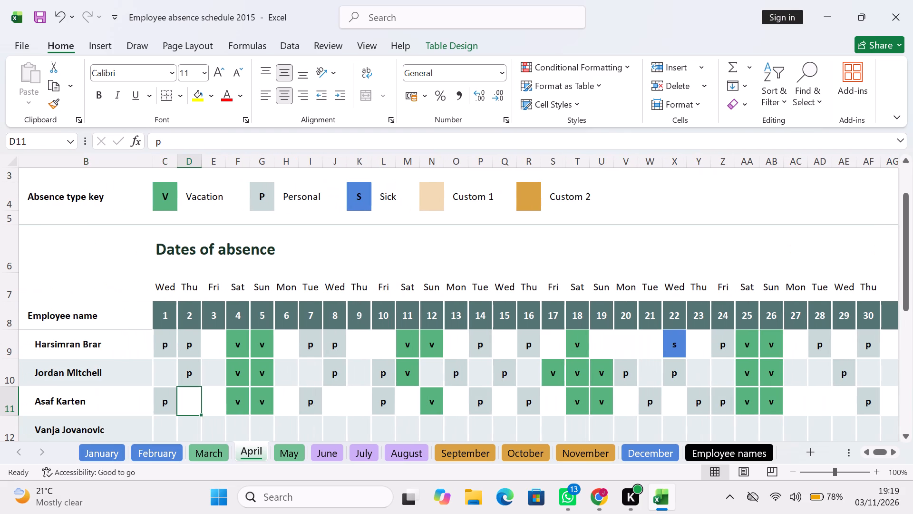
{"action": "key", "text": "Up"}
{"action": "key", "text": "Down"}
{"action": "key", "text": "Left"}
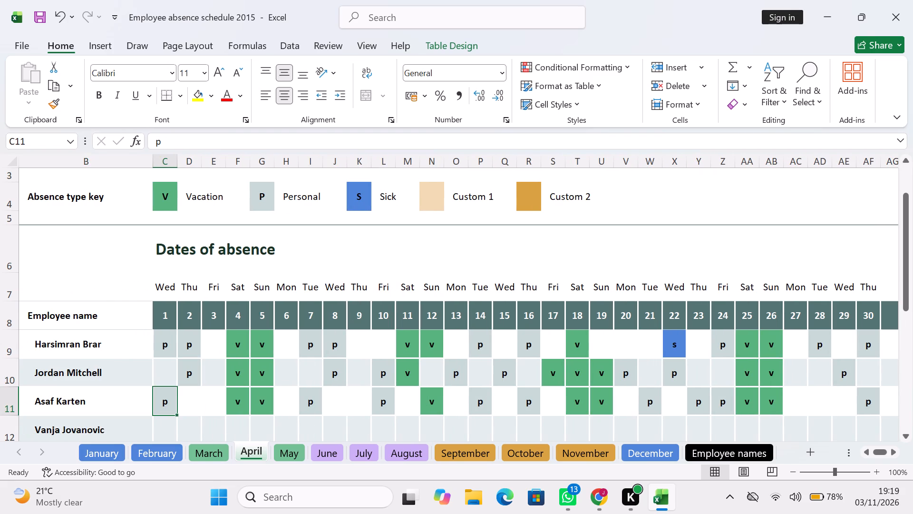
{"action": "key", "text": "Right"}
{"action": "key", "text": "Right"}
{"action": "key", "text": "Left"}
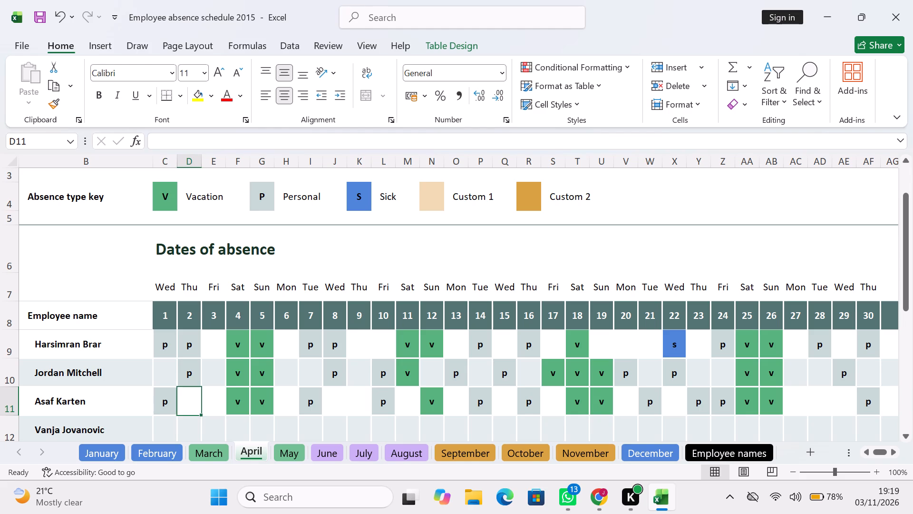
{"action": "key", "text": "Left"}
{"action": "key", "text": "Right"}
For the employee in row 12, mark 3 April as personal (p) and 5 April as vacation (v).
{"action": "key", "text": "Down"}
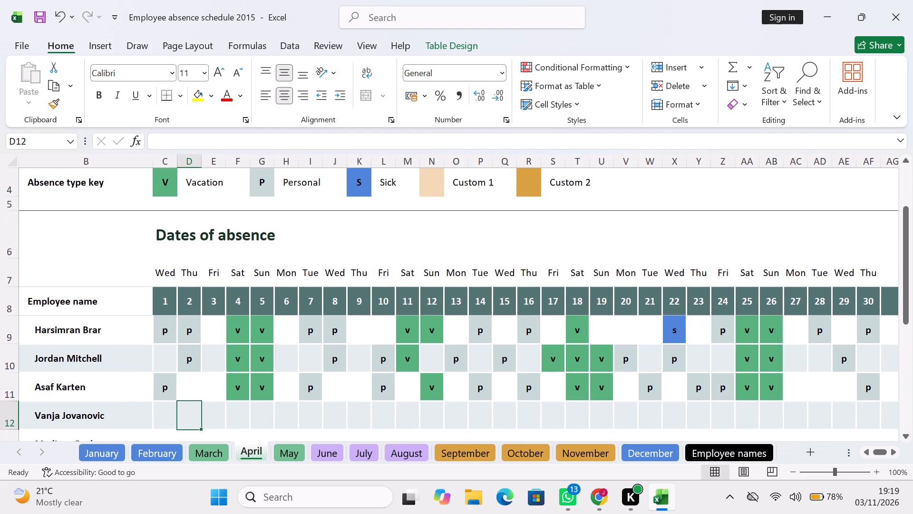
{"action": "key", "text": "Left"}
{"action": "key", "text": "Right"}
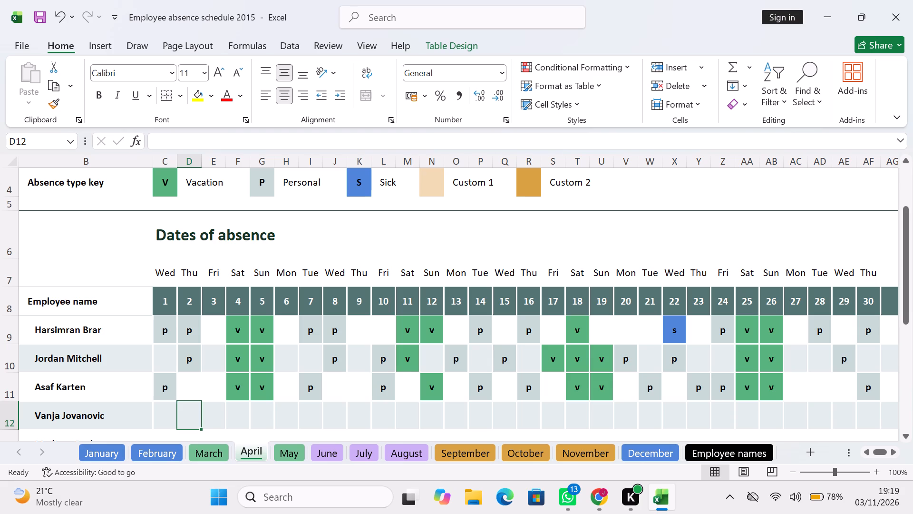
{"action": "key", "text": "Right"}
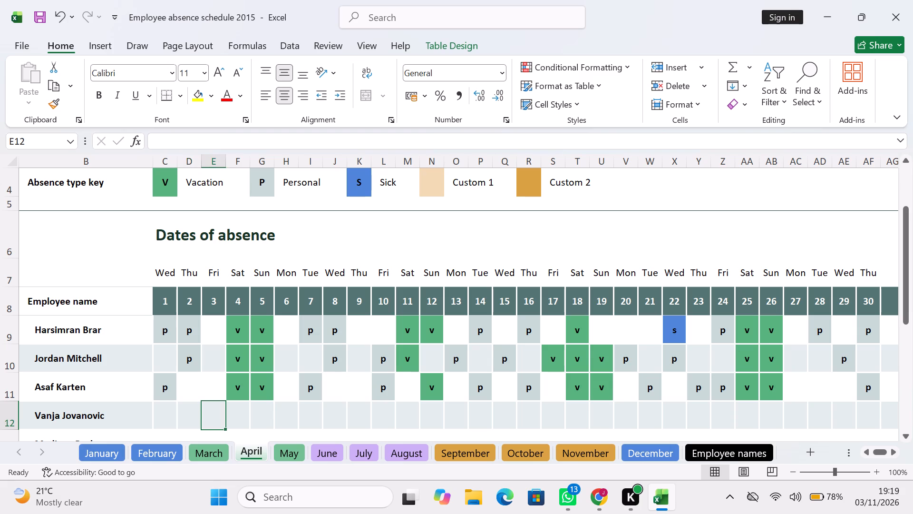
{"action": "key", "text": "p"}
{"action": "key", "text": "Right"}
{"action": "key", "text": "Right"}
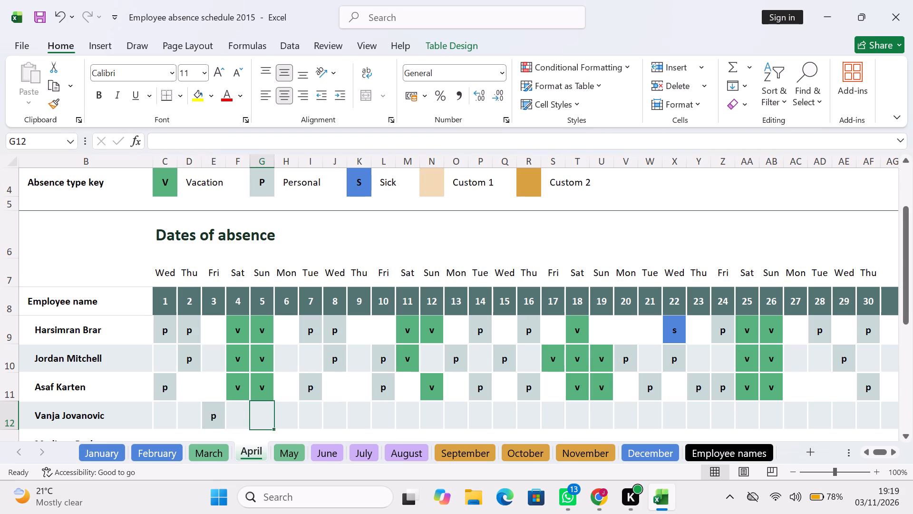
{"action": "key", "text": "v"}
{"action": "key", "text": "Left"}
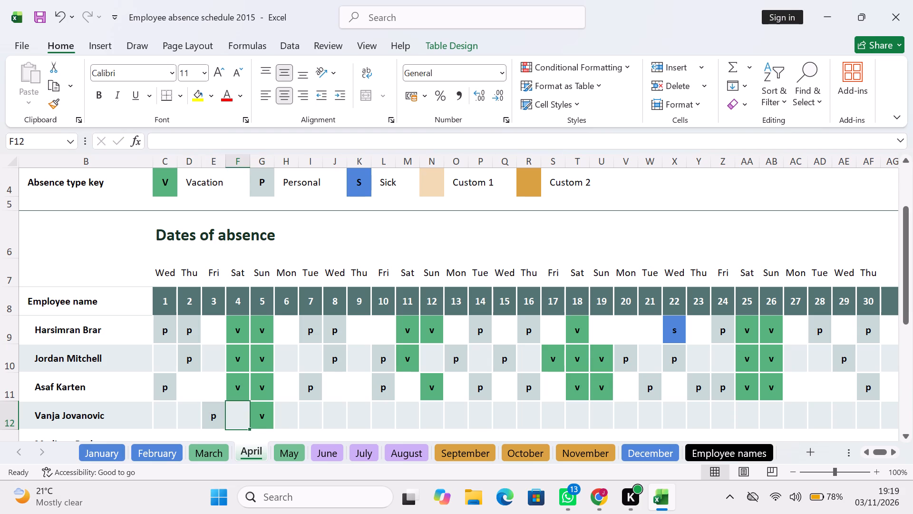
In row 12, mark 9 April as personal (p) and 11 and 12 April as vacation (v).
{"action": "key", "text": "Right"}
{"action": "key", "text": "Right"}
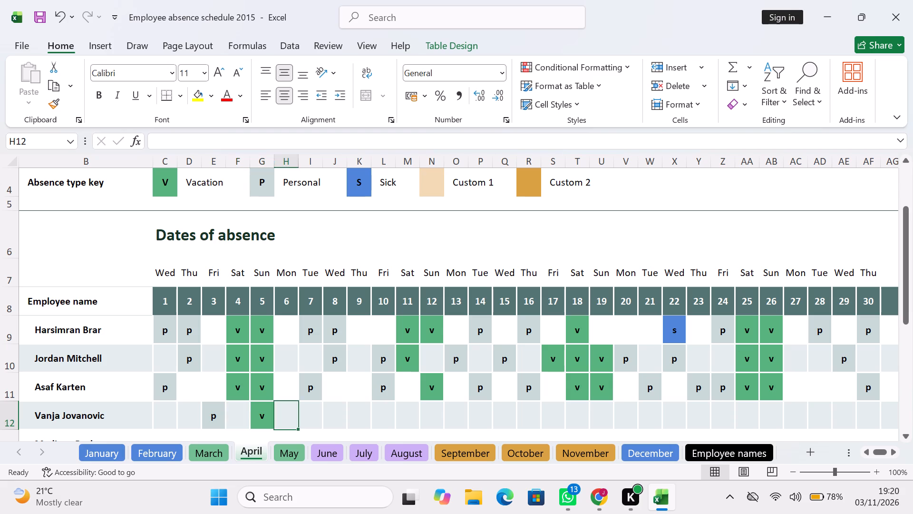
{"action": "key", "text": "Right"}
{"action": "key", "text": "Right"}
{"action": "key", "text": "Right"}
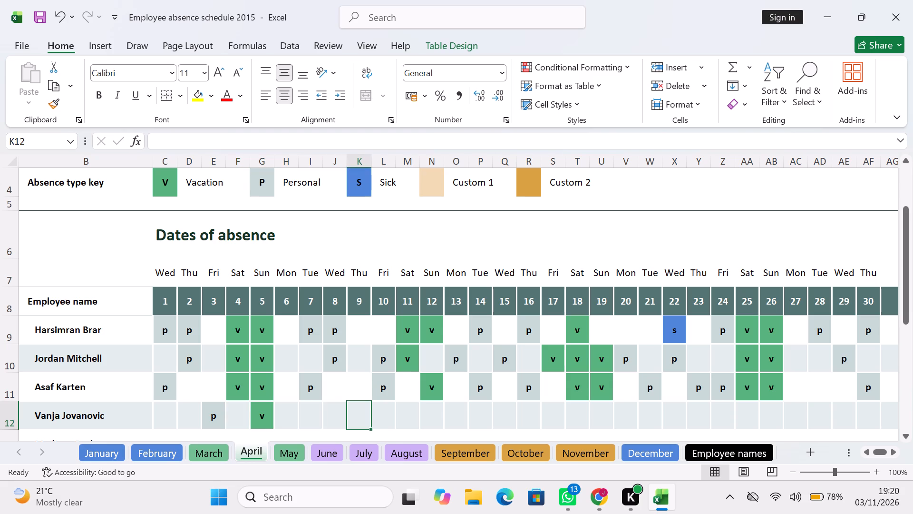
{"action": "key", "text": "p"}
{"action": "key", "text": "Left"}
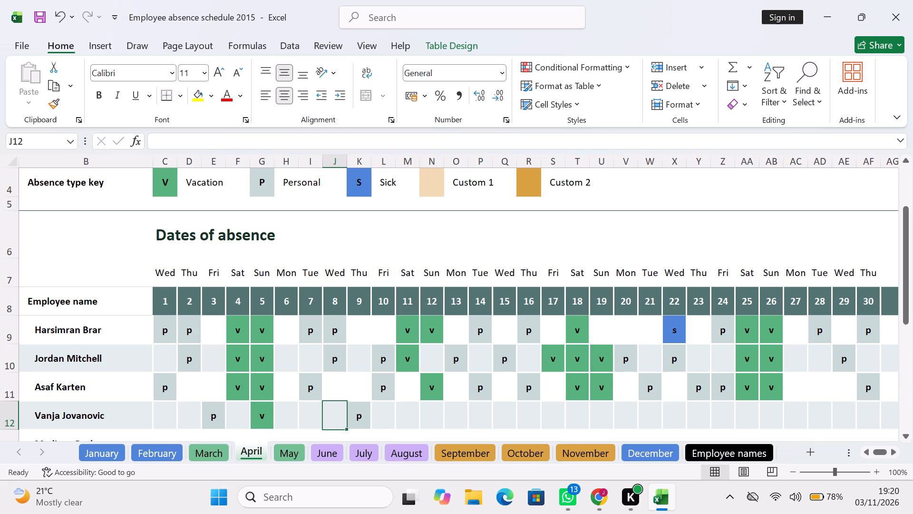
{"action": "key", "text": "Right"}
{"action": "key", "text": "Right"}
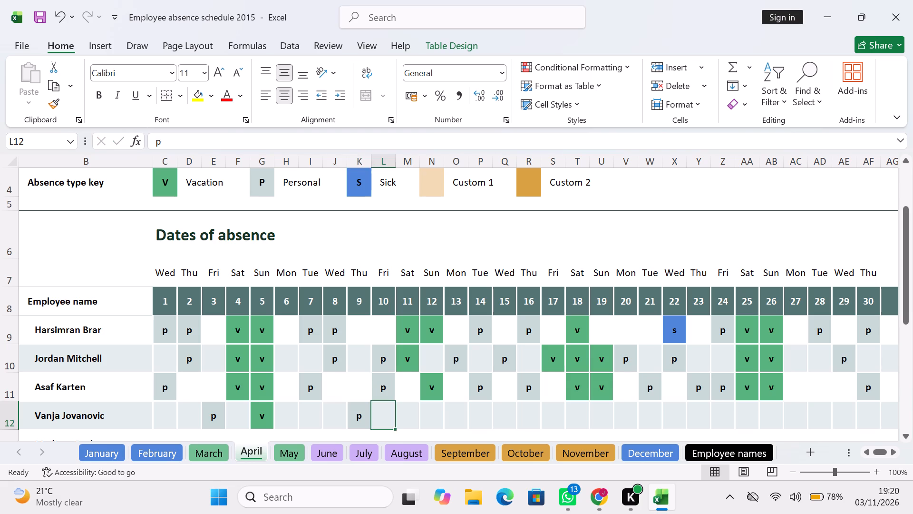
{"action": "key", "text": "Right"}
{"action": "key", "text": "v"}
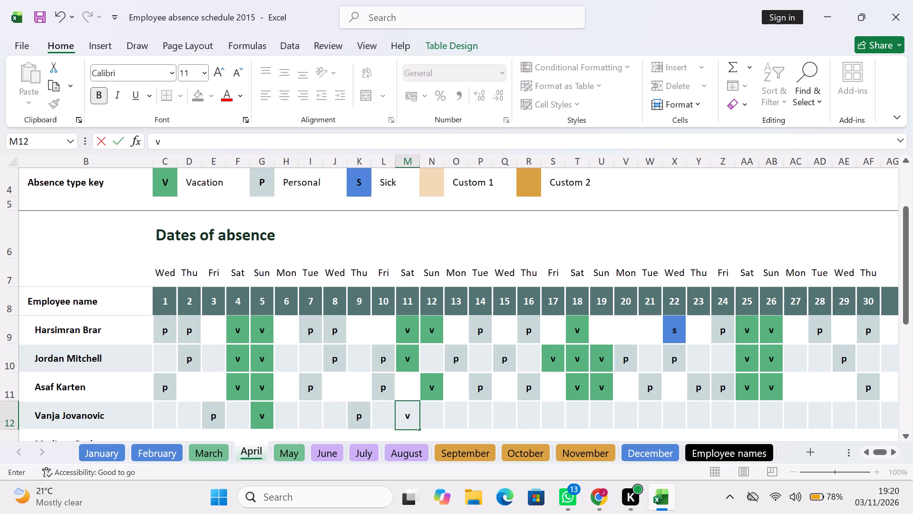
{"action": "key", "text": "Right"}
{"action": "key", "text": "v"}
{"action": "key", "text": "Right"}
In row 12, mark 15 and 17 April as personal absence (p).
{"action": "key", "text": "Right"}
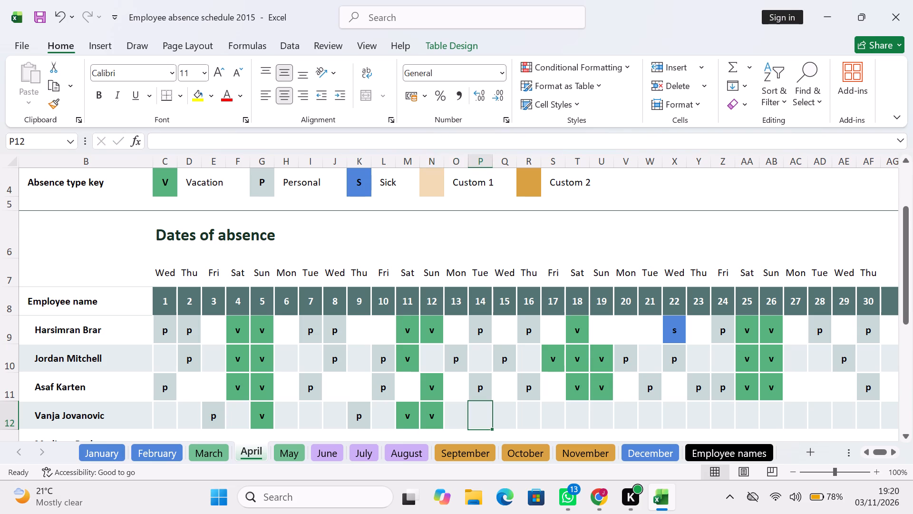
{"action": "key", "text": "Right"}
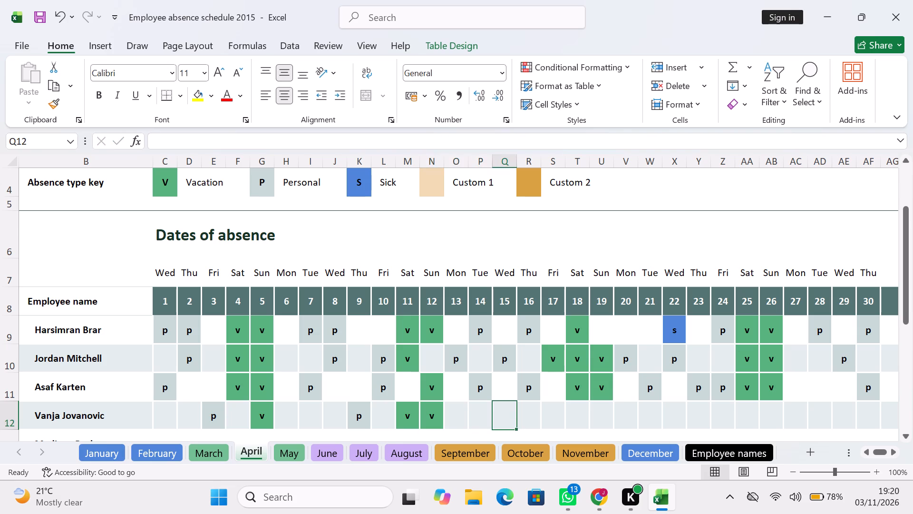
{"action": "key", "text": "p"}
{"action": "key", "text": "Right"}
{"action": "key", "text": "Right"}
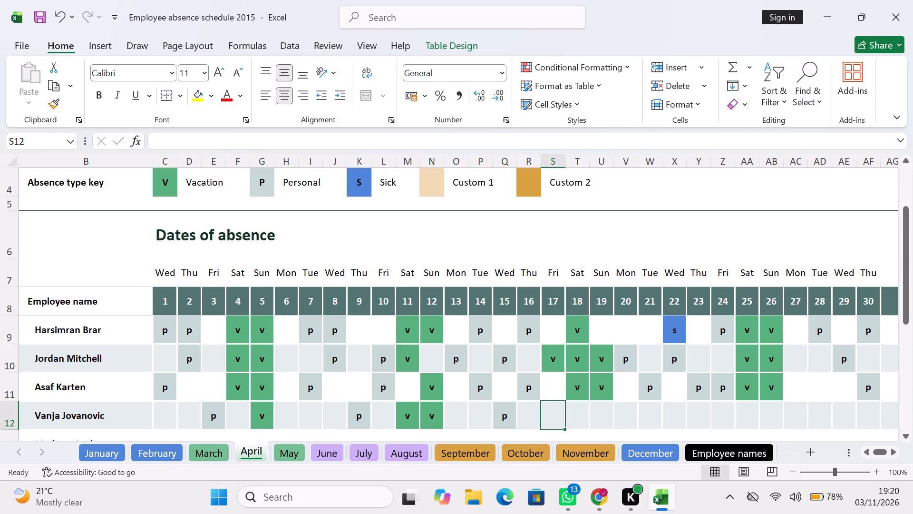
{"action": "key", "text": "Right"}
{"action": "key", "text": "Left"}
{"action": "key", "text": "Left"}
{"action": "key", "text": "Right"}
{"action": "key", "text": "Left"}
{"action": "key", "text": "Right"}
{"action": "key", "text": "Right"}
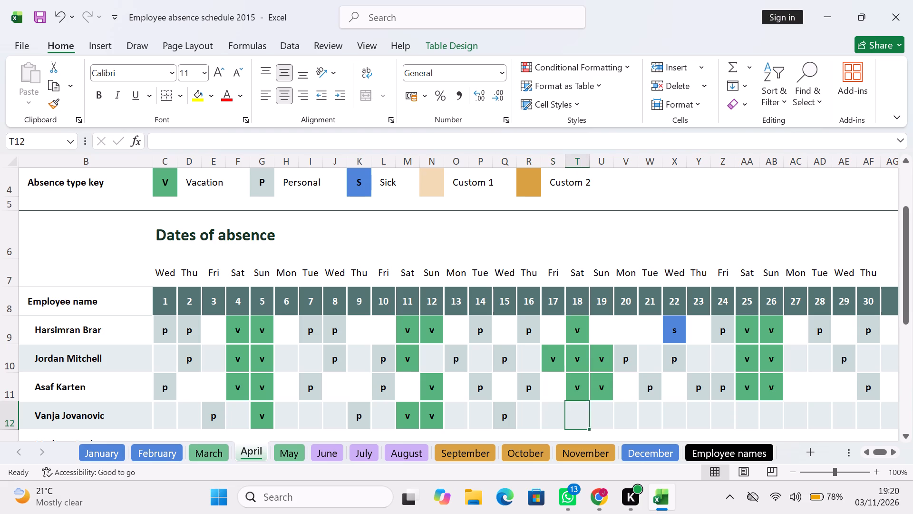
{"action": "key", "text": "Left"}
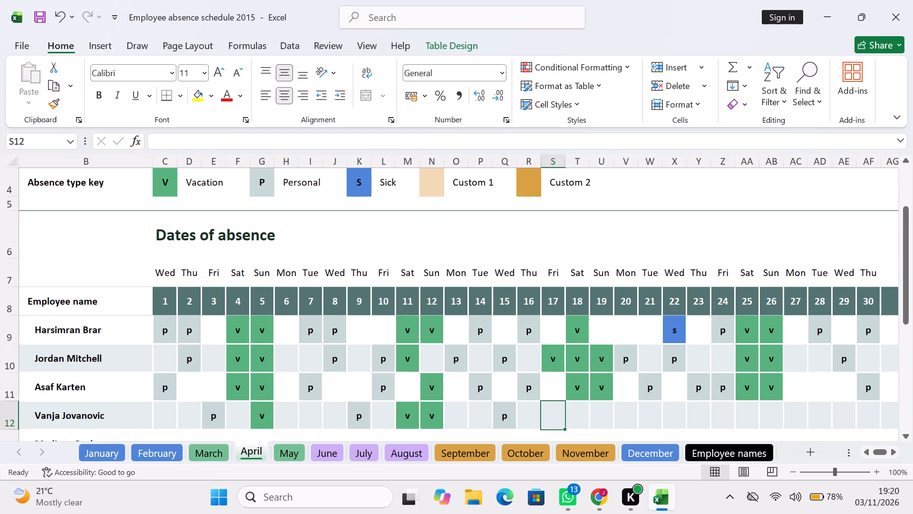
{"action": "key", "text": "p"}
{"action": "key", "text": "Right"}
Check the absence entries made in row 12 from day 1 through mid-April.
{"action": "key", "text": "Right"}
{"action": "key", "text": "Right"}
{"action": "key", "text": "Left"}
{"action": "key", "text": "Left"}
{"action": "key", "text": "Left"}
{"action": "key", "text": "Left"}
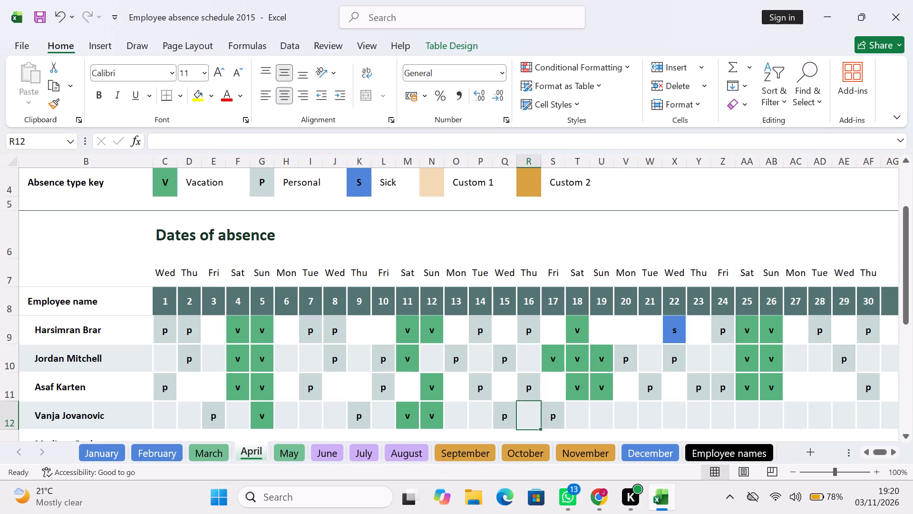
{"action": "key", "text": "Left"}
{"action": "key", "text": "Left"}
{"action": "key", "text": "Left"}
{"action": "key", "text": "Left"}
{"action": "key", "text": "Left"}
{"action": "key", "text": "Left"}
{"action": "key", "text": "Left"}
{"action": "key", "text": "Left"}
{"action": "key", "text": "Left"}
{"action": "key", "text": "Left"}
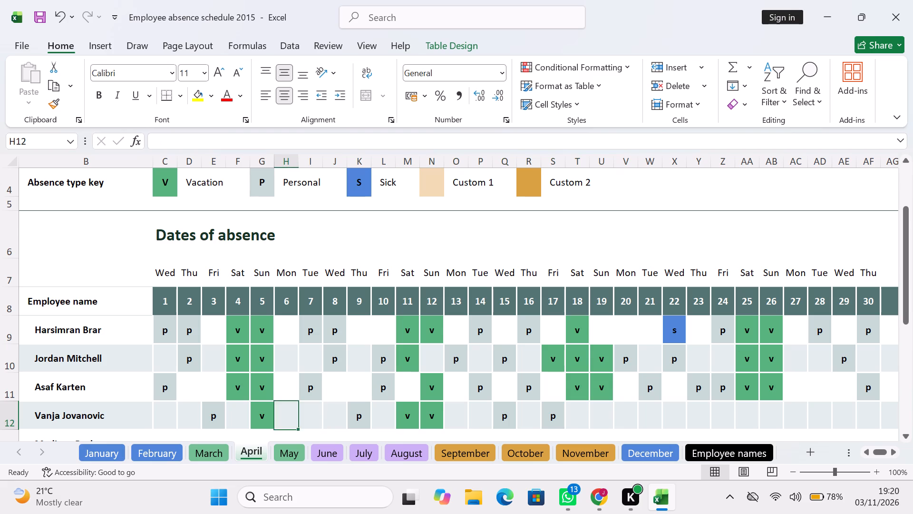
{"action": "key", "text": "Left"}
{"action": "key", "text": "Left"}
{"action": "key", "text": "Left"}
{"action": "key", "text": "Left"}
{"action": "key", "text": "Left"}
{"action": "key", "text": "Left"}
{"action": "key", "text": "Right"}
{"action": "key", "text": "Right"}
{"action": "key", "text": "Right"}
{"action": "key", "text": "Right"}
{"action": "key", "text": "Right"}
{"action": "key", "text": "Right"}
{"action": "key", "text": "Right"}
{"action": "key", "text": "Right"}
{"action": "key", "text": "Right"}
{"action": "key", "text": "Right"}
{"action": "key", "text": "Right"}
{"action": "key", "text": "Right"}
{"action": "key", "text": "Right"}
{"action": "key", "text": "Right"}
{"action": "key", "text": "Right"}
{"action": "key", "text": "Right"}
{"action": "key", "text": "Right"}
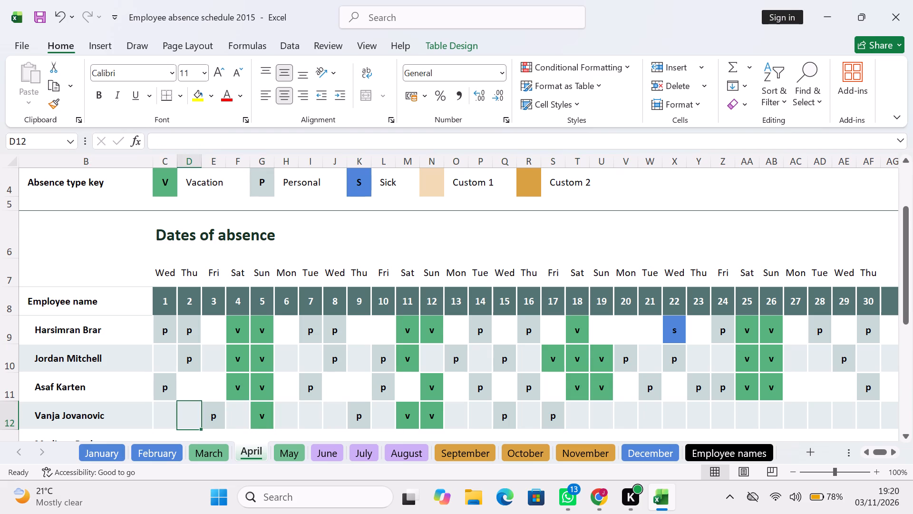
In row 12, mark the weekend of 18 and 19 April as vacation (v).
{"action": "key", "text": "Right"}
{"action": "key", "text": "Right"}
{"action": "key", "text": "Right"}
{"action": "key", "text": "Left"}
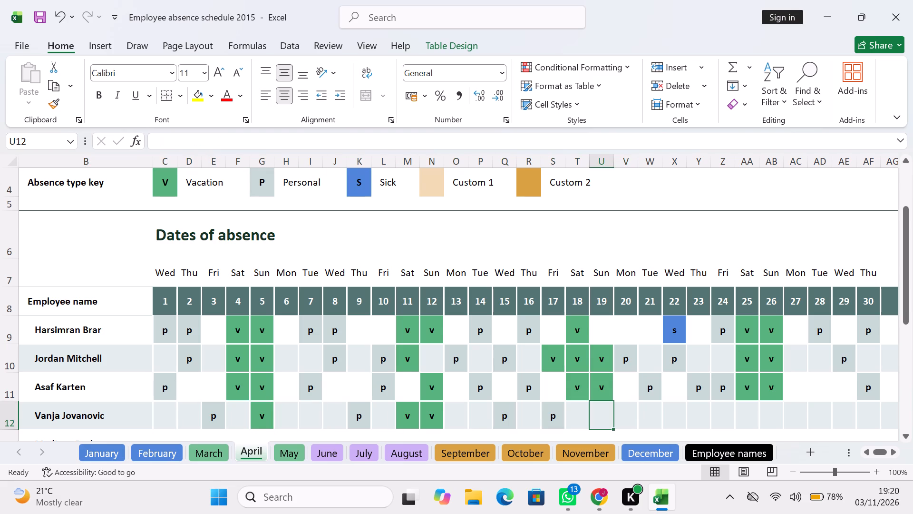
{"action": "key", "text": "v"}
{"action": "key", "text": "Left"}
{"action": "key", "text": "v"}
{"action": "key", "text": "Right"}
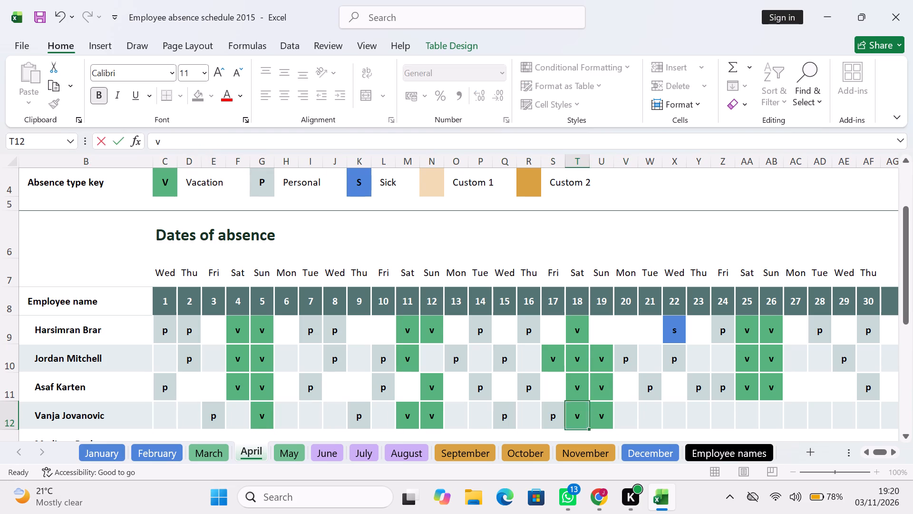
In row 12, mark 21 and 23 April as personal absence (p).
{"action": "key", "text": "Right"}
{"action": "key", "text": "Right"}
{"action": "key", "text": "p"}
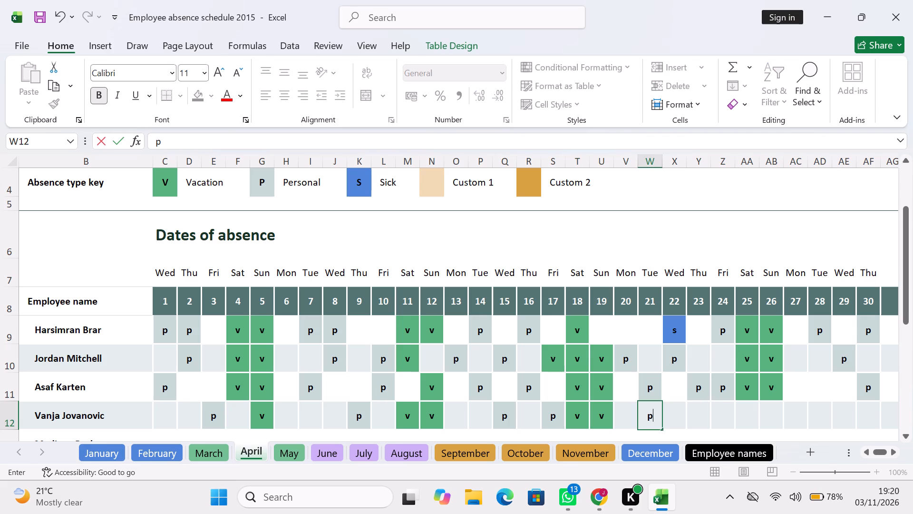
{"action": "key", "text": "Right"}
{"action": "key", "text": "Right"}
{"action": "key", "text": "Right"}
{"action": "key", "text": "Left"}
{"action": "key", "text": "p"}
{"action": "key", "text": "Right"}
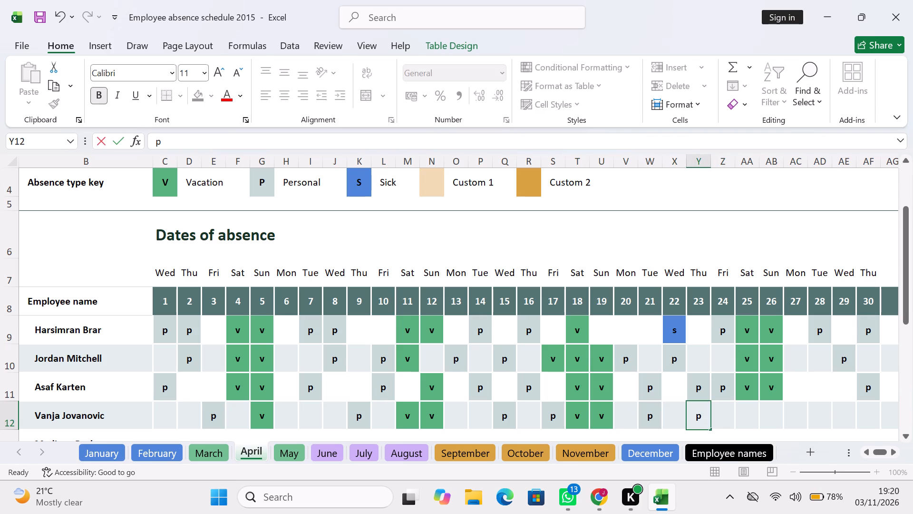
In row 12, mark the weekend of 25 and 26 April as vacation (v).
{"action": "key", "text": "Right"}
{"action": "key", "text": "Right"}
{"action": "key", "text": "Left"}
{"action": "key", "text": "v"}
{"action": "key", "text": "Right"}
{"action": "key", "text": "v"}
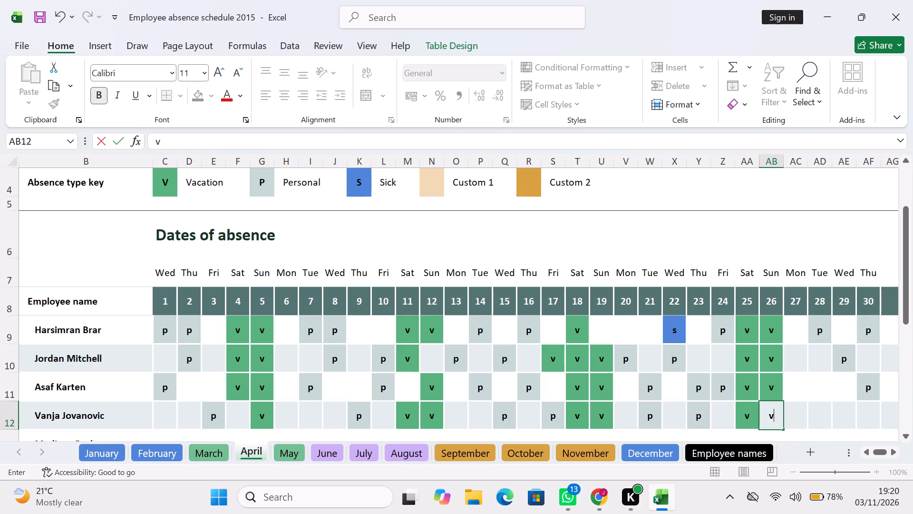
{"action": "key", "text": "Right"}
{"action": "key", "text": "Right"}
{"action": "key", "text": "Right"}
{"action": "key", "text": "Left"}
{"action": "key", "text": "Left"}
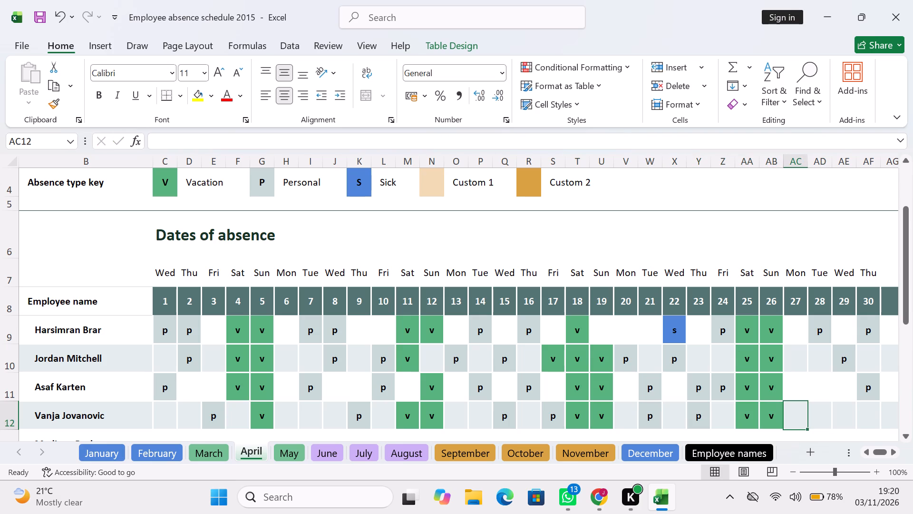
In row 12, mark 27 and 29 April as personal absence (p).
{"action": "key", "text": "p"}
{"action": "key", "text": "Right"}
{"action": "key", "text": "Right"}
{"action": "key", "text": "Right"}
{"action": "key", "text": "Left"}
{"action": "key", "text": "Right"}
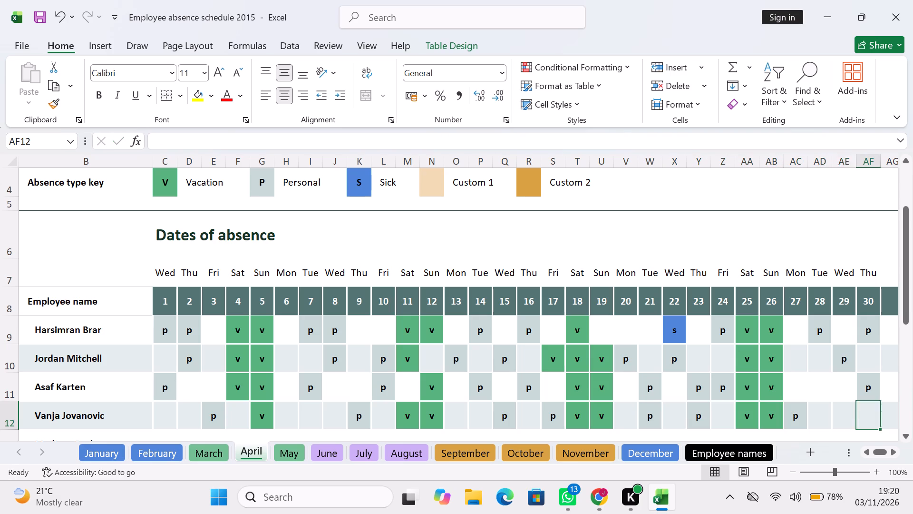
{"action": "key", "text": "Left"}
{"action": "key", "text": "p"}
{"action": "key", "text": "Right"}
{"action": "key", "text": "Right"}
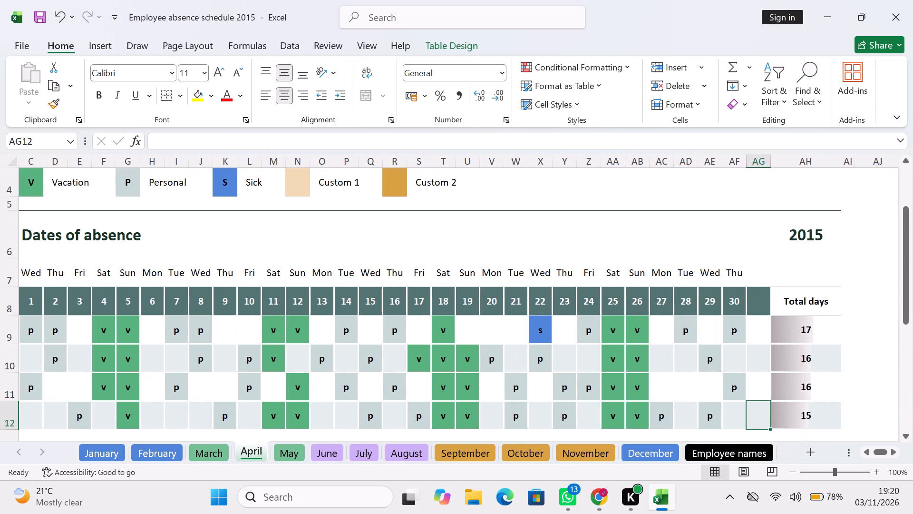
In row 13, mark 3 April as personal absence (p) and the weekend of 4 and 5 April as vacation (v).
{"action": "key", "text": "Left"}
{"action": "key", "text": "Left"}
{"action": "key", "text": "Left"}
{"action": "key", "text": "Left"}
{"action": "key", "text": "Left"}
{"action": "key", "text": "Left"}
{"action": "key", "text": "Left"}
{"action": "key", "text": "Left"}
{"action": "key", "text": "Left"}
{"action": "key", "text": "Left"}
{"action": "key", "text": "Left"}
{"action": "key", "text": "Left"}
{"action": "key", "text": "Left"}
{"action": "key", "text": "Left"}
{"action": "key", "text": "Left"}
{"action": "key", "text": "Left"}
{"action": "key", "text": "Left"}
{"action": "key", "text": "Left"}
{"action": "key", "text": "Left"}
{"action": "key", "text": "Left"}
{"action": "key", "text": "Left"}
{"action": "key", "text": "Left"}
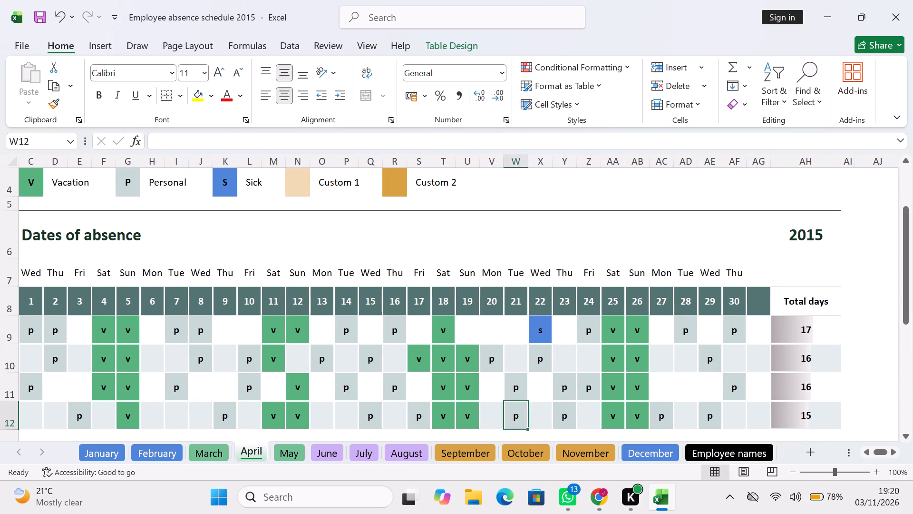
{"action": "key", "text": "Left"}
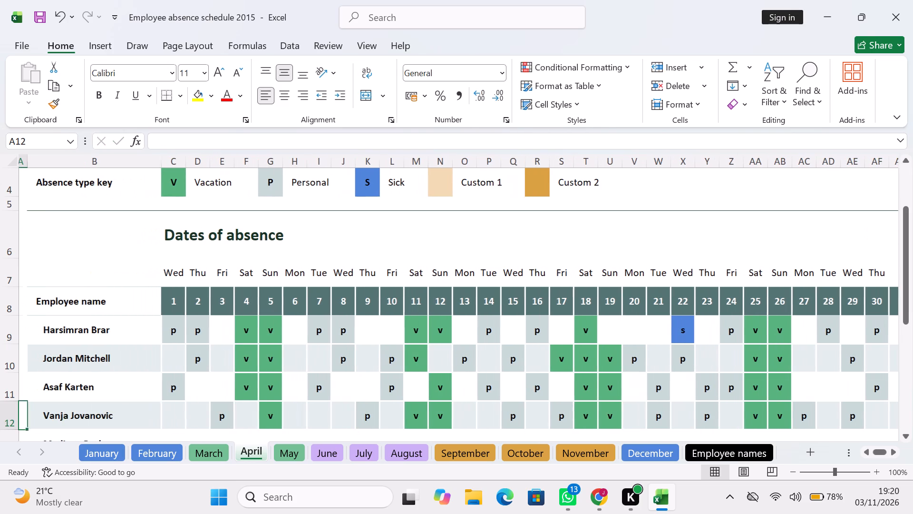
{"action": "key", "text": "Up"}
{"action": "key", "text": "Up"}
{"action": "key", "text": "Right"}
{"action": "key", "text": "Down"}
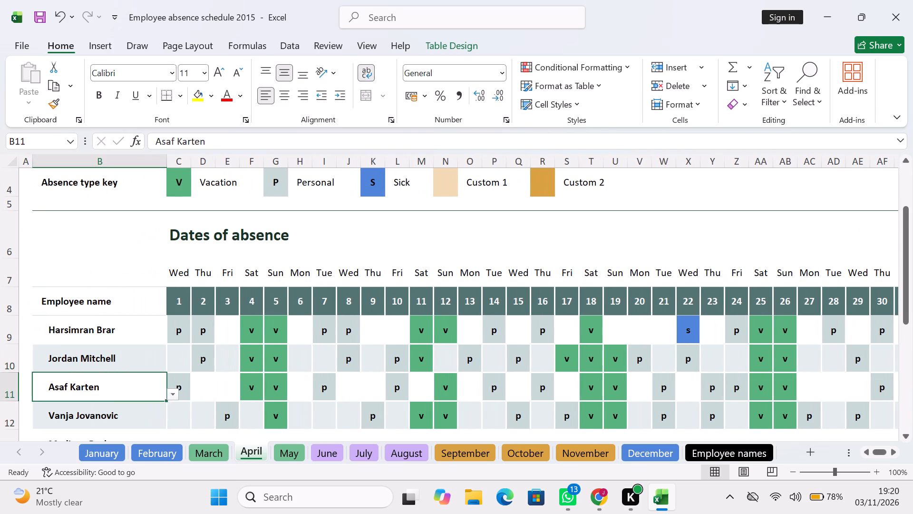
{"action": "key", "text": "Down"}
{"action": "key", "text": "Down"}
{"action": "key", "text": "Down"}
{"action": "key", "text": "Up"}
{"action": "key", "text": "Up"}
{"action": "key", "text": "Down"}
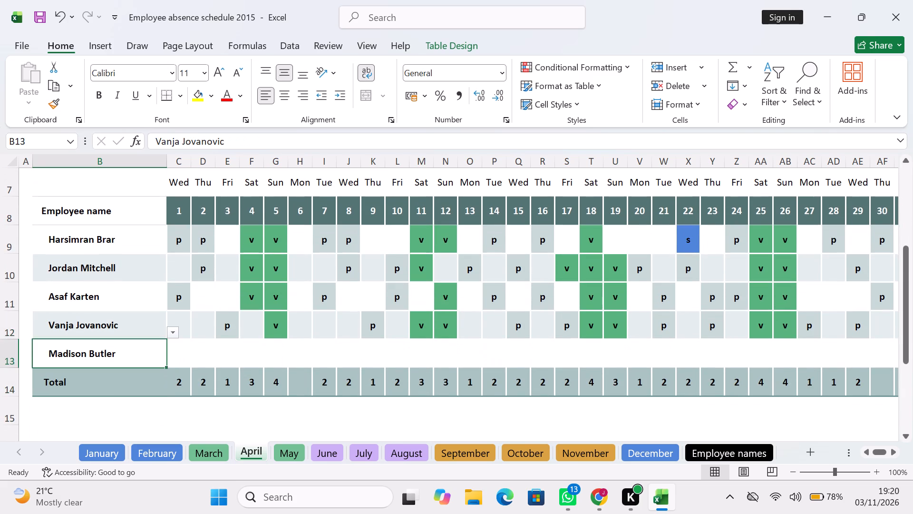
{"action": "key", "text": "Right"}
{"action": "key", "text": "Right"}
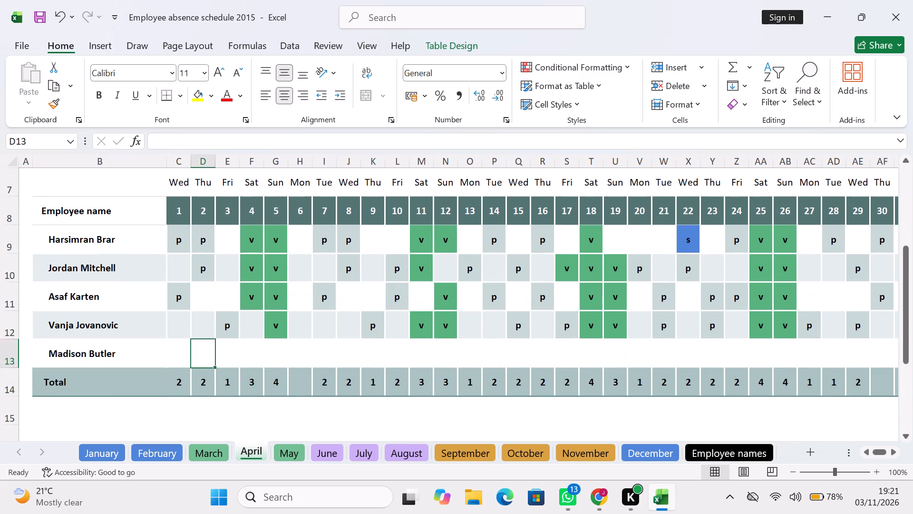
{"action": "key", "text": "Right"}
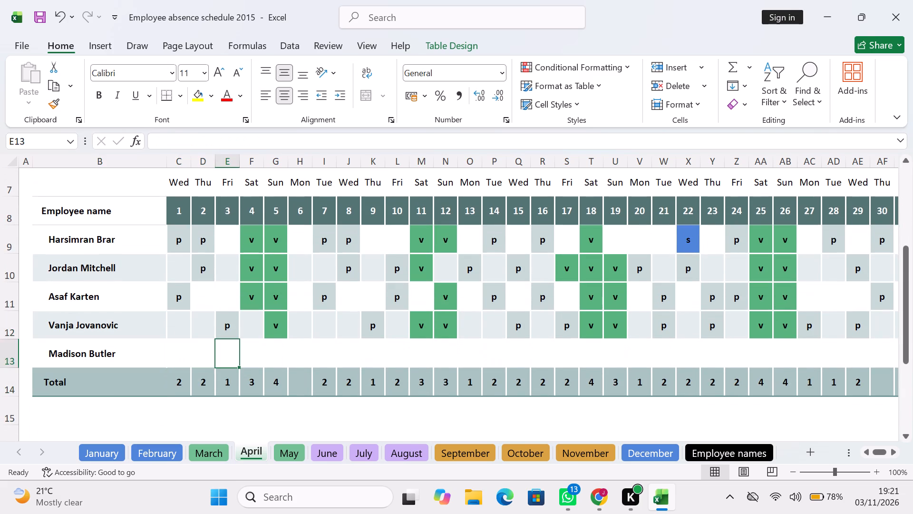
{"action": "key", "text": "p"}
{"action": "key", "text": "Right"}
{"action": "key", "text": "Right"}
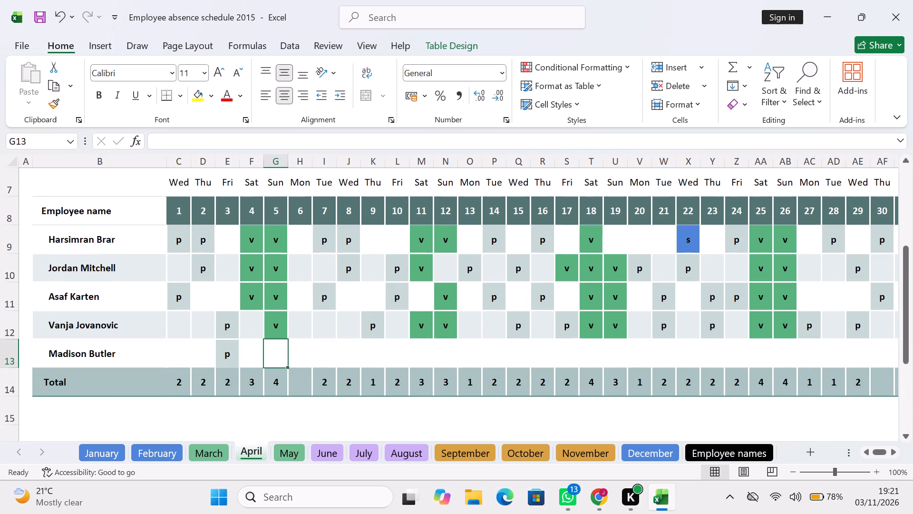
{"action": "key", "text": "v"}
{"action": "key", "text": "Left"}
{"action": "key", "text": "v"}
{"action": "key", "text": "Right"}
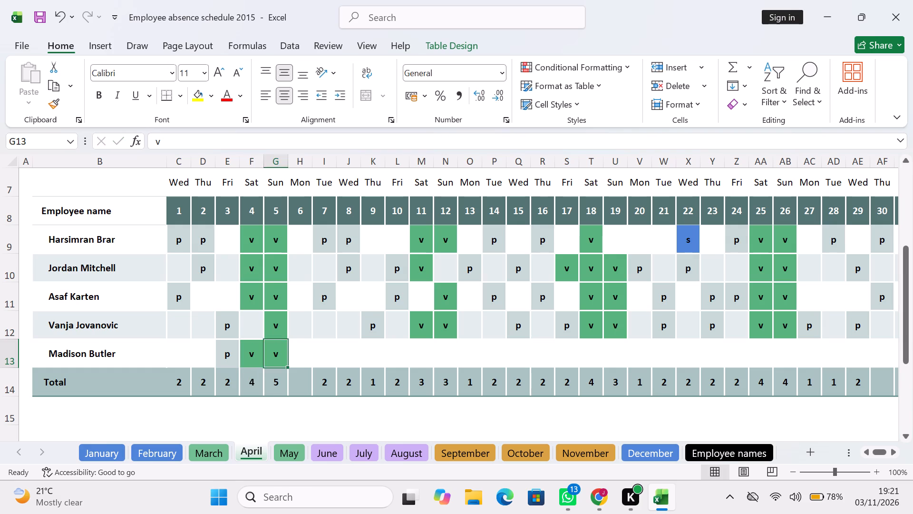
In row 13, mark 8 and 10 April as personal absence (p).
{"action": "key", "text": "Right"}
{"action": "key", "text": "Right"}
{"action": "key", "text": "Left"}
{"action": "key", "text": "Right"}
{"action": "key", "text": "Right"}
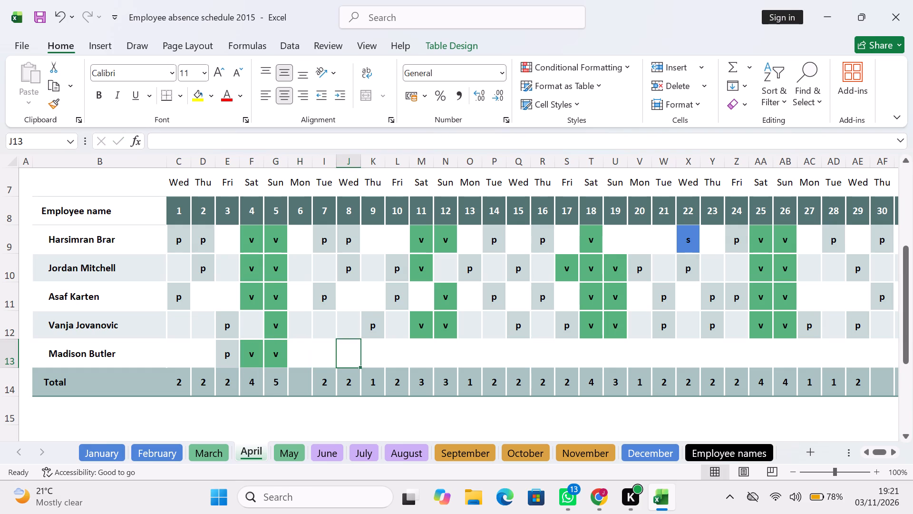
{"action": "key", "text": "p"}
{"action": "key", "text": "Right"}
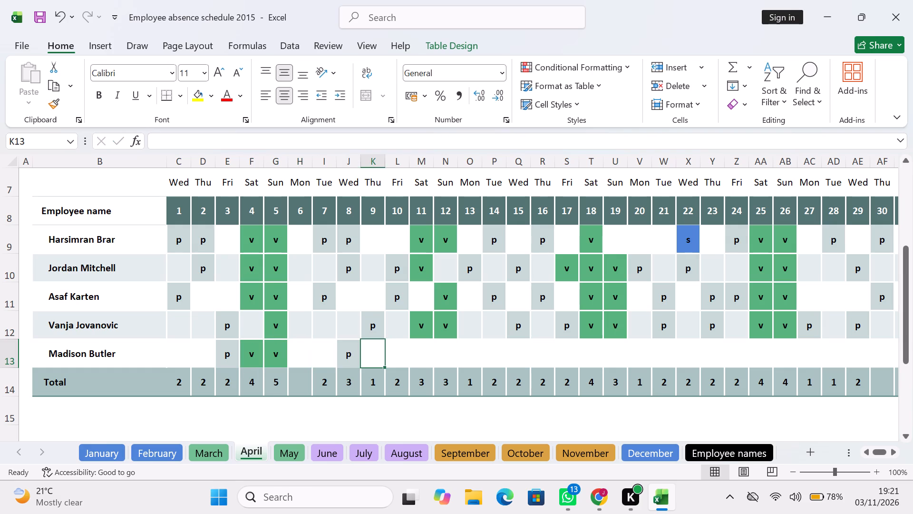
{"action": "key", "text": "Right"}
{"action": "key", "text": "p"}
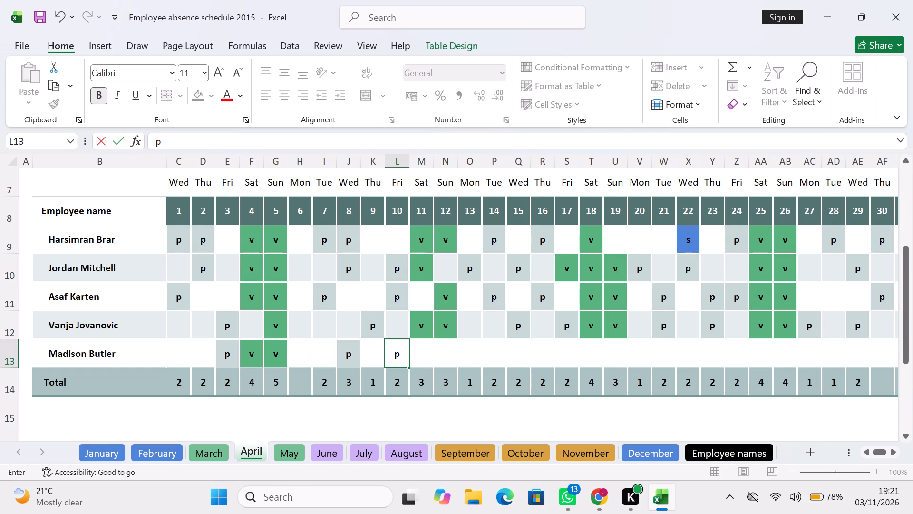
In row 13, mark the weekend of 11 and 12 April as vacation (v).
{"action": "key", "text": "Right"}
{"action": "key", "text": "v"}
{"action": "key", "text": "Right"}
{"action": "key", "text": "v"}
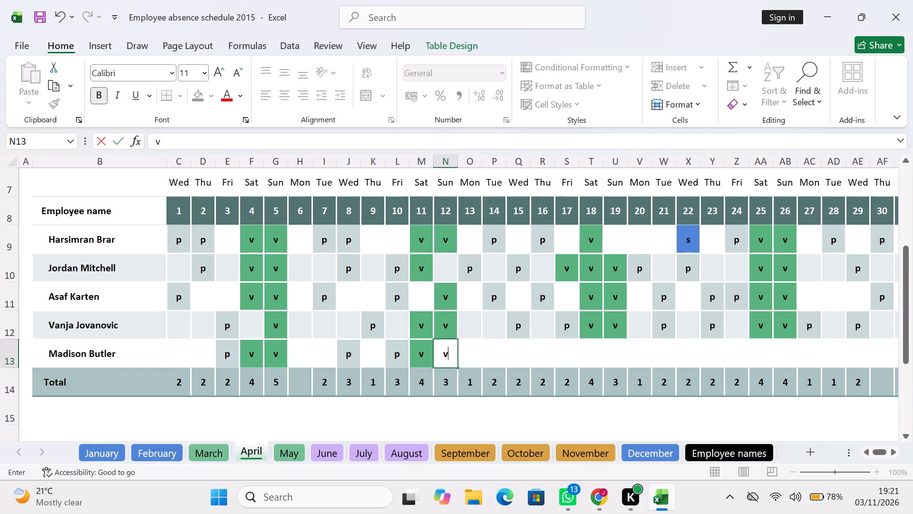
{"action": "key", "text": "Right"}
Check the absence entries made in row 13 from day 1 through 12 April.
{"action": "key", "text": "Left"}
{"action": "key", "text": "Left"}
{"action": "key", "text": "Left"}
{"action": "key", "text": "Left"}
{"action": "key", "text": "Left"}
{"action": "key", "text": "Left"}
{"action": "key", "text": "Left"}
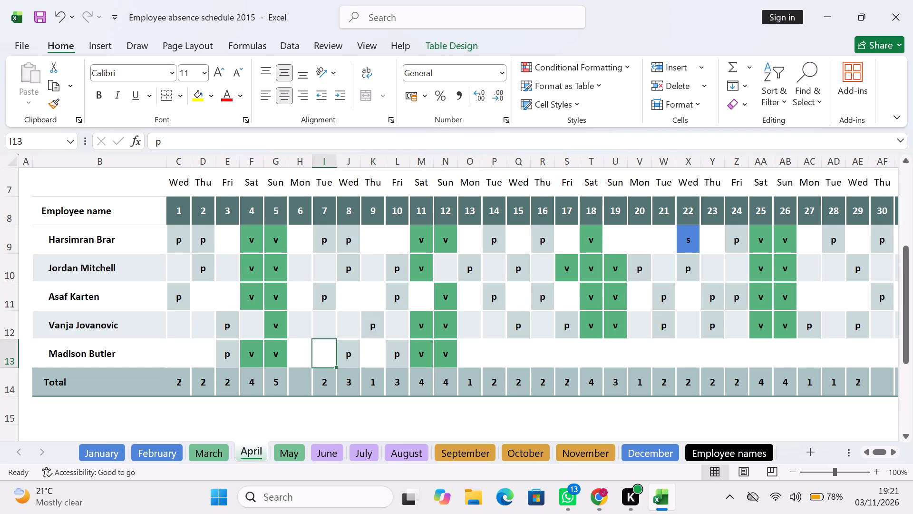
{"action": "key", "text": "Left"}
{"action": "key", "text": "Left"}
{"action": "key", "text": "Left"}
{"action": "key", "text": "Left"}
{"action": "key", "text": "Left"}
{"action": "key", "text": "Left"}
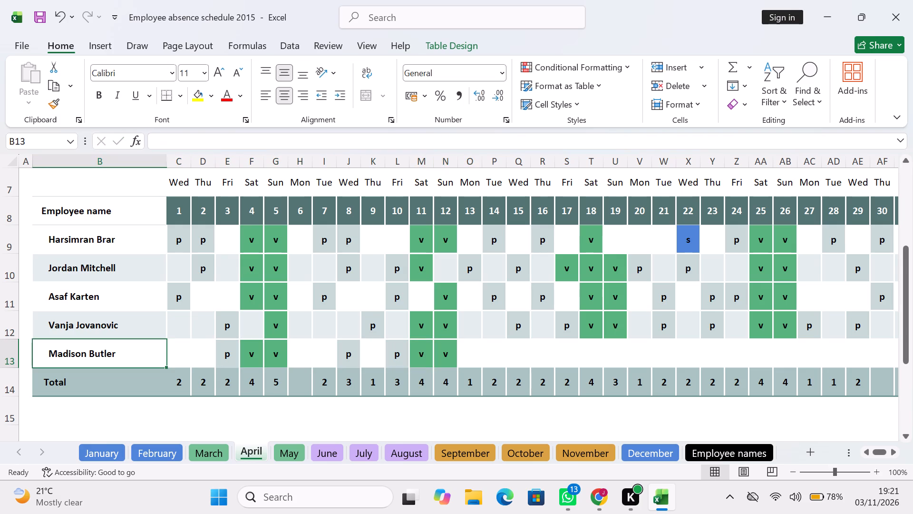
{"action": "key", "text": "Right"}
{"action": "key", "text": "Right"}
{"action": "key", "text": "Right"}
{"action": "key", "text": "Right"}
{"action": "key", "text": "Right"}
{"action": "key", "text": "Right"}
{"action": "key", "text": "Right"}
{"action": "key", "text": "Right"}
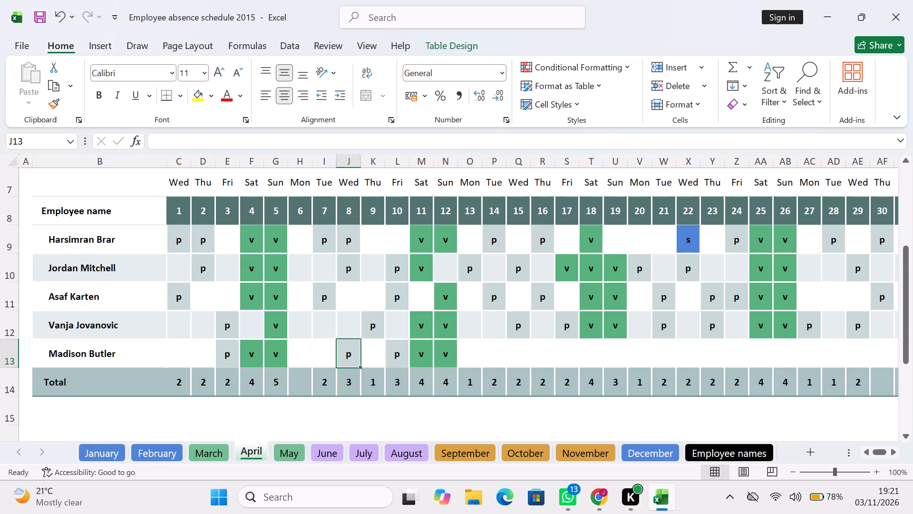
{"action": "key", "text": "Right"}
{"action": "key", "text": "Right"}
{"action": "key", "text": "Right"}
{"action": "key", "text": "Right"}
In row 13, mark 14 April as sick (s).
{"action": "key", "text": "Right"}
{"action": "key", "text": "Right"}
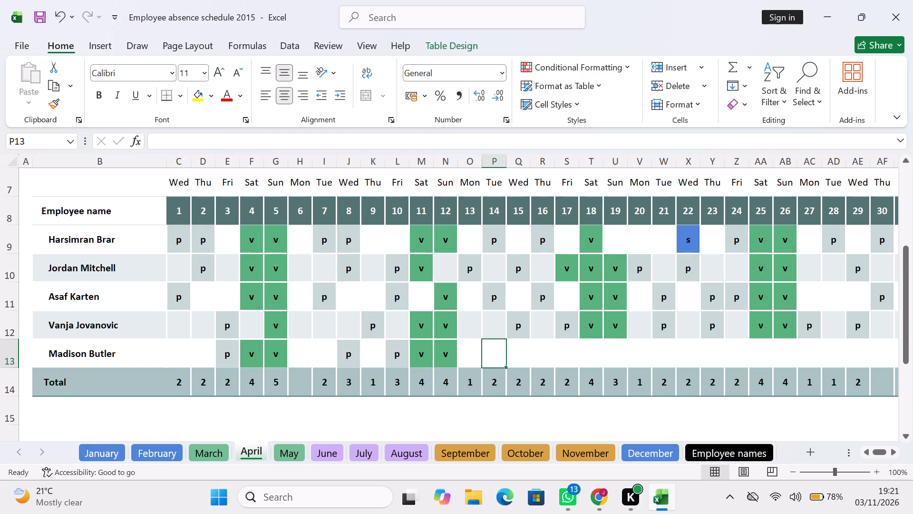
{"action": "key", "text": "s"}
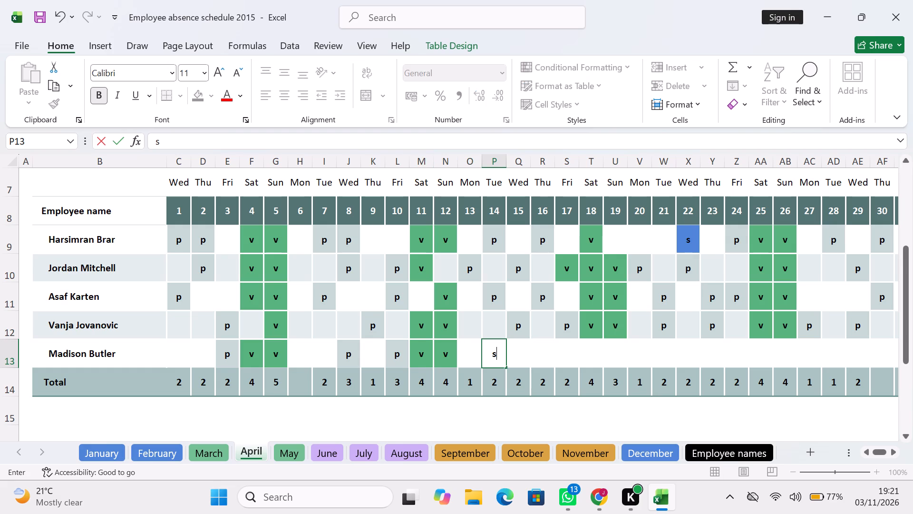
{"action": "key", "text": "VK_193"}
In row 12, change the 15 April entry to sick (s).
{"action": "key", "text": "Up"}
{"action": "key", "text": "Right"}
{"action": "key", "text": "Right"}
{"action": "key", "text": "Left"}
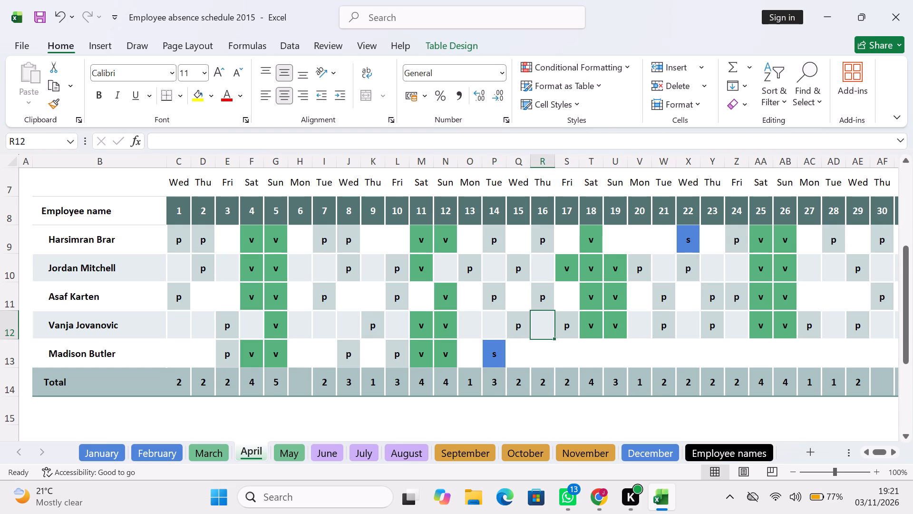
{"action": "key", "text": "s"}
{"action": "key", "text": "Down"}
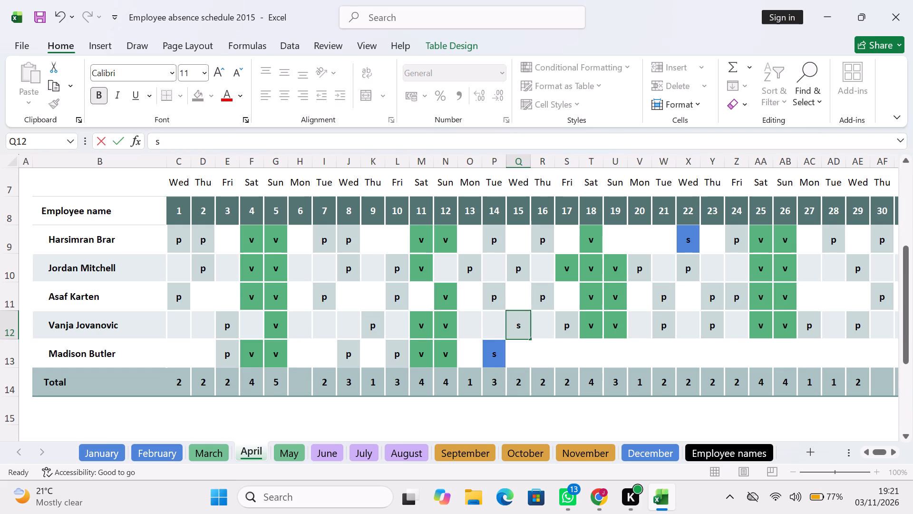
In row 13, mark 17 April as personal absence (p) and Sunday 19 April as vacation (v).
{"action": "key", "text": "Right"}
{"action": "key", "text": "Right"}
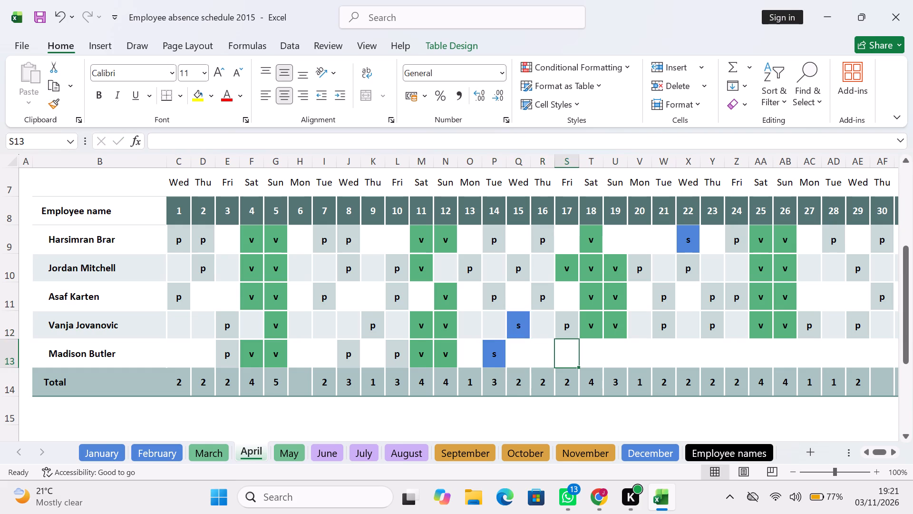
{"action": "key", "text": "p"}
{"action": "key", "text": "Right"}
{"action": "key", "text": "Right"}
{"action": "key", "text": "v"}
{"action": "key", "text": "Right"}
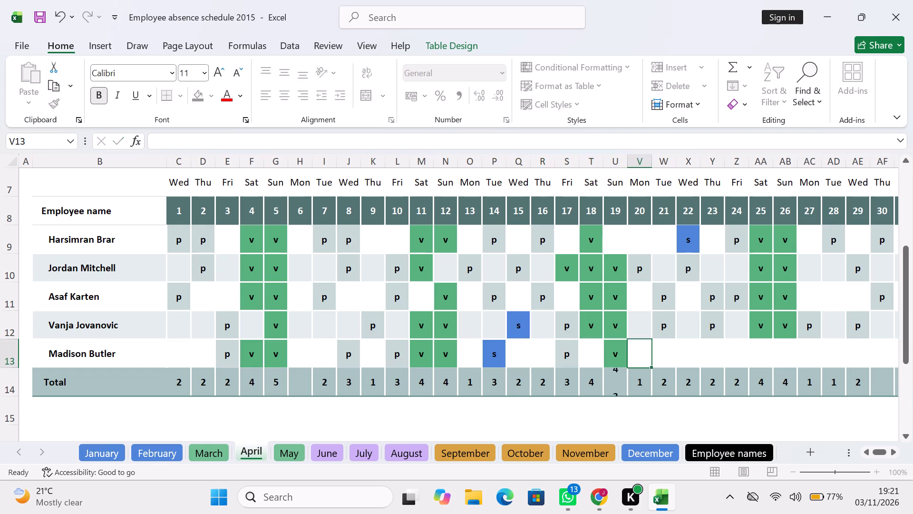
Check the absence entries made in row 13 from day 1 through 22 April.
{"action": "key", "text": "Right"}
{"action": "key", "text": "Right"}
{"action": "key", "text": "Left"}
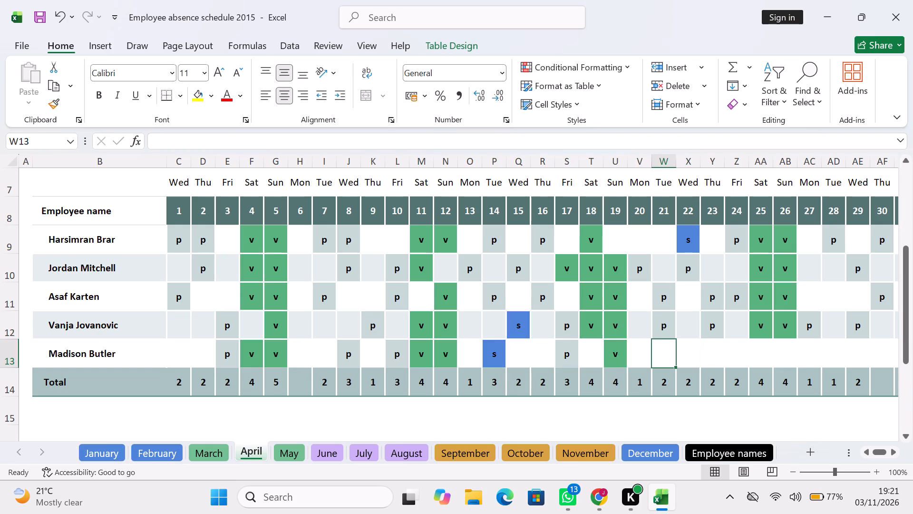
{"action": "key", "text": "Left"}
{"action": "key", "text": "Left"}
{"action": "key", "text": "Left"}
{"action": "key", "text": "Left"}
{"action": "key", "text": "Left"}
{"action": "key", "text": "Left"}
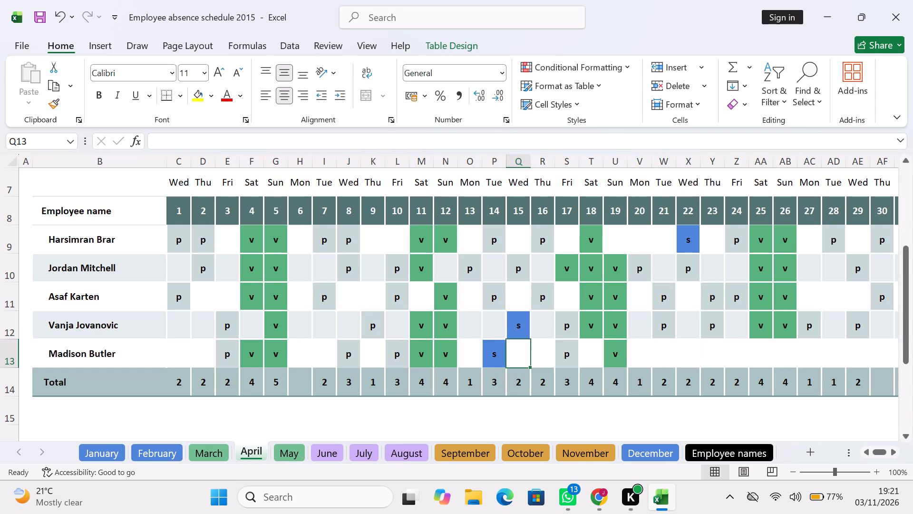
{"action": "key", "text": "Left"}
{"action": "key", "text": "Left"}
{"action": "key", "text": "Left"}
{"action": "key", "text": "Left"}
{"action": "key", "text": "Left"}
{"action": "key", "text": "Left"}
{"action": "key", "text": "Left"}
{"action": "key", "text": "Left"}
{"action": "key", "text": "Left"}
{"action": "key", "text": "Left"}
{"action": "key", "text": "Left"}
{"action": "key", "text": "Left"}
{"action": "key", "text": "Left"}
{"action": "key", "text": "Left"}
{"action": "key", "text": "Left"}
{"action": "key", "text": "Right"}
{"action": "key", "text": "Right"}
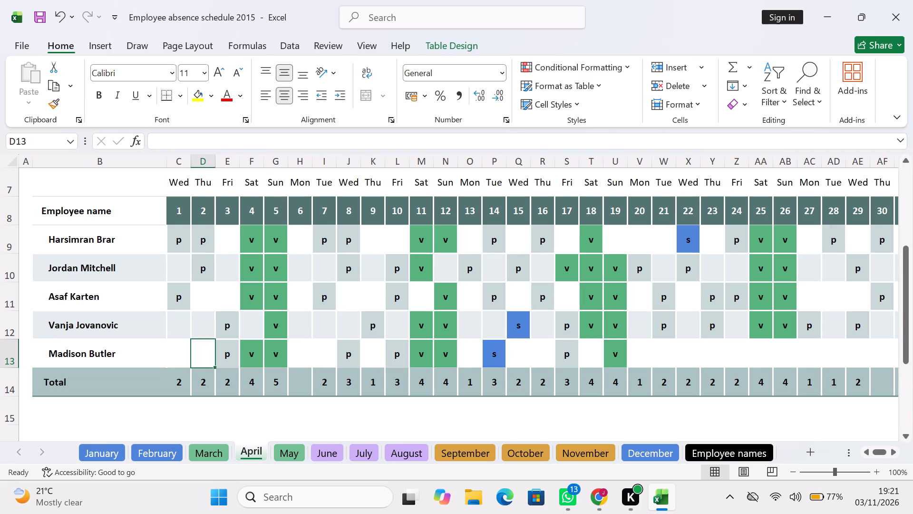
{"action": "key", "text": "Right"}
{"action": "key", "text": "Right"}
{"action": "key", "text": "Right"}
{"action": "key", "text": "Right"}
{"action": "key", "text": "Right"}
{"action": "key", "text": "Right"}
{"action": "key", "text": "Right"}
{"action": "key", "text": "Right"}
{"action": "key", "text": "Right"}
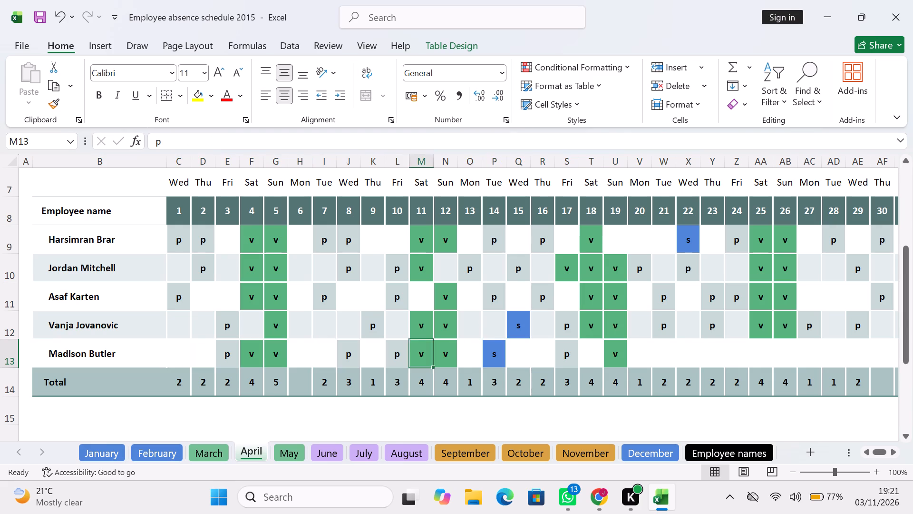
{"action": "key", "text": "Right"}
{"action": "key", "text": "Right"}
{"action": "key", "text": "Right"}
{"action": "key", "text": "Right"}
{"action": "key", "text": "Right"}
{"action": "key", "text": "Right"}
{"action": "key", "text": "Right"}
{"action": "key", "text": "Right"}
{"action": "key", "text": "Right"}
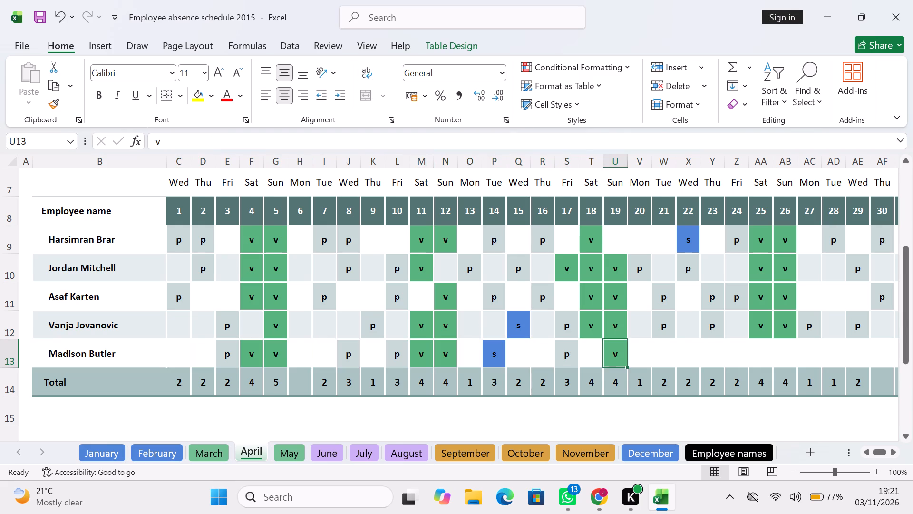
{"action": "key", "text": "Right"}
{"action": "key", "text": "Right"}
{"action": "key", "text": "Left"}
{"action": "key", "text": "Left"}
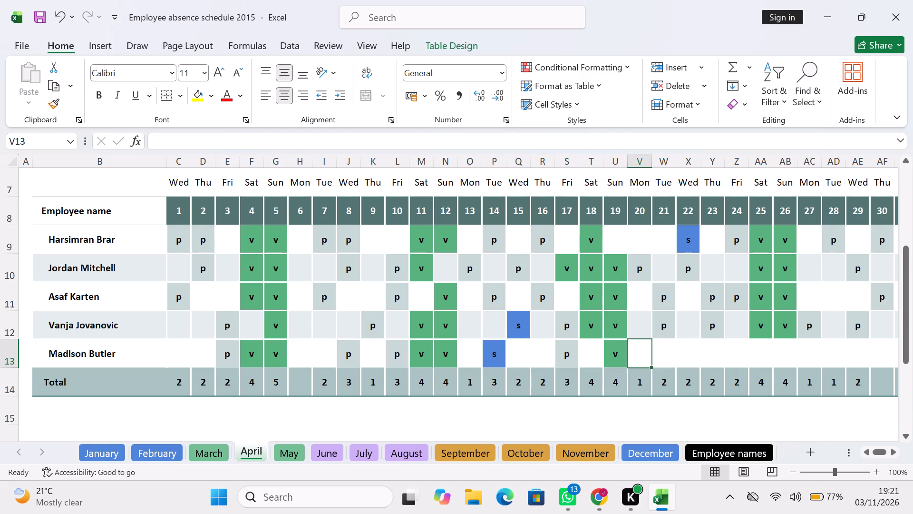
In row 13, mark 20 April and 23 April as personal absence (p).
{"action": "key", "text": "p"}
{"action": "key", "text": "Right"}
{"action": "key", "text": "Right"}
{"action": "key", "text": "Right"}
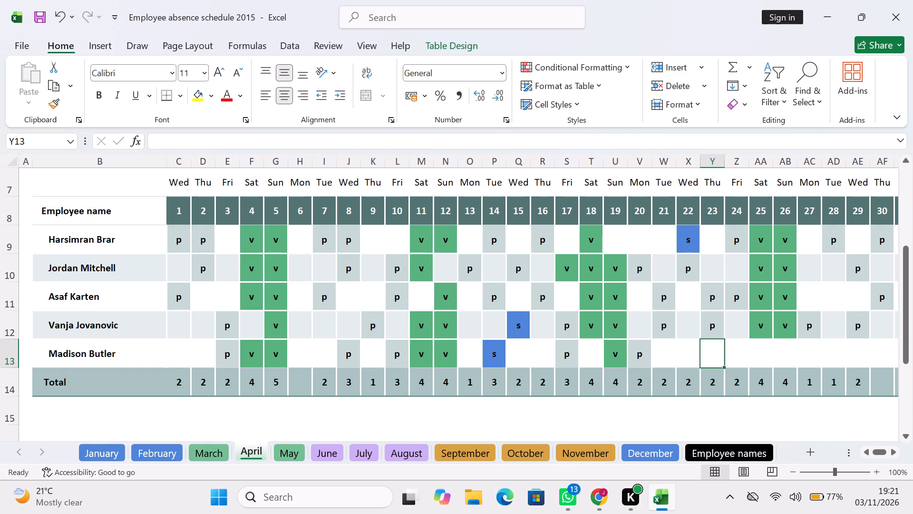
{"action": "key", "text": "p"}
{"action": "key", "text": "Right"}
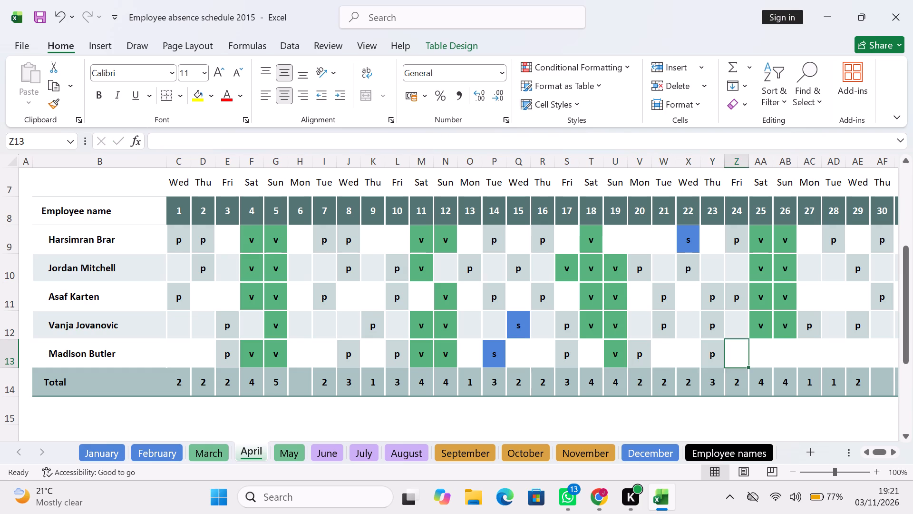
In row 13, mark Saturday 25 April and Sunday 26 April as vacation (v).
{"action": "key", "text": "Right"}
{"action": "key", "text": "Left"}
{"action": "key", "text": "Left"}
{"action": "key", "text": "Left"}
{"action": "key", "text": "Right"}
{"action": "key", "text": "Right"}
{"action": "key", "text": "Right"}
{"action": "key", "text": "v"}
{"action": "key", "text": "Right"}
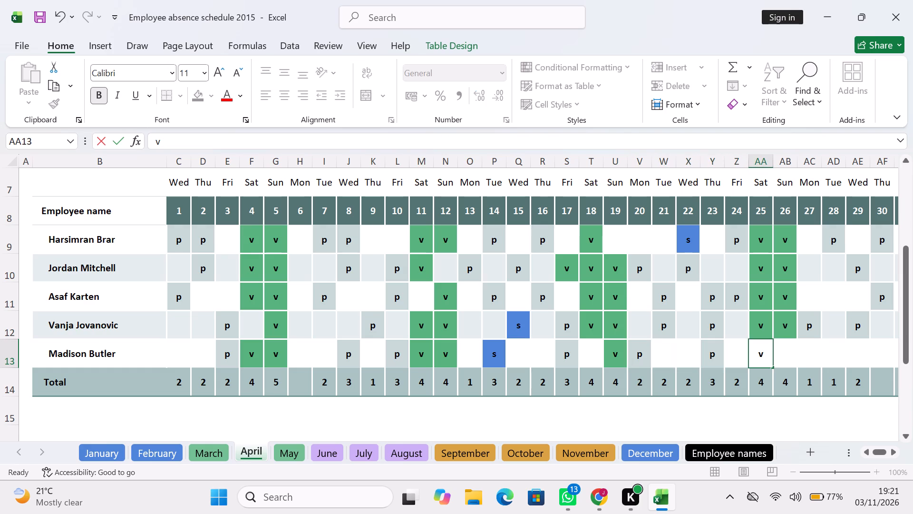
{"action": "key", "text": "v"}
{"action": "key", "text": "Left"}
Check the absence entries in row 13 from mid-April through the end of the month and the Total days column.
{"action": "key", "text": "Left"}
{"action": "key", "text": "Left"}
{"action": "key", "text": "Left"}
{"action": "key", "text": "Left"}
{"action": "key", "text": "Left"}
{"action": "key", "text": "Left"}
{"action": "key", "text": "Left"}
{"action": "key", "text": "Left"}
{"action": "key", "text": "Left"}
{"action": "key", "text": "Left"}
{"action": "key", "text": "Left"}
{"action": "key", "text": "Left"}
{"action": "key", "text": "Left"}
{"action": "key", "text": "Left"}
{"action": "key", "text": "Left"}
{"action": "key", "text": "Left"}
{"action": "key", "text": "Left"}
{"action": "key", "text": "Left"}
{"action": "key", "text": "Left"}
{"action": "key", "text": "Left"}
{"action": "key", "text": "Left"}
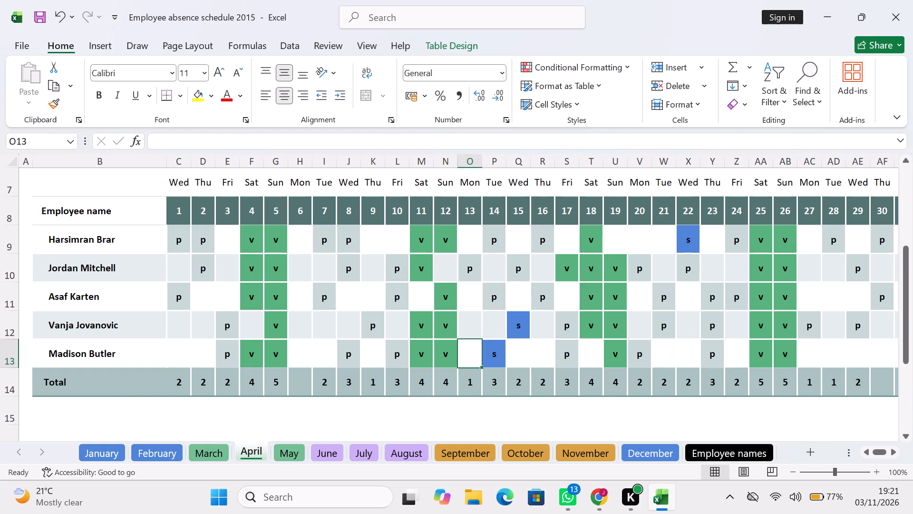
{"action": "key", "text": "Right"}
{"action": "key", "text": "Right"}
{"action": "key", "text": "Right"}
{"action": "key", "text": "Right"}
{"action": "key", "text": "Right"}
{"action": "key", "text": "Right"}
{"action": "key", "text": "Right"}
{"action": "key", "text": "Right"}
{"action": "key", "text": "Right"}
{"action": "key", "text": "Right"}
{"action": "key", "text": "Right"}
{"action": "key", "text": "Right"}
{"action": "key", "text": "Right"}
{"action": "key", "text": "Right"}
{"action": "key", "text": "Right"}
{"action": "key", "text": "Right"}
{"action": "key", "text": "Right"}
{"action": "key", "text": "Right"}
{"action": "key", "text": "Right"}
{"action": "key", "text": "Right"}
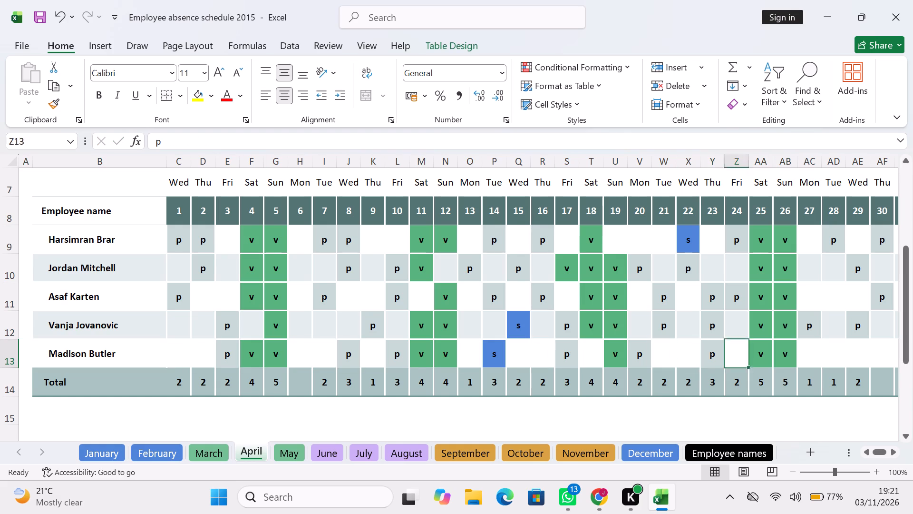
{"action": "key", "text": "Right"}
In row 13, mark 28 April as personal absence (p).
{"action": "key", "text": "Left"}
{"action": "key", "text": "Left"}
{"action": "key", "text": "Left"}
{"action": "key", "text": "Left"}
{"action": "key", "text": "Left"}
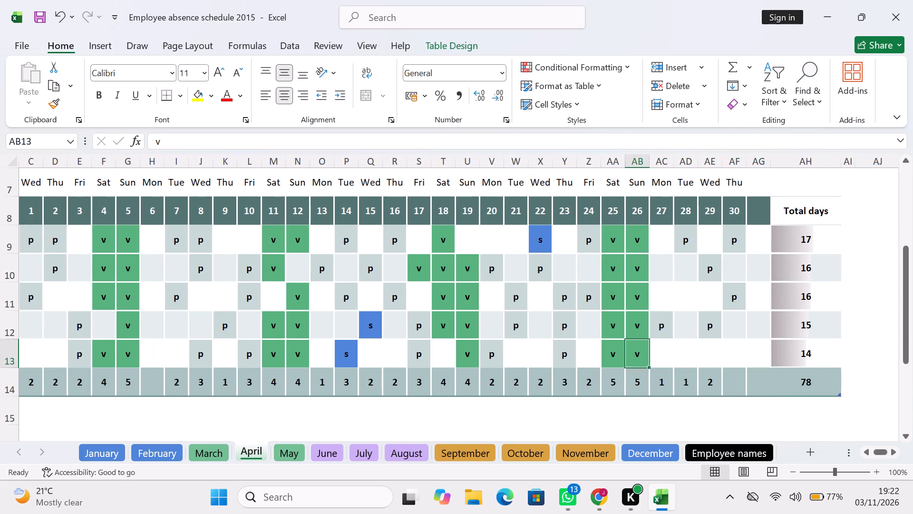
{"action": "key", "text": "Left"}
{"action": "key", "text": "Right"}
{"action": "key", "text": "Right"}
{"action": "key", "text": "Right"}
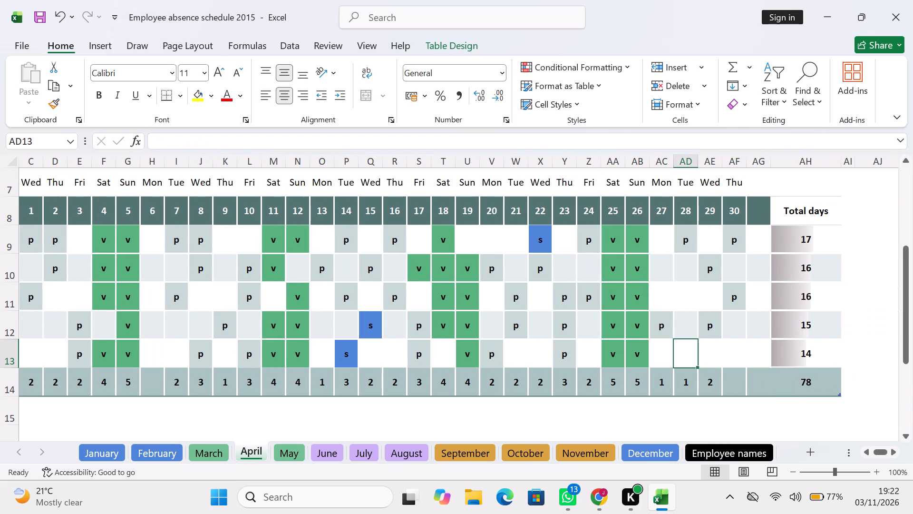
{"action": "key", "text": "p"}
{"action": "key", "text": "Right"}
Review the absence entries across the whole of row 13, from 30 April back to day 1.
{"action": "key", "text": "Right"}
{"action": "key", "text": "Right"}
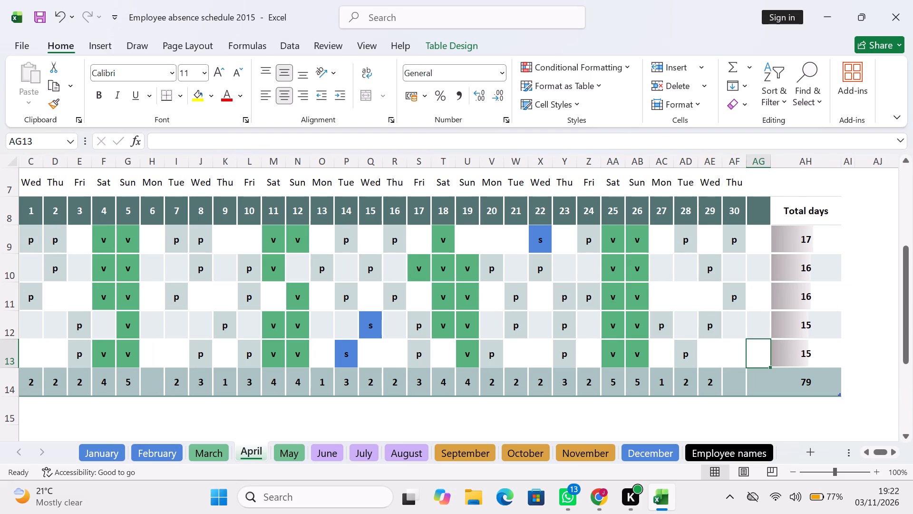
{"action": "key", "text": "Left"}
{"action": "key", "text": "Left"}
{"action": "key", "text": "Left"}
{"action": "key", "text": "Left"}
{"action": "key", "text": "Left"}
{"action": "key", "text": "Left"}
{"action": "key", "text": "Left"}
{"action": "key", "text": "Left"}
{"action": "key", "text": "Left"}
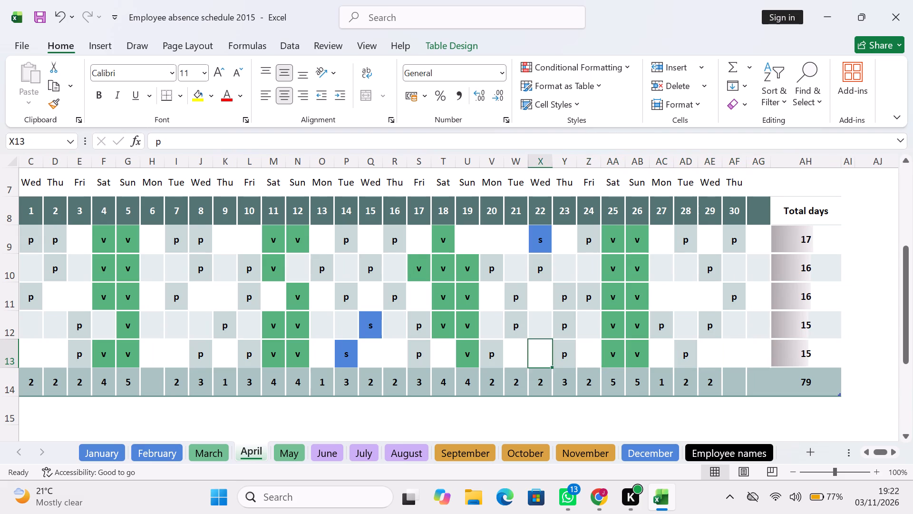
{"action": "key", "text": "Left"}
{"action": "key", "text": "Left"}
{"action": "key", "text": "Left"}
{"action": "key", "text": "Left"}
{"action": "key", "text": "Left"}
{"action": "key", "text": "Left"}
{"action": "key", "text": "Right"}
{"action": "key", "text": "Right"}
{"action": "key", "text": "Right"}
{"action": "key", "text": "Right"}
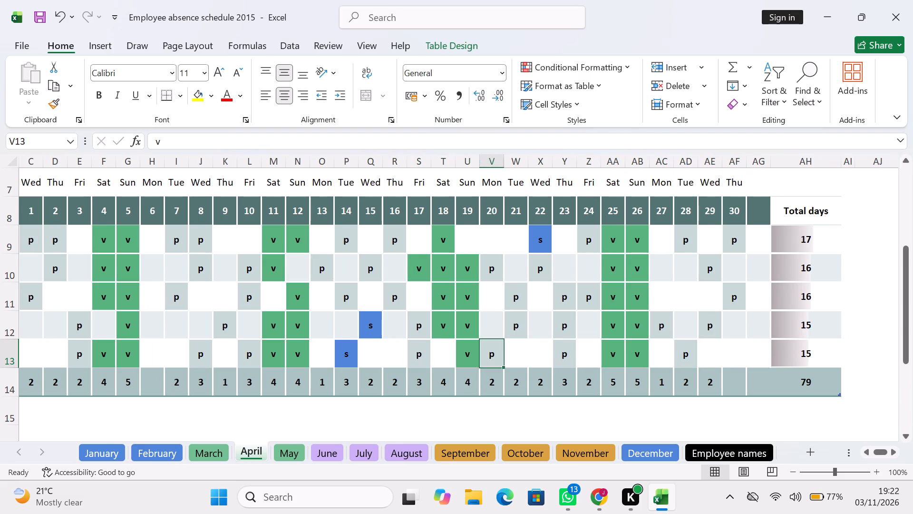
{"action": "key", "text": "Right"}
{"action": "key", "text": "Right"}
{"action": "key", "text": "Right"}
{"action": "key", "text": "Right"}
{"action": "key", "text": "Right"}
{"action": "key", "text": "Right"}
{"action": "key", "text": "Right"}
{"action": "key", "text": "Right"}
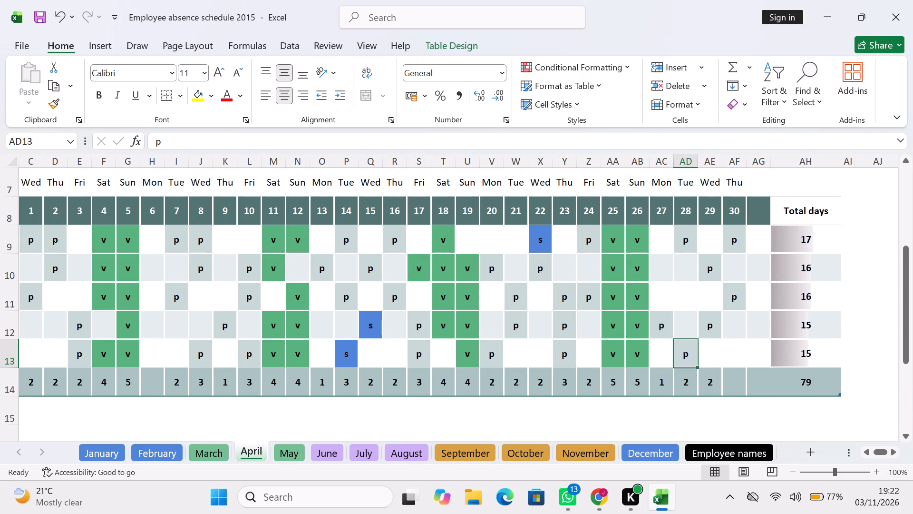
{"action": "key", "text": "Right"}
{"action": "key", "text": "Right"}
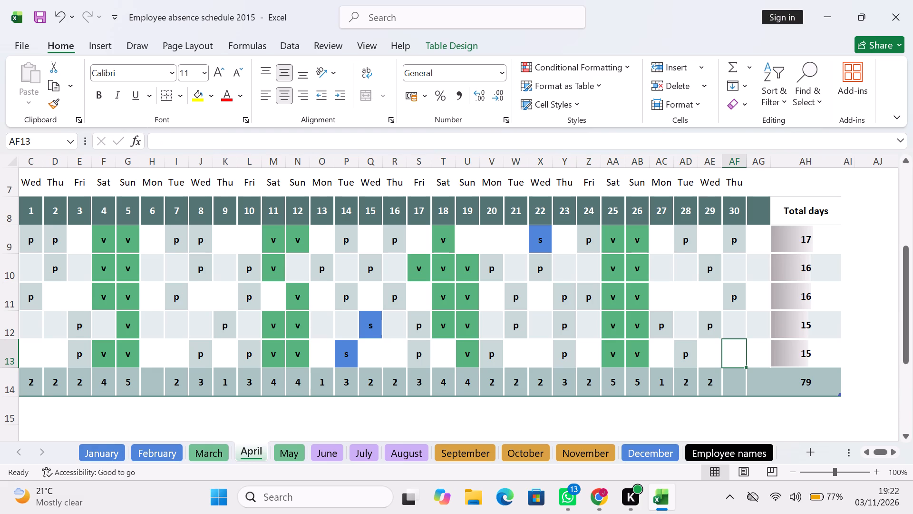
{"action": "key", "text": "Left"}
{"action": "key", "text": "Left"}
{"action": "key", "text": "Left"}
{"action": "key", "text": "Left"}
{"action": "key", "text": "Left"}
{"action": "key", "text": "Left"}
{"action": "key", "text": "Left"}
{"action": "key", "text": "Left"}
{"action": "key", "text": "Left"}
{"action": "key", "text": "Left"}
{"action": "key", "text": "Left"}
{"action": "key", "text": "Left"}
{"action": "key", "text": "Left"}
{"action": "key", "text": "Left"}
{"action": "key", "text": "Left"}
{"action": "key", "text": "Left"}
{"action": "key", "text": "Left"}
{"action": "key", "text": "Left"}
{"action": "key", "text": "Left"}
{"action": "key", "text": "Left"}
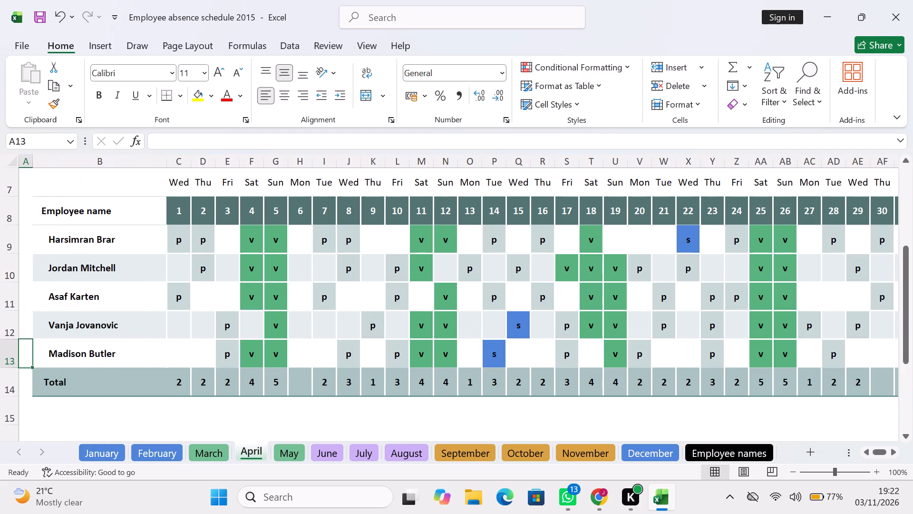
Check the entries of all employees and the Total row column by column for 1 to 5 April.
{"action": "key", "text": "Down"}
{"action": "key", "text": "Right"}
{"action": "key", "text": "Right"}
{"action": "key", "text": "Up"}
{"action": "key", "text": "Up"}
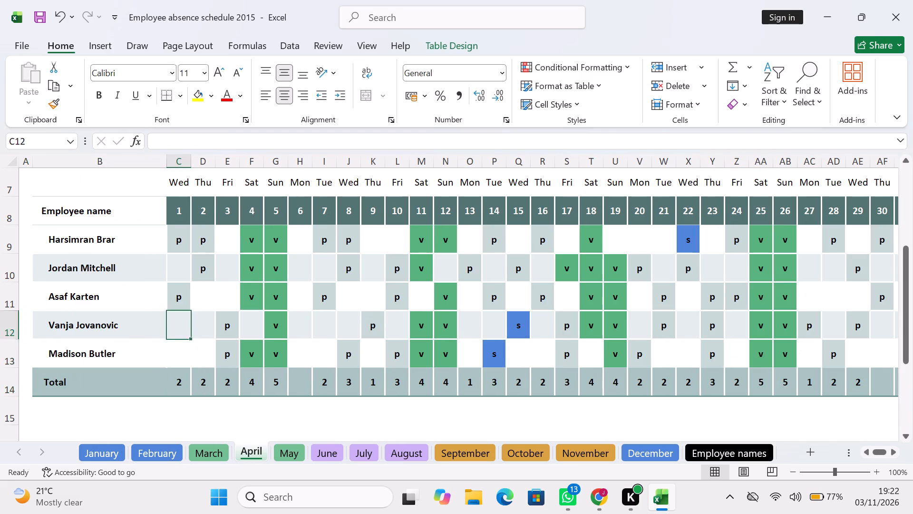
{"action": "key", "text": "Up"}
{"action": "key", "text": "Up"}
{"action": "key", "text": "Up"}
{"action": "key", "text": "Right"}
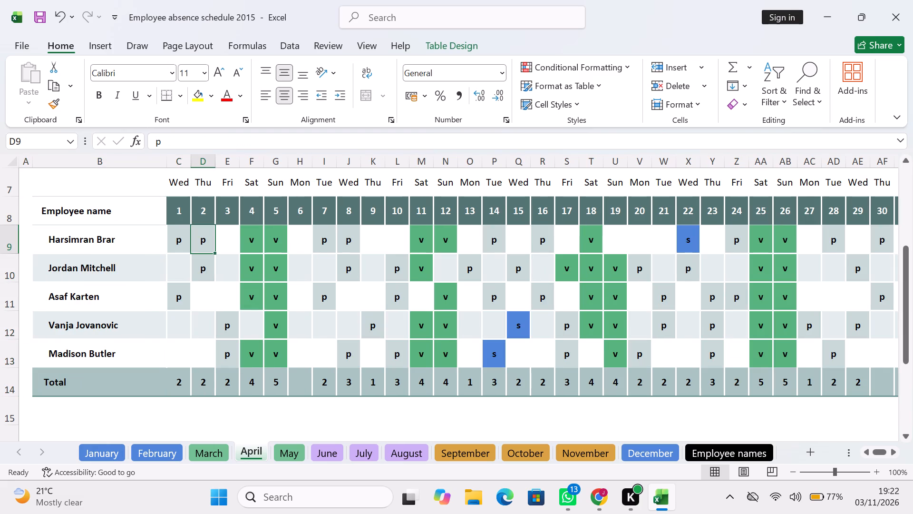
{"action": "key", "text": "Down"}
{"action": "key", "text": "Down"}
{"action": "key", "text": "Down"}
{"action": "key", "text": "Down"}
{"action": "key", "text": "Down"}
{"action": "key", "text": "Right"}
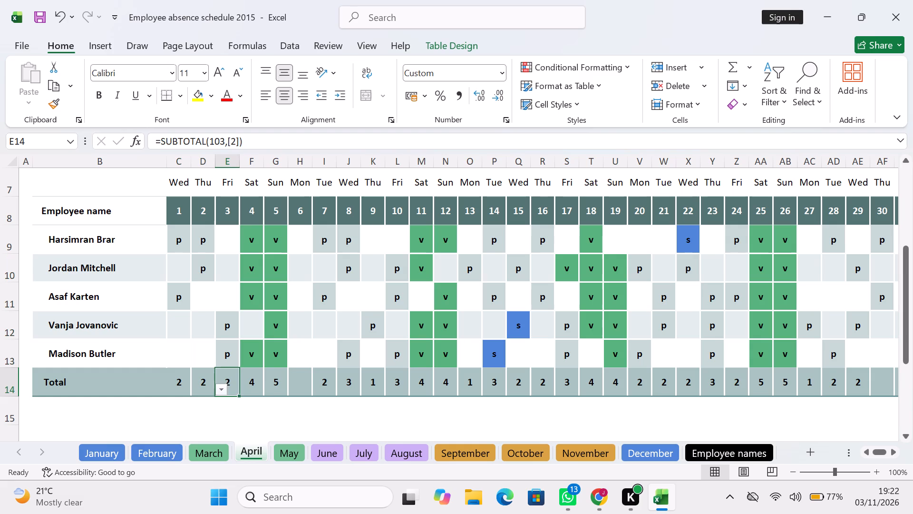
{"action": "key", "text": "Up"}
{"action": "key", "text": "Up"}
{"action": "key", "text": "Up"}
{"action": "key", "text": "Up"}
{"action": "key", "text": "Up"}
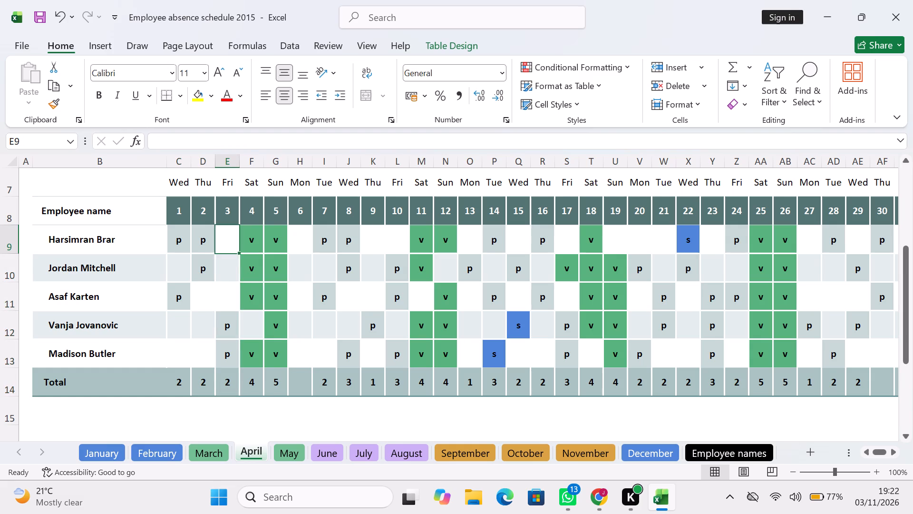
{"action": "key", "text": "Right"}
{"action": "key", "text": "Down"}
{"action": "key", "text": "Down"}
{"action": "key", "text": "Down"}
{"action": "key", "text": "Down"}
{"action": "key", "text": "Down"}
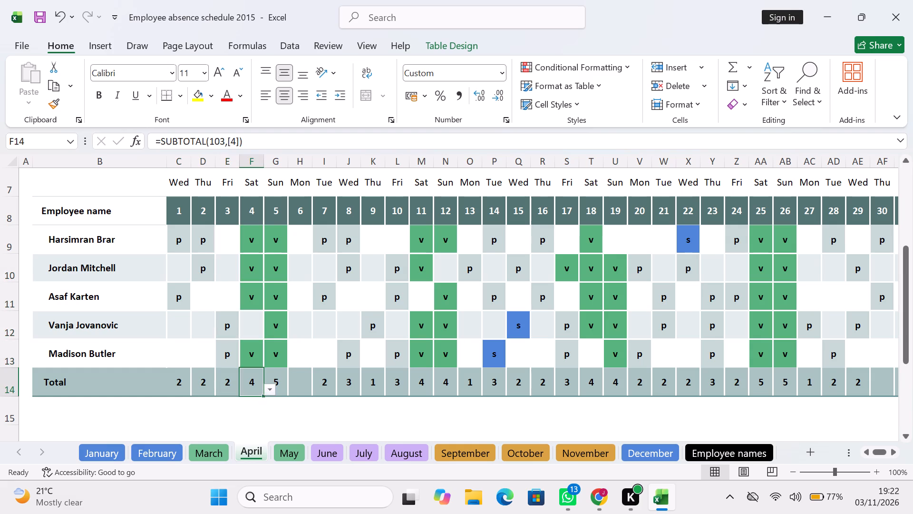
{"action": "key", "text": "Right"}
{"action": "key", "text": "Up"}
{"action": "key", "text": "Up"}
{"action": "key", "text": "Up"}
{"action": "key", "text": "Up"}
{"action": "key", "text": "Up"}
{"action": "key", "text": "Right"}
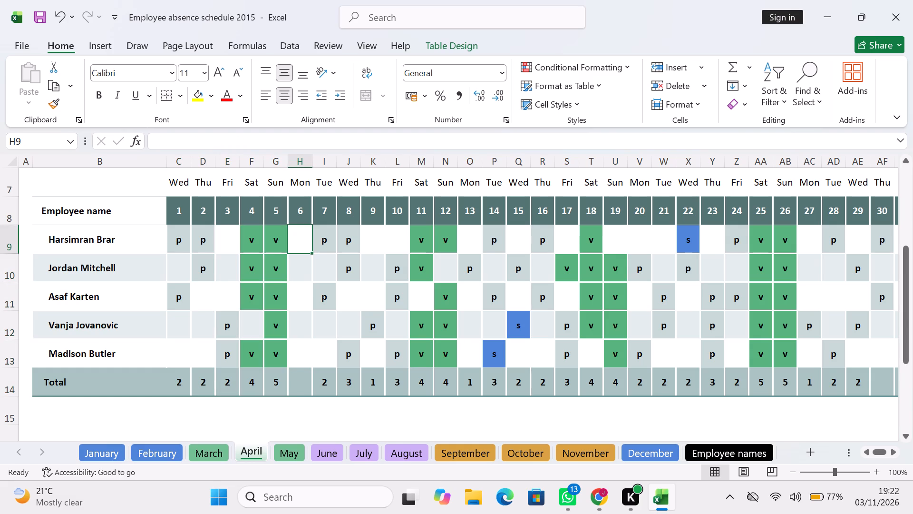
In the Total row, set the 6 April column's total to the Count function.
{"action": "key", "text": "Down"}
{"action": "key", "text": "Down"}
{"action": "key", "text": "Down"}
{"action": "key", "text": "Down"}
{"action": "key", "text": "Down"}
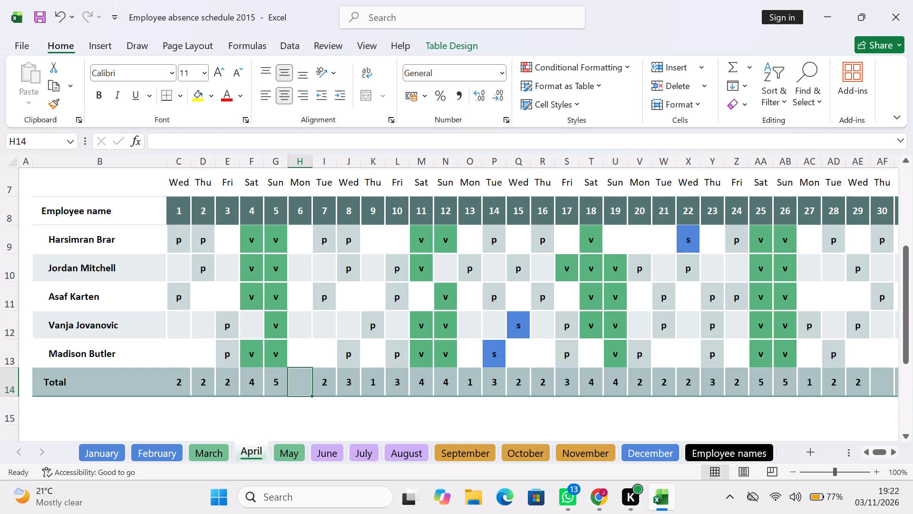
{"action": "left_click", "coordinate": [316, 390]}
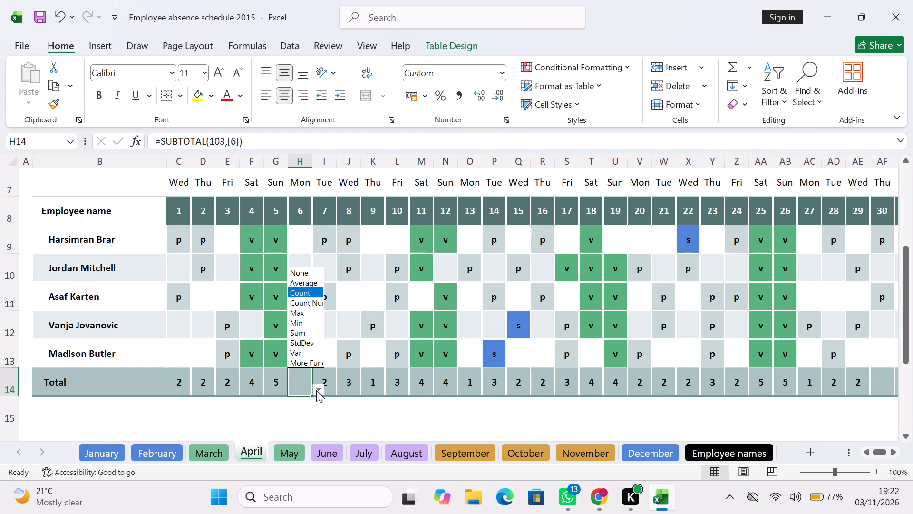
{"action": "left_click", "coordinate": [322, 297]}
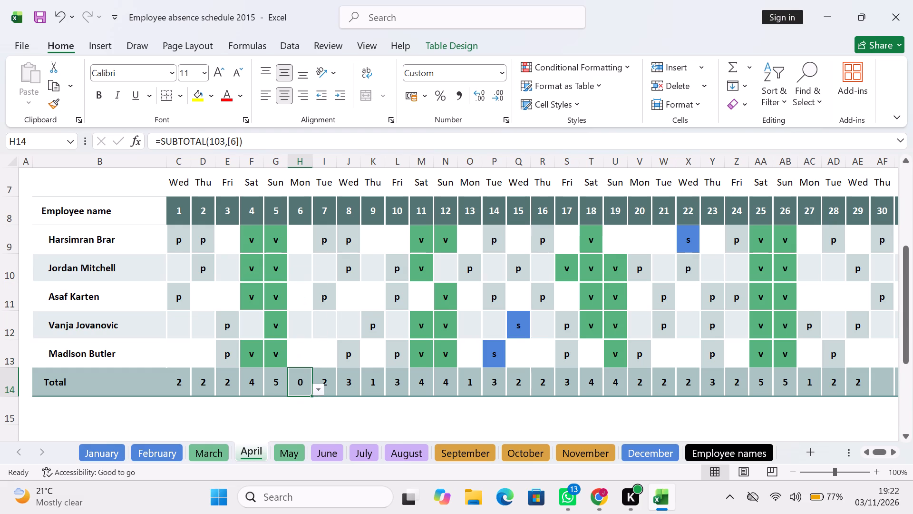
Check all employees' absence entries and the Total row for 7 and 8 April.
{"action": "key", "text": "Right"}
{"action": "key", "text": "Up"}
{"action": "key", "text": "Up"}
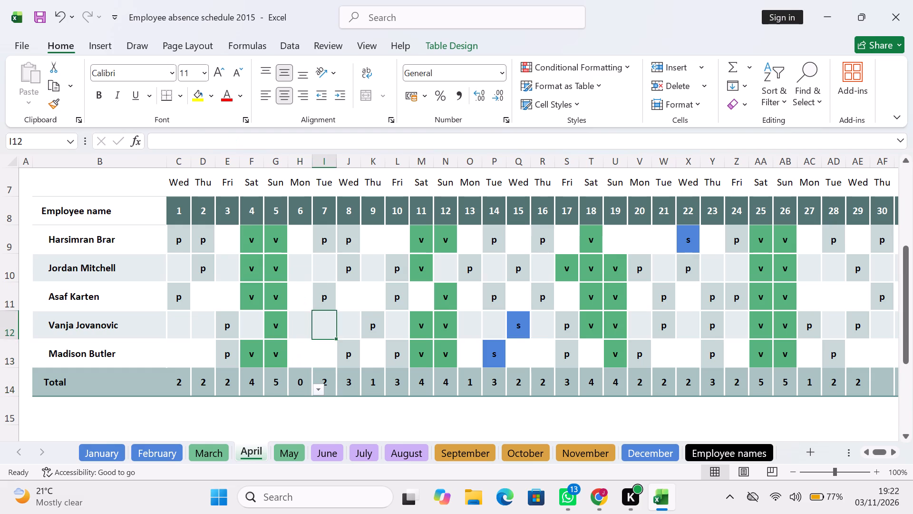
{"action": "key", "text": "Up"}
{"action": "key", "text": "Up"}
{"action": "key", "text": "Up"}
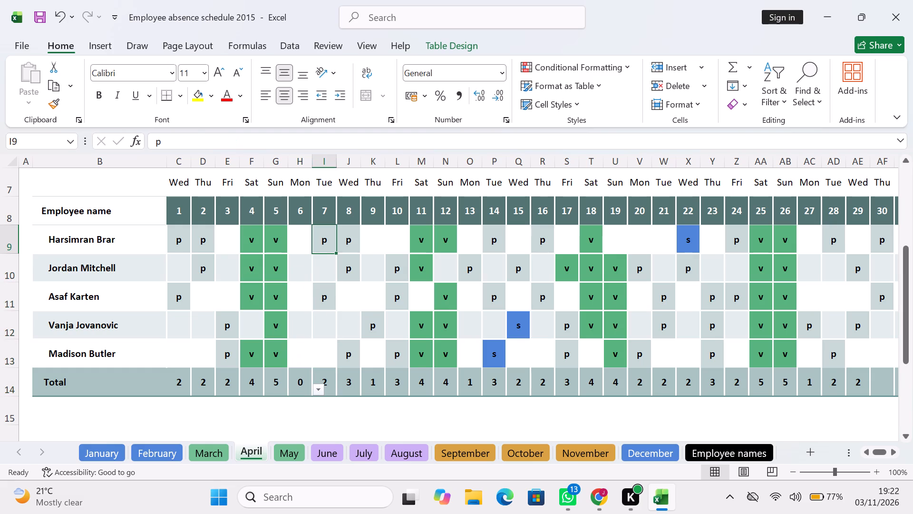
{"action": "key", "text": "Right"}
{"action": "key", "text": "Left"}
{"action": "key", "text": "Down"}
{"action": "key", "text": "Down"}
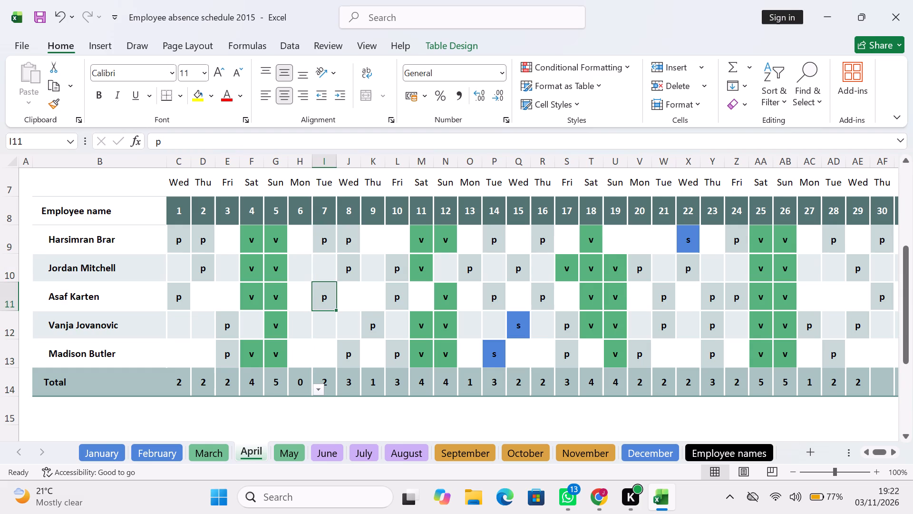
{"action": "key", "text": "Down"}
{"action": "key", "text": "Down"}
{"action": "key", "text": "Down"}
{"action": "key", "text": "Right"}
{"action": "key", "text": "Up"}
{"action": "key", "text": "Up"}
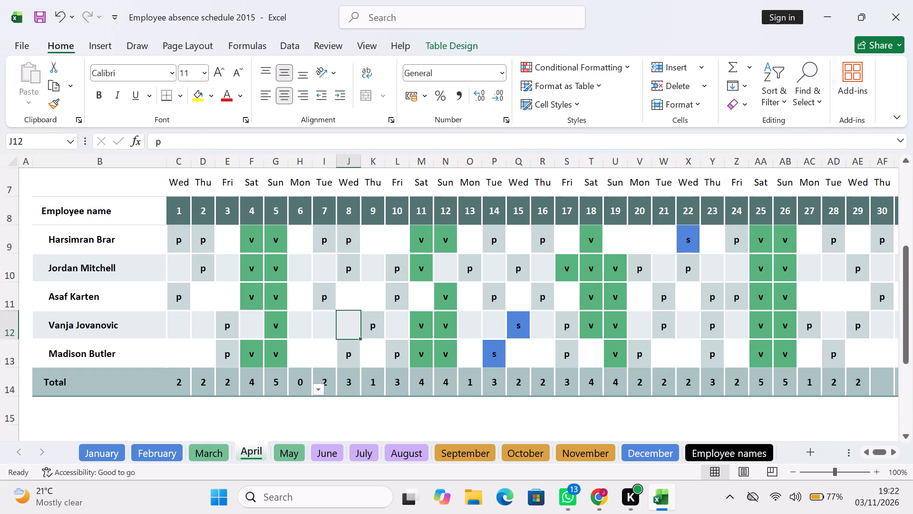
{"action": "key", "text": "Left"}
{"action": "key", "text": "Left"}
{"action": "key", "text": "Up"}
{"action": "key", "text": "Up"}
{"action": "key", "text": "Right"}
{"action": "key", "text": "Up"}
{"action": "key", "text": "Down"}
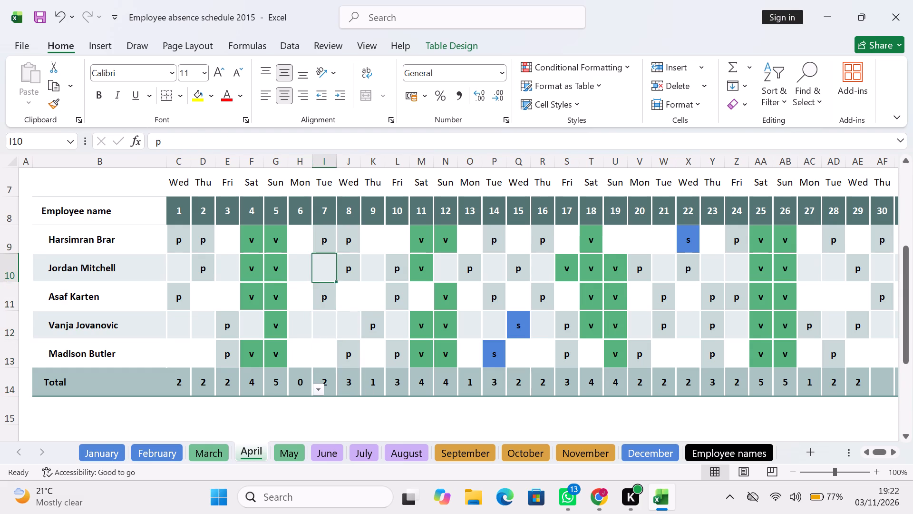
{"action": "key", "text": "Down"}
{"action": "key", "text": "Down"}
{"action": "key", "text": "Down"}
{"action": "key", "text": "Right"}
{"action": "key", "text": "Up"}
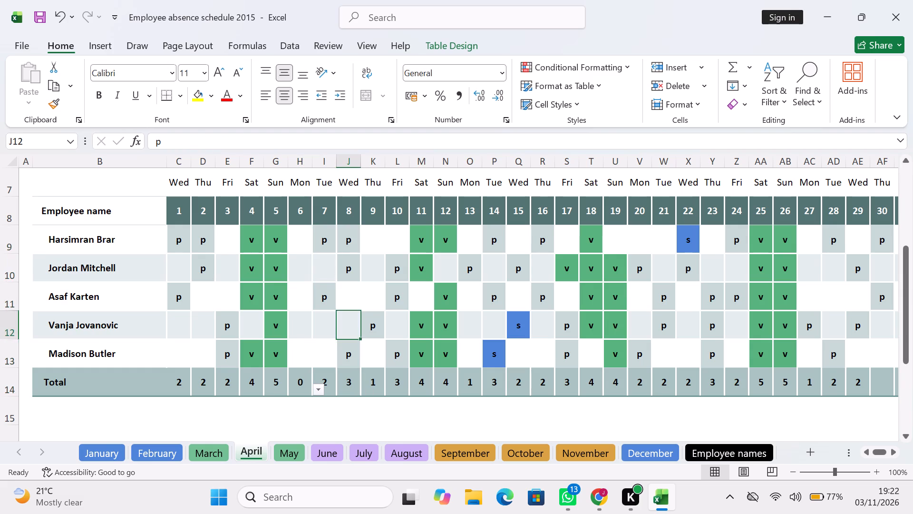
{"action": "key", "text": "Up"}
{"action": "key", "text": "Up"}
{"action": "key", "text": "Up"}
{"action": "key", "text": "Down"}
{"action": "key", "text": "Down"}
{"action": "key", "text": "Down"}
{"action": "key", "text": "Down"}
{"action": "key", "text": "Down"}
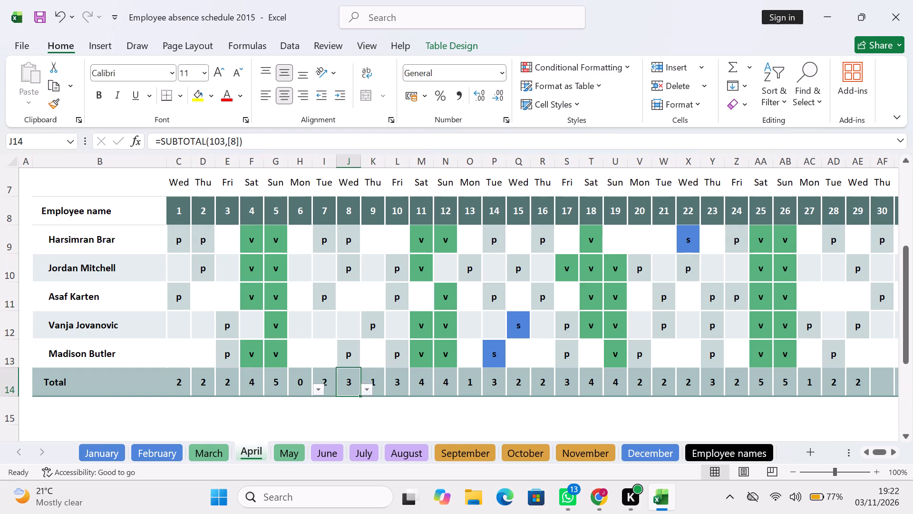
Check all employees' absence entries against the Total row, column by column, for 9 to 12 April.
{"action": "key", "text": "Right"}
{"action": "key", "text": "Up"}
{"action": "key", "text": "Up"}
{"action": "key", "text": "Up"}
{"action": "key", "text": "Up"}
{"action": "key", "text": "Up"}
{"action": "key", "text": "Right"}
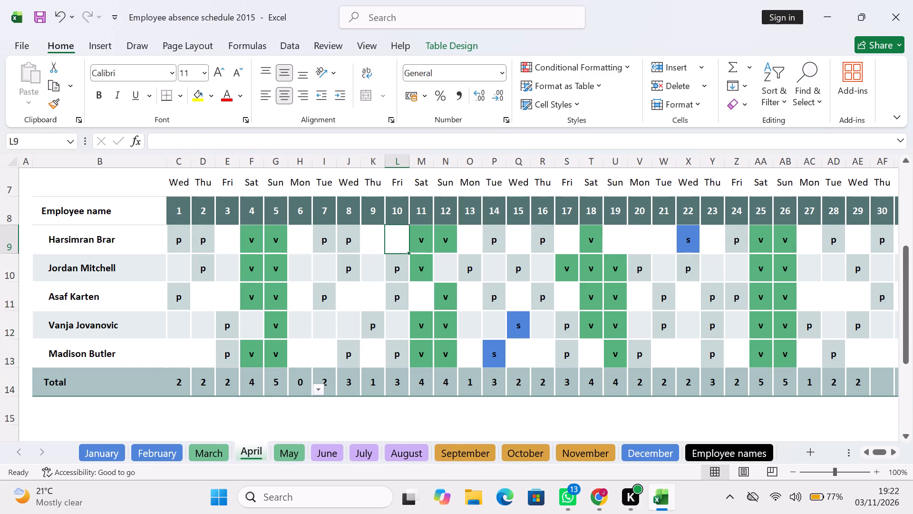
{"action": "key", "text": "Down"}
{"action": "key", "text": "Down"}
{"action": "key", "text": "Down"}
{"action": "key", "text": "Down"}
{"action": "key", "text": "Down"}
{"action": "key", "text": "Right"}
{"action": "key", "text": "Up"}
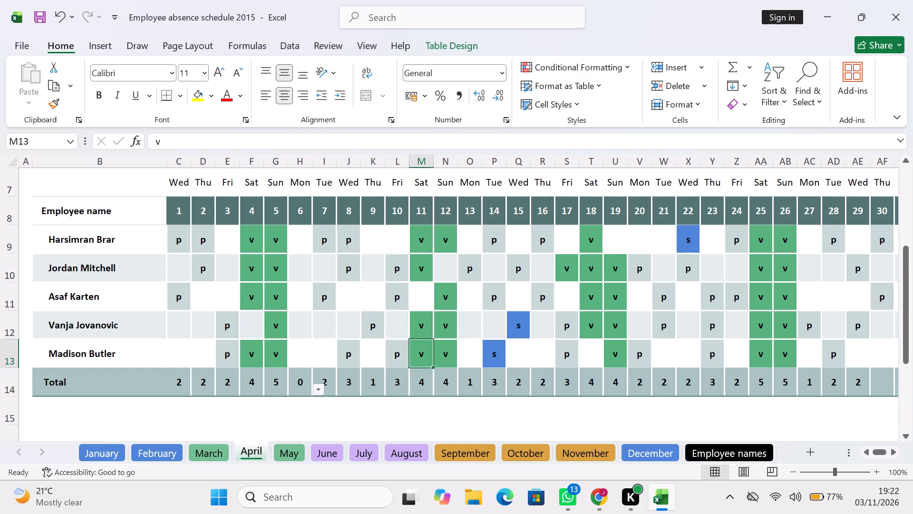
{"action": "key", "text": "Up"}
{"action": "key", "text": "Up"}
{"action": "key", "text": "Up"}
{"action": "key", "text": "Up"}
{"action": "key", "text": "Down"}
{"action": "key", "text": "Down"}
{"action": "key", "text": "Down"}
{"action": "key", "text": "Down"}
{"action": "key", "text": "Down"}
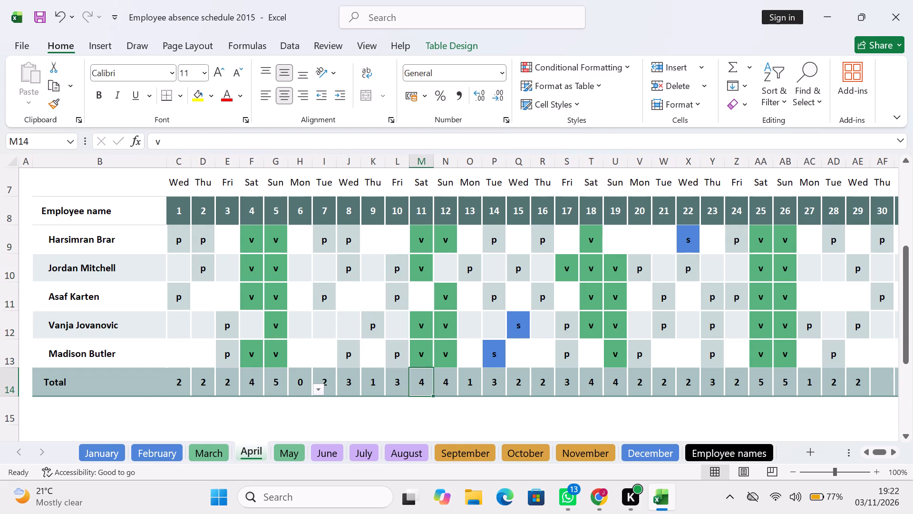
{"action": "key", "text": "Right"}
{"action": "key", "text": "Up"}
{"action": "key", "text": "Up"}
{"action": "key", "text": "Up"}
{"action": "key", "text": "Up"}
{"action": "key", "text": "Up"}
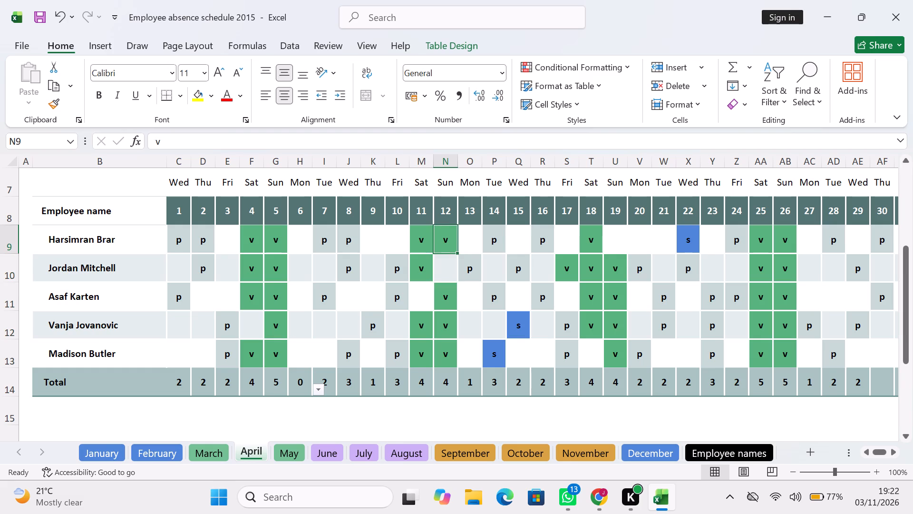
{"action": "key", "text": "Down"}
{"action": "key", "text": "Down"}
{"action": "key", "text": "Down"}
{"action": "key", "text": "Down"}
{"action": "key", "text": "Down"}
Check all employees' absence entries against the Total row for 13 and 14 April.
{"action": "key", "text": "Right"}
{"action": "key", "text": "Up"}
{"action": "key", "text": "Up"}
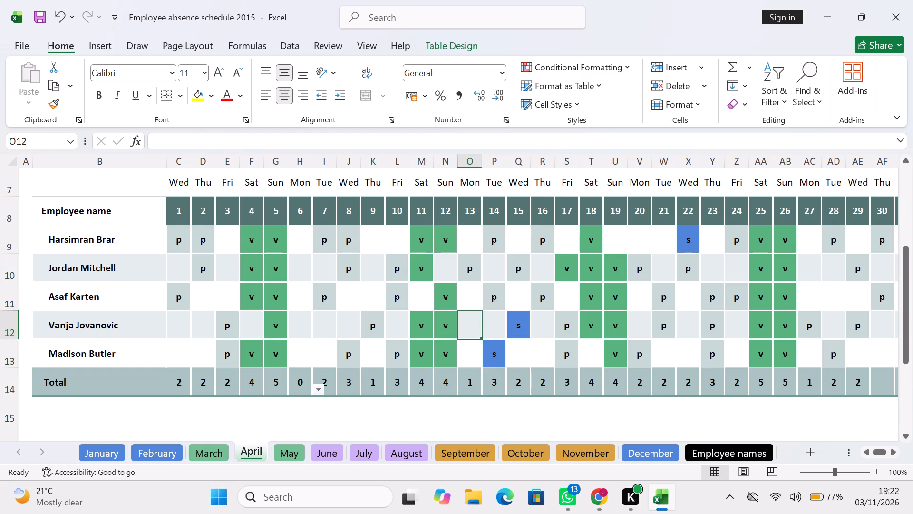
{"action": "key", "text": "Up"}
{"action": "key", "text": "Up"}
{"action": "key", "text": "Up"}
{"action": "key", "text": "Down"}
{"action": "key", "text": "Down"}
{"action": "key", "text": "Down"}
{"action": "key", "text": "Down"}
{"action": "key", "text": "Down"}
{"action": "key", "text": "Right"}
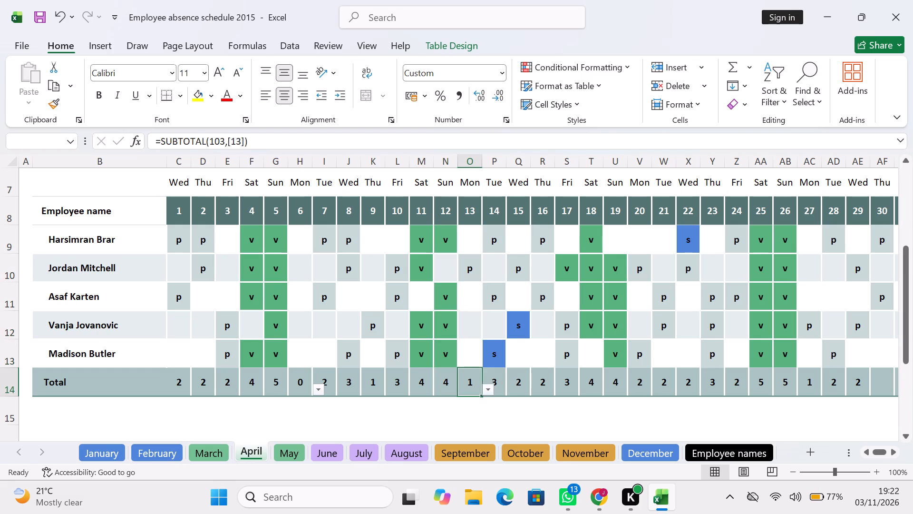
{"action": "key", "text": "Up"}
{"action": "key", "text": "Up"}
{"action": "key", "text": "Up"}
{"action": "key", "text": "Up"}
{"action": "key", "text": "Up"}
{"action": "key", "text": "Down"}
{"action": "key", "text": "Down"}
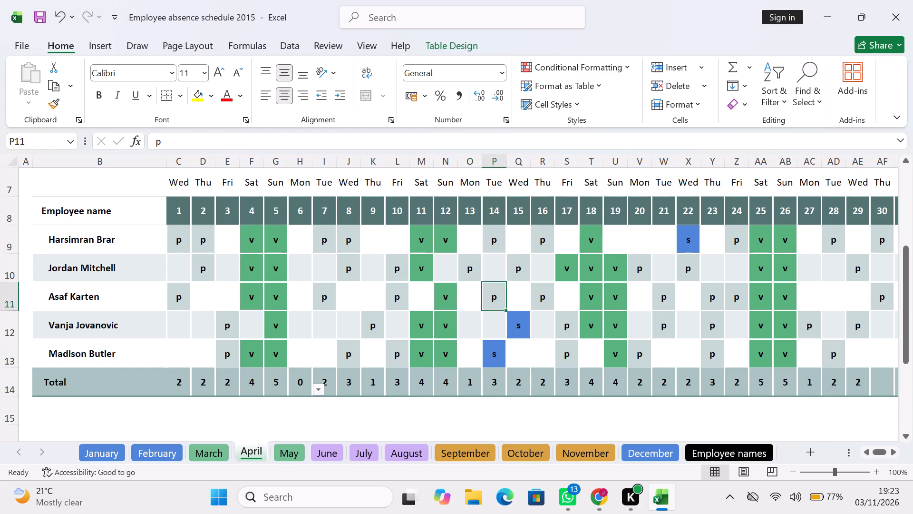
{"action": "key", "text": "Down"}
{"action": "key", "text": "Down"}
{"action": "key", "text": "Down"}
{"action": "key", "text": "Up"}
{"action": "key", "text": "Up"}
{"action": "key", "text": "Up"}
{"action": "key", "text": "Up"}
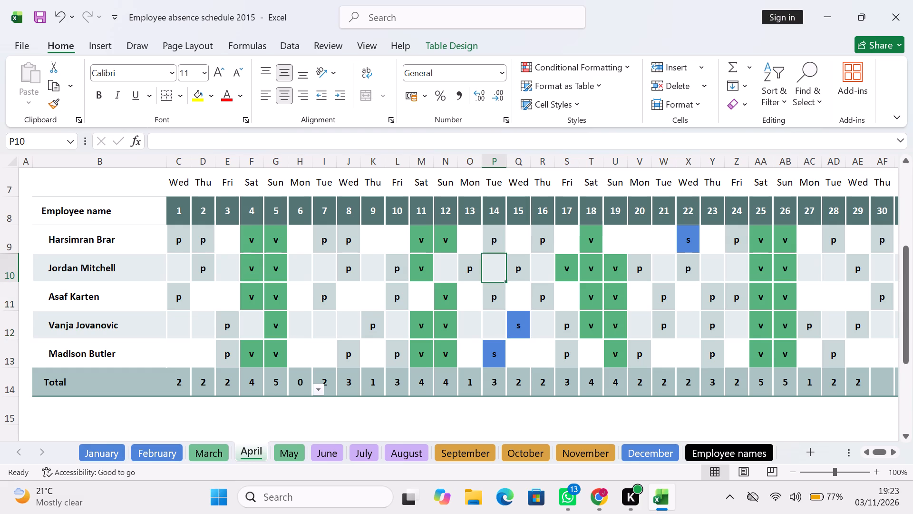
{"action": "key", "text": "Up"}
{"action": "key", "text": "Down"}
{"action": "key", "text": "Down"}
{"action": "key", "text": "Down"}
{"action": "key", "text": "Down"}
{"action": "key", "text": "Down"}
Check the employees' absence entries against the Total row for 15 and 16 April.
{"action": "key", "text": "Right"}
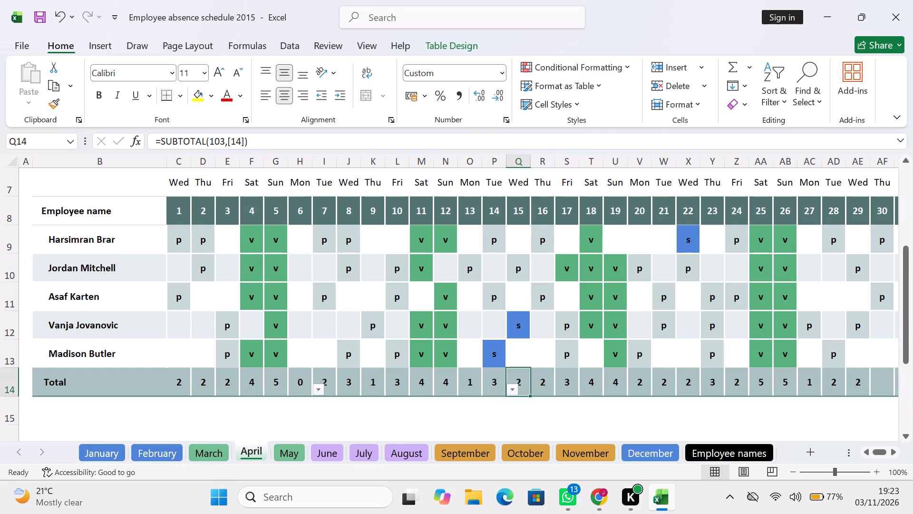
{"action": "key", "text": "Up"}
{"action": "key", "text": "Up"}
{"action": "key", "text": "Up"}
{"action": "key", "text": "Up"}
{"action": "key", "text": "Down"}
{"action": "key", "text": "Down"}
{"action": "key", "text": "Down"}
{"action": "key", "text": "Down"}
{"action": "key", "text": "Right"}
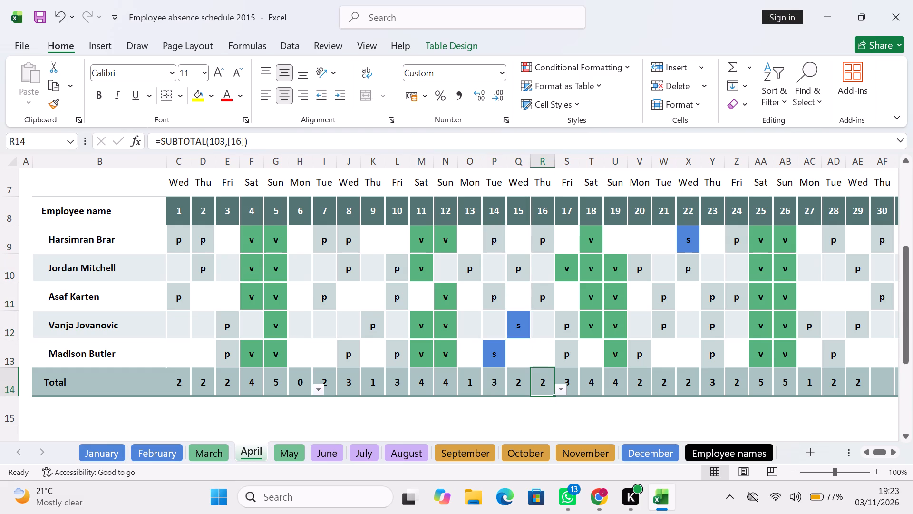
{"action": "key", "text": "Up"}
{"action": "key", "text": "Up"}
{"action": "key", "text": "Up"}
{"action": "key", "text": "Up"}
{"action": "key", "text": "Down"}
{"action": "key", "text": "Up"}
{"action": "key", "text": "Up"}
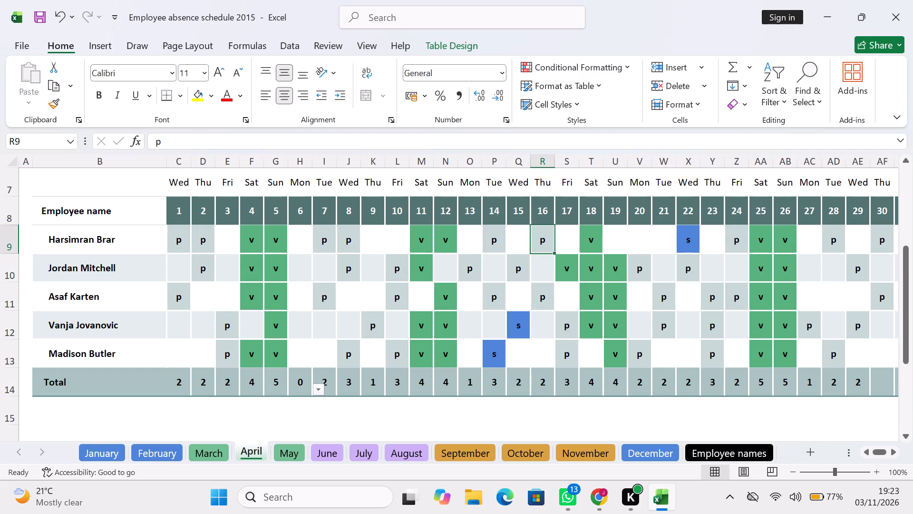
{"action": "key", "text": "Down"}
{"action": "key", "text": "Down"}
{"action": "key", "text": "Down"}
{"action": "key", "text": "Down"}
{"action": "key", "text": "Down"}
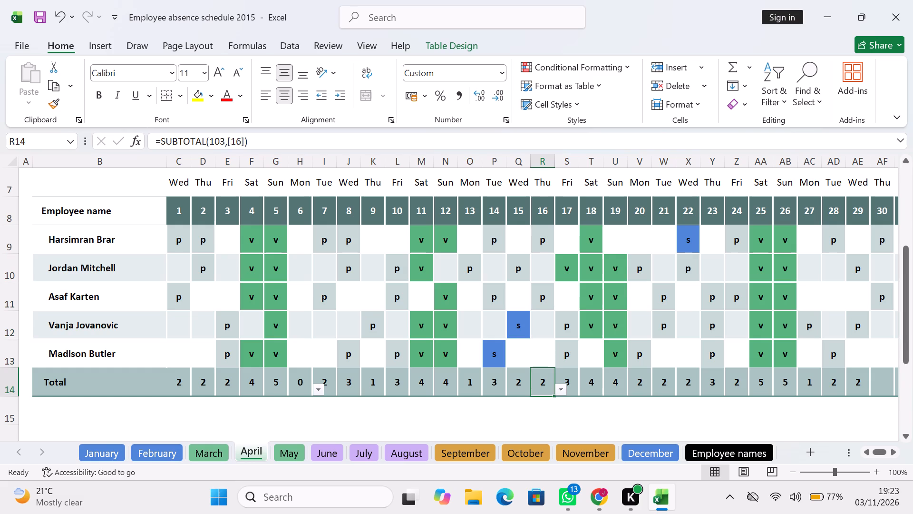
{"action": "key", "text": "Up"}
{"action": "key", "text": "Up"}
{"action": "key", "text": "Up"}
{"action": "key", "text": "Up"}
{"action": "key", "text": "Up"}
{"action": "key", "text": "Down"}
{"action": "key", "text": "Down"}
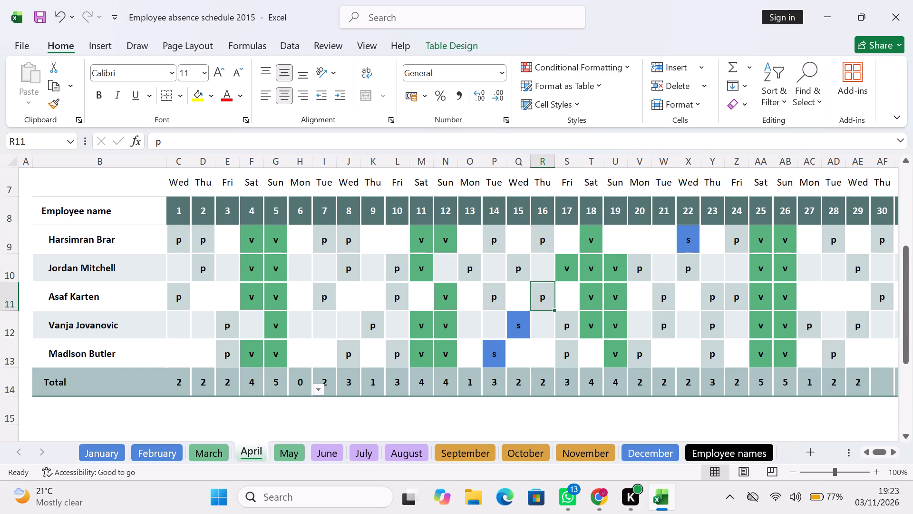
{"action": "key", "text": "Down"}
{"action": "key", "text": "Down"}
{"action": "key", "text": "Down"}
Check the employees' absence entries against the Total row for 17 April, rechecking 16 April as well.
{"action": "key", "text": "Right"}
{"action": "key", "text": "Up"}
{"action": "key", "text": "Up"}
{"action": "key", "text": "Up"}
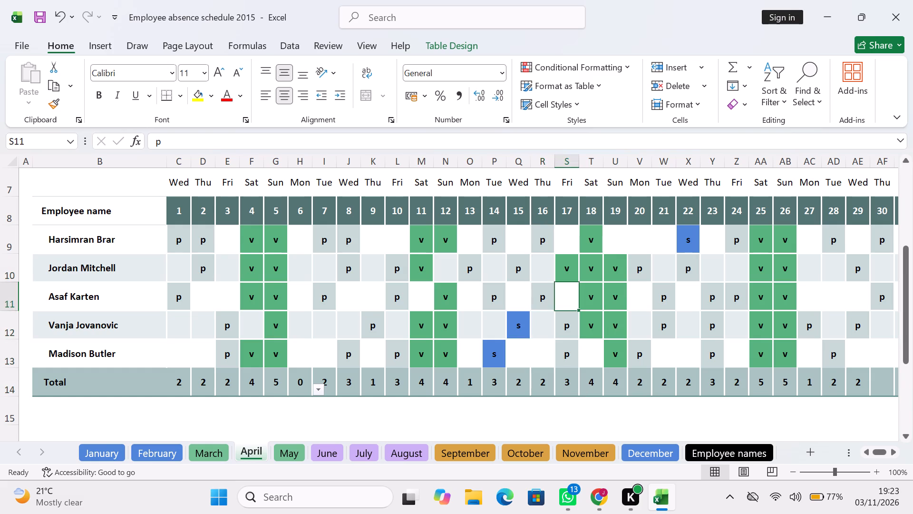
{"action": "key", "text": "Up"}
{"action": "key", "text": "Up"}
{"action": "key", "text": "Down"}
{"action": "key", "text": "Down"}
{"action": "key", "text": "Down"}
{"action": "key", "text": "Down"}
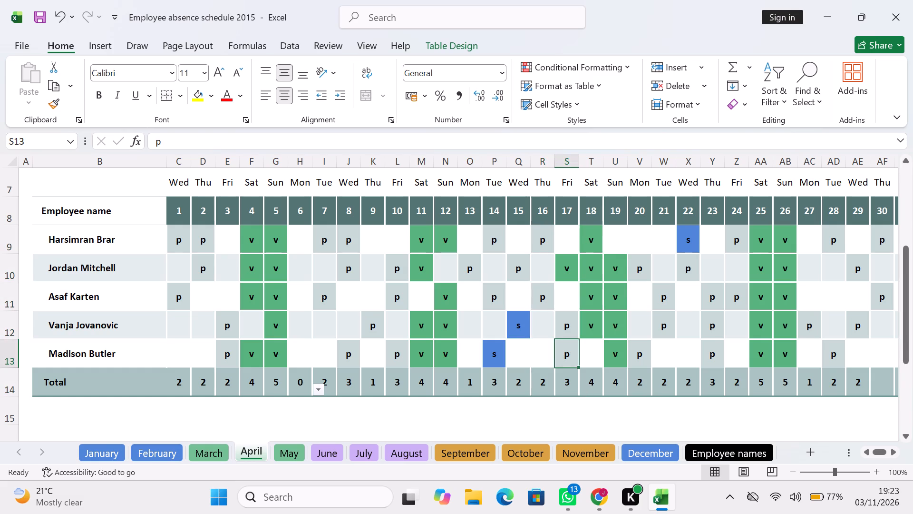
{"action": "key", "text": "Left"}
{"action": "key", "text": "Up"}
{"action": "key", "text": "Up"}
{"action": "key", "text": "Up"}
{"action": "key", "text": "Up"}
{"action": "key", "text": "Down"}
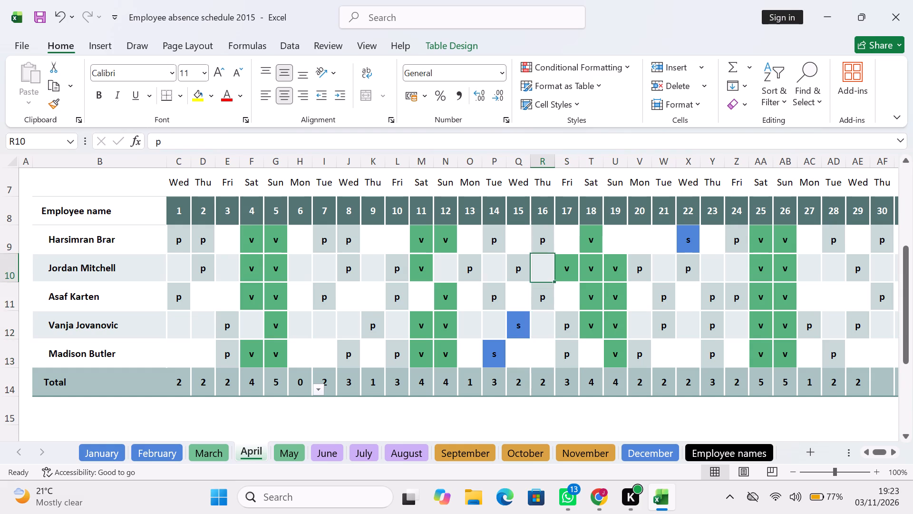
{"action": "key", "text": "Down"}
{"action": "key", "text": "Down"}
{"action": "key", "text": "Down"}
{"action": "key", "text": "Down"}
{"action": "key", "text": "Right"}
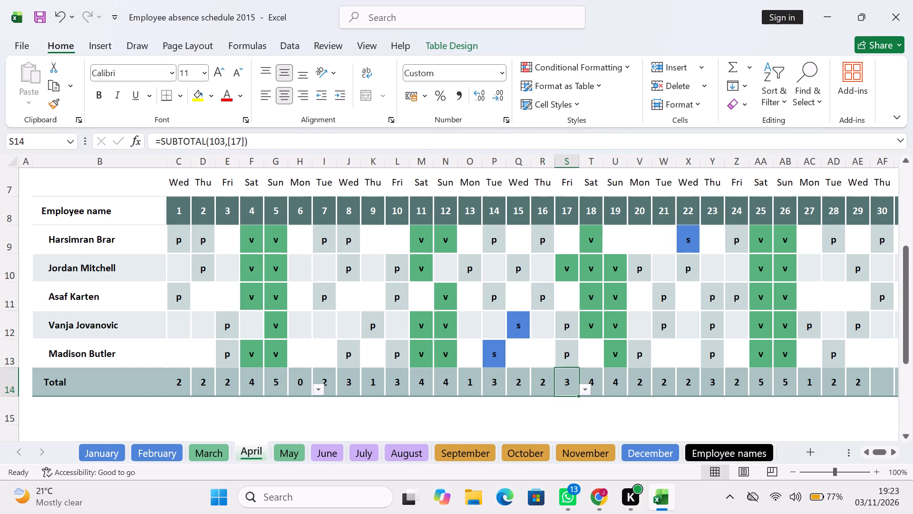
{"action": "key", "text": "Up"}
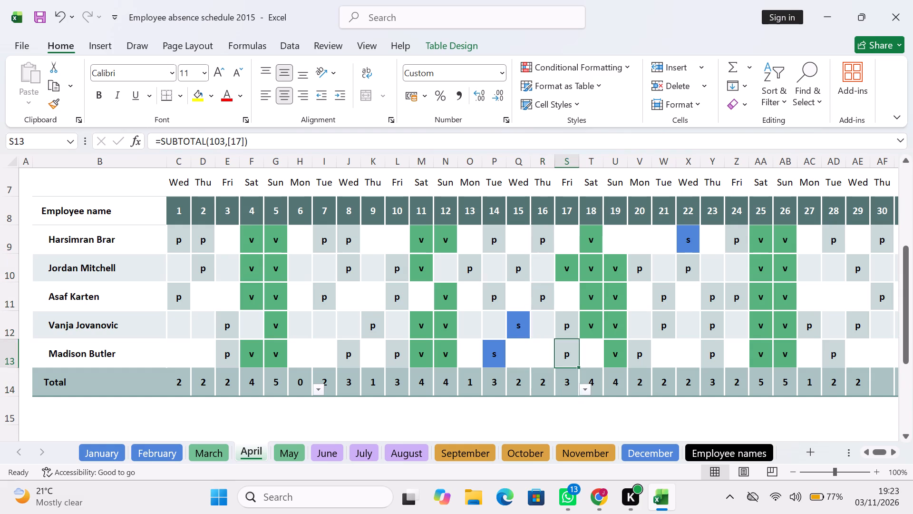
{"action": "key", "text": "Up"}
{"action": "key", "text": "Up"}
{"action": "key", "text": "Up"}
{"action": "key", "text": "Up"}
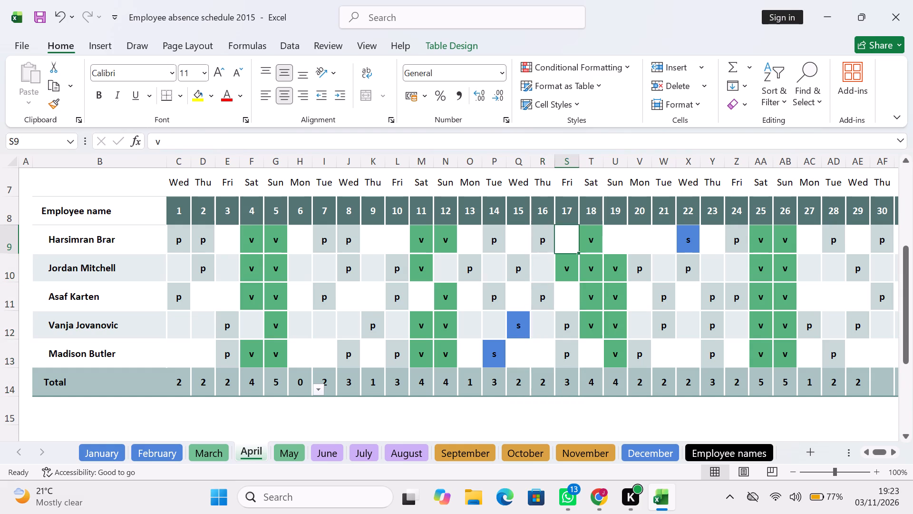
Check all employees' absence entries against the Total row for 18 and 19 April.
{"action": "key", "text": "Right"}
{"action": "key", "text": "Down"}
{"action": "key", "text": "Down"}
{"action": "key", "text": "Down"}
{"action": "key", "text": "Down"}
{"action": "key", "text": "Down"}
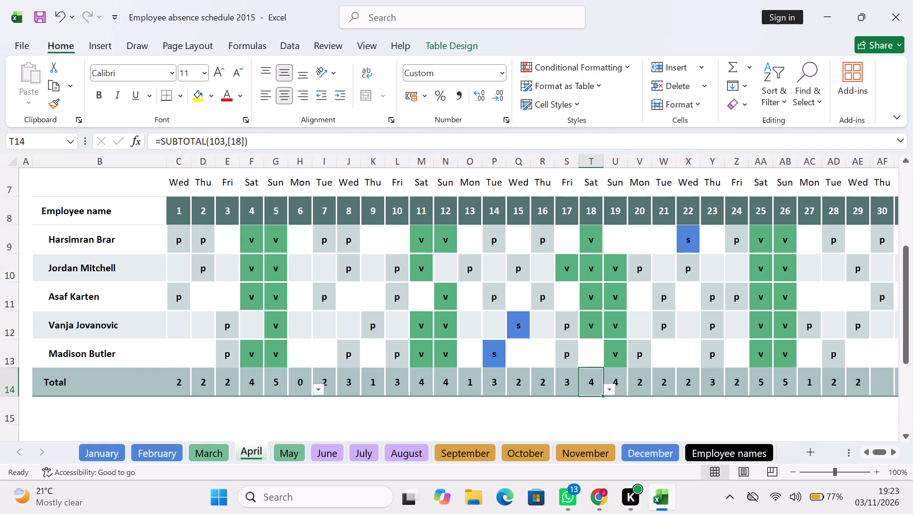
{"action": "key", "text": "Right"}
{"action": "key", "text": "Up"}
{"action": "key", "text": "Up"}
{"action": "key", "text": "Up"}
{"action": "key", "text": "Up"}
{"action": "key", "text": "Down"}
{"action": "key", "text": "Down"}
{"action": "key", "text": "Down"}
{"action": "key", "text": "Down"}
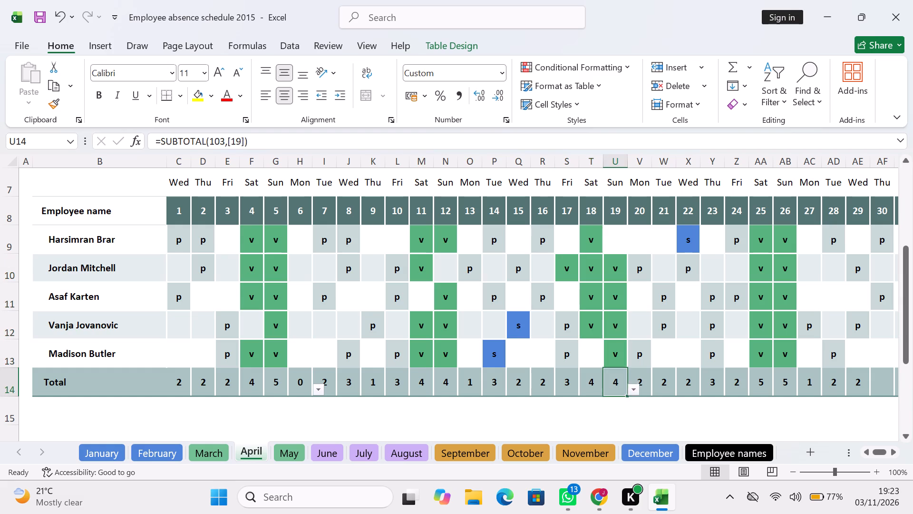
Check the employees' absence entries against the Total row for 20 and 21 April.
{"action": "key", "text": "Right"}
{"action": "key", "text": "Up"}
{"action": "key", "text": "Up"}
{"action": "key", "text": "Up"}
{"action": "key", "text": "Up"}
{"action": "key", "text": "Down"}
{"action": "key", "text": "Down"}
{"action": "key", "text": "Down"}
{"action": "key", "text": "Down"}
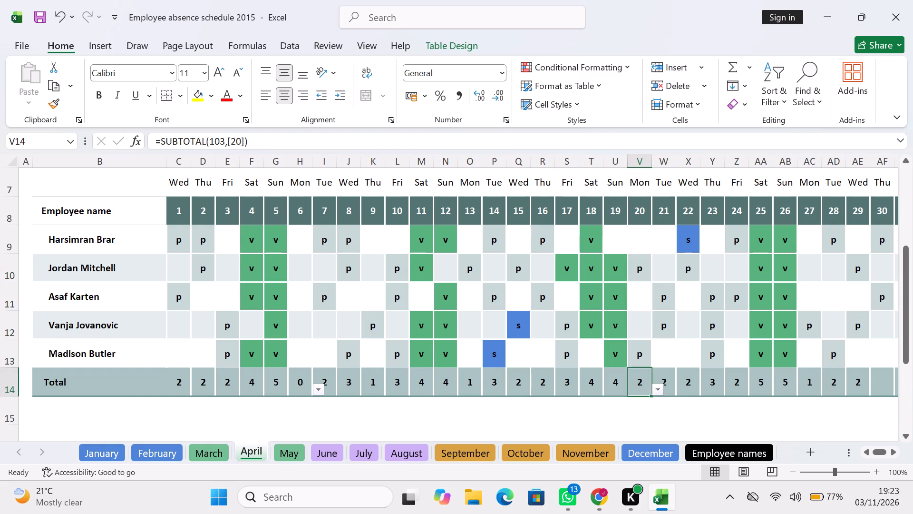
{"action": "key", "text": "Right"}
{"action": "key", "text": "Up"}
{"action": "key", "text": "Up"}
{"action": "key", "text": "Up"}
{"action": "key", "text": "Down"}
{"action": "key", "text": "Down"}
{"action": "key", "text": "Down"}
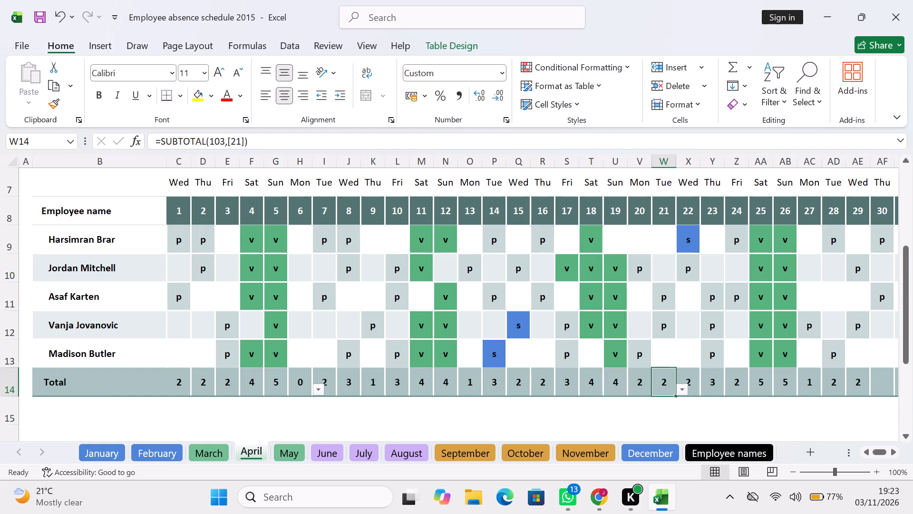
Check all employees' absence entries against the Total row for 22 April.
{"action": "key", "text": "Right"}
{"action": "key", "text": "Up"}
{"action": "key", "text": "Up"}
{"action": "key", "text": "Up"}
{"action": "key", "text": "Up"}
{"action": "key", "text": "Up"}
{"action": "key", "text": "Down"}
{"action": "key", "text": "Down"}
{"action": "key", "text": "Down"}
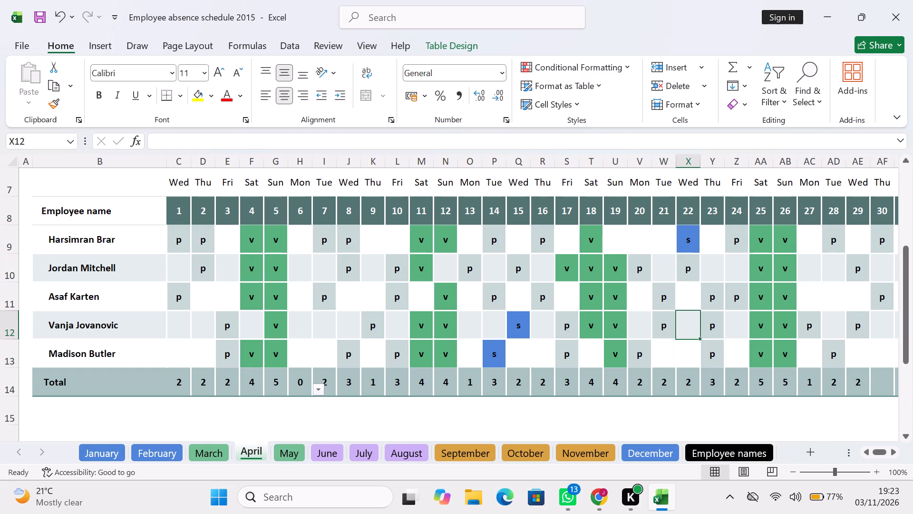
{"action": "key", "text": "Down"}
{"action": "key", "text": "Down"}
Check the employees' absence entries against the Total row for 23 April, going over the column repeatedly.
{"action": "key", "text": "Right"}
{"action": "key", "text": "Up"}
{"action": "key", "text": "Up"}
{"action": "key", "text": "Up"}
{"action": "key", "text": "Down"}
{"action": "key", "text": "Down"}
{"action": "key", "text": "Down"}
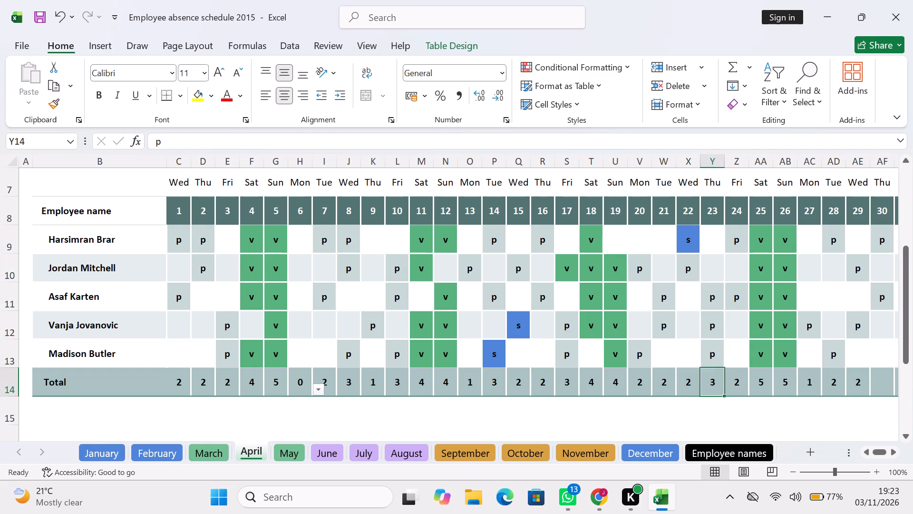
{"action": "key", "text": "Down"}
{"action": "key", "text": "Up"}
{"action": "key", "text": "Up"}
{"action": "key", "text": "Up"}
{"action": "key", "text": "Up"}
{"action": "key", "text": "Down"}
{"action": "key", "text": "Down"}
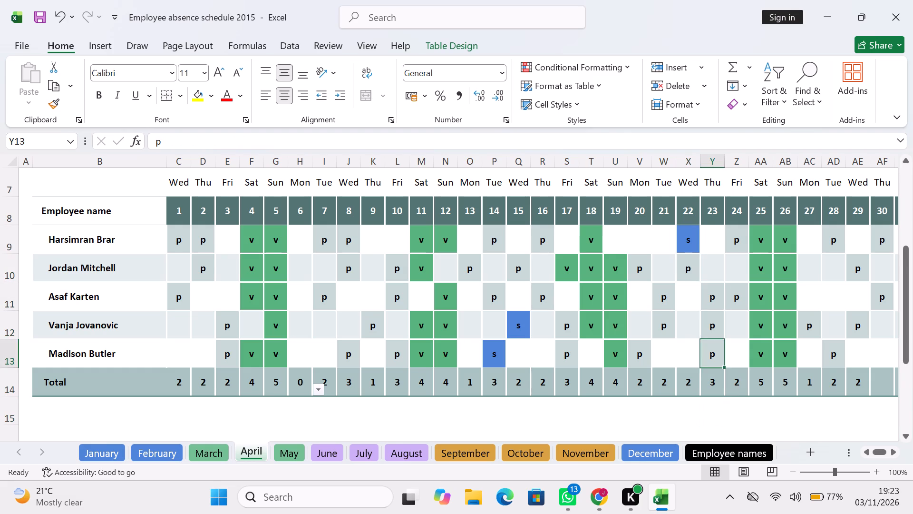
{"action": "key", "text": "Down"}
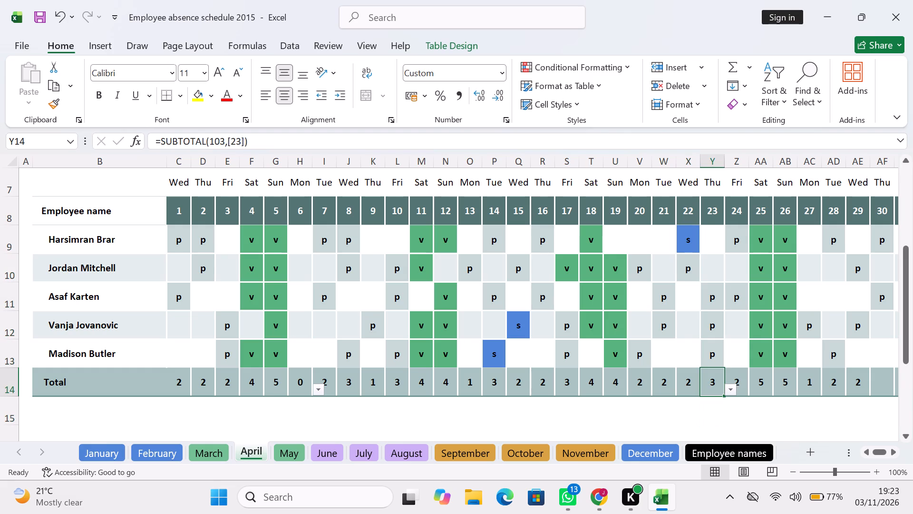
{"action": "key", "text": "Left"}
{"action": "key", "text": "Right"}
{"action": "key", "text": "Up"}
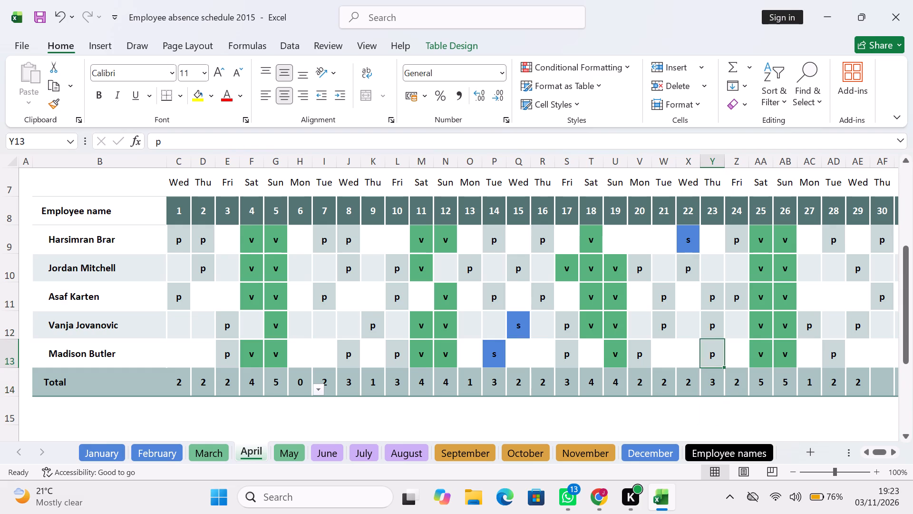
{"action": "key", "text": "Down"}
{"action": "key", "text": "Up"}
{"action": "key", "text": "Up"}
{"action": "key", "text": "Up"}
Check all employees' absence entries against the Total row, column by column, for 24 to 26 April.
{"action": "key", "text": "Right"}
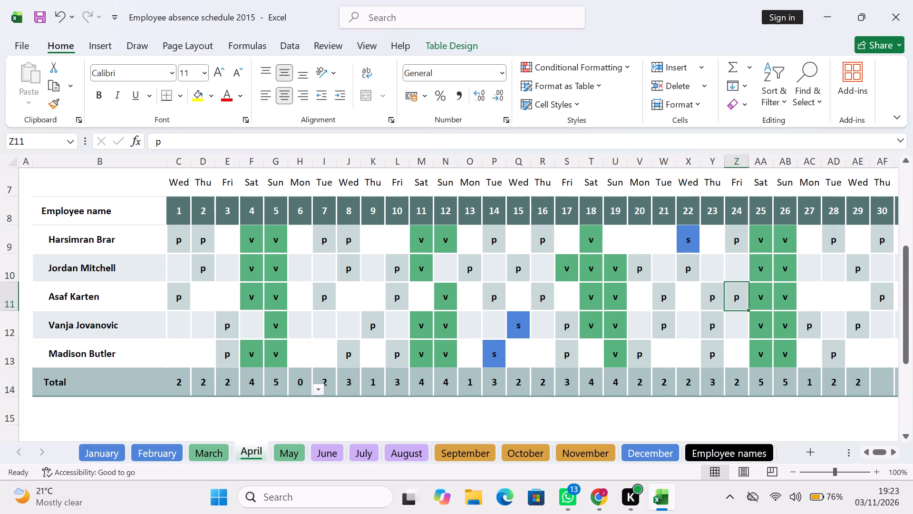
{"action": "key", "text": "Up"}
{"action": "key", "text": "Up"}
{"action": "key", "text": "Down"}
{"action": "key", "text": "Down"}
{"action": "key", "text": "Down"}
{"action": "key", "text": "Down"}
{"action": "key", "text": "Down"}
{"action": "key", "text": "Right"}
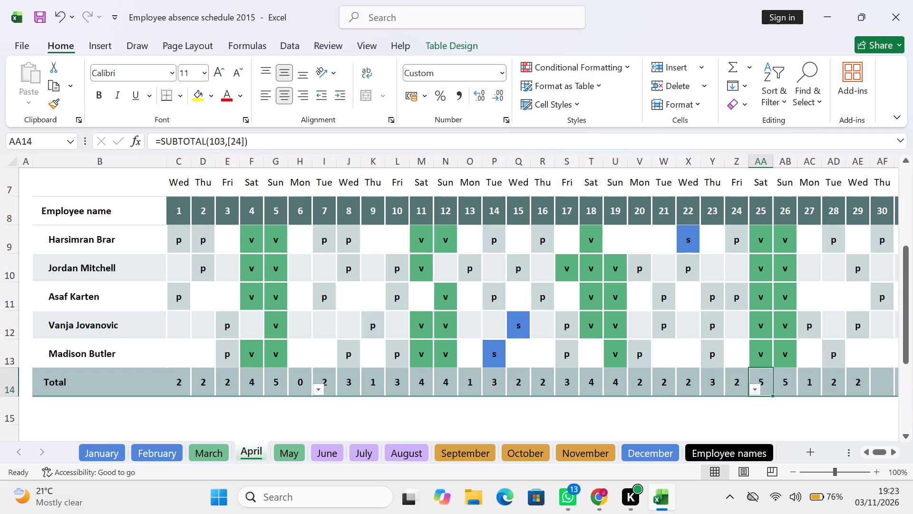
{"action": "key", "text": "Up"}
{"action": "key", "text": "Up"}
{"action": "key", "text": "Up"}
{"action": "key", "text": "Up"}
{"action": "key", "text": "Up"}
{"action": "key", "text": "Right"}
{"action": "key", "text": "Down"}
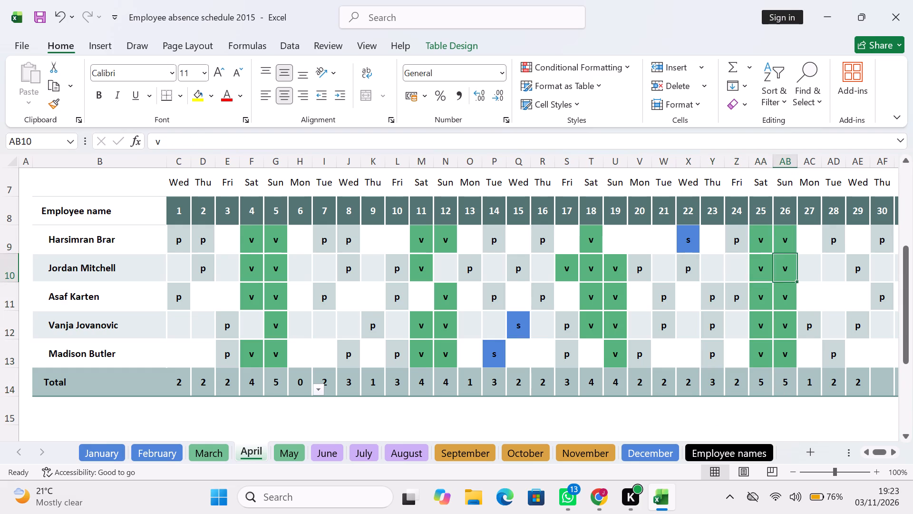
{"action": "key", "text": "Down"}
{"action": "key", "text": "Down"}
{"action": "key", "text": "Down"}
{"action": "key", "text": "Down"}
Check the employees' absence entries against the Total row, column by column, for 27 to 29 April.
{"action": "key", "text": "Right"}
{"action": "key", "text": "Up"}
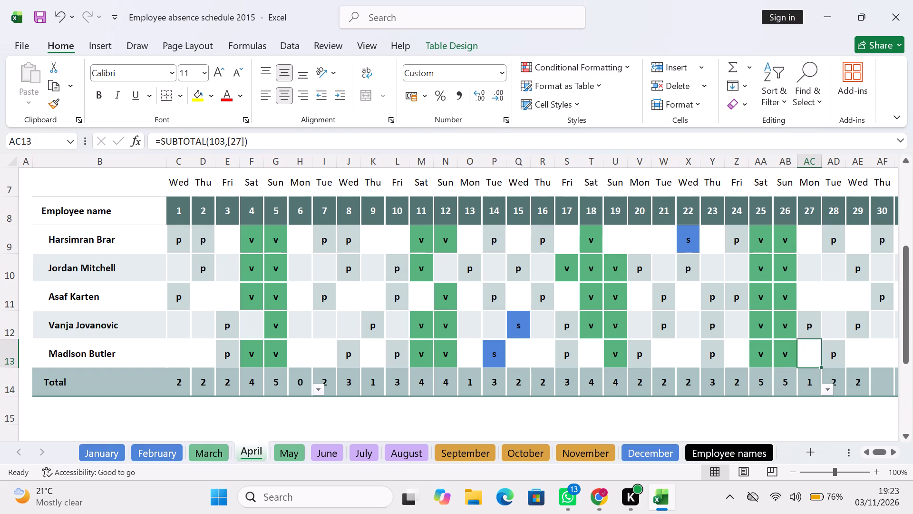
{"action": "key", "text": "Up"}
{"action": "key", "text": "Up"}
{"action": "key", "text": "Up"}
{"action": "key", "text": "Up"}
{"action": "key", "text": "Right"}
{"action": "key", "text": "Down"}
{"action": "key", "text": "Down"}
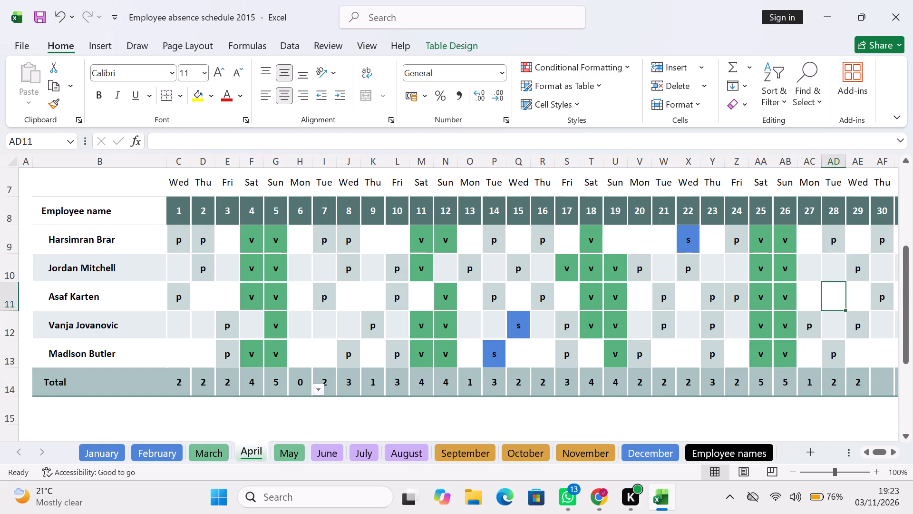
{"action": "key", "text": "Down"}
{"action": "key", "text": "Down"}
{"action": "key", "text": "Down"}
{"action": "key", "text": "Right"}
{"action": "key", "text": "Up"}
{"action": "key", "text": "Up"}
{"action": "key", "text": "Up"}
{"action": "key", "text": "Up"}
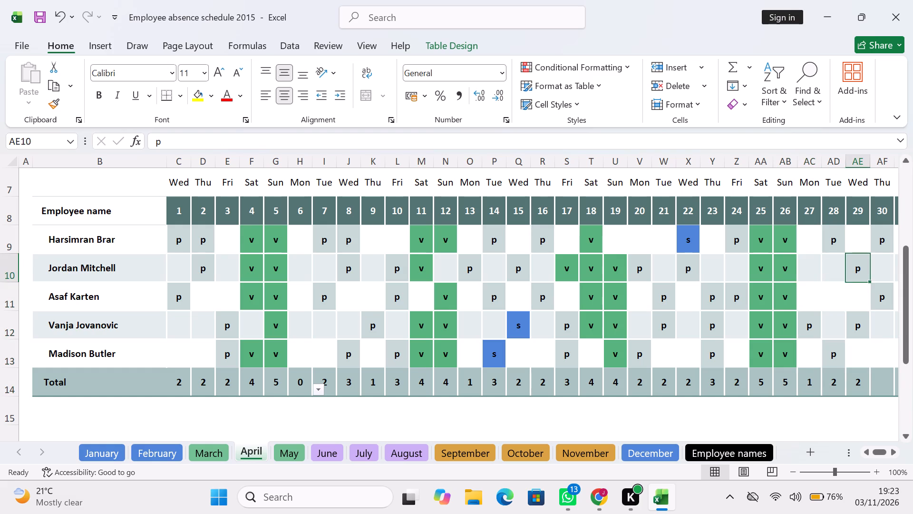
{"action": "key", "text": "Down"}
{"action": "key", "text": "Down"}
{"action": "key", "text": "Down"}
{"action": "key", "text": "Down"}
Review the 30 April entries and set that day's cell in the Total row to Count.
{"action": "key", "text": "Right"}
{"action": "key", "text": "Up"}
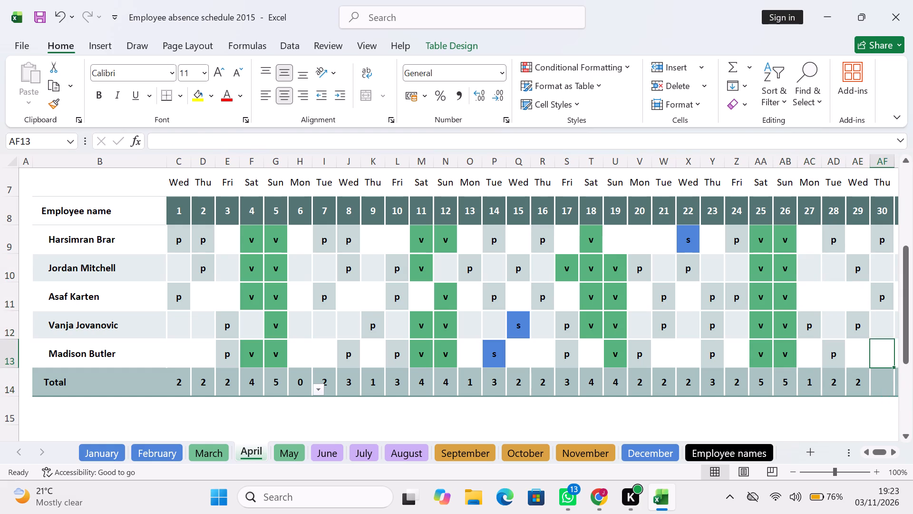
{"action": "key", "text": "Up"}
{"action": "key", "text": "Up"}
{"action": "key", "text": "Right"}
{"action": "key", "text": "Left"}
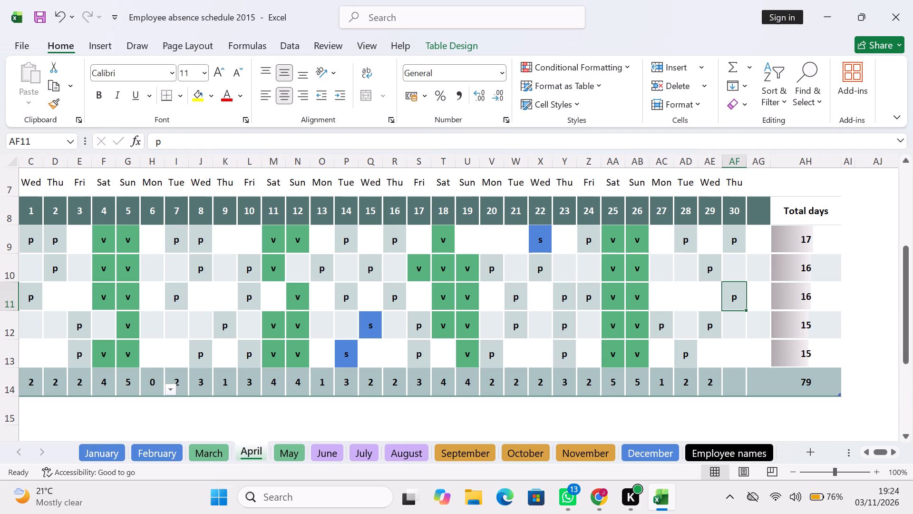
{"action": "key", "text": "Down"}
{"action": "key", "text": "Down"}
{"action": "key", "text": "Down"}
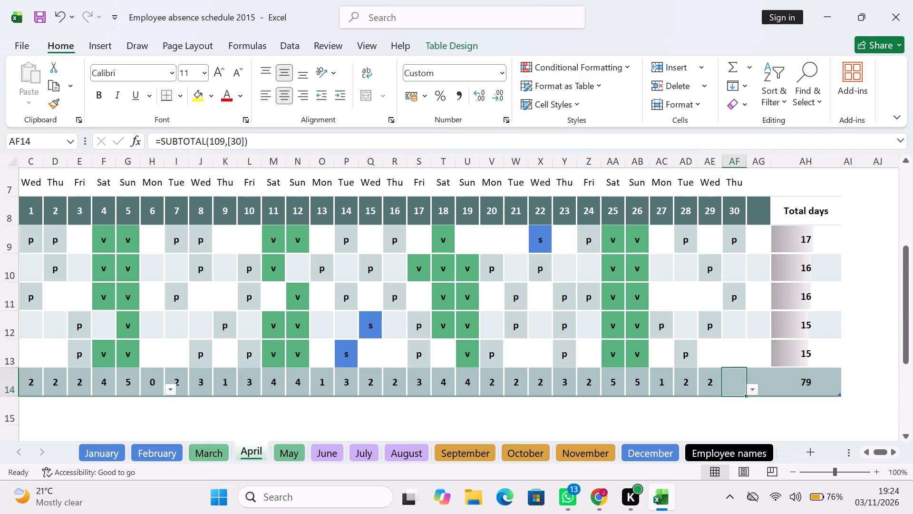
{"action": "left_click", "coordinate": [752, 392]}
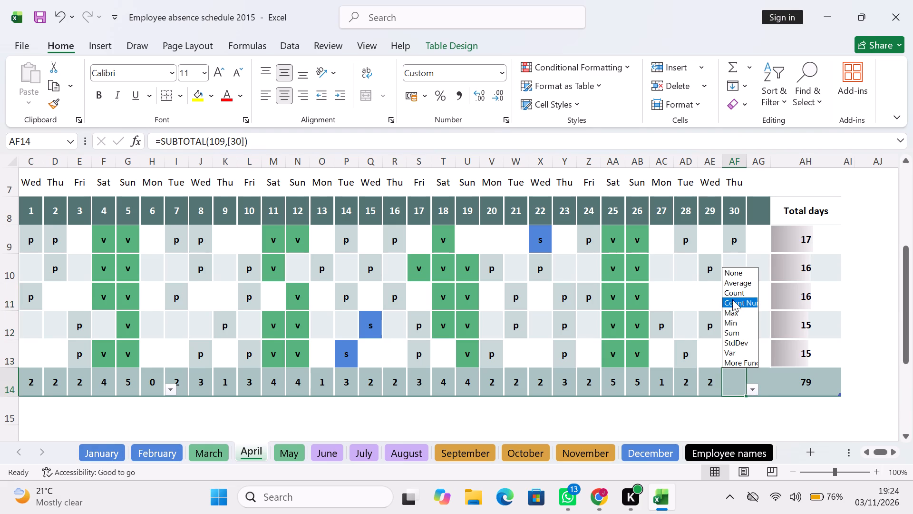
{"action": "left_click", "coordinate": [732, 297]}
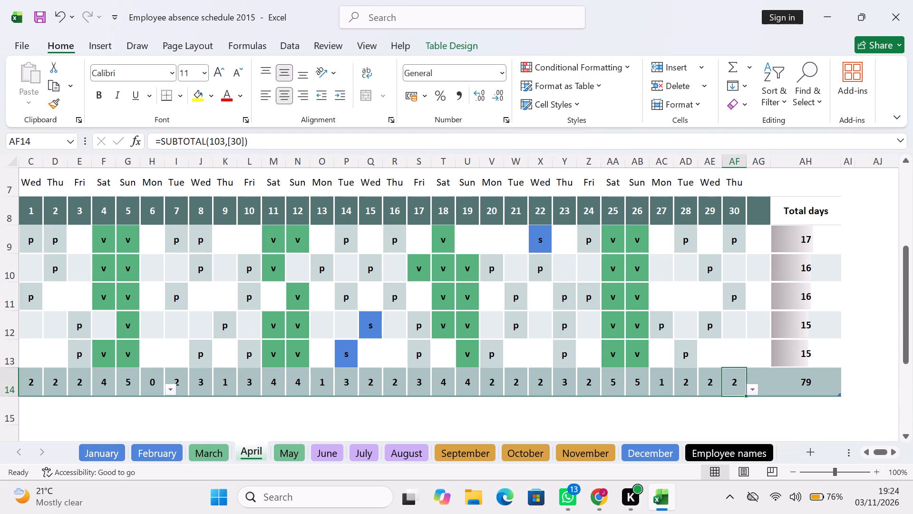
Apply Data Bars from Quick Analysis to the Total days column, covering all five employees and the Total row.
{"action": "left_click_drag", "start_coordinate": [790, 383], "coordinate": [791, 326]}
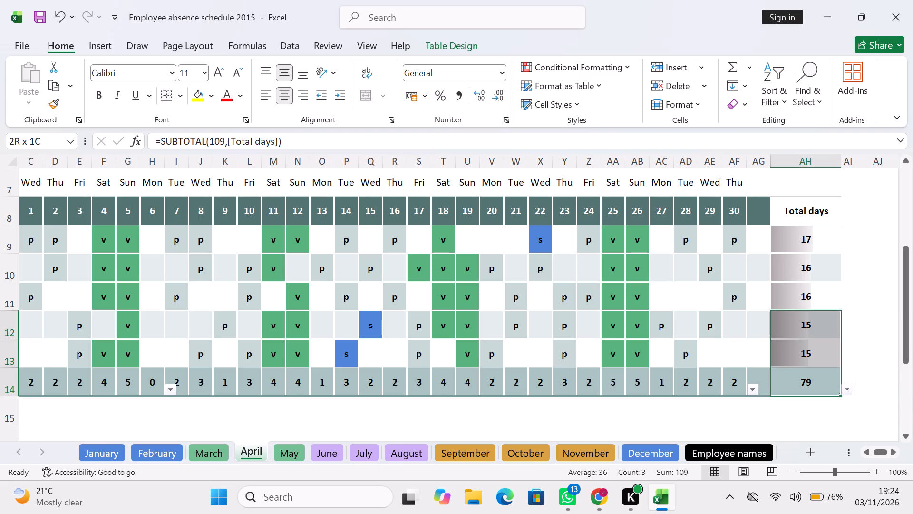
{"action": "left_click_drag", "start_coordinate": [791, 326], "coordinate": [787, 244]}
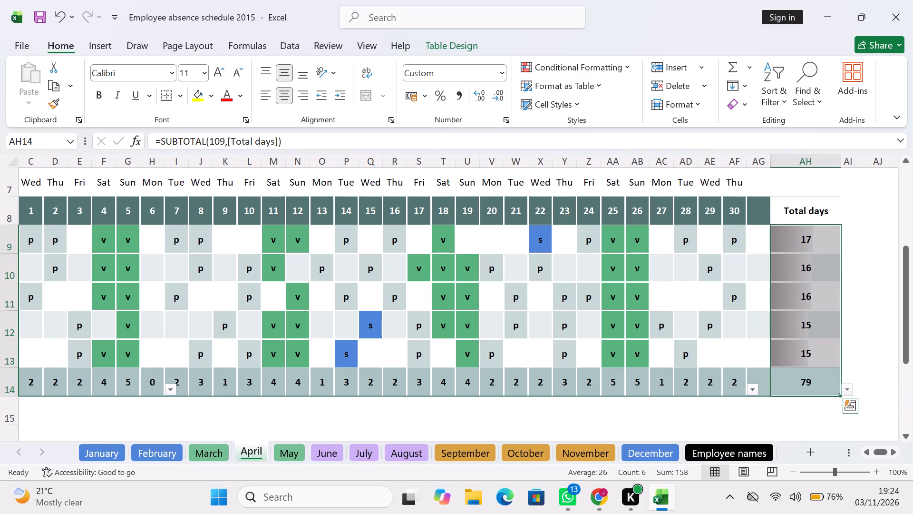
{"action": "right_click", "coordinate": [810, 328]}
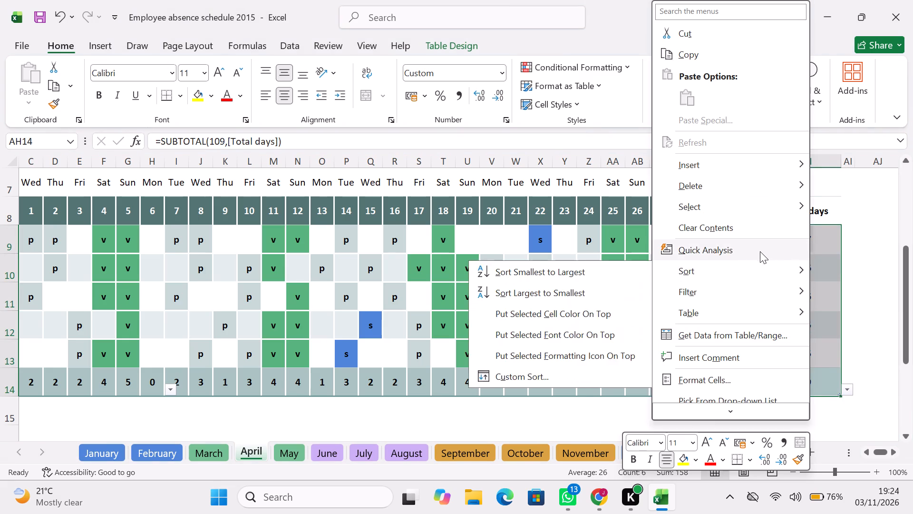
{"action": "left_click", "coordinate": [760, 251]}
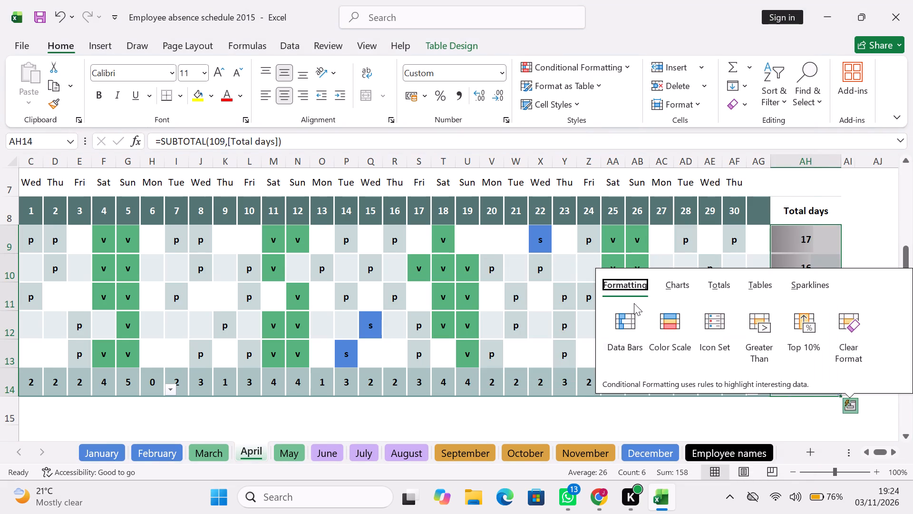
{"action": "left_click", "coordinate": [634, 311]}
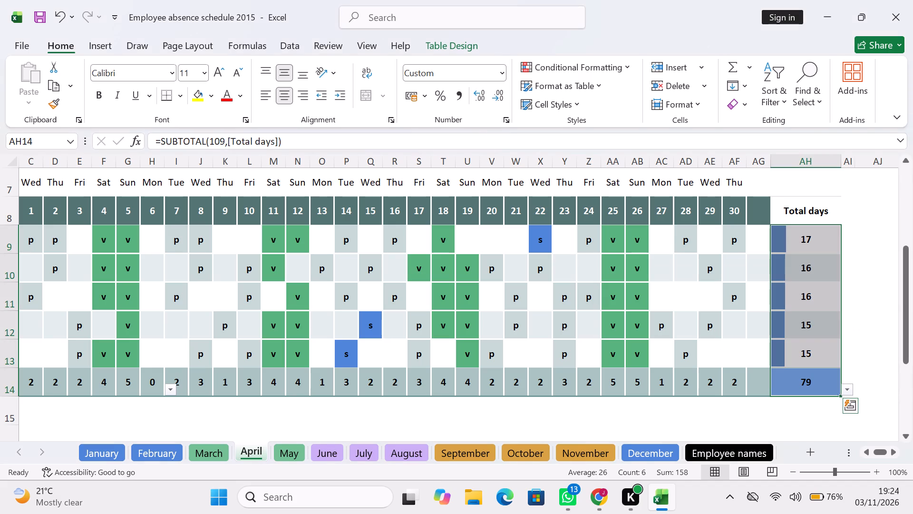
{"action": "key", "text": "Right"}
{"action": "key", "text": "Left"}
{"action": "key", "text": "Left"}
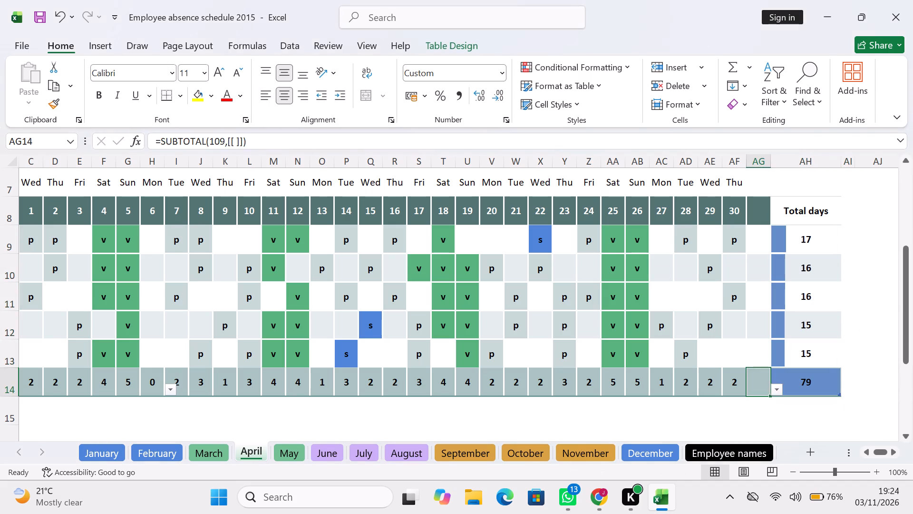
Review the April Total row back from the month's end, and the fourth employee's entries around 17 to 20 April.
{"action": "key", "text": "Left"}
{"action": "key", "text": "Left"}
{"action": "key", "text": "Left"}
{"action": "key", "text": "Left"}
{"action": "key", "text": "Left"}
{"action": "key", "text": "Left"}
{"action": "key", "text": "Left"}
{"action": "key", "text": "Left"}
{"action": "key", "text": "Left"}
{"action": "key", "text": "Left"}
{"action": "key", "text": "Left"}
{"action": "key", "text": "Left"}
{"action": "key", "text": "Left"}
{"action": "key", "text": "Left"}
{"action": "key", "text": "Left"}
{"action": "key", "text": "Left"}
{"action": "key", "text": "Left"}
{"action": "key", "text": "Left"}
{"action": "key", "text": "Left"}
{"action": "key", "text": "Left"}
{"action": "key", "text": "Left"}
{"action": "key", "text": "Left"}
{"action": "key", "text": "Left"}
{"action": "left_click", "coordinate": [634, 311]}
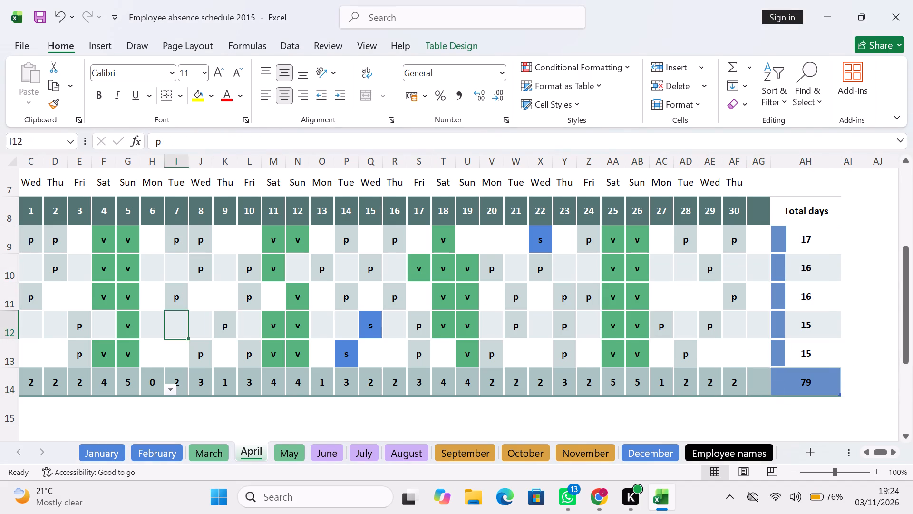
{"action": "key", "text": "Left"}
{"action": "left_click", "coordinate": [634, 311]}
{"action": "key", "text": "Left"}
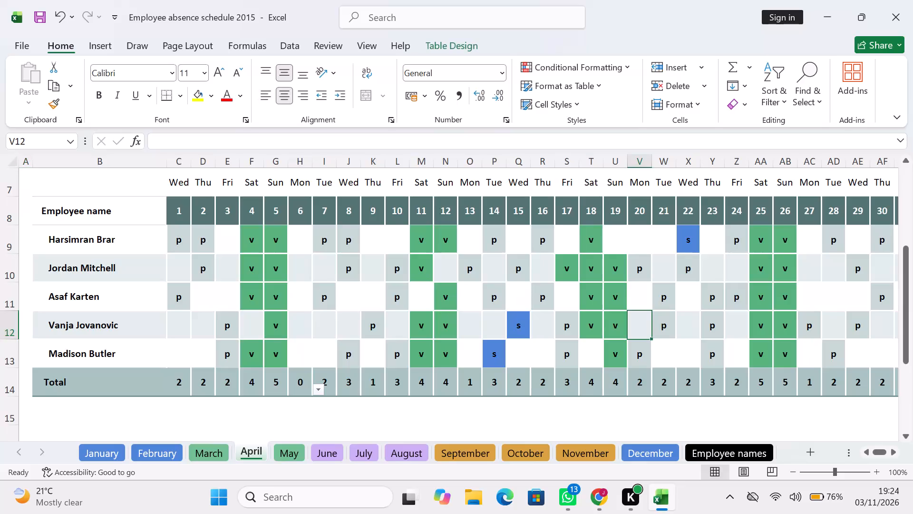
{"action": "key", "text": "Left"}
{"action": "key", "text": "Left"}
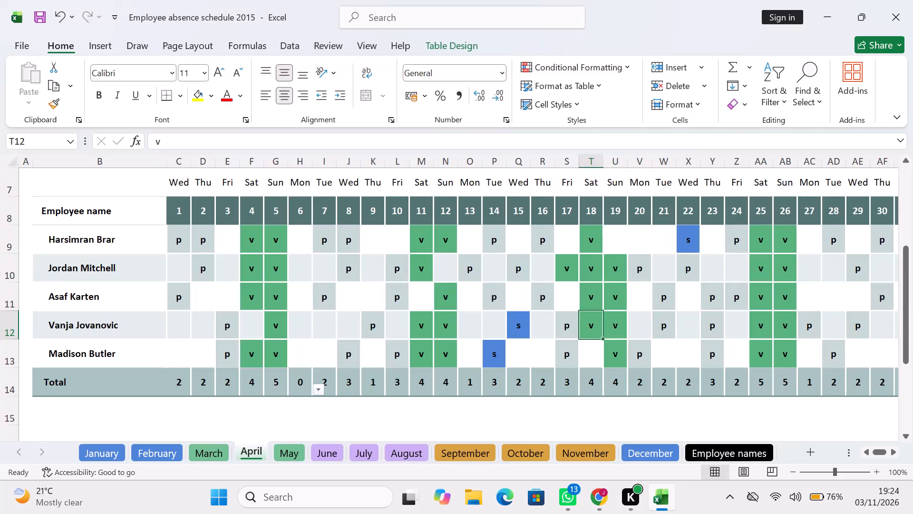
{"action": "key", "text": "Left"}
Review the third employee's absence entries from 20 April back to 6 April.
{"action": "left_click", "coordinate": [635, 310]}
{"action": "key", "text": "Left"}
{"action": "key", "text": "Left"}
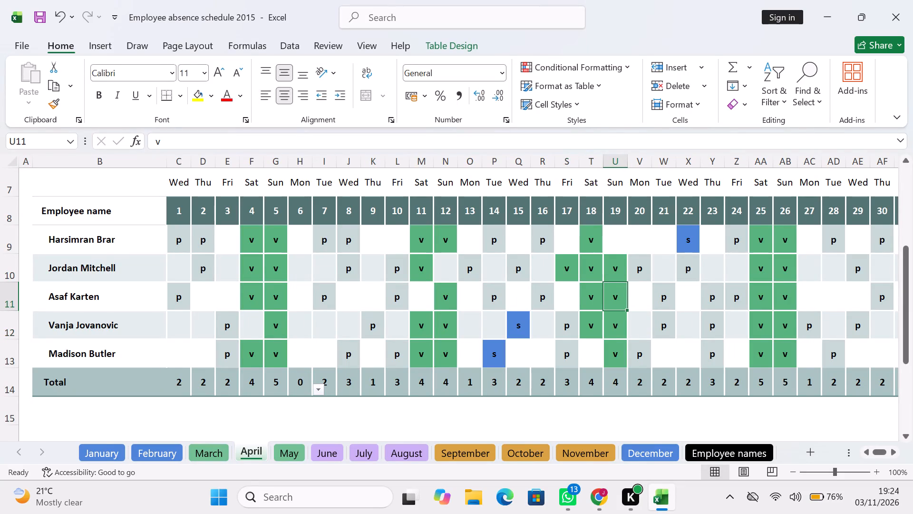
{"action": "key", "text": "Left"}
{"action": "key", "text": "Left"}
{"action": "key", "text": "Left"}
{"action": "key", "text": "Left"}
{"action": "key", "text": "Left"}
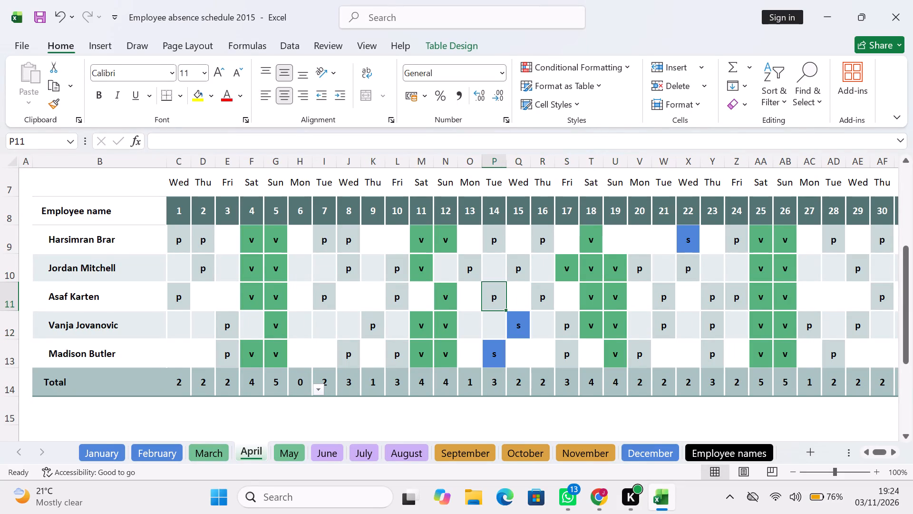
{"action": "key", "text": "Left"}
{"action": "key", "text": "Left"}
{"action": "key", "text": "Left"}
{"action": "key", "text": "Left"}
{"action": "key", "text": "Left"}
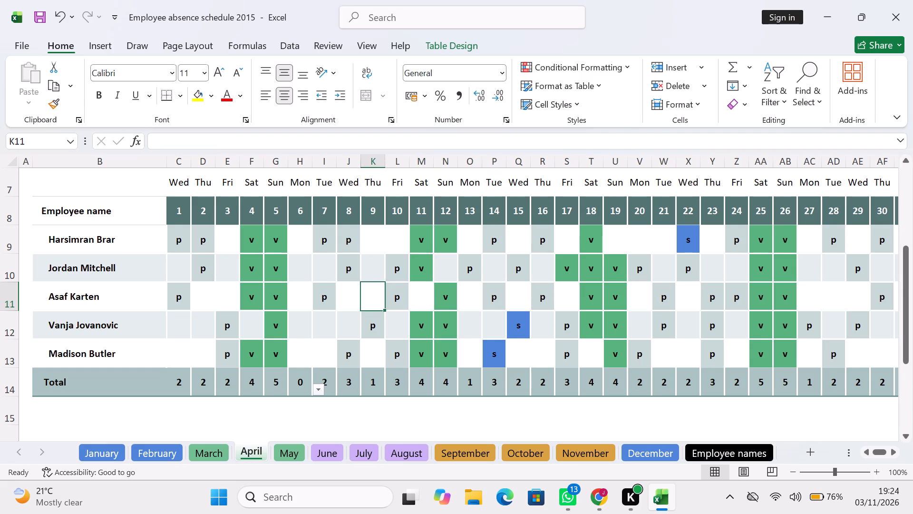
{"action": "key", "text": "Left"}
{"action": "key", "text": "Left"}
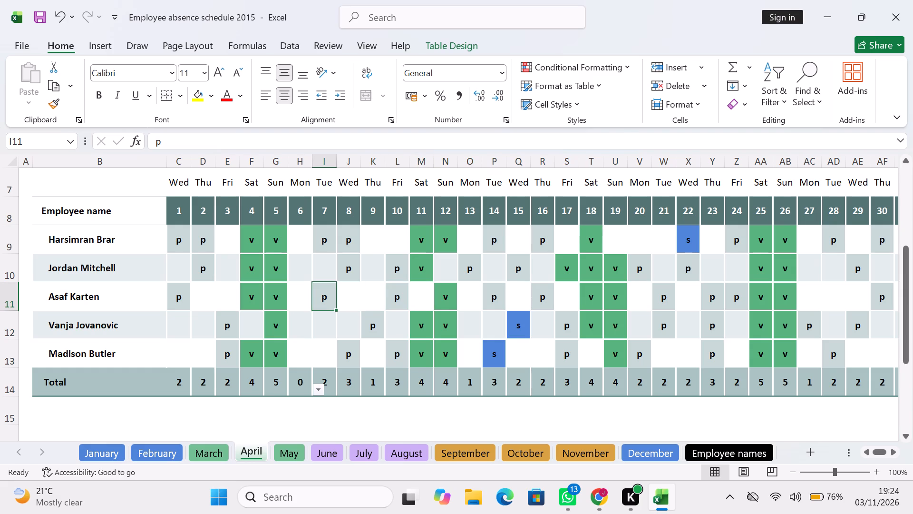
{"action": "key", "text": "Left"}
{"action": "key", "text": "Right"}
{"action": "key", "text": "Right"}
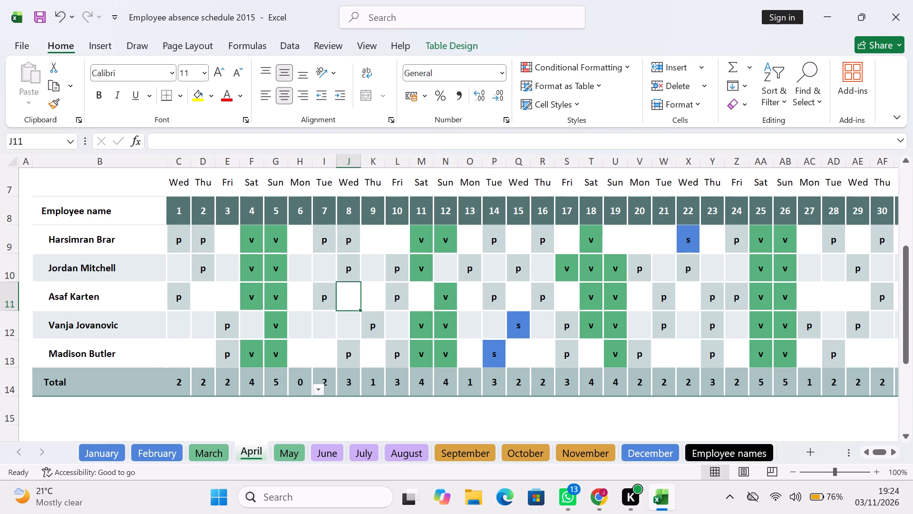
{"action": "key", "text": "Right"}
Examine the first two employees' absence entries for the opening days of April, 1 to 9 April.
{"action": "key", "text": "Up"}
{"action": "key", "text": "Left"}
{"action": "key", "text": "Left"}
{"action": "key", "text": "Up"}
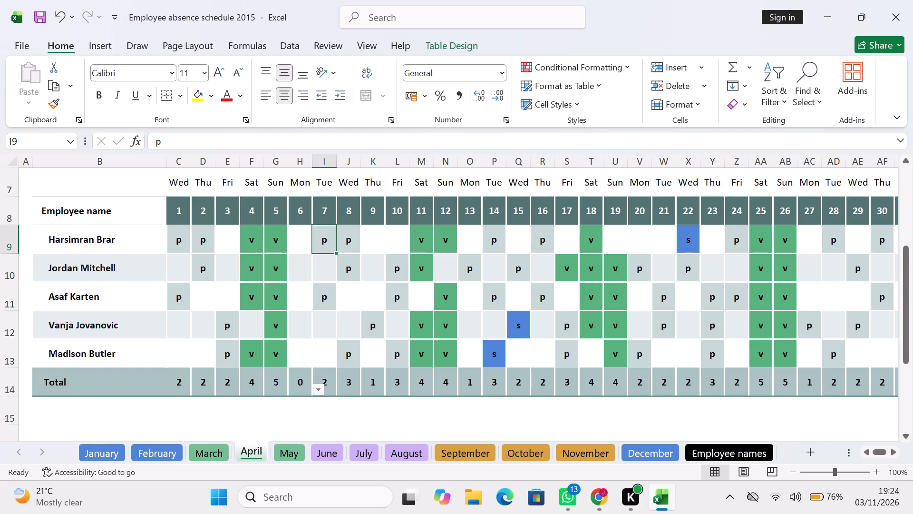
{"action": "key", "text": "Left"}
{"action": "key", "text": "Left"}
{"action": "key", "text": "Down"}
{"action": "key", "text": "Left"}
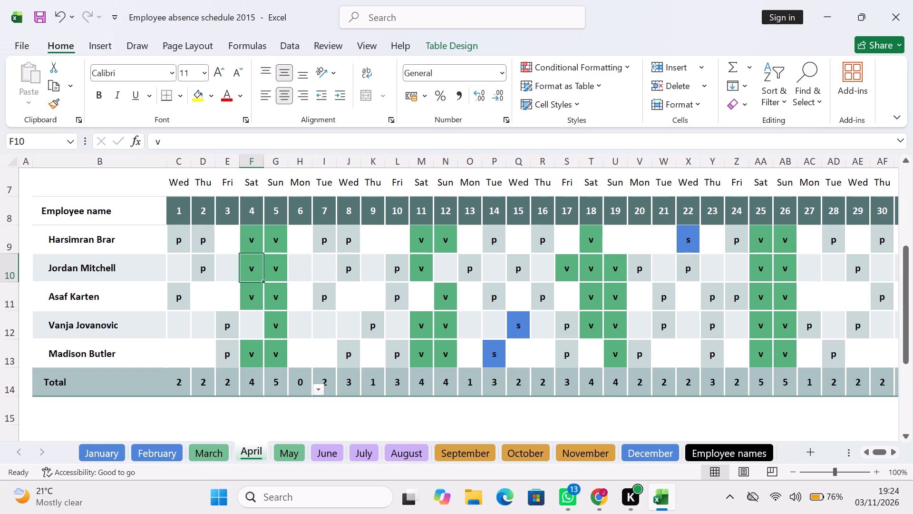
{"action": "key", "text": "Left"}
{"action": "key", "text": "Right"}
{"action": "key", "text": "Left"}
{"action": "key", "text": "Left"}
{"action": "key", "text": "Right"}
{"action": "key", "text": "Right"}
{"action": "key", "text": "Right"}
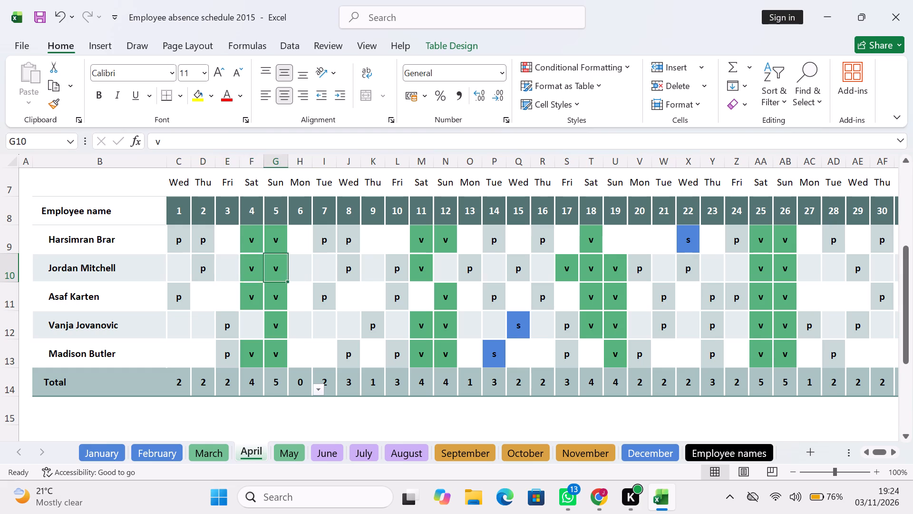
{"action": "key", "text": "Left"}
{"action": "key", "text": "Left"}
{"action": "key", "text": "Left"}
{"action": "key", "text": "Left"}
{"action": "key", "text": "Up"}
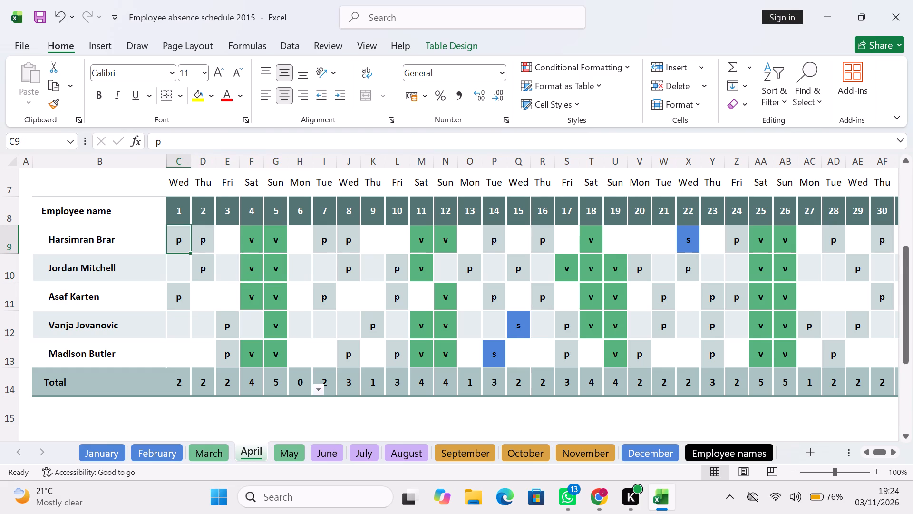
{"action": "key", "text": "Right"}
{"action": "key", "text": "Left"}
Examine the absence entries around 21 to 23 April down to the Total row.
{"action": "left_click_drag", "start_coordinate": [645, 262], "coordinate": [657, 213]}
{"action": "key", "text": "Left"}
{"action": "key", "text": "Right"}
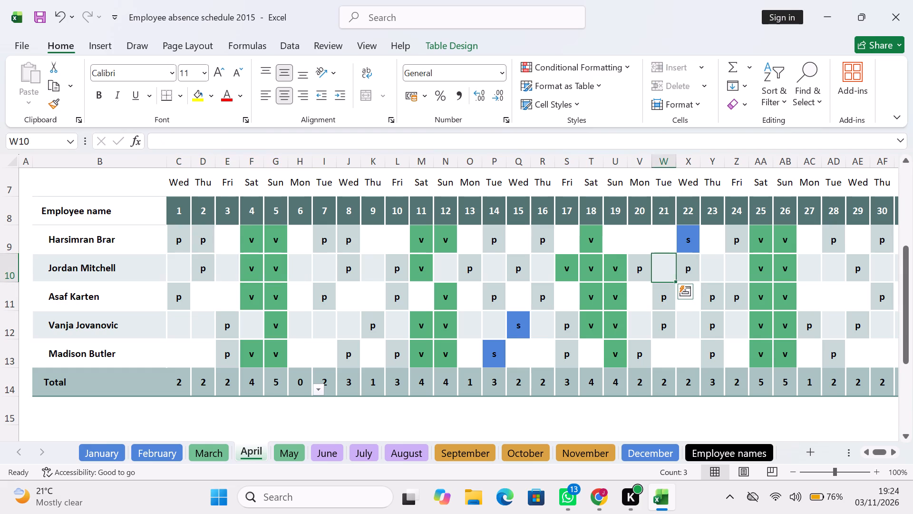
{"action": "key", "text": "Right"}
{"action": "key", "text": "Right"}
{"action": "key", "text": "Down"}
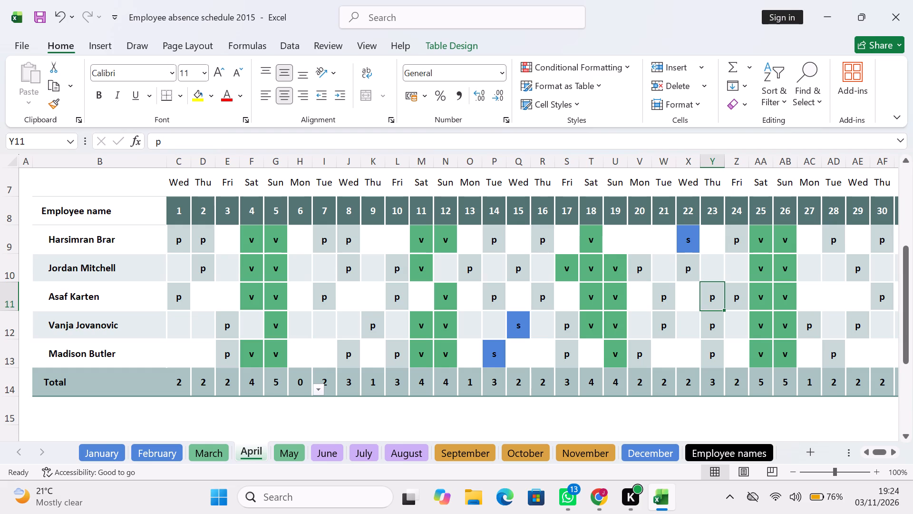
{"action": "key", "text": "Left"}
{"action": "key", "text": "Down"}
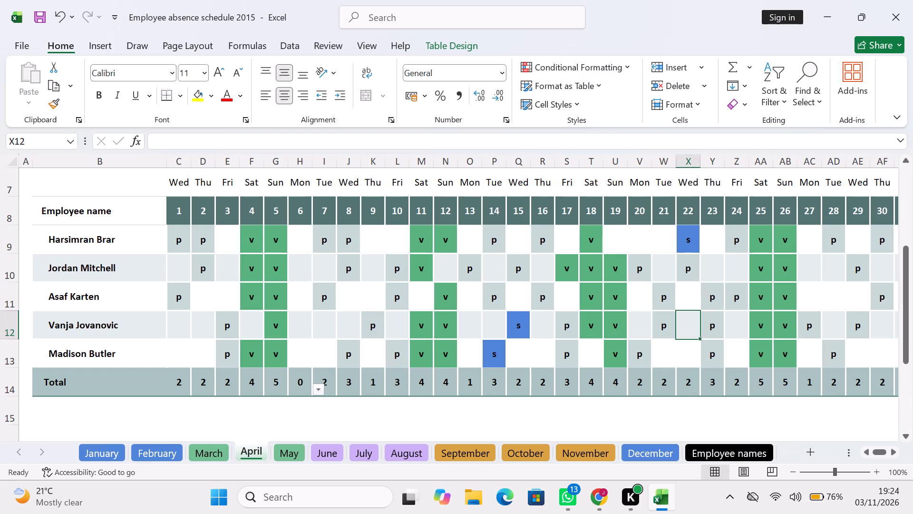
{"action": "key", "text": "Down"}
{"action": "key", "text": "Down"}
{"action": "key", "text": "Left"}
{"action": "key", "text": "Left"}
{"action": "key", "text": "Left"}
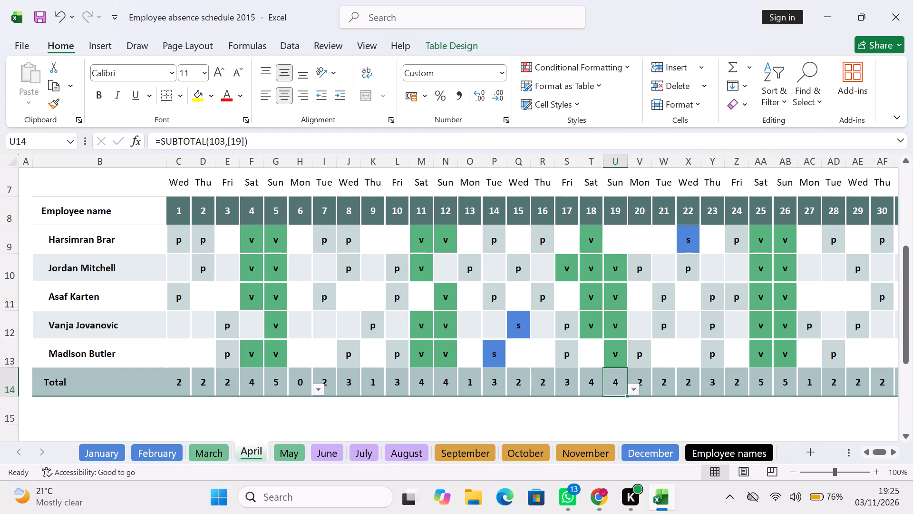
Review the Total row's daily Count cells from 18 April back to 10 April.
{"action": "key", "text": "Left"}
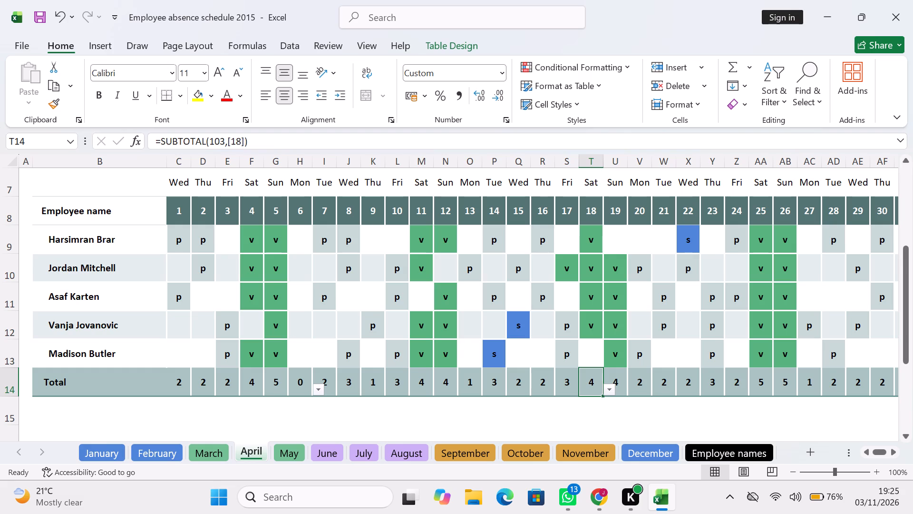
{"action": "key", "text": "Left"}
{"action": "key", "text": "Left"}
{"action": "key", "text": "Left"}
{"action": "key", "text": "Left"}
{"action": "key", "text": "Left"}
{"action": "key", "text": "Left"}
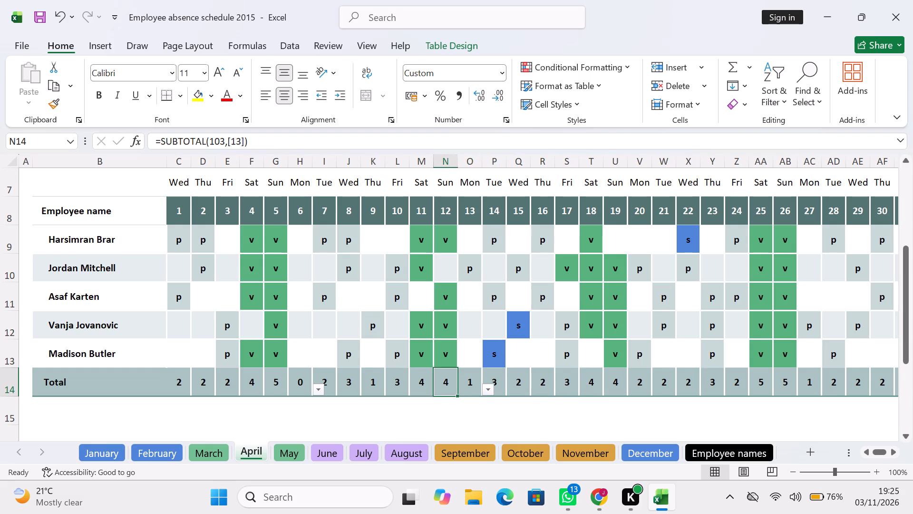
{"action": "key", "text": "Left"}
{"action": "key", "text": "Left"}
{"action": "key", "text": "Left"}
Review the first employee's absence entries from 21 April back to 1 April.
{"action": "left_click", "coordinate": [655, 225]}
{"action": "key", "text": "Left"}
{"action": "key", "text": "Left"}
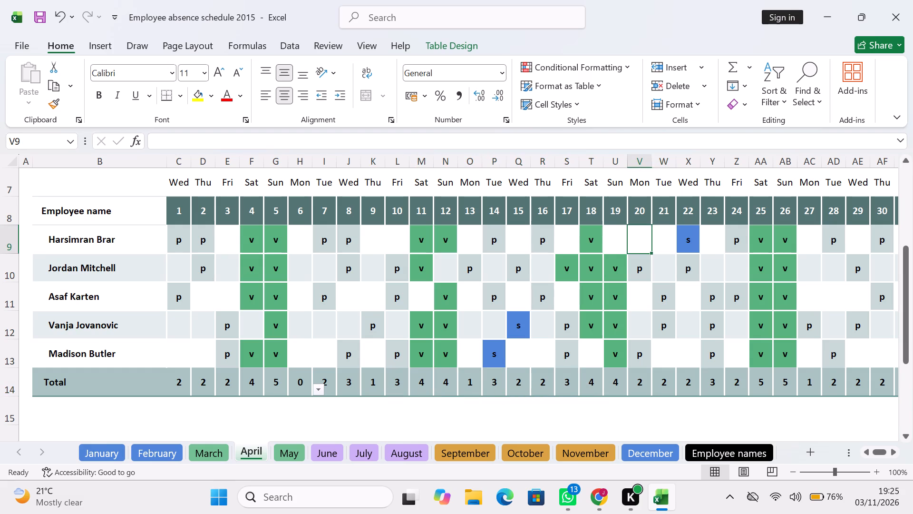
{"action": "key", "text": "Left"}
{"action": "key", "text": "Left"}
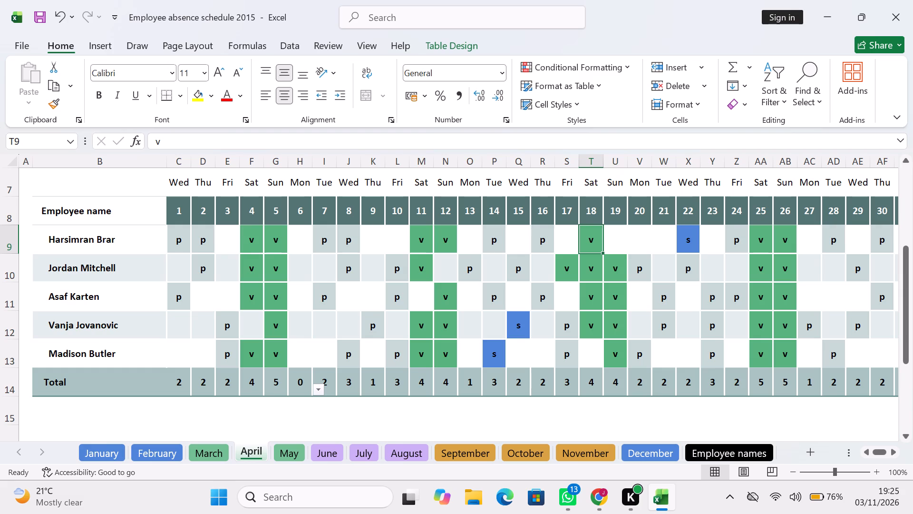
{"action": "left_click", "coordinate": [655, 226]}
{"action": "key", "text": "Left"}
{"action": "key", "text": "Left"}
{"action": "key", "text": "Left"}
{"action": "key", "text": "Left"}
{"action": "key", "text": "Left"}
{"action": "key", "text": "Left"}
{"action": "key", "text": "Left"}
{"action": "key", "text": "Left"}
{"action": "key", "text": "Left"}
{"action": "key", "text": "Left"}
{"action": "key", "text": "Left"}
{"action": "key", "text": "Left"}
{"action": "key", "text": "Left"}
{"action": "key", "text": "Left"}
{"action": "key", "text": "Left"}
{"action": "key", "text": "Left"}
{"action": "key", "text": "Left"}
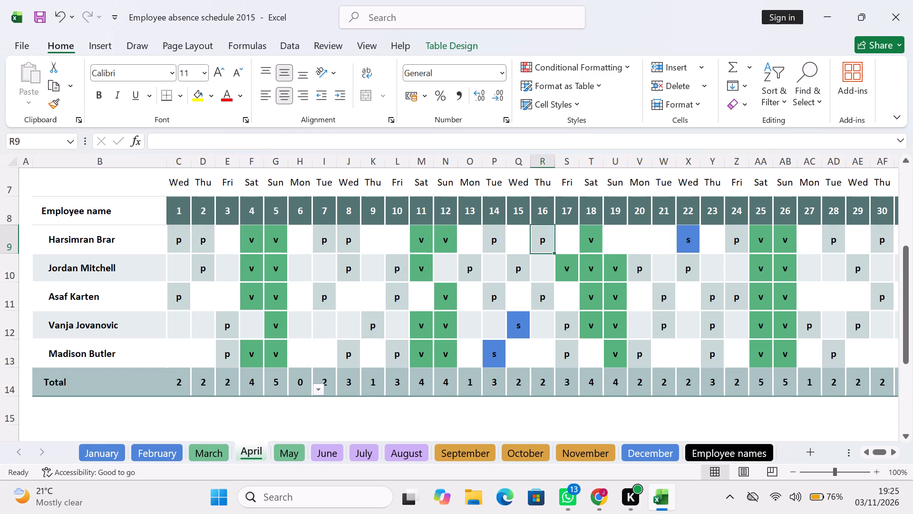
{"action": "key", "text": "Left"}
{"action": "key", "text": "Left"}
{"action": "key", "text": "Left"}
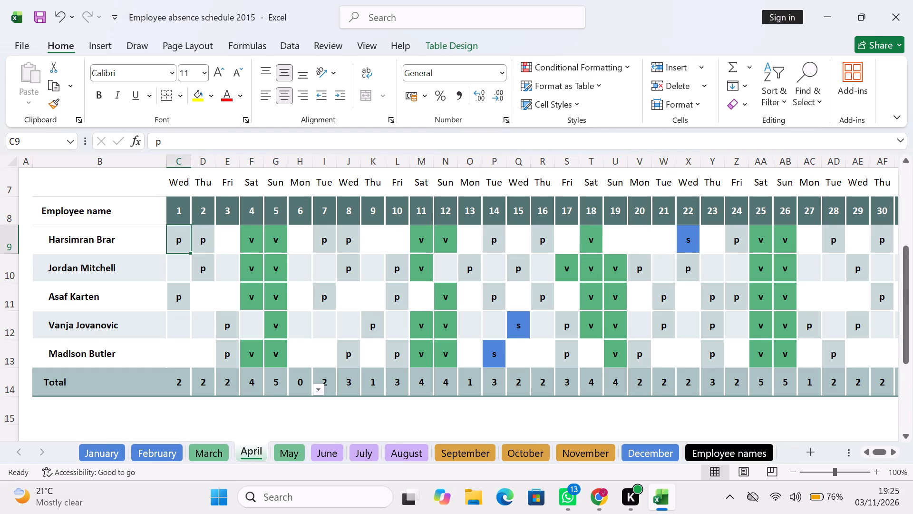
{"action": "key", "text": "Left"}
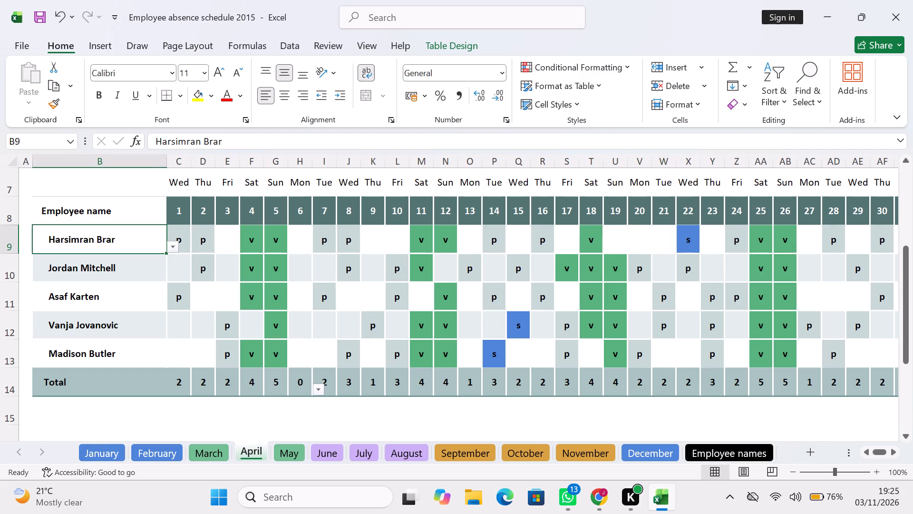
{"action": "key", "text": "Left"}
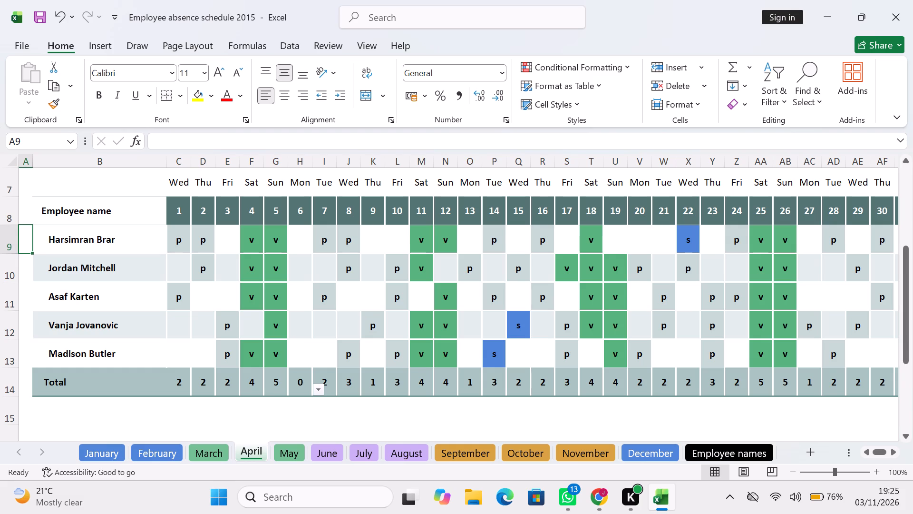
Recheck the first employee's absence entries for 1 to 5 April.
{"action": "key", "text": "Right"}
{"action": "key", "text": "Right"}
{"action": "key", "text": "Right"}
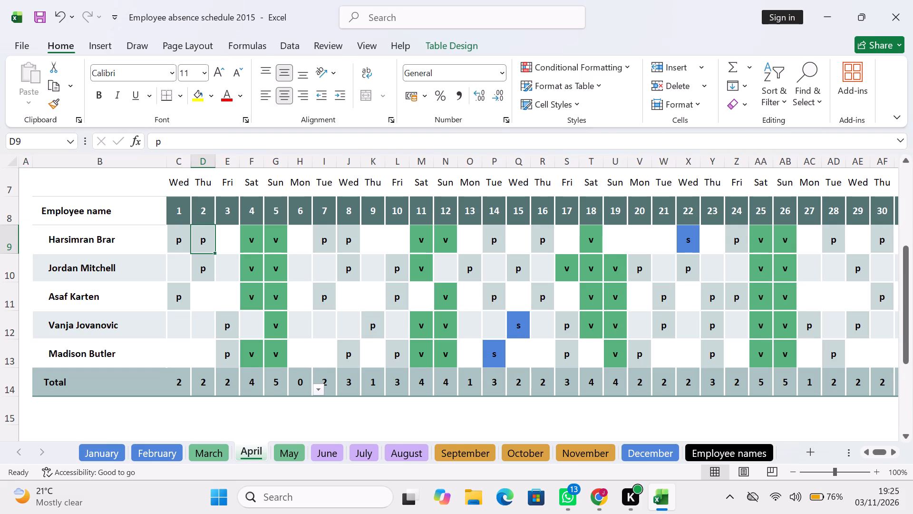
{"action": "key", "text": "Right"}
{"action": "key", "text": "Right"}
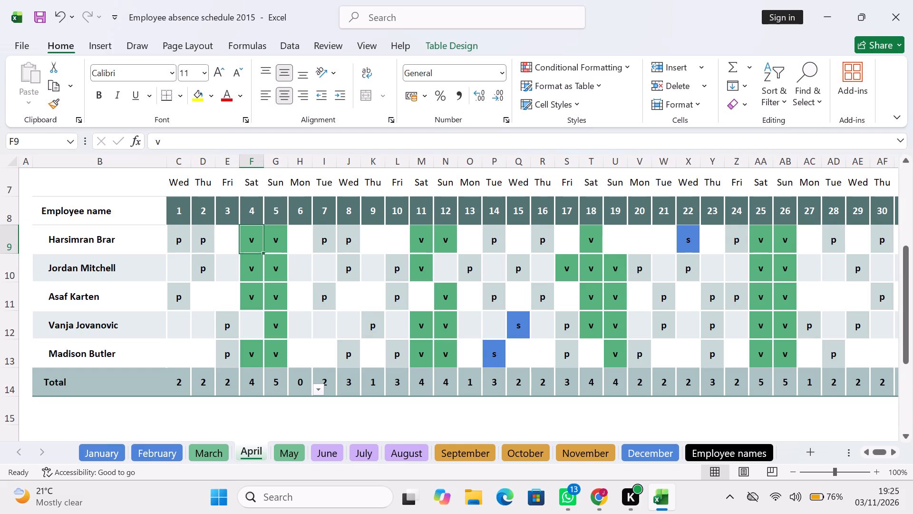
{"action": "key", "text": "Right"}
{"action": "key", "text": "Left"}
{"action": "key", "text": "Left"}
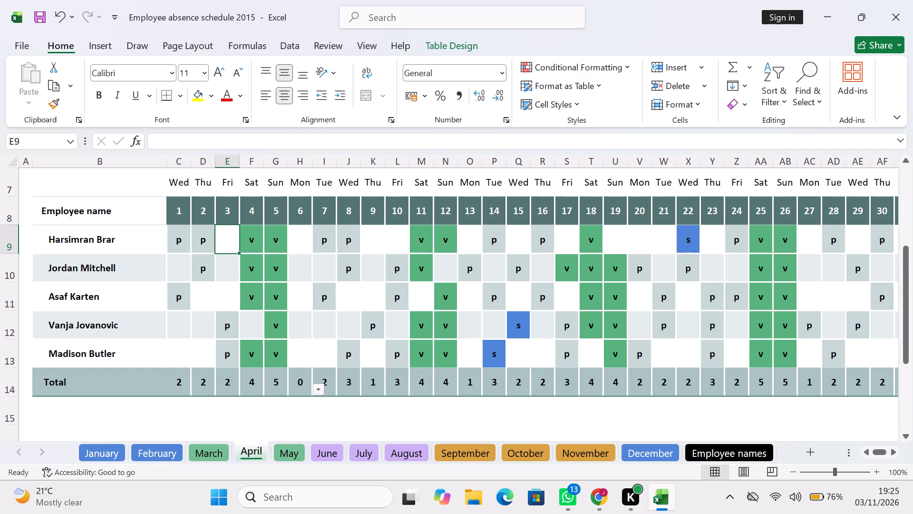
{"action": "key", "text": "Left"}
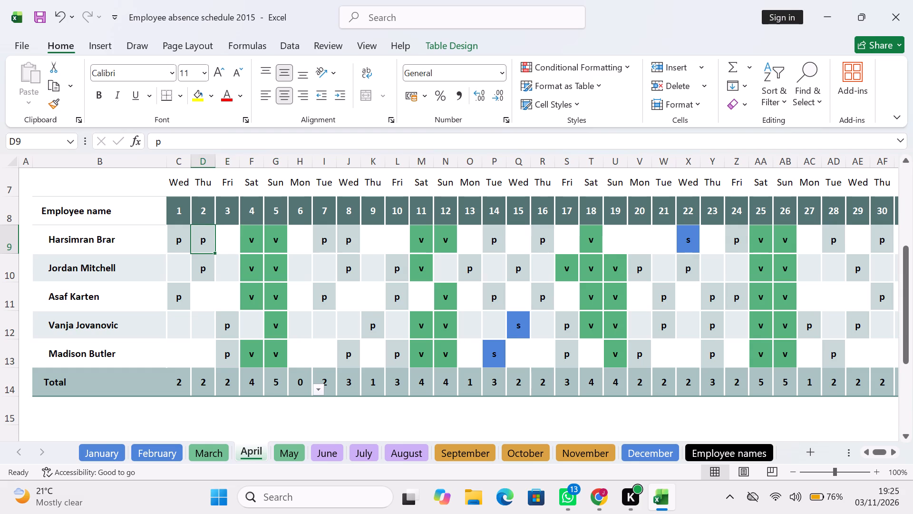
{"action": "key", "text": "Left"}
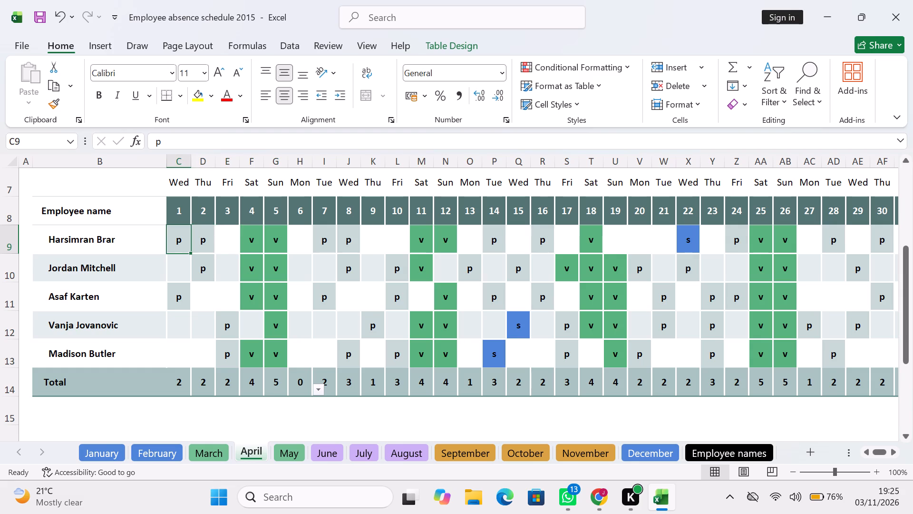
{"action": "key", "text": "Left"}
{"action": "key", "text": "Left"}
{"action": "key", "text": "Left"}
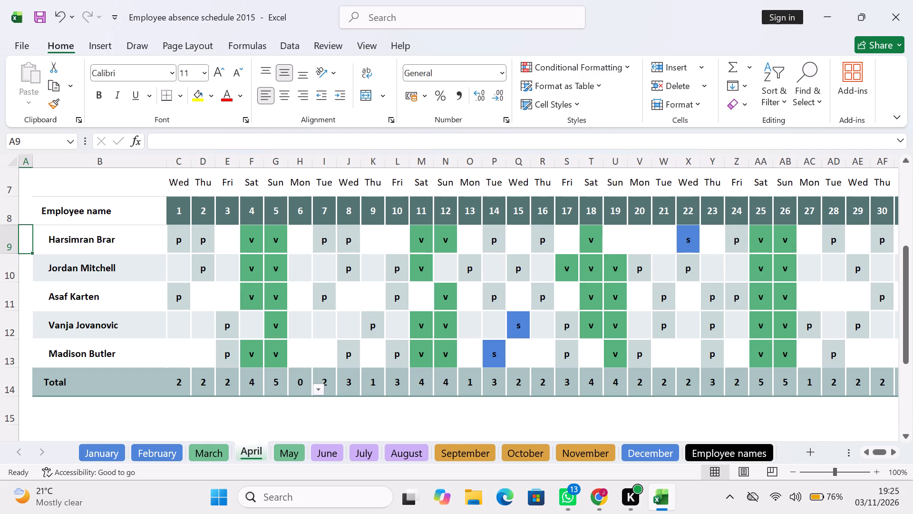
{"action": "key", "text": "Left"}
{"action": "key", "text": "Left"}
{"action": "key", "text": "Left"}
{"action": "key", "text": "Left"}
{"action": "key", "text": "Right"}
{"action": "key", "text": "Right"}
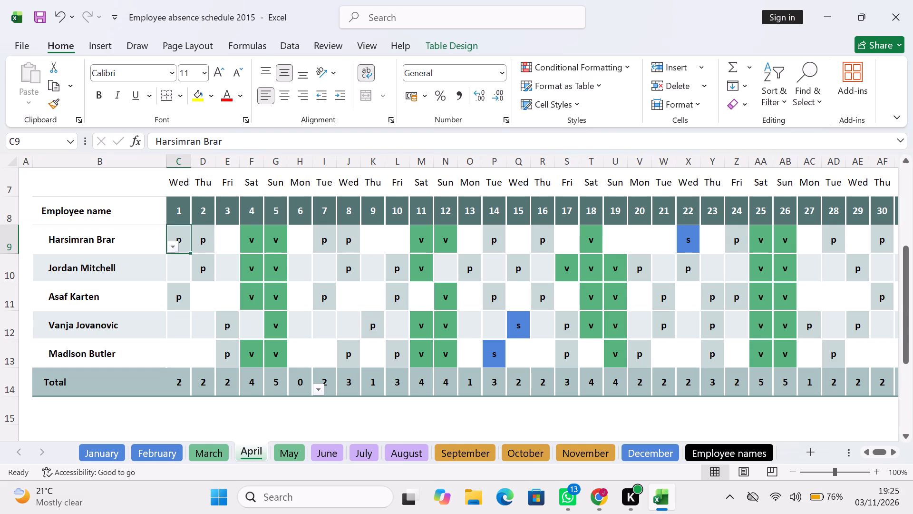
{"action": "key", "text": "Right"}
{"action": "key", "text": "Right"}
Examine the first employee's absence entries from 21 to 25 April.
{"action": "left_click", "coordinate": [655, 226]}
{"action": "key", "text": "Right"}
{"action": "key", "text": "Right"}
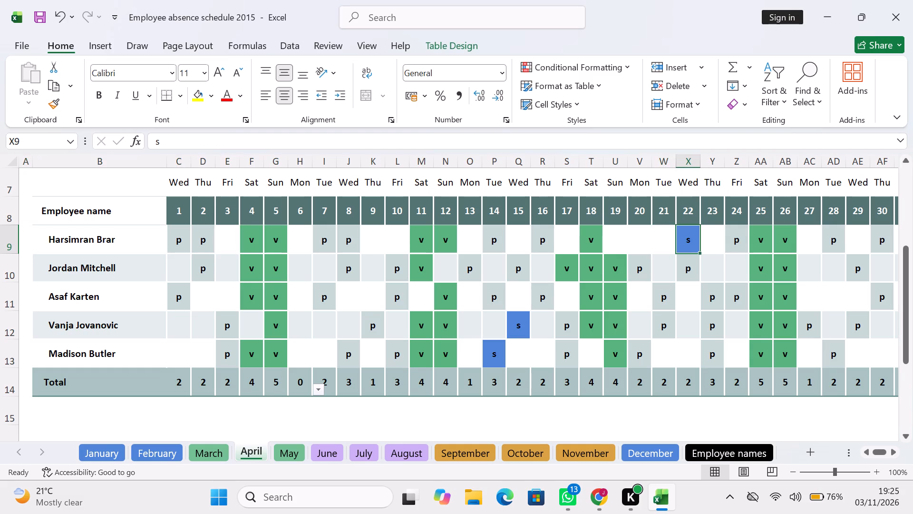
{"action": "key", "text": "Right"}
{"action": "key", "text": "Right"}
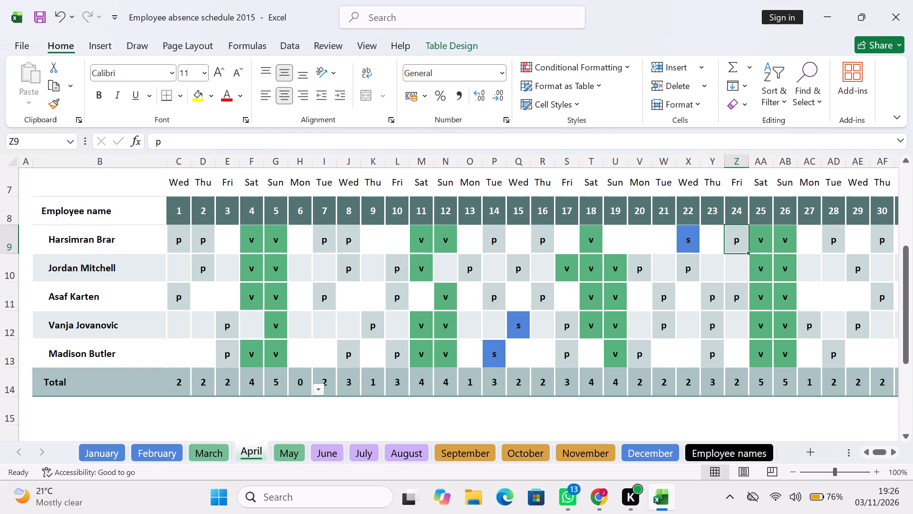
{"action": "key", "text": "Right"}
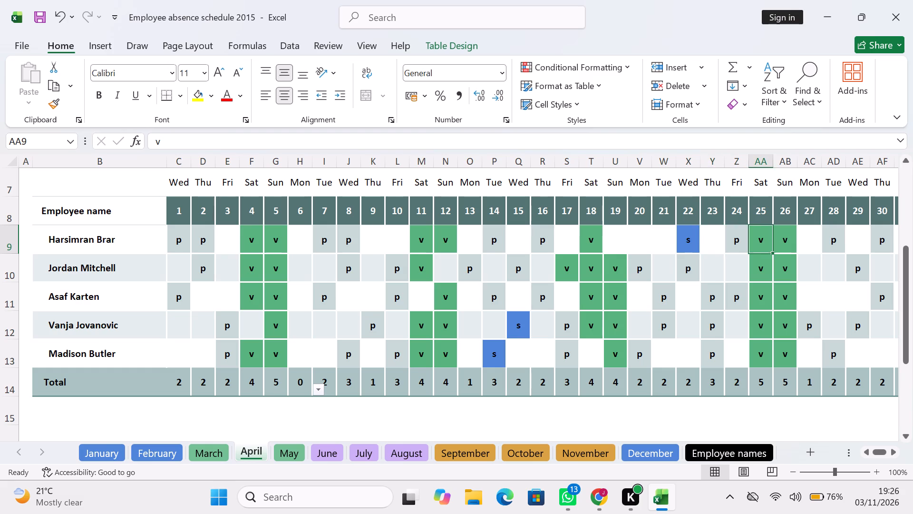
{"action": "key", "text": "Left"}
{"action": "key", "text": "Right"}
{"action": "key", "text": "Left"}
{"action": "key", "text": "Left"}
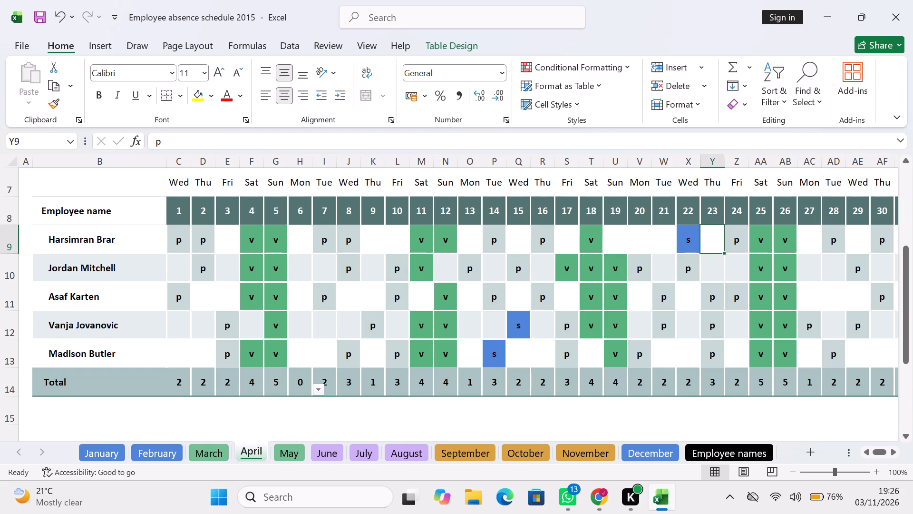
Examine the fourth employee's absence entries from 23 April back to 15 April.
{"action": "key", "text": "Down"}
{"action": "key", "text": "Down"}
{"action": "key", "text": "Down"}
{"action": "key", "text": "Left"}
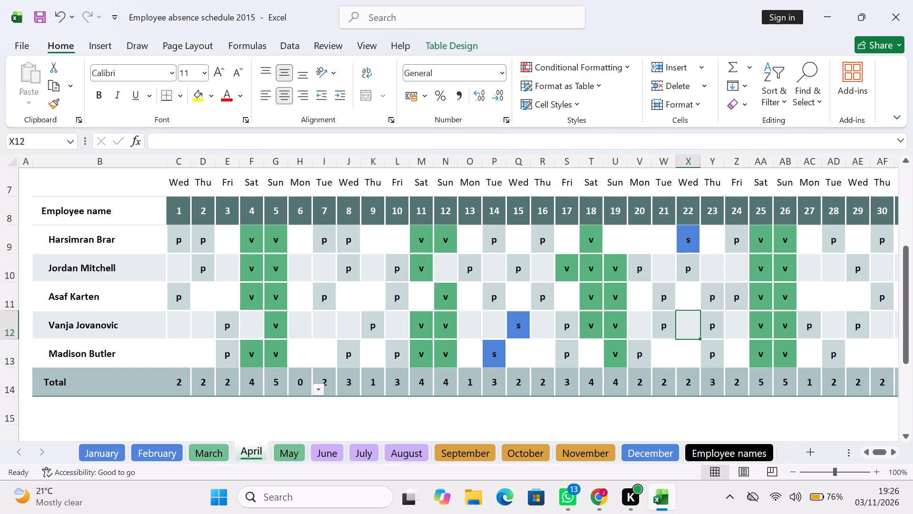
{"action": "key", "text": "Left"}
{"action": "key", "text": "Left"}
{"action": "key", "text": "Left"}
{"action": "key", "text": "Left"}
{"action": "key", "text": "Left"}
{"action": "key", "text": "Left"}
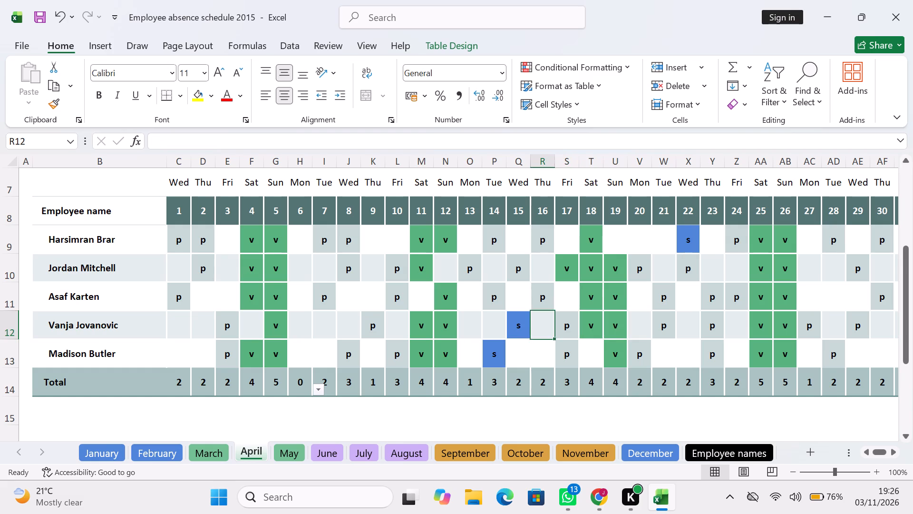
{"action": "key", "text": "Left"}
{"action": "key", "text": "Right"}
{"action": "key", "text": "Right"}
{"action": "key", "text": "Right"}
{"action": "key", "text": "Right"}
{"action": "key", "text": "Right"}
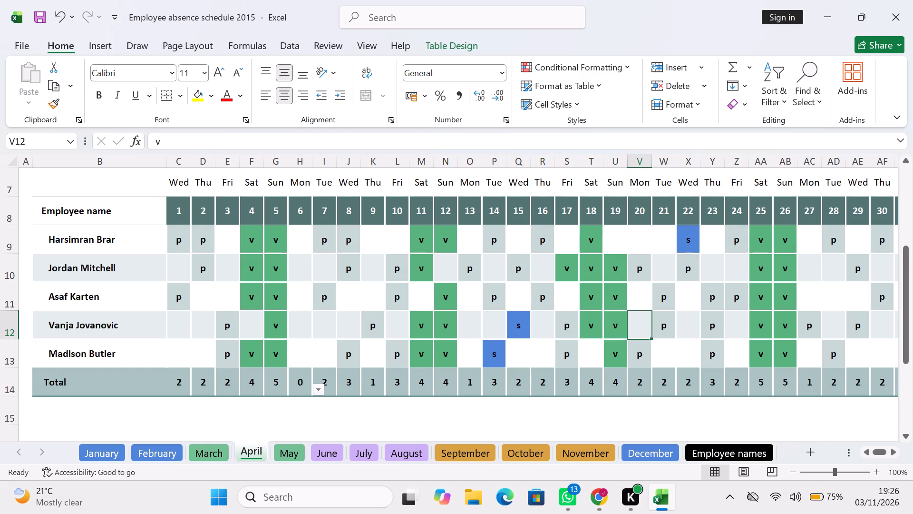
Review the fourth employee's absence entries from 19 April back to 10 April.
{"action": "key", "text": "Left"}
{"action": "key", "text": "Left"}
{"action": "key", "text": "Left"}
{"action": "key", "text": "Left"}
{"action": "key", "text": "Left"}
{"action": "key", "text": "Left"}
{"action": "key", "text": "Left"}
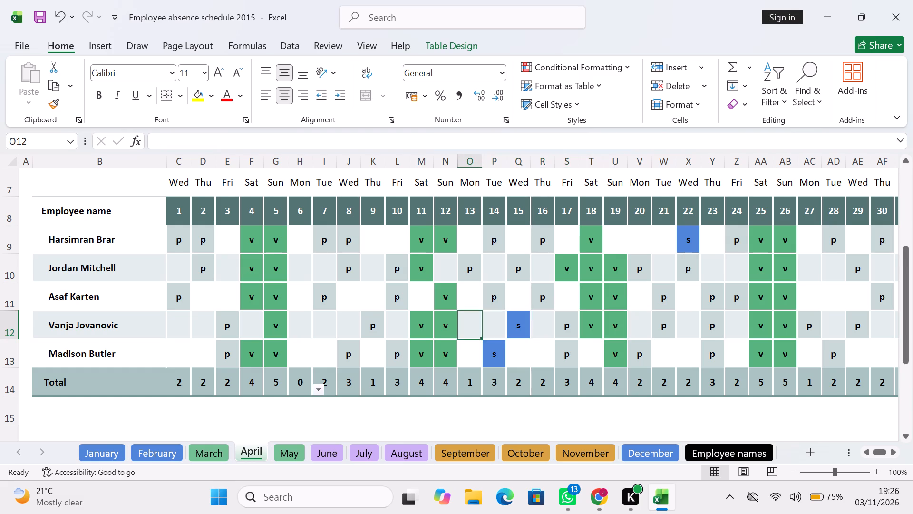
{"action": "key", "text": "Left"}
{"action": "key", "text": "Left"}
{"action": "key", "text": "Left"}
{"action": "key", "text": "Right"}
{"action": "key", "text": "Right"}
{"action": "key", "text": "Right"}
{"action": "key", "text": "Right"}
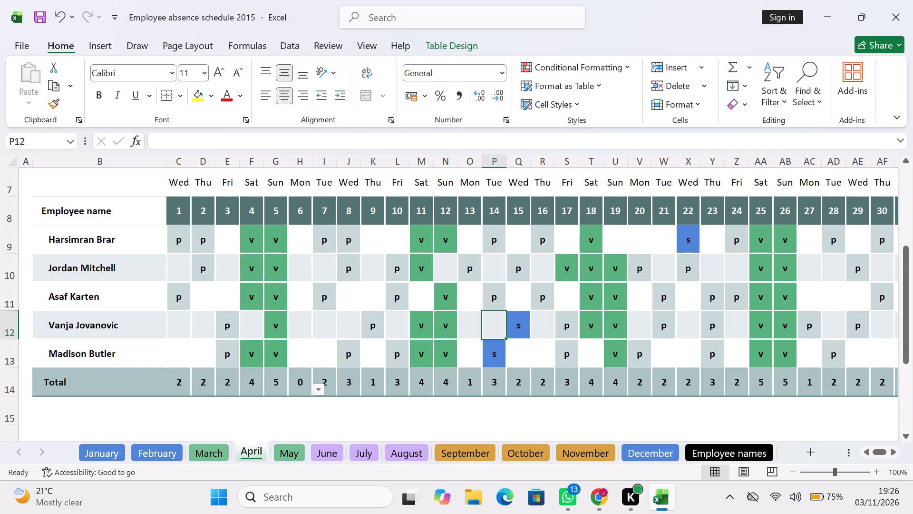
Recheck the fourth employee's absence entries for 7 to 13 April.
{"action": "key", "text": "Left"}
{"action": "key", "text": "Left"}
{"action": "key", "text": "Left"}
{"action": "key", "text": "Left"}
{"action": "key", "text": "Left"}
{"action": "key", "text": "Left"}
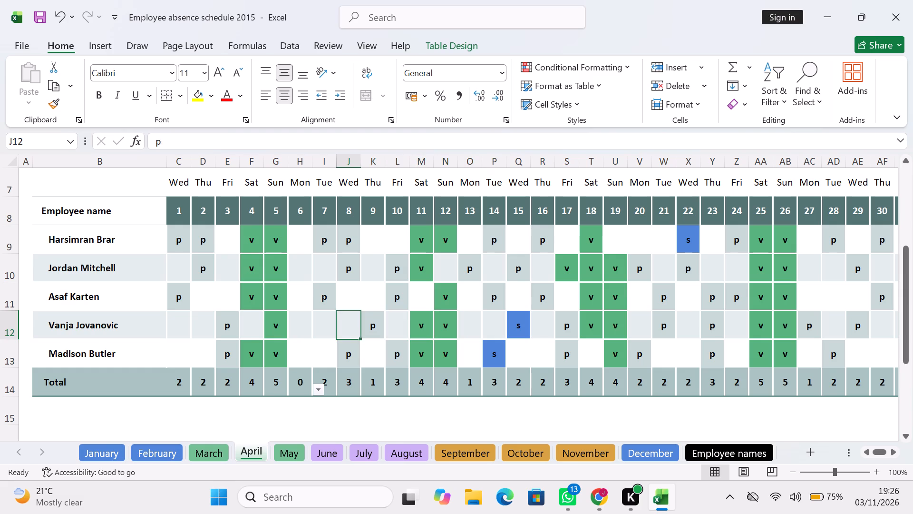
{"action": "key", "text": "Left"}
{"action": "key", "text": "Right"}
{"action": "key", "text": "Right"}
{"action": "key", "text": "Right"}
{"action": "key", "text": "Left"}
{"action": "key", "text": "Left"}
{"action": "key", "text": "Left"}
{"action": "key", "text": "Right"}
{"action": "key", "text": "Right"}
{"action": "key", "text": "Right"}
{"action": "key", "text": "Left"}
{"action": "key", "text": "Left"}
{"action": "key", "text": "Left"}
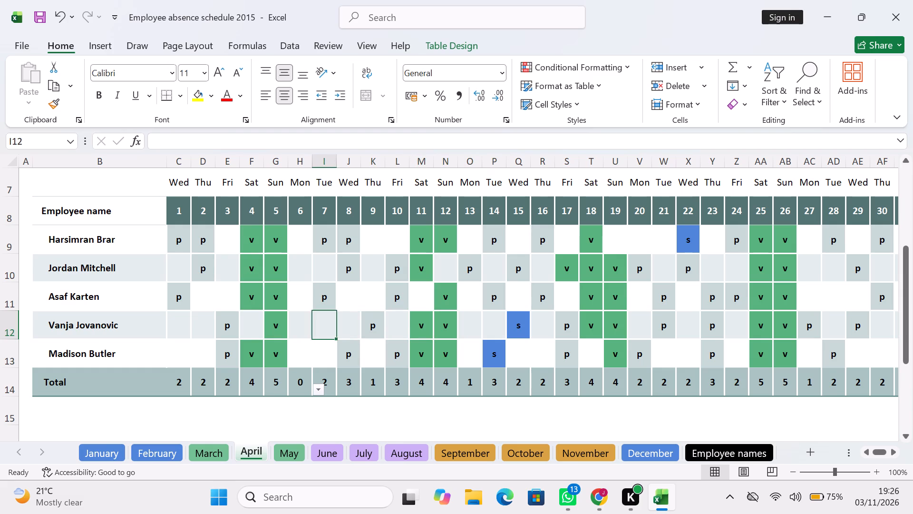
Compare the fourth employee's absence entries for 4 to 8 April with the row below at 7 April.
{"action": "key", "text": "Left"}
{"action": "key", "text": "Left"}
{"action": "key", "text": "Left"}
{"action": "key", "text": "Right"}
{"action": "key", "text": "Right"}
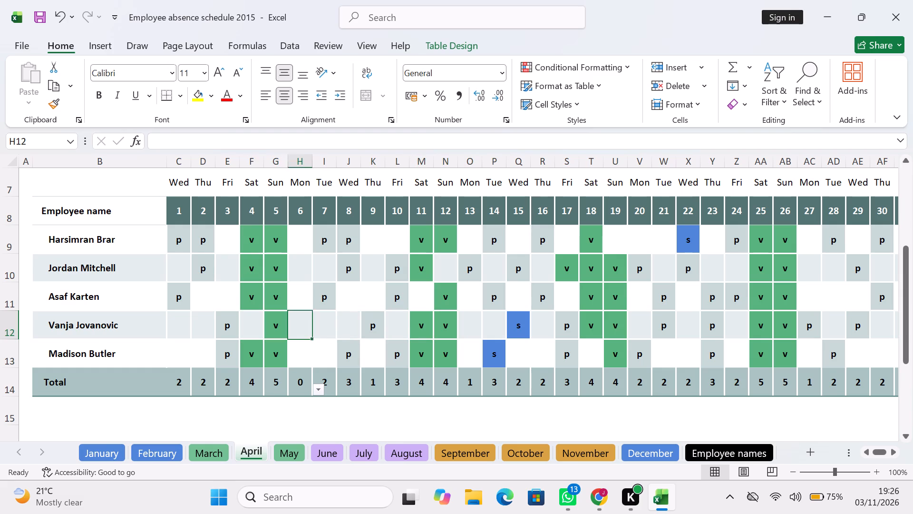
{"action": "key", "text": "Right"}
{"action": "key", "text": "Down"}
{"action": "key", "text": "Up"}
{"action": "key", "text": "Left"}
{"action": "key", "text": "Left"}
{"action": "key", "text": "Left"}
{"action": "key", "text": "Right"}
{"action": "key", "text": "Right"}
{"action": "key", "text": "Right"}
{"action": "key", "text": "Right"}
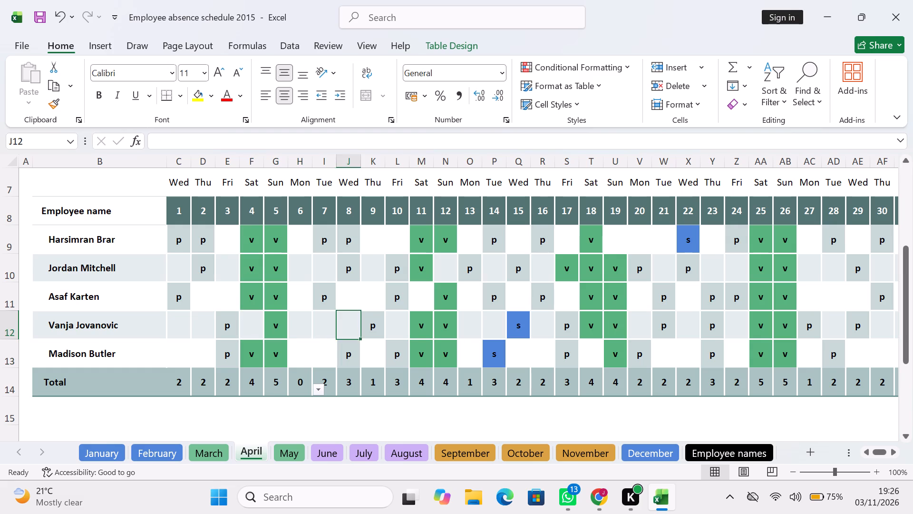
Review the fourth employee's absence entries from 10 April back to 2 April.
{"action": "key", "text": "Right"}
{"action": "key", "text": "Right"}
{"action": "key", "text": "Left"}
{"action": "key", "text": "Left"}
{"action": "key", "text": "Left"}
{"action": "key", "text": "Left"}
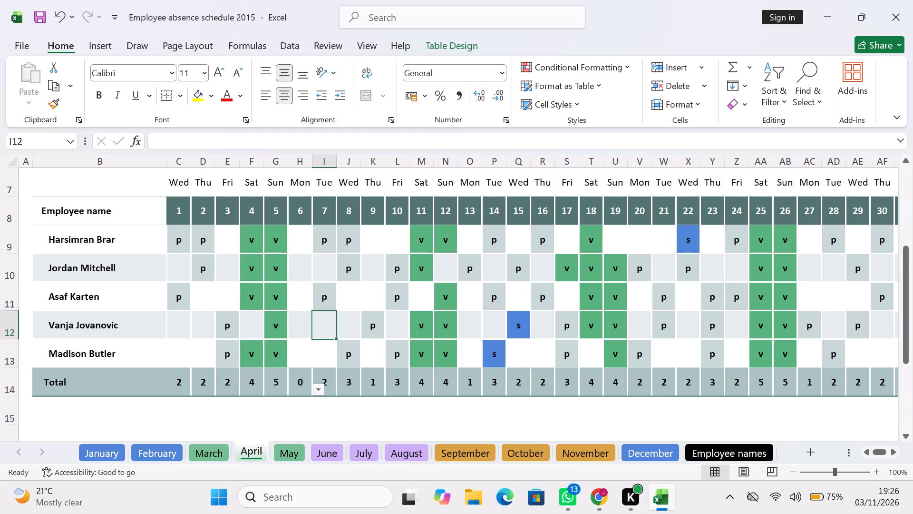
{"action": "key", "text": "Left"}
{"action": "key", "text": "Left"}
{"action": "key", "text": "Left"}
{"action": "key", "text": "Left"}
{"action": "key", "text": "Right"}
{"action": "key", "text": "Right"}
{"action": "key", "text": "Right"}
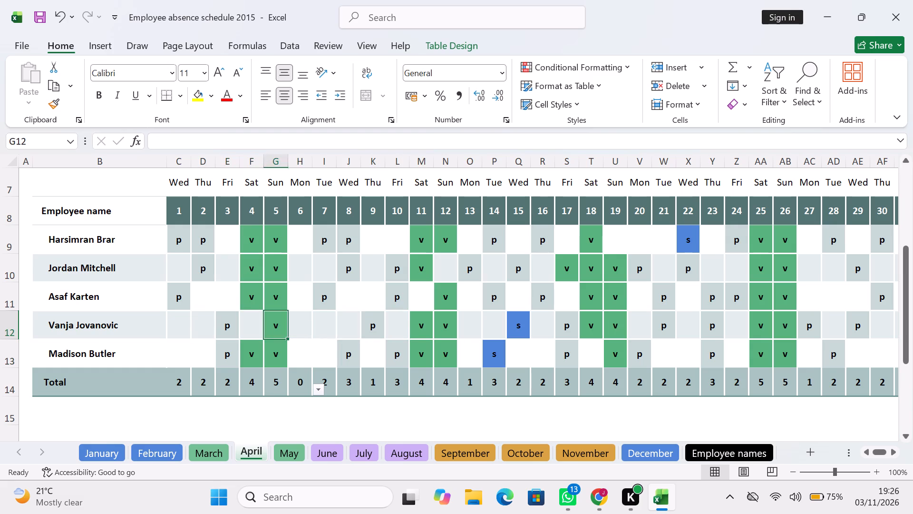
Review the fourth employee's absence entries from 6 to 18 April.
{"action": "key", "text": "Right"}
{"action": "key", "text": "Right"}
{"action": "key", "text": "Right"}
{"action": "key", "text": "Right"}
{"action": "key", "text": "Right"}
{"action": "key", "text": "Right"}
{"action": "key", "text": "Right"}
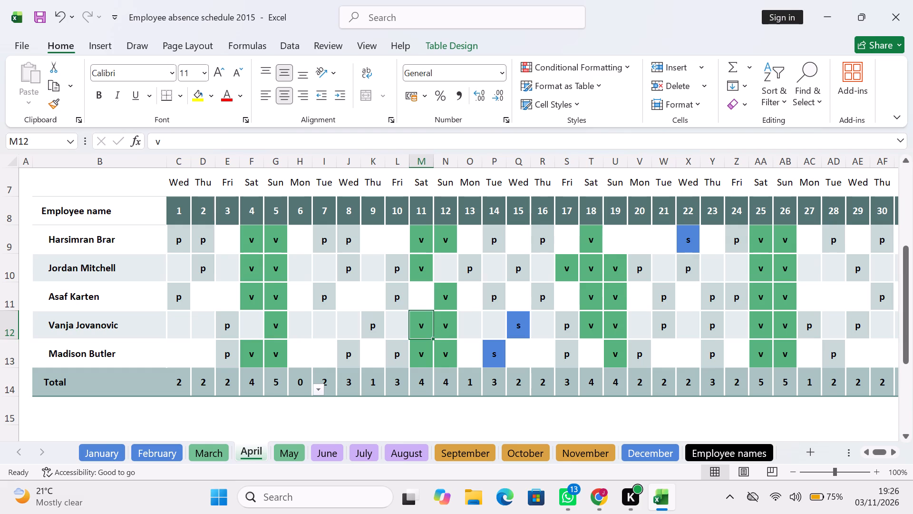
{"action": "key", "text": "Right"}
{"action": "key", "text": "Right"}
{"action": "key", "text": "Right"}
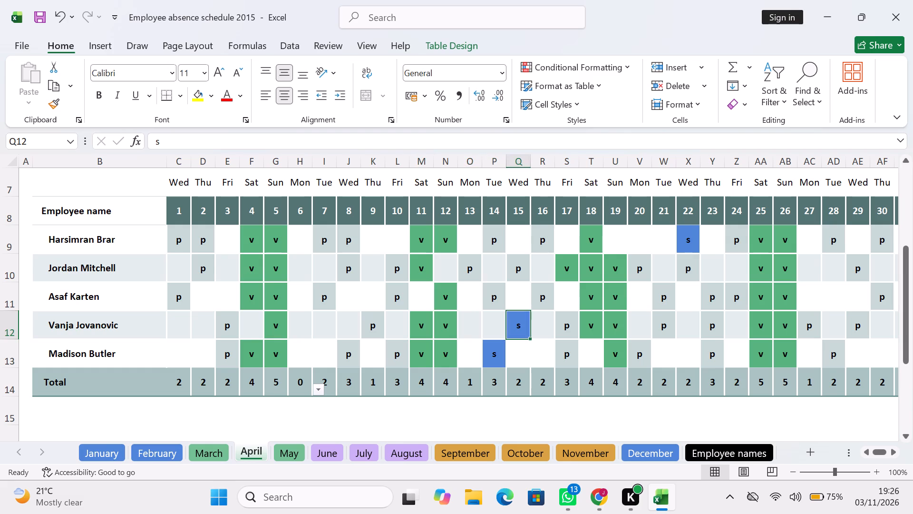
{"action": "key", "text": "Right"}
{"action": "key", "text": "Right"}
{"action": "key", "text": "Right"}
{"action": "key", "text": "Left"}
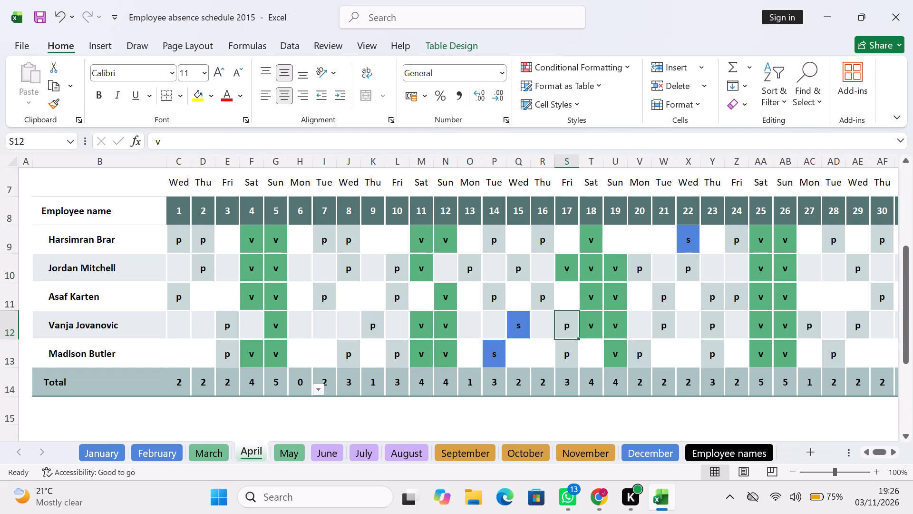
Check the fourth employee's absence entries from 18 to 25 April.
{"action": "key", "text": "Right"}
{"action": "key", "text": "Right"}
{"action": "key", "text": "Right"}
{"action": "key", "text": "Right"}
{"action": "key", "text": "Right"}
{"action": "key", "text": "Right"}
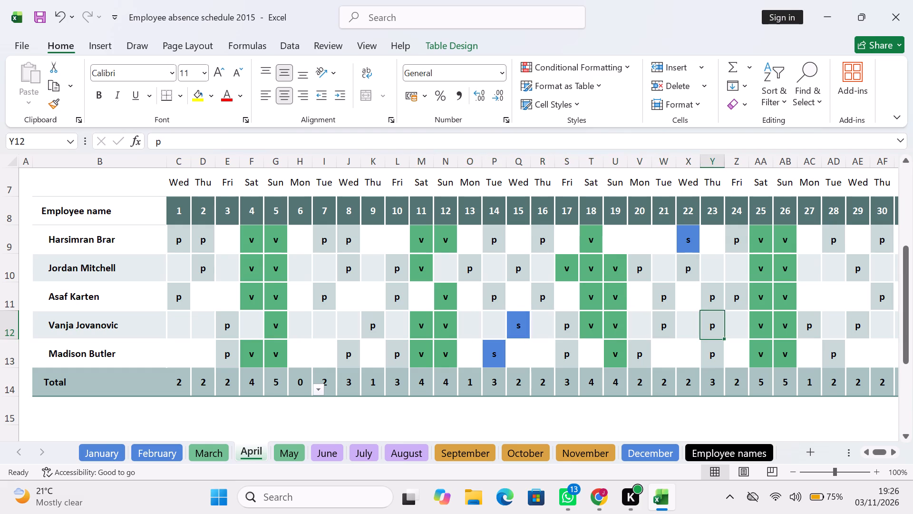
{"action": "key", "text": "Right"}
{"action": "key", "text": "Left"}
{"action": "key", "text": "Right"}
{"action": "key", "text": "Right"}
{"action": "key", "text": "Left"}
{"action": "key", "text": "Left"}
Recheck the fourth employee's absence entries between 14 and 22 April.
{"action": "key", "text": "Left"}
{"action": "key", "text": "Left"}
{"action": "key", "text": "Left"}
{"action": "key", "text": "Left"}
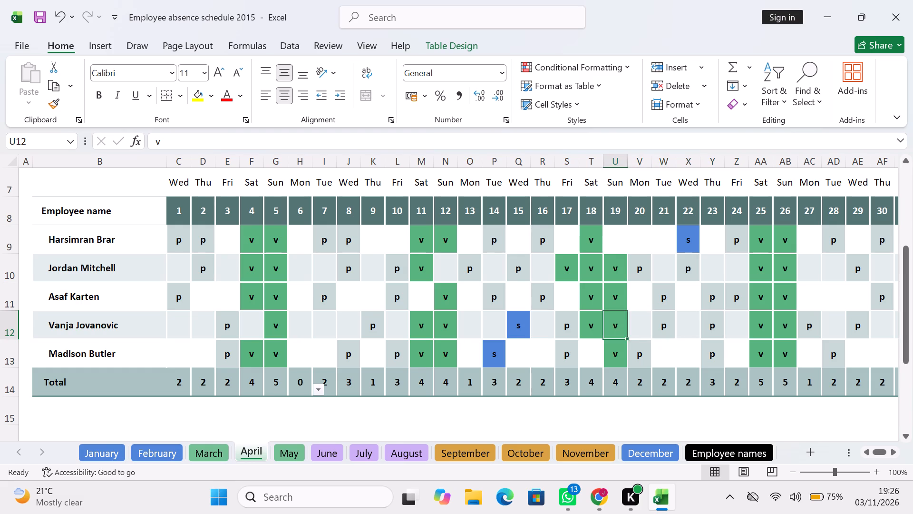
{"action": "key", "text": "Left"}
{"action": "key", "text": "Left"}
{"action": "key", "text": "Right"}
{"action": "key", "text": "Left"}
{"action": "key", "text": "Left"}
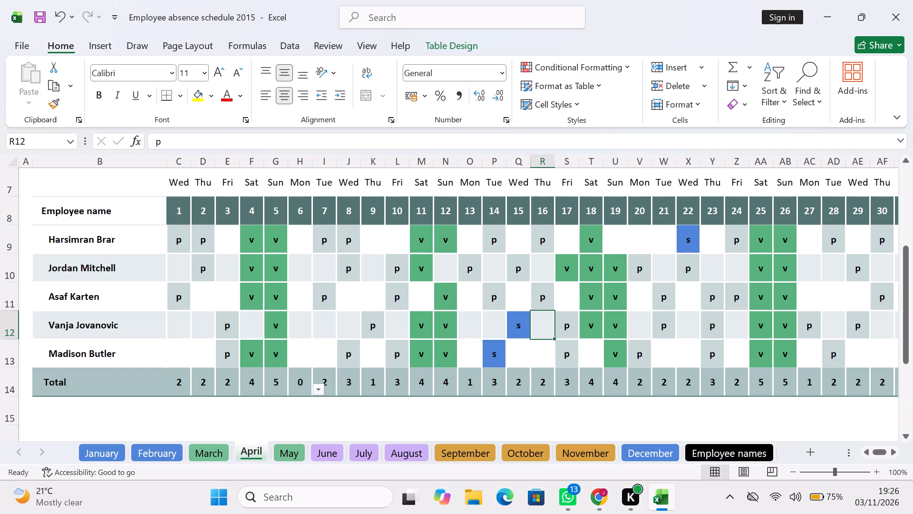
{"action": "key", "text": "Left"}
{"action": "key", "text": "Left"}
{"action": "key", "text": "Right"}
{"action": "key", "text": "Right"}
{"action": "key", "text": "Right"}
{"action": "key", "text": "Right"}
{"action": "key", "text": "Right"}
{"action": "key", "text": "Right"}
{"action": "key", "text": "Right"}
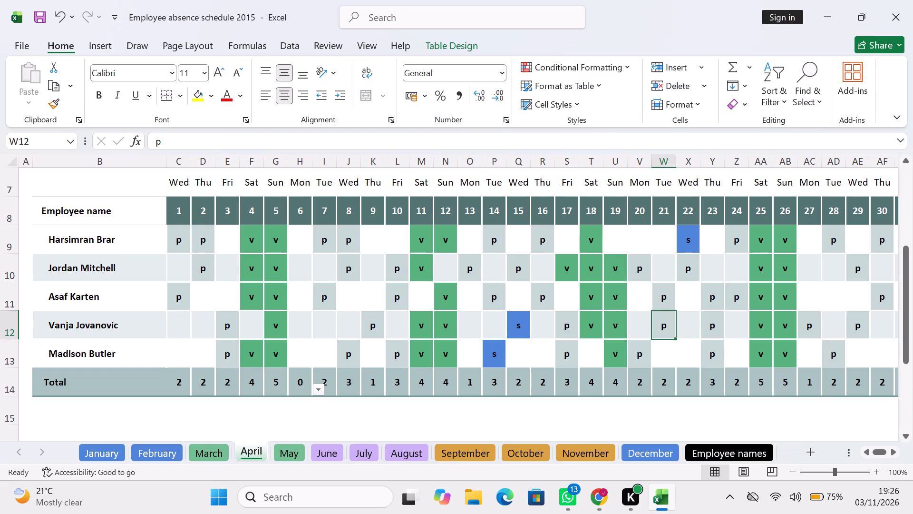
Check the second employee's entries for 19 to 21 April and the fourth employee's entries from 19 back to 12 April.
{"action": "key", "text": "Up"}
{"action": "key", "text": "Up"}
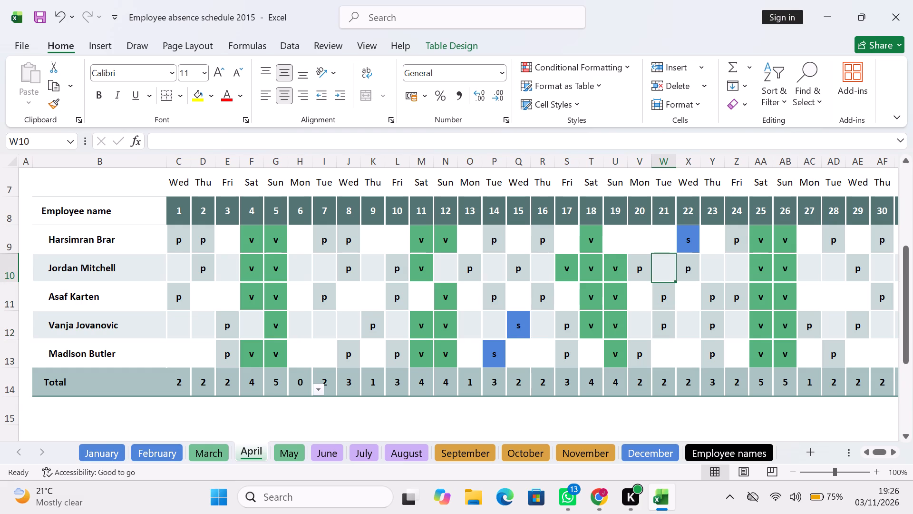
{"action": "key", "text": "Left"}
{"action": "key", "text": "Left"}
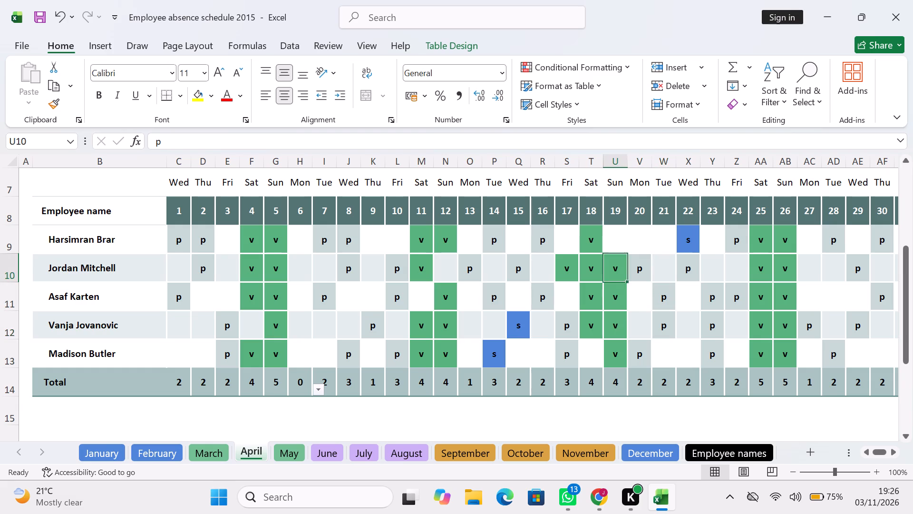
{"action": "key", "text": "Down"}
{"action": "key", "text": "Down"}
{"action": "key", "text": "Left"}
{"action": "key", "text": "Left"}
{"action": "key", "text": "Left"}
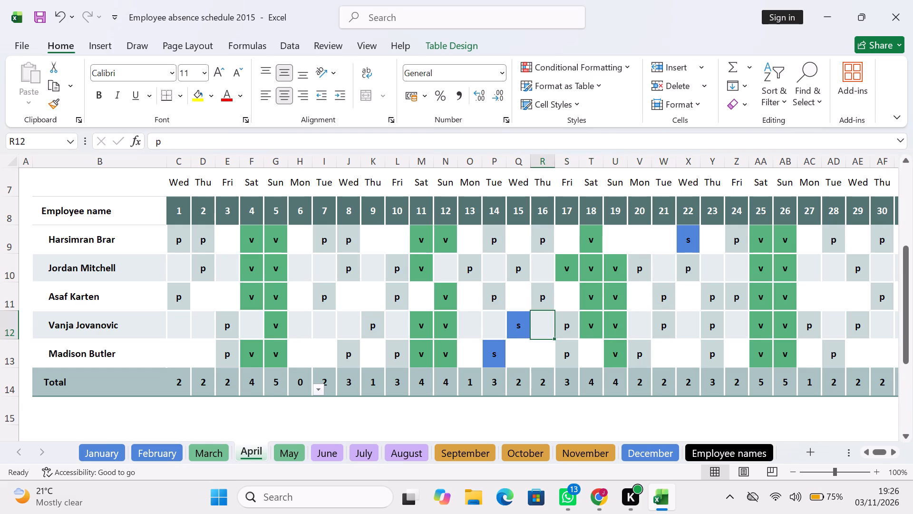
{"action": "key", "text": "Left"}
{"action": "key", "text": "Left"}
{"action": "key", "text": "Left"}
{"action": "key", "text": "Left"}
Review the last employee's absence entries from 12 April back to 3 April.
{"action": "key", "text": "Down"}
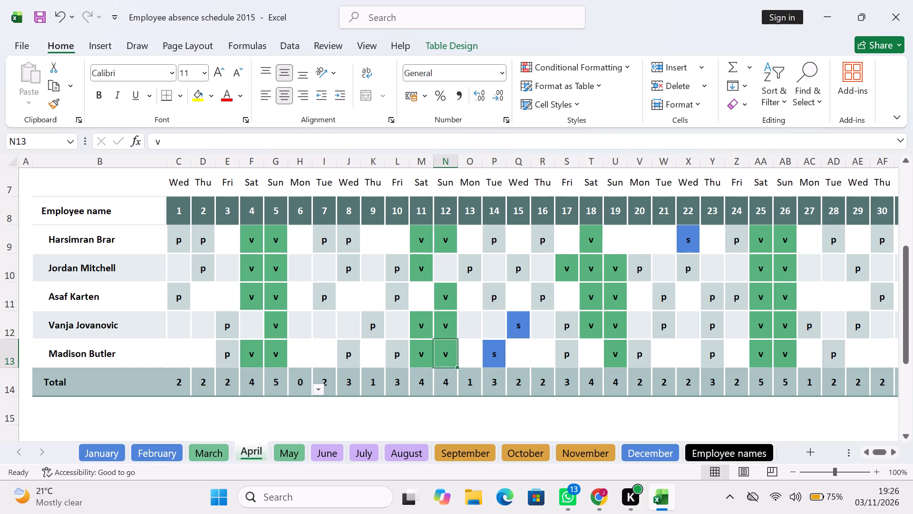
{"action": "key", "text": "Left"}
{"action": "key", "text": "Left"}
{"action": "key", "text": "Left"}
{"action": "key", "text": "Left"}
{"action": "key", "text": "Left"}
{"action": "key", "text": "Left"}
{"action": "key", "text": "Left"}
{"action": "key", "text": "Left"}
{"action": "key", "text": "Left"}
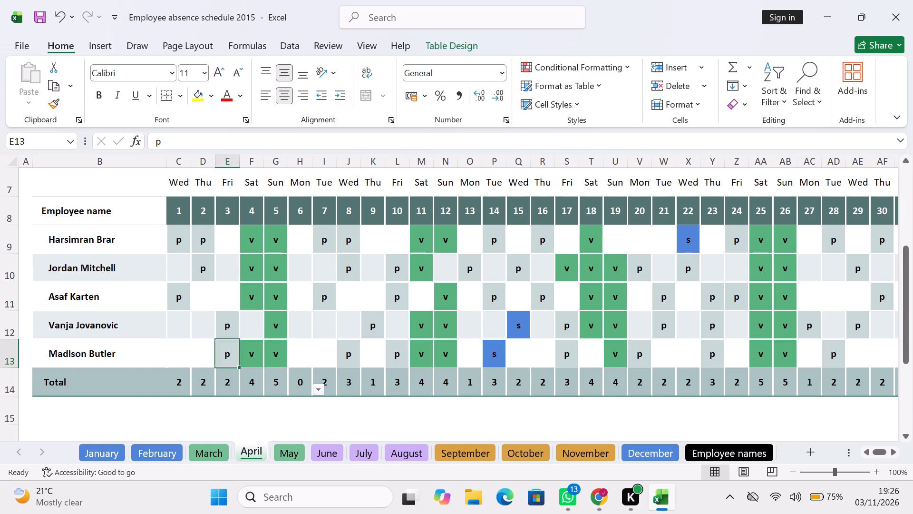
Check the last employee's absence entries for 2 to 5 April.
{"action": "key", "text": "Right"}
{"action": "key", "text": "Right"}
{"action": "key", "text": "Left"}
{"action": "key", "text": "Left"}
{"action": "key", "text": "Left"}
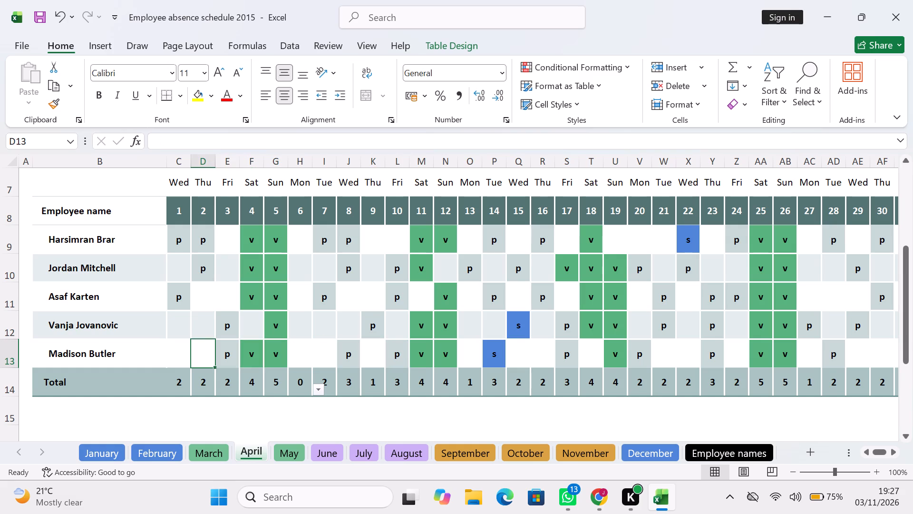
Check the third employee's absence entries for 2 to 4 April.
{"action": "key", "text": "VK_193"}
{"action": "key", "text": "Up"}
{"action": "key", "text": "Up"}
{"action": "key", "text": "Right"}
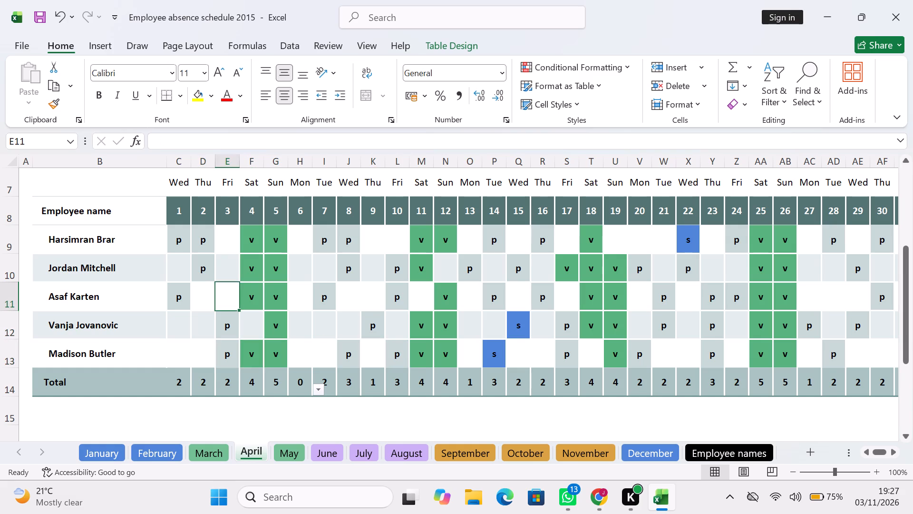
{"action": "key", "text": "Right"}
{"action": "key", "text": "Left"}
{"action": "key", "text": "Left"}
{"action": "key", "text": "Right"}
{"action": "key", "text": "Right"}
{"action": "key", "text": "Left"}
{"action": "key", "text": "Left"}
{"action": "key", "text": "Right"}
{"action": "key", "text": "Right"}
{"action": "key", "text": "Left"}
Review the third employee's absence entries from 4 to 12 April.
{"action": "key", "text": "Right"}
{"action": "key", "text": "Right"}
{"action": "key", "text": "Right"}
{"action": "key", "text": "Right"}
{"action": "key", "text": "Right"}
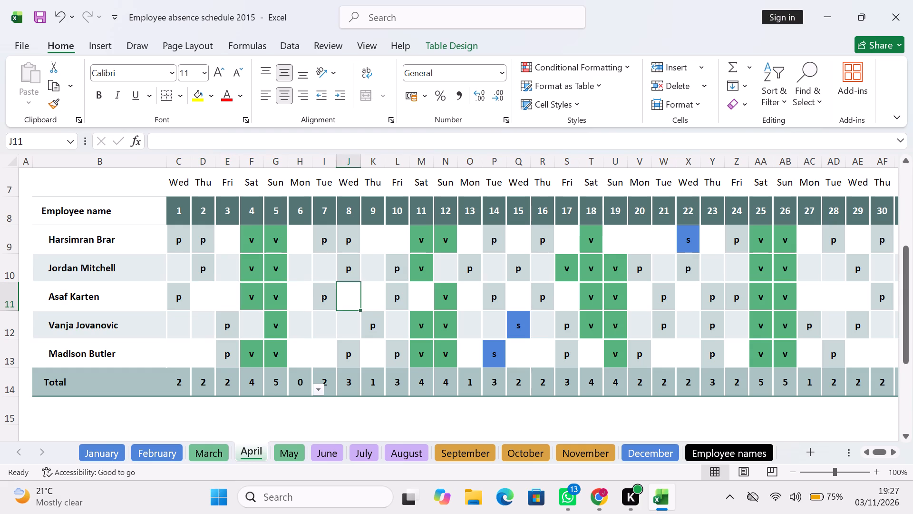
{"action": "key", "text": "Right"}
{"action": "key", "text": "Right"}
{"action": "key", "text": "Right"}
{"action": "key", "text": "Right"}
Check the last employee's absence entries from 12 April back to 9 April.
{"action": "key", "text": "Down"}
{"action": "key", "text": "Down"}
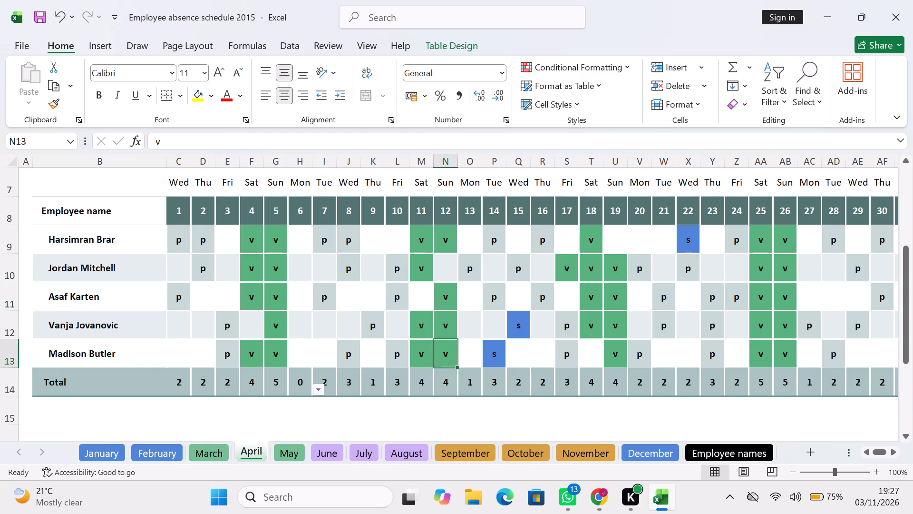
{"action": "key", "text": "Left"}
{"action": "key", "text": "Left"}
{"action": "key", "text": "Left"}
{"action": "key", "text": "Up"}
{"action": "key", "text": "Up"}
Review the third employee's absence entries from 10 to 15 April.
{"action": "key", "text": "Right"}
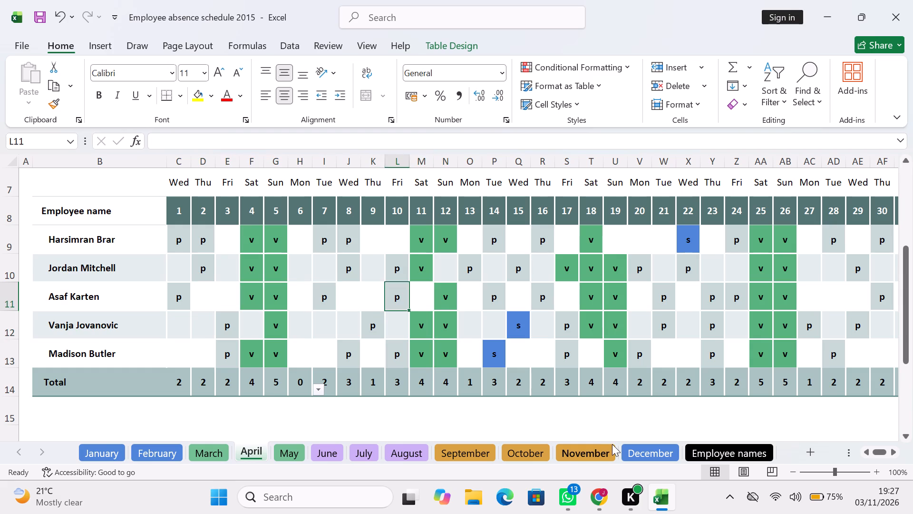
{"action": "key", "text": "Right"}
{"action": "key", "text": "Right"}
{"action": "key", "text": "Right"}
{"action": "key", "text": "Right"}
{"action": "key", "text": "Left"}
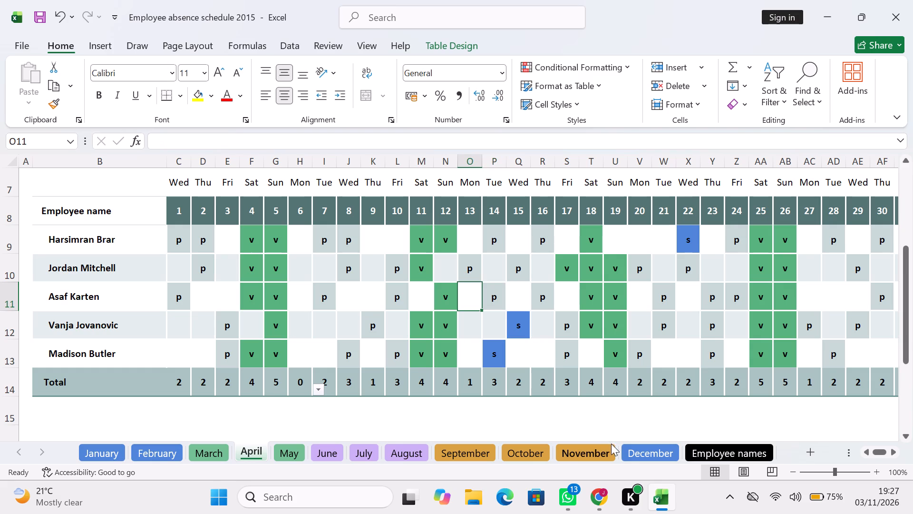
{"action": "key", "text": "Right"}
{"action": "key", "text": "Right"}
Compare the employees' entries with the daily totals for 12 to 15 April.
{"action": "key", "text": "Down"}
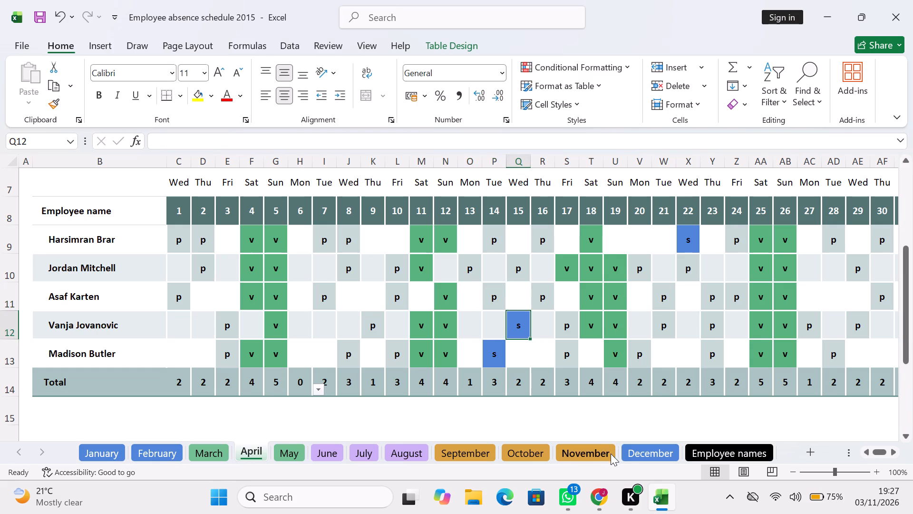
{"action": "key", "text": "Down"}
{"action": "key", "text": "Down"}
{"action": "key", "text": "Down"}
{"action": "key", "text": "Left"}
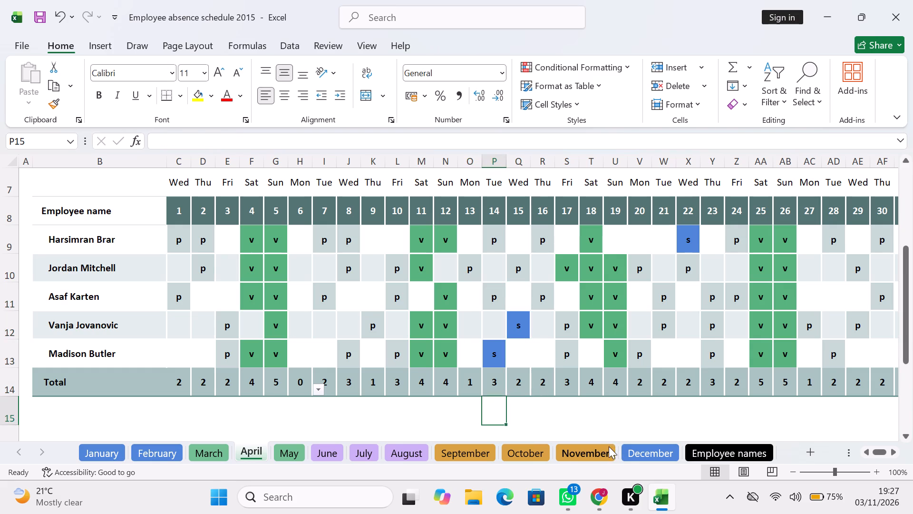
{"action": "key", "text": "Right"}
{"action": "key", "text": "Left"}
{"action": "key", "text": "Left"}
{"action": "key", "text": "Left"}
{"action": "key", "text": "Right"}
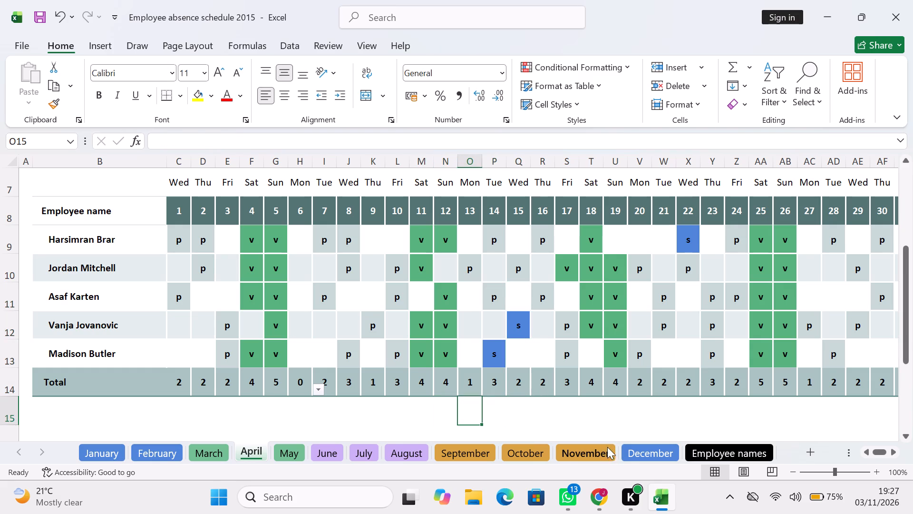
Recheck the third employee's absence entries for 12 to 14 April.
{"action": "key", "text": "VK_193"}
{"action": "key", "text": "Up"}
{"action": "key", "text": "Up"}
{"action": "key", "text": "Up"}
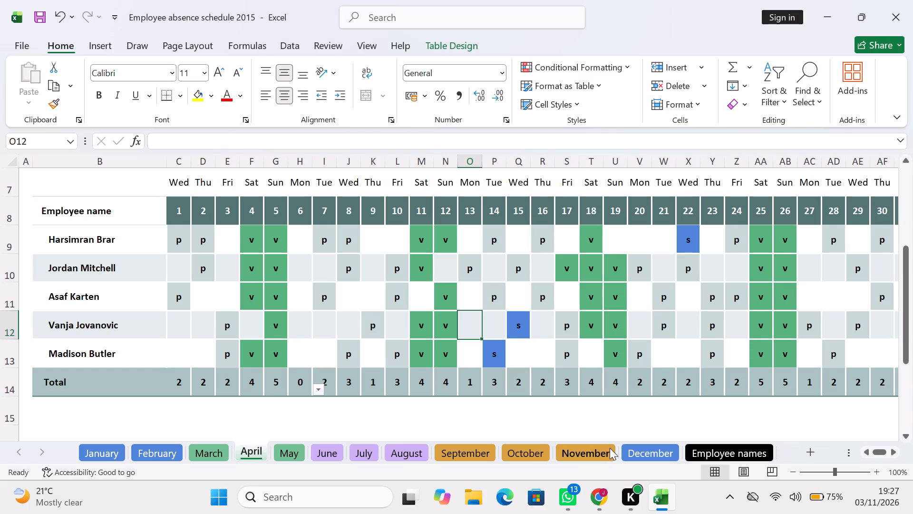
{"action": "key", "text": "Up"}
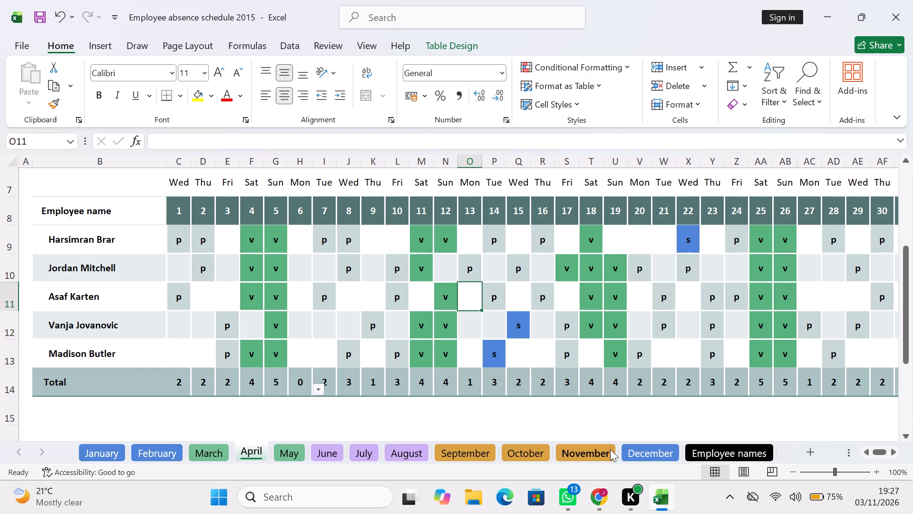
{"action": "key", "text": "Right"}
{"action": "key", "text": "Left"}
{"action": "key", "text": "Left"}
{"action": "key", "text": "Right"}
{"action": "key", "text": "Right"}
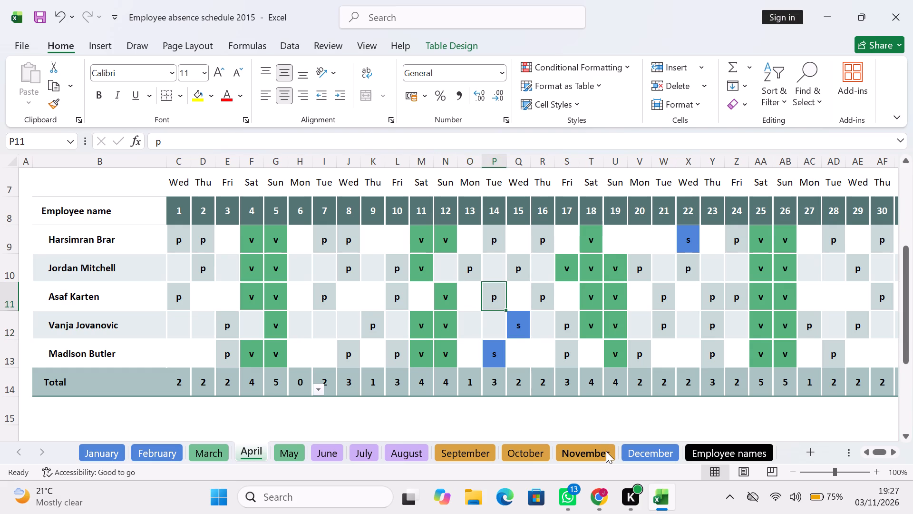
Review the third employee's absence entries from 15 to 20 April and back to 16 April.
{"action": "key", "text": "Right"}
{"action": "key", "text": "Right"}
{"action": "key", "text": "Right"}
{"action": "key", "text": "Right"}
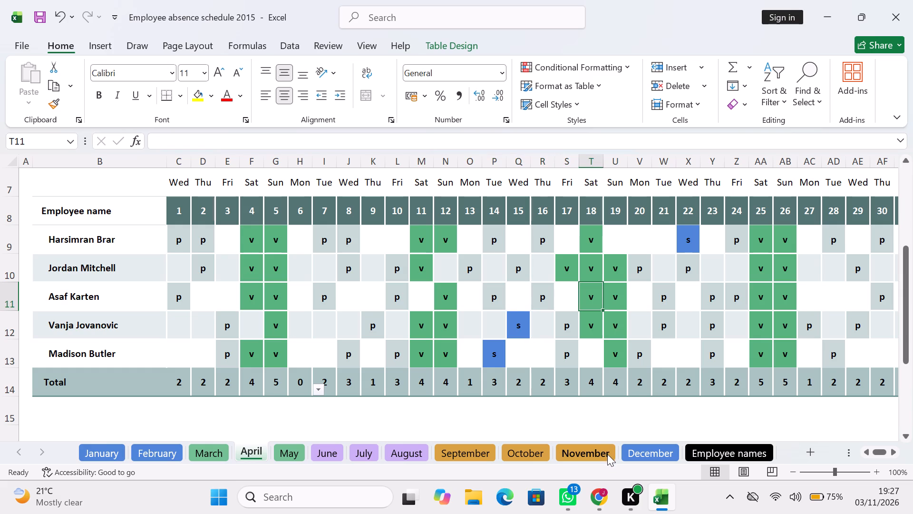
{"action": "key", "text": "Right"}
{"action": "key", "text": "Right"}
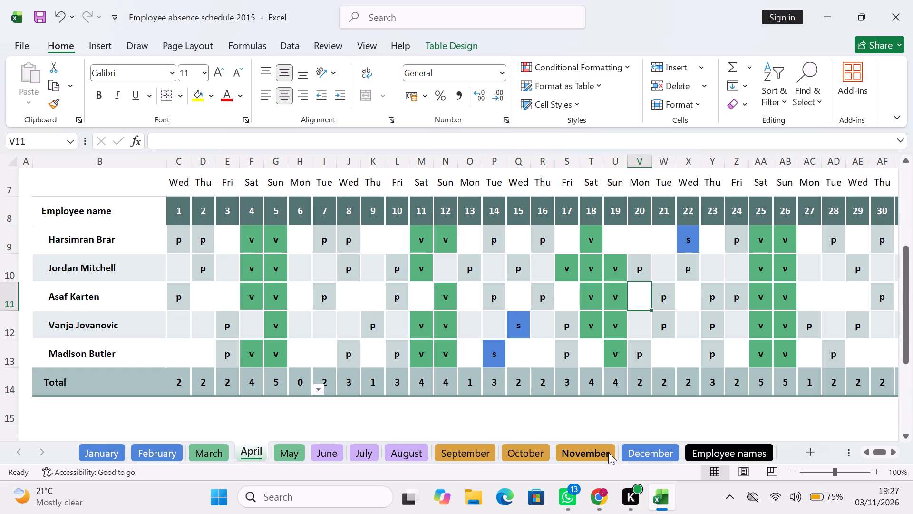
{"action": "key", "text": "Left"}
{"action": "key", "text": "Left"}
{"action": "key", "text": "Left"}
{"action": "key", "text": "Left"}
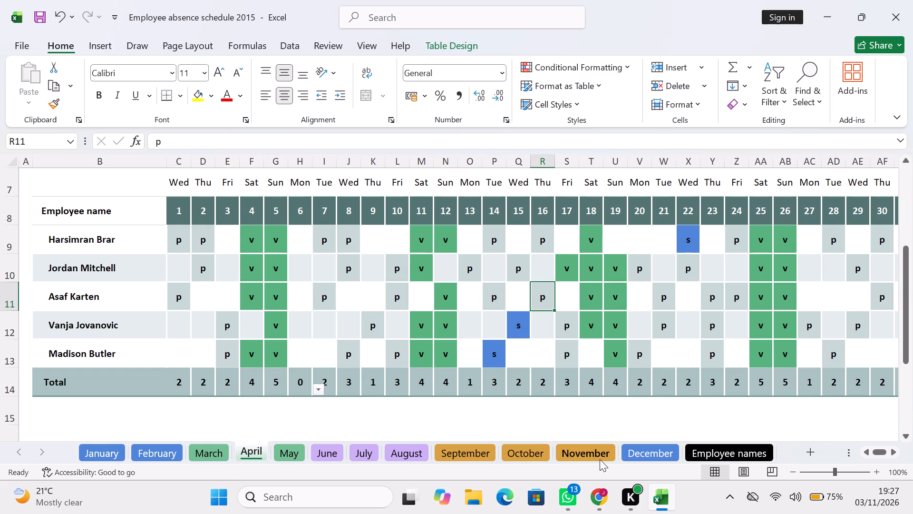
Review the third employee's absence entries from 17 to 24 April and back to 18 April.
{"action": "key", "text": "Right"}
{"action": "key", "text": "Right"}
{"action": "key", "text": "Right"}
{"action": "key", "text": "Right"}
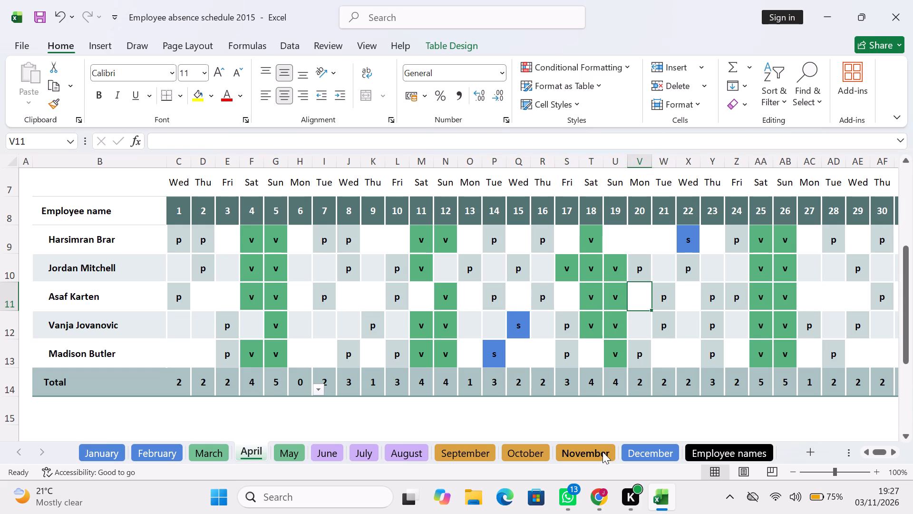
{"action": "key", "text": "Right"}
{"action": "key", "text": "Right"}
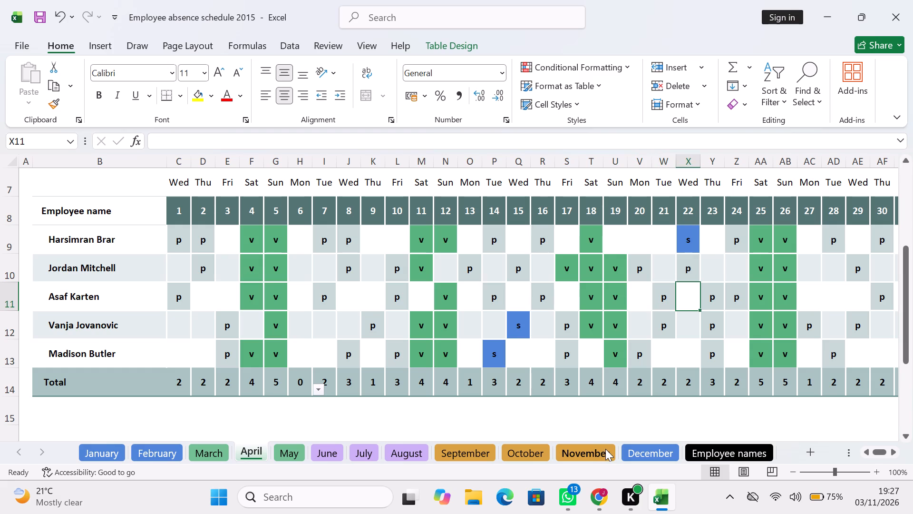
{"action": "key", "text": "Right"}
{"action": "key", "text": "Right"}
{"action": "key", "text": "Left"}
{"action": "key", "text": "Left"}
{"action": "key", "text": "Left"}
{"action": "key", "text": "Left"}
{"action": "key", "text": "Left"}
{"action": "key", "text": "Left"}
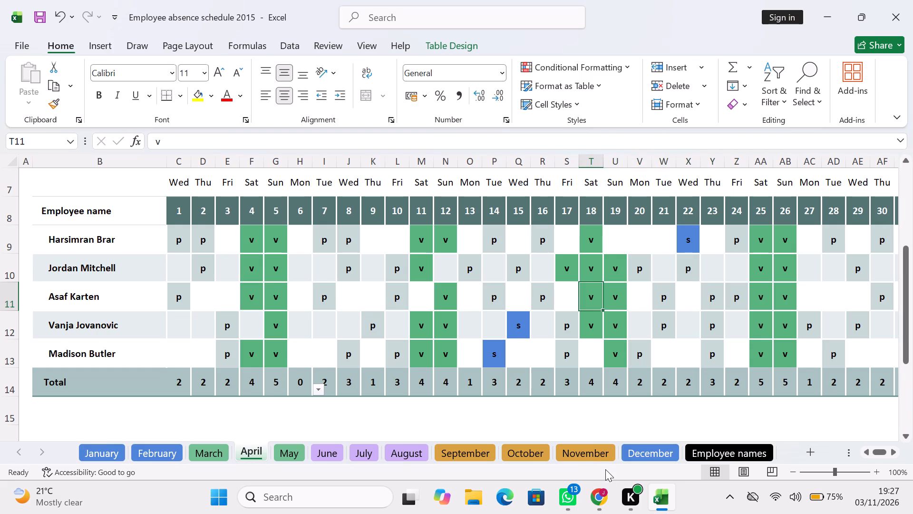
Recheck the third employee's absence entries from 18 April back to 14 April.
{"action": "key", "text": "Up"}
{"action": "key", "text": "Down"}
{"action": "key", "text": "Left"}
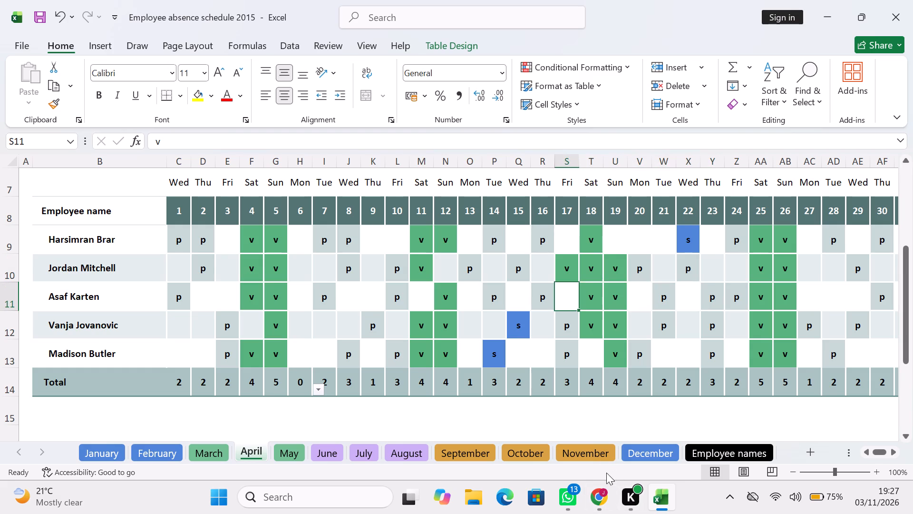
{"action": "key", "text": "Left"}
{"action": "key", "text": "Left"}
{"action": "key", "text": "Right"}
{"action": "key", "text": "Left"}
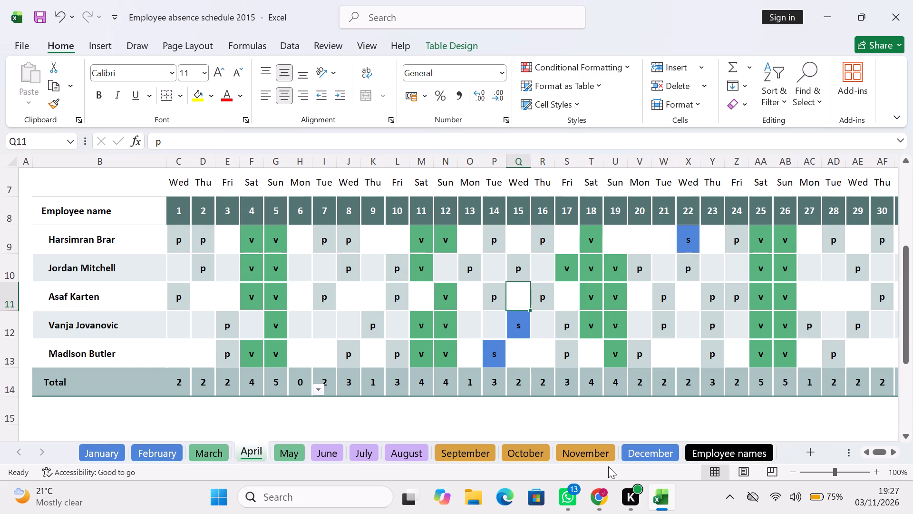
{"action": "key", "text": "Left"}
{"action": "key", "text": "Right"}
{"action": "key", "text": "Right"}
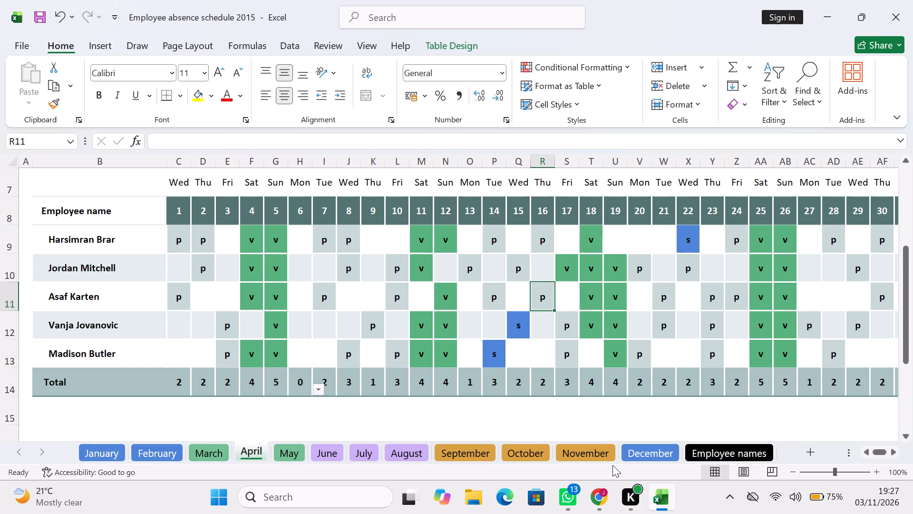
{"action": "key", "text": "Left"}
{"action": "key", "text": "Left"}
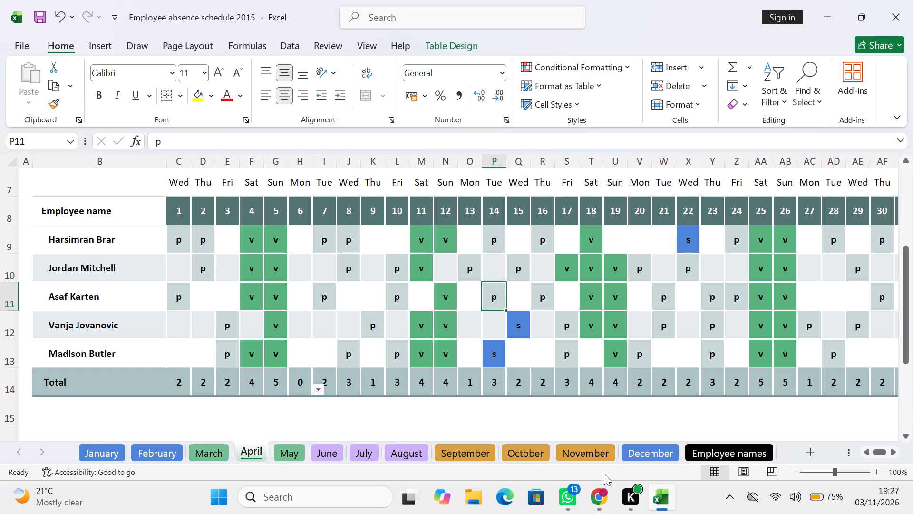
Check the daily totals from 15 April back to 9 April against the employees' entries.
{"action": "key", "text": "Right"}
{"action": "key", "text": "Down"}
{"action": "key", "text": "Down"}
{"action": "key", "text": "Down"}
{"action": "key", "text": "Down"}
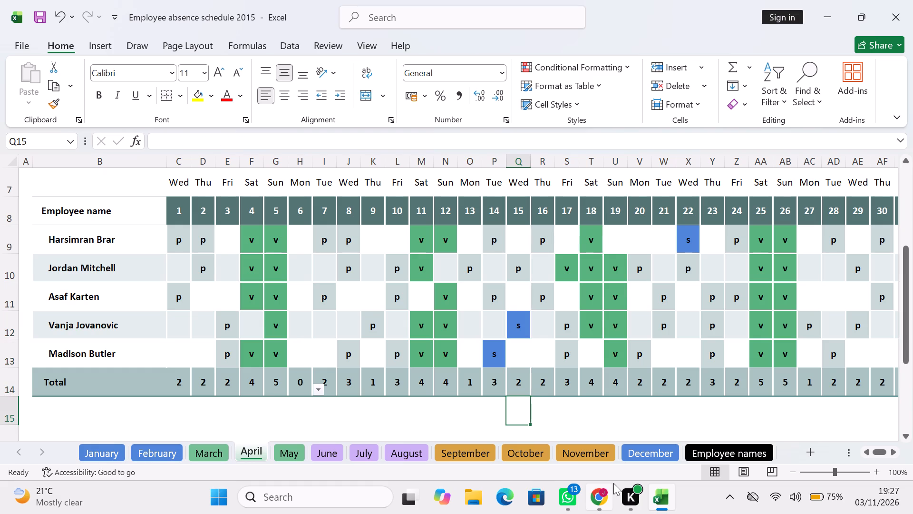
{"action": "key", "text": "Left"}
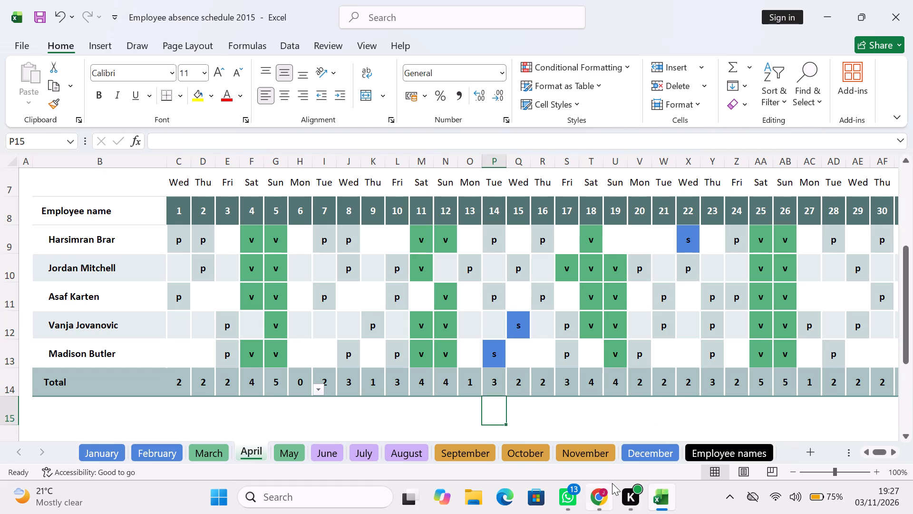
{"action": "key", "text": "Left"}
{"action": "key", "text": "Left"}
{"action": "key", "text": "Right"}
{"action": "key", "text": "Left"}
{"action": "key", "text": "Left"}
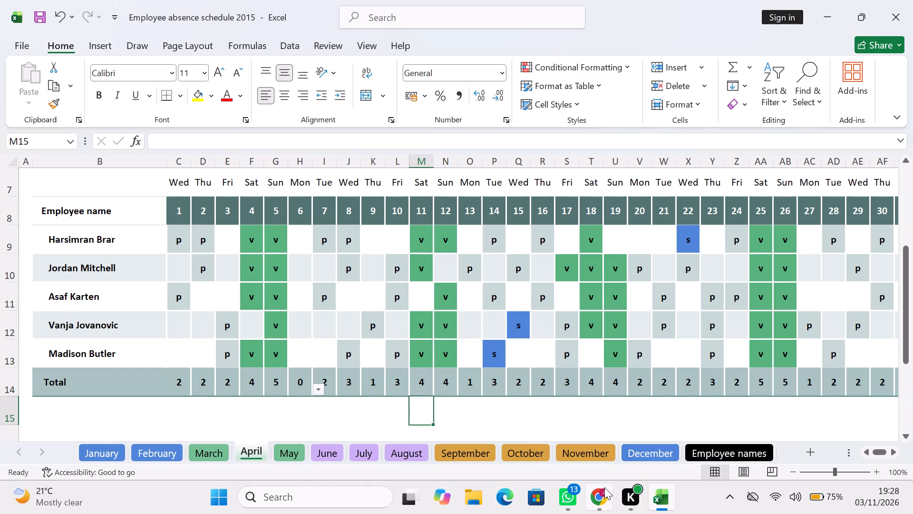
{"action": "key", "text": "Left"}
{"action": "key", "text": "Left"}
{"action": "key", "text": "Right"}
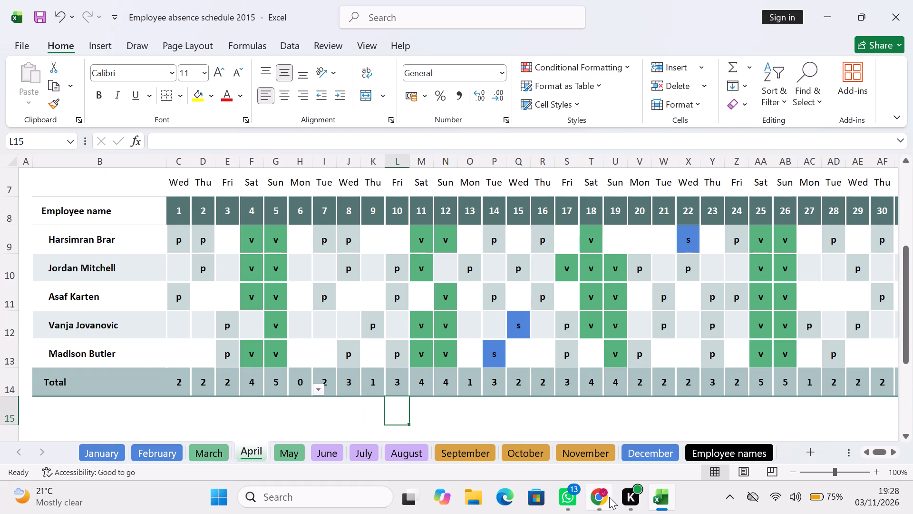
Check the third employee's entries for 10 to 14 April and the fourth employee's entries for 12 to 14 April.
{"action": "key", "text": "Up"}
{"action": "key", "text": "Up"}
{"action": "key", "text": "Up"}
{"action": "key", "text": "Up"}
{"action": "key", "text": "Right"}
{"action": "key", "text": "Right"}
{"action": "key", "text": "Right"}
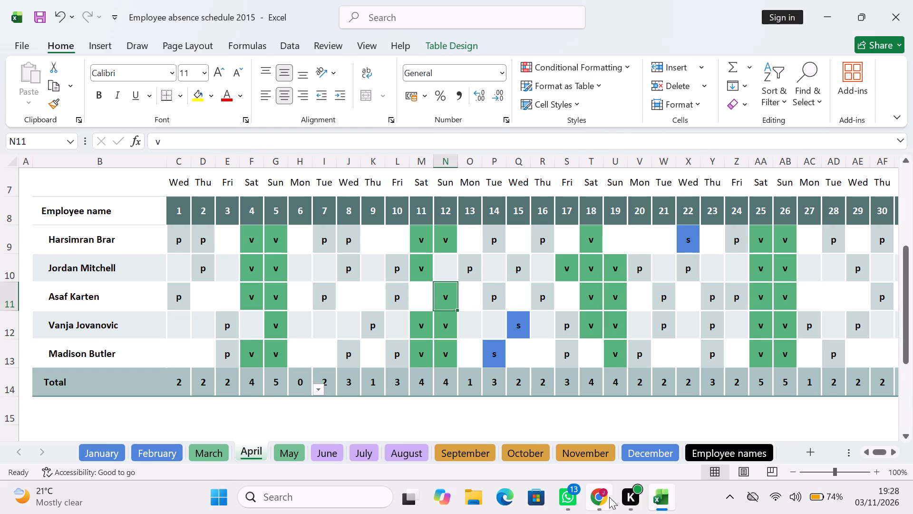
{"action": "key", "text": "Right"}
{"action": "key", "text": "Left"}
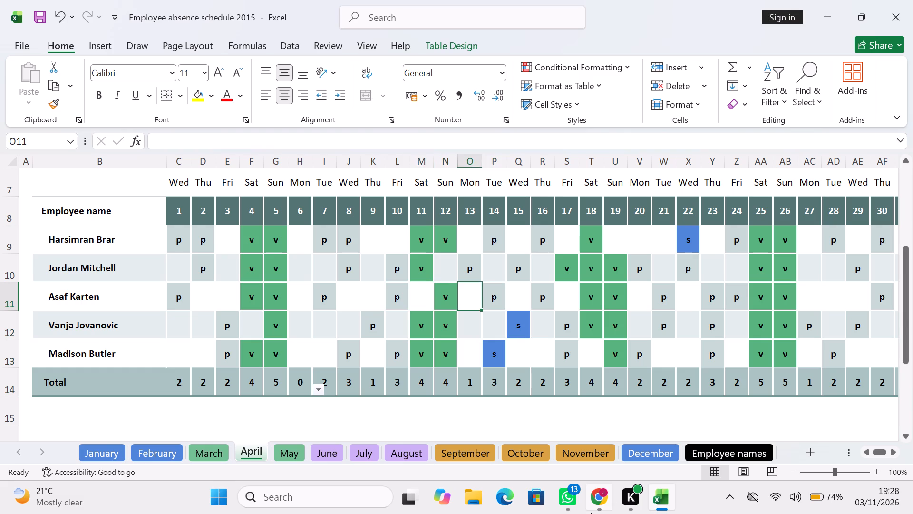
{"action": "key", "text": "Right"}
{"action": "key", "text": "Left"}
{"action": "key", "text": "Left"}
{"action": "key", "text": "Down"}
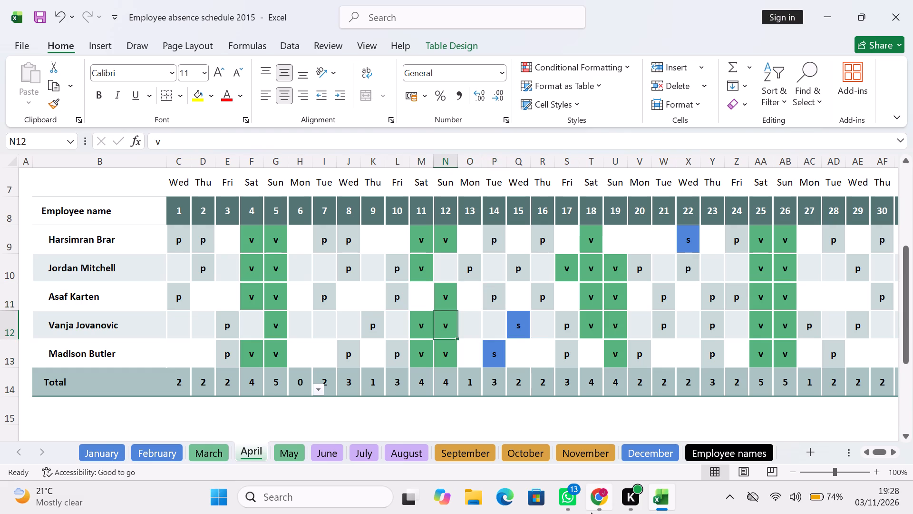
{"action": "key", "text": "Right"}
{"action": "key", "text": "Right"}
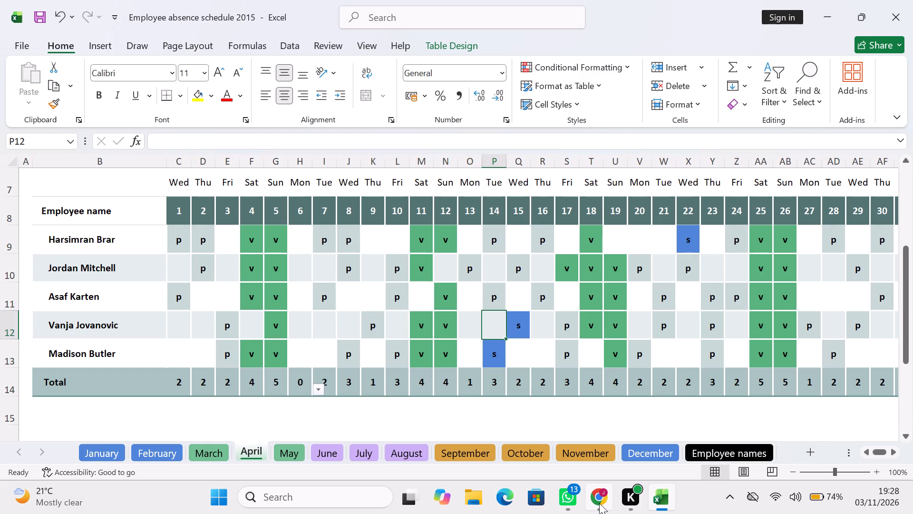
Check the fourth employee's entries for 14 to 16 April and the daily totals for 13 to 15 April.
{"action": "key", "text": "Right"}
{"action": "key", "text": "Right"}
{"action": "key", "text": "Left"}
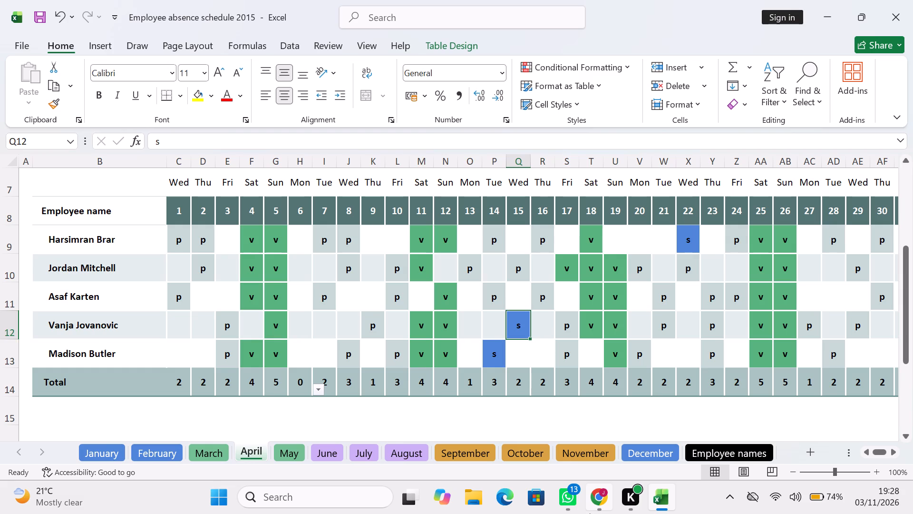
{"action": "key", "text": "Down"}
{"action": "key", "text": "Down"}
{"action": "key", "text": "Left"}
{"action": "key", "text": "Left"}
{"action": "key", "text": "Up"}
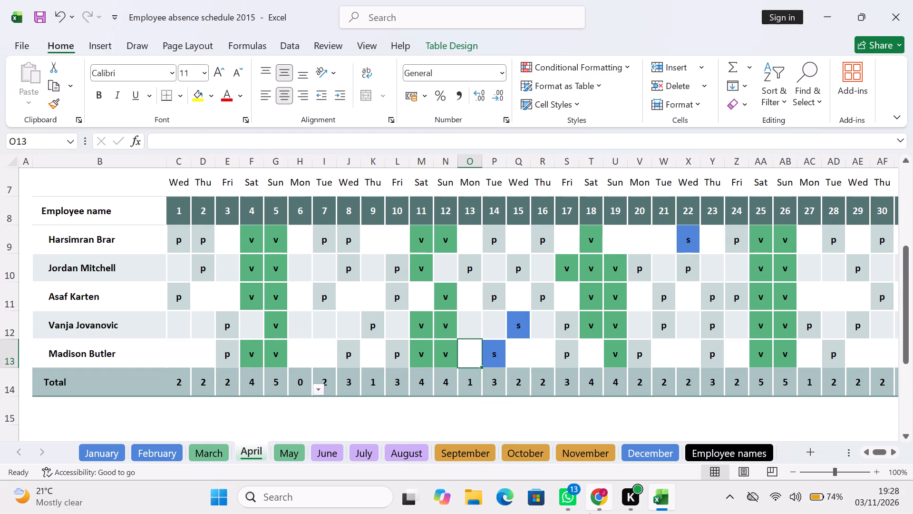
Review the fifth employee's absence entries between 10 and 14 April.
{"action": "key", "text": "Left"}
{"action": "key", "text": "Left"}
{"action": "key", "text": "Left"}
{"action": "key", "text": "Right"}
{"action": "key", "text": "Right"}
{"action": "key", "text": "Right"}
{"action": "key", "text": "Down"}
{"action": "key", "text": "Up"}
{"action": "key", "text": "Left"}
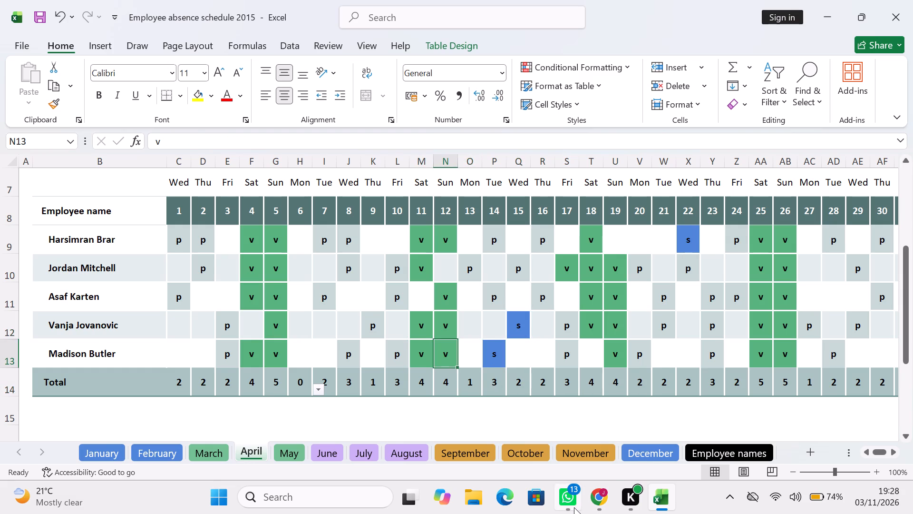
{"action": "key", "text": "Right"}
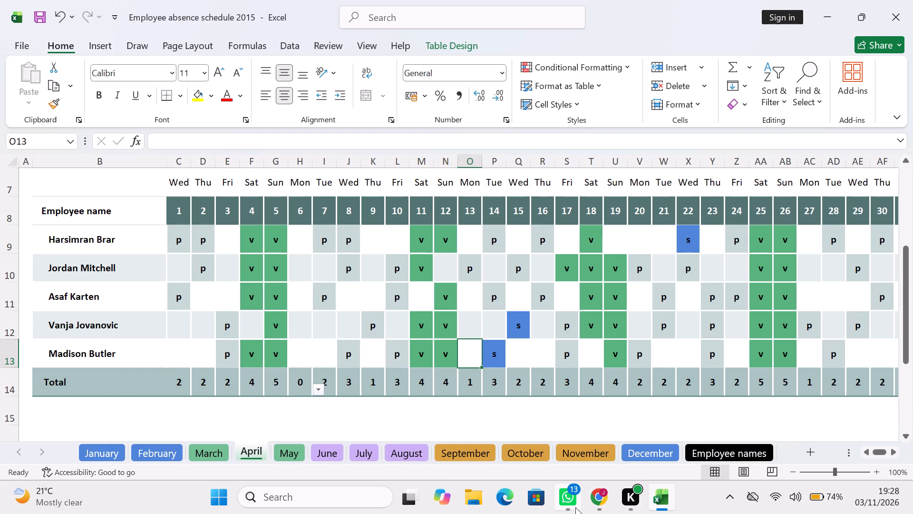
{"action": "key", "text": "Left"}
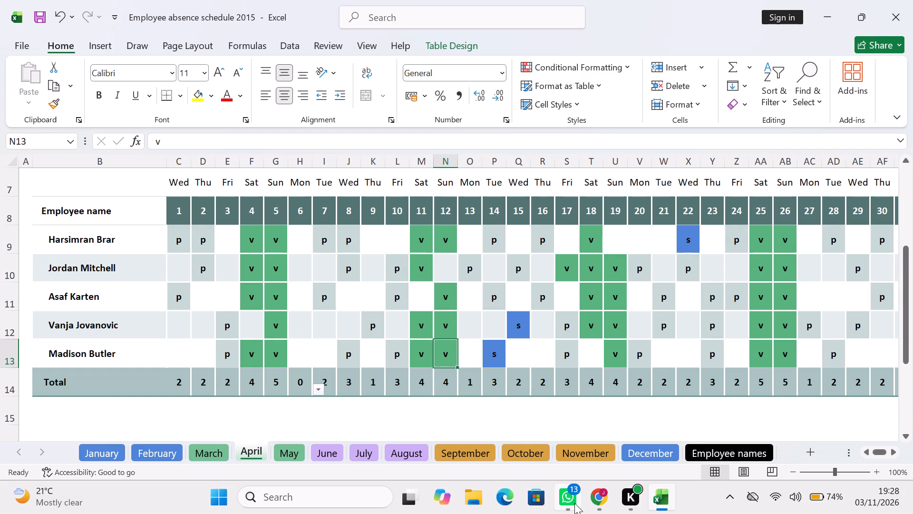
{"action": "key", "text": "Right"}
{"action": "key", "text": "Right"}
{"action": "key", "text": "Left"}
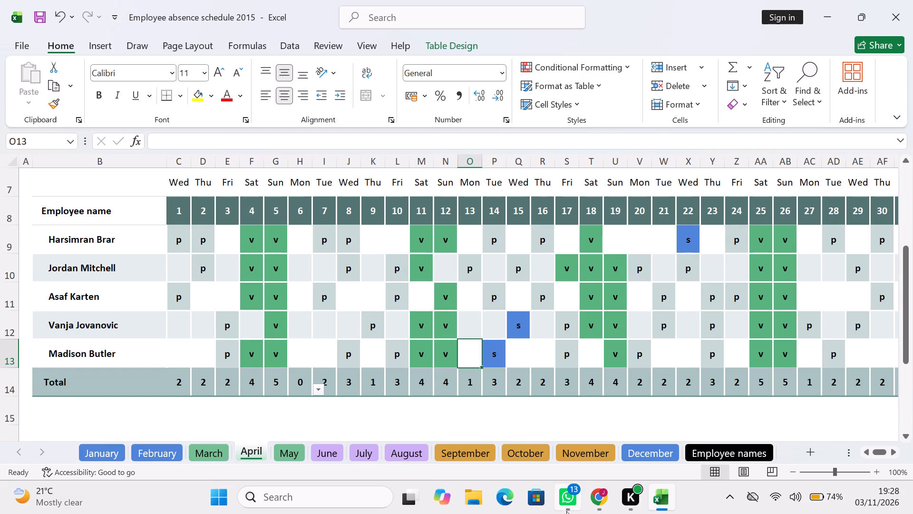
Recheck the fifth employee's entries for 14 to 16 April against the 14 April daily total.
{"action": "key", "text": "Right"}
{"action": "key", "text": "Right"}
{"action": "key", "text": "Right"}
{"action": "key", "text": "Left"}
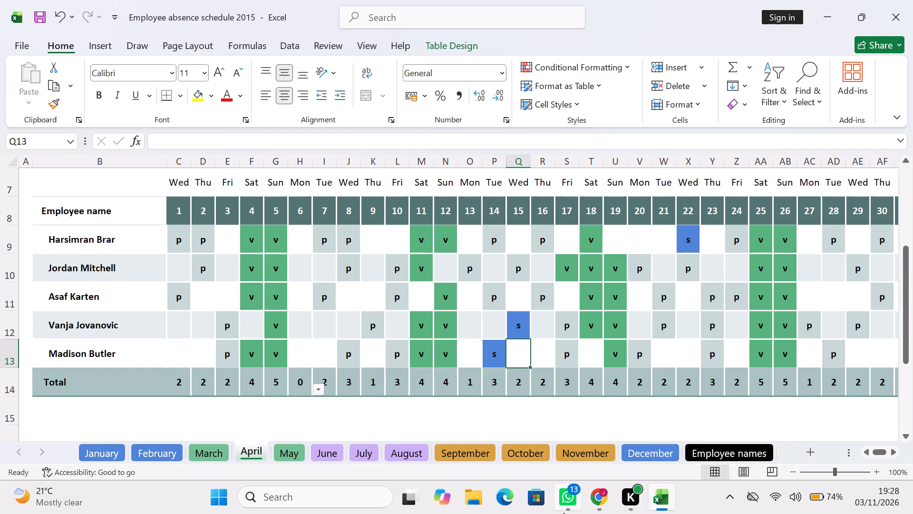
{"action": "key", "text": "Left"}
{"action": "key", "text": "Right"}
{"action": "key", "text": "Left"}
{"action": "key", "text": "Right"}
{"action": "key", "text": "Right"}
{"action": "key", "text": "Left"}
{"action": "key", "text": "Left"}
{"action": "key", "text": "Down"}
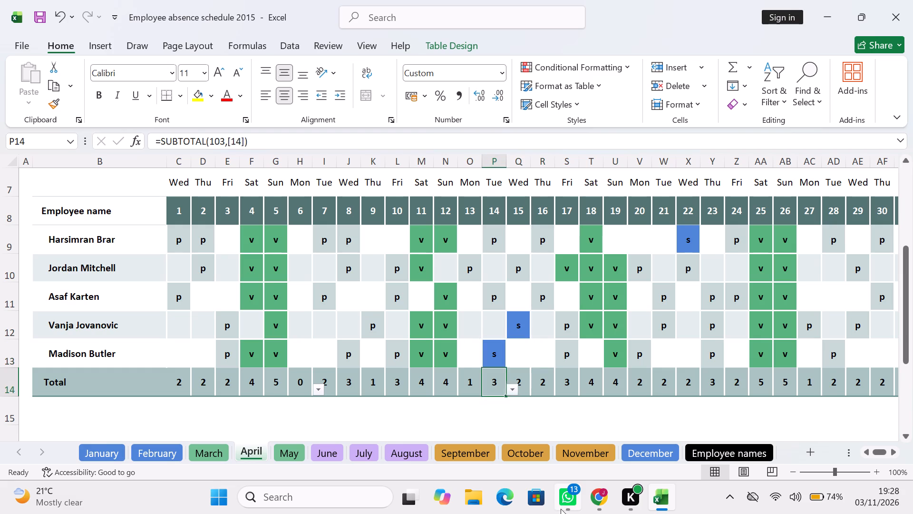
Review the fourth employee's entries from 12 back to 5 April and the fifth employee's entries from 5 back to 1 April.
{"action": "key", "text": "Left"}
{"action": "key", "text": "Left"}
{"action": "key", "text": "Up"}
{"action": "key", "text": "Up"}
{"action": "key", "text": "Left"}
{"action": "key", "text": "Left"}
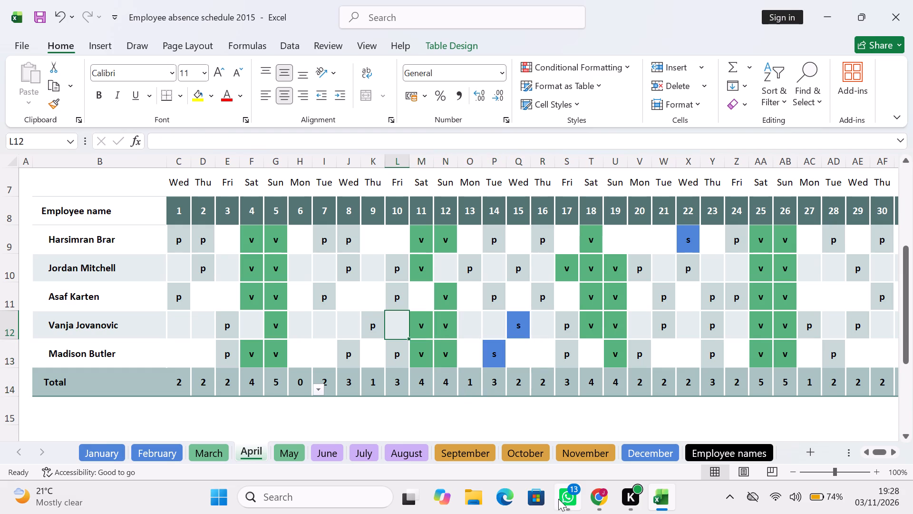
{"action": "key", "text": "Left"}
{"action": "key", "text": "Left"}
{"action": "key", "text": "Left"}
{"action": "key", "text": "Left"}
{"action": "key", "text": "Left"}
{"action": "key", "text": "Down"}
{"action": "key", "text": "Left"}
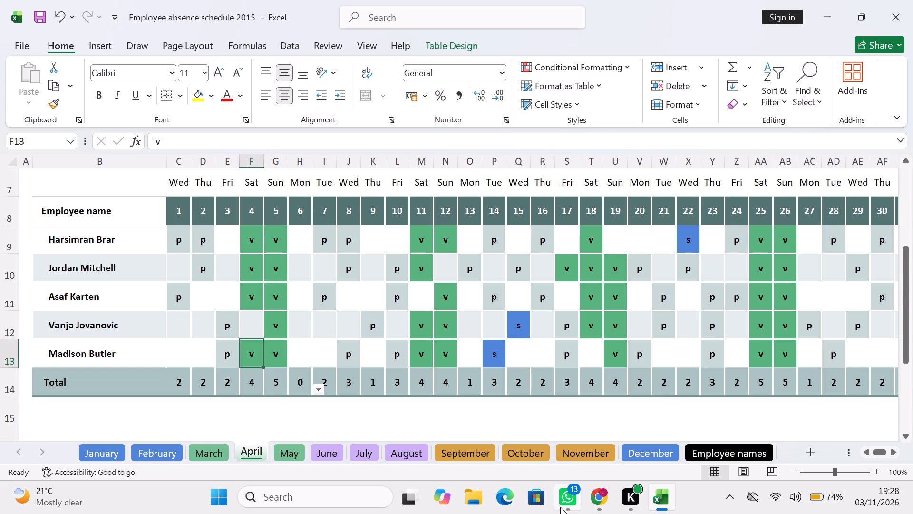
{"action": "key", "text": "Left"}
{"action": "key", "text": "Left"}
{"action": "key", "text": "Left"}
{"action": "key", "text": "Right"}
Compare the second and third employees' absence entries for 2 to 4 April.
{"action": "key", "text": "Up"}
{"action": "key", "text": "Up"}
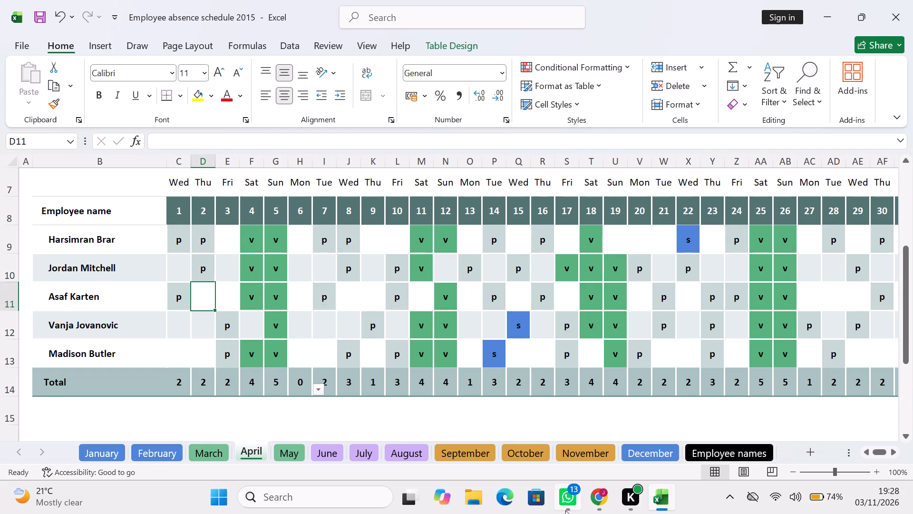
{"action": "key", "text": "Up"}
{"action": "key", "text": "Right"}
{"action": "key", "text": "Right"}
{"action": "key", "text": "Down"}
{"action": "key", "text": "Left"}
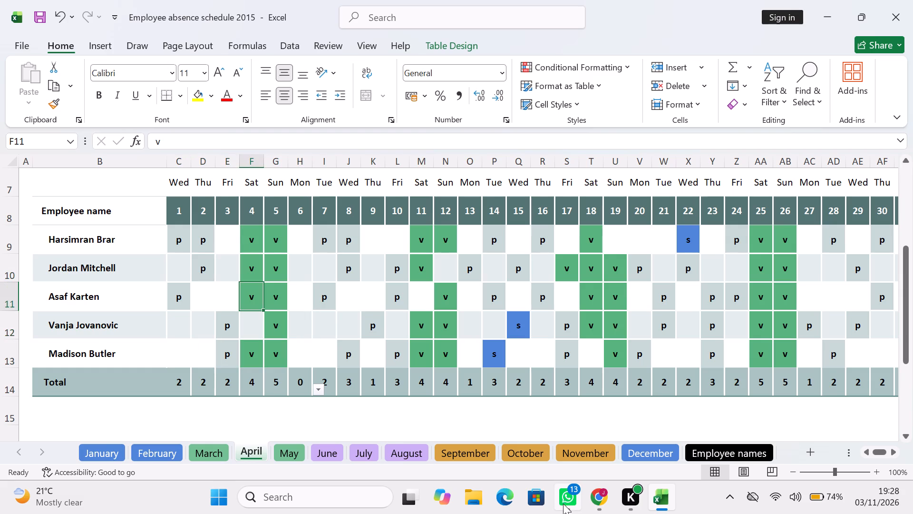
{"action": "key", "text": "Left"}
{"action": "key", "text": "Up"}
{"action": "key", "text": "Right"}
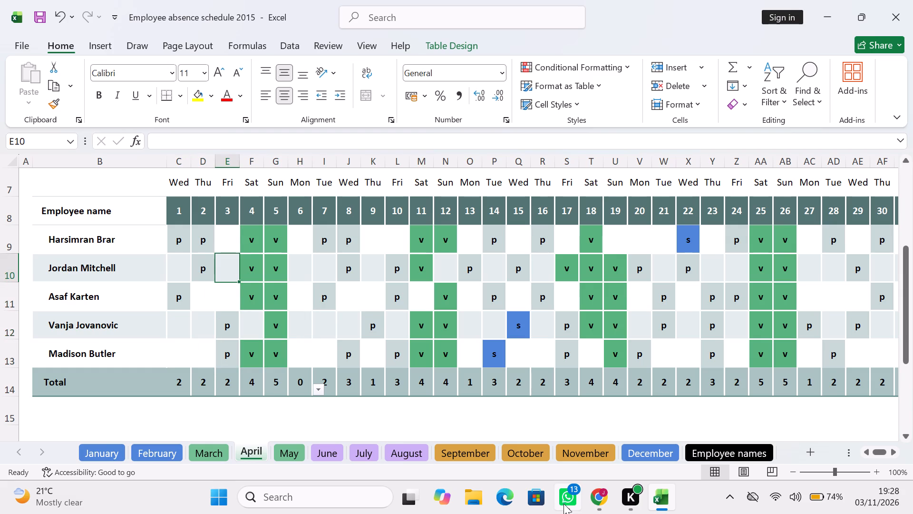
Review the first employee's absence entries from 3 to 10 April.
{"action": "key", "text": "Up"}
{"action": "key", "text": "Right"}
{"action": "key", "text": "Right"}
{"action": "key", "text": "Right"}
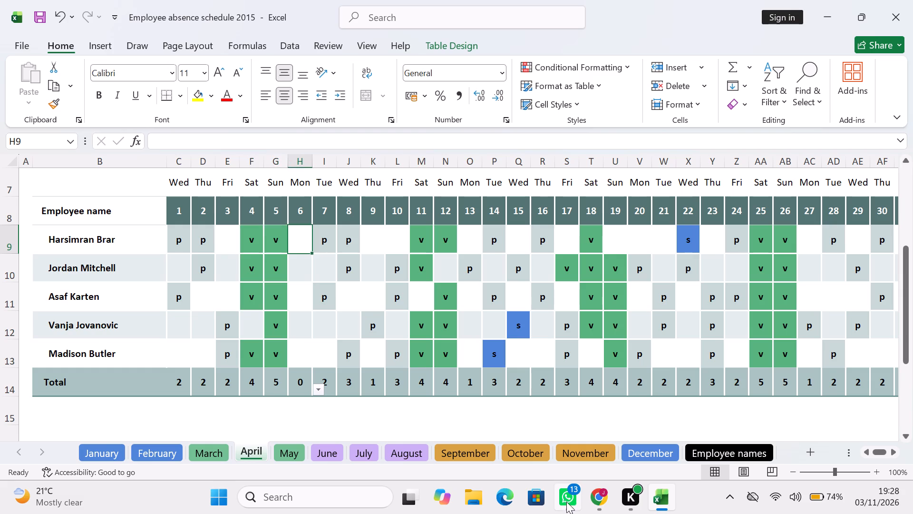
{"action": "key", "text": "Right"}
{"action": "key", "text": "Right"}
{"action": "key", "text": "Right"}
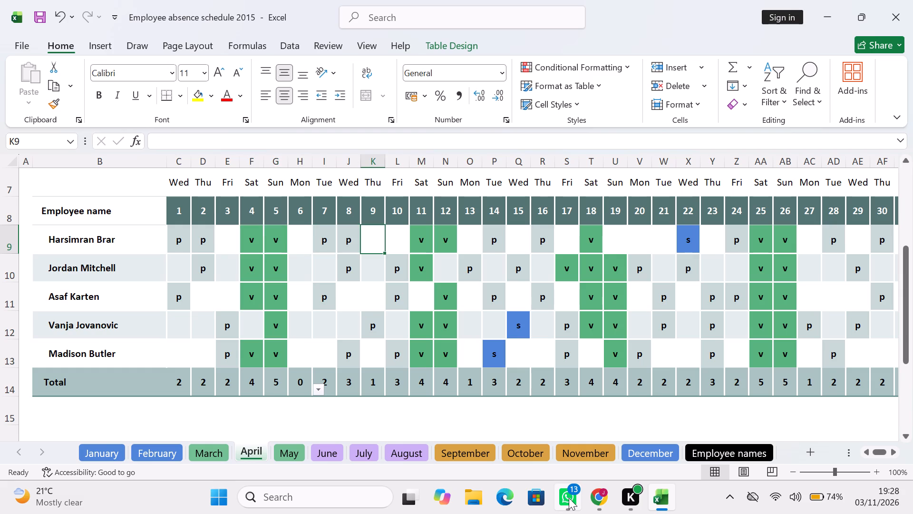
{"action": "key", "text": "Right"}
{"action": "key", "text": "Left"}
{"action": "key", "text": "Left"}
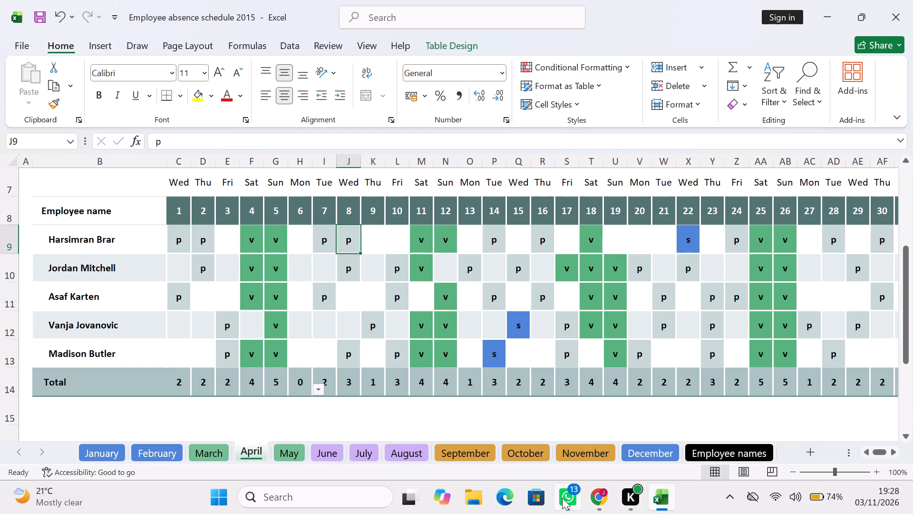
{"action": "key", "text": "Left"}
{"action": "key", "text": "Right"}
{"action": "key", "text": "Right"}
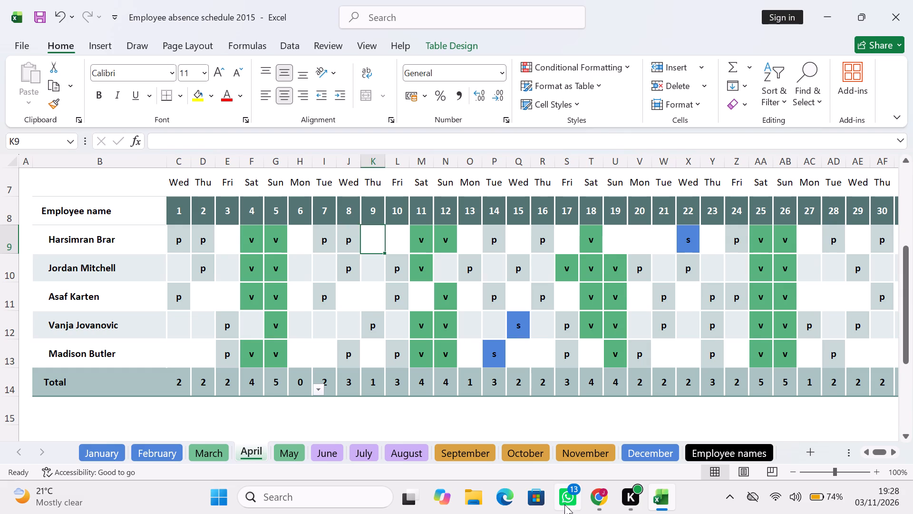
{"action": "key", "text": "Right"}
Check the third employee's entries from 10 back to 7 April and the second employee's entries from 8 back to 5 April.
{"action": "key", "text": "Down"}
{"action": "key", "text": "Down"}
{"action": "key", "text": "Left"}
{"action": "key", "text": "Left"}
{"action": "key", "text": "Left"}
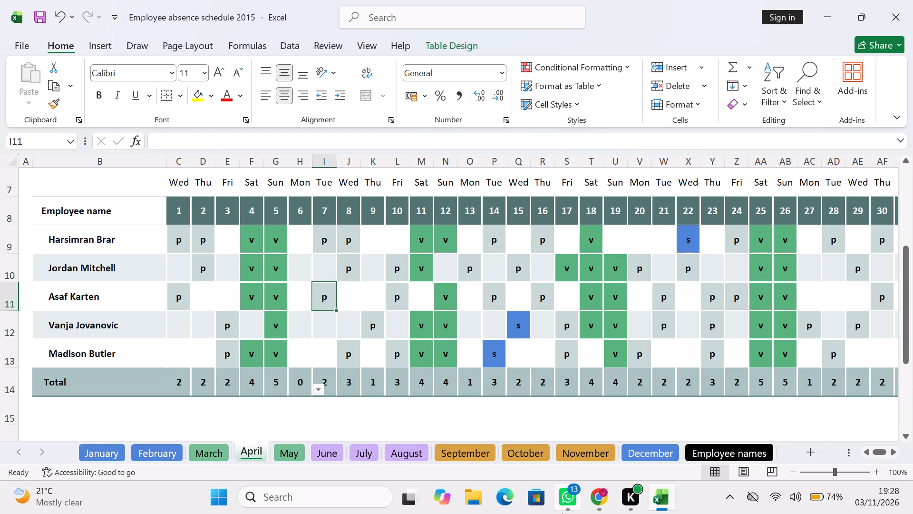
{"action": "key", "text": "Up"}
{"action": "key", "text": "Right"}
{"action": "key", "text": "Left"}
{"action": "key", "text": "Left"}
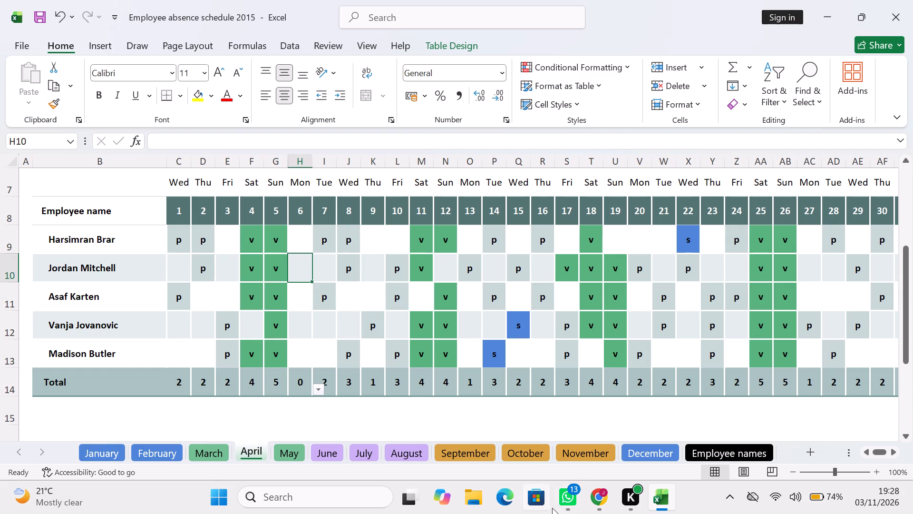
{"action": "key", "text": "Left"}
{"action": "key", "text": "Up"}
{"action": "key", "text": "Down"}
{"action": "key", "text": "Down"}
{"action": "key", "text": "Up"}
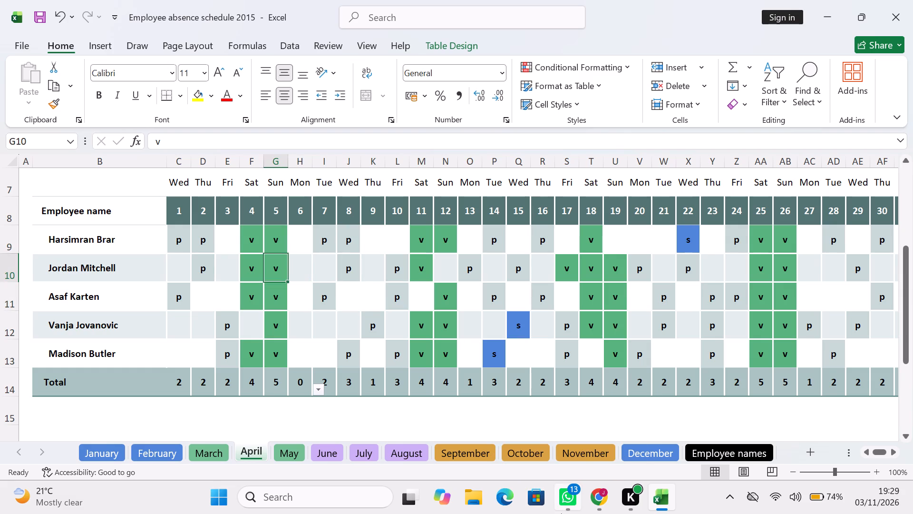
Recheck the second employee's entries for 5 to 9 April and the other employees' entries for 8 April.
{"action": "key", "text": "Right"}
{"action": "key", "text": "Right"}
{"action": "key", "text": "Right"}
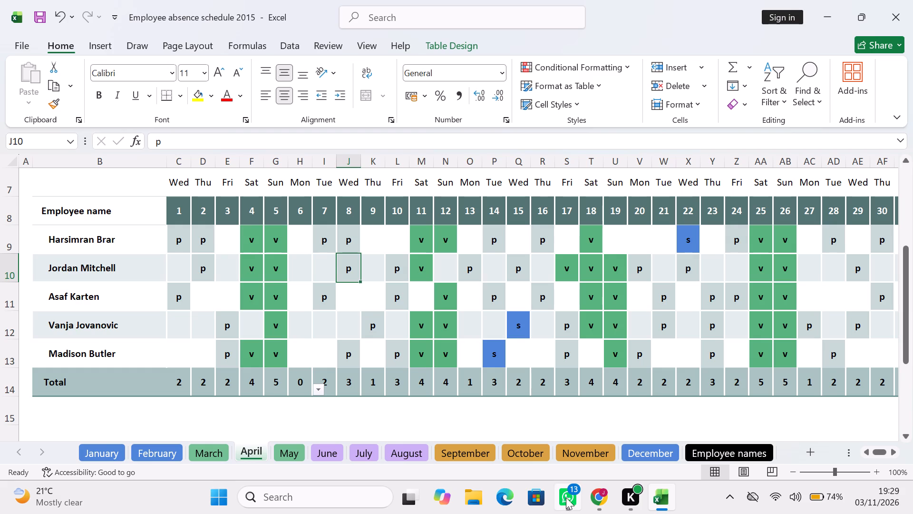
{"action": "key", "text": "Left"}
{"action": "key", "text": "Left"}
{"action": "key", "text": "Left"}
{"action": "key", "text": "Right"}
{"action": "key", "text": "Right"}
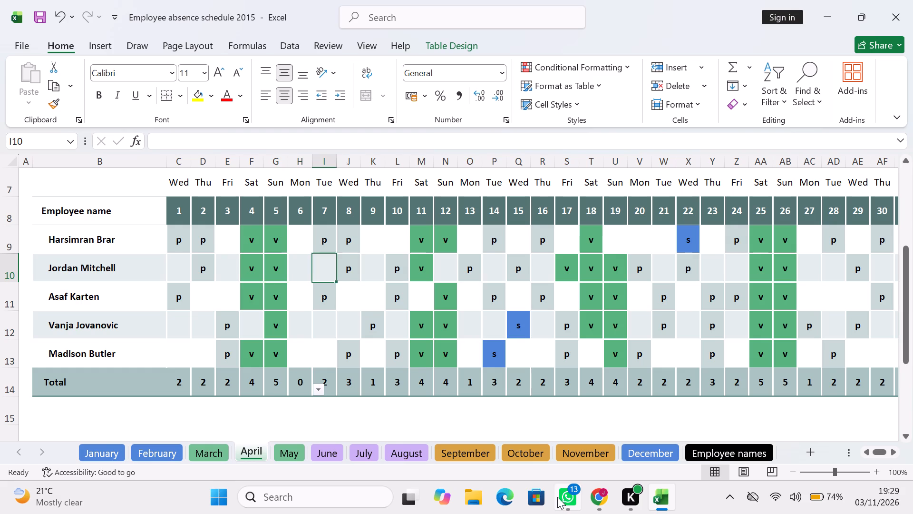
{"action": "key", "text": "Right"}
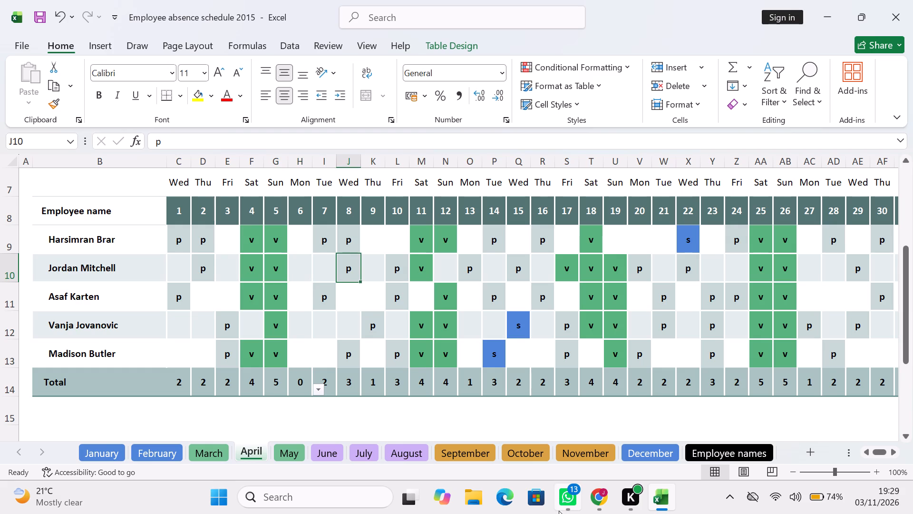
{"action": "key", "text": "Right"}
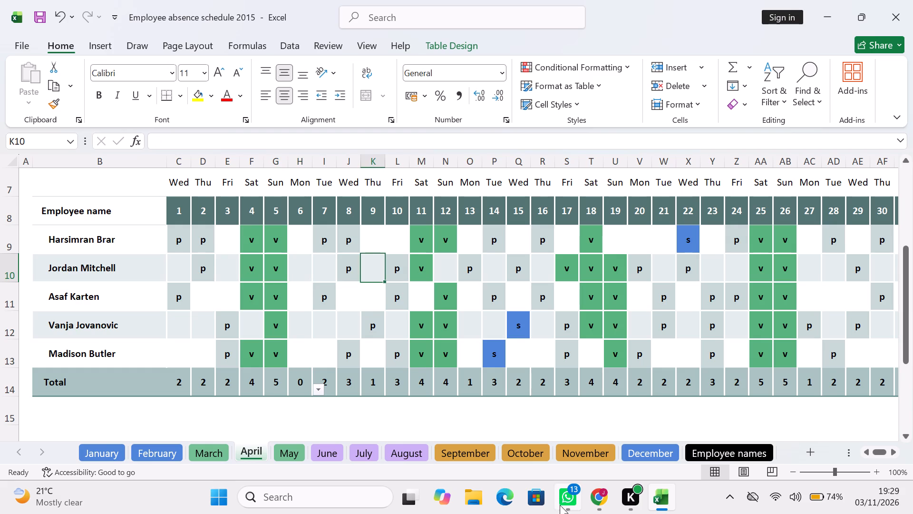
{"action": "key", "text": "Left"}
{"action": "key", "text": "Down"}
{"action": "key", "text": "Down"}
{"action": "key", "text": "Down"}
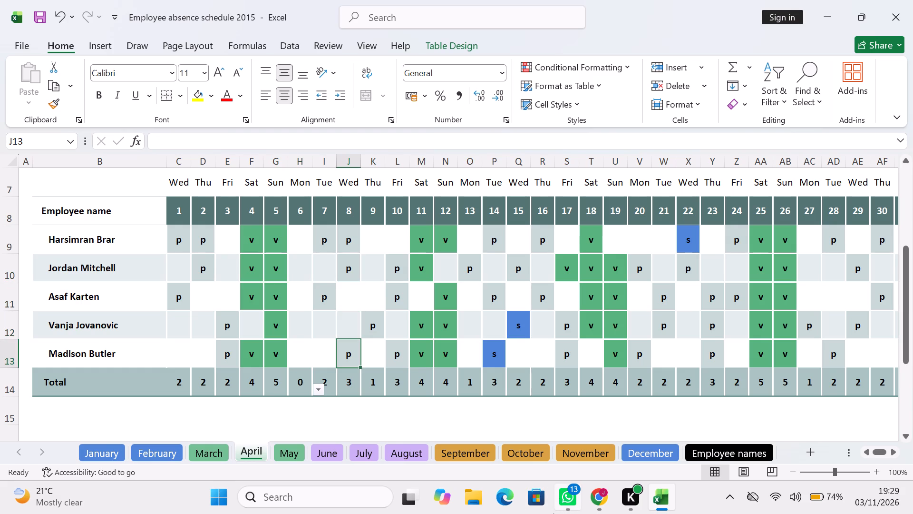
{"action": "key", "text": "Up"}
{"action": "key", "text": "Up"}
Review the third employee's absence entries from 7 to 13 April.
{"action": "key", "text": "Left"}
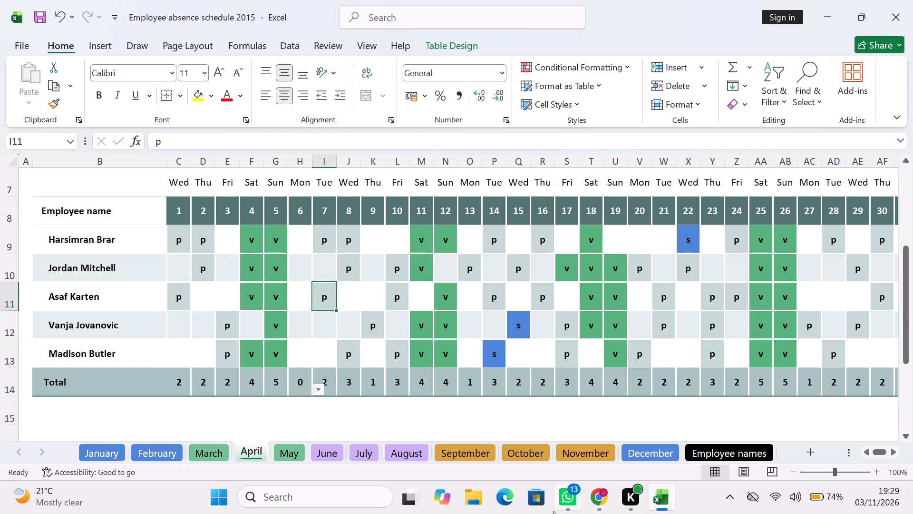
{"action": "key", "text": "Right"}
{"action": "key", "text": "Right"}
{"action": "key", "text": "Right"}
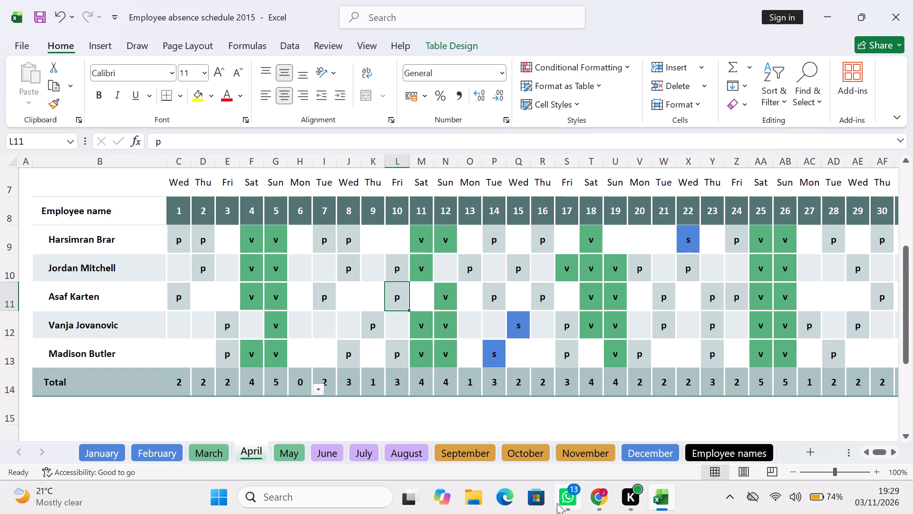
{"action": "key", "text": "Right"}
{"action": "key", "text": "Right"}
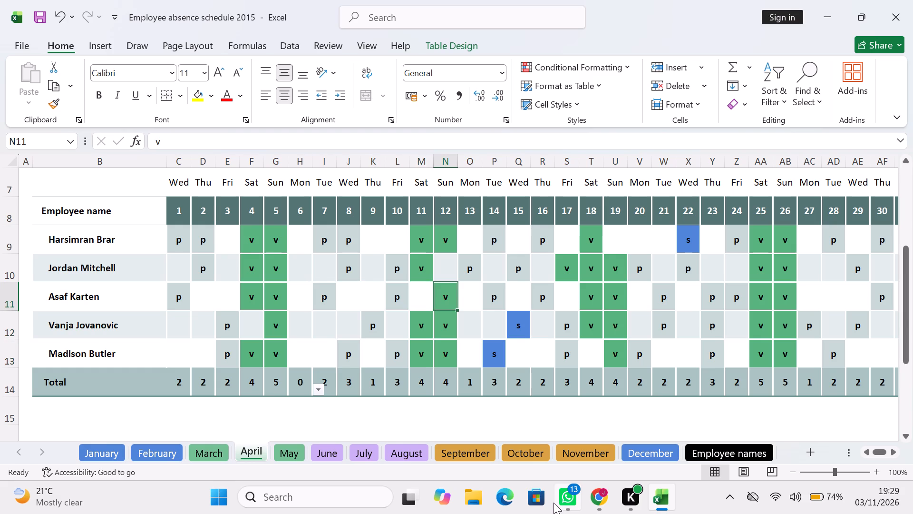
{"action": "key", "text": "Right"}
{"action": "key", "text": "Left"}
{"action": "key", "text": "Right"}
{"action": "key", "text": "Left"}
{"action": "key", "text": "Left"}
{"action": "key", "text": "Right"}
{"action": "key", "text": "Right"}
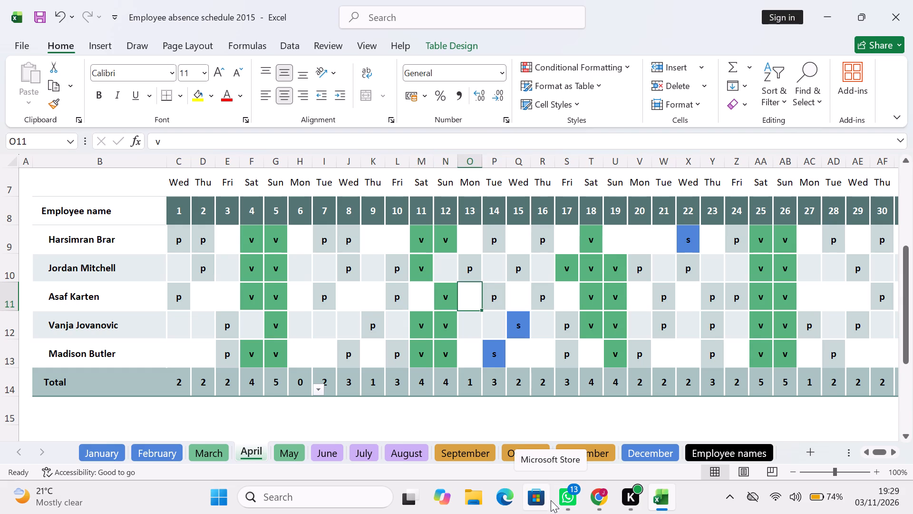
Review the third employee's absence entries from 13 back to 8 April.
{"action": "key", "text": "Right"}
{"action": "key", "text": "Right"}
{"action": "key", "text": "Left"}
{"action": "key", "text": "Left"}
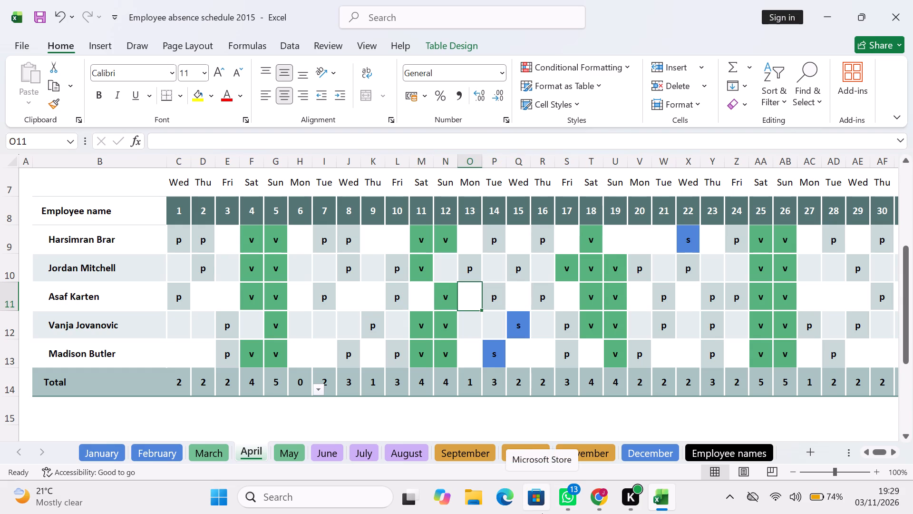
{"action": "key", "text": "Left"}
{"action": "key", "text": "Left"}
{"action": "key", "text": "Left"}
{"action": "key", "text": "Left"}
{"action": "key", "text": "Left"}
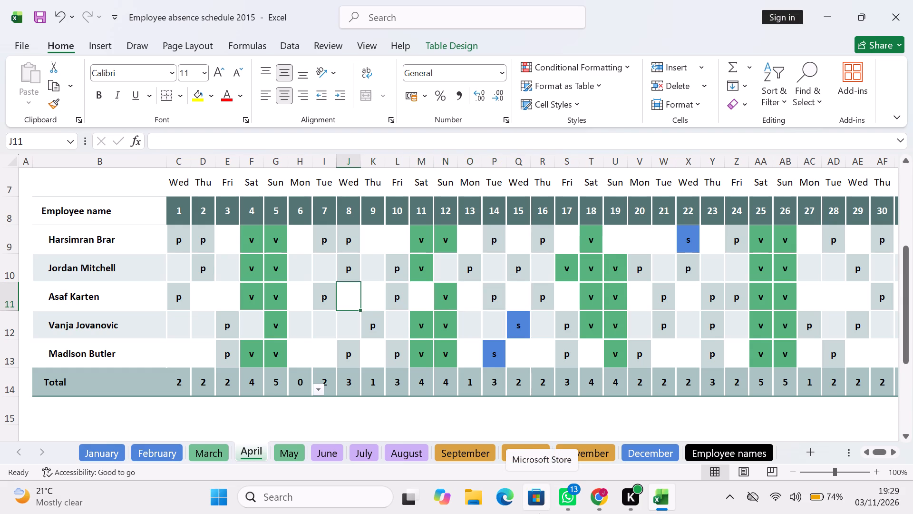
Check the fourth employee's absence entries from 9 back to 4 April.
{"action": "key", "text": "Down"}
{"action": "key", "text": "Down"}
{"action": "key", "text": "Up"}
{"action": "key", "text": "Right"}
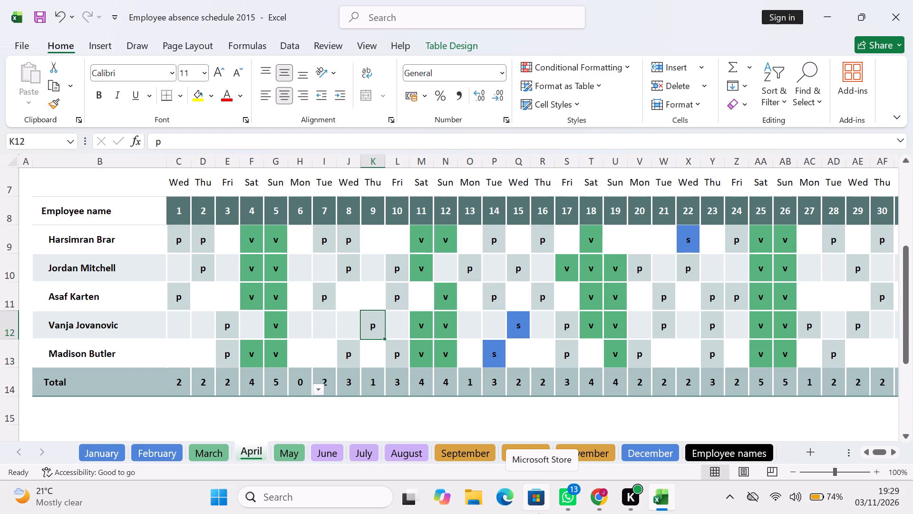
{"action": "key", "text": "Left"}
{"action": "key", "text": "Left"}
{"action": "key", "text": "Right"}
{"action": "key", "text": "Right"}
{"action": "key", "text": "Left"}
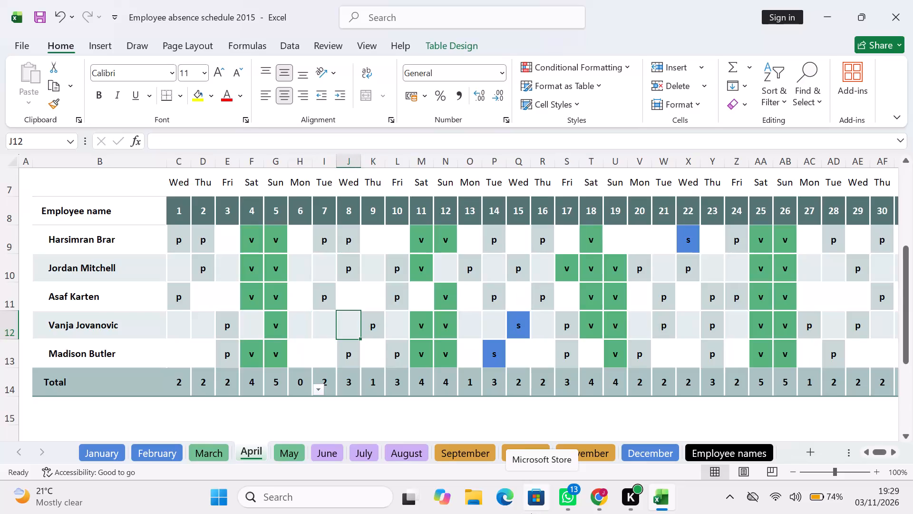
{"action": "key", "text": "Left"}
{"action": "key", "text": "Left"}
{"action": "key", "text": "Left"}
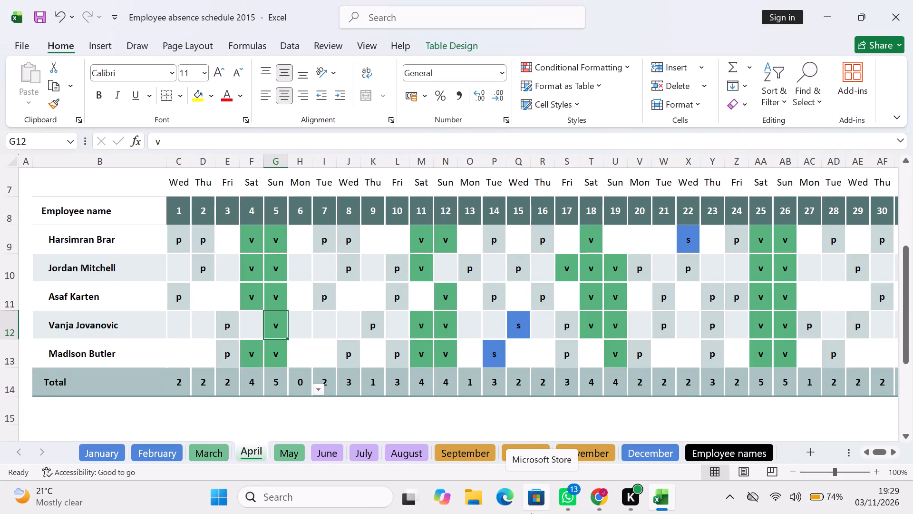
{"action": "key", "text": "Left"}
{"action": "key", "text": "Down"}
{"action": "key", "text": "Up"}
Recheck the third employee's absence entries from 4 to 10 April.
{"action": "key", "text": "Up"}
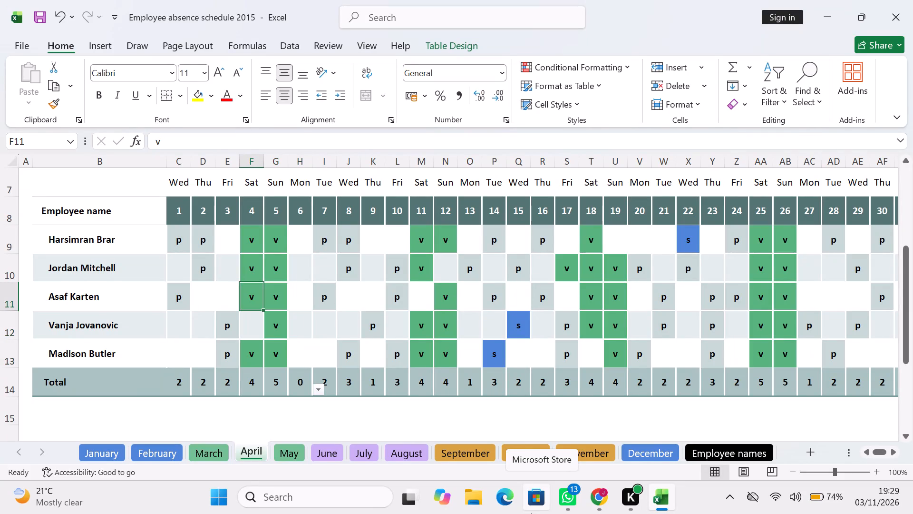
{"action": "key", "text": "Right"}
{"action": "key", "text": "Right"}
{"action": "key", "text": "Right"}
{"action": "key", "text": "Right"}
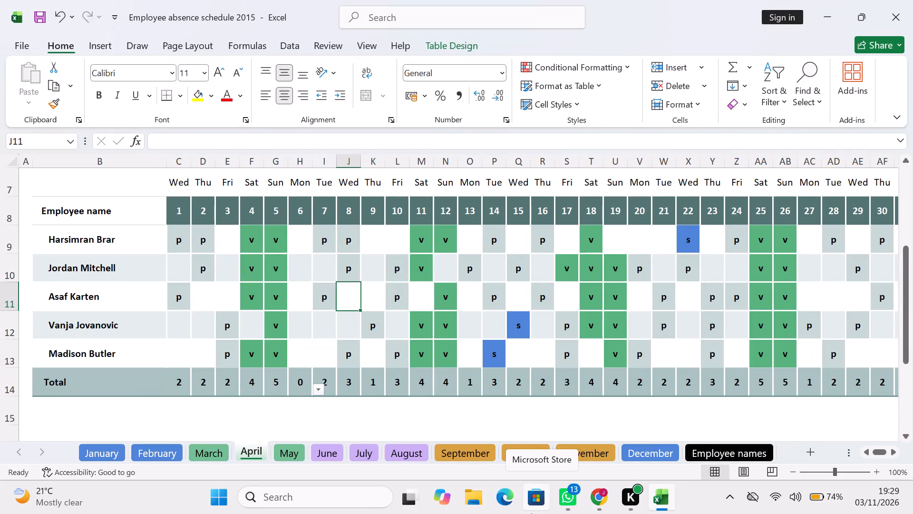
{"action": "key", "text": "Left"}
{"action": "key", "text": "Left"}
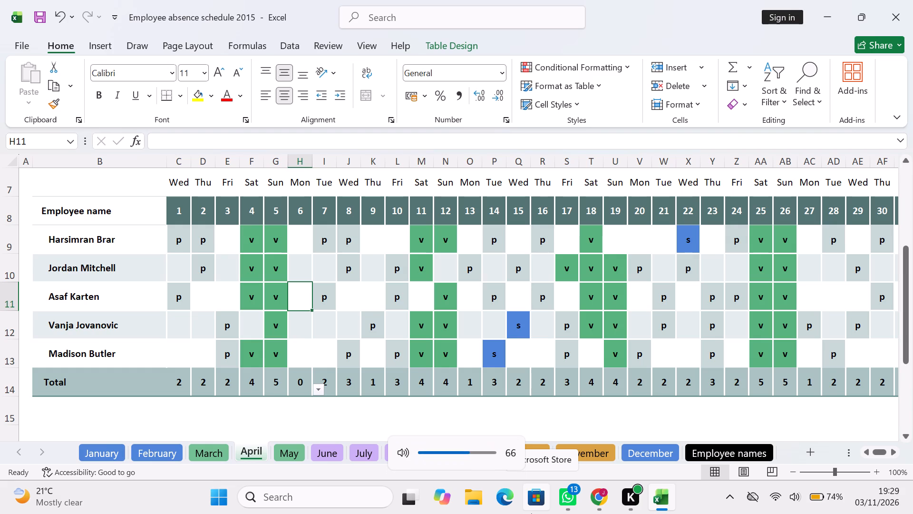
{"action": "key", "text": "Left"}
{"action": "key", "text": "Right"}
{"action": "key", "text": "Right"}
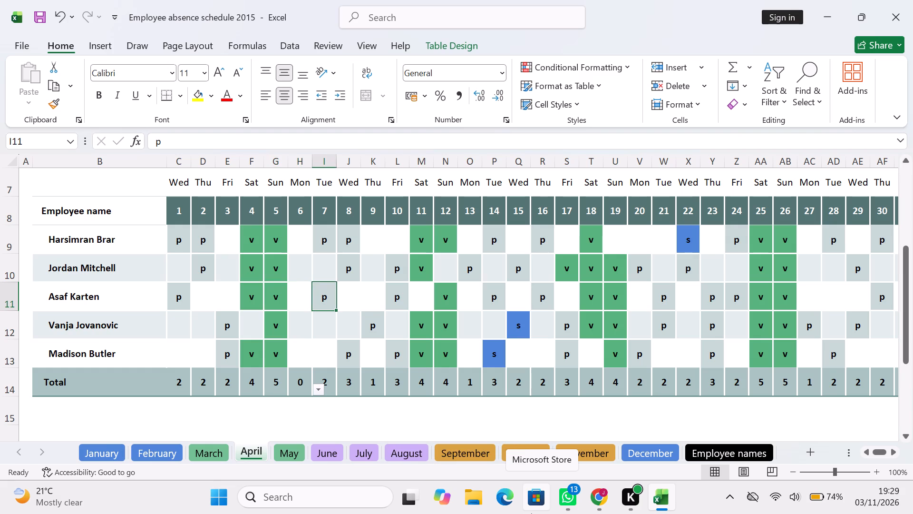
{"action": "key", "text": "Right"}
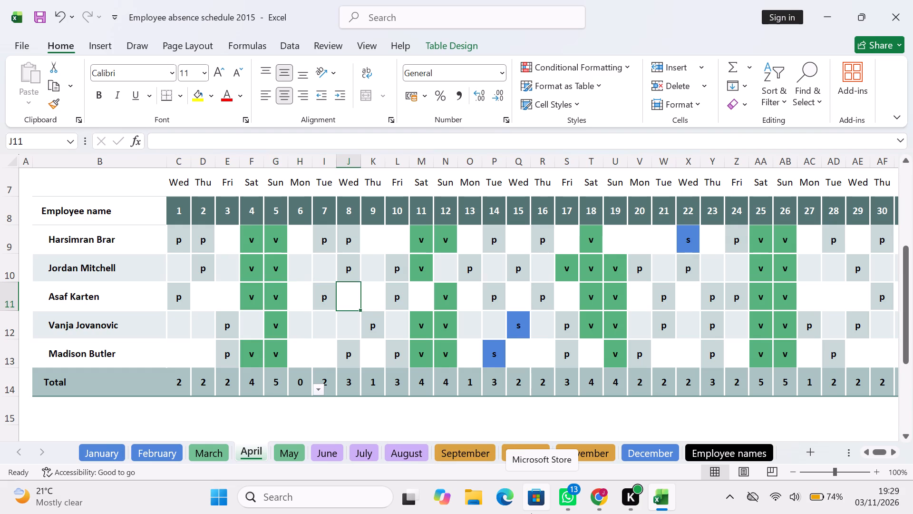
{"action": "key", "text": "Right"}
{"action": "key", "text": "Right"}
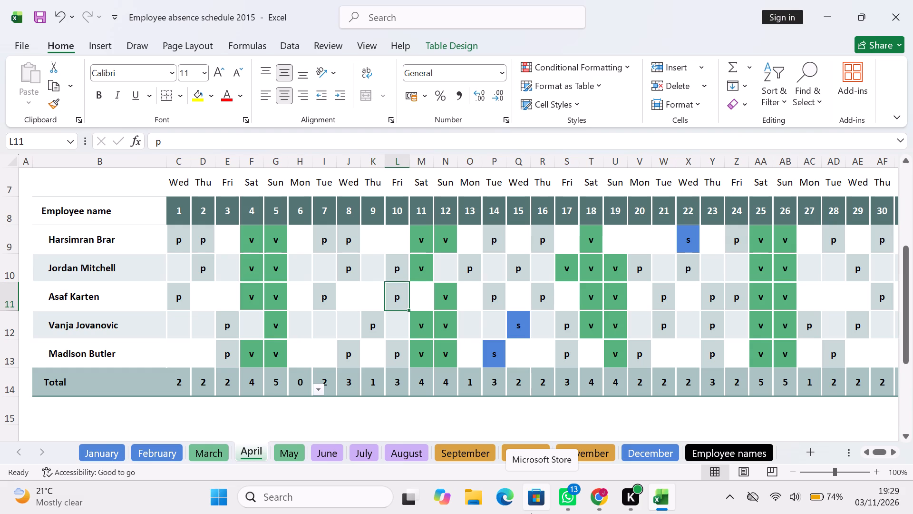
{"action": "key", "text": "Up"}
{"action": "key", "text": "Down"}
Review the fifth employee's absence entries from 8 back to 2 April.
{"action": "key", "text": "Down"}
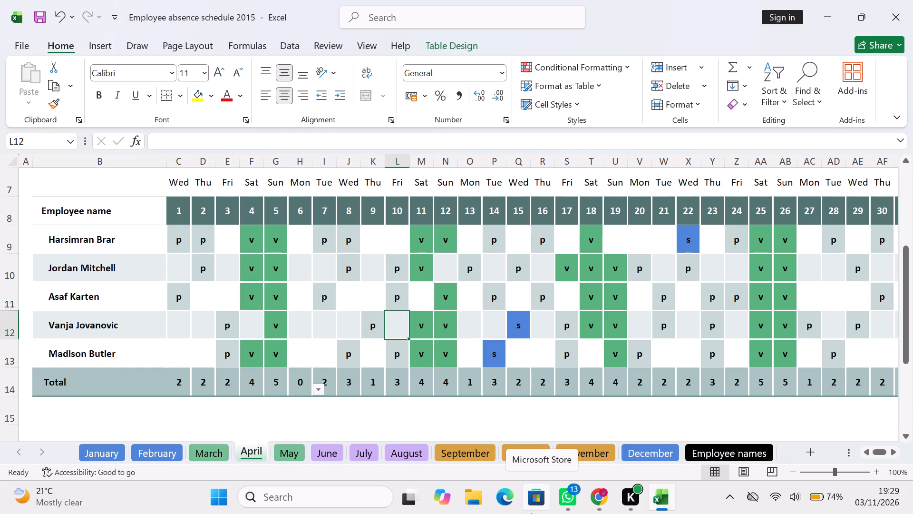
{"action": "key", "text": "Left"}
{"action": "key", "text": "Left"}
{"action": "key", "text": "Down"}
{"action": "key", "text": "Left"}
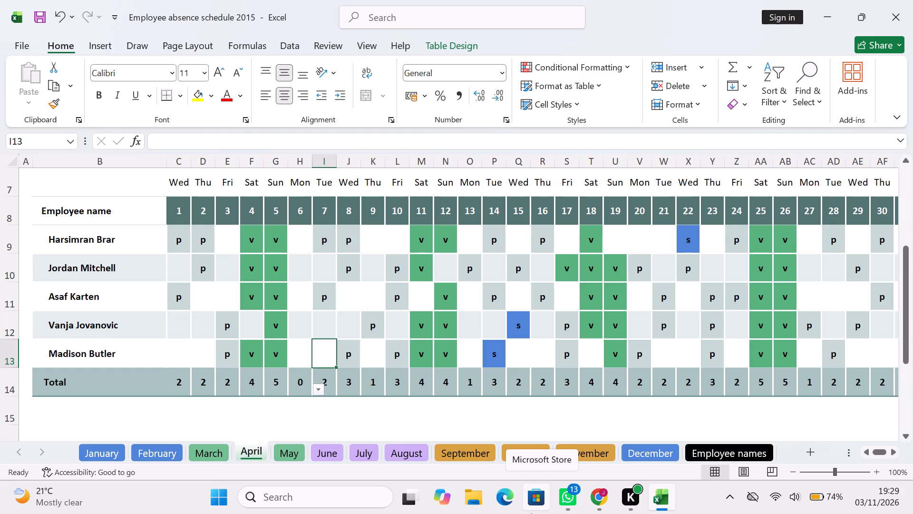
{"action": "key", "text": "Left"}
{"action": "key", "text": "Left"}
{"action": "key", "text": "Left"}
{"action": "key", "text": "Left"}
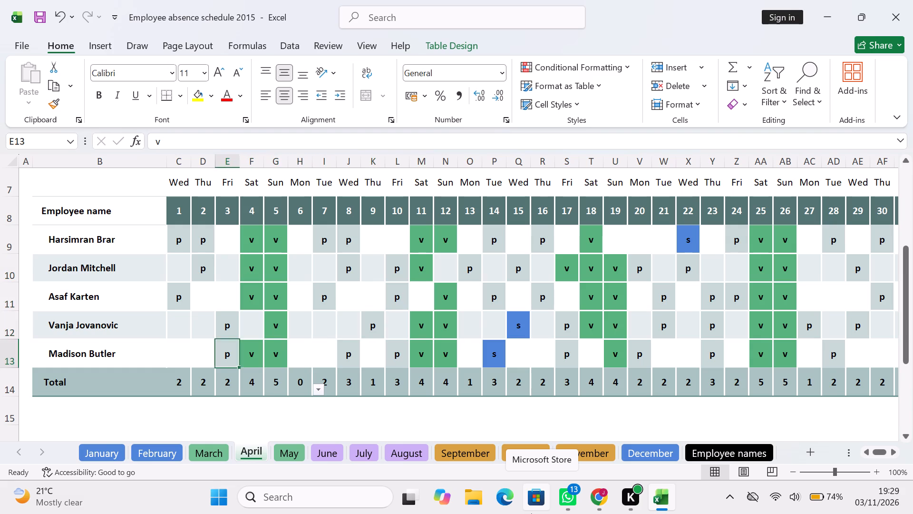
{"action": "key", "text": "Left"}
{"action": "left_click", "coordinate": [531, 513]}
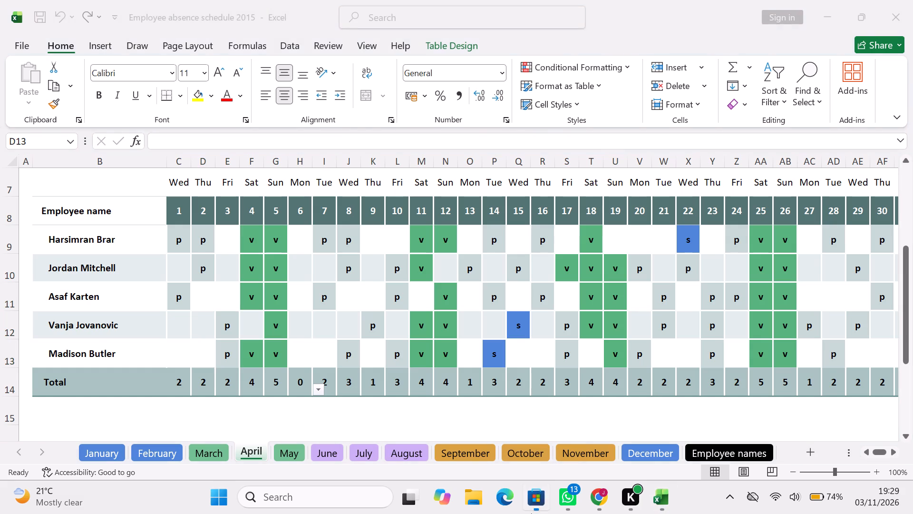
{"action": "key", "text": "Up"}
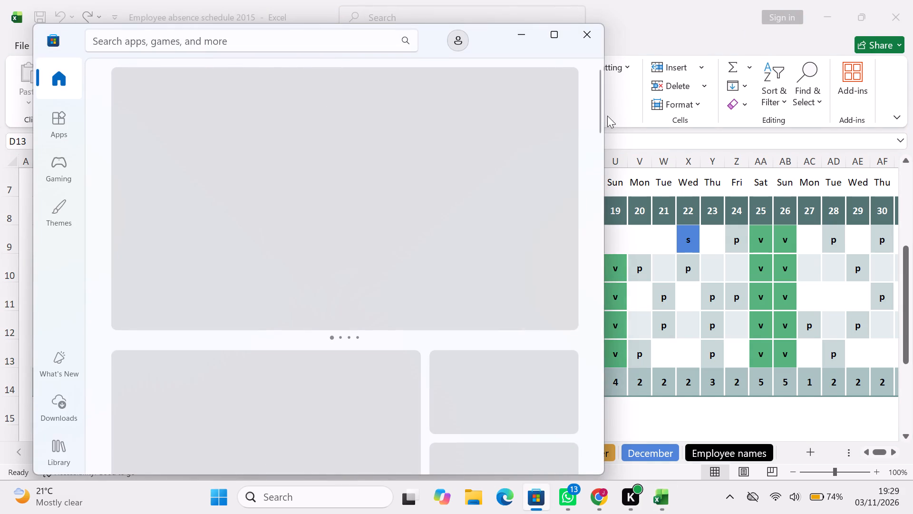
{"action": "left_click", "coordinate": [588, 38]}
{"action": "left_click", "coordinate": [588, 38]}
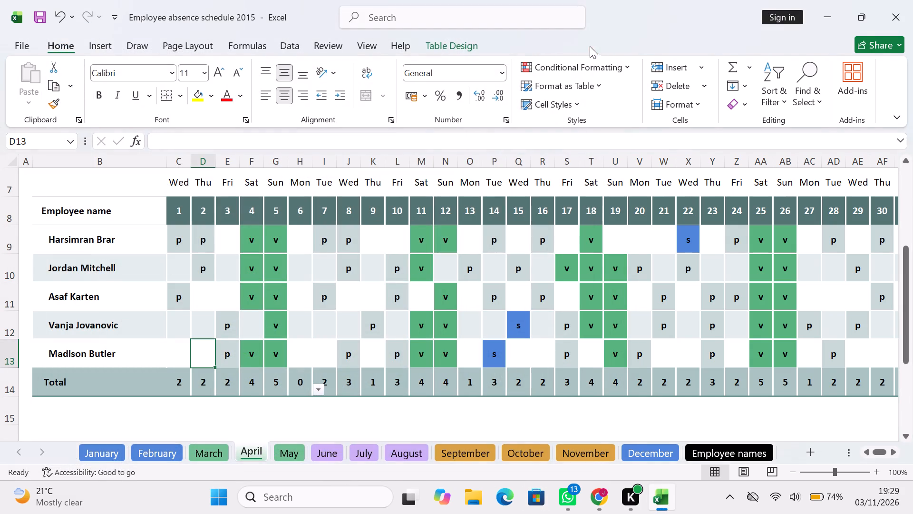
Save the employee absence schedule workbook.
{"action": "left_click", "coordinate": [39, 19]}
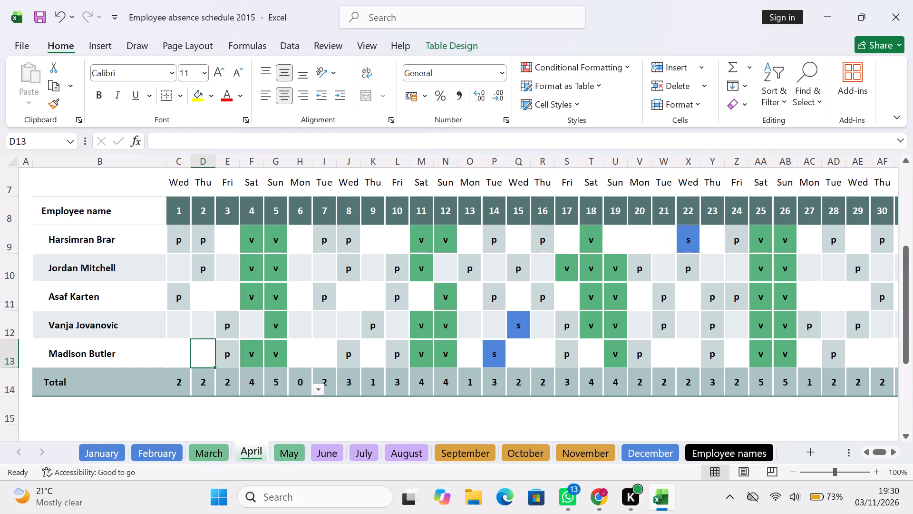
Check the fourth and fifth employees' names and their absence entries for 1 to 3 April.
{"action": "key", "text": "Left"}
{"action": "key", "text": "Left"}
{"action": "key", "text": "Left"}
{"action": "key", "text": "Left"}
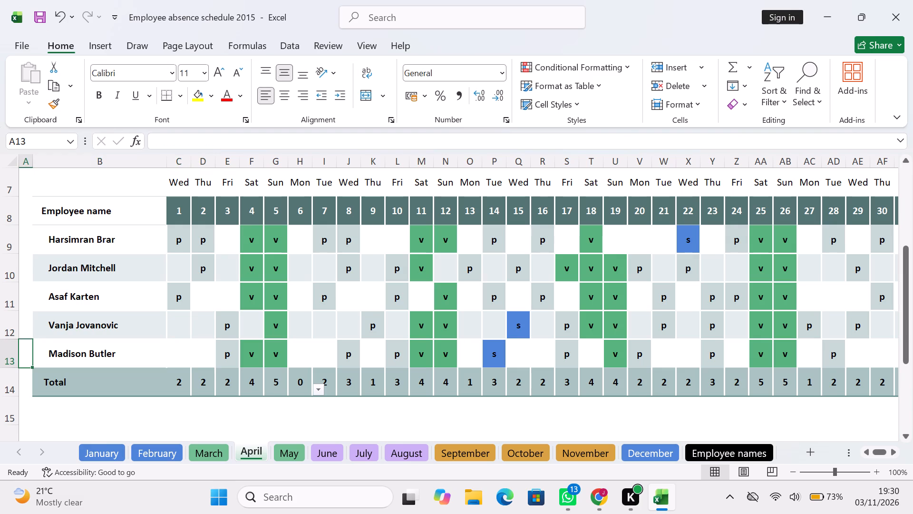
{"action": "key", "text": "Left"}
{"action": "key", "text": "Right"}
{"action": "key", "text": "Down"}
{"action": "key", "text": "Up"}
{"action": "key", "text": "Up"}
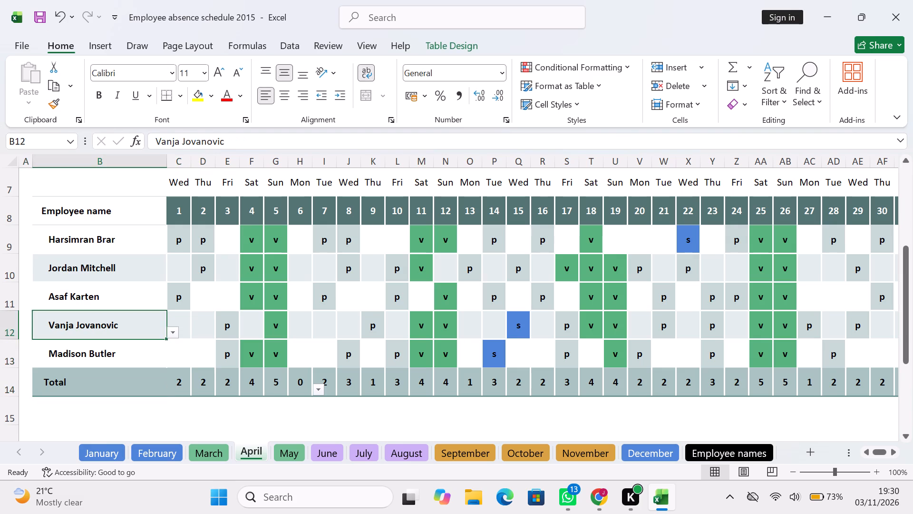
{"action": "key", "text": "Right"}
{"action": "key", "text": "Right"}
{"action": "key", "text": "Right"}
{"action": "key", "text": "Down"}
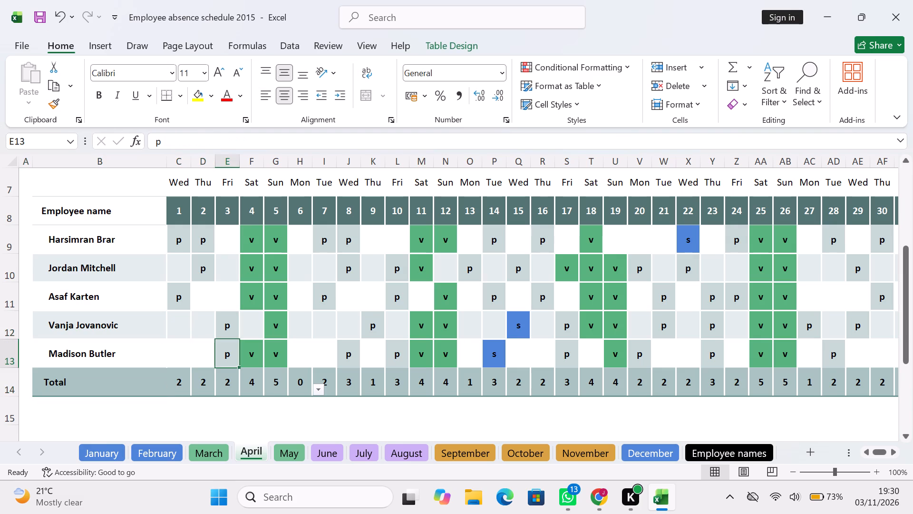
{"action": "key", "text": "Down"}
{"action": "key", "text": "Down"}
{"action": "key", "text": "Down"}
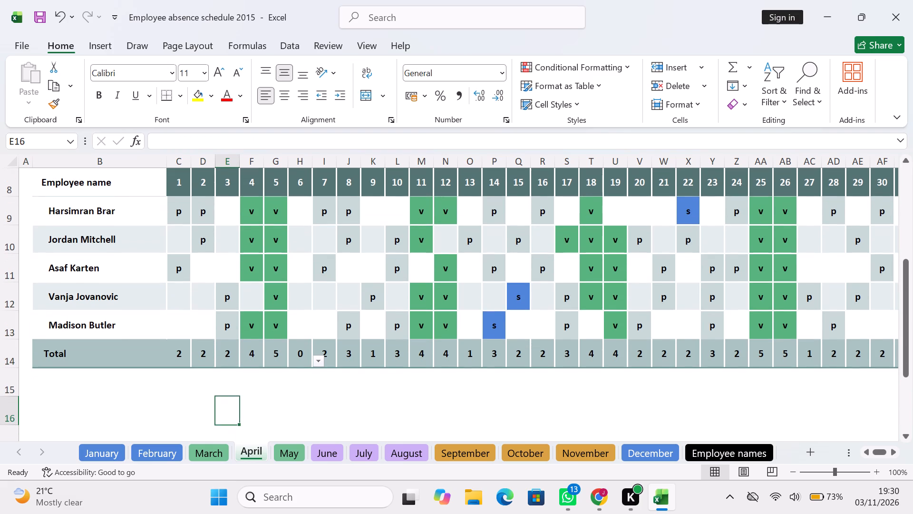
Review the fourth employee's absence entries from 3 to 20 April.
{"action": "key", "text": "Up"}
{"action": "key", "text": "Up"}
{"action": "key", "text": "Up"}
{"action": "key", "text": "Up"}
{"action": "key", "text": "Right"}
{"action": "key", "text": "Right"}
{"action": "key", "text": "Right"}
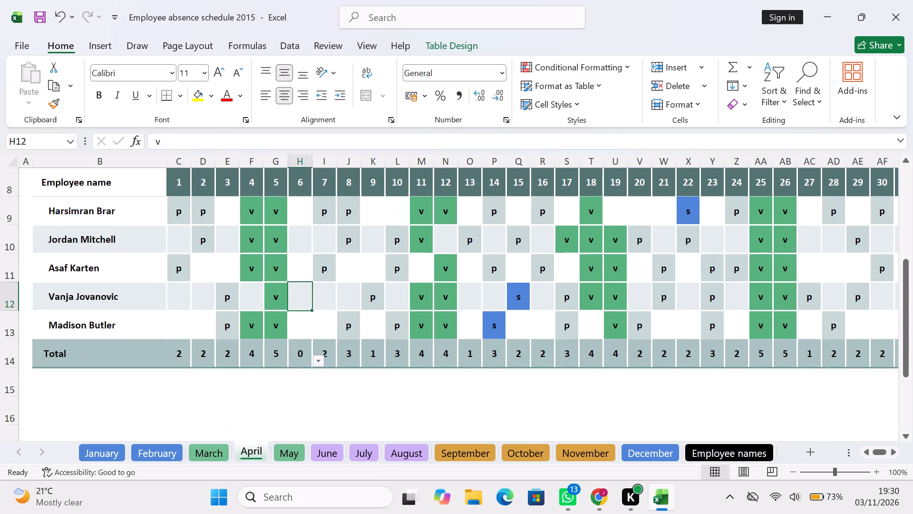
{"action": "key", "text": "Right"}
{"action": "key", "text": "Right"}
{"action": "key", "text": "Right"}
{"action": "key", "text": "Right"}
{"action": "key", "text": "Right"}
{"action": "key", "text": "Right"}
{"action": "key", "text": "Right"}
{"action": "key", "text": "Right"}
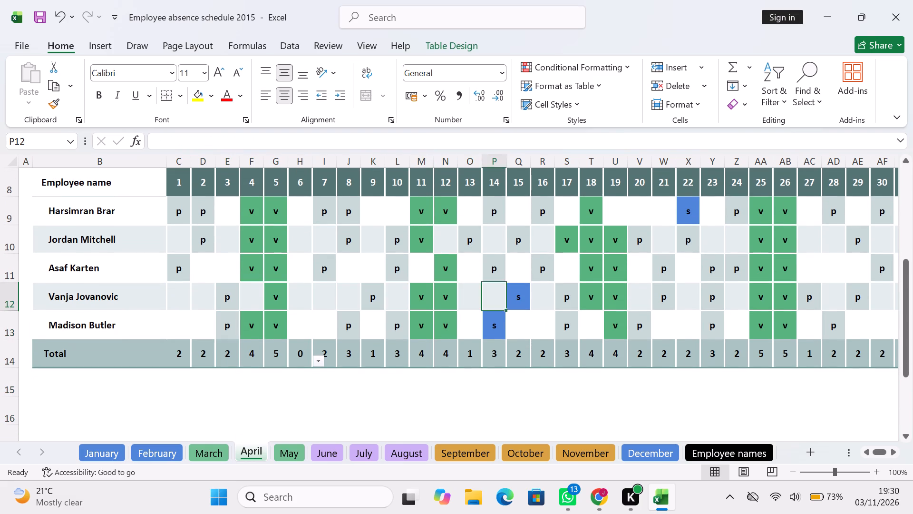
{"action": "key", "text": "Right"}
{"action": "key", "text": "Right"}
{"action": "key", "text": "Right"}
{"action": "key", "text": "Right"}
{"action": "key", "text": "Right"}
{"action": "key", "text": "Right"}
Recheck the fourth employee's absence entries from 20 back to 9 April.
{"action": "key", "text": "Left"}
{"action": "key", "text": "Left"}
{"action": "key", "text": "Left"}
{"action": "key", "text": "Left"}
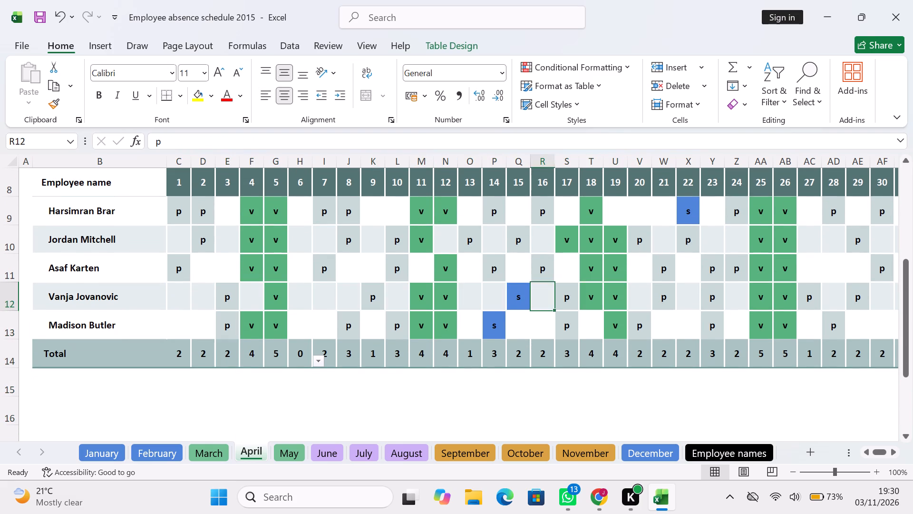
{"action": "key", "text": "Left"}
{"action": "key", "text": "Left"}
{"action": "key", "text": "Left"}
{"action": "key", "text": "Left"}
{"action": "key", "text": "Left"}
{"action": "key", "text": "Left"}
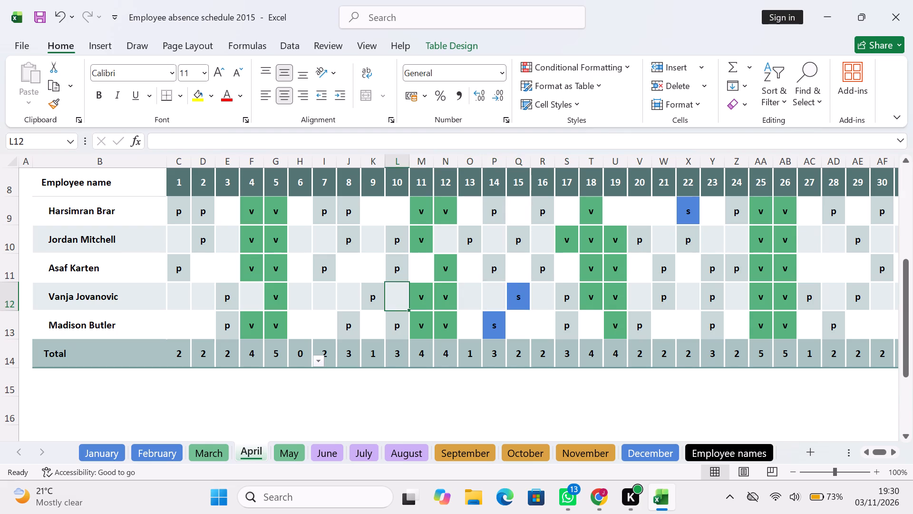
{"action": "key", "text": "Left"}
Review the first employee's absence entries from 6 to 12 April.
{"action": "key", "text": "Up"}
{"action": "key", "text": "Up"}
{"action": "key", "text": "Up"}
{"action": "key", "text": "Left"}
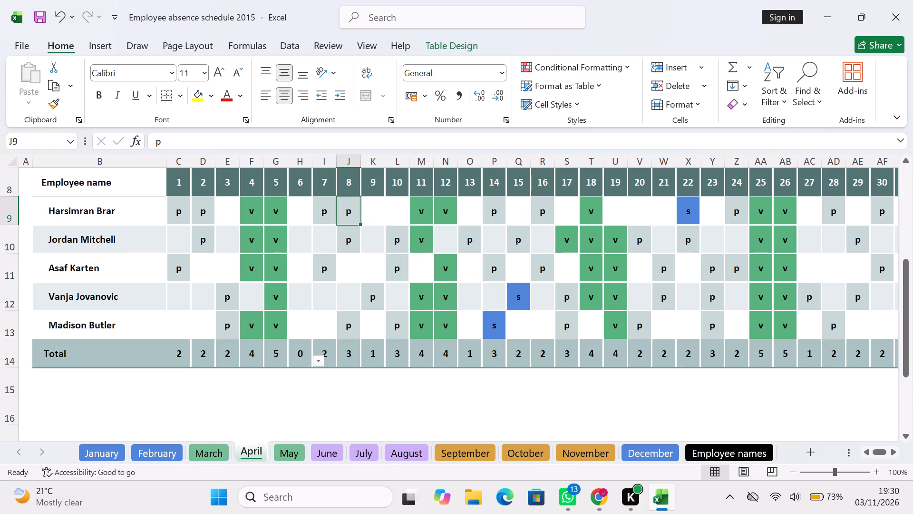
{"action": "key", "text": "Left"}
{"action": "key", "text": "Left"}
{"action": "key", "text": "Right"}
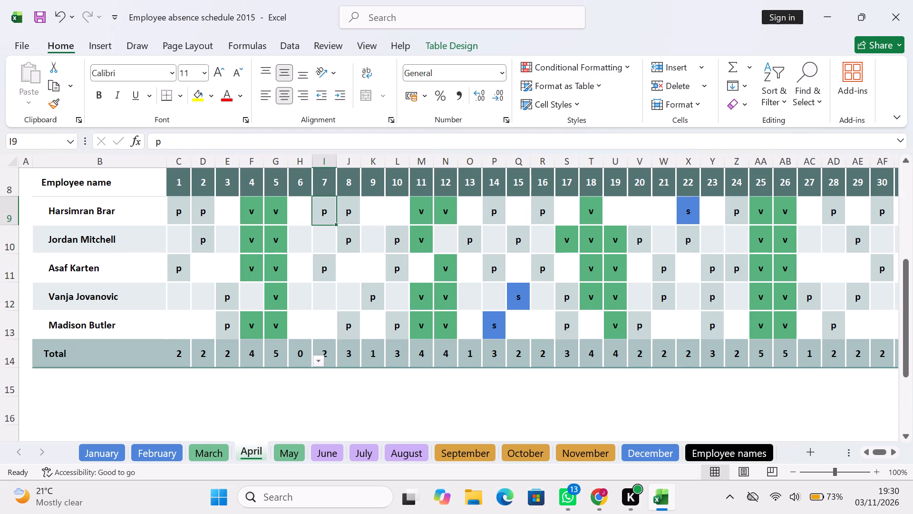
{"action": "key", "text": "Right"}
{"action": "key", "text": "Right"}
{"action": "key", "text": "Right"}
{"action": "key", "text": "Right"}
{"action": "key", "text": "Right"}
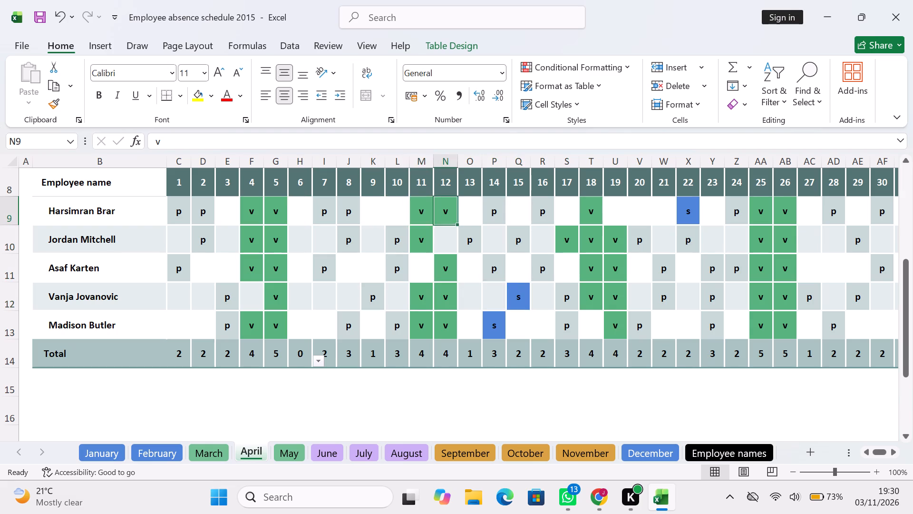
{"action": "key", "text": "Left"}
{"action": "key", "text": "Left"}
Check the third employee's entries from 10 back to 8 April and the second employee's from 8 back to 6 April.
{"action": "key", "text": "Down"}
{"action": "key", "text": "Down"}
{"action": "key", "text": "Left"}
{"action": "key", "text": "Left"}
{"action": "key", "text": "Up"}
{"action": "key", "text": "Up"}
{"action": "key", "text": "Down"}
{"action": "key", "text": "Left"}
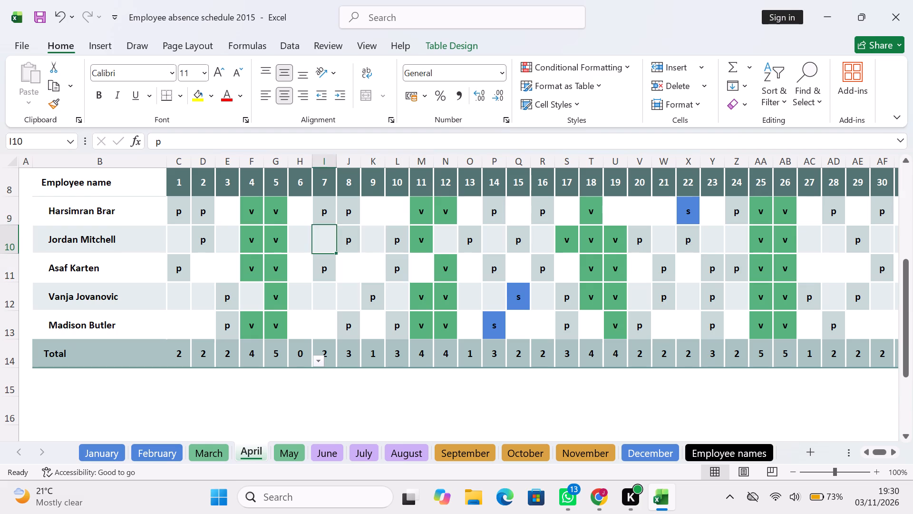
{"action": "key", "text": "Left"}
Review the fifth employee's absence entries from 6 back to 1 April and again up to 3 April.
{"action": "key", "text": "Down"}
{"action": "key", "text": "Down"}
{"action": "key", "text": "Down"}
{"action": "key", "text": "Left"}
{"action": "key", "text": "Left"}
{"action": "key", "text": "Left"}
{"action": "key", "text": "Left"}
{"action": "key", "text": "Left"}
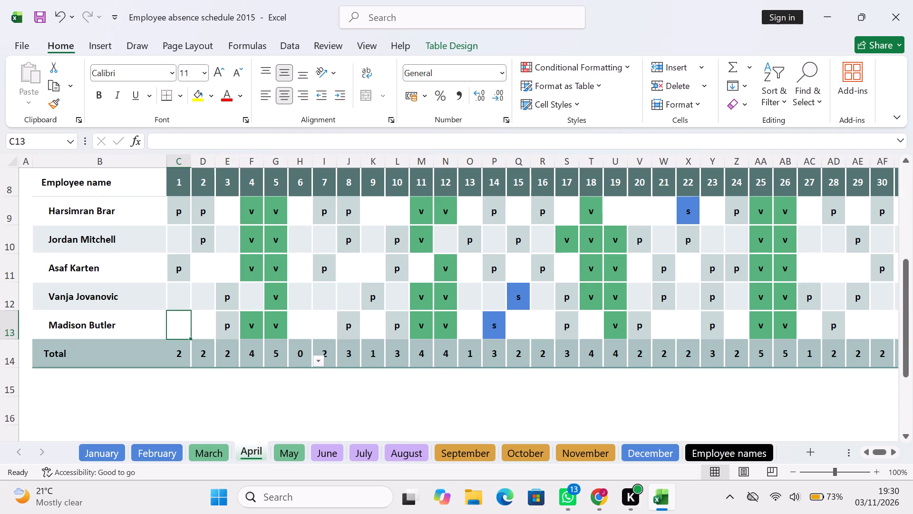
{"action": "key", "text": "Right"}
{"action": "key", "text": "Right"}
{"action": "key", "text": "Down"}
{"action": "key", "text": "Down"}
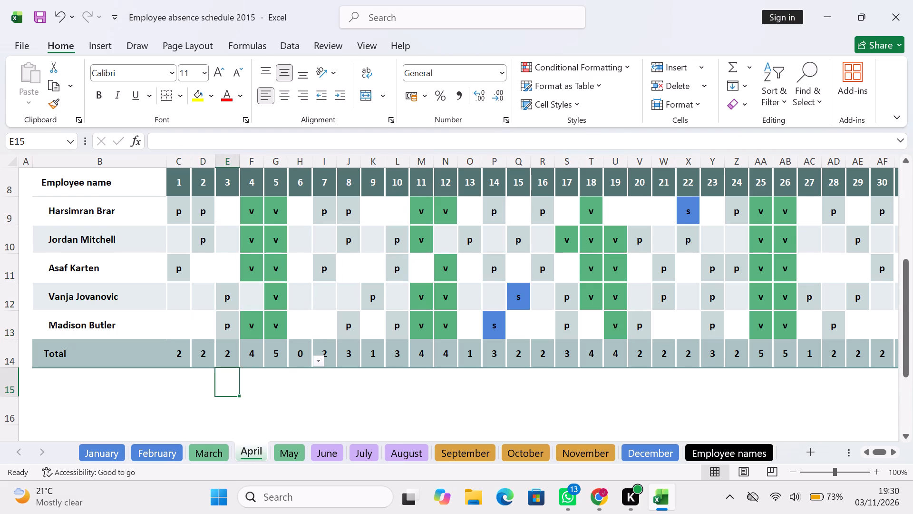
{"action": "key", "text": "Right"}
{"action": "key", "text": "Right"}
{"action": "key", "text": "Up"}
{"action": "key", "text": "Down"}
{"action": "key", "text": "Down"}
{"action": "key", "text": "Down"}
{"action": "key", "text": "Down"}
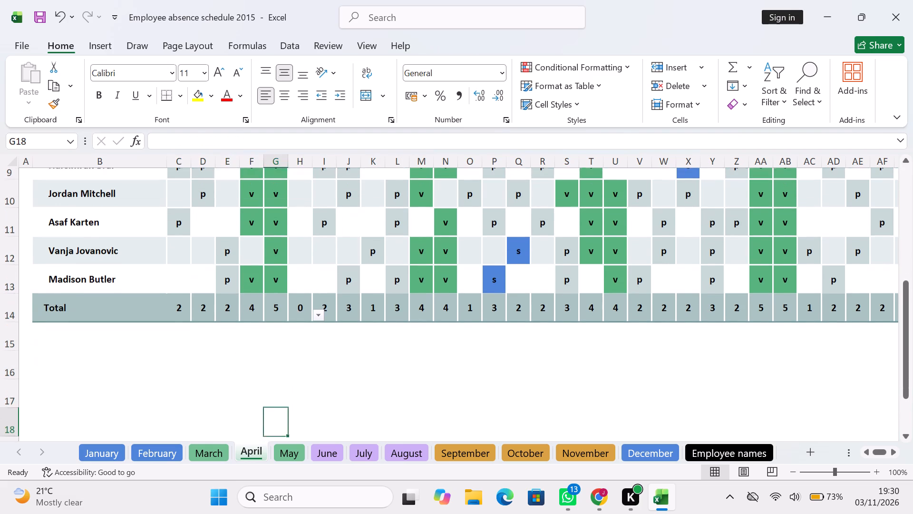
Examine the 6 April column from below the totals row up to the date header.
{"action": "key", "text": "Right"}
{"action": "key", "text": "Up"}
{"action": "key", "text": "Up"}
{"action": "key", "text": "Up"}
{"action": "key", "text": "Up"}
{"action": "key", "text": "Up"}
{"action": "key", "text": "Up"}
{"action": "key", "text": "Up"}
{"action": "key", "text": "Up"}
{"action": "key", "text": "Up"}
{"action": "key", "text": "Up"}
{"action": "key", "text": "Up"}
{"action": "key", "text": "Up"}
{"action": "key", "text": "Up"}
{"action": "key", "text": "Up"}
{"action": "key", "text": "Up"}
{"action": "key", "text": "Up"}
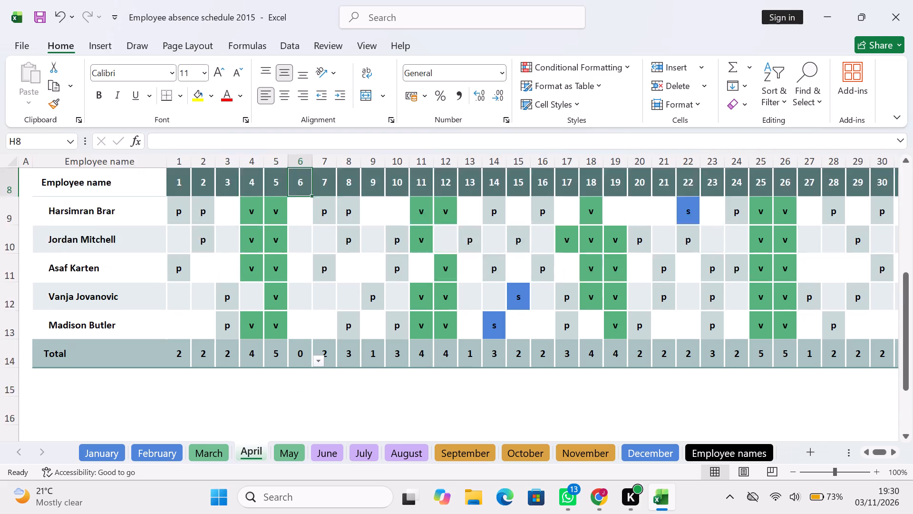
Review the fourth employee's absence entries from 6 back to 1 April, along with the 1 April total.
{"action": "key", "text": "Down"}
{"action": "key", "text": "Down"}
{"action": "key", "text": "Down"}
{"action": "key", "text": "Down"}
{"action": "key", "text": "Down"}
{"action": "key", "text": "Down"}
{"action": "key", "text": "Down"}
{"action": "key", "text": "Down"}
{"action": "key", "text": "Down"}
{"action": "key", "text": "Left"}
{"action": "key", "text": "Left"}
{"action": "key", "text": "Left"}
{"action": "key", "text": "Left"}
{"action": "key", "text": "Left"}
{"action": "key", "text": "Left"}
{"action": "key", "text": "Left"}
{"action": "key", "text": "Left"}
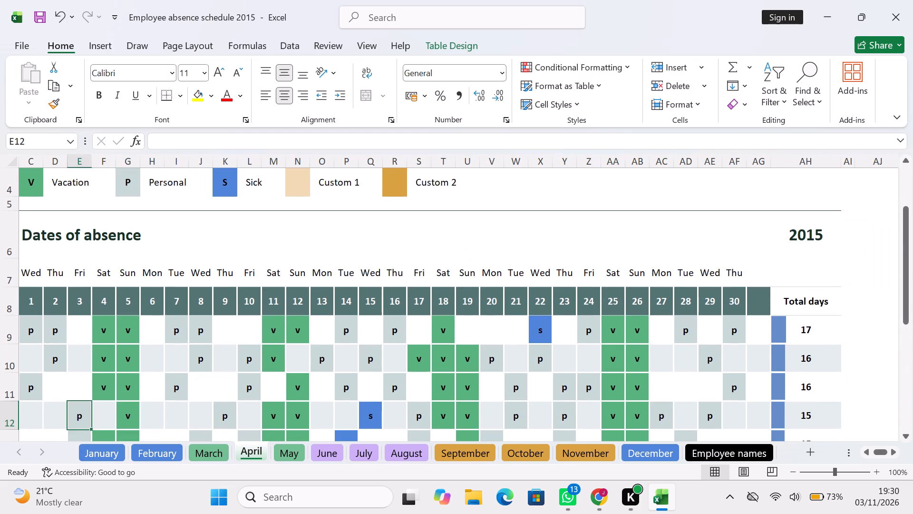
{"action": "key", "text": "Left"}
{"action": "key", "text": "Right"}
{"action": "key", "text": "Right"}
{"action": "key", "text": "Down"}
{"action": "key", "text": "Down"}
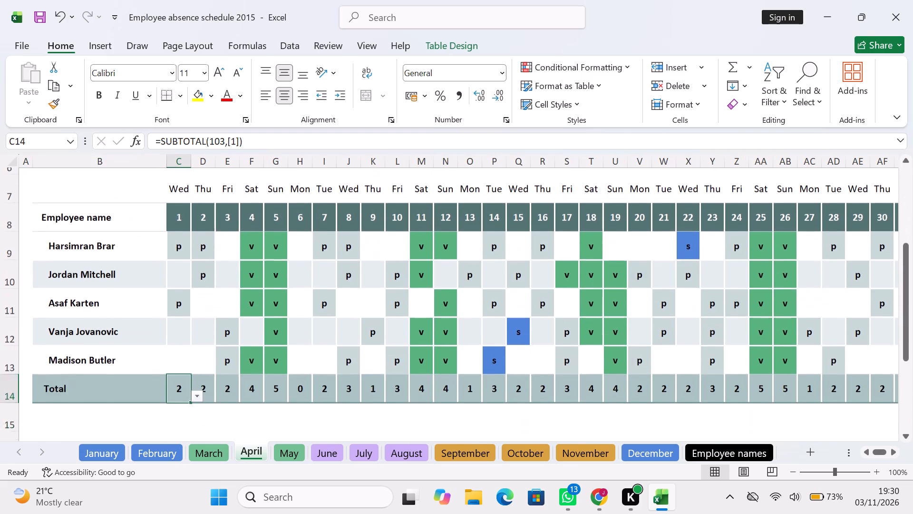
{"action": "key", "text": "Down"}
Review the fifth employee's absence entries across the whole month through 30 April.
{"action": "key", "text": "Up"}
{"action": "key", "text": "Up"}
{"action": "key", "text": "Right"}
{"action": "key", "text": "Right"}
{"action": "key", "text": "Right"}
{"action": "key", "text": "Right"}
{"action": "key", "text": "Right"}
{"action": "key", "text": "Right"}
{"action": "key", "text": "Right"}
{"action": "key", "text": "Right"}
{"action": "key", "text": "Right"}
{"action": "key", "text": "Right"}
{"action": "key", "text": "Right"}
{"action": "key", "text": "Right"}
{"action": "key", "text": "Right"}
{"action": "key", "text": "Right"}
{"action": "key", "text": "Right"}
{"action": "key", "text": "Right"}
{"action": "key", "text": "Right"}
{"action": "key", "text": "Right"}
{"action": "key", "text": "Right"}
{"action": "key", "text": "Right"}
{"action": "key", "text": "Right"}
{"action": "key", "text": "Right"}
{"action": "key", "text": "Right"}
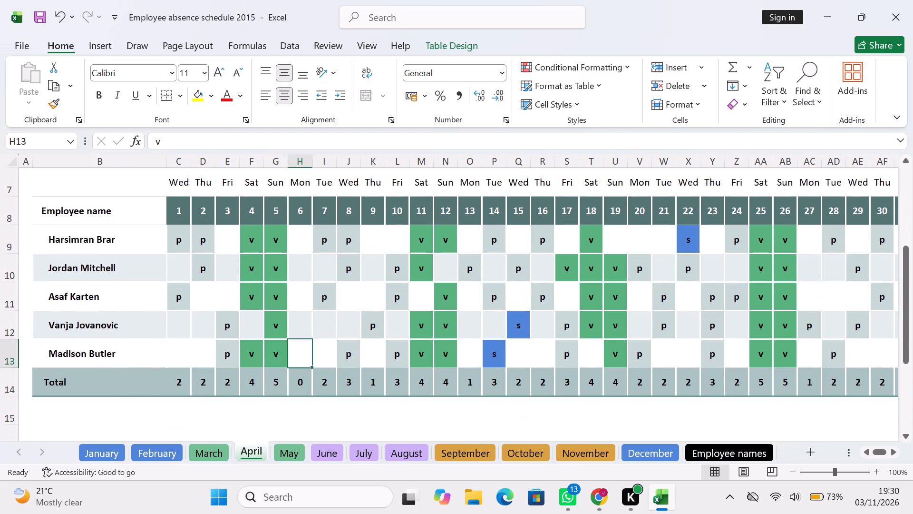
{"action": "key", "text": "Right"}
{"action": "key", "text": "Right"}
{"action": "key", "text": "Right"}
{"action": "key", "text": "Right"}
{"action": "key", "text": "Right"}
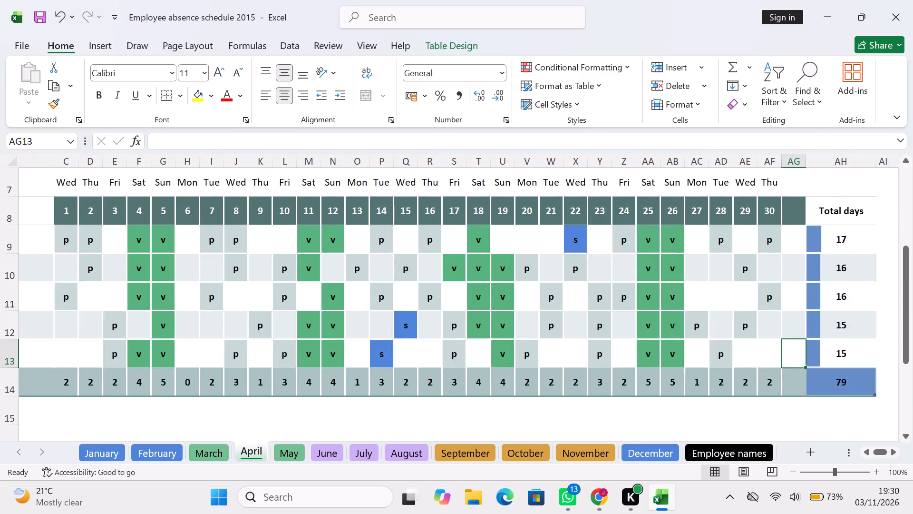
Recheck the fifth employee's absence entries from 30 back to 1 April.
{"action": "key", "text": "Left"}
{"action": "key", "text": "Left"}
{"action": "key", "text": "Left"}
{"action": "key", "text": "Left"}
{"action": "key", "text": "Left"}
{"action": "key", "text": "Left"}
{"action": "key", "text": "Left"}
{"action": "key", "text": "Left"}
{"action": "key", "text": "Left"}
{"action": "key", "text": "Left"}
{"action": "key", "text": "Left"}
{"action": "key", "text": "Left"}
{"action": "key", "text": "Left"}
{"action": "key", "text": "Left"}
{"action": "key", "text": "Left"}
{"action": "key", "text": "Left"}
{"action": "key", "text": "Left"}
{"action": "key", "text": "Left"}
{"action": "key", "text": "Left"}
{"action": "key", "text": "Left"}
{"action": "key", "text": "Left"}
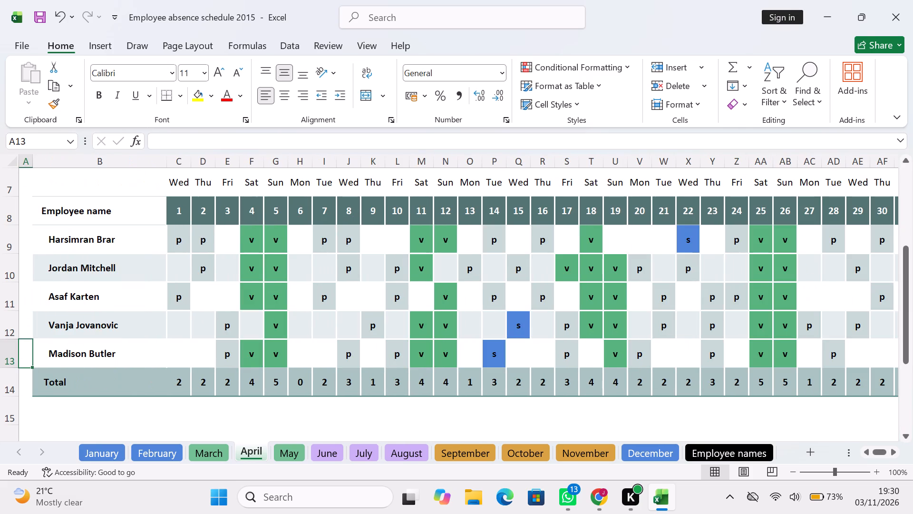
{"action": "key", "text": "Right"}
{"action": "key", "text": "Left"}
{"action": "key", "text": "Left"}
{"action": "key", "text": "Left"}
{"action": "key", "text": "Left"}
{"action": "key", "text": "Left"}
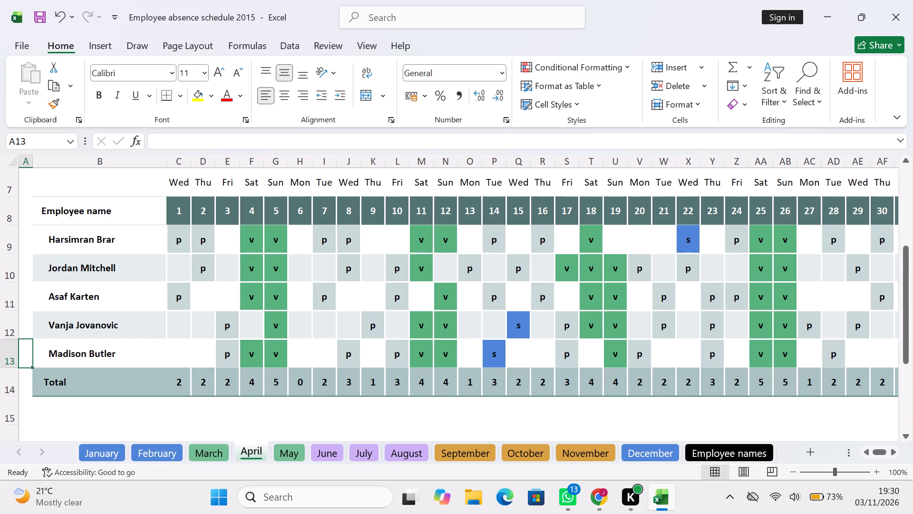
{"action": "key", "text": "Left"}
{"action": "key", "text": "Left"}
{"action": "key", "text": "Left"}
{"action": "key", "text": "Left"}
Review the first employee's absence entries from 4 to 9 April.
{"action": "key", "text": "Right"}
{"action": "key", "text": "Right"}
{"action": "key", "text": "Right"}
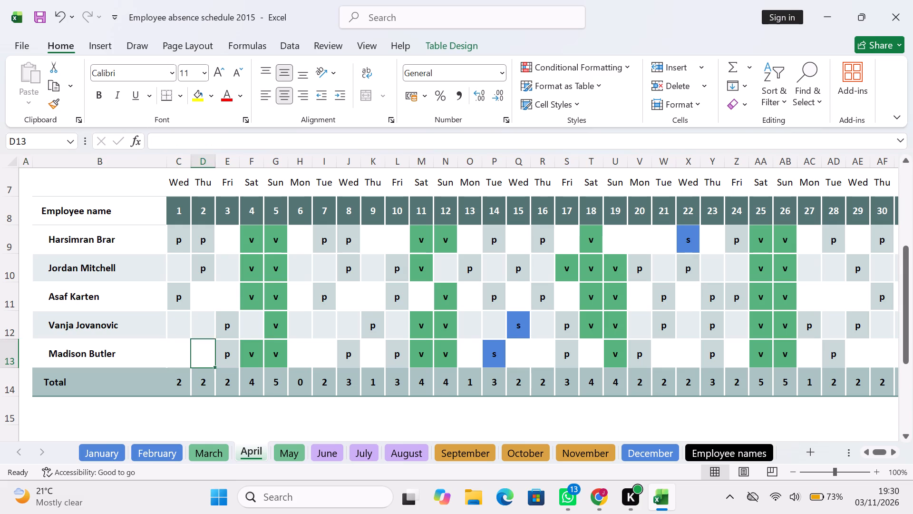
{"action": "key", "text": "Right"}
{"action": "key", "text": "Right"}
{"action": "key", "text": "Up"}
{"action": "key", "text": "Up"}
{"action": "key", "text": "Up"}
{"action": "key", "text": "Up"}
{"action": "key", "text": "Right"}
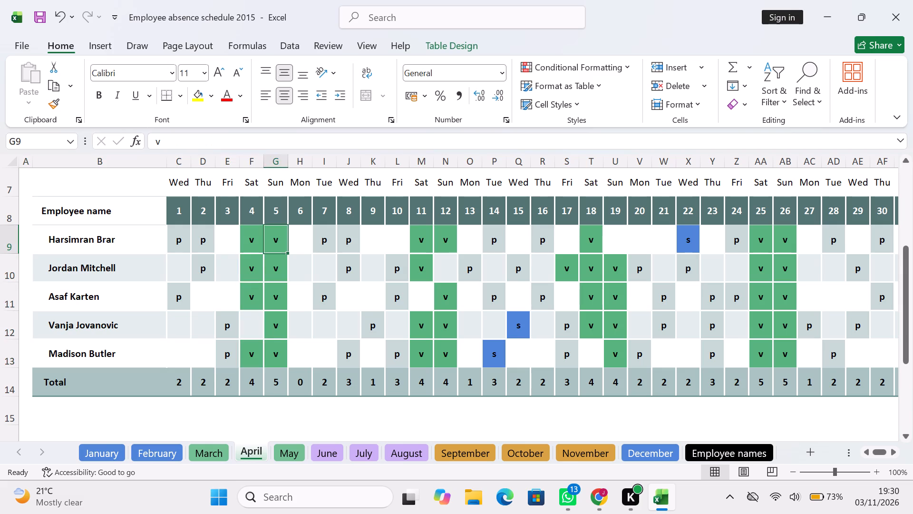
{"action": "key", "text": "Right"}
{"action": "key", "text": "Right"}
{"action": "key", "text": "Right"}
{"action": "key", "text": "Right"}
Review the fourth employee's absence entries from 9 to 20 April.
{"action": "key", "text": "Down"}
{"action": "key", "text": "Down"}
{"action": "key", "text": "Down"}
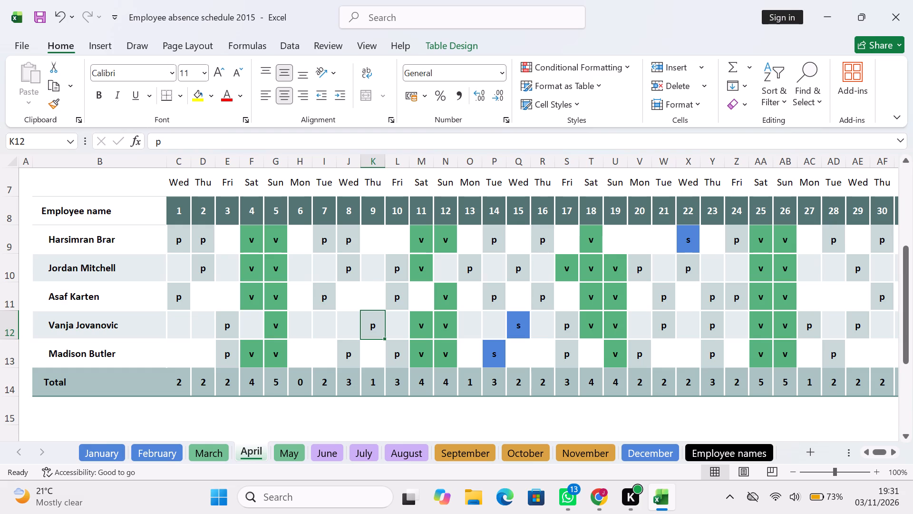
{"action": "key", "text": "Right"}
{"action": "key", "text": "Right"}
{"action": "key", "text": "Right"}
{"action": "key", "text": "Right"}
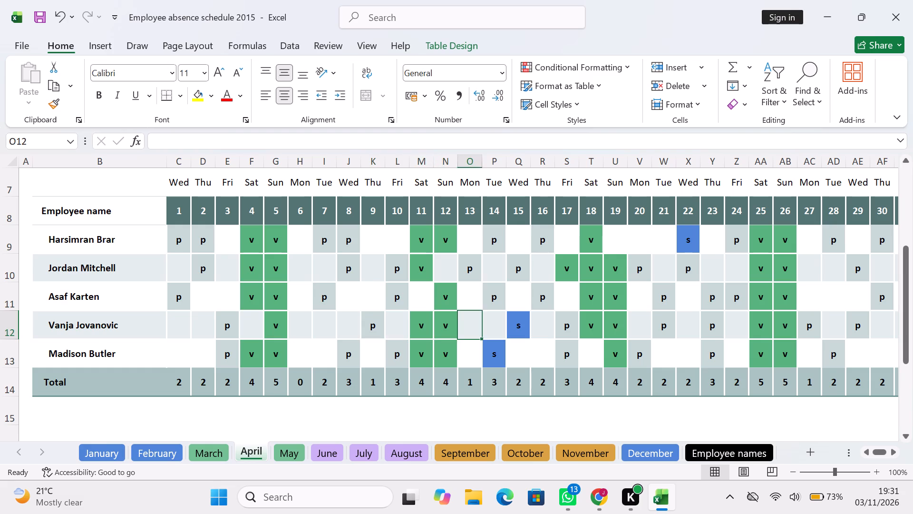
{"action": "key", "text": "Right"}
{"action": "key", "text": "Right"}
{"action": "key", "text": "Right"}
{"action": "key", "text": "Right"}
{"action": "key", "text": "Right"}
{"action": "key", "text": "Right"}
{"action": "key", "text": "Right"}
{"action": "key", "text": "Left"}
{"action": "key", "text": "Left"}
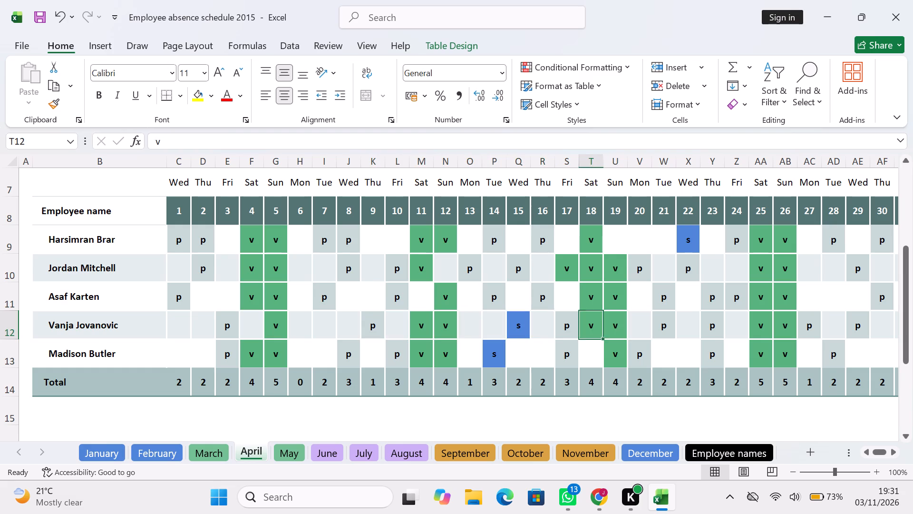
Recheck the fourth employee's absence entries from 18 back to 1 April.
{"action": "key", "text": "Left"}
{"action": "key", "text": "Left"}
{"action": "key", "text": "Left"}
{"action": "key", "text": "Left"}
{"action": "key", "text": "Left"}
{"action": "key", "text": "Left"}
{"action": "key", "text": "Left"}
{"action": "key", "text": "Left"}
{"action": "key", "text": "Left"}
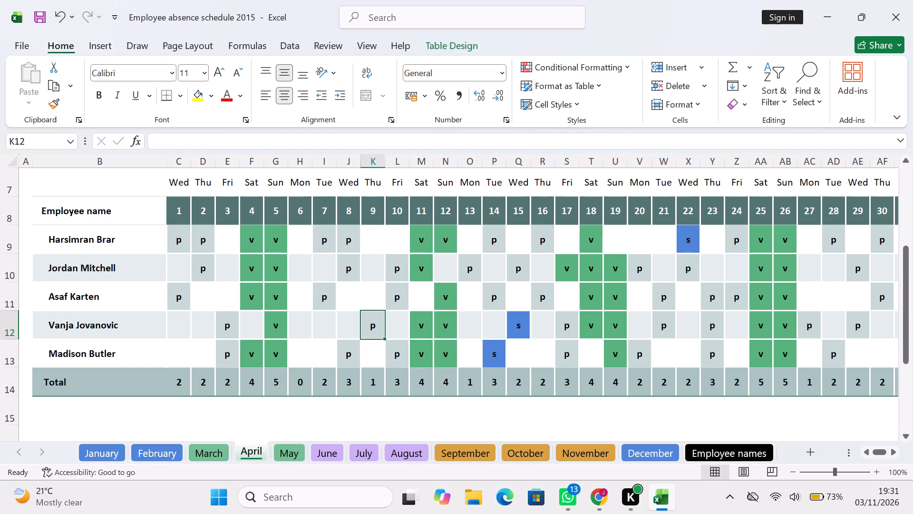
{"action": "key", "text": "Left"}
{"action": "key", "text": "Left"}
{"action": "key", "text": "Left"}
{"action": "key", "text": "Left"}
{"action": "key", "text": "Left"}
{"action": "key", "text": "Left"}
{"action": "key", "text": "Left"}
{"action": "key", "text": "Left"}
{"action": "key", "text": "Left"}
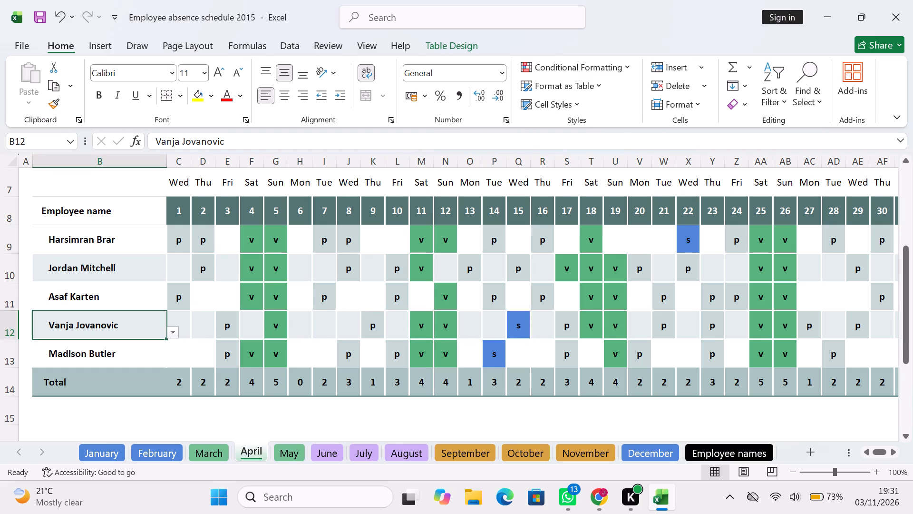
{"action": "key", "text": "Left"}
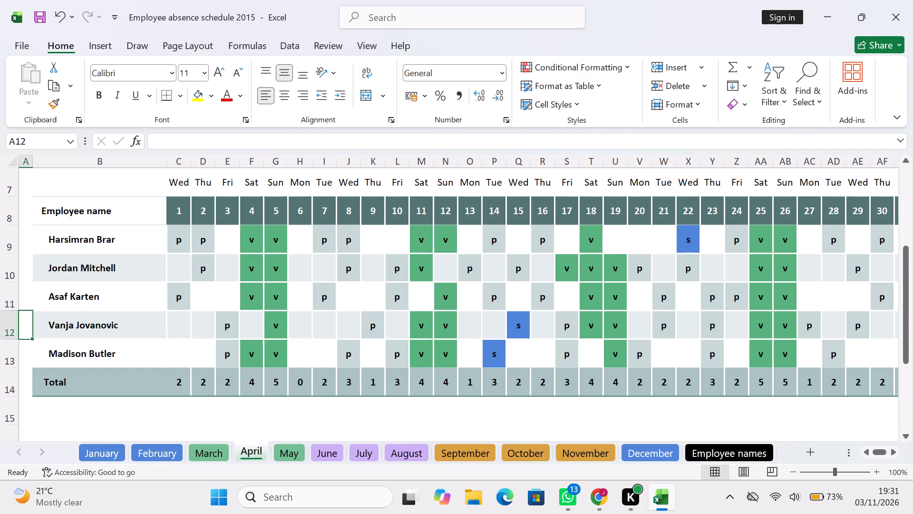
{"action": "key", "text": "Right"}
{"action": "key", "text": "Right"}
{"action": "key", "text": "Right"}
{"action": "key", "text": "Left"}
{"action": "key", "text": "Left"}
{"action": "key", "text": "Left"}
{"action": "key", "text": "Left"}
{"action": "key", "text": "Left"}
Review the 1 April column from the fifth employee's entry up to the weekday heading.
{"action": "key", "text": "Left"}
{"action": "key", "text": "Left"}
{"action": "key", "text": "Left"}
{"action": "key", "text": "Right"}
{"action": "key", "text": "Right"}
{"action": "key", "text": "Down"}
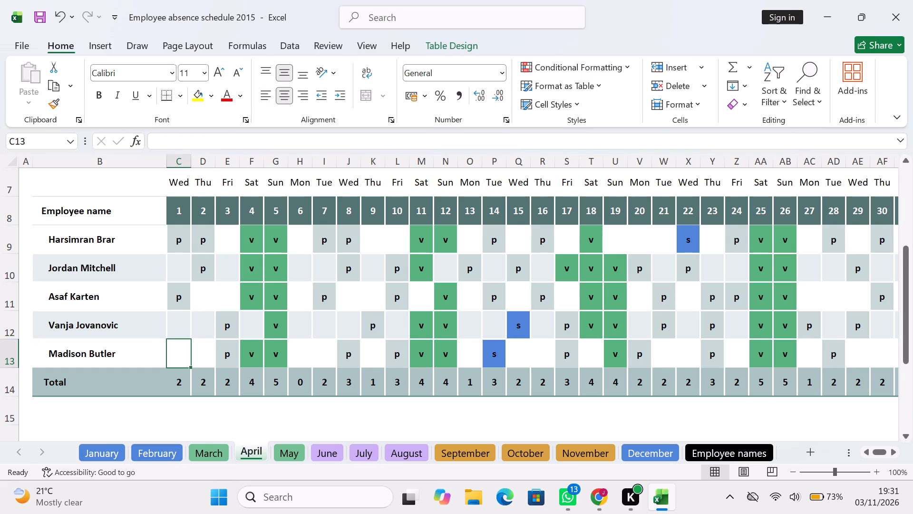
{"action": "key", "text": "Up"}
{"action": "key", "text": "Up"}
{"action": "key", "text": "Up"}
{"action": "key", "text": "Up"}
{"action": "key", "text": "Up"}
{"action": "key", "text": "Up"}
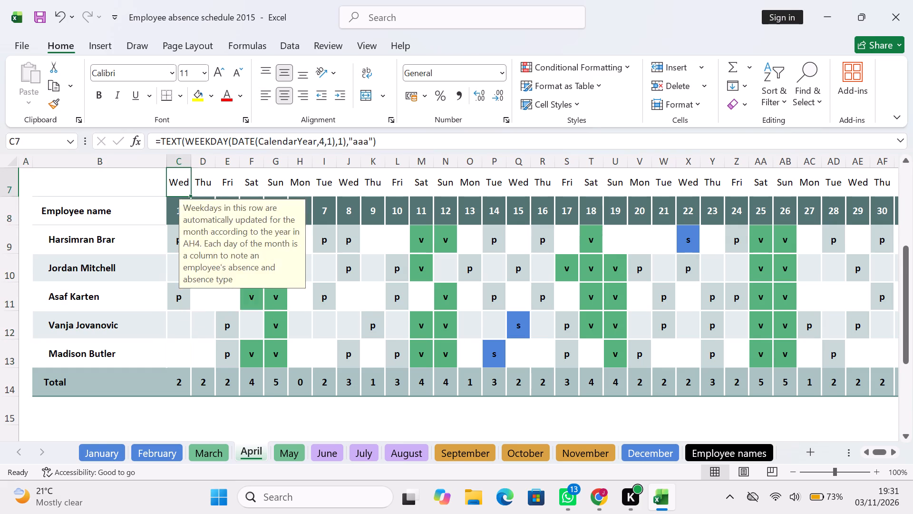
{"action": "key", "text": "Up"}
{"action": "key", "text": "Up"}
Review the 2 April column from the weekday heading down to the fourth employee's entry.
{"action": "key", "text": "Right"}
{"action": "key", "text": "Down"}
{"action": "key", "text": "Down"}
{"action": "key", "text": "Down"}
{"action": "key", "text": "Down"}
{"action": "key", "text": "Down"}
{"action": "key", "text": "Down"}
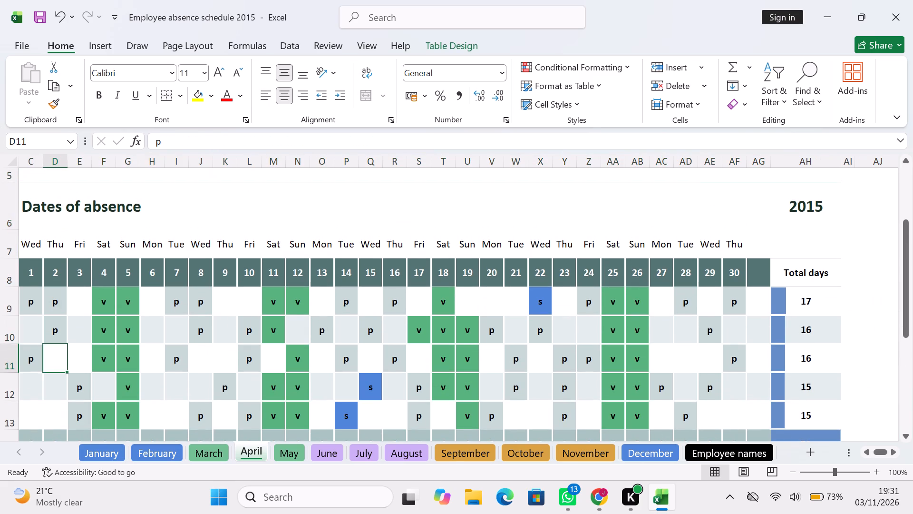
{"action": "key", "text": "Down"}
{"action": "key", "text": "Right"}
Review the employee name column from the heading row down to the total row.
{"action": "key", "text": "Left"}
{"action": "key", "text": "Left"}
{"action": "key", "text": "Left"}
{"action": "key", "text": "Left"}
{"action": "key", "text": "Left"}
{"action": "key", "text": "Left"}
{"action": "key", "text": "Left"}
{"action": "key", "text": "Left"}
{"action": "key", "text": "Right"}
{"action": "key", "text": "Down"}
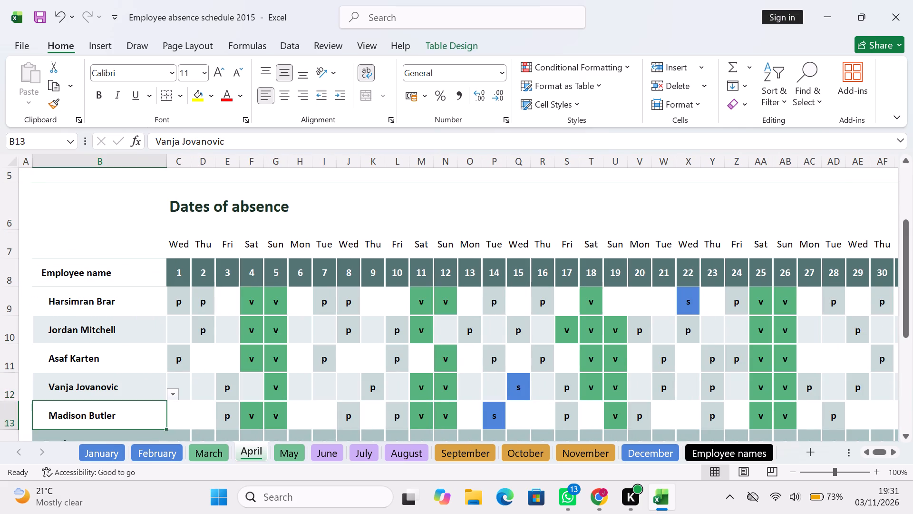
{"action": "key", "text": "Down"}
{"action": "key", "text": "Down"}
{"action": "key", "text": "Down"}
{"action": "key", "text": "Up"}
{"action": "key", "text": "Up"}
{"action": "key", "text": "Up"}
{"action": "key", "text": "Up"}
{"action": "key", "text": "Up"}
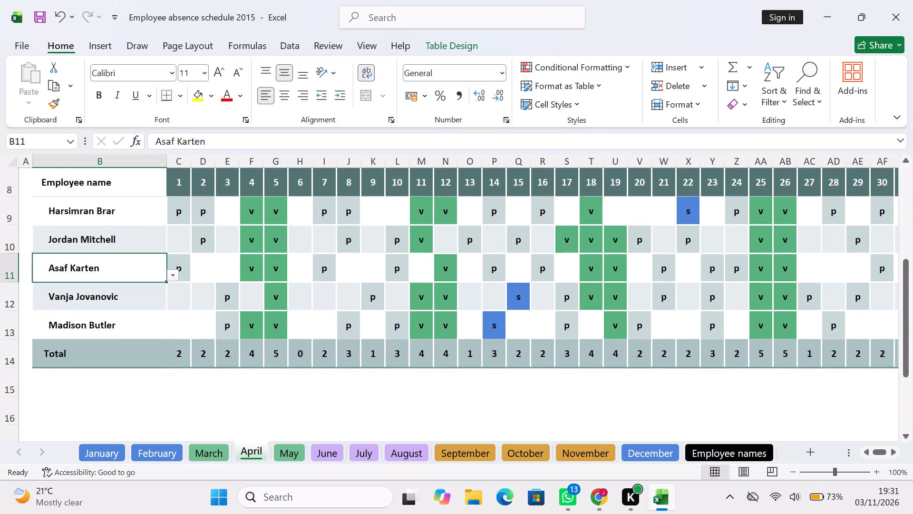
{"action": "key", "text": "Up"}
{"action": "key", "text": "Up"}
{"action": "key", "text": "Up"}
{"action": "key", "text": "Up"}
{"action": "key", "text": "Up"}
{"action": "key", "text": "Up"}
{"action": "key", "text": "Down"}
{"action": "key", "text": "Down"}
{"action": "key", "text": "Down"}
{"action": "key", "text": "Down"}
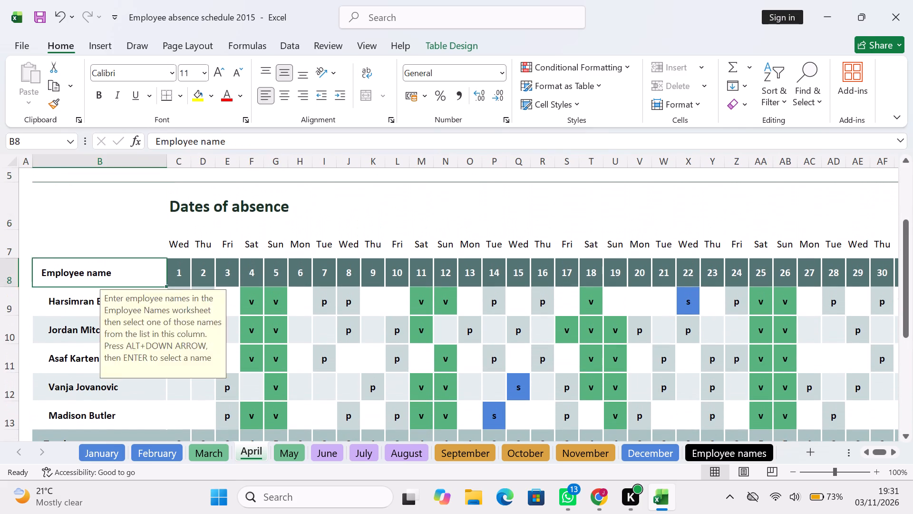
Review the first employee's absence entries from 1 to 17 April.
{"action": "key", "text": "Right"}
{"action": "key", "text": "Right"}
{"action": "key", "text": "Right"}
{"action": "key", "text": "Right"}
{"action": "key", "text": "Right"}
{"action": "key", "text": "Right"}
{"action": "key", "text": "Right"}
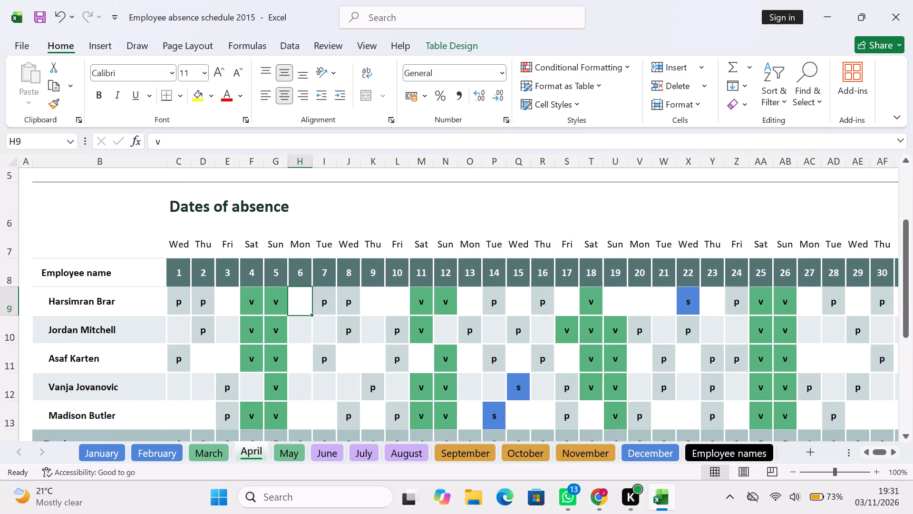
{"action": "key", "text": "Right"}
{"action": "key", "text": "Right"}
{"action": "key", "text": "Right"}
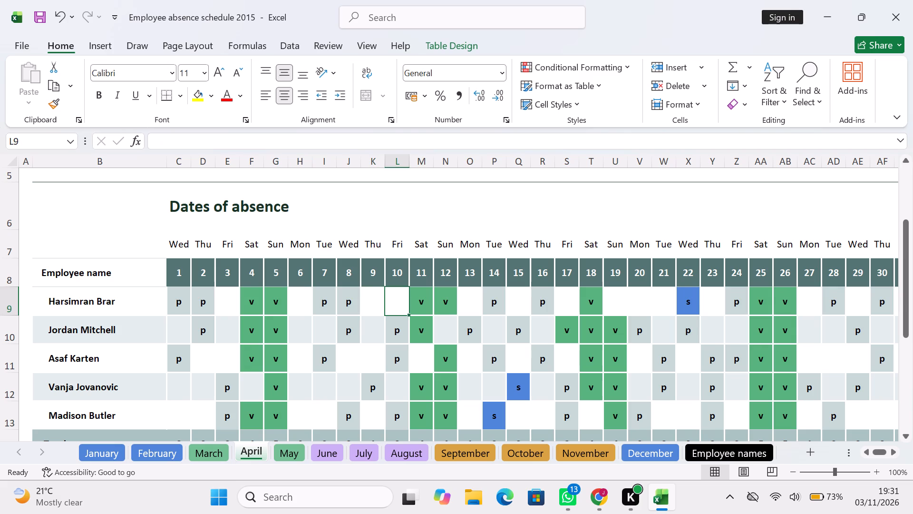
{"action": "key", "text": "Right"}
{"action": "key", "text": "Right"}
{"action": "key", "text": "Right"}
{"action": "key", "text": "Right"}
{"action": "key", "text": "Right"}
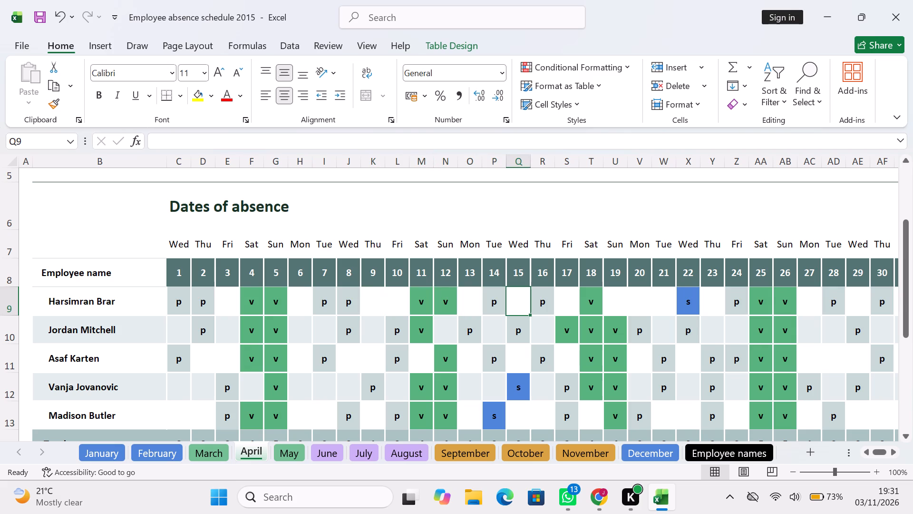
{"action": "key", "text": "Right"}
{"action": "key", "text": "Right"}
{"action": "key", "text": "Left"}
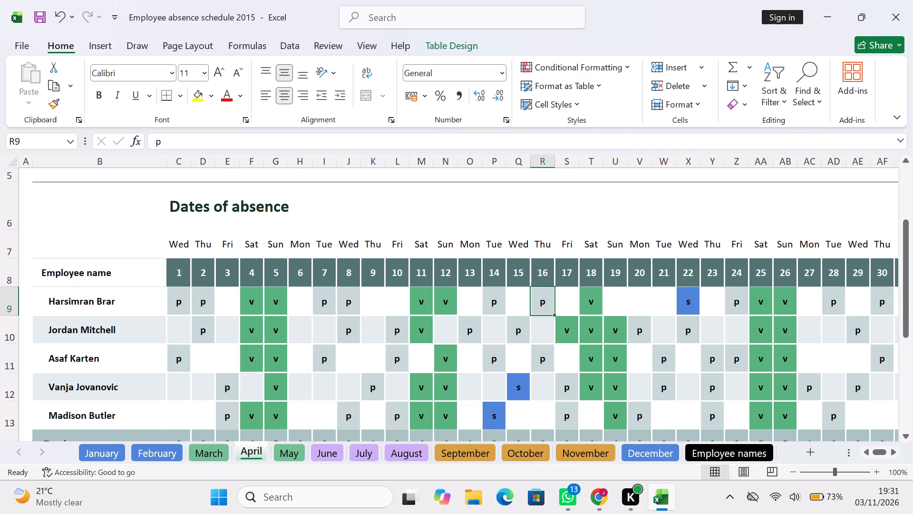
Check the 15 April entries of the first three employees and the third employee's entries up to 26 April.
{"action": "key", "text": "Left"}
{"action": "key", "text": "Up"}
{"action": "key", "text": "Up"}
{"action": "key", "text": "Down"}
{"action": "key", "text": "Down"}
{"action": "key", "text": "Down"}
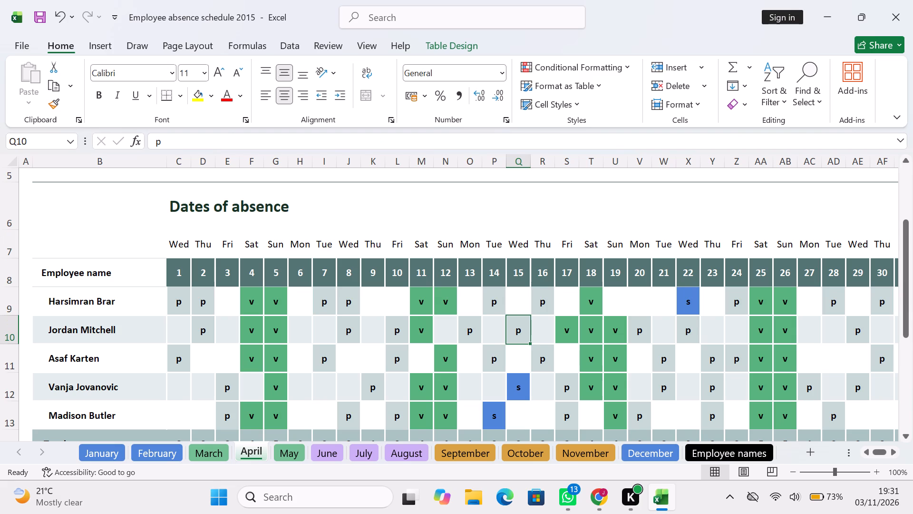
{"action": "key", "text": "Down"}
{"action": "key", "text": "Right"}
{"action": "key", "text": "Right"}
{"action": "key", "text": "Right"}
{"action": "key", "text": "Right"}
{"action": "key", "text": "Right"}
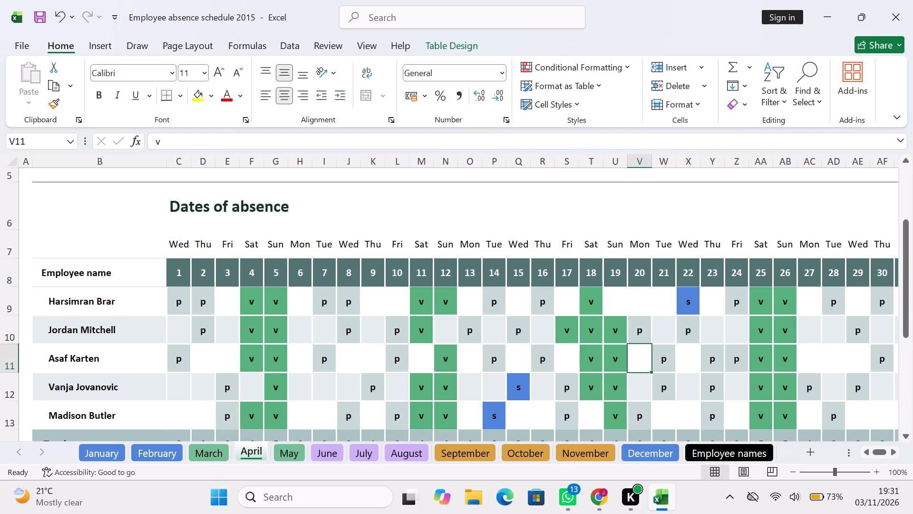
{"action": "key", "text": "Right"}
{"action": "key", "text": "Right"}
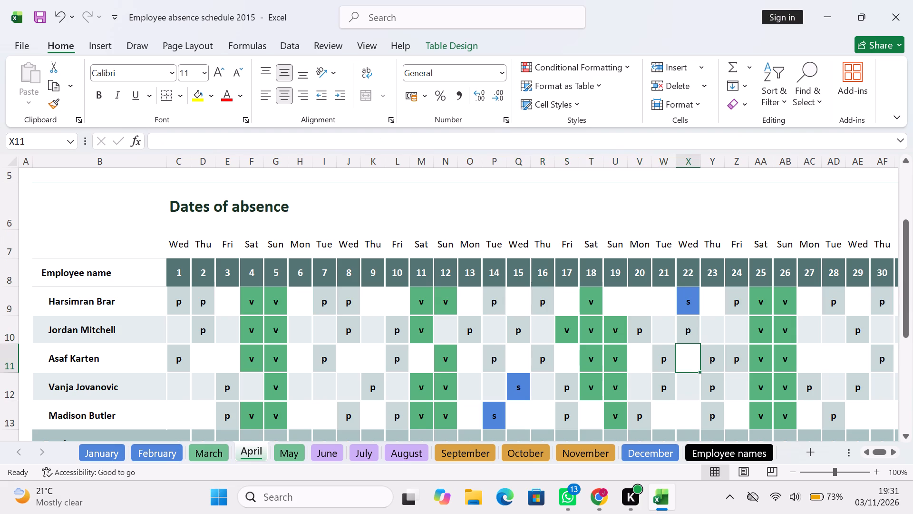
{"action": "key", "text": "Right"}
{"action": "key", "text": "Right"}
{"action": "key", "text": "Left"}
{"action": "key", "text": "Left"}
{"action": "key", "text": "Right"}
{"action": "key", "text": "Right"}
{"action": "key", "text": "Right"}
{"action": "key", "text": "Right"}
{"action": "key", "text": "Left"}
{"action": "key", "text": "Left"}
{"action": "key", "text": "Left"}
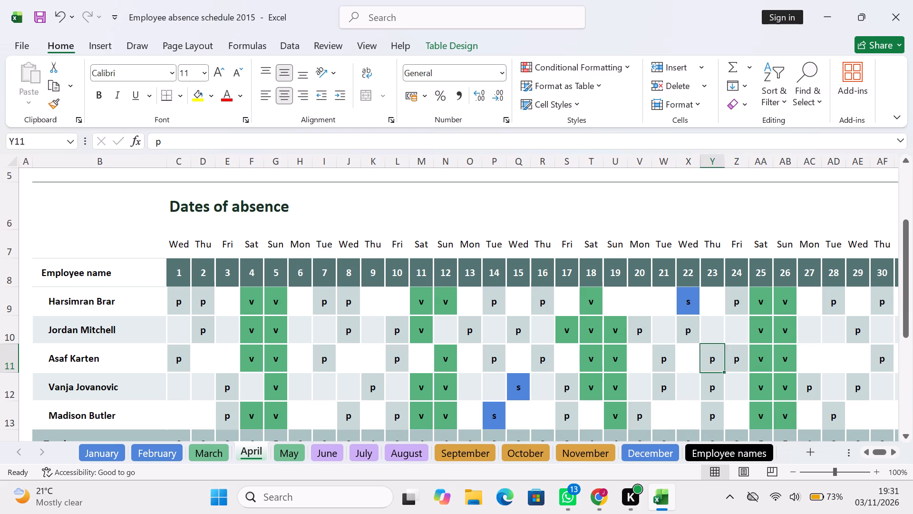
Recheck the third employee's absence entries from 23 back to 1 April.
{"action": "key", "text": "Left"}
{"action": "key", "text": "Left"}
{"action": "key", "text": "Left"}
{"action": "key", "text": "Left"}
{"action": "key", "text": "Left"}
{"action": "key", "text": "Left"}
{"action": "key", "text": "Left"}
{"action": "key", "text": "Left"}
{"action": "key", "text": "Left"}
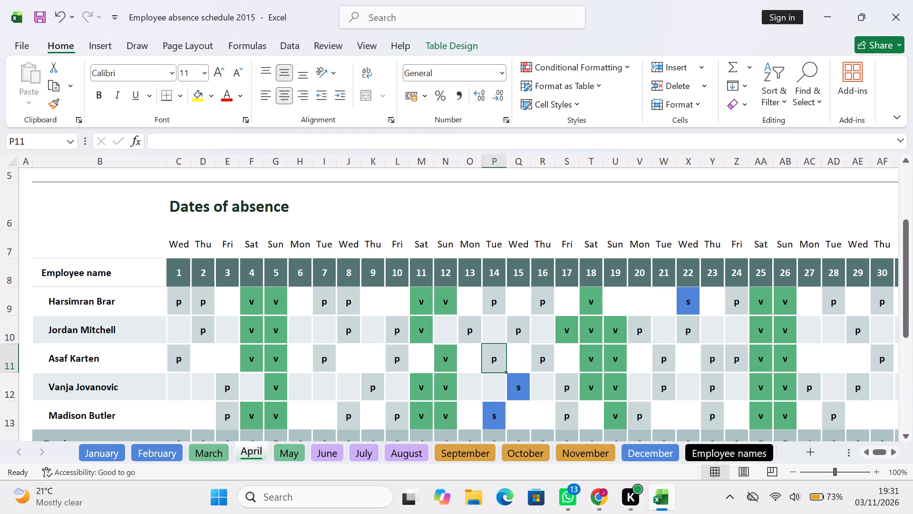
{"action": "key", "text": "Left"}
{"action": "key", "text": "Left"}
{"action": "key", "text": "Left"}
{"action": "key", "text": "Left"}
{"action": "key", "text": "Left"}
{"action": "key", "text": "Left"}
{"action": "key", "text": "Left"}
{"action": "key", "text": "Left"}
{"action": "key", "text": "Left"}
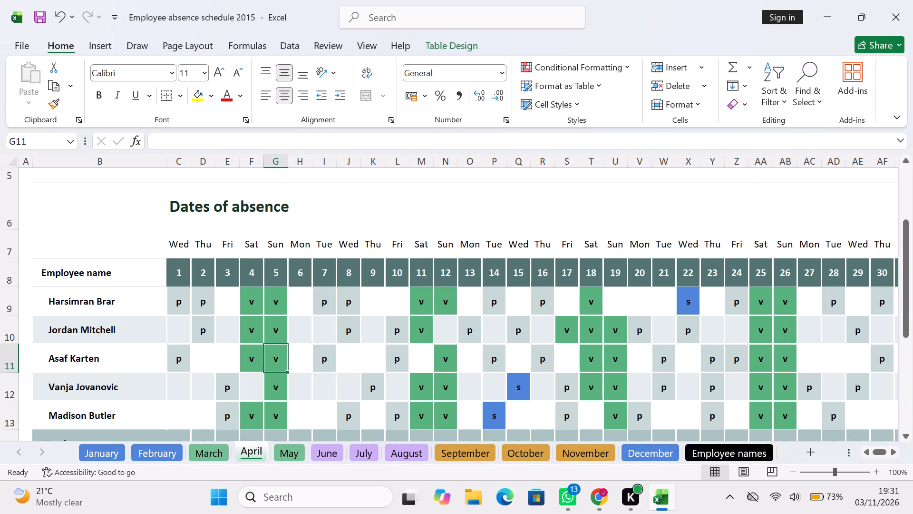
{"action": "key", "text": "Left"}
{"action": "key", "text": "Left"}
{"action": "key", "text": "Left"}
{"action": "key", "text": "Left"}
{"action": "key", "text": "Left"}
{"action": "key", "text": "Left"}
{"action": "key", "text": "Left"}
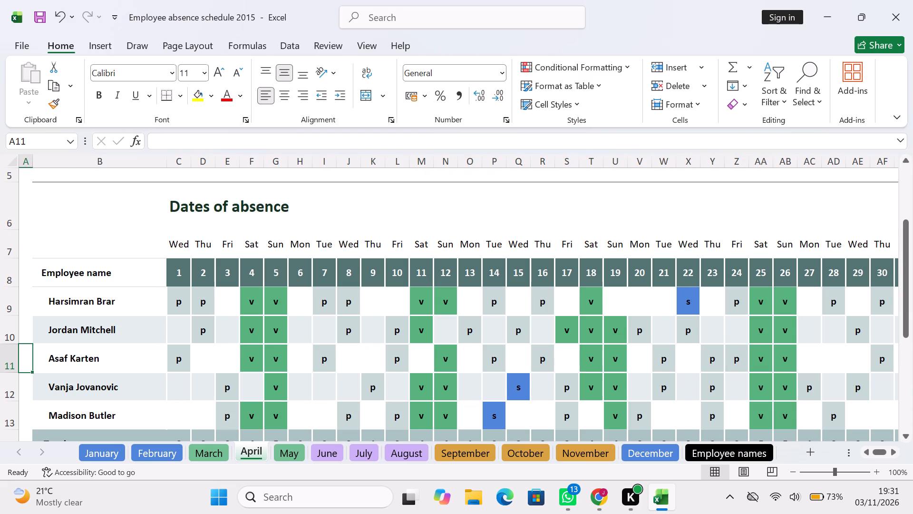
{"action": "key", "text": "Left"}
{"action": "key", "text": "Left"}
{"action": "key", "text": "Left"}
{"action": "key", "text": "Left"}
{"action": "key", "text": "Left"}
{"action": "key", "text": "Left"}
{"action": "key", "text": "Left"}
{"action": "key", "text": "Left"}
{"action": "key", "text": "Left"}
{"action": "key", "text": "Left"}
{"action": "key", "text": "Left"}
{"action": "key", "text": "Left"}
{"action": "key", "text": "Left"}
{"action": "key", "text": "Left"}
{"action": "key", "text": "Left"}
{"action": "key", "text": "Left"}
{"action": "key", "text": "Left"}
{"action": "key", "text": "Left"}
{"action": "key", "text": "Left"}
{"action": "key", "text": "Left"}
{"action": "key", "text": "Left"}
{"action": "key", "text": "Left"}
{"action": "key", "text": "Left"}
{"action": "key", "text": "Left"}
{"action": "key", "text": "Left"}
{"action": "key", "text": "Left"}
Review the third employee's absence entries from 1 to 12 April.
{"action": "key", "text": "Right"}
{"action": "key", "text": "Right"}
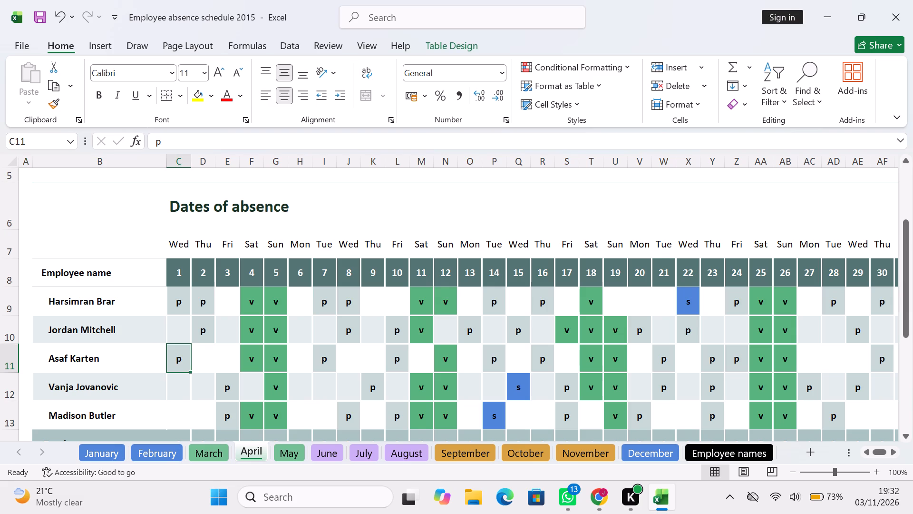
{"action": "key", "text": "Right"}
{"action": "key", "text": "Right"}
{"action": "key", "text": "Right"}
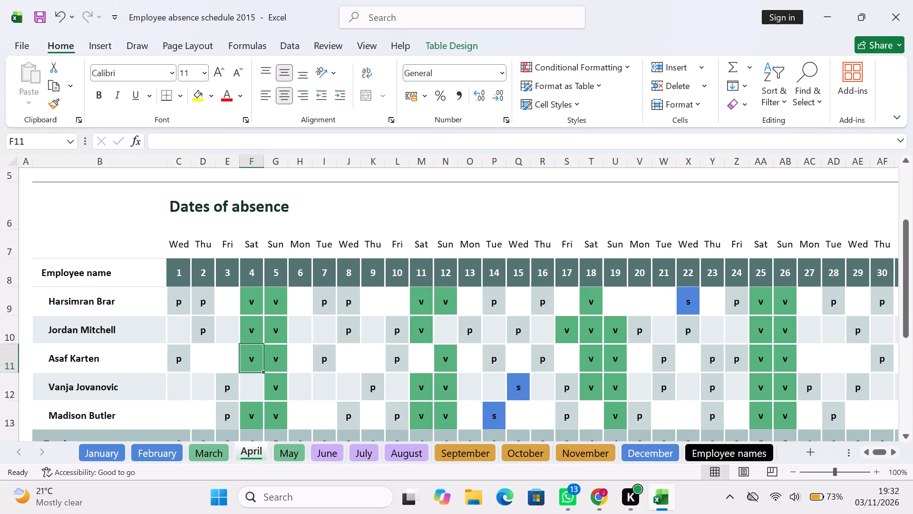
{"action": "key", "text": "Right"}
{"action": "key", "text": "Right"}
{"action": "key", "text": "Right"}
{"action": "key", "text": "Right"}
{"action": "key", "text": "Right"}
{"action": "key", "text": "Right"}
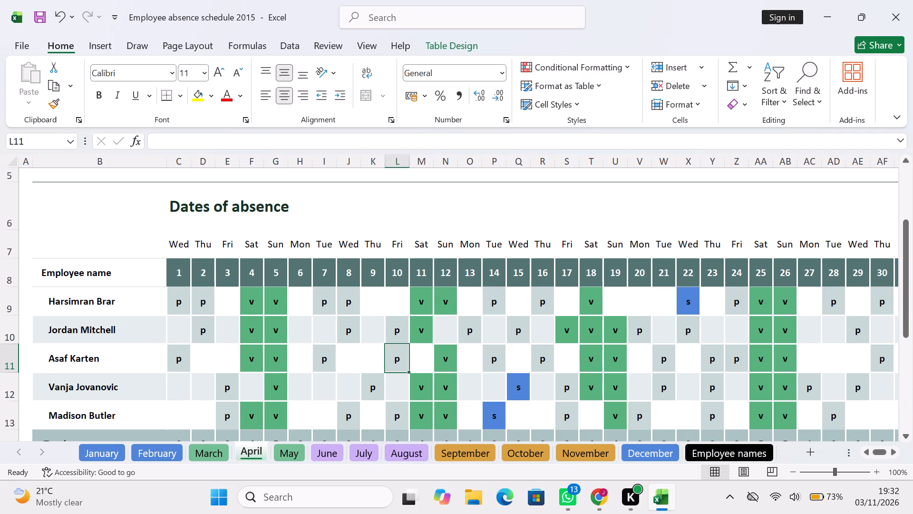
{"action": "key", "text": "Right"}
{"action": "key", "text": "Right"}
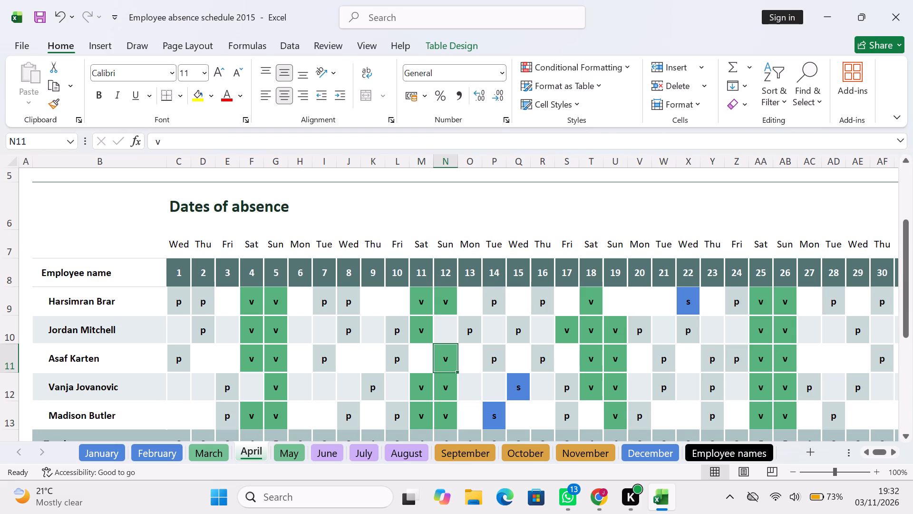
Review the third employee's absence entries from 13 to 30 April.
{"action": "key", "text": "Right"}
{"action": "key", "text": "Right"}
{"action": "key", "text": "Right"}
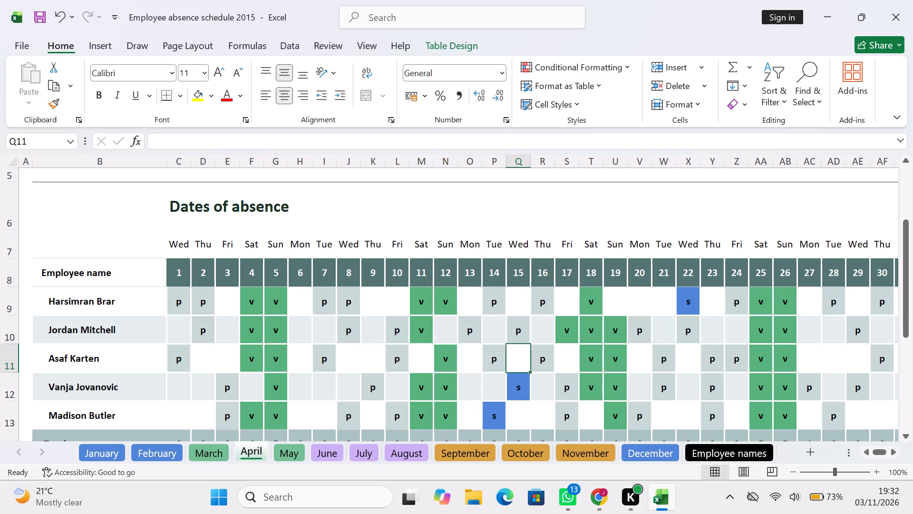
{"action": "key", "text": "Right"}
{"action": "key", "text": "Right"}
{"action": "key", "text": "Right"}
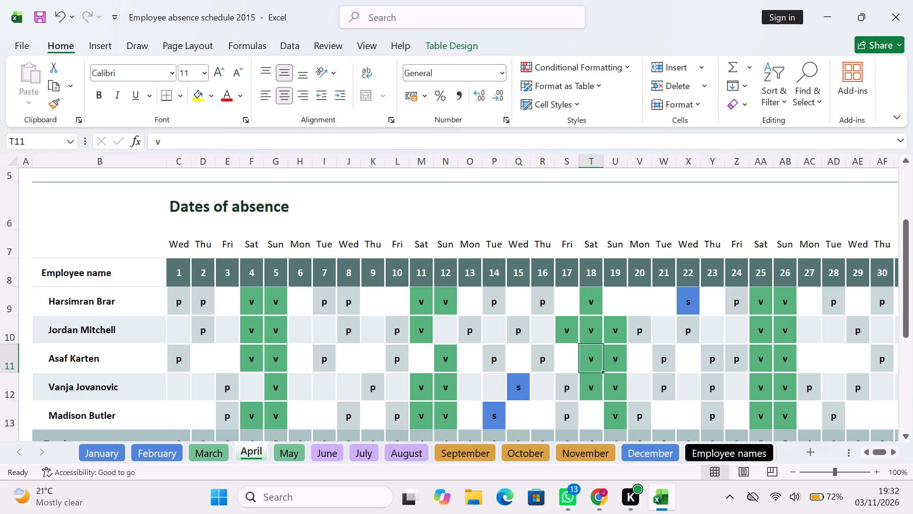
{"action": "key", "text": "Left"}
{"action": "key", "text": "Right"}
{"action": "key", "text": "Right"}
{"action": "key", "text": "Right"}
{"action": "key", "text": "Right"}
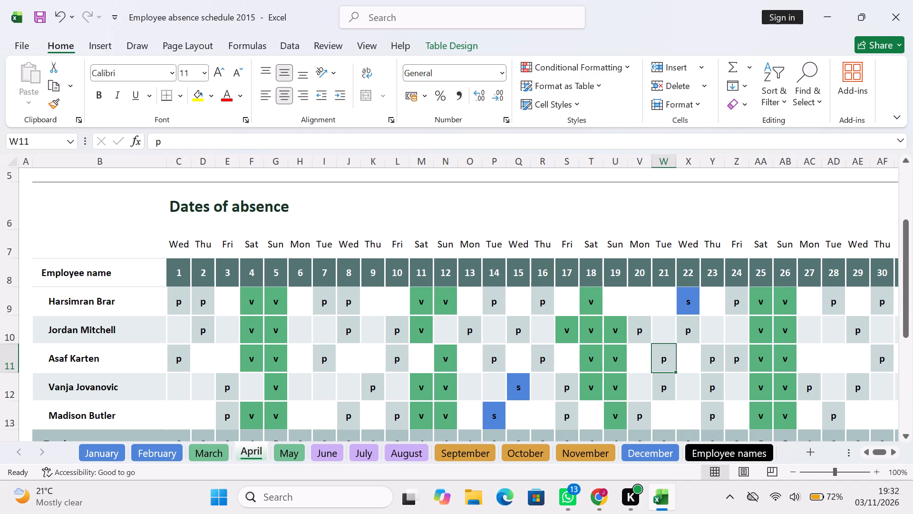
{"action": "key", "text": "Right"}
{"action": "key", "text": "Right"}
{"action": "key", "text": "Right"}
{"action": "key", "text": "Right"}
{"action": "key", "text": "Right"}
{"action": "key", "text": "Right"}
{"action": "key", "text": "Right"}
{"action": "key", "text": "Right"}
{"action": "key", "text": "Right"}
{"action": "key", "text": "Right"}
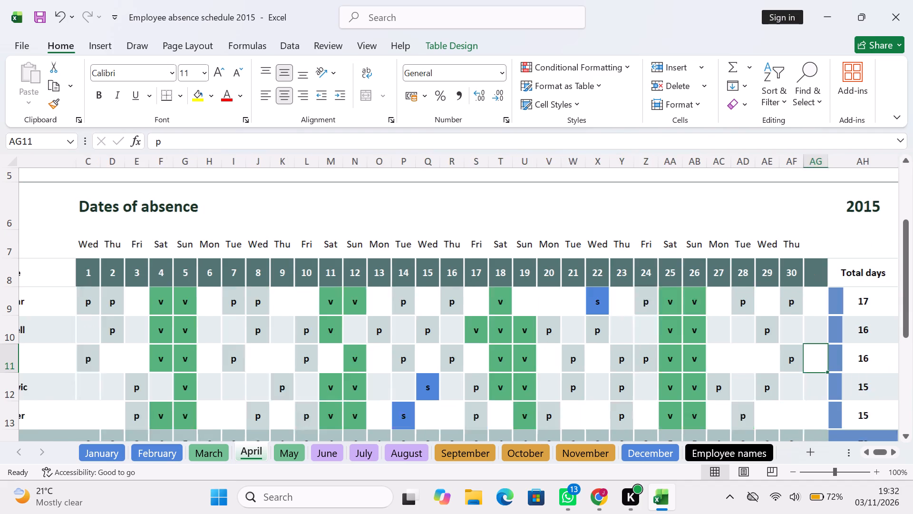
Recheck the third employee's absence entries from 27 to 30 April alongside the row's total days.
{"action": "key", "text": "Right"}
{"action": "key", "text": "Left"}
{"action": "key", "text": "Left"}
{"action": "key", "text": "Left"}
{"action": "key", "text": "Left"}
{"action": "key", "text": "Left"}
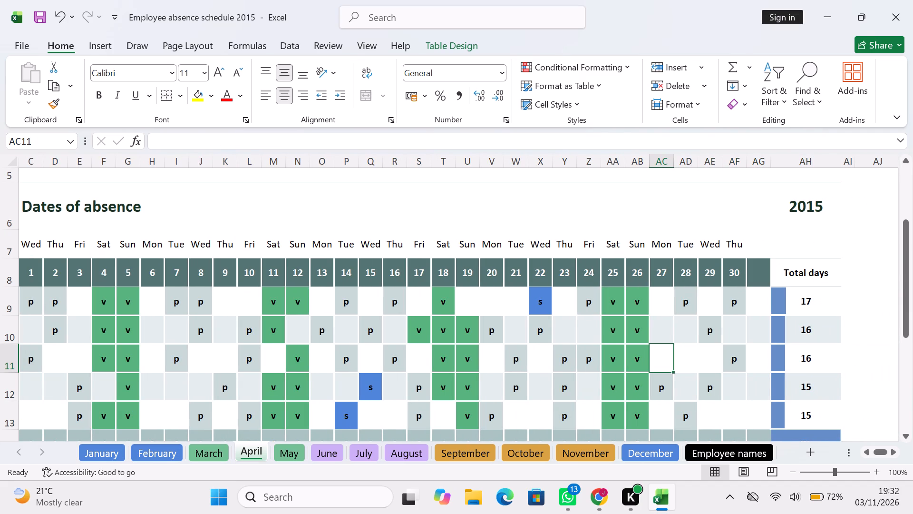
{"action": "key", "text": "Right"}
{"action": "key", "text": "Right"}
{"action": "key", "text": "Right"}
{"action": "key", "text": "Right"}
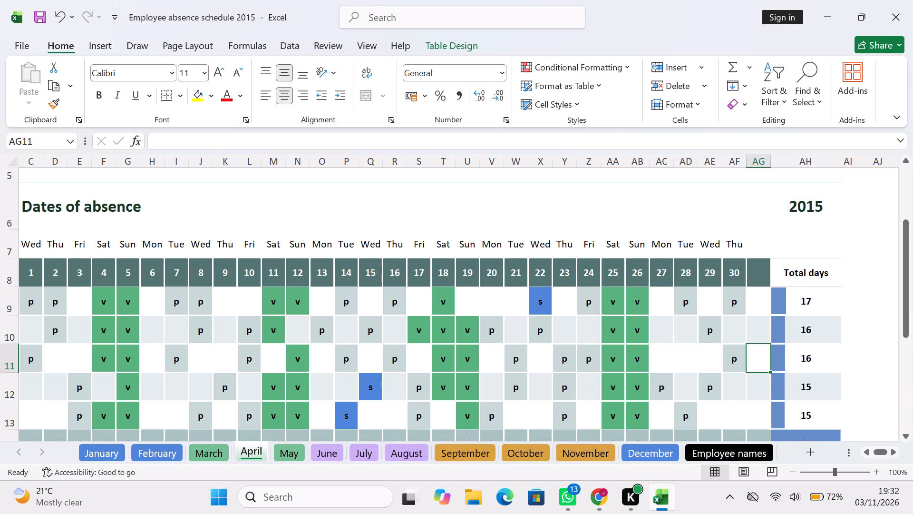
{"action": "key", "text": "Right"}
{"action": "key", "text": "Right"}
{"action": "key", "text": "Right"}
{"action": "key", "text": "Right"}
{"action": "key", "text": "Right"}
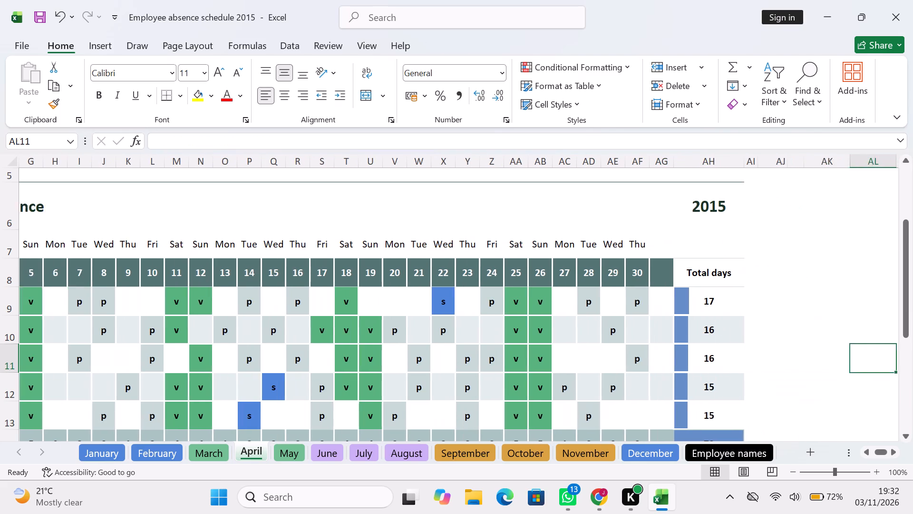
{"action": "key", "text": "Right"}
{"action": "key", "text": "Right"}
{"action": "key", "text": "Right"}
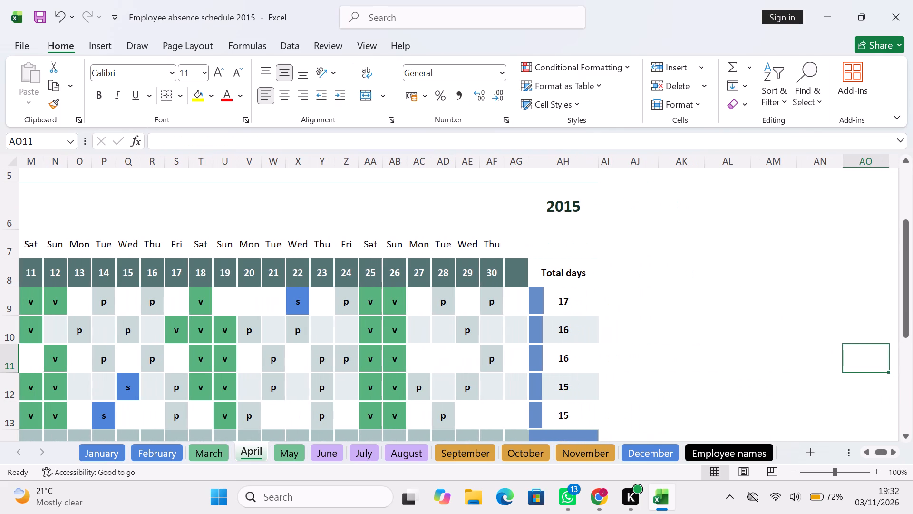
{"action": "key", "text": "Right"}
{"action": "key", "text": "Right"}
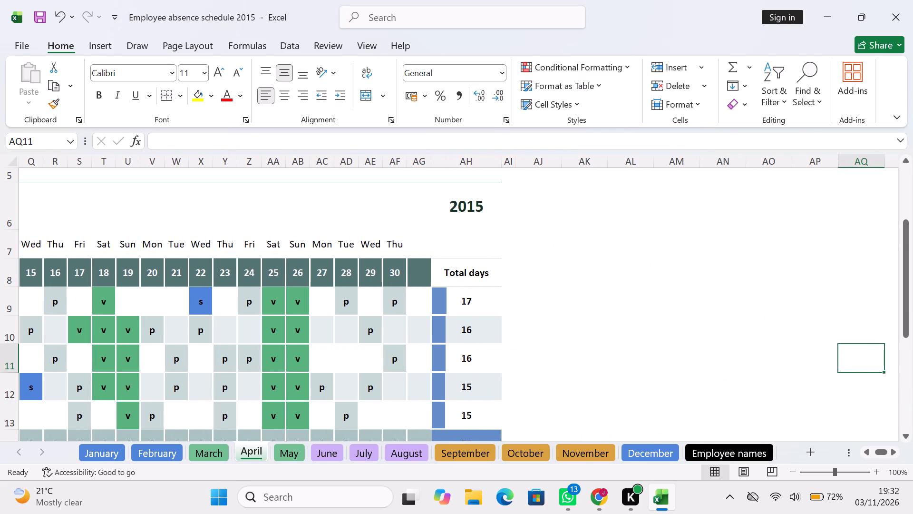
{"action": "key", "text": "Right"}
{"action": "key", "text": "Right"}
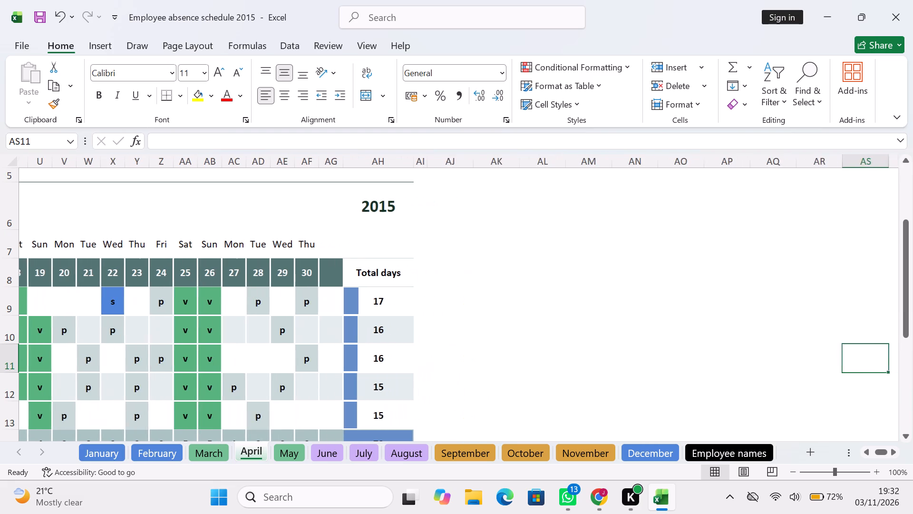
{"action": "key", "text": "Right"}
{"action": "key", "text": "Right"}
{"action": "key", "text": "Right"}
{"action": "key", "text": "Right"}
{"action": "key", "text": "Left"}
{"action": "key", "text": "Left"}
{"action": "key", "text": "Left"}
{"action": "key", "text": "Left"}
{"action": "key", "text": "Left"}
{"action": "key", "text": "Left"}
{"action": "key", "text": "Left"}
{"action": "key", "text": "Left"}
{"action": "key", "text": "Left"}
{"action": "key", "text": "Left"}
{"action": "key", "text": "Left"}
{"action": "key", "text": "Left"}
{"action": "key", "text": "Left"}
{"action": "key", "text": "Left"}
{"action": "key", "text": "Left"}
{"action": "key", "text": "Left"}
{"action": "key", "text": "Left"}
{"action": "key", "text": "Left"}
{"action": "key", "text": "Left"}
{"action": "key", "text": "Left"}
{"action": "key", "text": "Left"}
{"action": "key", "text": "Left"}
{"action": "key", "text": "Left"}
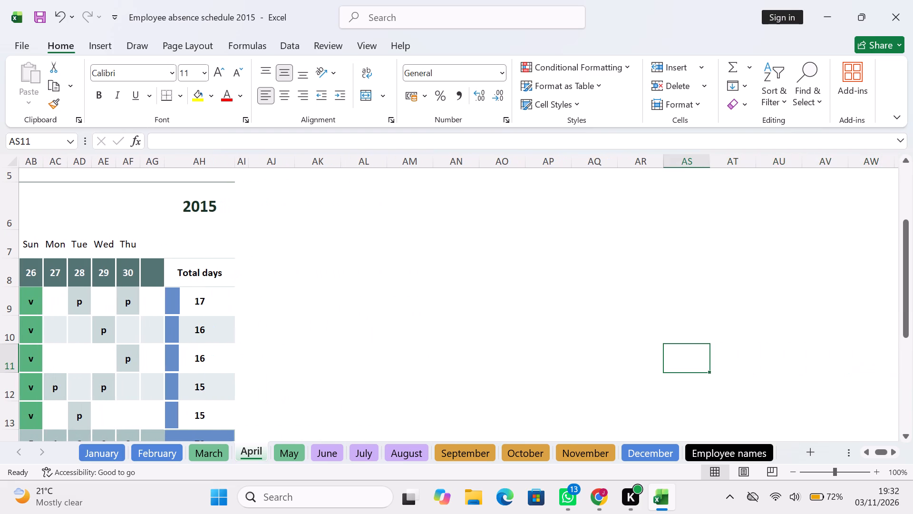
Check the fifth employee's absence entries from 9 back to 1 April and the daily totals row below.
{"action": "key", "text": "Down"}
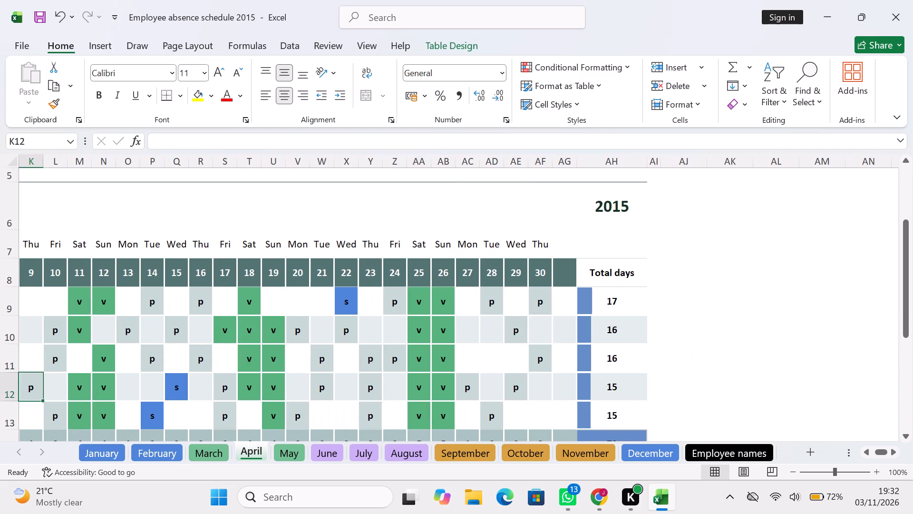
{"action": "key", "text": "Down"}
{"action": "key", "text": "Left"}
{"action": "key", "text": "Left"}
{"action": "key", "text": "Left"}
{"action": "key", "text": "Left"}
{"action": "key", "text": "Left"}
{"action": "key", "text": "Left"}
{"action": "key", "text": "Left"}
{"action": "key", "text": "Left"}
{"action": "key", "text": "Left"}
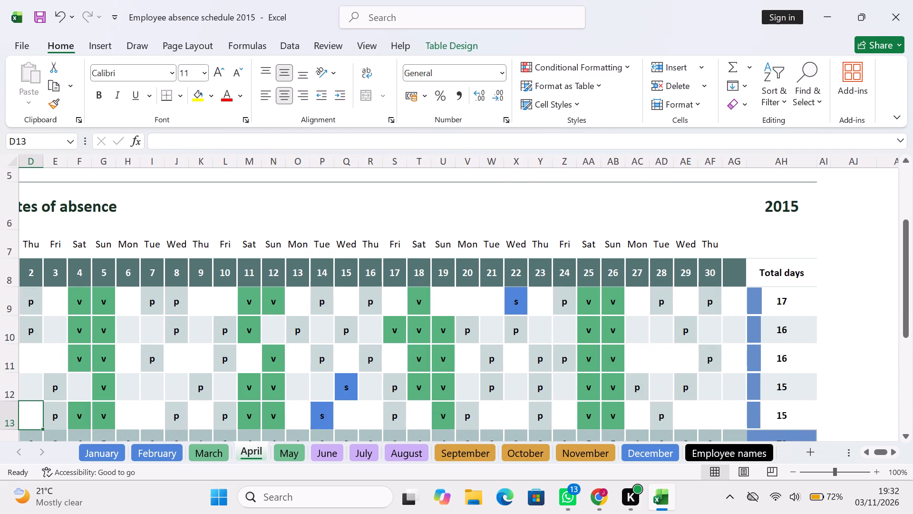
{"action": "key", "text": "Right"}
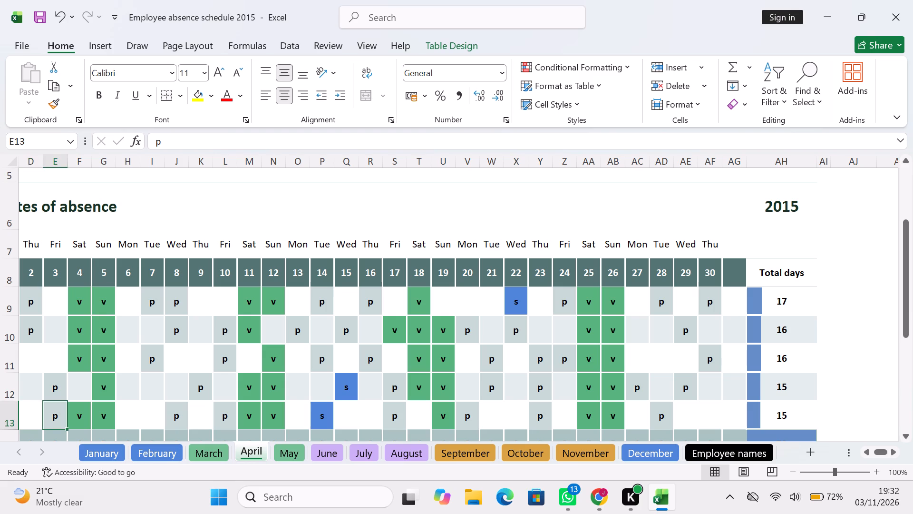
{"action": "key", "text": "Left"}
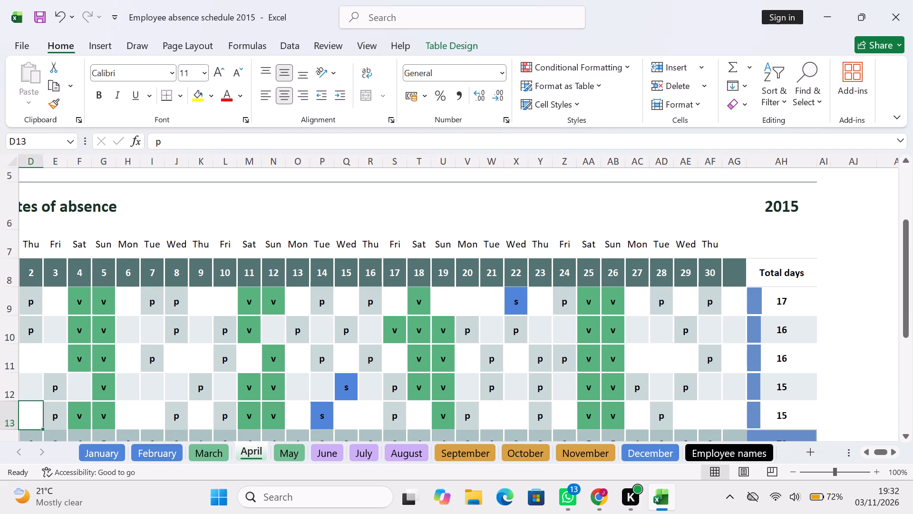
{"action": "key", "text": "Left"}
{"action": "key", "text": "Left"}
{"action": "key", "text": "Left"}
{"action": "key", "text": "Down"}
{"action": "key", "text": "Down"}
{"action": "key", "text": "Up"}
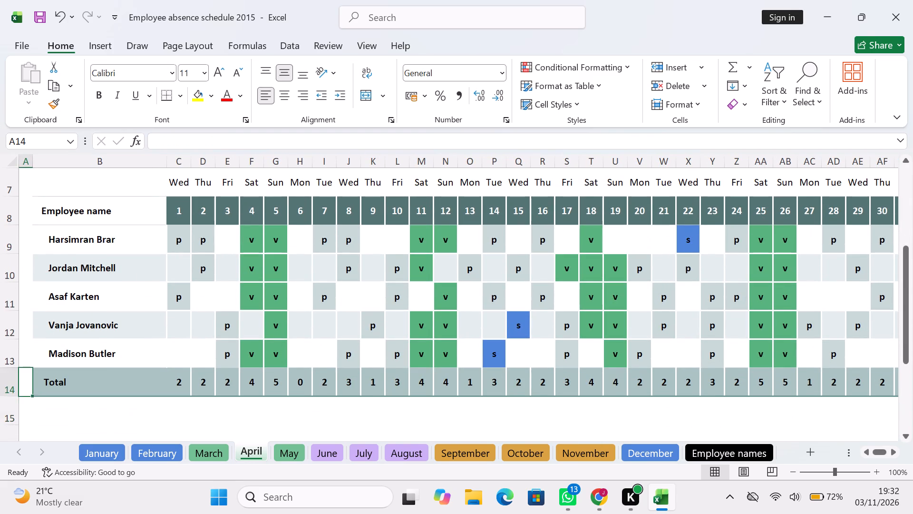
Review the fifth employee's absence entries from 1 to 12 April against the daily totals.
{"action": "key", "text": "Up"}
{"action": "key", "text": "Up"}
{"action": "key", "text": "Right"}
{"action": "key", "text": "Down"}
{"action": "key", "text": "Right"}
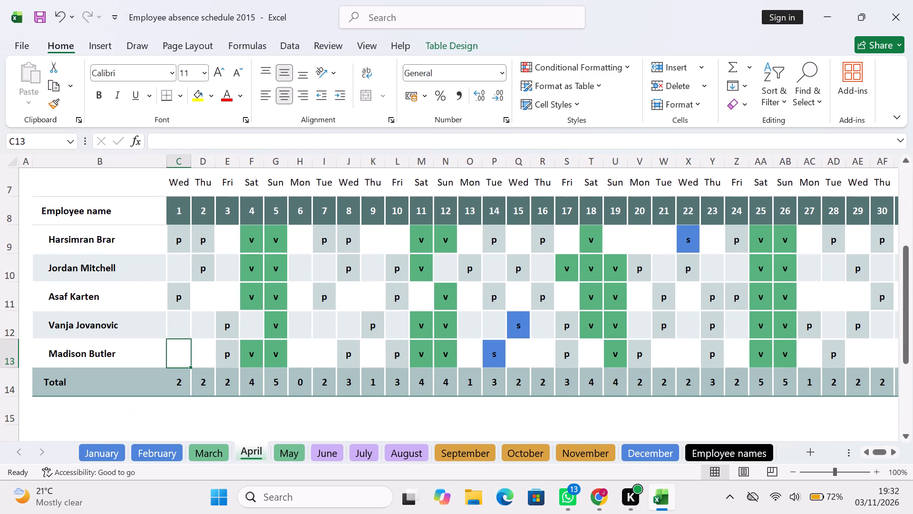
{"action": "key", "text": "Right"}
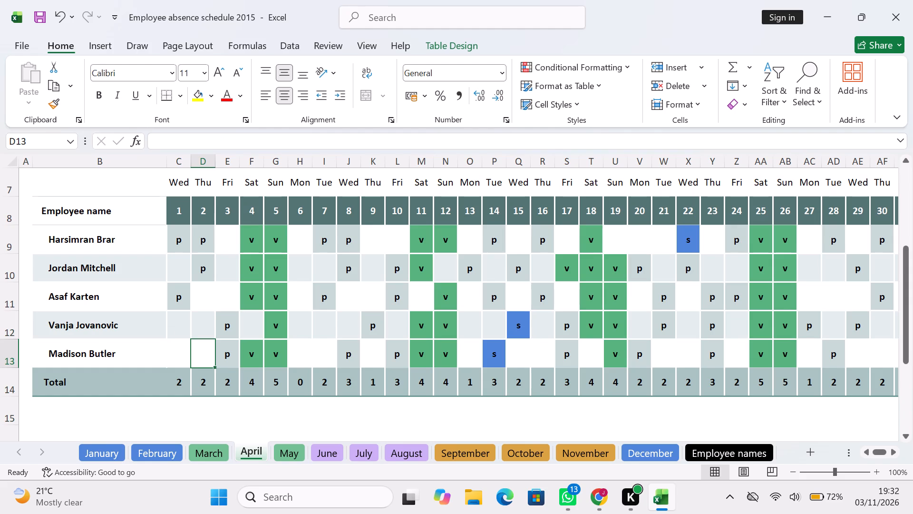
{"action": "key", "text": "Right"}
{"action": "key", "text": "Right"}
{"action": "key", "text": "Right"}
{"action": "key", "text": "Right"}
{"action": "key", "text": "Right"}
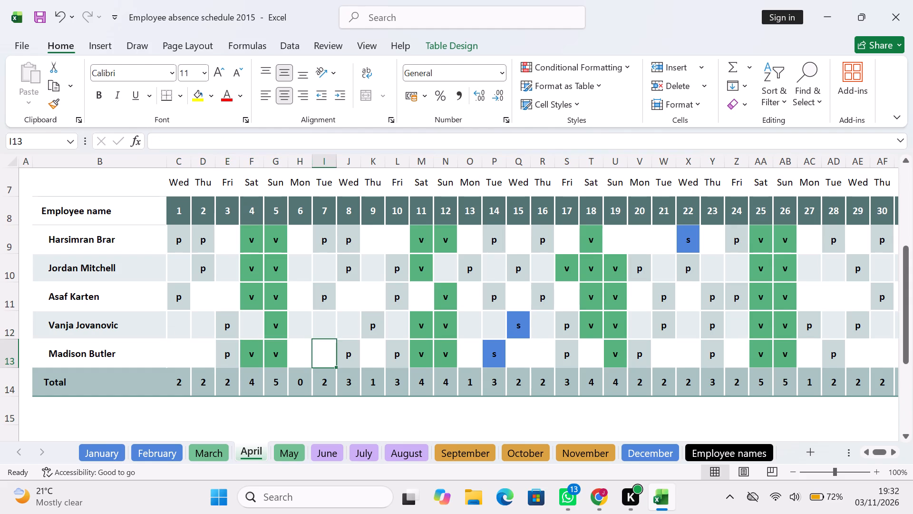
{"action": "key", "text": "Right"}
{"action": "key", "text": "Right"}
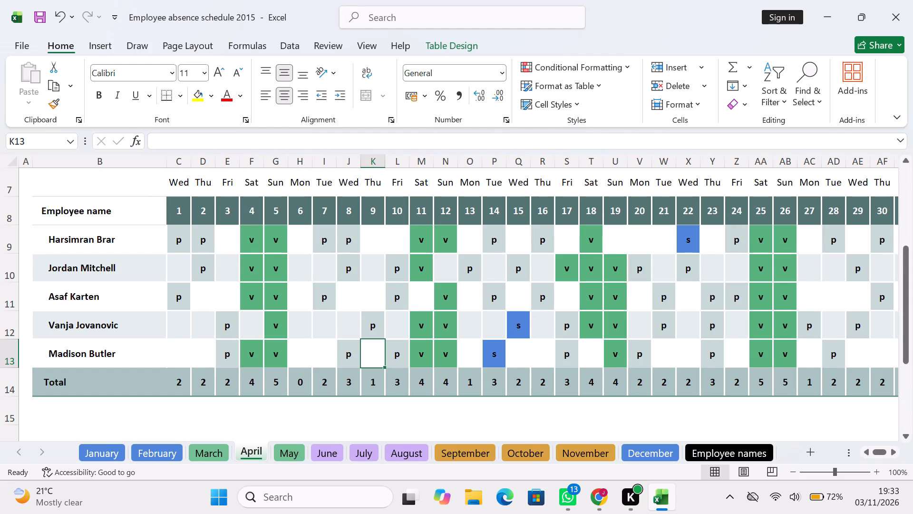
{"action": "key", "text": "Right"}
{"action": "key", "text": "Right"}
{"action": "key", "text": "Right"}
Recheck the fifth employee's absence entries from 12 back to 1 April.
{"action": "key", "text": "Left"}
{"action": "key", "text": "Left"}
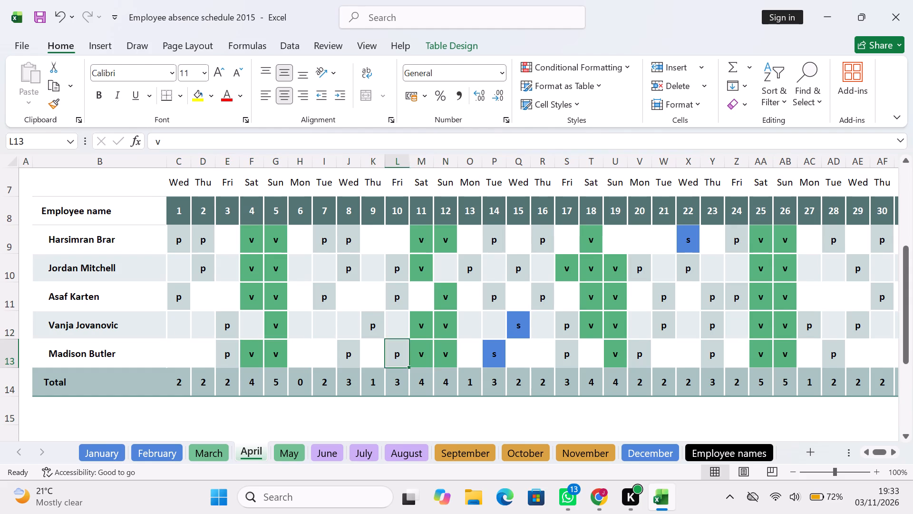
{"action": "key", "text": "Left"}
{"action": "key", "text": "Left"}
{"action": "key", "text": "Left"}
{"action": "key", "text": "Left"}
{"action": "key", "text": "Left"}
{"action": "key", "text": "Left"}
{"action": "key", "text": "Left"}
{"action": "key", "text": "Left"}
{"action": "key", "text": "Left"}
{"action": "key", "text": "Left"}
{"action": "key", "text": "Left"}
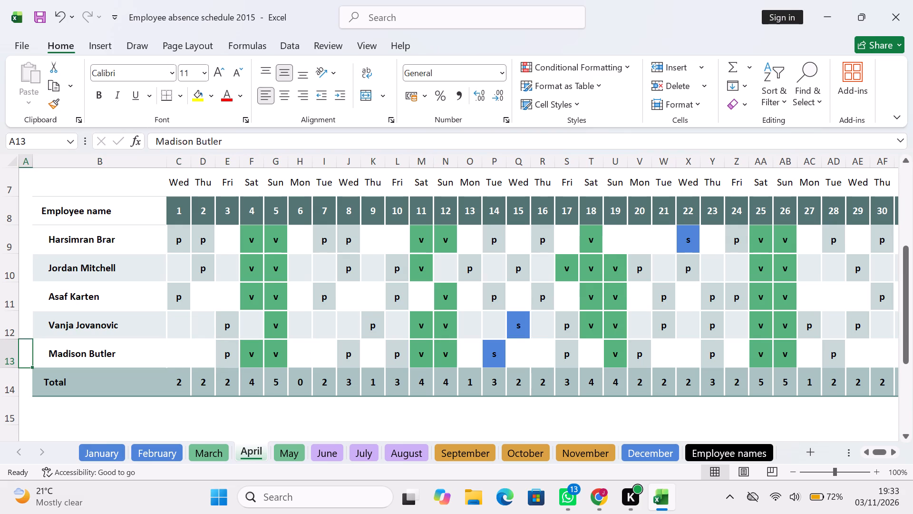
{"action": "key", "text": "Left"}
{"action": "key", "text": "Left"}
{"action": "key", "text": "Left"}
{"action": "key", "text": "Left"}
{"action": "key", "text": "Left"}
{"action": "key", "text": "Left"}
{"action": "key", "text": "Left"}
{"action": "key", "text": "Left"}
Recheck the fifth employee's absence entries from 1 to 14 April against the daily totals.
{"action": "key", "text": "Right"}
{"action": "key", "text": "Right"}
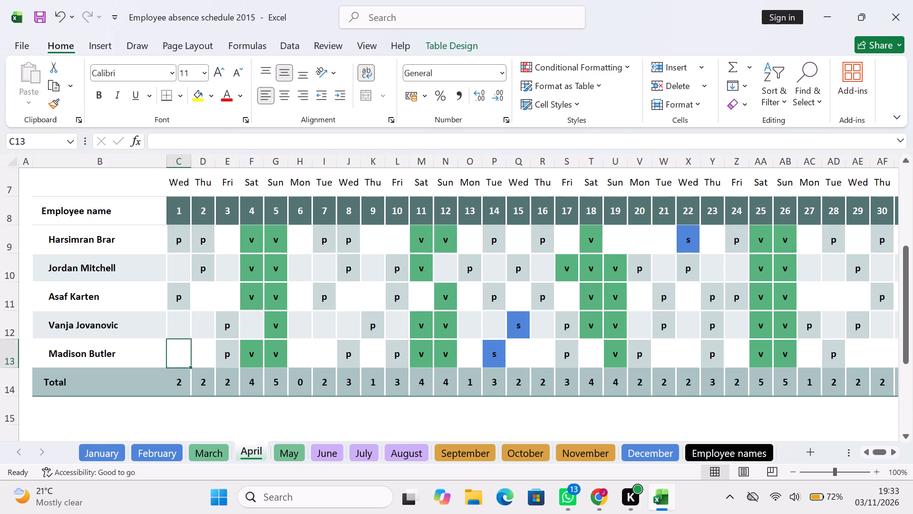
{"action": "key", "text": "Right"}
{"action": "key", "text": "Right"}
{"action": "key", "text": "Right"}
{"action": "key", "text": "Right"}
{"action": "key", "text": "Right"}
{"action": "key", "text": "Right"}
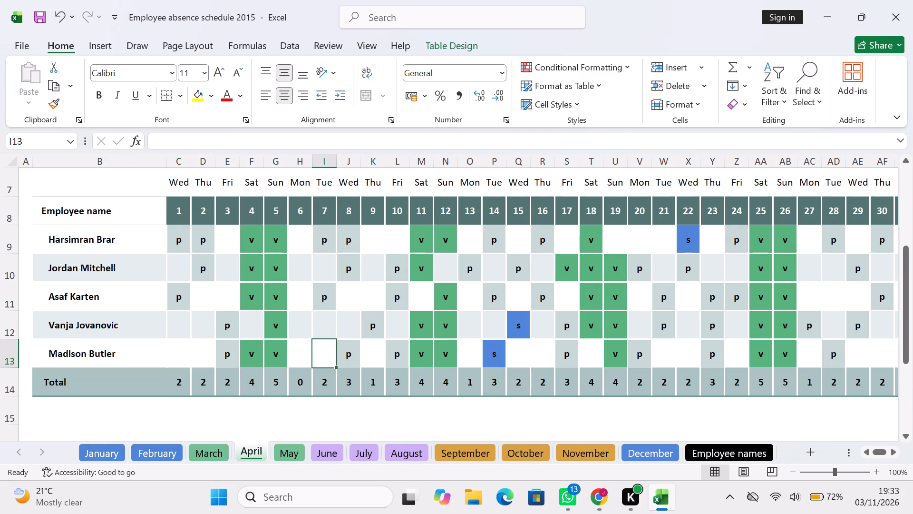
{"action": "key", "text": "Right"}
{"action": "key", "text": "Right"}
{"action": "key", "text": "Right"}
{"action": "key", "text": "Right"}
{"action": "key", "text": "Right"}
{"action": "key", "text": "Right"}
{"action": "key", "text": "Right"}
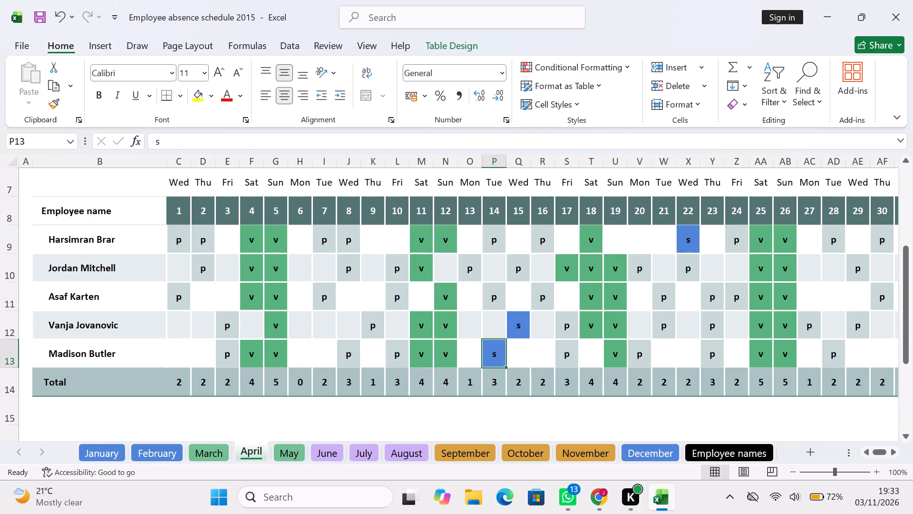
Recheck the fifth employee's absence entries from 15 to 23 April against the daily totals.
{"action": "key", "text": "Right"}
{"action": "key", "text": "Right"}
{"action": "key", "text": "Right"}
{"action": "key", "text": "Right"}
{"action": "key", "text": "Right"}
{"action": "key", "text": "Right"}
{"action": "key", "text": "Right"}
{"action": "key", "text": "Right"}
{"action": "key", "text": "Right"}
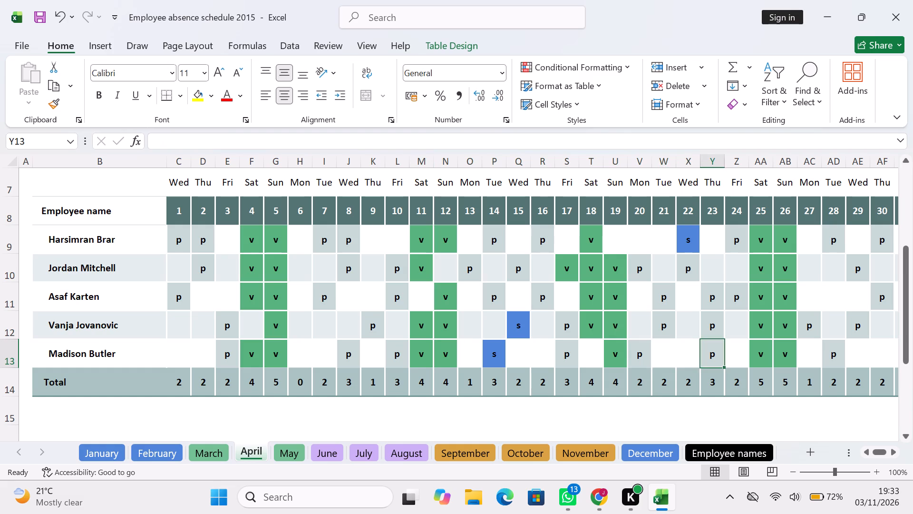
Check the fifth employee's absence entries from 24 to 30 April and the row's total days.
{"action": "key", "text": "Right"}
{"action": "key", "text": "Right"}
{"action": "key", "text": "Right"}
{"action": "key", "text": "Right"}
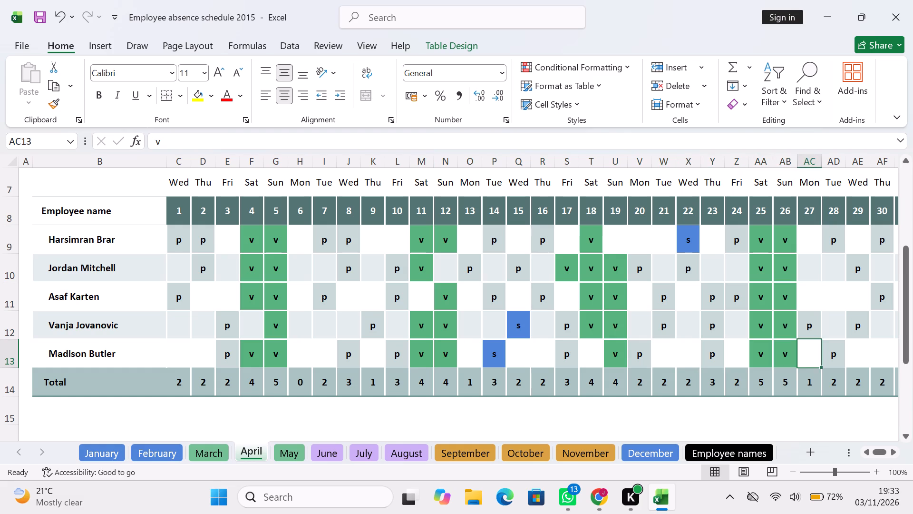
{"action": "key", "text": "Right"}
{"action": "key", "text": "Right"}
{"action": "key", "text": "Right"}
{"action": "key", "text": "Right"}
{"action": "key", "text": "Right"}
{"action": "key", "text": "Right"}
{"action": "key", "text": "Left"}
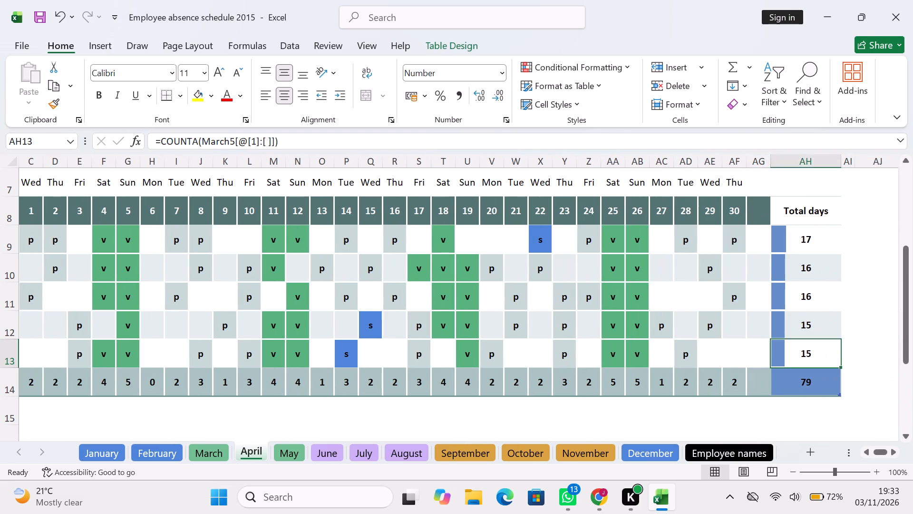
Review the daily totals row from 30 back to 21 April against the entries above.
{"action": "key", "text": "Left"}
{"action": "key", "text": "Left"}
{"action": "key", "text": "Down"}
{"action": "key", "text": "Left"}
{"action": "key", "text": "Left"}
{"action": "key", "text": "Left"}
{"action": "key", "text": "Left"}
{"action": "key", "text": "Left"}
{"action": "key", "text": "Left"}
{"action": "key", "text": "Left"}
{"action": "key", "text": "Left"}
{"action": "key", "text": "Left"}
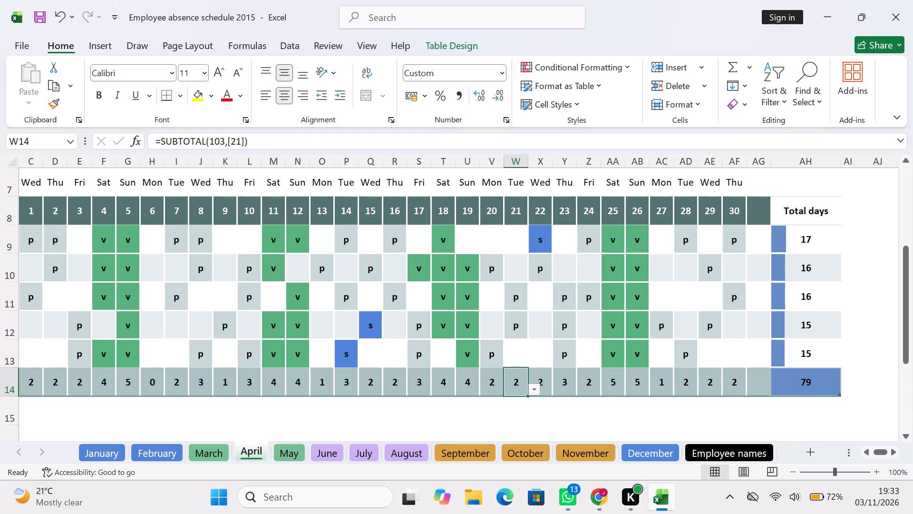
Recheck the daily totals row from 22 to 30 April through to the overall total days.
{"action": "key", "text": "Right"}
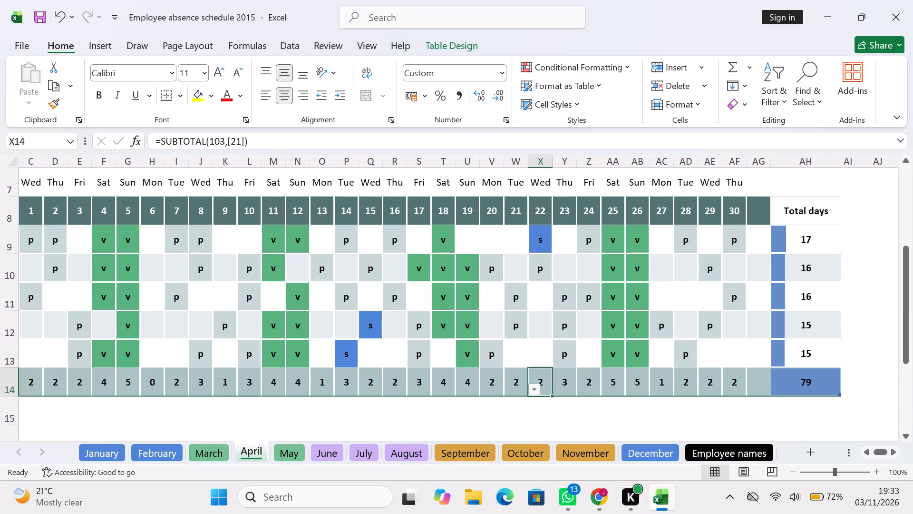
{"action": "key", "text": "Right"}
{"action": "key", "text": "Right"}
{"action": "key", "text": "Right"}
{"action": "key", "text": "Right"}
{"action": "key", "text": "Right"}
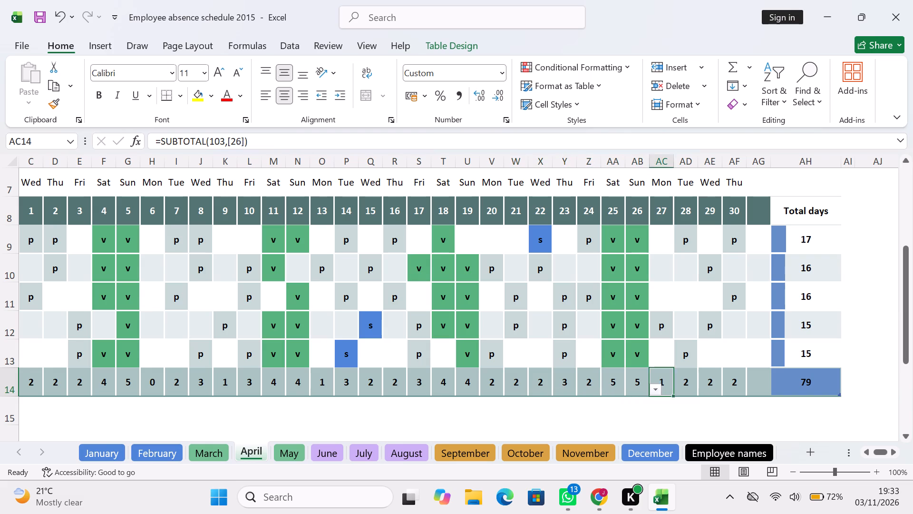
{"action": "key", "text": "Right"}
{"action": "key", "text": "Right"}
{"action": "key", "text": "Right"}
{"action": "key", "text": "Right"}
{"action": "key", "text": "Right"}
Review the daily totals row from the overall total back to 20 April.
{"action": "key", "text": "Left"}
{"action": "key", "text": "Left"}
{"action": "key", "text": "Left"}
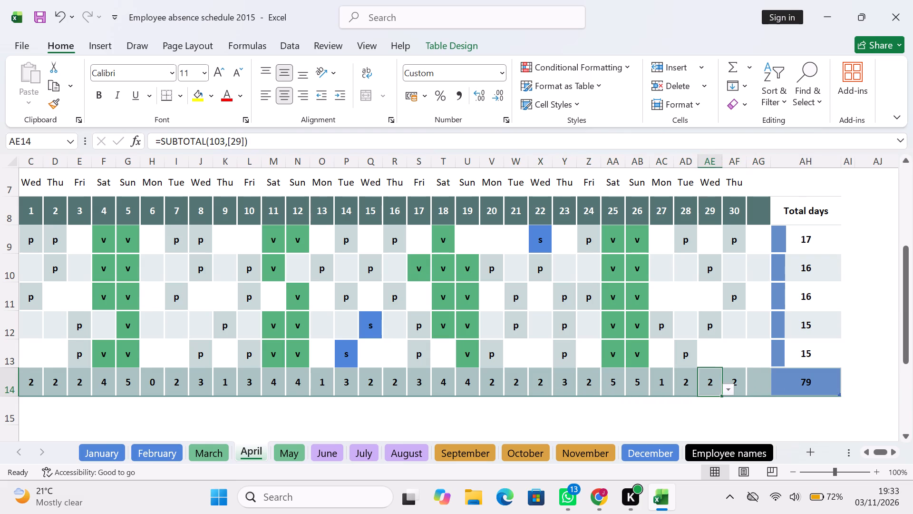
{"action": "key", "text": "Left"}
{"action": "key", "text": "Left"}
{"action": "key", "text": "Left"}
{"action": "key", "text": "Left"}
{"action": "key", "text": "Left"}
{"action": "key", "text": "Left"}
{"action": "key", "text": "Left"}
{"action": "key", "text": "Left"}
{"action": "key", "text": "Left"}
{"action": "key", "text": "Left"}
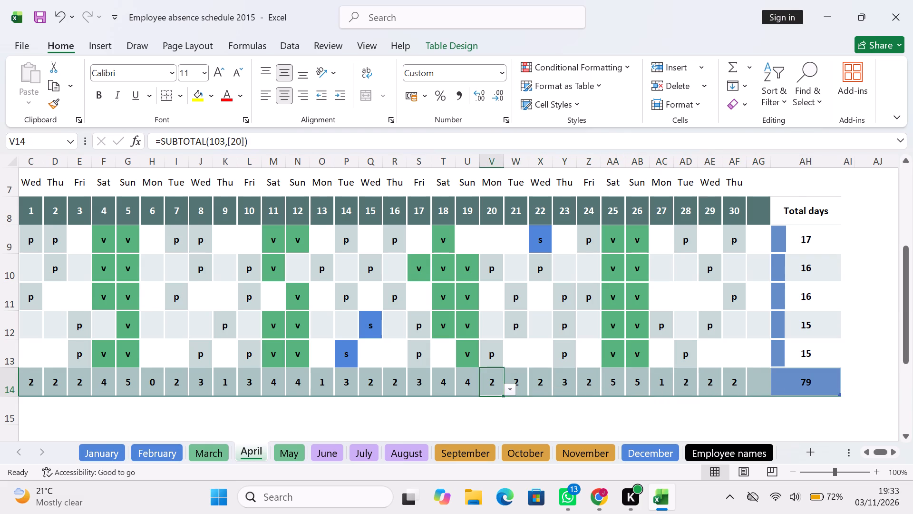
Check the daily totals row from 19 back to 7 April, rechecking the totals up to 11 April.
{"action": "key", "text": "Left"}
{"action": "key", "text": "Left"}
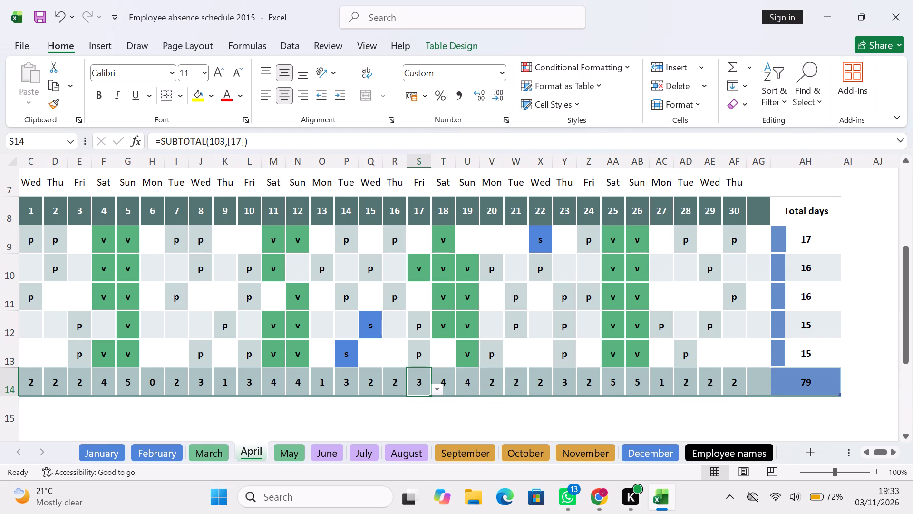
{"action": "key", "text": "Left"}
{"action": "key", "text": "Left"}
{"action": "key", "text": "Left"}
{"action": "key", "text": "Left"}
{"action": "key", "text": "Left"}
{"action": "key", "text": "Left"}
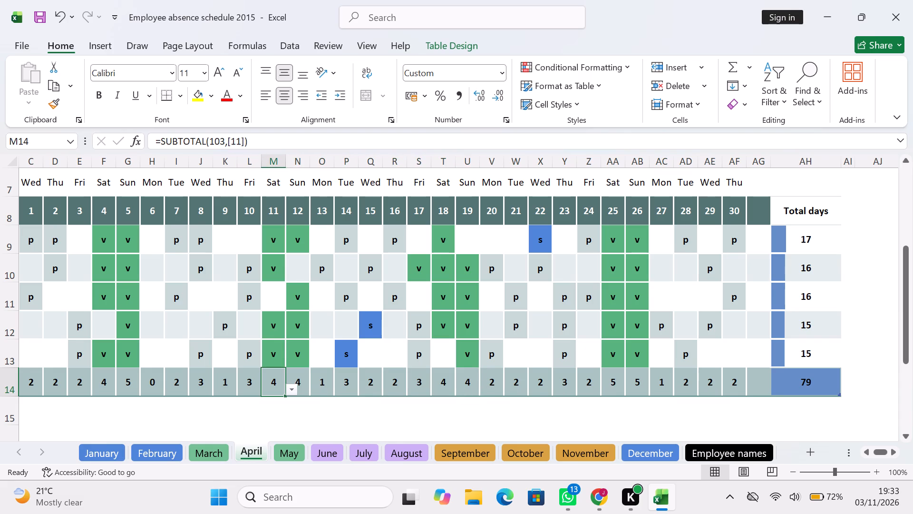
{"action": "key", "text": "Left"}
{"action": "key", "text": "Left"}
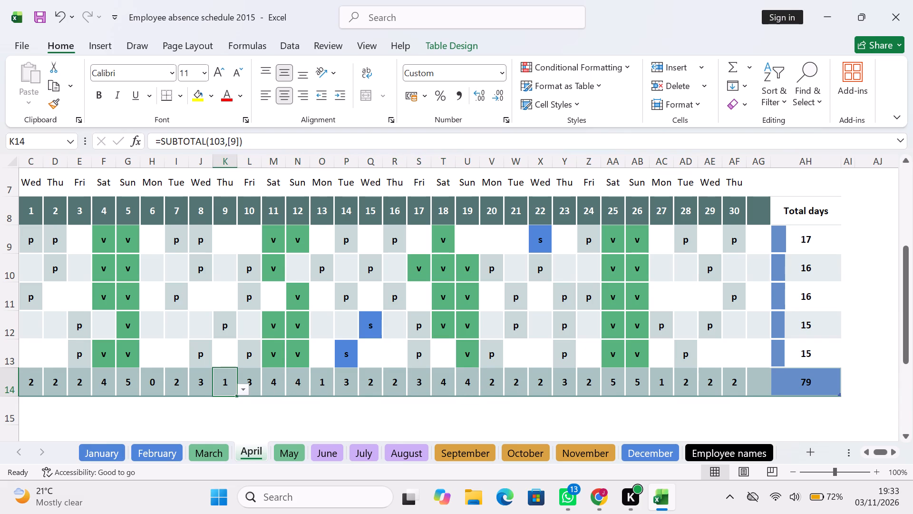
{"action": "key", "text": "Left"}
{"action": "key", "text": "Left"}
{"action": "key", "text": "Right"}
{"action": "key", "text": "Right"}
{"action": "key", "text": "Right"}
{"action": "key", "text": "Right"}
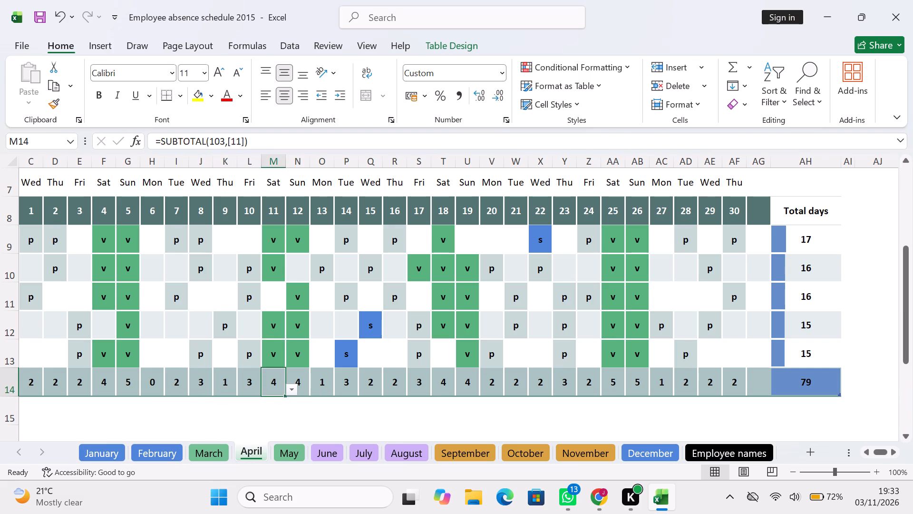
Review the fourth employee's absence entries from 10 to 21 April.
{"action": "key", "text": "Up"}
{"action": "key", "text": "Up"}
{"action": "key", "text": "Left"}
{"action": "key", "text": "Right"}
{"action": "key", "text": "Right"}
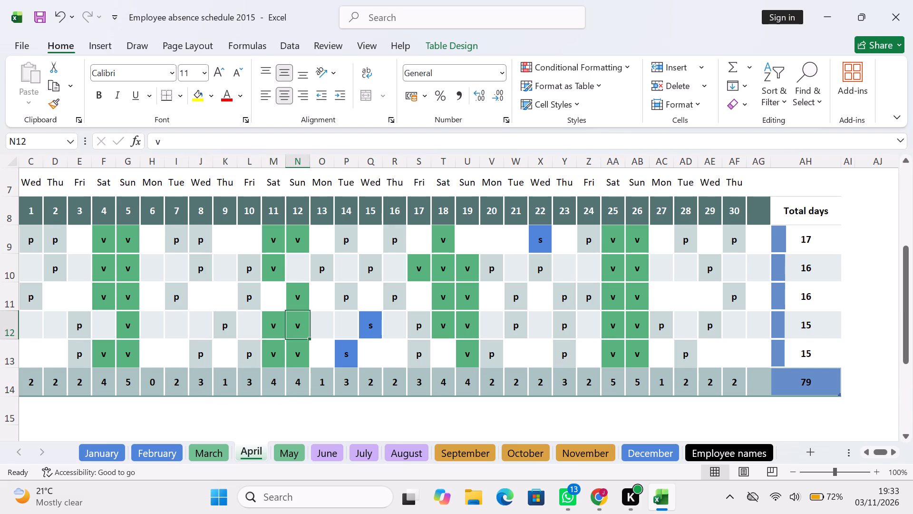
{"action": "key", "text": "Right"}
{"action": "key", "text": "Right"}
{"action": "key", "text": "Right"}
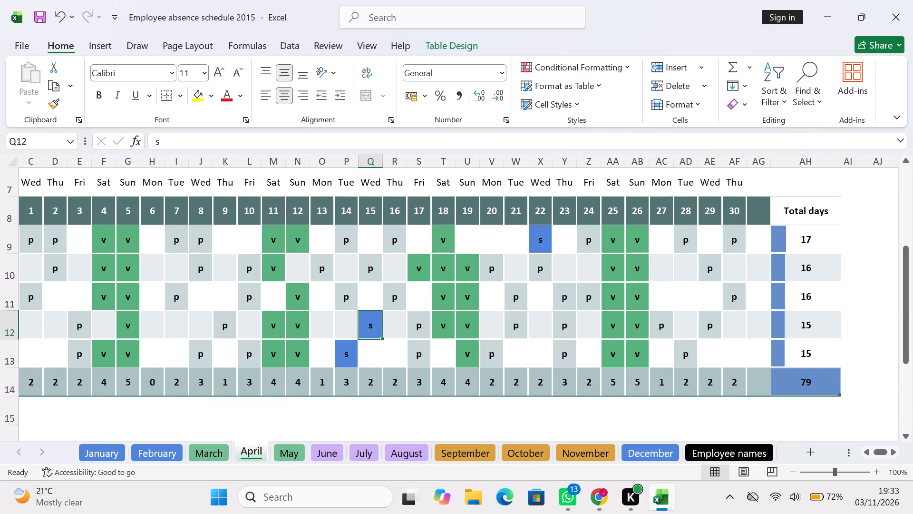
{"action": "key", "text": "Right"}
{"action": "key", "text": "Right"}
{"action": "key", "text": "Right"}
{"action": "key", "text": "Right"}
{"action": "key", "text": "Right"}
{"action": "key", "text": "Right"}
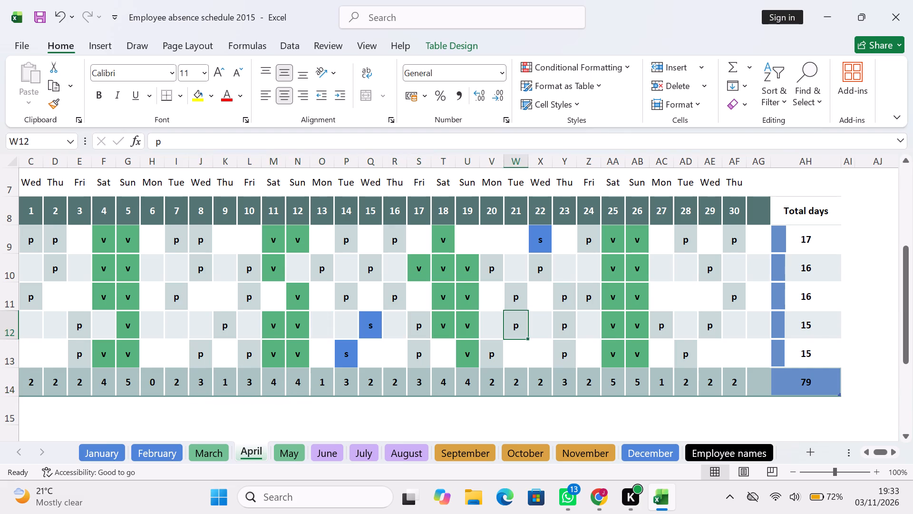
Check the fourth employee's absence entries from 22 to 30 April and the row's total days.
{"action": "key", "text": "Right"}
{"action": "key", "text": "Right"}
{"action": "key", "text": "Right"}
{"action": "key", "text": "Right"}
{"action": "key", "text": "Right"}
{"action": "key", "text": "Right"}
{"action": "key", "text": "Right"}
{"action": "key", "text": "Right"}
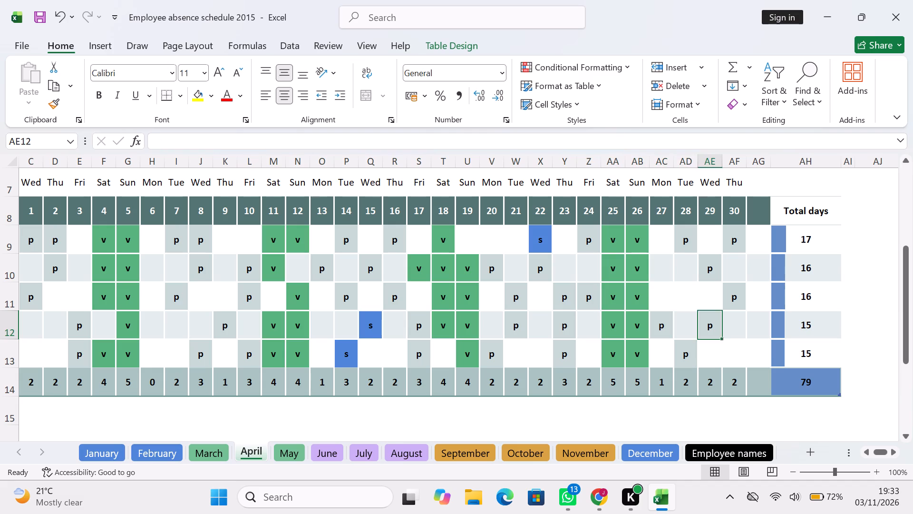
{"action": "key", "text": "Right"}
{"action": "key", "text": "Right"}
{"action": "key", "text": "Right"}
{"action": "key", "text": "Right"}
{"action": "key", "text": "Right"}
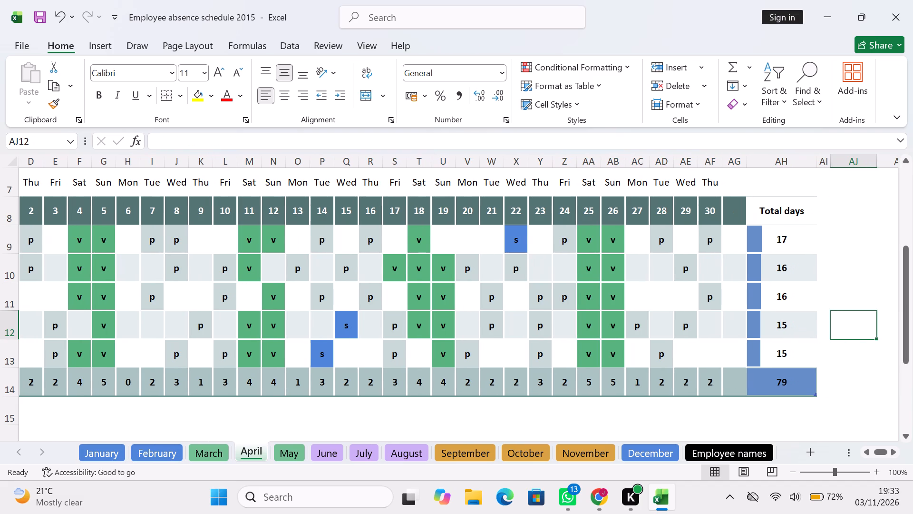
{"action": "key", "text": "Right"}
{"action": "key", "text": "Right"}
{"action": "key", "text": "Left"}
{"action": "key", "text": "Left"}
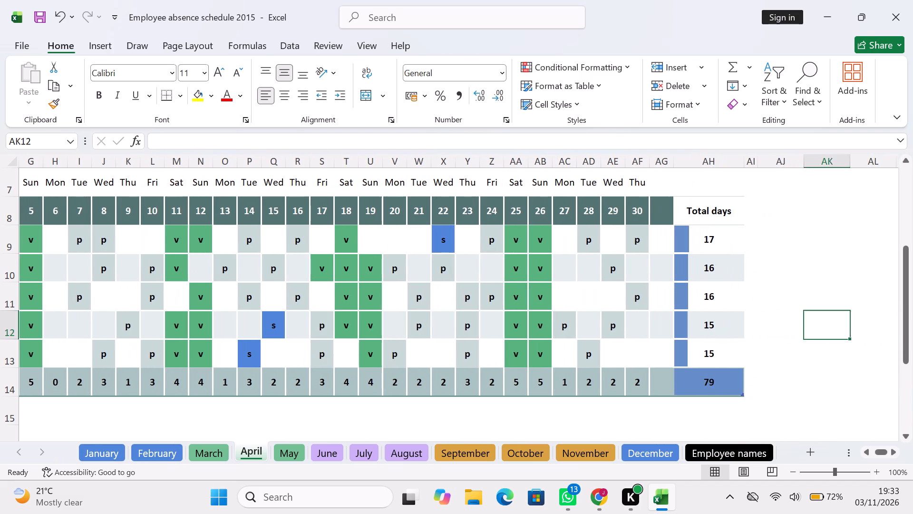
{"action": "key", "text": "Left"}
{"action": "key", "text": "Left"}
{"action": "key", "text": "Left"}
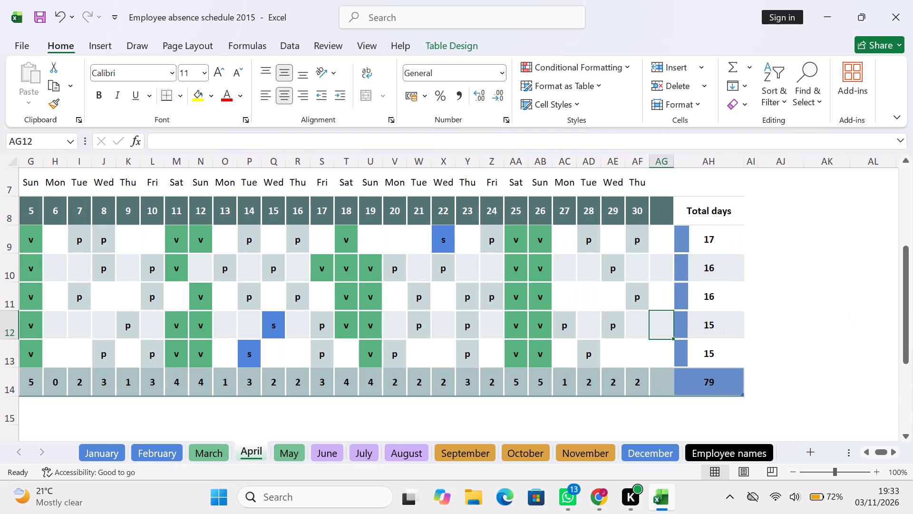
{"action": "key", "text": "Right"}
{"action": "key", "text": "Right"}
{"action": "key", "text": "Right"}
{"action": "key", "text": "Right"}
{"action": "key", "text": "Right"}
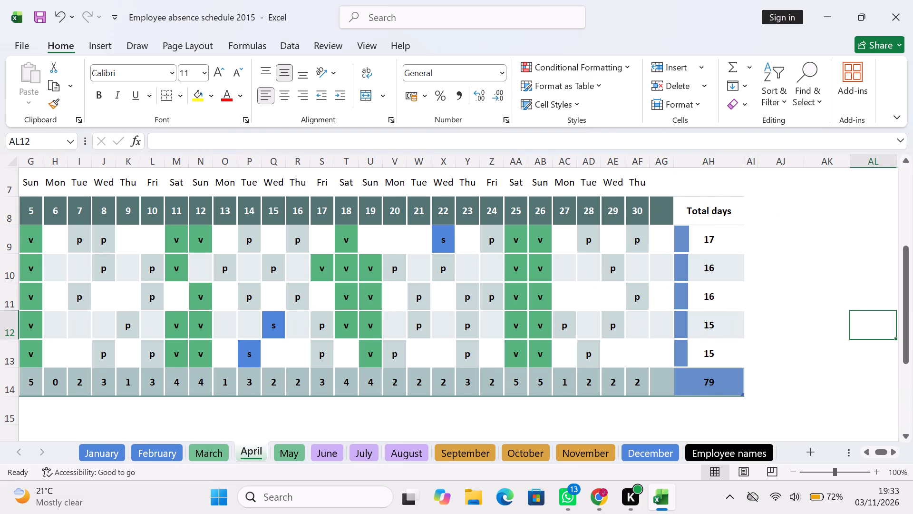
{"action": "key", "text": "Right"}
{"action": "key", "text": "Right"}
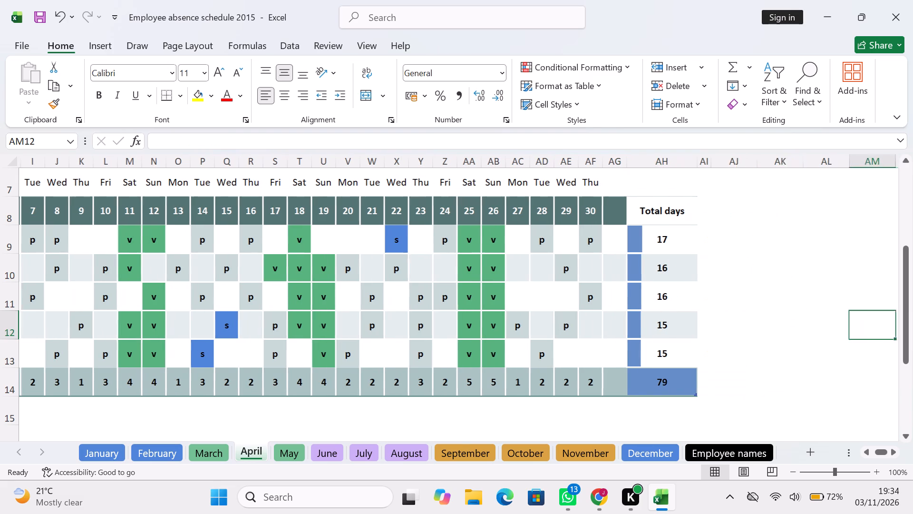
Recheck the fourth employee's total days and absence entries from 30 back to 24 April.
{"action": "key", "text": "Left"}
{"action": "key", "text": "Left"}
{"action": "key", "text": "Left"}
{"action": "key", "text": "Left"}
{"action": "key", "text": "Left"}
{"action": "key", "text": "Left"}
{"action": "key", "text": "Left"}
{"action": "key", "text": "Left"}
{"action": "key", "text": "Left"}
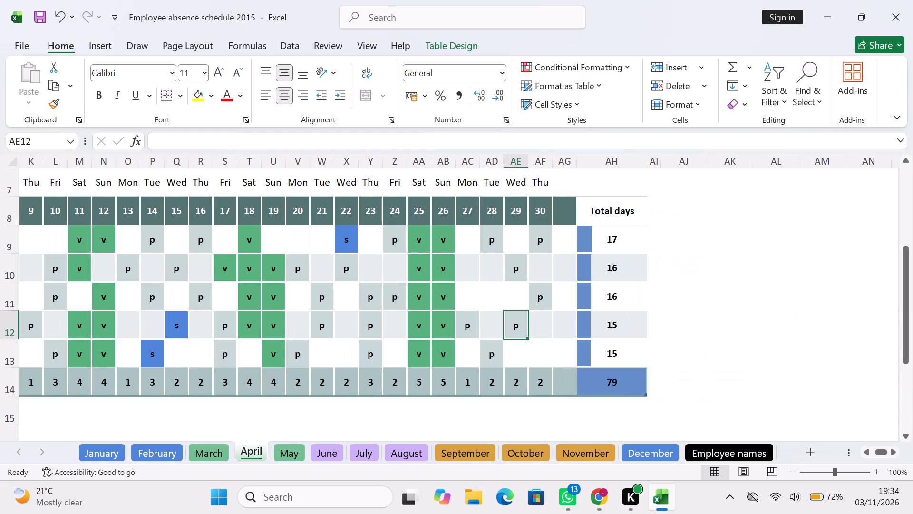
{"action": "key", "text": "Left"}
{"action": "key", "text": "Left"}
{"action": "key", "text": "Left"}
{"action": "key", "text": "Left"}
{"action": "key", "text": "Left"}
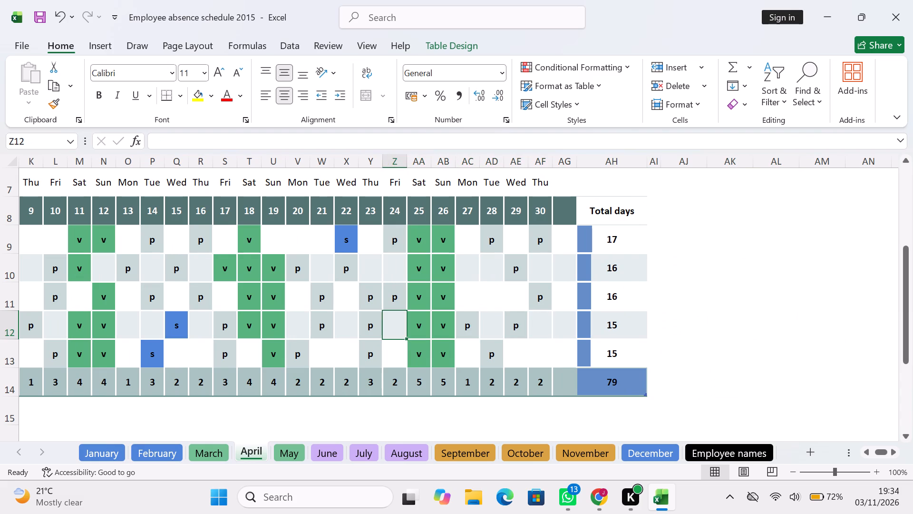
Recheck the fourth employee's absence entries from 23 back to 15 April.
{"action": "key", "text": "Left"}
{"action": "key", "text": "Left"}
{"action": "key", "text": "Left"}
{"action": "key", "text": "Left"}
{"action": "key", "text": "Left"}
{"action": "key", "text": "Left"}
{"action": "key", "text": "Left"}
{"action": "key", "text": "Left"}
{"action": "key", "text": "Left"}
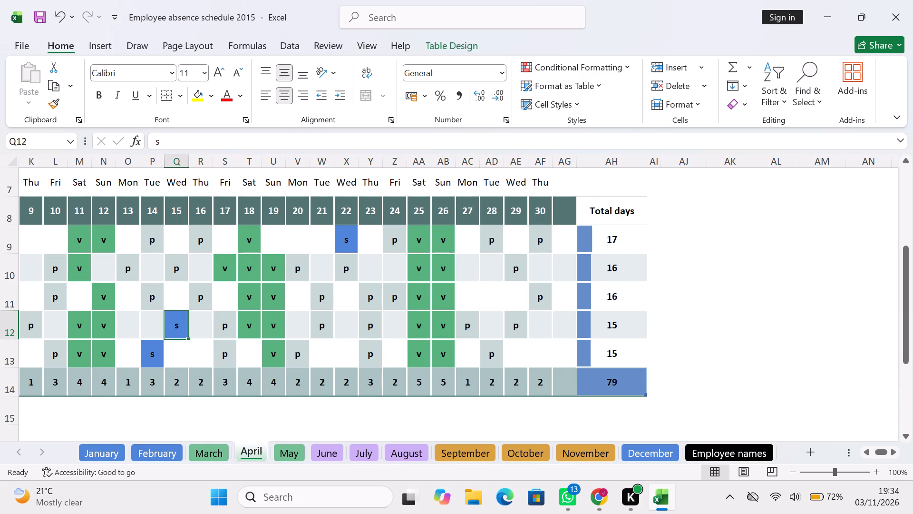
Recheck the fourth employee's absence entries between 15 and 21 April.
{"action": "key", "text": "Right"}
{"action": "key", "text": "Right"}
{"action": "key", "text": "Right"}
{"action": "key", "text": "Right"}
{"action": "key", "text": "Left"}
{"action": "key", "text": "Left"}
{"action": "key", "text": "Left"}
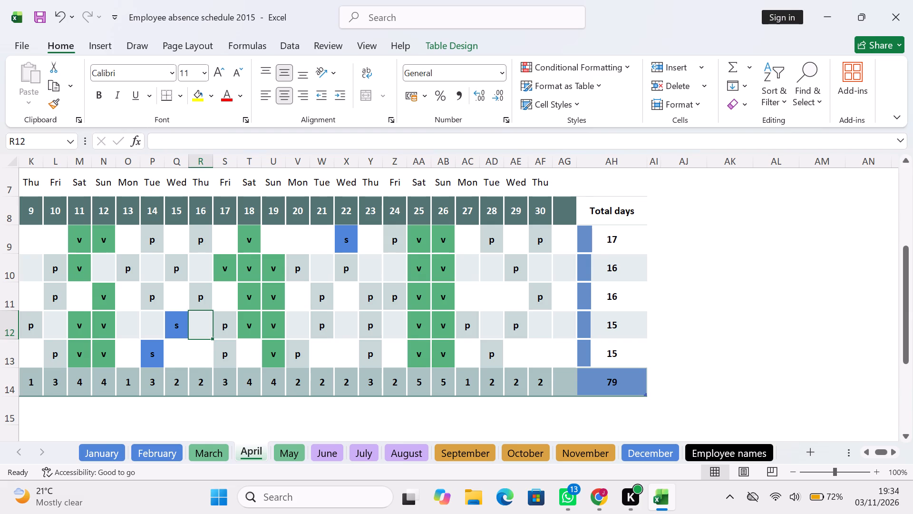
{"action": "key", "text": "Right"}
{"action": "key", "text": "Right"}
{"action": "key", "text": "Left"}
{"action": "key", "text": "Left"}
{"action": "key", "text": "Right"}
{"action": "key", "text": "Right"}
{"action": "key", "text": "Right"}
{"action": "key", "text": "Right"}
{"action": "key", "text": "Right"}
{"action": "key", "text": "Left"}
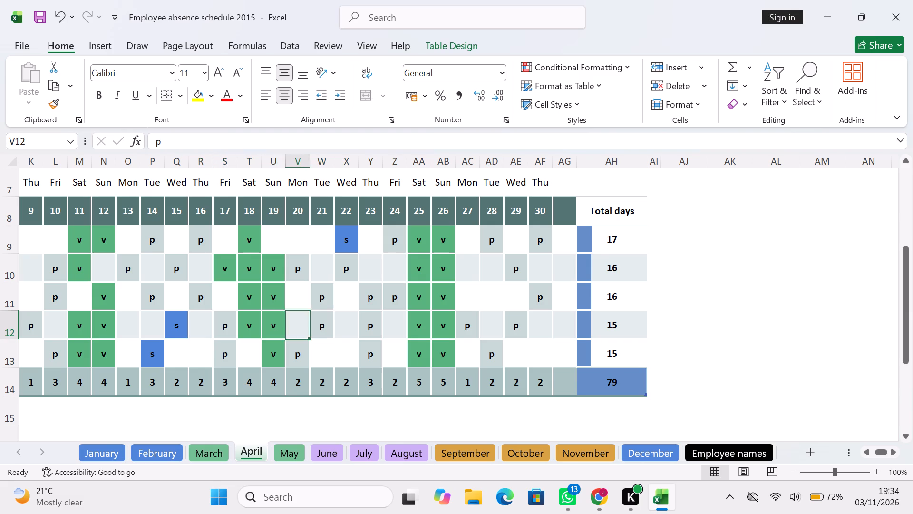
Recheck the fourth employee's absence entries from 19 back to 1 April and the name at the row's start.
{"action": "key", "text": "Left"}
{"action": "key", "text": "Left"}
{"action": "key", "text": "Left"}
{"action": "key", "text": "Left"}
{"action": "key", "text": "Left"}
{"action": "key", "text": "Left"}
{"action": "key", "text": "Left"}
{"action": "key", "text": "Left"}
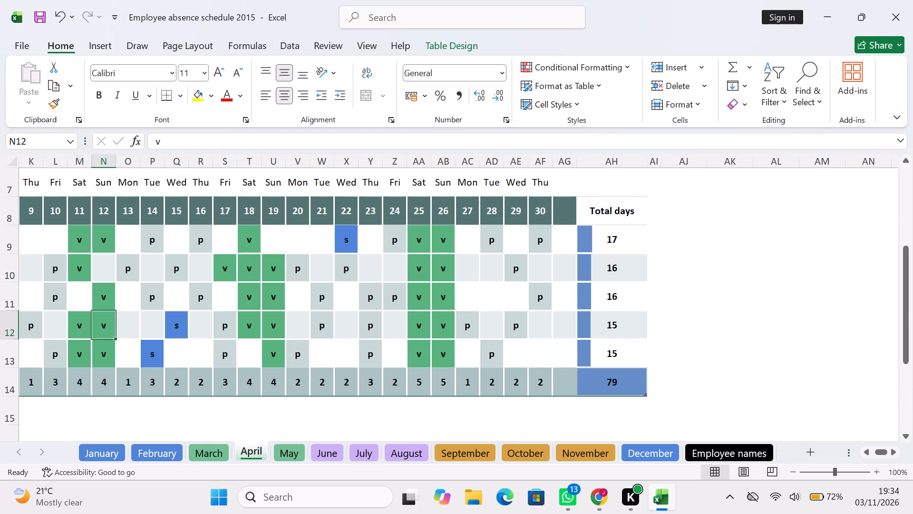
{"action": "key", "text": "Left"}
{"action": "key", "text": "Left"}
{"action": "key", "text": "Left"}
{"action": "key", "text": "Left"}
{"action": "key", "text": "Left"}
{"action": "key", "text": "Left"}
{"action": "key", "text": "Left"}
{"action": "key", "text": "Left"}
{"action": "key", "text": "Left"}
{"action": "key", "text": "Left"}
{"action": "key", "text": "Left"}
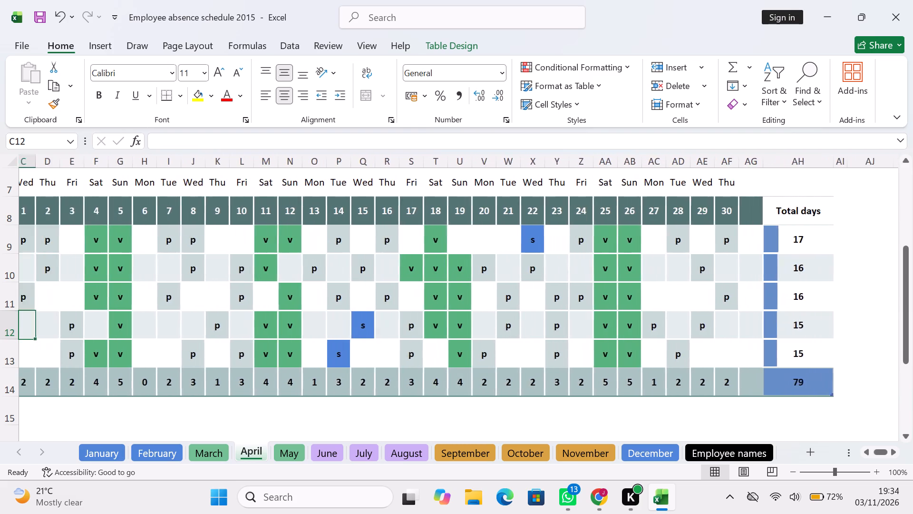
{"action": "key", "text": "Left"}
{"action": "key", "text": "Left"}
Check the daily totals in the Total row from 2 to 15 April against the employees' entries.
{"action": "key", "text": "Right"}
{"action": "key", "text": "Right"}
{"action": "key", "text": "Right"}
{"action": "key", "text": "Up"}
{"action": "key", "text": "Down"}
{"action": "key", "text": "Down"}
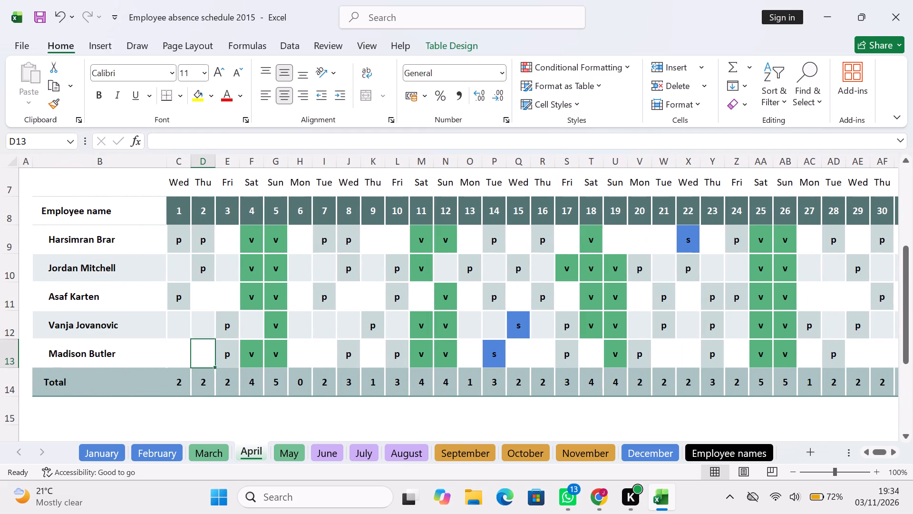
{"action": "key", "text": "Down"}
{"action": "key", "text": "Right"}
{"action": "key", "text": "Right"}
{"action": "key", "text": "Right"}
{"action": "key", "text": "Right"}
{"action": "key", "text": "Right"}
{"action": "key", "text": "Right"}
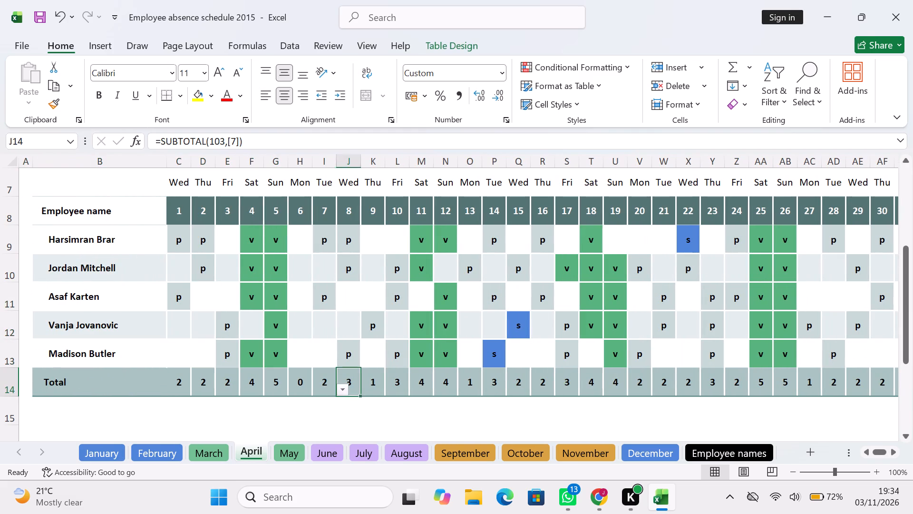
{"action": "key", "text": "Right"}
{"action": "key", "text": "Right"}
{"action": "key", "text": "Right"}
{"action": "key", "text": "Right"}
{"action": "key", "text": "Right"}
{"action": "key", "text": "Right"}
{"action": "key", "text": "Right"}
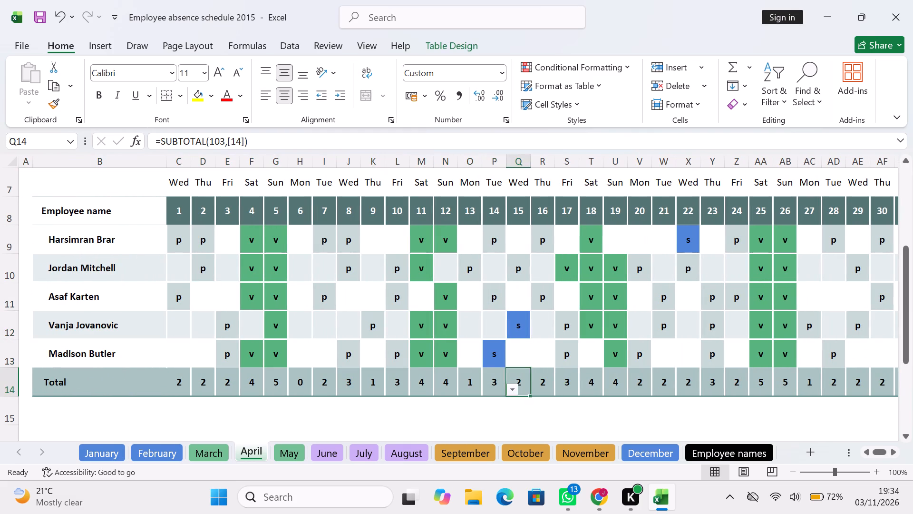
Check the daily totals in the Total row from 16 to 30 April.
{"action": "key", "text": "Right"}
{"action": "key", "text": "Right"}
{"action": "key", "text": "Right"}
{"action": "key", "text": "Right"}
{"action": "key", "text": "Right"}
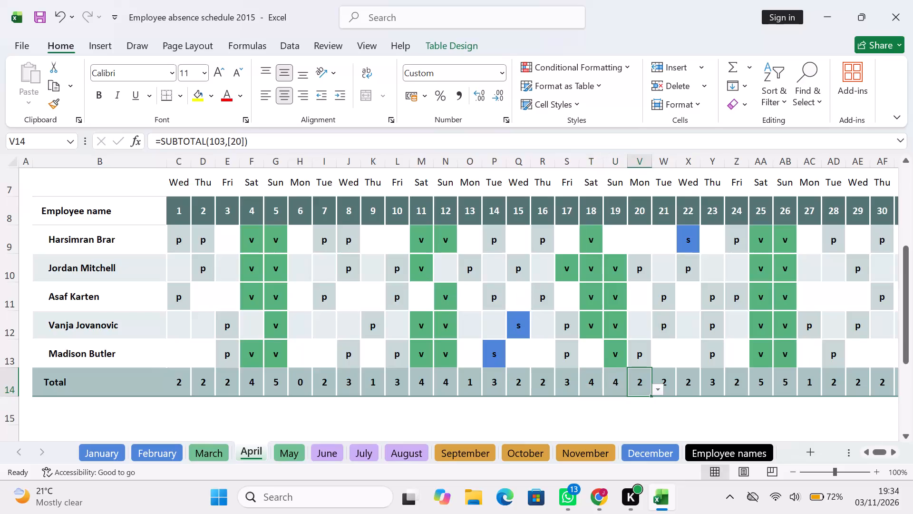
{"action": "key", "text": "Right"}
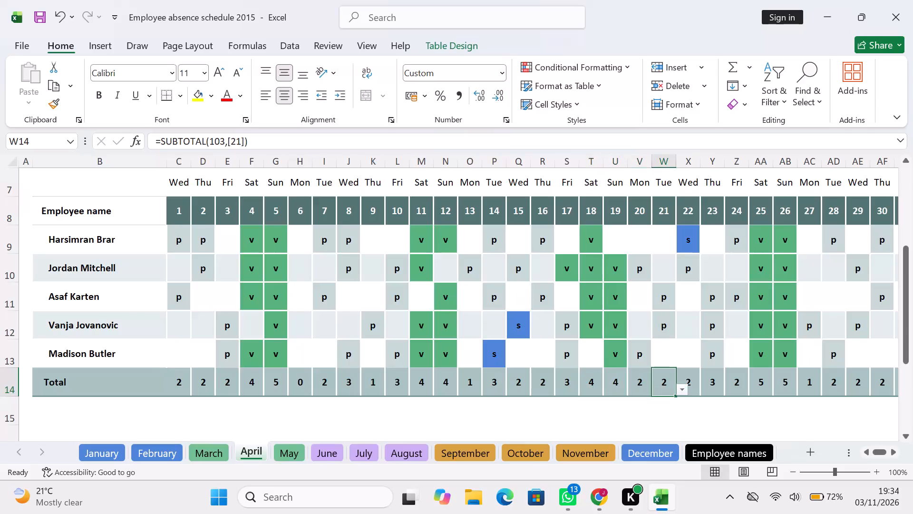
{"action": "key", "text": "Right"}
{"action": "key", "text": "Right"}
{"action": "key", "text": "Right"}
{"action": "key", "text": "Right"}
{"action": "key", "text": "Right"}
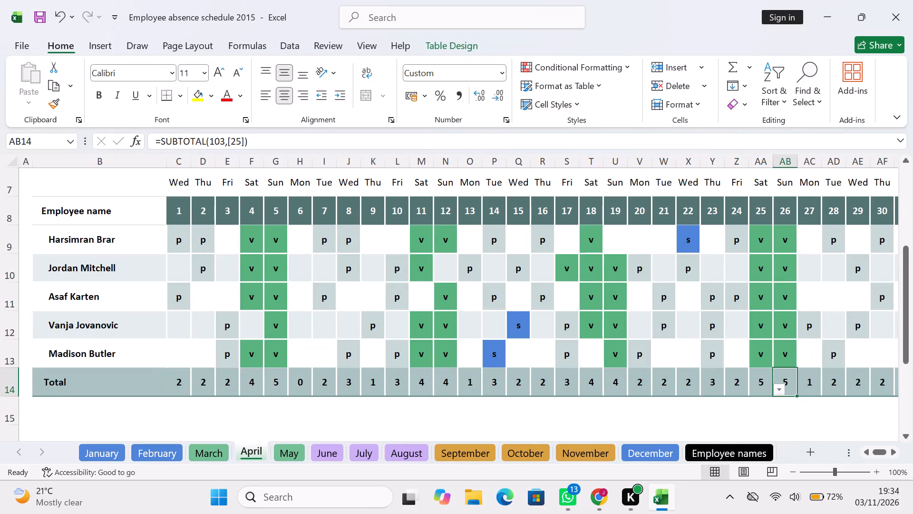
{"action": "key", "text": "Right"}
{"action": "key", "text": "Right"}
{"action": "key", "text": "Right"}
{"action": "key", "text": "Right"}
{"action": "key", "text": "Right"}
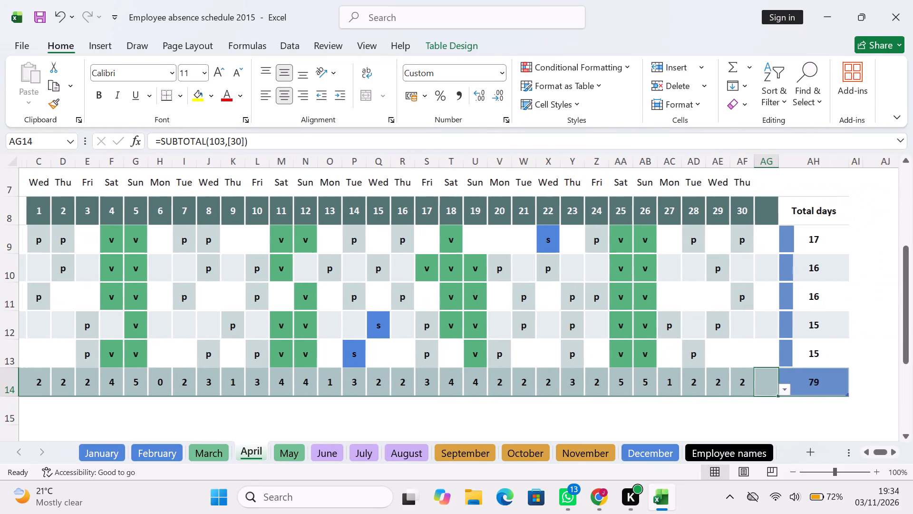
Recheck the daily totals in the Total row from 30 back to 18 April.
{"action": "key", "text": "Left"}
{"action": "key", "text": "Left"}
{"action": "key", "text": "Left"}
{"action": "key", "text": "Left"}
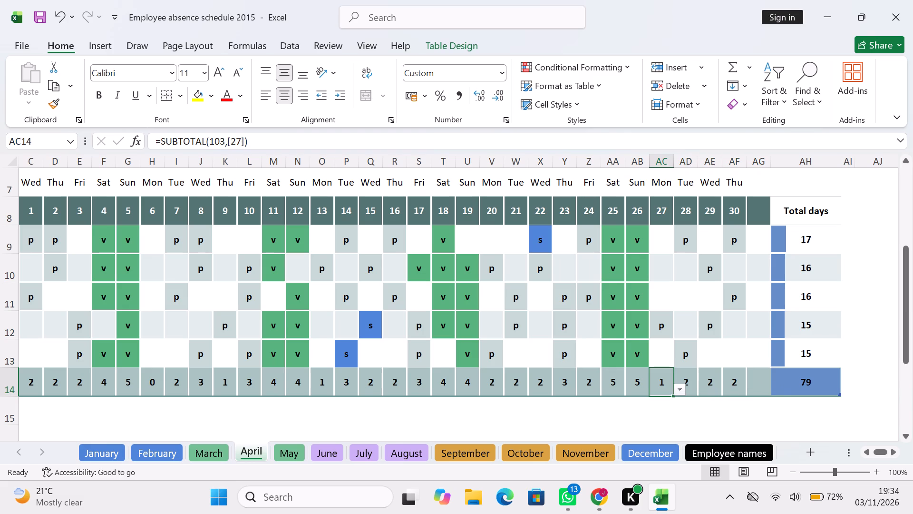
{"action": "key", "text": "Left"}
{"action": "key", "text": "Left"}
{"action": "key", "text": "Left"}
{"action": "key", "text": "Left"}
{"action": "key", "text": "Left"}
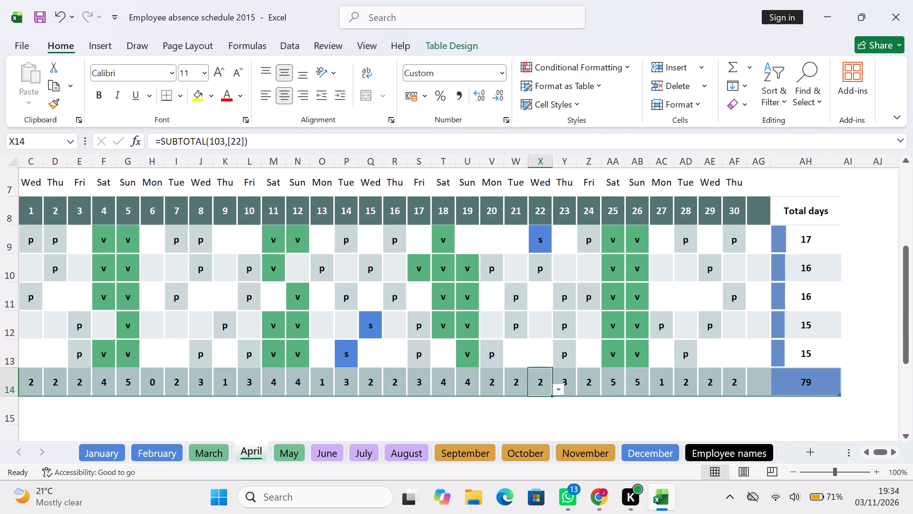
{"action": "key", "text": "Right"}
{"action": "key", "text": "Left"}
{"action": "key", "text": "Left"}
{"action": "key", "text": "Left"}
{"action": "key", "text": "Left"}
{"action": "key", "text": "Left"}
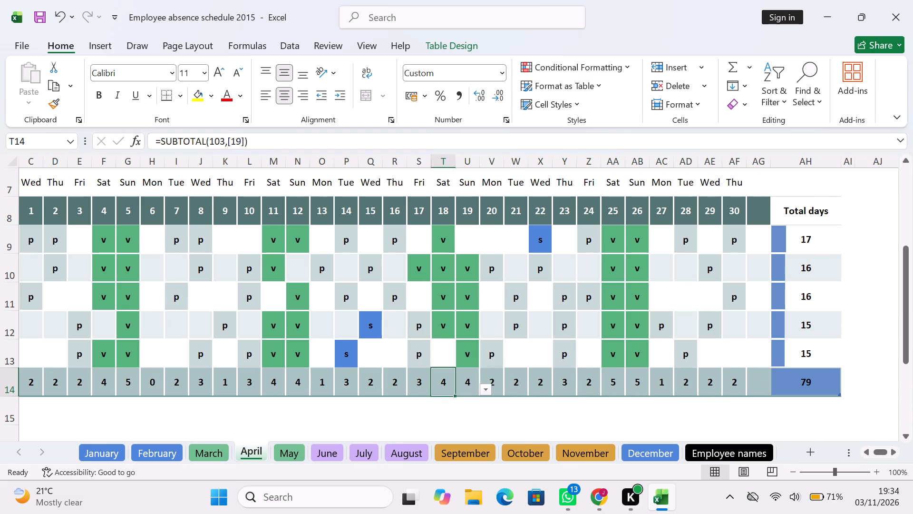
Recheck the daily totals in the Total row from 17 back to 9 April.
{"action": "key", "text": "Left"}
{"action": "key", "text": "Left"}
{"action": "key", "text": "Left"}
{"action": "key", "text": "Left"}
{"action": "key", "text": "Left"}
{"action": "key", "text": "Left"}
{"action": "key", "text": "Left"}
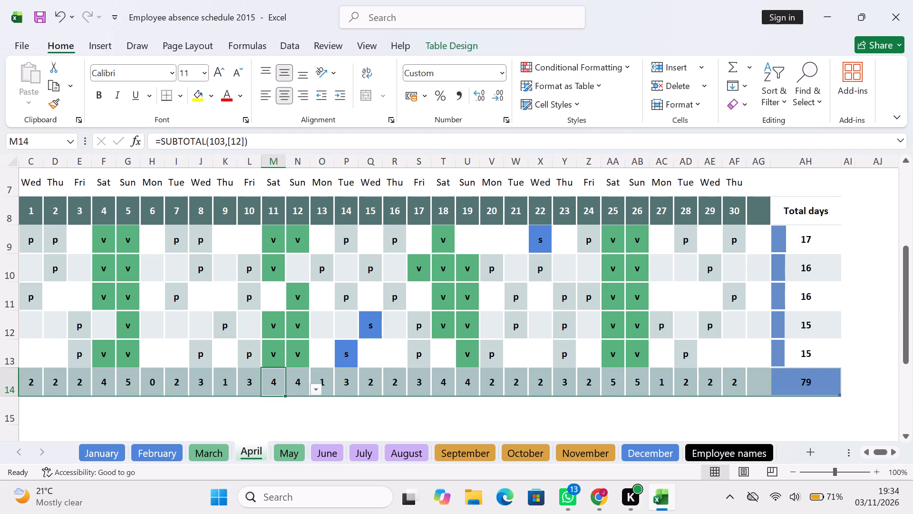
{"action": "key", "text": "Left"}
{"action": "key", "text": "Left"}
Compare the daily totals from 10 to 22 April with the absence entries above them.
{"action": "key", "text": "Right"}
{"action": "key", "text": "Right"}
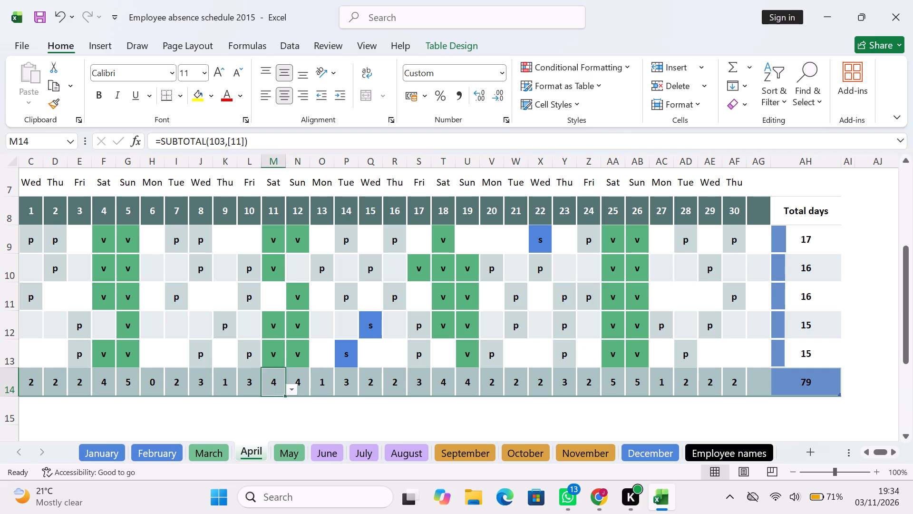
{"action": "key", "text": "Right"}
{"action": "key", "text": "Right"}
{"action": "key", "text": "Right"}
{"action": "key", "text": "Right"}
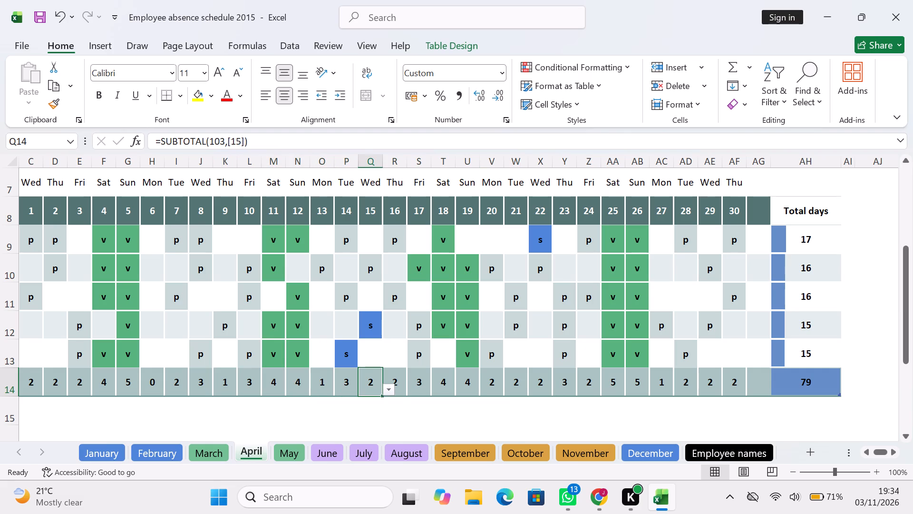
{"action": "key", "text": "Right"}
{"action": "key", "text": "Right"}
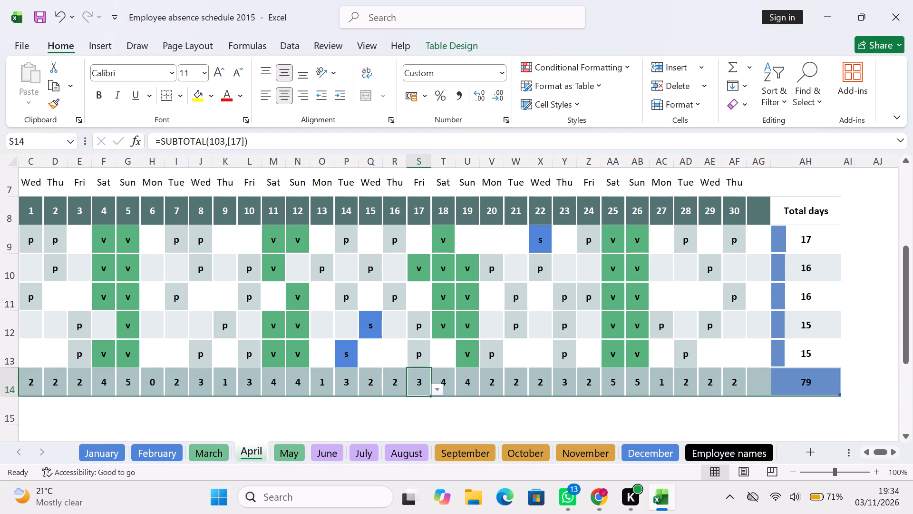
{"action": "key", "text": "Right"}
{"action": "key", "text": "Right"}
{"action": "key", "text": "Right"}
{"action": "key", "text": "Right"}
{"action": "key", "text": "Right"}
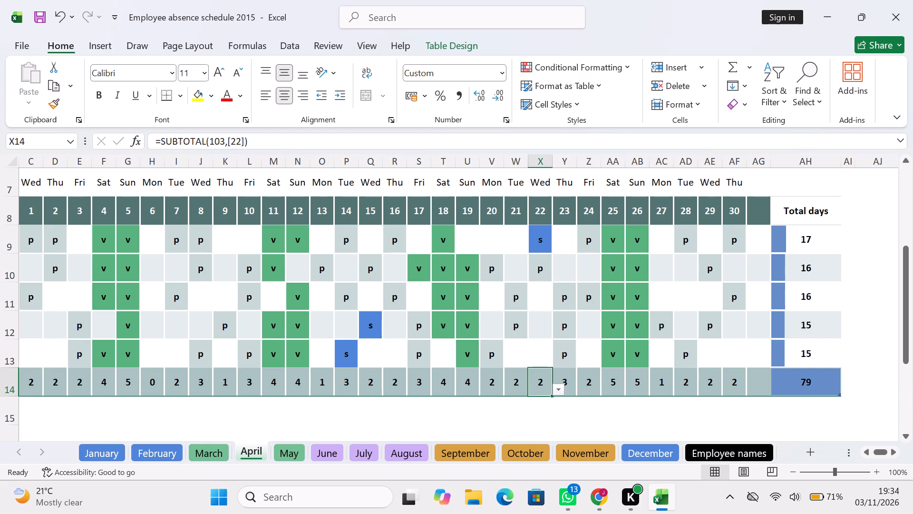
Check the daily totals from 23 to 30 April and the overall total under Total days.
{"action": "key", "text": "Right"}
{"action": "key", "text": "Right"}
{"action": "key", "text": "Right"}
{"action": "key", "text": "Right"}
{"action": "key", "text": "Right"}
{"action": "key", "text": "Right"}
{"action": "key", "text": "Right"}
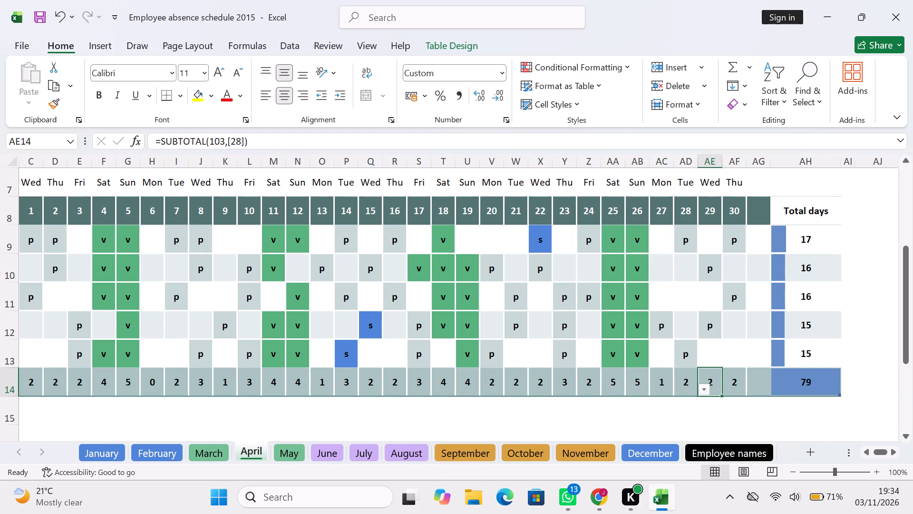
{"action": "key", "text": "Right"}
{"action": "key", "text": "Right"}
{"action": "key", "text": "Right"}
{"action": "key", "text": "Right"}
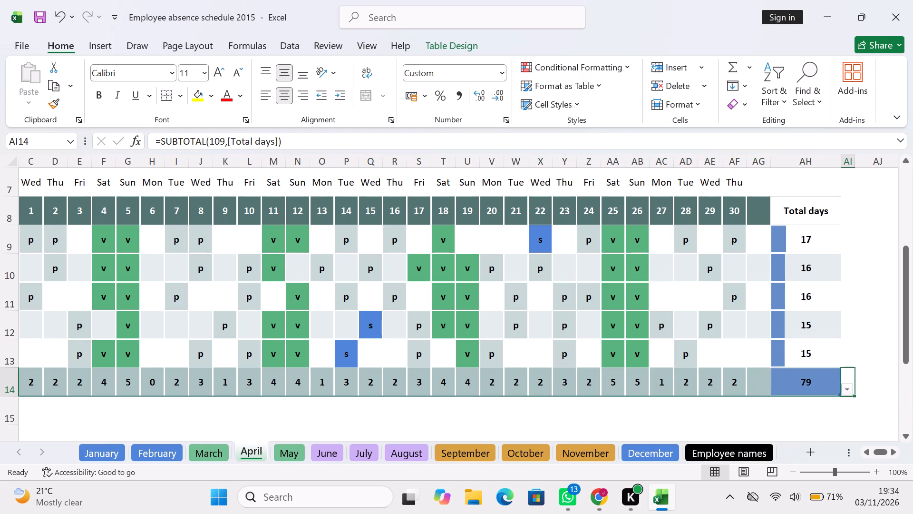
{"action": "key", "text": "Right"}
{"action": "key", "text": "Left"}
{"action": "key", "text": "Left"}
{"action": "key", "text": "Left"}
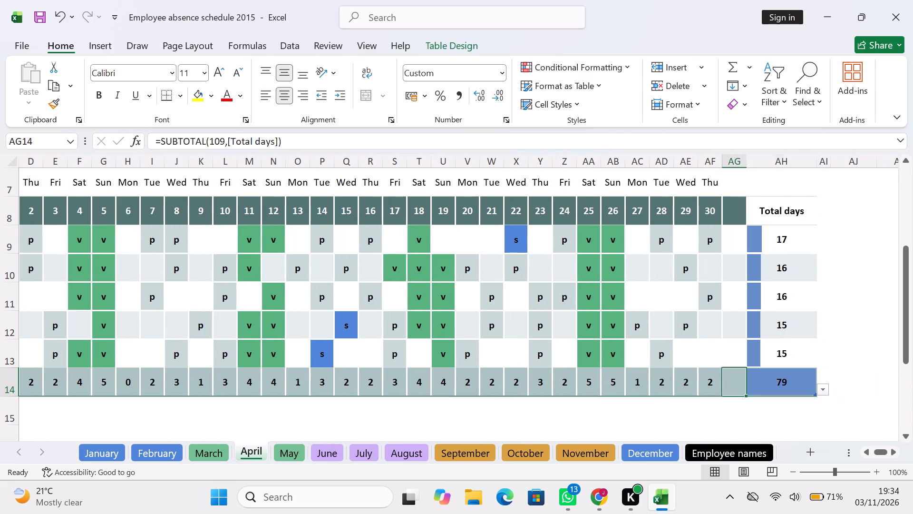
Recheck the daily totals in the Total row from 30 back to 20 April.
{"action": "key", "text": "Left"}
{"action": "key", "text": "Left"}
{"action": "key", "text": "Left"}
{"action": "key", "text": "Left"}
{"action": "key", "text": "Left"}
{"action": "key", "text": "Left"}
{"action": "key", "text": "Left"}
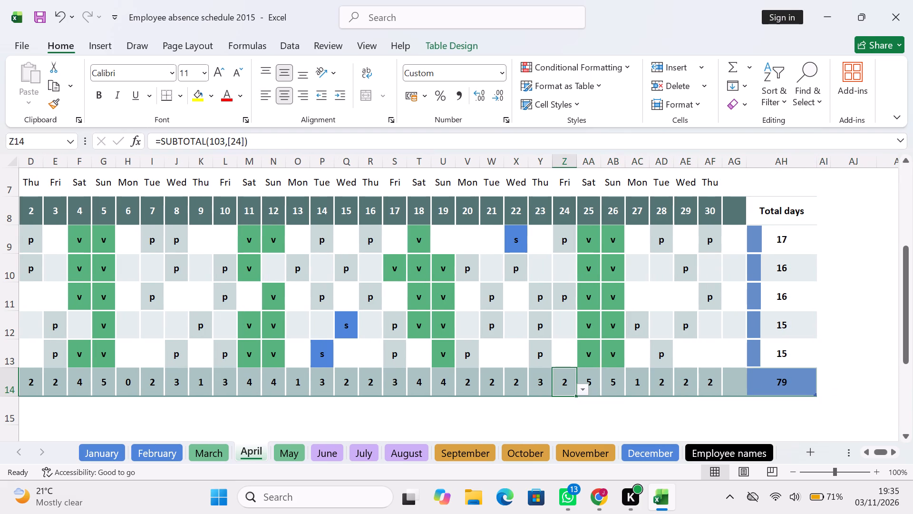
{"action": "key", "text": "Left"}
{"action": "key", "text": "Left"}
{"action": "key", "text": "Left"}
{"action": "key", "text": "Left"}
Recheck the daily totals in the Total row from 19 back to 1 April.
{"action": "key", "text": "Left"}
{"action": "key", "text": "Left"}
{"action": "key", "text": "Left"}
{"action": "key", "text": "Left"}
{"action": "key", "text": "Left"}
{"action": "key", "text": "Left"}
{"action": "key", "text": "Left"}
{"action": "key", "text": "Left"}
{"action": "key", "text": "Left"}
{"action": "key", "text": "Left"}
{"action": "key", "text": "Left"}
{"action": "key", "text": "Left"}
{"action": "key", "text": "Left"}
{"action": "key", "text": "Left"}
{"action": "key", "text": "Left"}
{"action": "key", "text": "Left"}
{"action": "key", "text": "Left"}
{"action": "key", "text": "Left"}
{"action": "key", "text": "Left"}
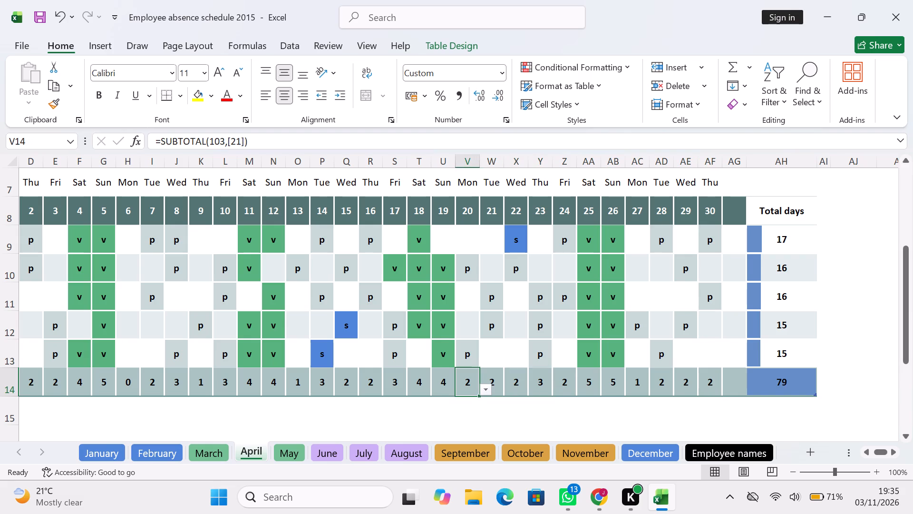
{"action": "key", "text": "Left"}
{"action": "key", "text": "Left"}
{"action": "key", "text": "Right"}
{"action": "key", "text": "Right"}
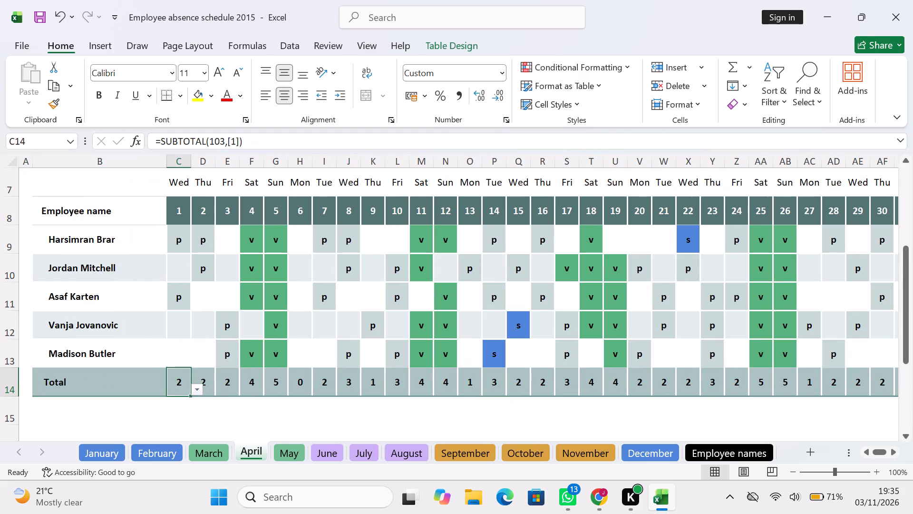
Recheck the daily totals in the Total row from 1 to 8 April against the entries above them.
{"action": "key", "text": "Right"}
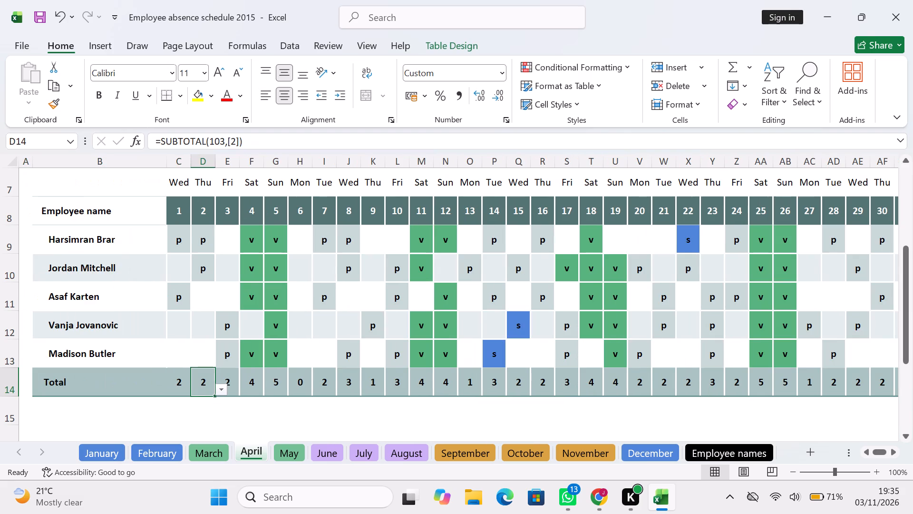
{"action": "key", "text": "Right"}
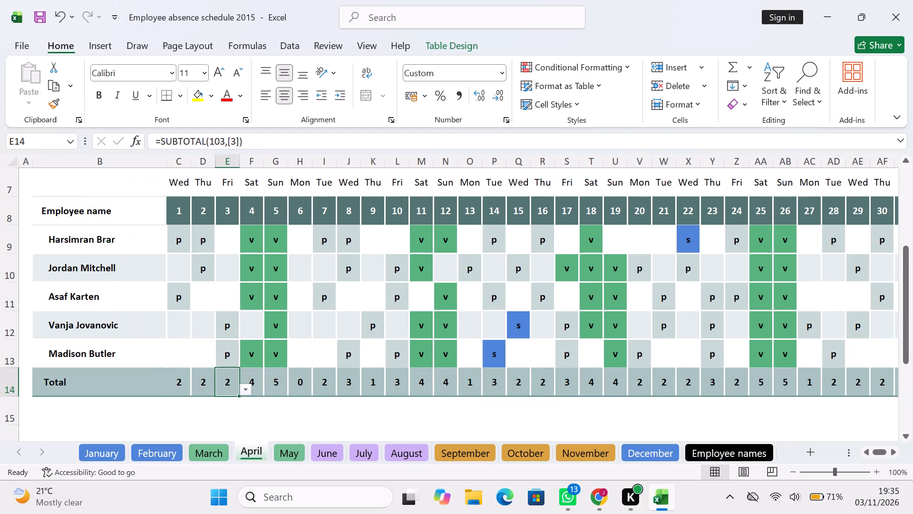
{"action": "key", "text": "Right"}
{"action": "key", "text": "Right"}
{"action": "key", "text": "Right"}
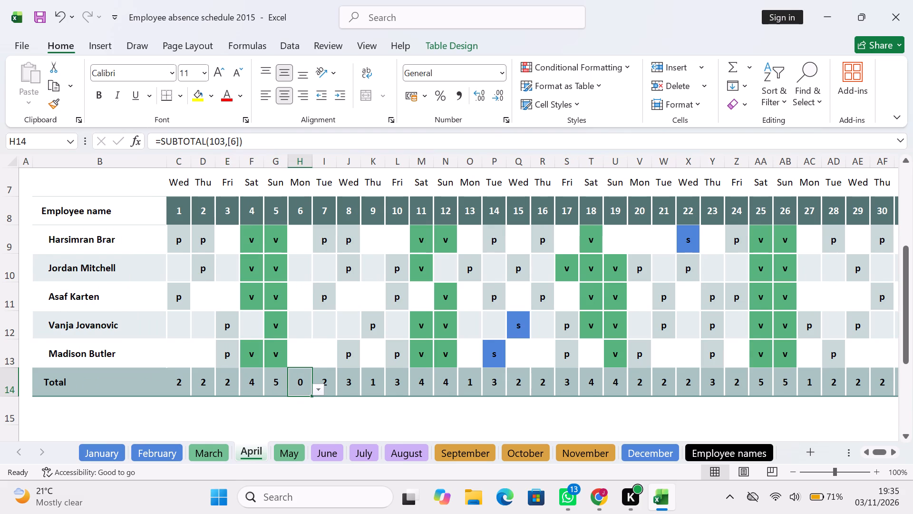
{"action": "key", "text": "Right"}
{"action": "key", "text": "Right"}
{"action": "key", "text": "Left"}
{"action": "key", "text": "Left"}
{"action": "key", "text": "Left"}
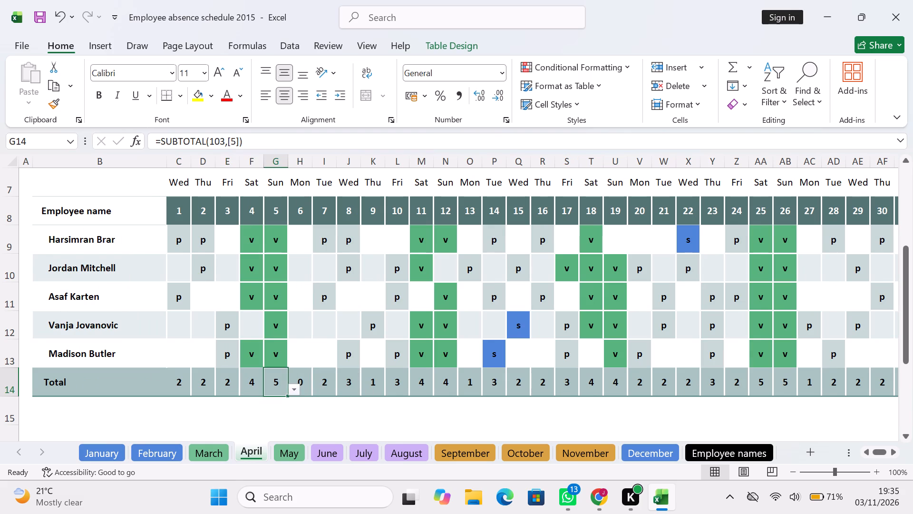
{"action": "key", "text": "Left"}
Review the daily totals in the Total row from 5 to 30 April, up to the Total days column.
{"action": "key", "text": "Right"}
{"action": "key", "text": "Right"}
{"action": "key", "text": "Right"}
{"action": "key", "text": "Right"}
{"action": "key", "text": "Right"}
{"action": "key", "text": "Right"}
{"action": "key", "text": "Right"}
{"action": "key", "text": "Right"}
{"action": "key", "text": "Right"}
{"action": "key", "text": "Right"}
{"action": "key", "text": "Right"}
{"action": "key", "text": "Right"}
{"action": "key", "text": "Right"}
{"action": "key", "text": "Right"}
{"action": "key", "text": "Right"}
{"action": "key", "text": "Right"}
{"action": "key", "text": "Right"}
{"action": "key", "text": "Right"}
{"action": "key", "text": "Right"}
{"action": "key", "text": "Right"}
{"action": "key", "text": "Right"}
{"action": "key", "text": "Right"}
{"action": "key", "text": "Right"}
{"action": "key", "text": "Right"}
{"action": "key", "text": "Right"}
{"action": "key", "text": "Right"}
{"action": "key", "text": "Right"}
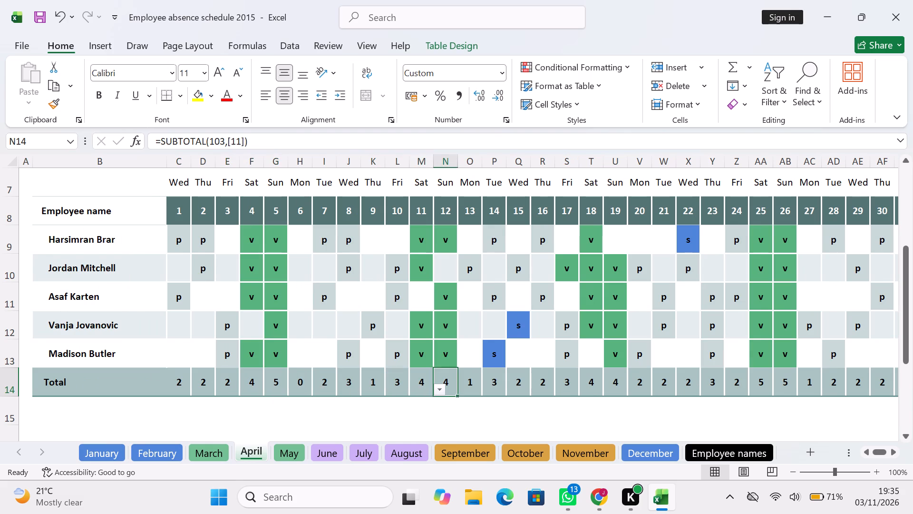
Recheck the daily totals in the Total row from 30 back to 1 April.
{"action": "key", "text": "Left"}
{"action": "key", "text": "Left"}
{"action": "key", "text": "Left"}
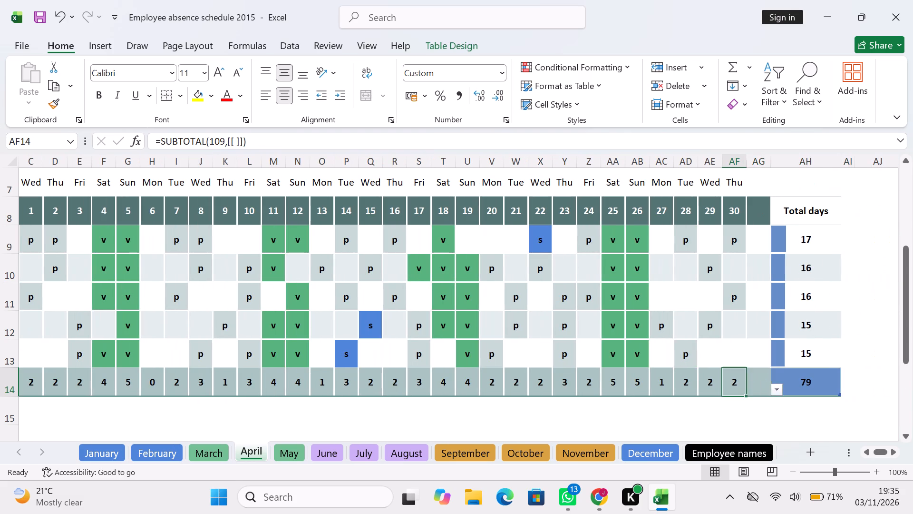
{"action": "key", "text": "Left"}
{"action": "key", "text": "Left"}
{"action": "key", "text": "Left"}
{"action": "key", "text": "Left"}
{"action": "key", "text": "Left"}
{"action": "key", "text": "Left"}
{"action": "key", "text": "Left"}
{"action": "key", "text": "Left"}
{"action": "key", "text": "Left"}
{"action": "key", "text": "Left"}
{"action": "key", "text": "Left"}
{"action": "key", "text": "Left"}
{"action": "key", "text": "Left"}
{"action": "key", "text": "Left"}
{"action": "key", "text": "Left"}
{"action": "key", "text": "Left"}
{"action": "key", "text": "Left"}
{"action": "key", "text": "Left"}
{"action": "key", "text": "Left"}
{"action": "key", "text": "Left"}
{"action": "key", "text": "Left"}
{"action": "key", "text": "Left"}
{"action": "key", "text": "Left"}
{"action": "key", "text": "Left"}
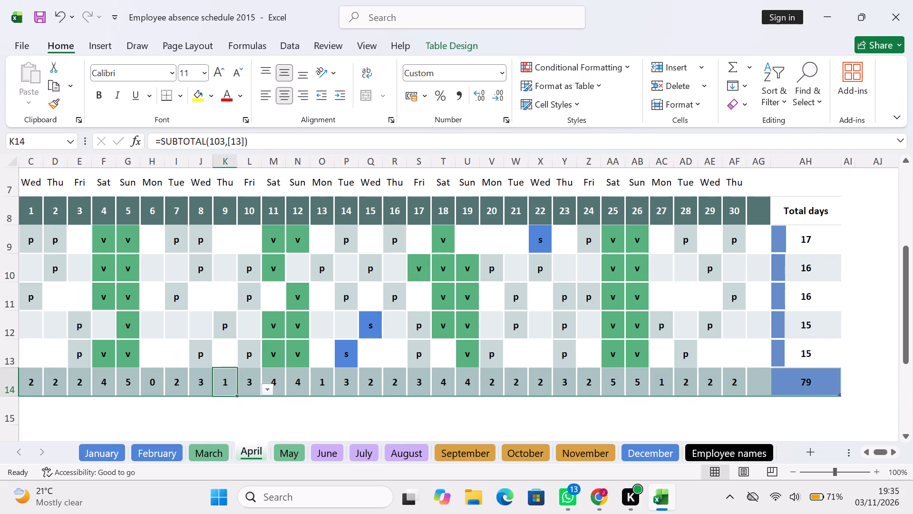
{"action": "key", "text": "Right"}
{"action": "key", "text": "Right"}
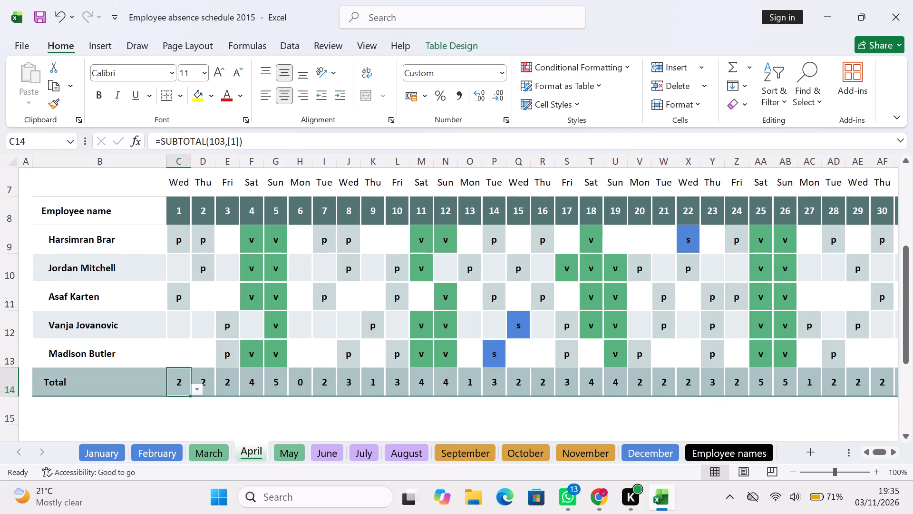
Check the absence entries for the first week of April in the last employee's row.
{"action": "key", "text": "Up"}
{"action": "key", "text": "Up"}
{"action": "key", "text": "Right"}
{"action": "key", "text": "Down"}
{"action": "key", "text": "Left"}
{"action": "key", "text": "Left"}
{"action": "key", "text": "Right"}
{"action": "key", "text": "Right"}
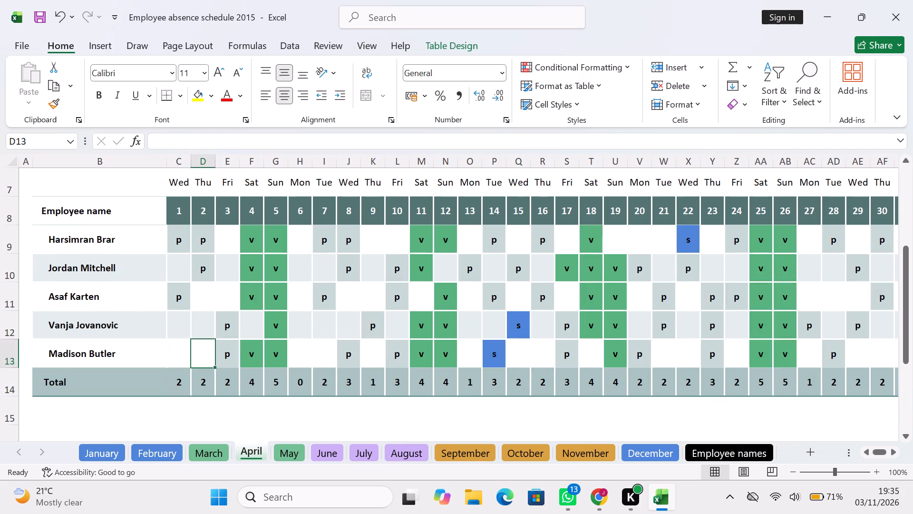
{"action": "key", "text": "Right"}
{"action": "key", "text": "Right"}
{"action": "key", "text": "Right"}
{"action": "key", "text": "Right"}
{"action": "key", "text": "Right"}
{"action": "key", "text": "Left"}
{"action": "key", "text": "Left"}
{"action": "key", "text": "Left"}
{"action": "key", "text": "Left"}
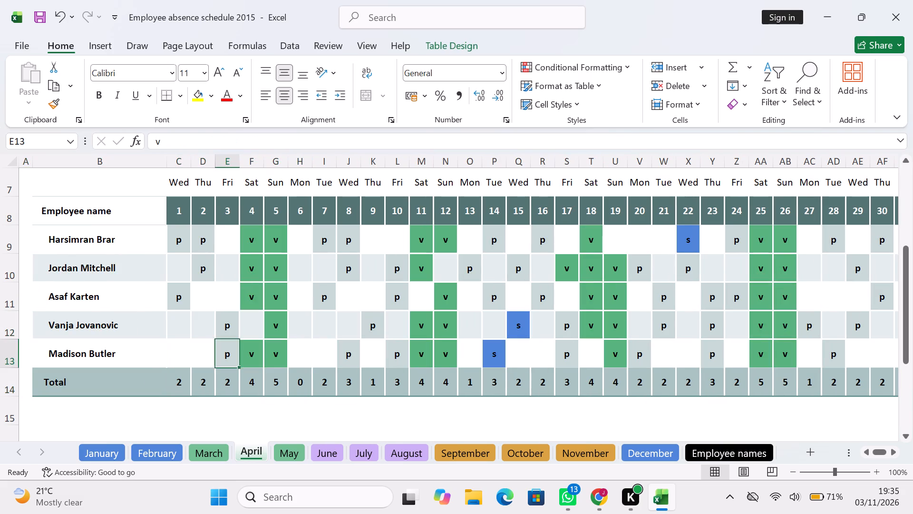
{"action": "key", "text": "Left"}
{"action": "key", "text": "Left"}
{"action": "key", "text": "Left"}
Review the last employee's absence entries across April, through to that row's Total days.
{"action": "key", "text": "Right"}
{"action": "key", "text": "Right"}
{"action": "key", "text": "Right"}
{"action": "key", "text": "Right"}
{"action": "key", "text": "Right"}
{"action": "key", "text": "Right"}
{"action": "key", "text": "Right"}
{"action": "key", "text": "Right"}
{"action": "key", "text": "Right"}
{"action": "key", "text": "Right"}
{"action": "key", "text": "Right"}
{"action": "key", "text": "Right"}
{"action": "key", "text": "Right"}
{"action": "key", "text": "Right"}
{"action": "key", "text": "Right"}
{"action": "key", "text": "Right"}
{"action": "key", "text": "Right"}
{"action": "key", "text": "Right"}
{"action": "key", "text": "Right"}
{"action": "key", "text": "Right"}
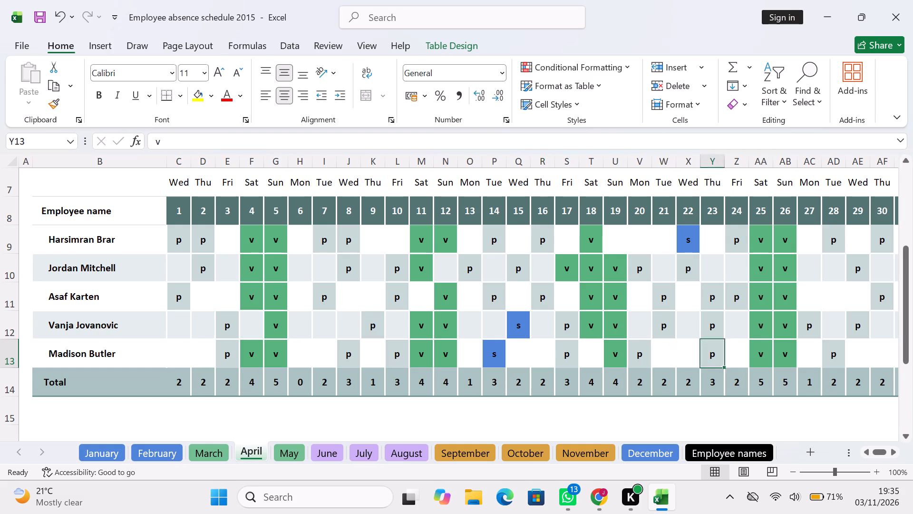
Recheck the last employee's absence entries from the end of April back toward the first days.
{"action": "key", "text": "Left"}
{"action": "key", "text": "Left"}
{"action": "key", "text": "Left"}
{"action": "key", "text": "Left"}
{"action": "key", "text": "Left"}
{"action": "key", "text": "Left"}
{"action": "key", "text": "Left"}
{"action": "key", "text": "Left"}
{"action": "key", "text": "Left"}
{"action": "key", "text": "Left"}
{"action": "key", "text": "Left"}
{"action": "key", "text": "Left"}
{"action": "key", "text": "Left"}
{"action": "key", "text": "Left"}
{"action": "key", "text": "Left"}
{"action": "key", "text": "Left"}
{"action": "key", "text": "Left"}
{"action": "key", "text": "Left"}
{"action": "key", "text": "Left"}
{"action": "key", "text": "Left"}
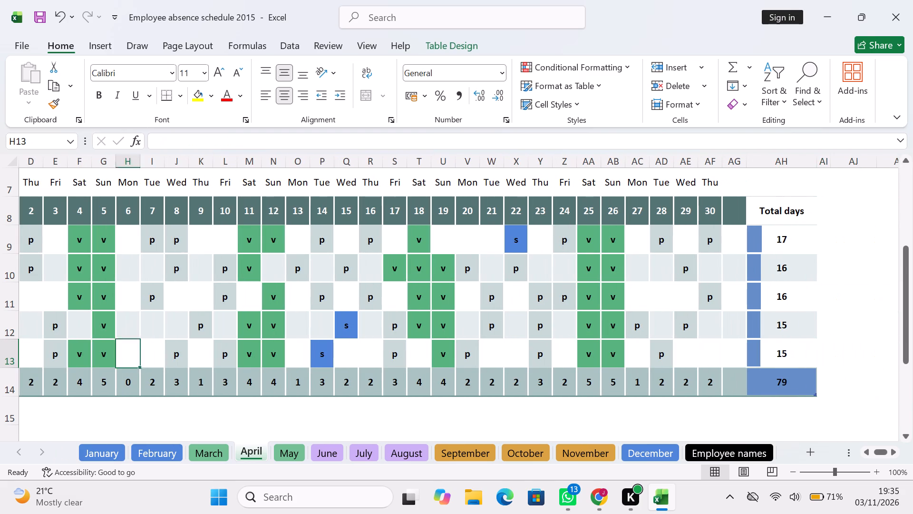
Check the last employee's absence entries day by day from the start of April to 17 April.
{"action": "key", "text": "Right"}
{"action": "key", "text": "Right"}
{"action": "key", "text": "Right"}
{"action": "key", "text": "Right"}
{"action": "key", "text": "Right"}
{"action": "key", "text": "Right"}
{"action": "key", "text": "Right"}
{"action": "key", "text": "Right"}
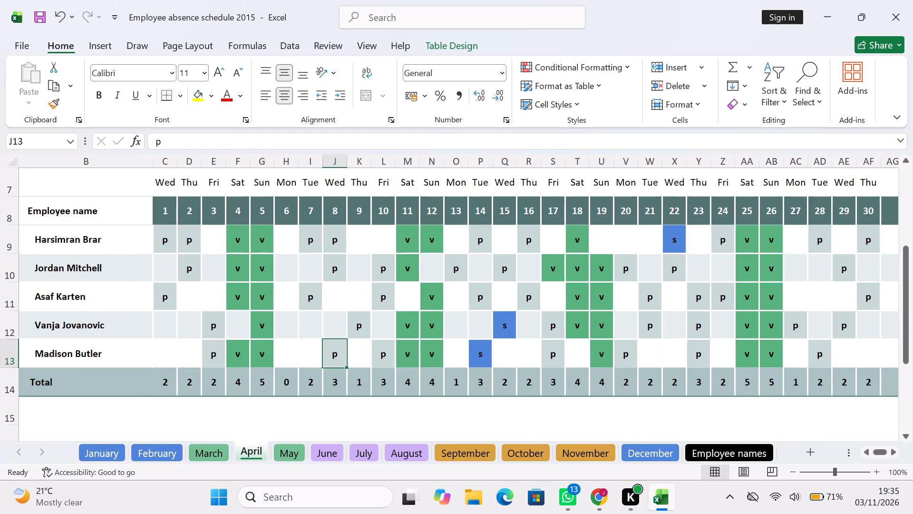
{"action": "key", "text": "Right"}
{"action": "key", "text": "Right"}
{"action": "key", "text": "Right"}
{"action": "key", "text": "Right"}
{"action": "key", "text": "Right"}
{"action": "key", "text": "Right"}
{"action": "key", "text": "Right"}
{"action": "key", "text": "Right"}
{"action": "key", "text": "Right"}
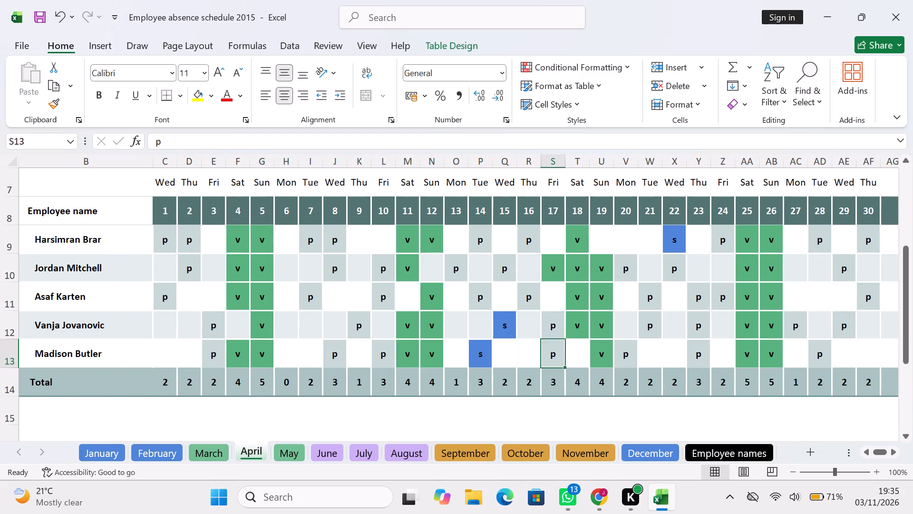
Check the last employee's absence entries from 18 April through the end of the month.
{"action": "key", "text": "Right"}
{"action": "key", "text": "Right"}
{"action": "key", "text": "Right"}
{"action": "key", "text": "Right"}
{"action": "key", "text": "Right"}
{"action": "key", "text": "Right"}
{"action": "key", "text": "Right"}
{"action": "key", "text": "Right"}
{"action": "key", "text": "Right"}
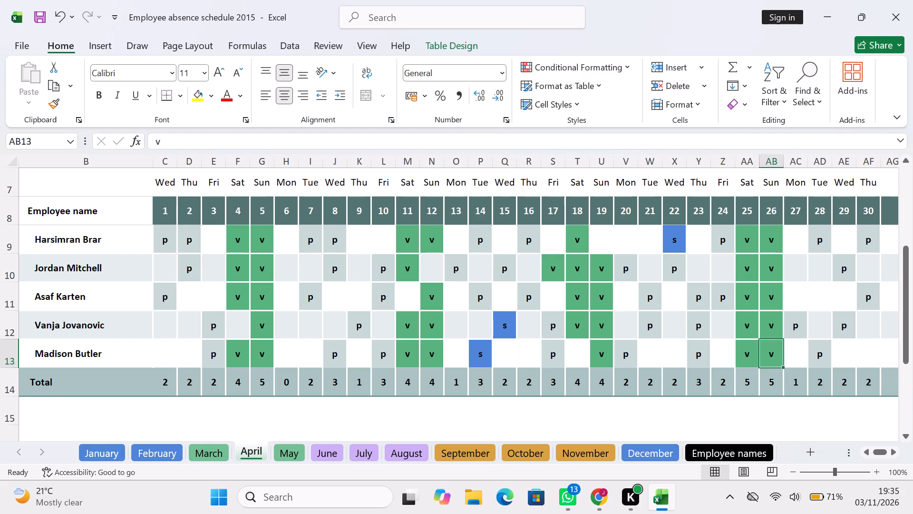
{"action": "key", "text": "Right"}
{"action": "key", "text": "Right"}
{"action": "key", "text": "Right"}
{"action": "key", "text": "Right"}
{"action": "key", "text": "Right"}
Recheck the last employee's absence entries from the end of April back to the start of the row.
{"action": "key", "text": "Left"}
{"action": "key", "text": "Left"}
{"action": "key", "text": "Left"}
{"action": "key", "text": "Left"}
{"action": "key", "text": "Left"}
{"action": "key", "text": "Left"}
{"action": "key", "text": "Left"}
{"action": "key", "text": "Left"}
{"action": "key", "text": "Left"}
{"action": "key", "text": "Left"}
{"action": "key", "text": "Left"}
{"action": "key", "text": "Left"}
{"action": "key", "text": "Left"}
{"action": "key", "text": "Left"}
{"action": "key", "text": "Left"}
{"action": "key", "text": "Left"}
{"action": "key", "text": "Left"}
{"action": "key", "text": "Left"}
{"action": "key", "text": "Left"}
{"action": "key", "text": "Left"}
{"action": "key", "text": "Left"}
{"action": "key", "text": "Left"}
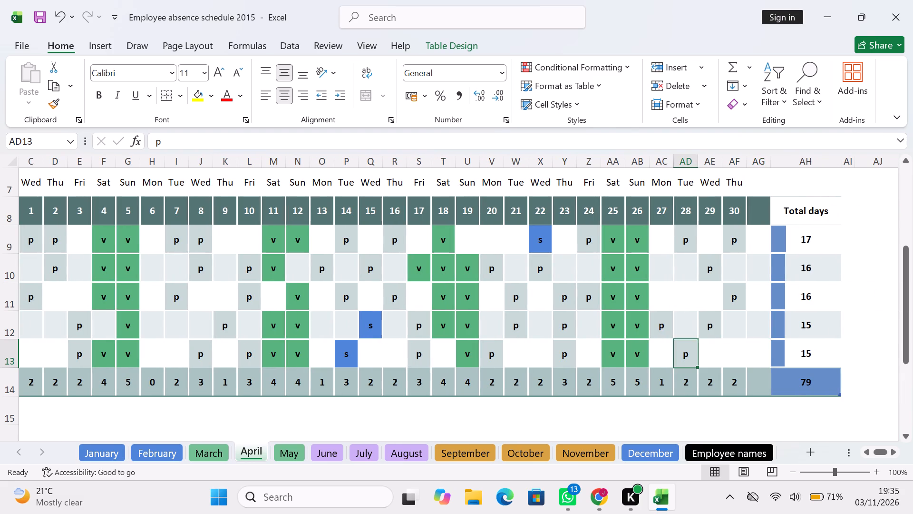
{"action": "key", "text": "Left"}
{"action": "key", "text": "Left"}
{"action": "key", "text": "Left"}
{"action": "key", "text": "Left"}
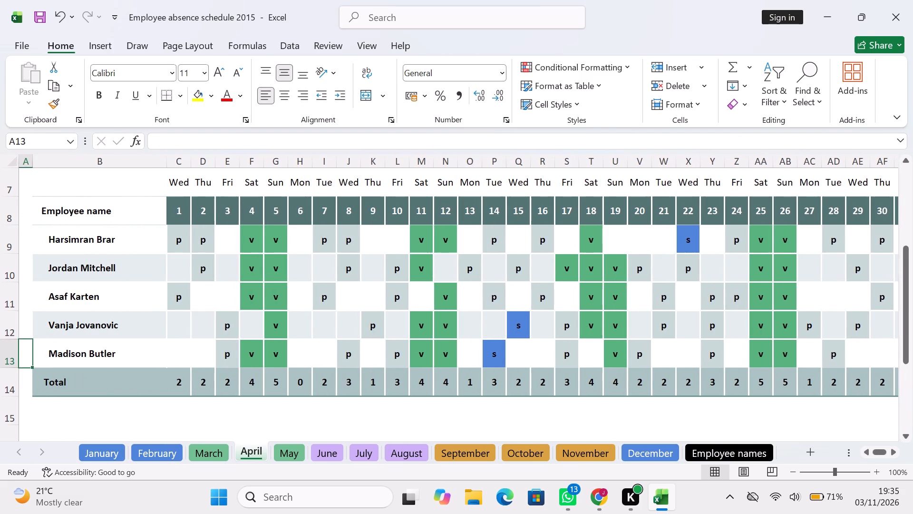
Review the last employee's absence entries once more, from 1 April through 30 April.
{"action": "key", "text": "Right"}
{"action": "key", "text": "Right"}
{"action": "key", "text": "Right"}
{"action": "key", "text": "Right"}
{"action": "key", "text": "Right"}
{"action": "key", "text": "Right"}
{"action": "key", "text": "Right"}
{"action": "key", "text": "Right"}
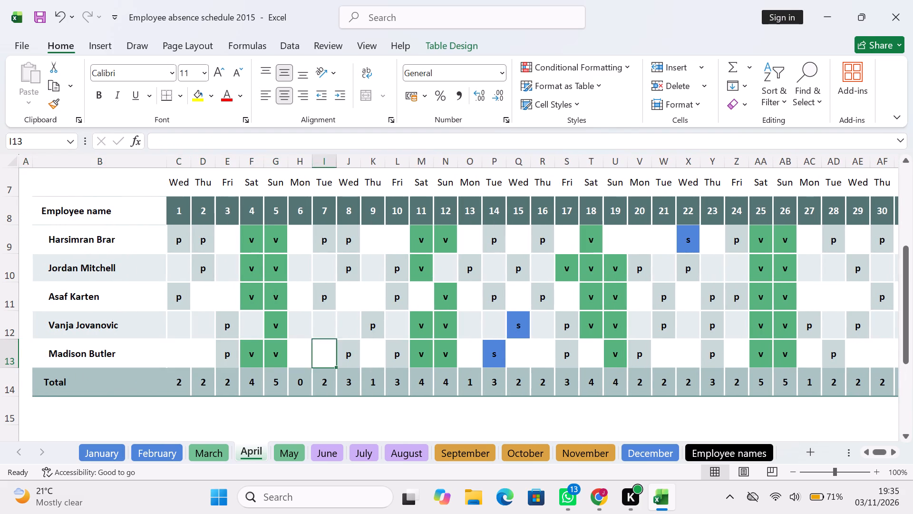
{"action": "key", "text": "Right"}
{"action": "key", "text": "Right"}
{"action": "key", "text": "Right"}
{"action": "key", "text": "Right"}
{"action": "key", "text": "Right"}
{"action": "key", "text": "Right"}
{"action": "key", "text": "Right"}
{"action": "key", "text": "Right"}
{"action": "key", "text": "Right"}
{"action": "key", "text": "Right"}
{"action": "key", "text": "Right"}
{"action": "key", "text": "Right"}
{"action": "key", "text": "Right"}
{"action": "key", "text": "Right"}
{"action": "key", "text": "Right"}
{"action": "key", "text": "Right"}
{"action": "key", "text": "Right"}
{"action": "key", "text": "Right"}
{"action": "key", "text": "Right"}
{"action": "key", "text": "Right"}
{"action": "key", "text": "Right"}
{"action": "key", "text": "Right"}
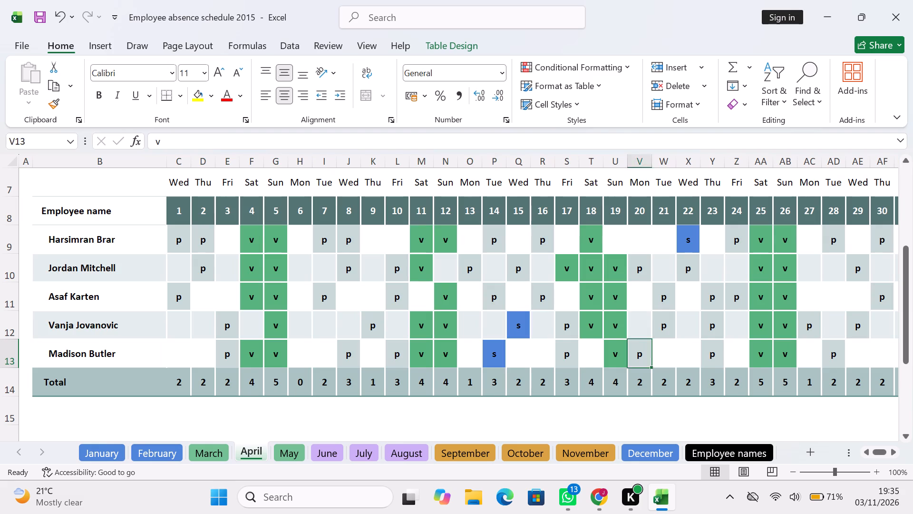
{"action": "key", "text": "Right"}
{"action": "key", "text": "Right"}
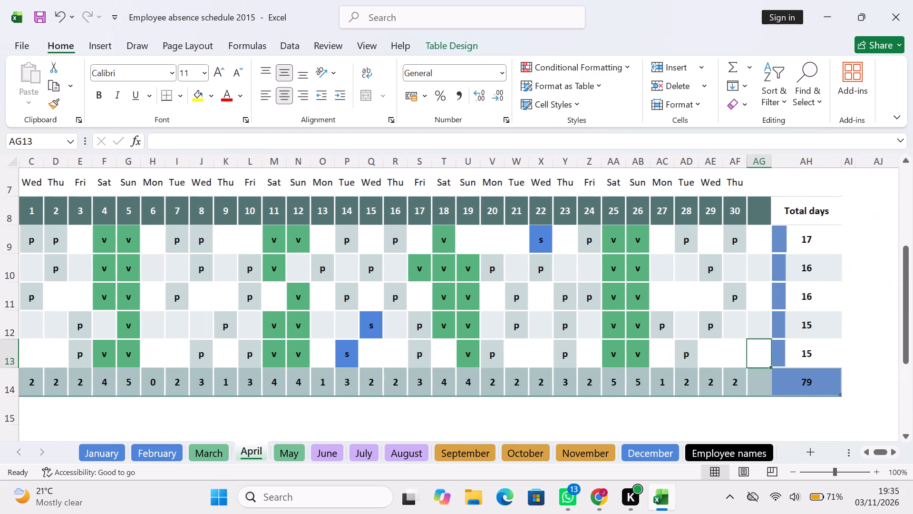
Check the daily totals in the April Total row from 30 April back to 5 April.
{"action": "key", "text": "Down"}
{"action": "key", "text": "Left"}
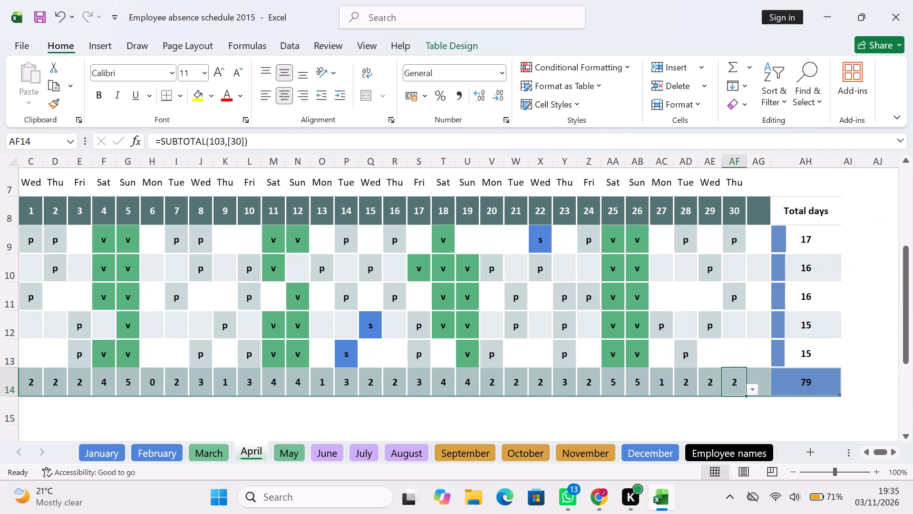
{"action": "key", "text": "Left"}
{"action": "key", "text": "Left"}
{"action": "key", "text": "Left"}
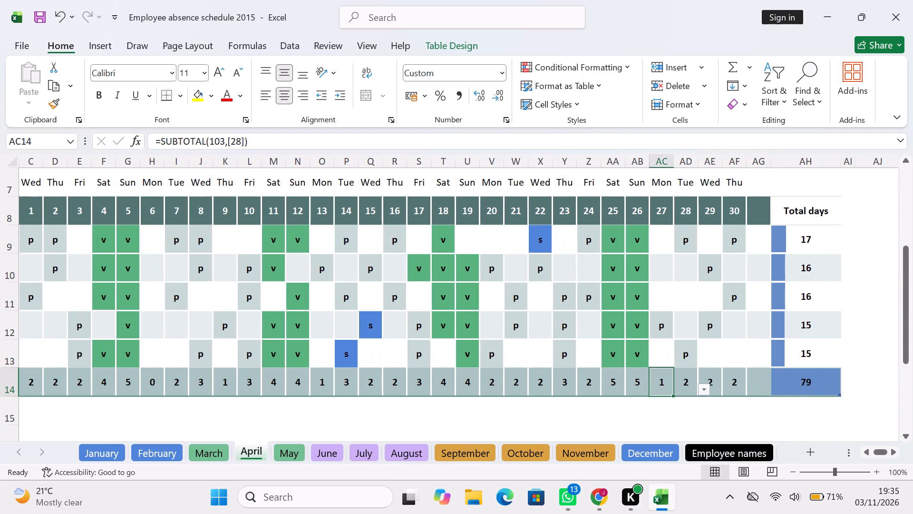
{"action": "key", "text": "Left"}
{"action": "key", "text": "Left"}
{"action": "key", "text": "Left"}
{"action": "key", "text": "Left"}
{"action": "key", "text": "Left"}
{"action": "key", "text": "Left"}
{"action": "key", "text": "Left"}
{"action": "key", "text": "Left"}
{"action": "key", "text": "Left"}
{"action": "key", "text": "Left"}
{"action": "key", "text": "Left"}
{"action": "key", "text": "Left"}
{"action": "key", "text": "Left"}
{"action": "key", "text": "Left"}
{"action": "key", "text": "Left"}
{"action": "key", "text": "Left"}
{"action": "key", "text": "Left"}
{"action": "key", "text": "Left"}
{"action": "key", "text": "Left"}
{"action": "key", "text": "Left"}
{"action": "key", "text": "Left"}
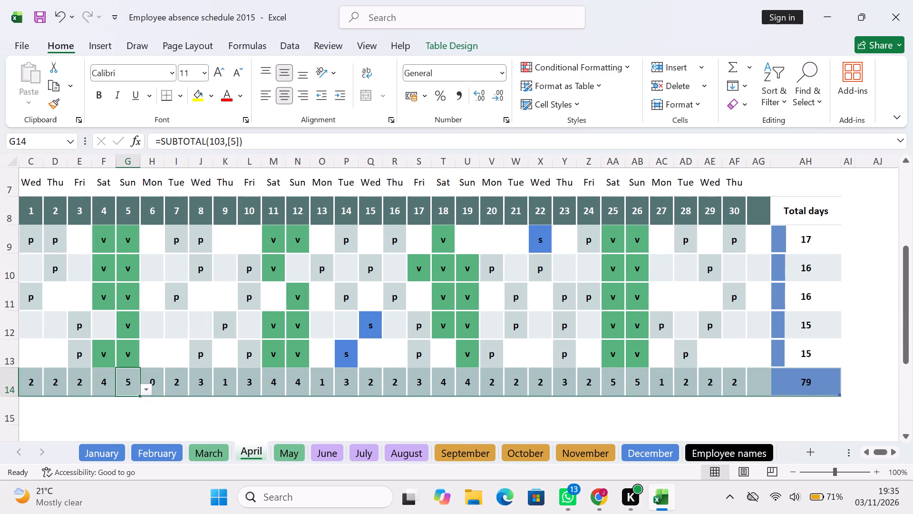
Switch to the May sheet of the absence schedule.
{"action": "left_click", "coordinate": [290, 454]}
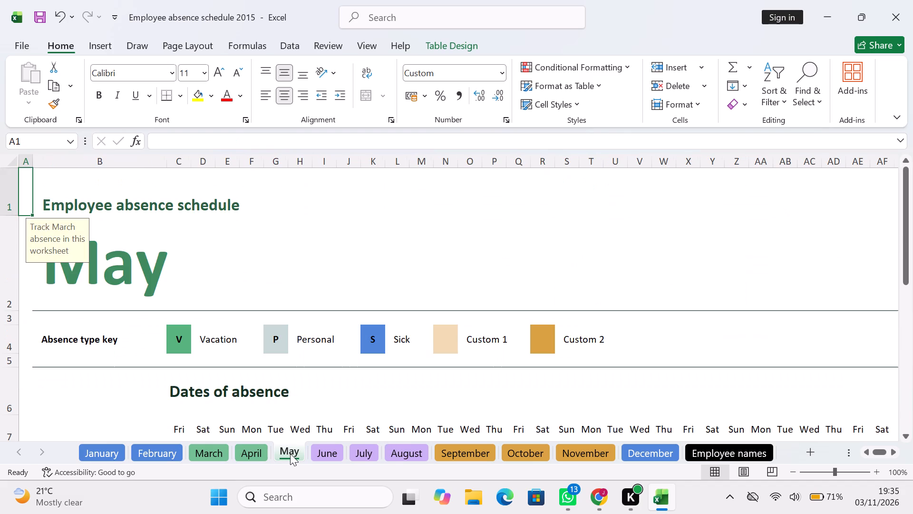
Examine the May sheet's absence type key and heading area across the sheet's full width.
{"action": "key", "text": "Right"}
{"action": "key", "text": "Right"}
{"action": "key", "text": "Down"}
{"action": "key", "text": "Down"}
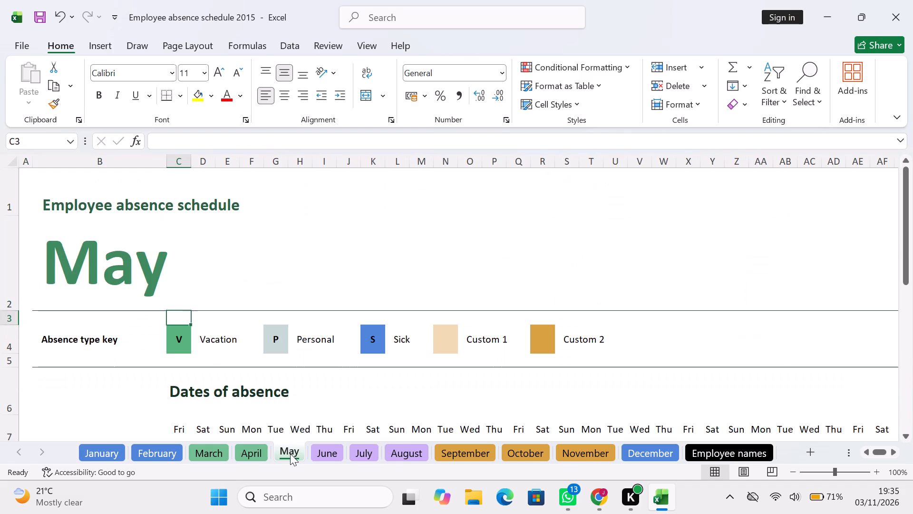
{"action": "key", "text": "Down"}
{"action": "key", "text": "Right"}
{"action": "key", "text": "Right"}
{"action": "key", "text": "Right"}
{"action": "key", "text": "Right"}
{"action": "key", "text": "Right"}
{"action": "key", "text": "Right"}
{"action": "key", "text": "Right"}
{"action": "key", "text": "Right"}
{"action": "key", "text": "Right"}
{"action": "key", "text": "Right"}
{"action": "key", "text": "Right"}
{"action": "key", "text": "Right"}
{"action": "key", "text": "Right"}
{"action": "key", "text": "Right"}
{"action": "key", "text": "Right"}
{"action": "key", "text": "Right"}
{"action": "key", "text": "Right"}
{"action": "key", "text": "Right"}
{"action": "key", "text": "Right"}
{"action": "key", "text": "Right"}
{"action": "key", "text": "Right"}
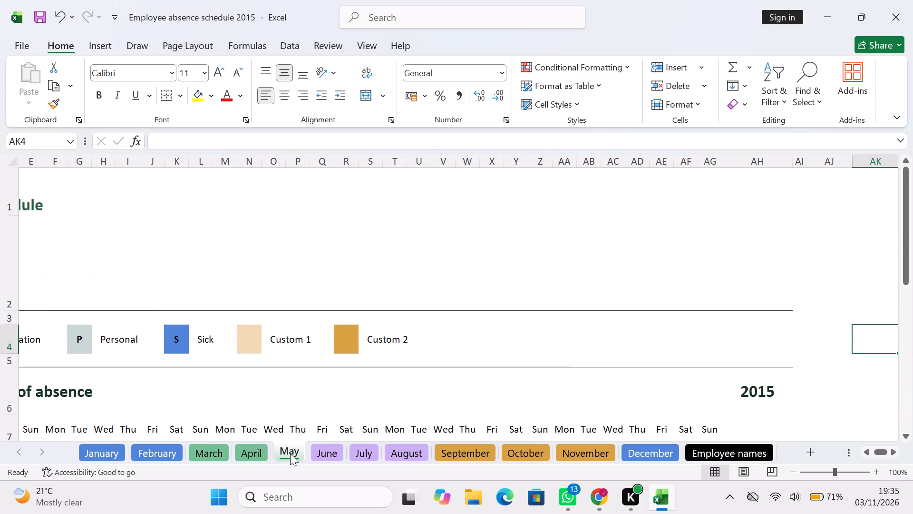
{"action": "key", "text": "Left"}
{"action": "key", "text": "Left"}
{"action": "key", "text": "Left"}
{"action": "key", "text": "Left"}
{"action": "key", "text": "Left"}
{"action": "key", "text": "Left"}
{"action": "key", "text": "Left"}
{"action": "key", "text": "Left"}
{"action": "key", "text": "Left"}
{"action": "key", "text": "Left"}
{"action": "key", "text": "Left"}
{"action": "key", "text": "Left"}
{"action": "key", "text": "Left"}
{"action": "key", "text": "Left"}
{"action": "key", "text": "Left"}
{"action": "key", "text": "Left"}
{"action": "key", "text": "Left"}
{"action": "key", "text": "Left"}
{"action": "key", "text": "Left"}
{"action": "key", "text": "Left"}
{"action": "key", "text": "Left"}
{"action": "key", "text": "Left"}
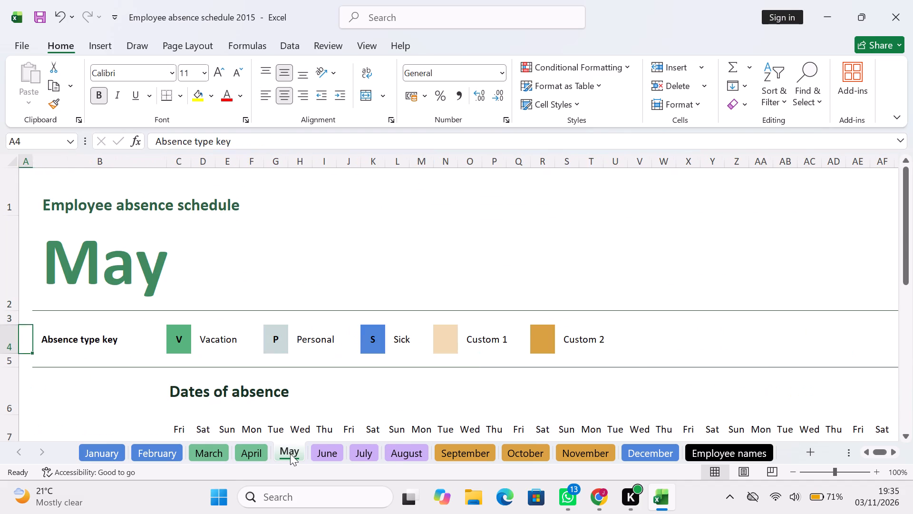
Examine the May sheet's absence type key row and Dates of absence heading across to the year cell and back.
{"action": "key", "text": "Right"}
{"action": "key", "text": "Right"}
{"action": "key", "text": "Right"}
{"action": "key", "text": "Right"}
{"action": "key", "text": "Right"}
{"action": "key", "text": "Right"}
{"action": "key", "text": "Right"}
{"action": "key", "text": "Right"}
{"action": "key", "text": "Right"}
{"action": "key", "text": "Right"}
{"action": "key", "text": "Right"}
{"action": "key", "text": "Right"}
{"action": "key", "text": "Right"}
{"action": "key", "text": "Right"}
{"action": "key", "text": "Right"}
{"action": "key", "text": "Right"}
{"action": "key", "text": "Right"}
{"action": "key", "text": "Right"}
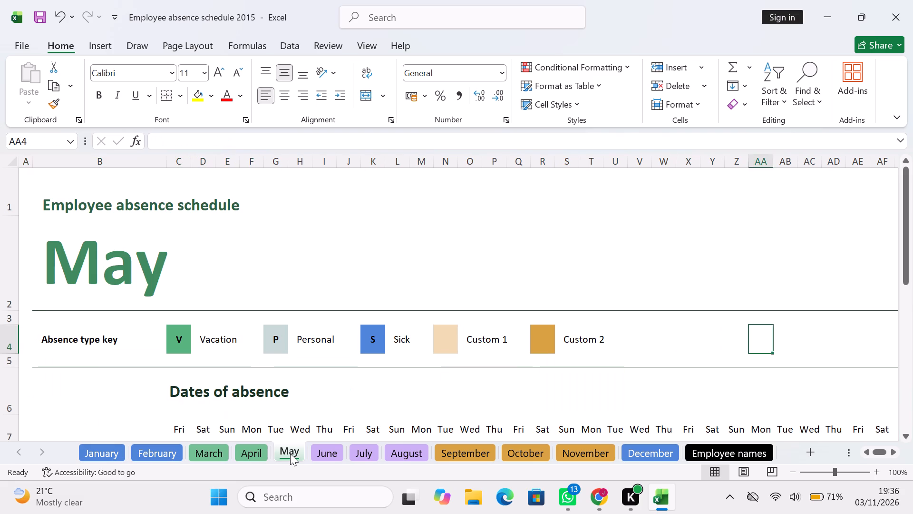
{"action": "key", "text": "Right"}
{"action": "key", "text": "Right"}
{"action": "key", "text": "Right"}
{"action": "key", "text": "Right"}
{"action": "key", "text": "Right"}
{"action": "key", "text": "Right"}
{"action": "key", "text": "Right"}
{"action": "key", "text": "Down"}
{"action": "key", "text": "Down"}
{"action": "key", "text": "Left"}
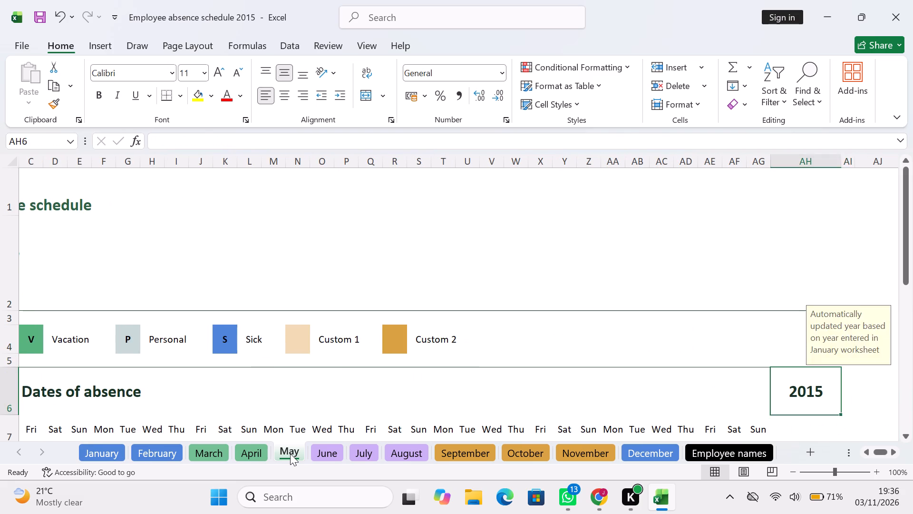
{"action": "key", "text": "Left"}
{"action": "key", "text": "Left"}
{"action": "key", "text": "Left"}
{"action": "key", "text": "Left"}
{"action": "key", "text": "Left"}
{"action": "key", "text": "Left"}
{"action": "key", "text": "Left"}
{"action": "key", "text": "Left"}
{"action": "key", "text": "Left"}
Enter the first employee's early May absences: p on 1 May, v on 3 May and p on 6 May.
{"action": "key", "text": "Right"}
{"action": "key", "text": "Down"}
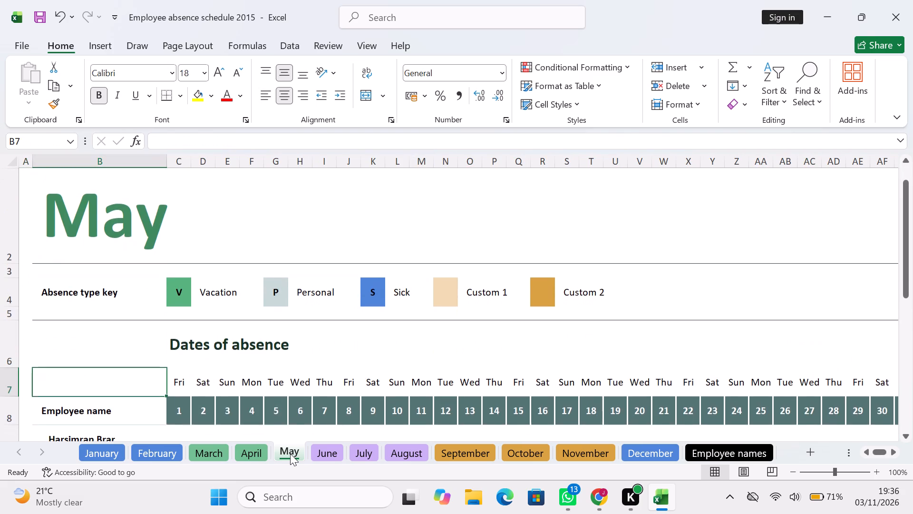
{"action": "key", "text": "Down"}
{"action": "key", "text": "Down"}
{"action": "key", "text": "Up"}
{"action": "key", "text": "Right"}
{"action": "key", "text": "Down"}
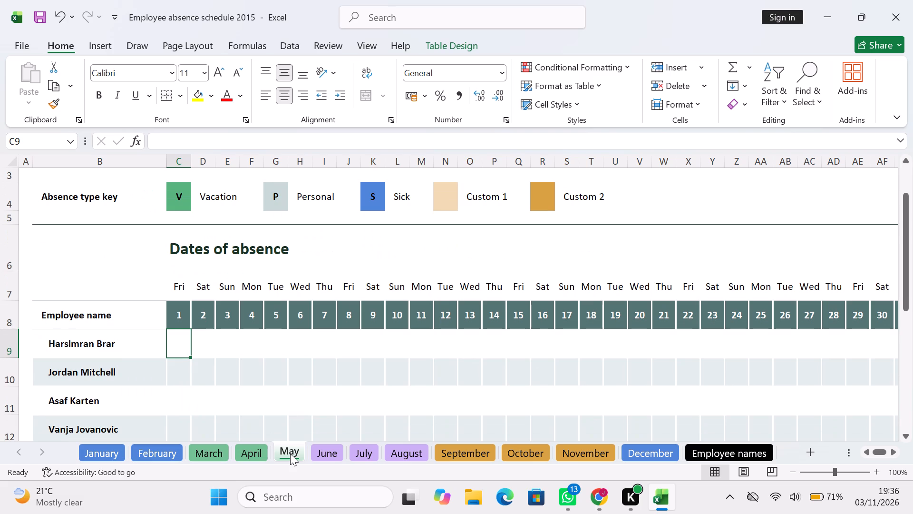
{"action": "key", "text": "p"}
{"action": "key", "text": "Right"}
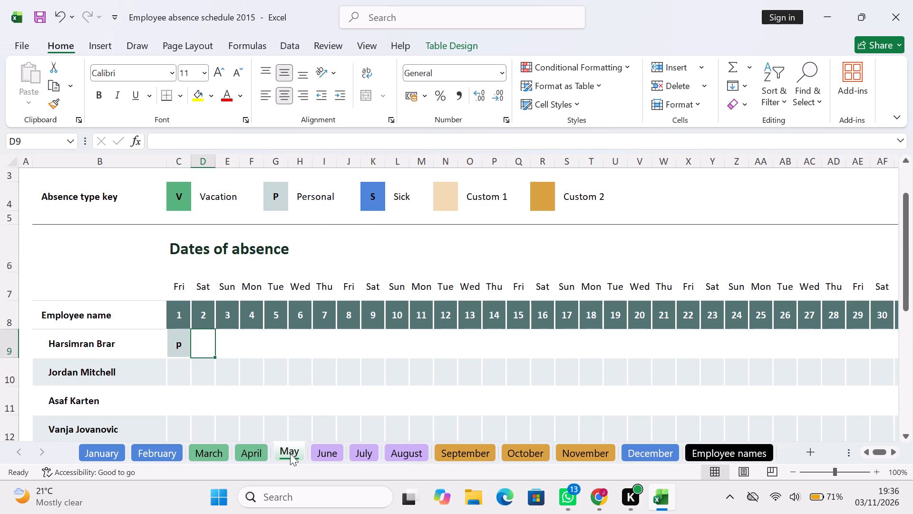
{"action": "key", "text": "Right"}
{"action": "key", "text": "v"}
{"action": "key", "text": "Right"}
{"action": "key", "text": "Right"}
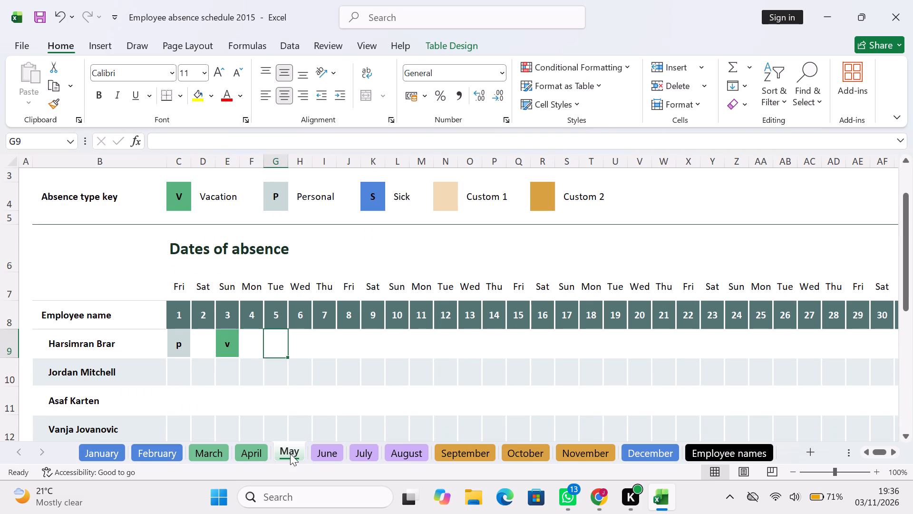
{"action": "key", "text": "Right"}
{"action": "key", "text": "p"}
{"action": "key", "text": "Right"}
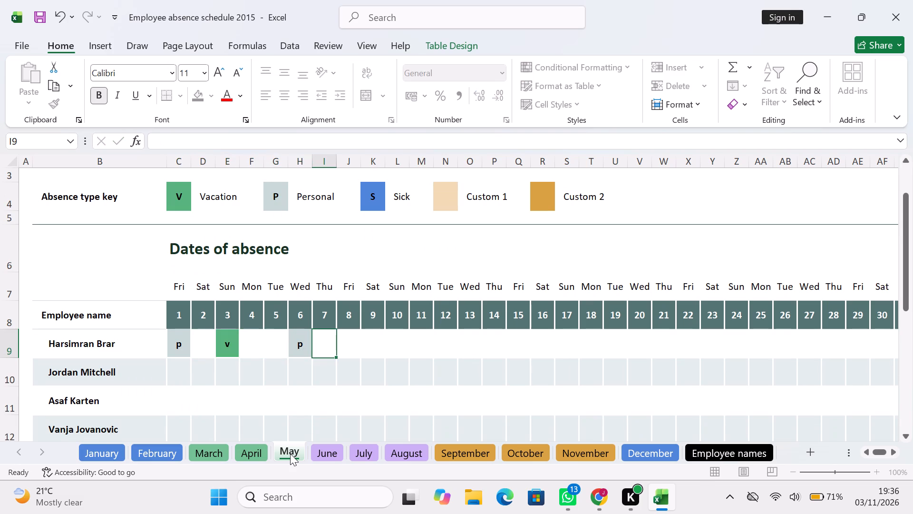
Mark the first employee's absences as p on 8 May and v on 9 and 10 May.
{"action": "key", "text": "Right"}
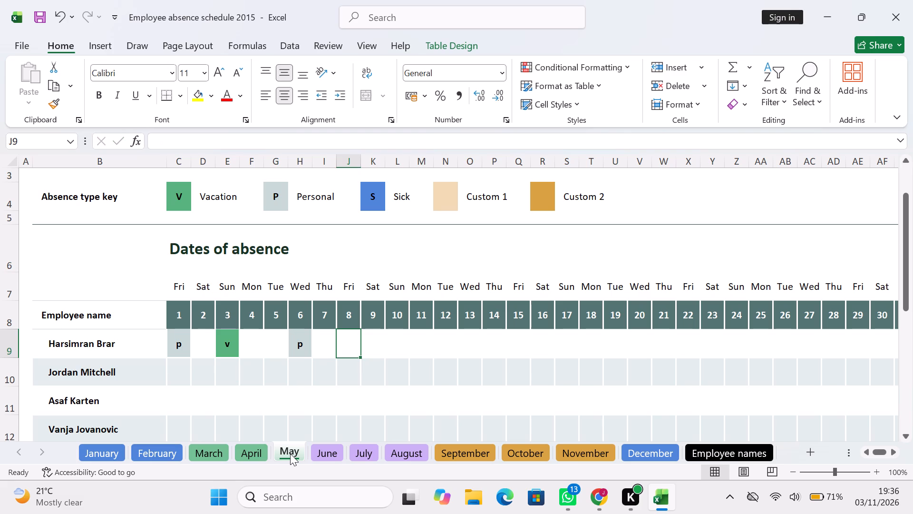
{"action": "key", "text": "p"}
{"action": "key", "text": "Right"}
{"action": "key", "text": "Right"}
{"action": "key", "text": "Left"}
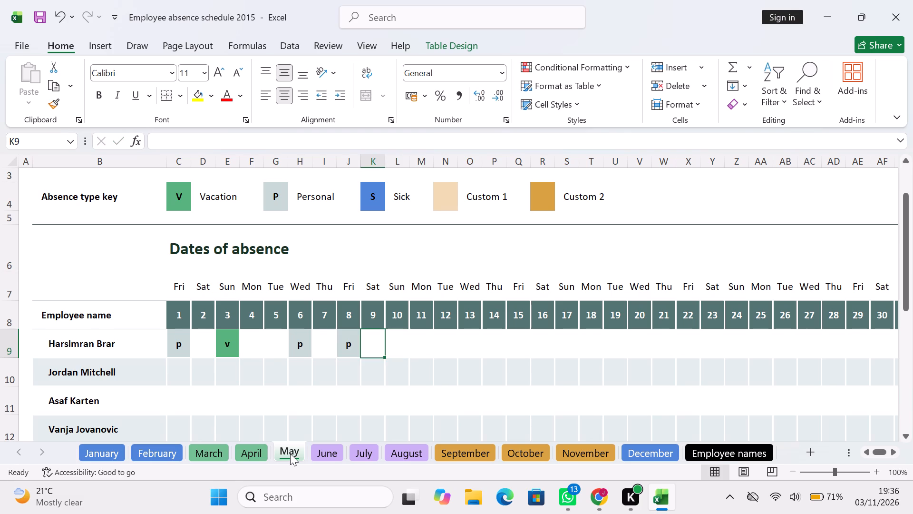
{"action": "key", "text": "Right"}
{"action": "key", "text": "v"}
{"action": "key", "text": "Left"}
{"action": "key", "text": "v"}
{"action": "key", "text": "Right"}
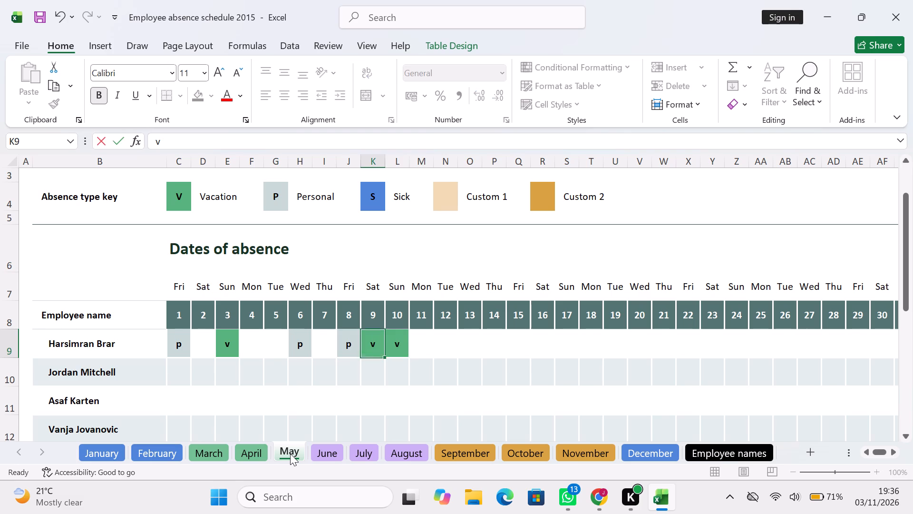
Mark the first employee's absences as p on 12 and 14 May and v on 16 and 17 May.
{"action": "key", "text": "Right"}
{"action": "key", "text": "Right"}
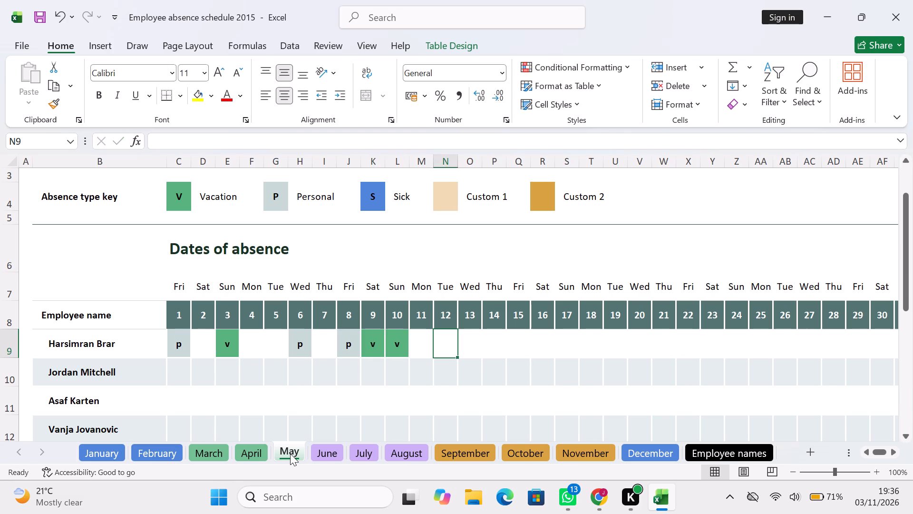
{"action": "key", "text": "p"}
{"action": "key", "text": "Right"}
{"action": "key", "text": "Right"}
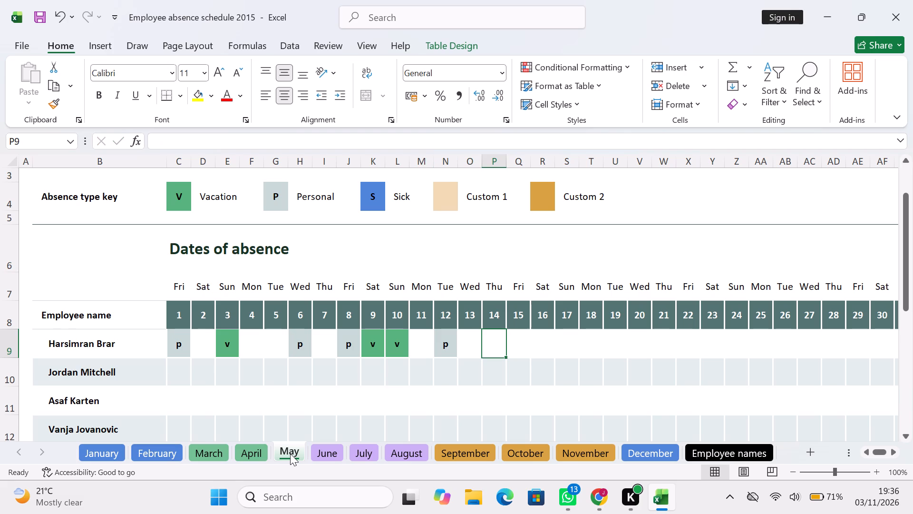
{"action": "key", "text": "p"}
{"action": "key", "text": "Right"}
{"action": "key", "text": "Right"}
{"action": "key", "text": "Left"}
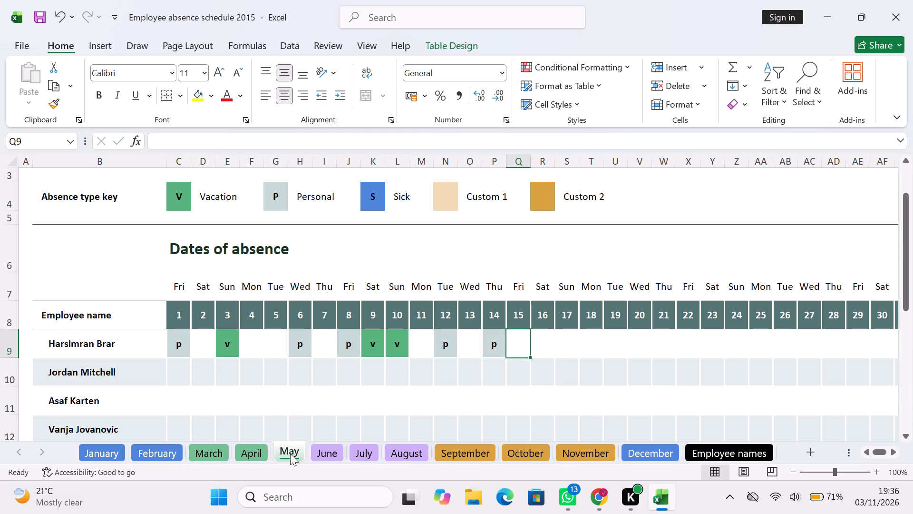
{"action": "key", "text": "Right"}
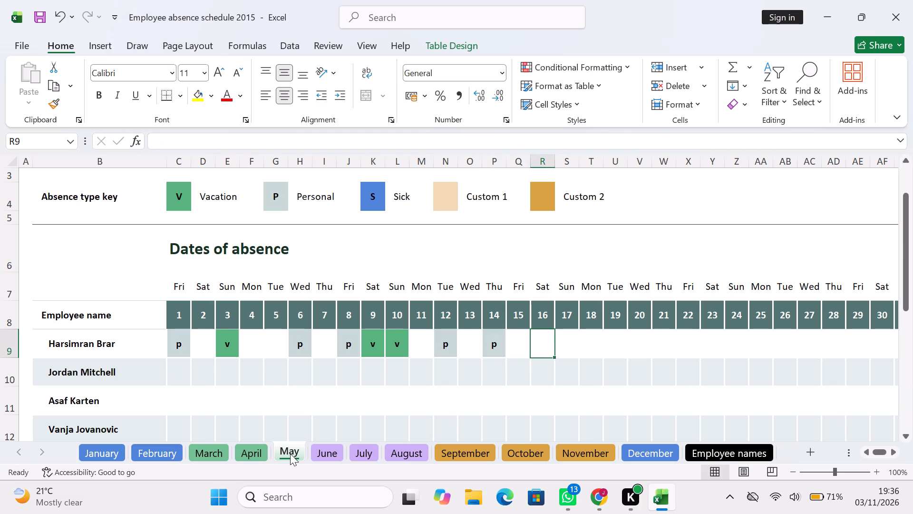
{"action": "key", "text": "Right"}
{"action": "key", "text": "Left"}
{"action": "key", "text": "v"}
{"action": "key", "text": "Right"}
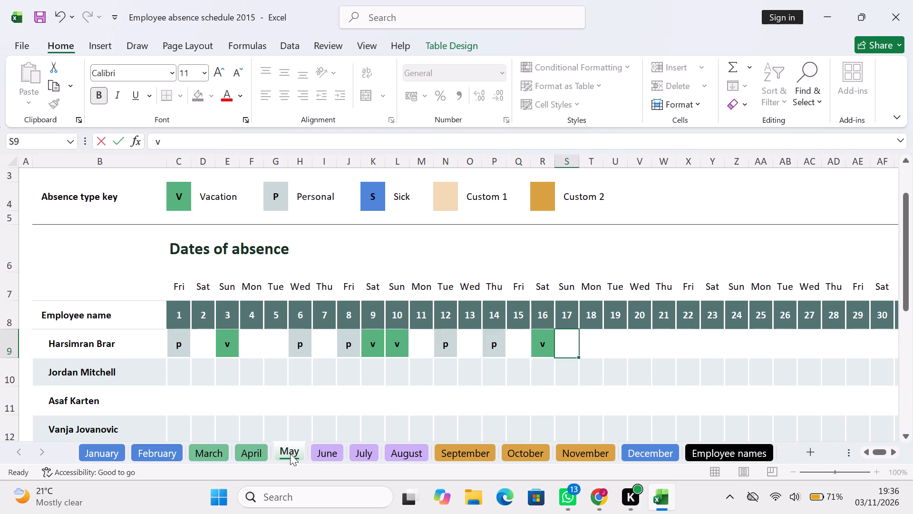
{"action": "key", "text": "v"}
{"action": "key", "text": "Right"}
Mark the first employee's absences as p on 19 and 21 May and v on 23 and 24 May.
{"action": "key", "text": "Right"}
{"action": "key", "text": "p"}
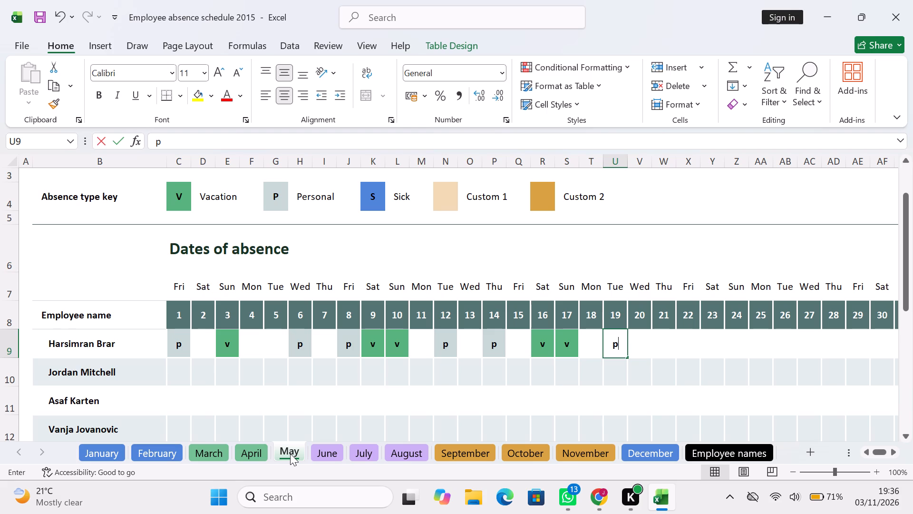
{"action": "key", "text": "Right"}
{"action": "key", "text": "Right"}
{"action": "key", "text": "p"}
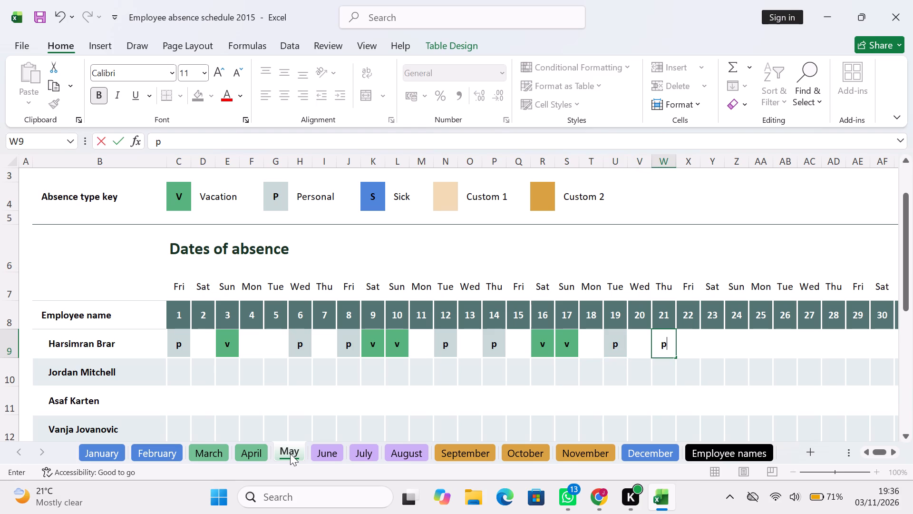
{"action": "key", "text": "Right"}
{"action": "key", "text": "Right"}
{"action": "key", "text": "v"}
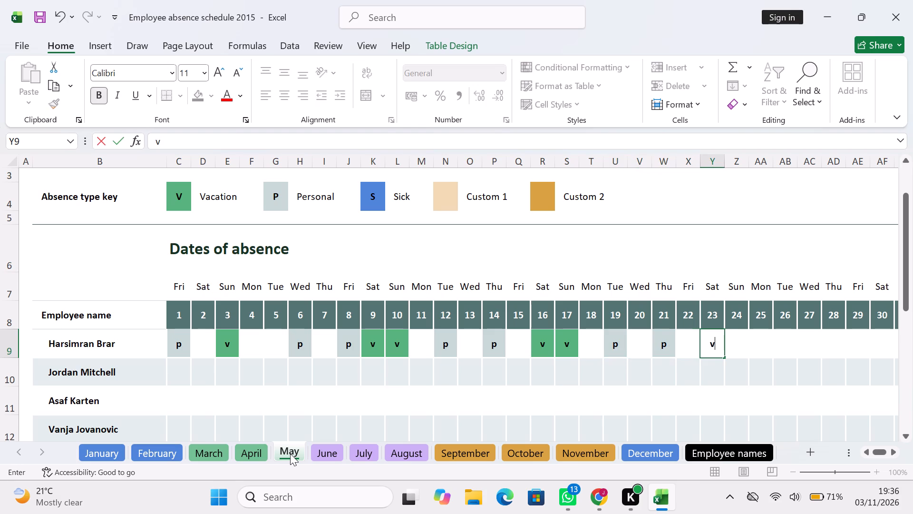
{"action": "key", "text": "Right"}
{"action": "key", "text": "v"}
{"action": "key", "text": "Right"}
Complete the first employee's row with p on 26 and 28 May and v on 30 and 31 May.
{"action": "key", "text": "Right"}
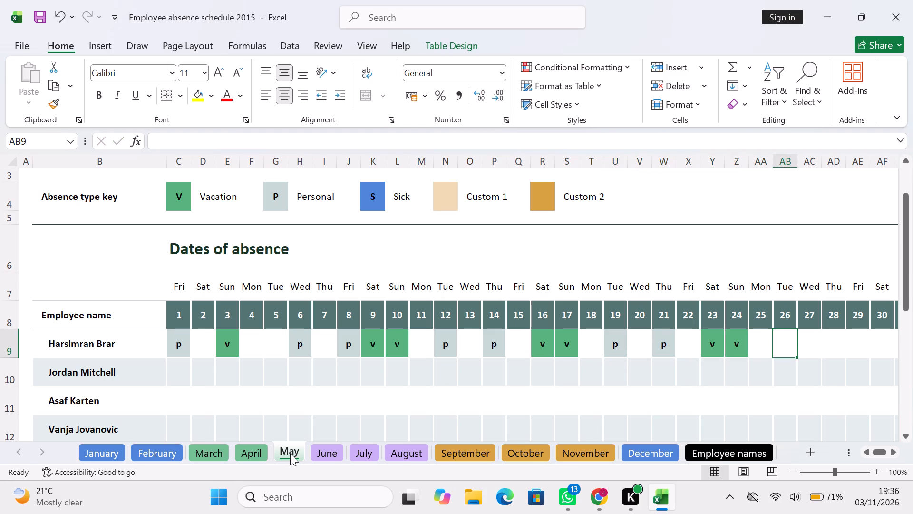
{"action": "key", "text": "p"}
{"action": "key", "text": "Right"}
{"action": "key", "text": "Right"}
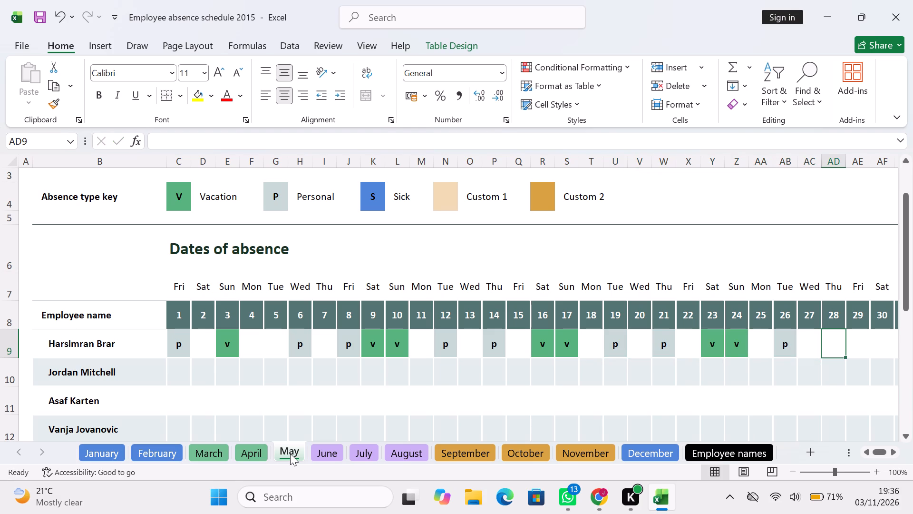
{"action": "key", "text": "p"}
{"action": "key", "text": "Right"}
{"action": "key", "text": "Right"}
{"action": "key", "text": "Right"}
{"action": "key", "text": "Left"}
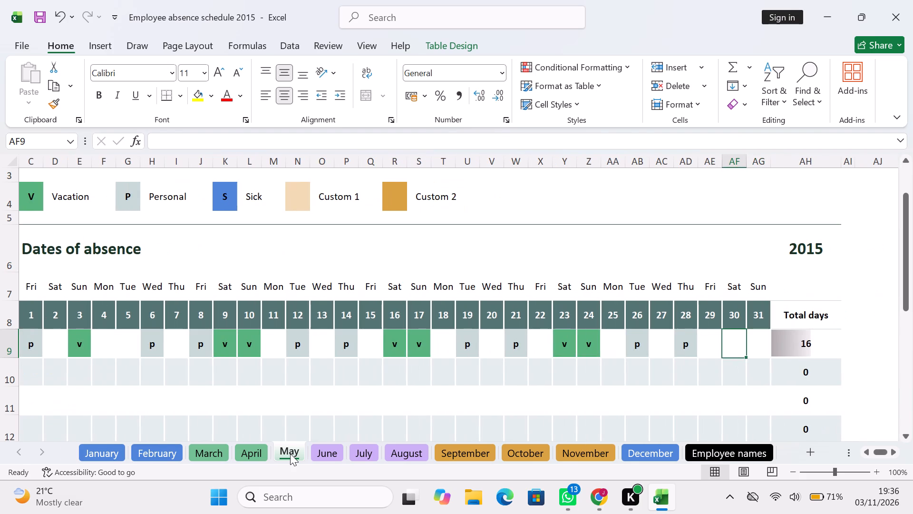
{"action": "key", "text": "v"}
{"action": "key", "text": "Right"}
{"action": "key", "text": "v"}
{"action": "key", "text": "Left"}
{"action": "key", "text": "Left"}
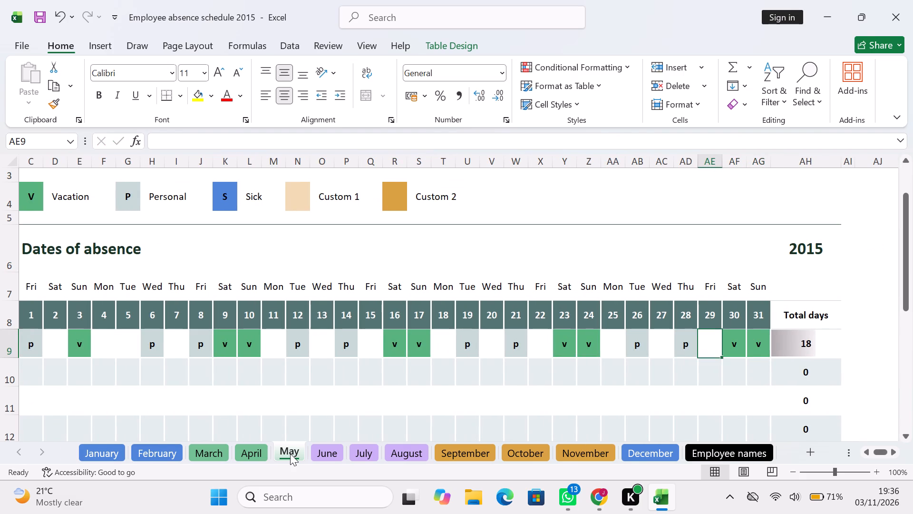
Enter v for the second employee on 2 and 3 May.
{"action": "key", "text": "Right"}
{"action": "key", "text": "Down"}
{"action": "key", "text": "Left"}
{"action": "key", "text": "Left"}
{"action": "key", "text": "Left"}
{"action": "key", "text": "Left"}
{"action": "key", "text": "Left"}
{"action": "key", "text": "Left"}
{"action": "key", "text": "Left"}
{"action": "key", "text": "Left"}
{"action": "key", "text": "Left"}
{"action": "key", "text": "Left"}
{"action": "key", "text": "Left"}
{"action": "key", "text": "Left"}
{"action": "key", "text": "Left"}
{"action": "key", "text": "Left"}
{"action": "key", "text": "Left"}
{"action": "key", "text": "Left"}
{"action": "key", "text": "Left"}
{"action": "key", "text": "Left"}
{"action": "key", "text": "Left"}
{"action": "key", "text": "Left"}
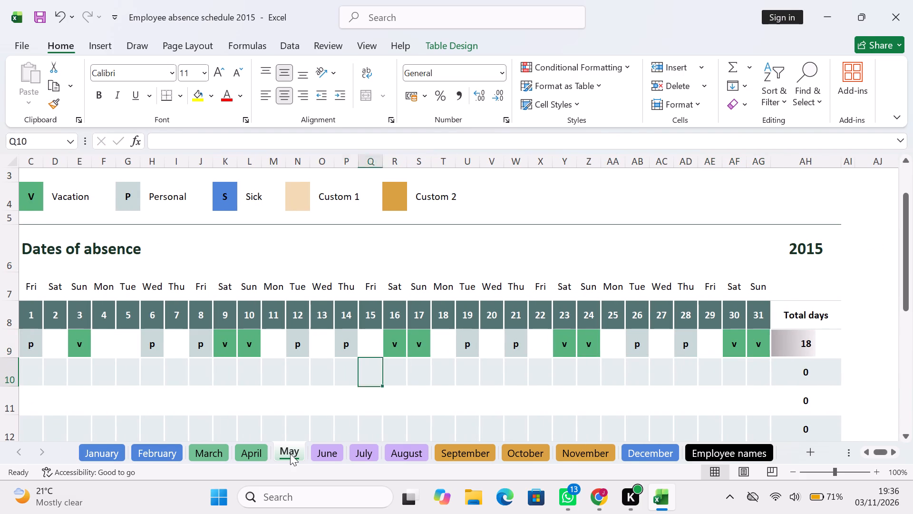
{"action": "key", "text": "Right"}
{"action": "key", "text": "Right"}
{"action": "key", "text": "Right"}
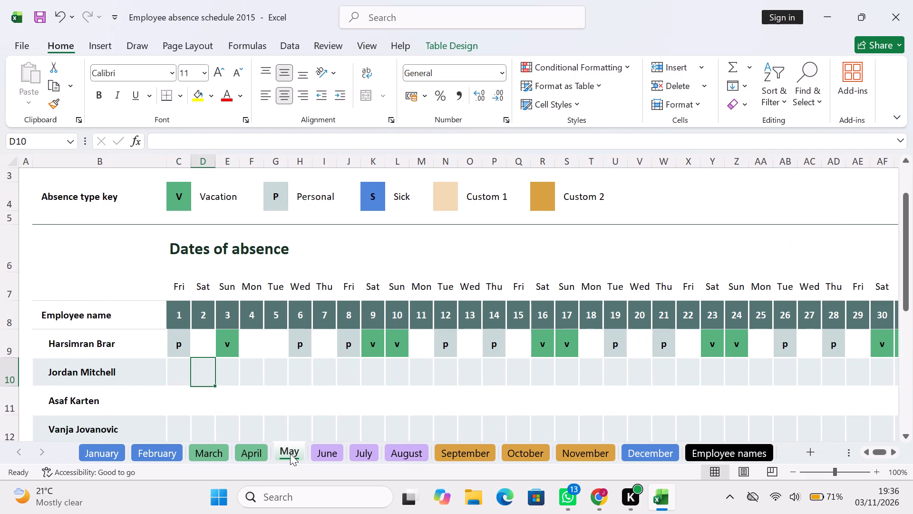
{"action": "key", "text": "v"}
{"action": "key", "text": "Right"}
{"action": "key", "text": "v"}
{"action": "key", "text": "Right"}
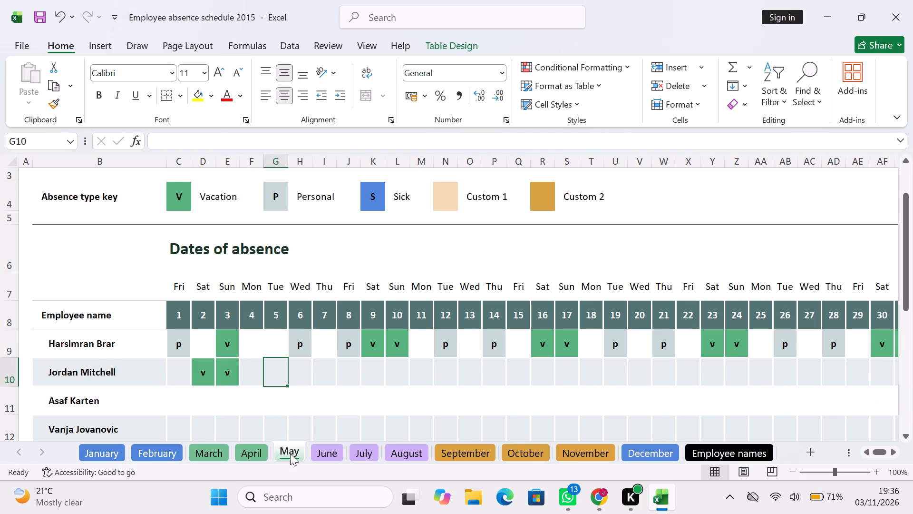
Mark the second employee's personal absences with p on 4, 6 and 8 May.
{"action": "key", "text": "Right"}
{"action": "key", "text": "Left"}
{"action": "key", "text": "p"}
{"action": "key", "text": "Right"}
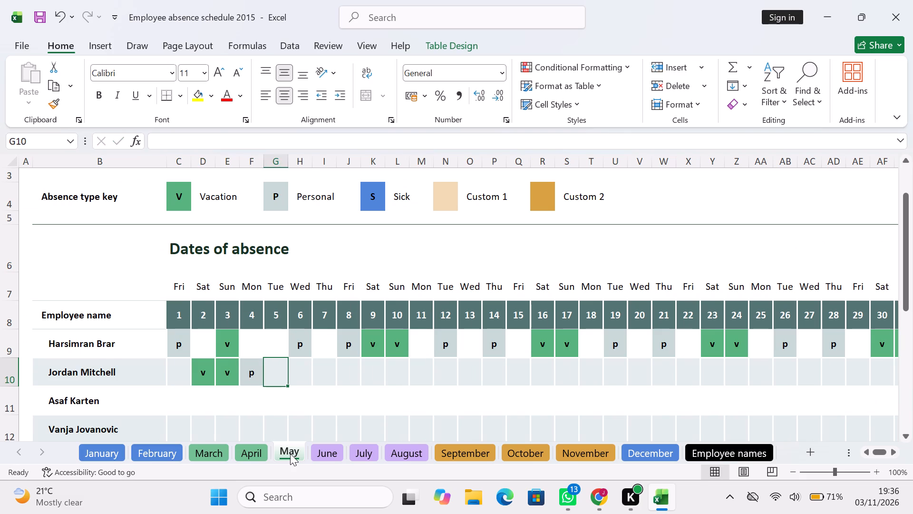
{"action": "key", "text": "Right"}
{"action": "key", "text": "p"}
{"action": "key", "text": "Right"}
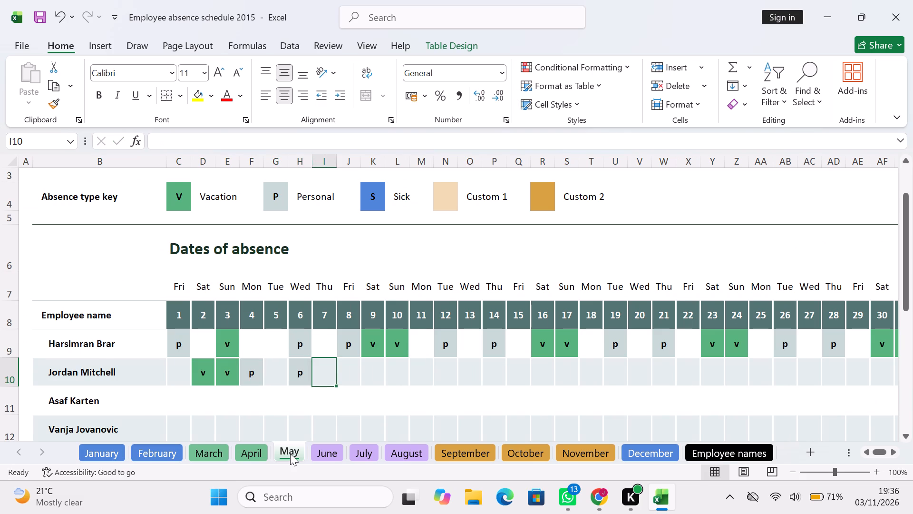
{"action": "key", "text": "Right"}
{"action": "key", "text": "Left"}
{"action": "key", "text": "Right"}
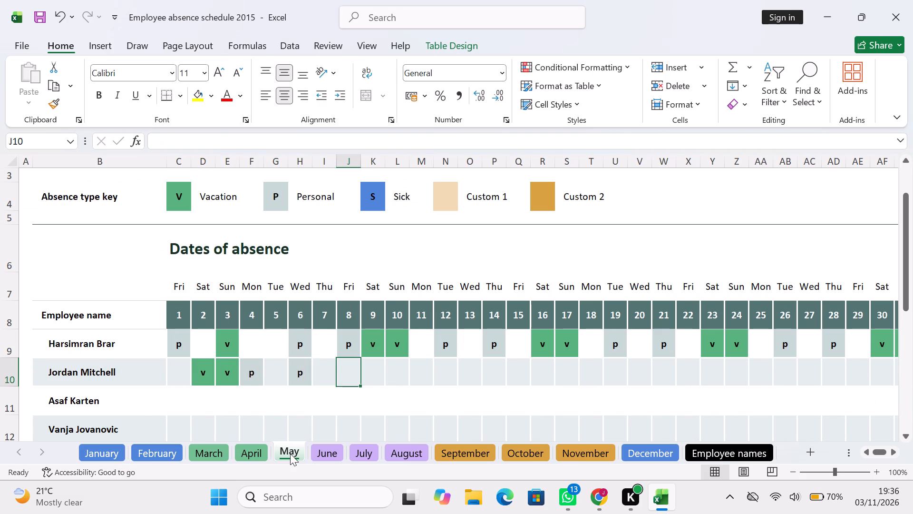
{"action": "key", "text": "p"}
{"action": "key", "text": "Right"}
Enter v on 9 and 10 May and p on 11 May for the second employee.
{"action": "key", "text": "Right"}
{"action": "key", "text": "Left"}
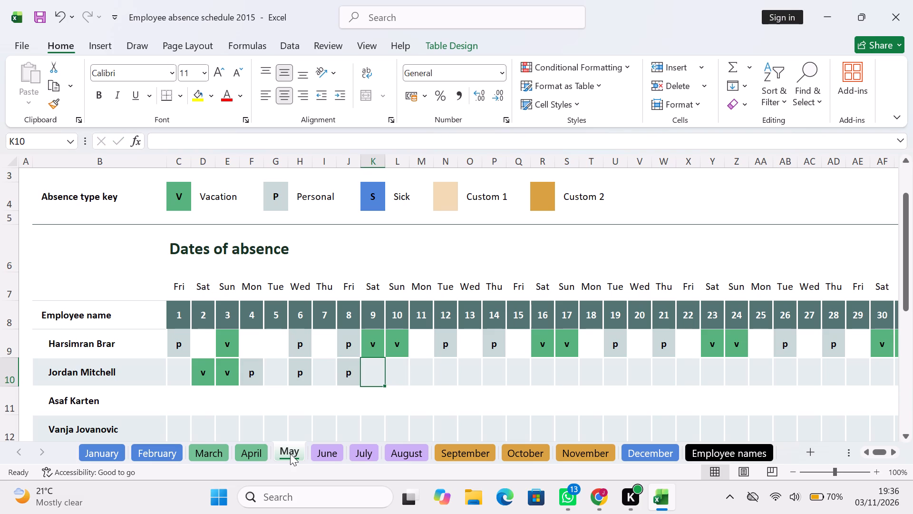
{"action": "key", "text": "v"}
{"action": "key", "text": "Right"}
{"action": "key", "text": "v"}
{"action": "key", "text": "Right"}
{"action": "key", "text": "Right"}
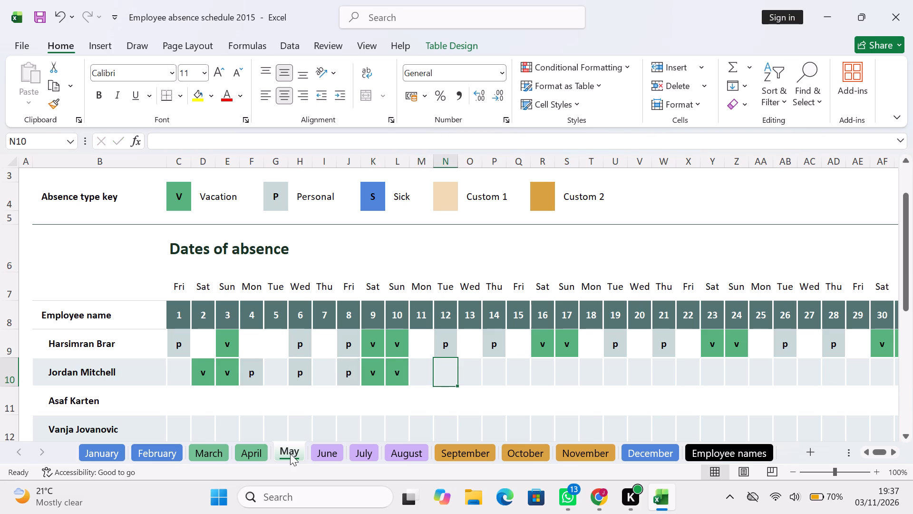
{"action": "key", "text": "Left"}
{"action": "key", "text": "p"}
{"action": "key", "text": "Right"}
{"action": "key", "text": "Right"}
{"action": "key", "text": "Right"}
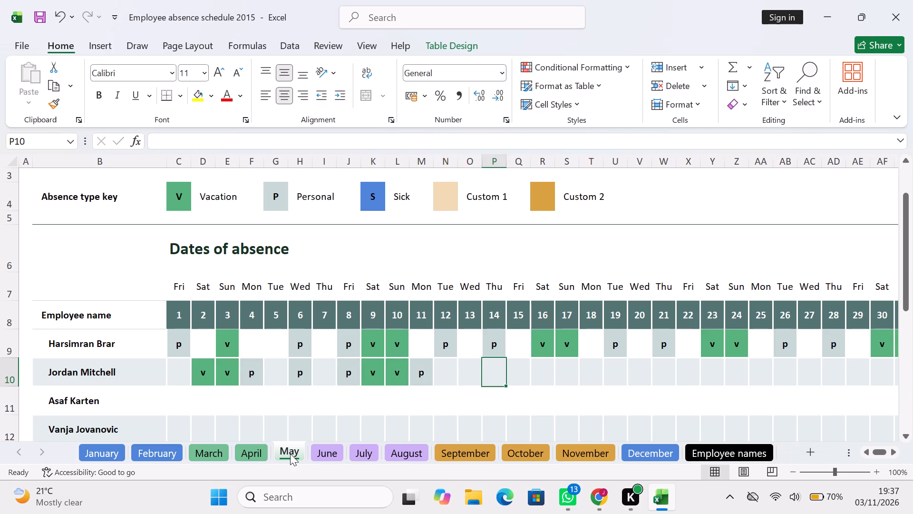
Enter p on 13 May and v on 16 and 17 May for the second employee.
{"action": "key", "text": "Left"}
{"action": "key", "text": "p"}
{"action": "key", "text": "Right"}
{"action": "key", "text": "Right"}
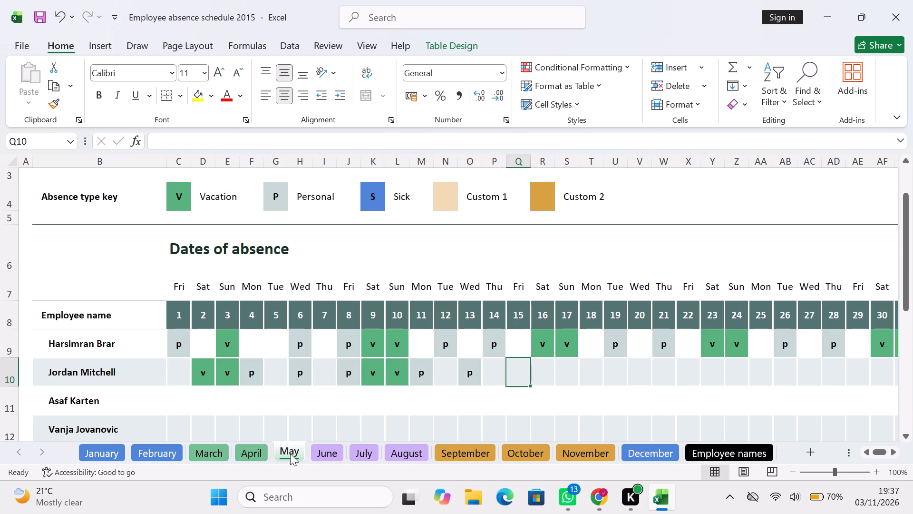
{"action": "key", "text": "v"}
{"action": "key", "text": "BackSpace"}
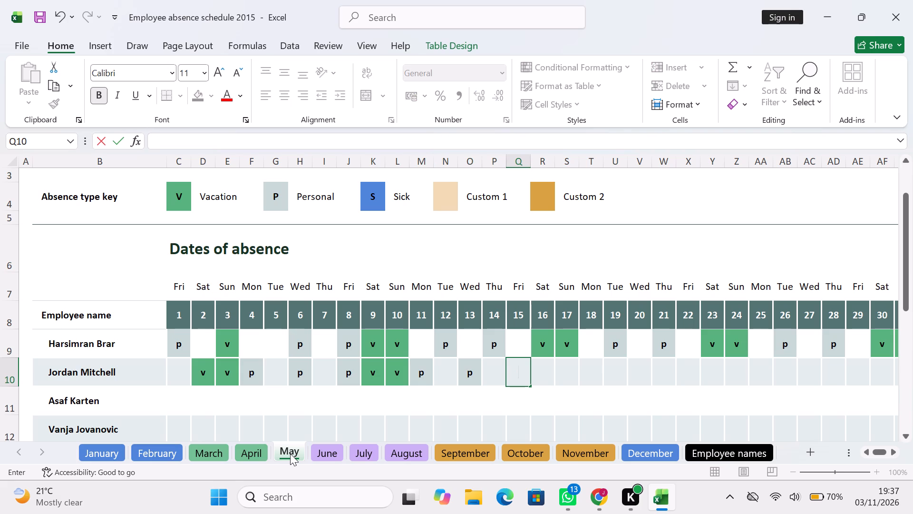
{"action": "key", "text": "Right"}
{"action": "key", "text": "v"}
{"action": "key", "text": "Right"}
{"action": "key", "text": "v"}
{"action": "key", "text": "Right"}
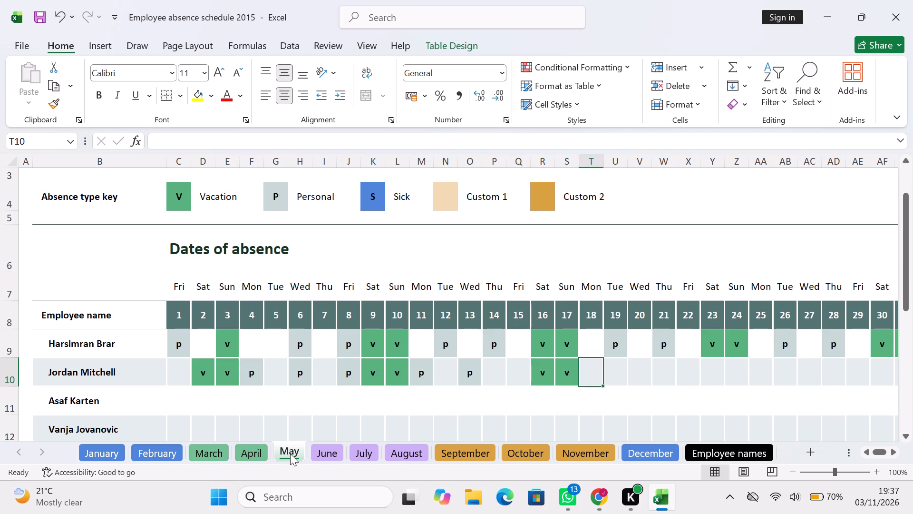
Mark the second employee's personal absences with p on 18, 20 and 22 May.
{"action": "key", "text": "Right"}
{"action": "key", "text": "Left"}
{"action": "key", "text": "p"}
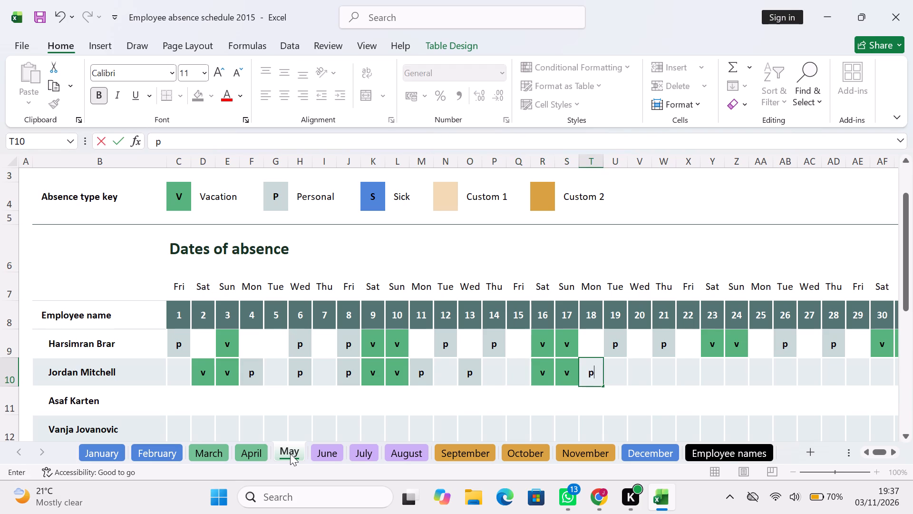
{"action": "key", "text": "Right"}
{"action": "key", "text": "Right"}
{"action": "key", "text": "Right"}
{"action": "key", "text": "Left"}
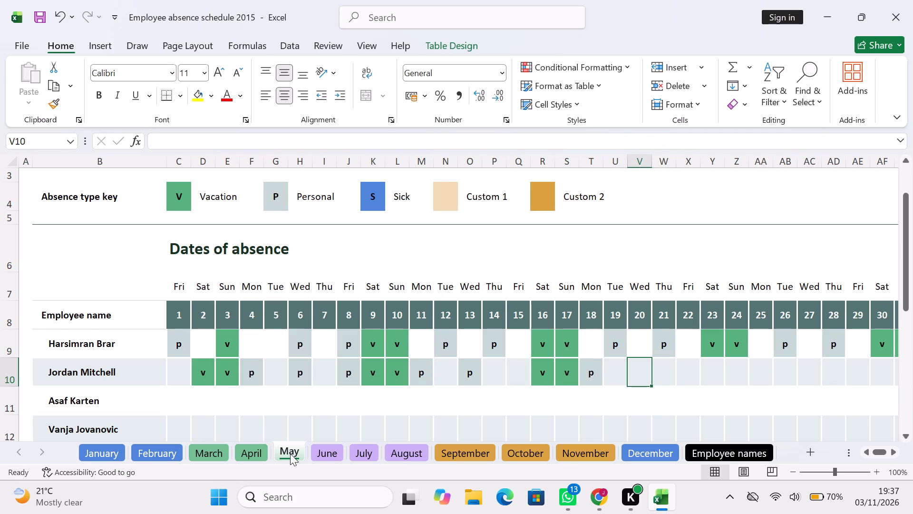
{"action": "key", "text": "p"}
{"action": "key", "text": "Right"}
{"action": "key", "text": "Right"}
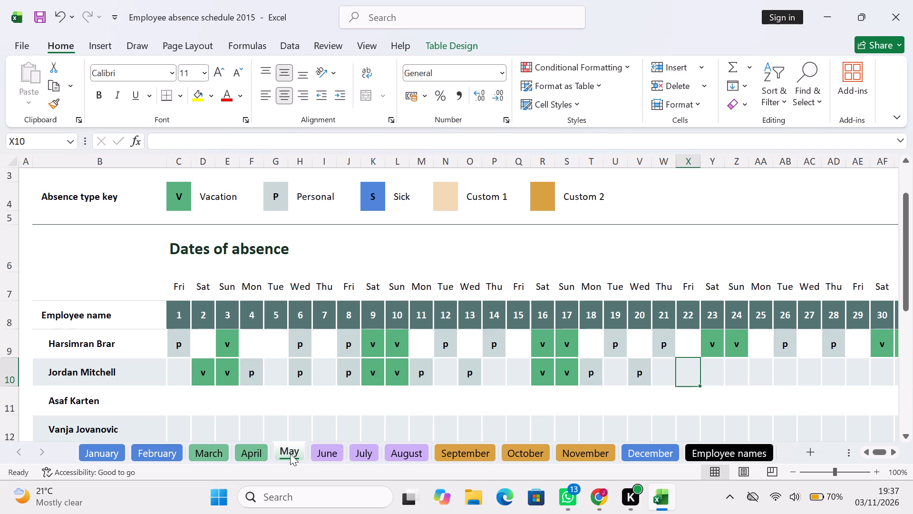
{"action": "key", "text": "p"}
{"action": "key", "text": "Right"}
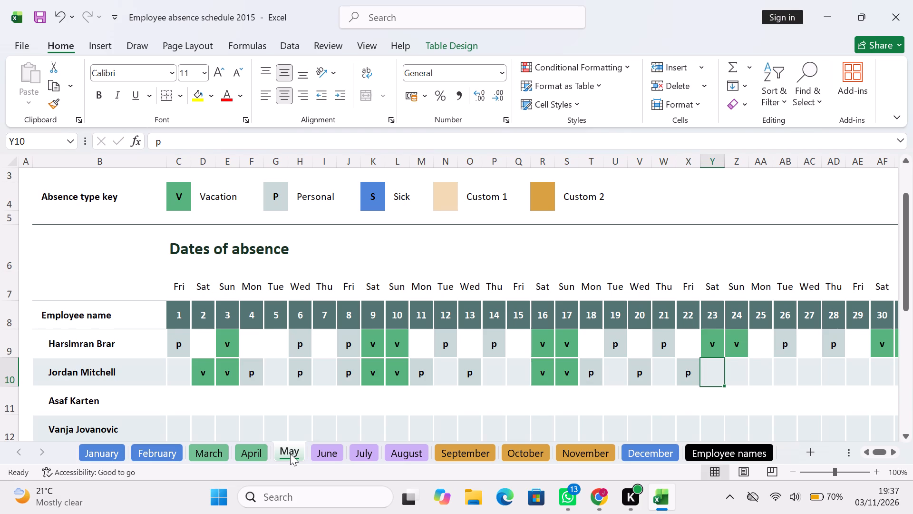
Enter v on 23 and 24 May and p on 27 May for the second employee.
{"action": "key", "text": "Right"}
{"action": "key", "text": "Left"}
{"action": "key", "text": "v"}
{"action": "key", "text": "Right"}
{"action": "key", "text": "v"}
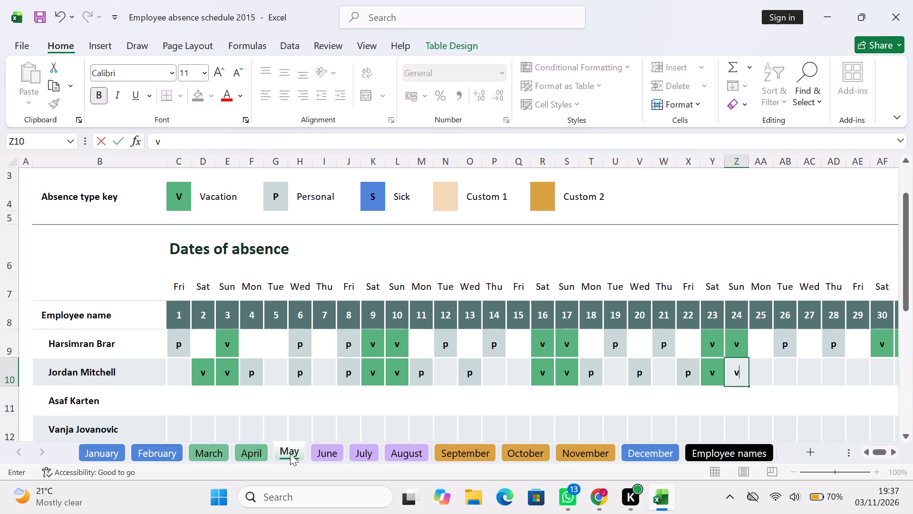
{"action": "key", "text": "Right"}
{"action": "key", "text": "Right"}
{"action": "key", "text": "Right"}
{"action": "key", "text": "Left"}
{"action": "key", "text": "Left"}
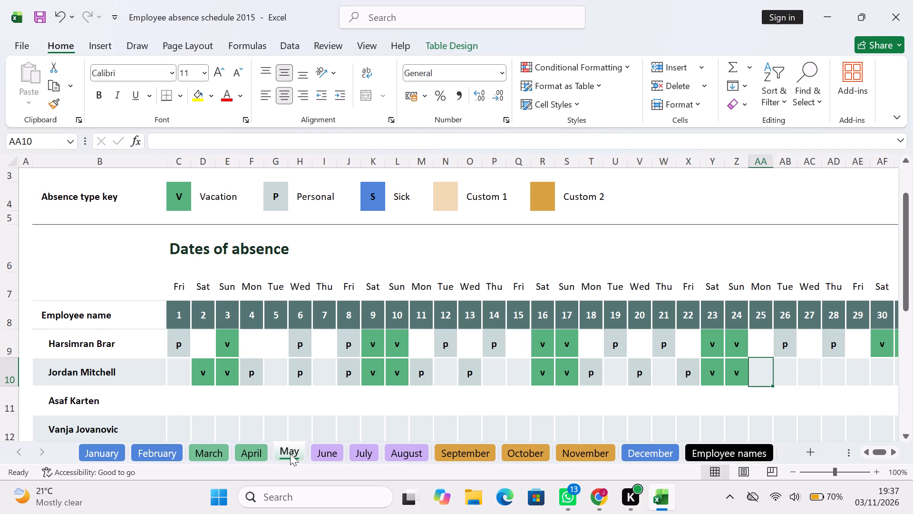
{"action": "key", "text": "Right"}
{"action": "key", "text": "Right"}
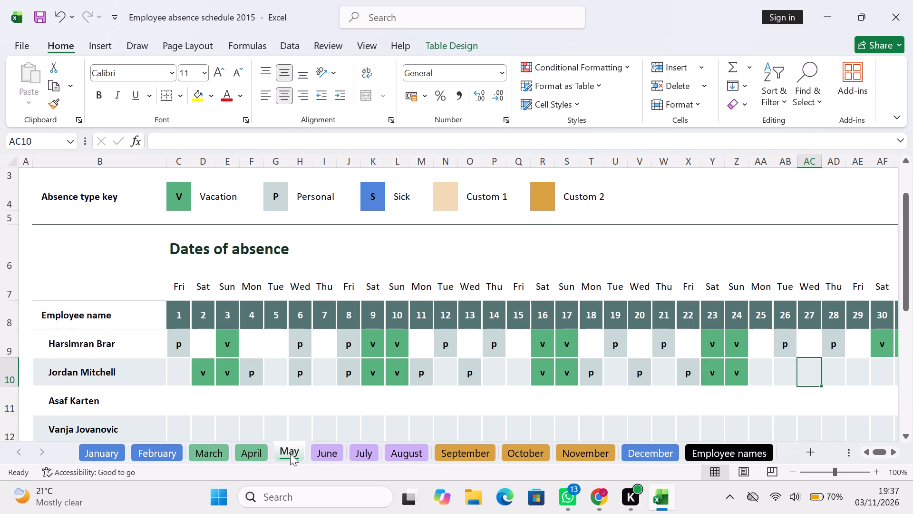
{"action": "key", "text": "p"}
{"action": "key", "text": "Right"}
Complete the second employee's row with s on 29 May and v on 31 May.
{"action": "key", "text": "Right"}
{"action": "key", "text": "Right"}
{"action": "key", "text": "Right"}
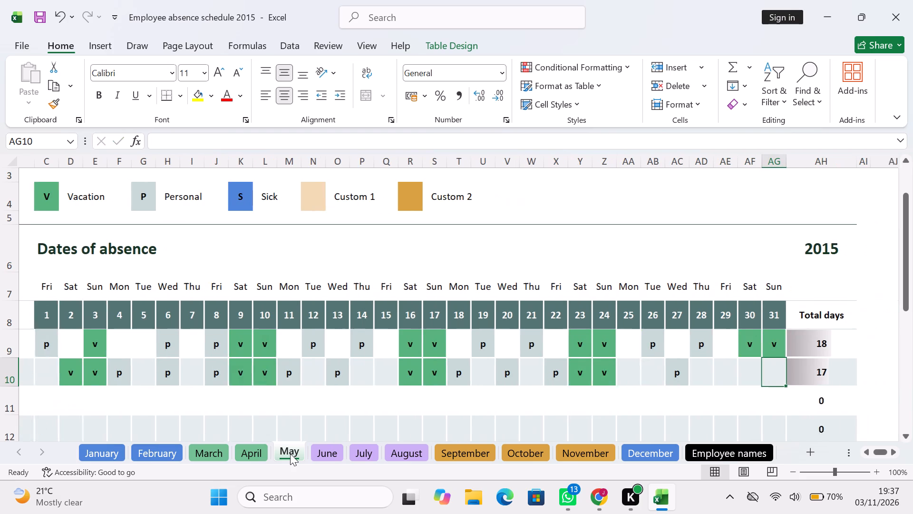
{"action": "key", "text": "Left"}
{"action": "key", "text": "Left"}
{"action": "key", "text": "s"}
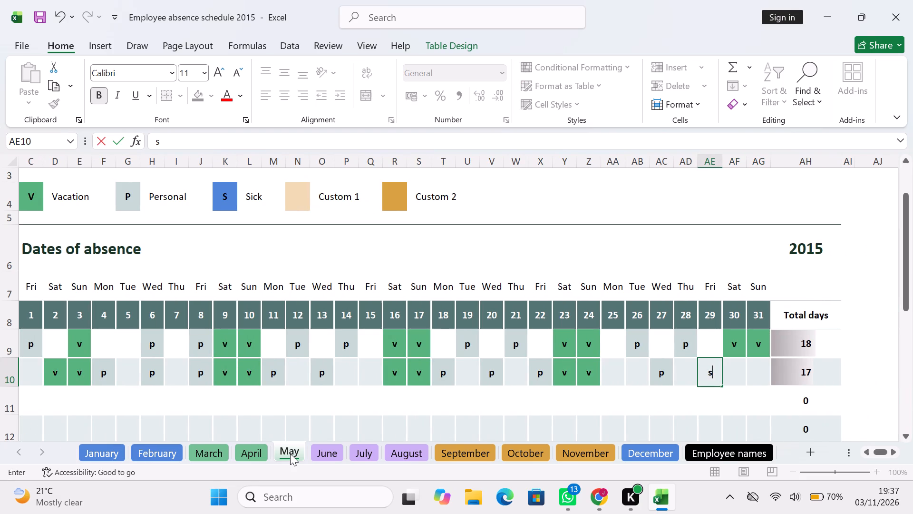
{"action": "key", "text": "Right"}
{"action": "key", "text": "Right"}
{"action": "key", "text": "Left"}
{"action": "key", "text": "Right"}
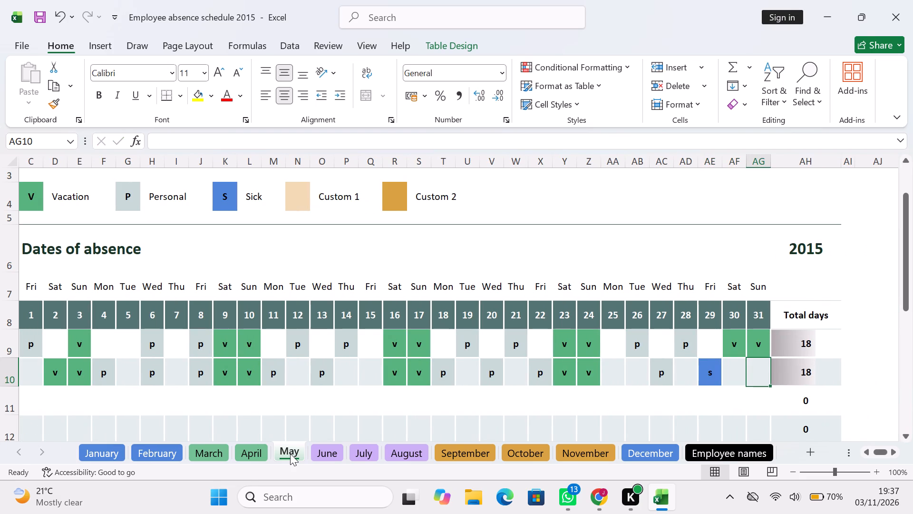
{"action": "key", "text": "v"}
{"action": "key", "text": "Left"}
Start the third employee's row with p on 1 May and v on 3 May.
{"action": "key", "text": "Left"}
{"action": "key", "text": "Down"}
{"action": "key", "text": "Left"}
{"action": "key", "text": "Left"}
{"action": "key", "text": "Left"}
{"action": "key", "text": "Left"}
{"action": "key", "text": "Left"}
{"action": "key", "text": "Left"}
{"action": "key", "text": "Left"}
{"action": "key", "text": "Left"}
{"action": "key", "text": "Left"}
{"action": "key", "text": "Left"}
{"action": "key", "text": "Left"}
{"action": "key", "text": "Left"}
{"action": "key", "text": "Left"}
{"action": "key", "text": "Left"}
{"action": "key", "text": "Left"}
{"action": "key", "text": "Left"}
{"action": "key", "text": "Left"}
{"action": "key", "text": "Left"}
{"action": "key", "text": "Left"}
{"action": "key", "text": "Left"}
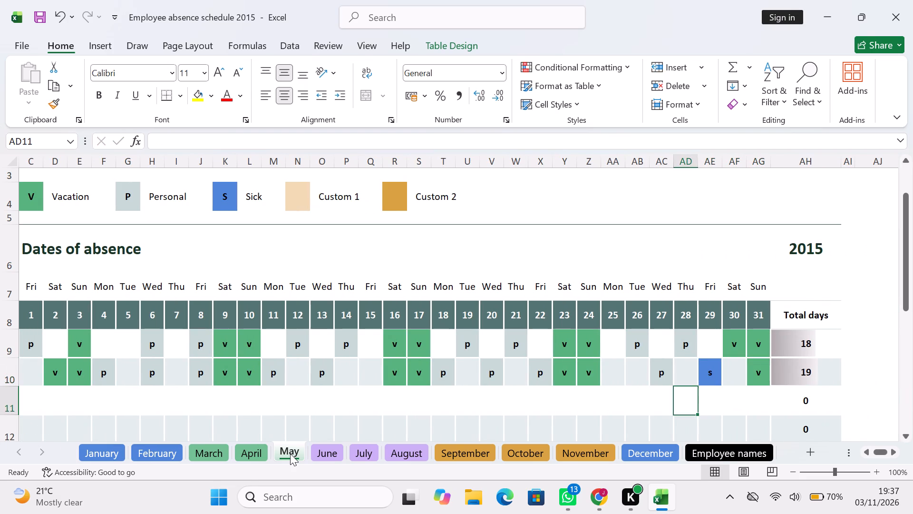
{"action": "key", "text": "Right"}
{"action": "key", "text": "Right"}
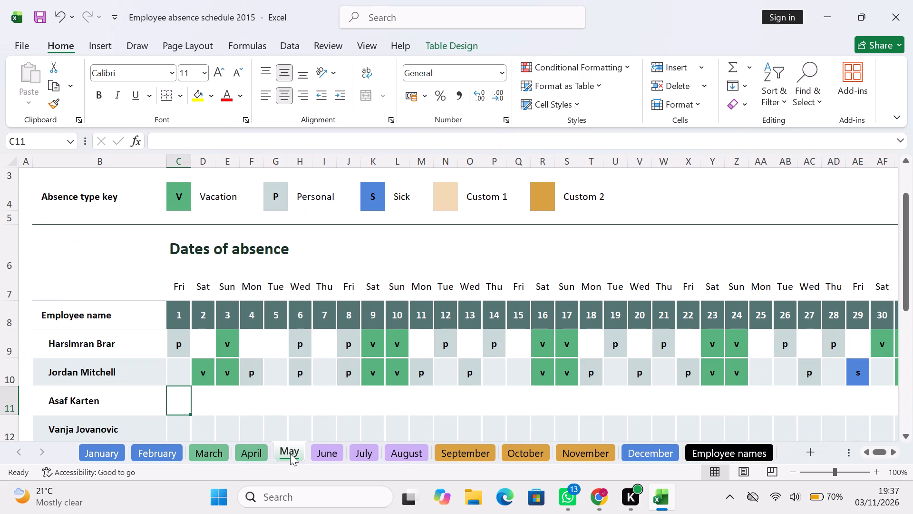
{"action": "key", "text": "Right"}
{"action": "key", "text": "Left"}
{"action": "key", "text": "Left"}
{"action": "key", "text": "Right"}
{"action": "key", "text": "p"}
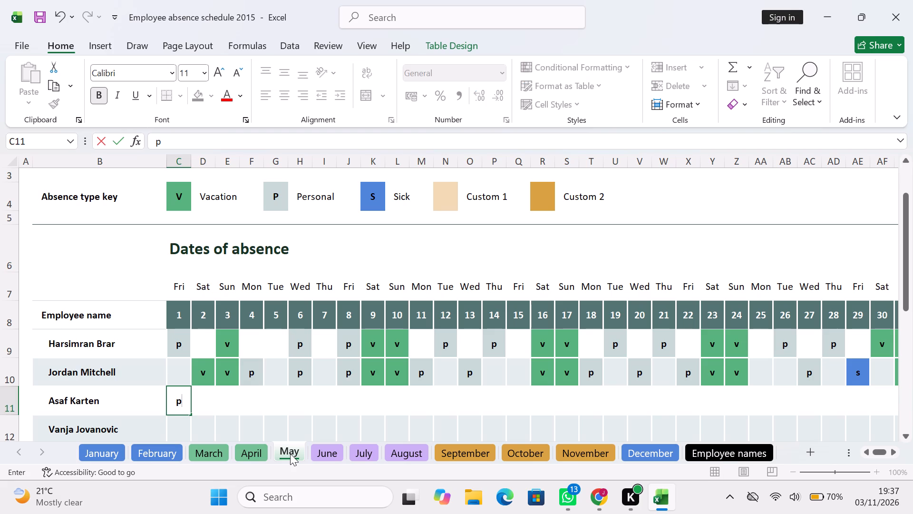
{"action": "key", "text": "Right"}
{"action": "key", "text": "Right"}
{"action": "key", "text": "v"}
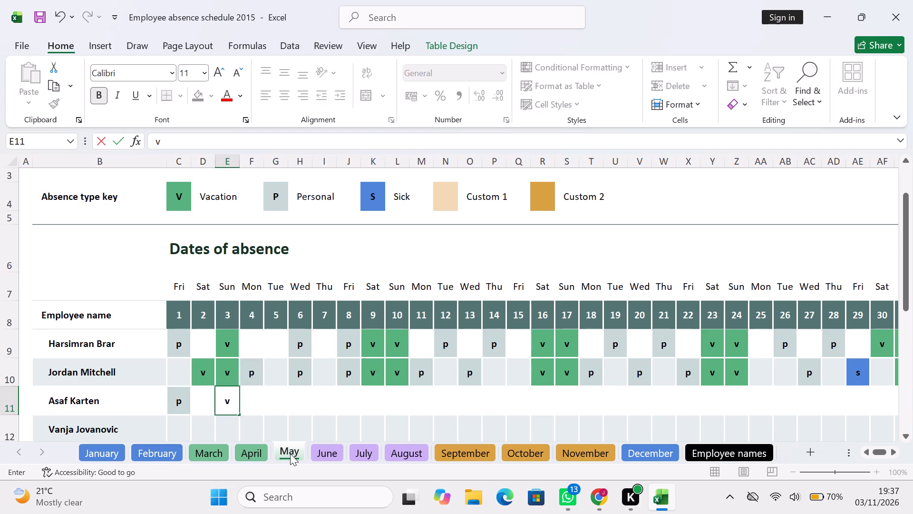
{"action": "key", "text": "Left"}
Mark the third employee's personal absences with p on 5 and 7 May.
{"action": "key", "text": "Right"}
{"action": "key", "text": "Right"}
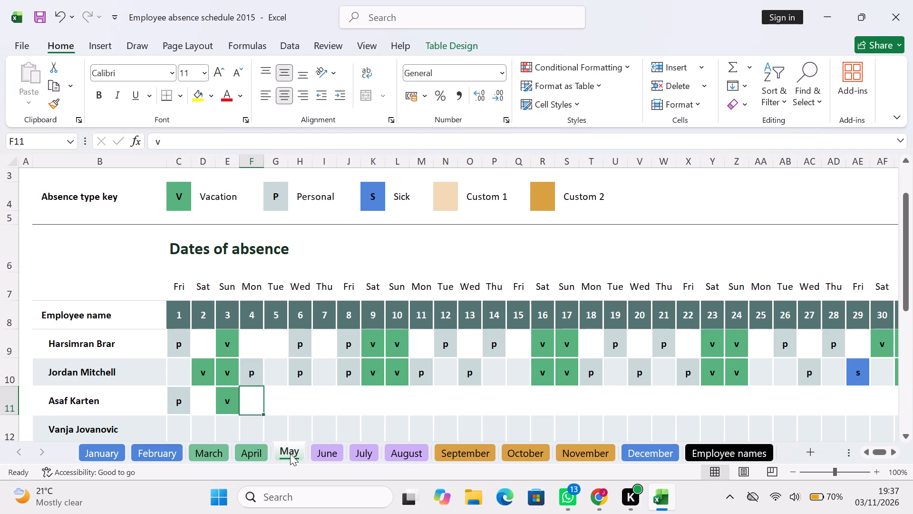
{"action": "key", "text": "Right"}
{"action": "key", "text": "p"}
{"action": "key", "text": "Right"}
{"action": "key", "text": "Right"}
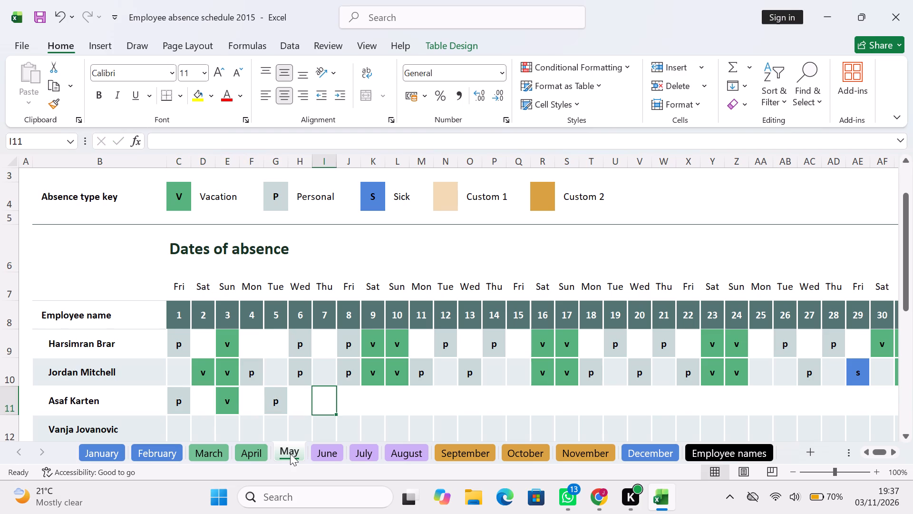
{"action": "key", "text": "p"}
{"action": "key", "text": "Right"}
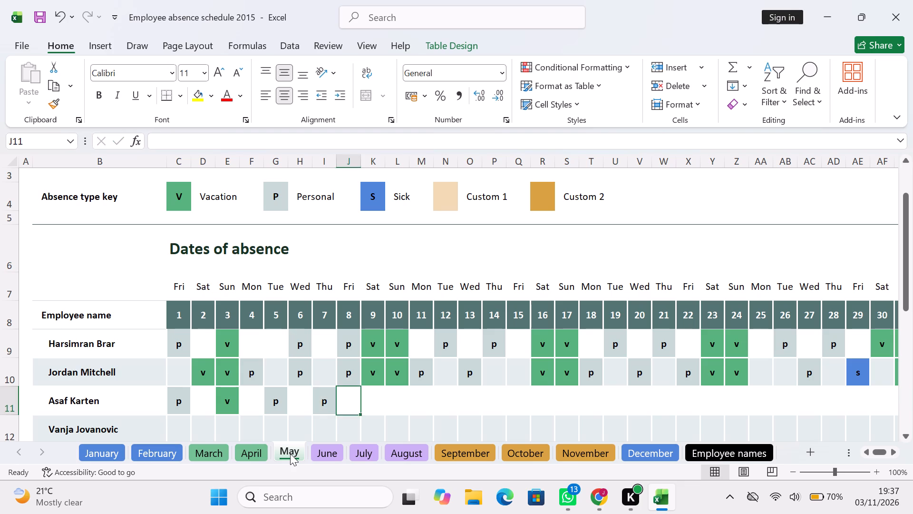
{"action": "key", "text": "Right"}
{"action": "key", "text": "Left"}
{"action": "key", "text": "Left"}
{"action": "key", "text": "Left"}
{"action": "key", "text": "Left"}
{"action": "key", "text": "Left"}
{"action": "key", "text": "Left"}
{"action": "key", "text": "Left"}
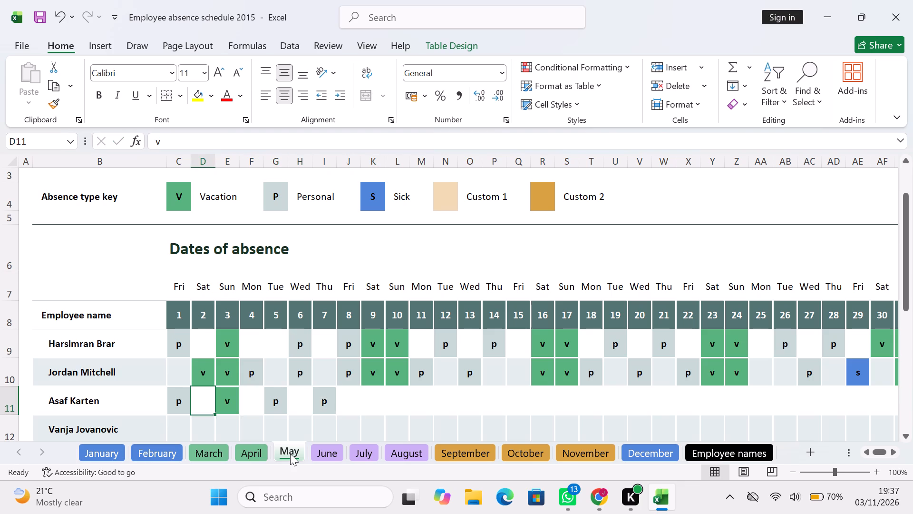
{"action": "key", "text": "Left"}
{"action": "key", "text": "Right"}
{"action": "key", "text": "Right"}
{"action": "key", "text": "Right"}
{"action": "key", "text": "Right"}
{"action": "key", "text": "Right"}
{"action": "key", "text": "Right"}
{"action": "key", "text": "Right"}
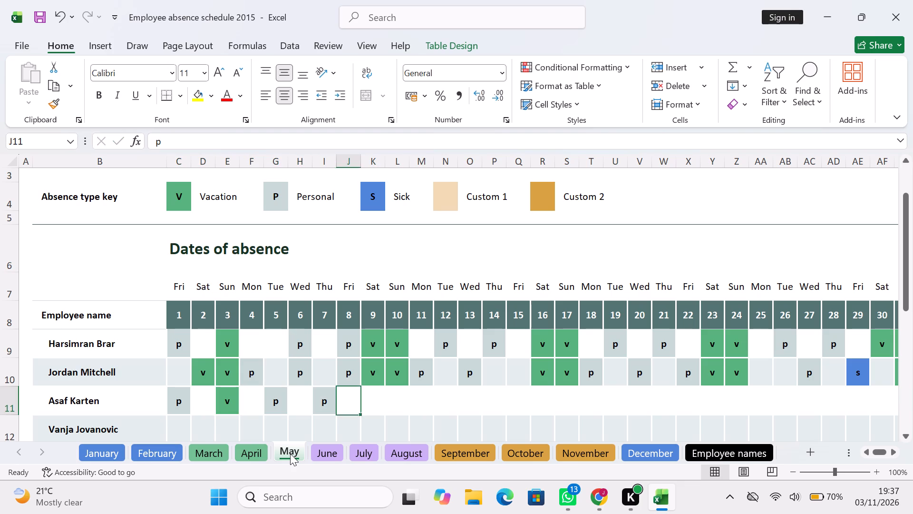
Enter v on 10 May for the third employee.
{"action": "key", "text": "Right"}
{"action": "key", "text": "Right"}
{"action": "key", "text": "v"}
{"action": "key", "text": "Right"}
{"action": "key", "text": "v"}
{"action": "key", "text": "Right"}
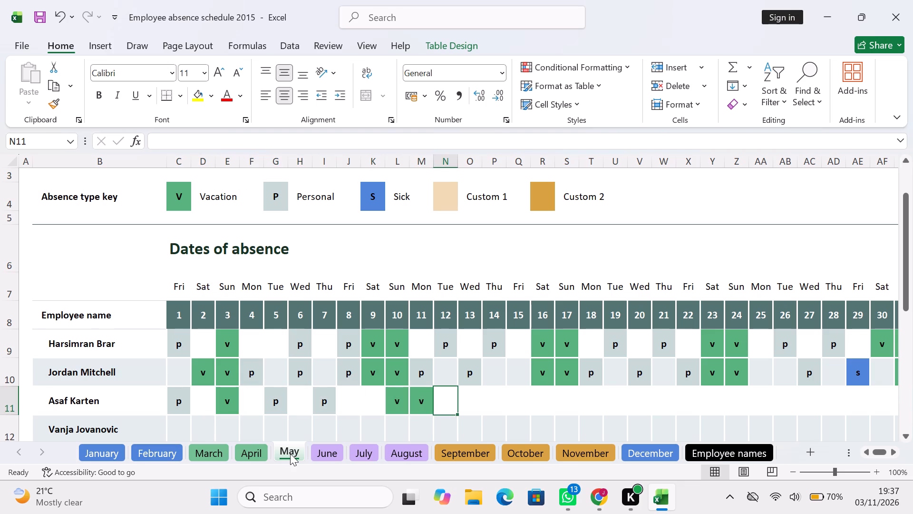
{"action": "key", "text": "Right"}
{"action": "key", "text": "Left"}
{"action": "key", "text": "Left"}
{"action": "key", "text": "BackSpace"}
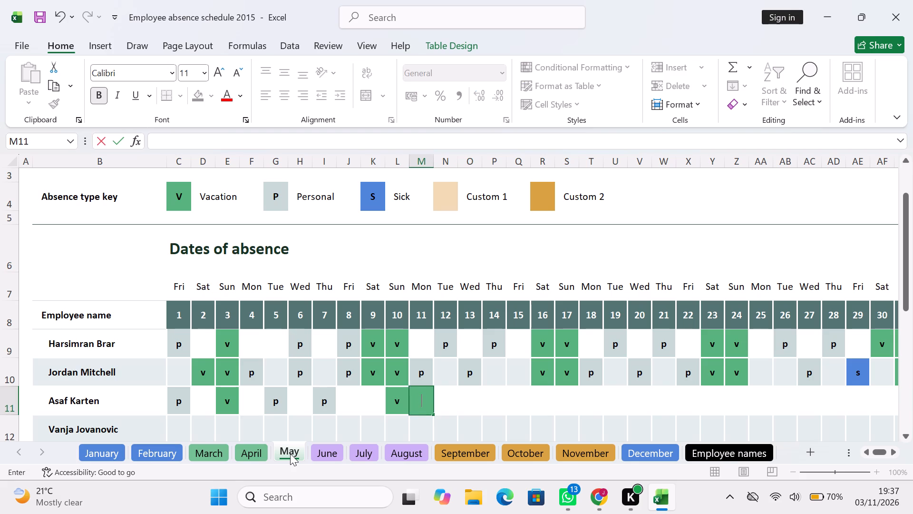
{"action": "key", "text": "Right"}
Enter s on 13 May and p on 15 May for the third employee.
{"action": "key", "text": "Right"}
{"action": "key", "text": "Right"}
{"action": "key", "text": "Left"}
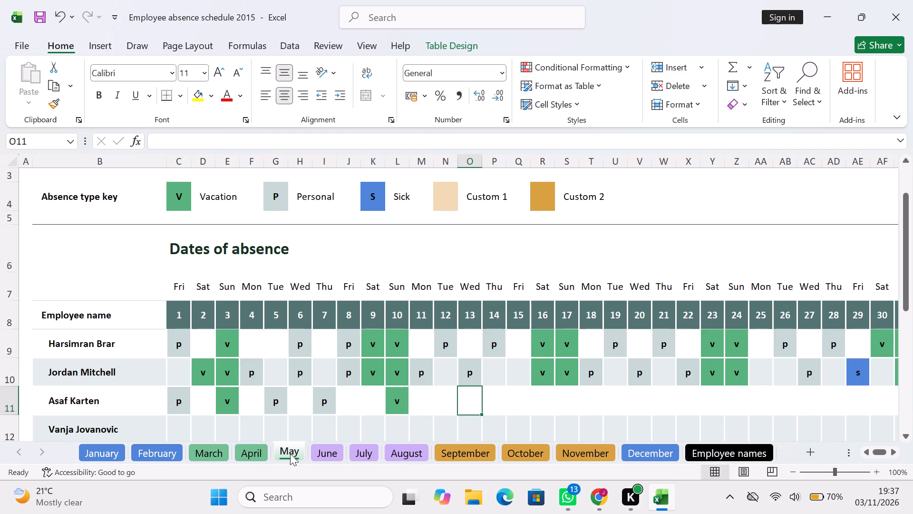
{"action": "key", "text": "s"}
{"action": "key", "text": "Right"}
{"action": "key", "text": "Right"}
{"action": "key", "text": "Right"}
{"action": "key", "text": "Left"}
{"action": "key", "text": "Left"}
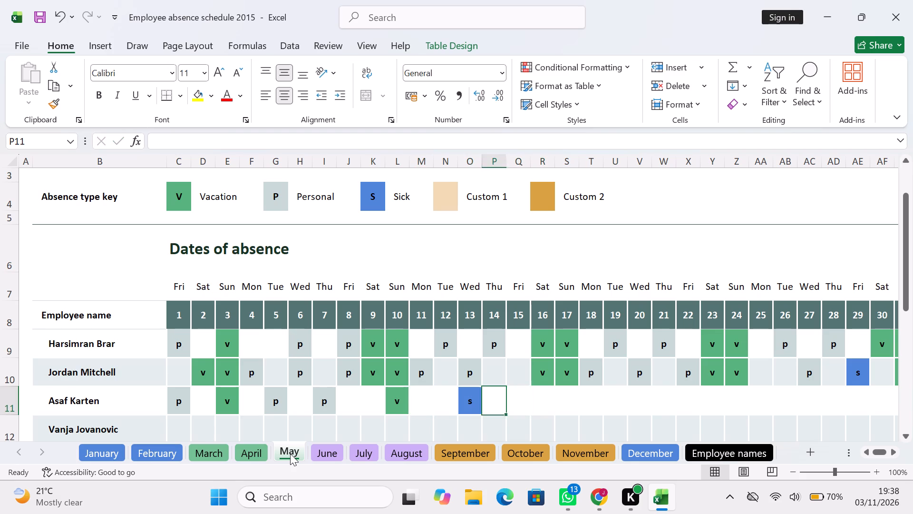
{"action": "key", "text": "Right"}
{"action": "key", "text": "p"}
{"action": "key", "text": "Right"}
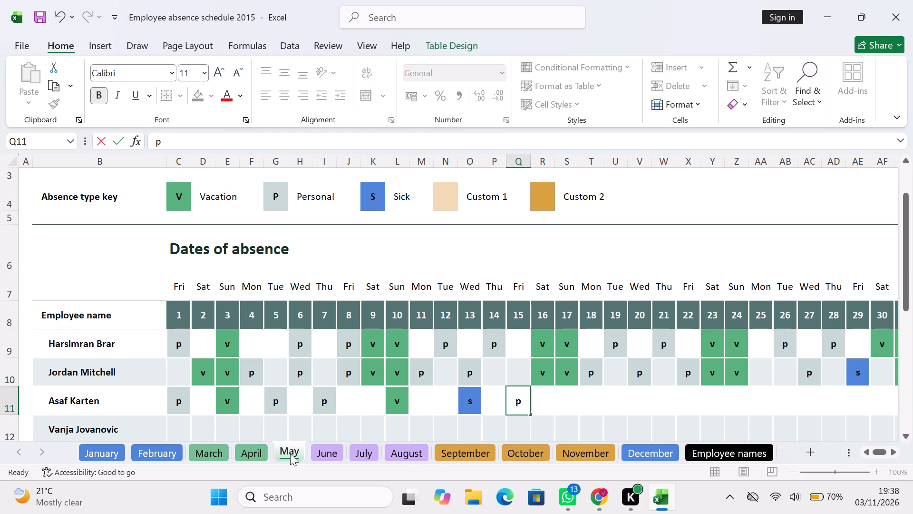
Enter v on 16 May and p on 19 and 21 May for the third employee.
{"action": "key", "text": "Right"}
{"action": "key", "text": "Right"}
{"action": "key", "text": "Left"}
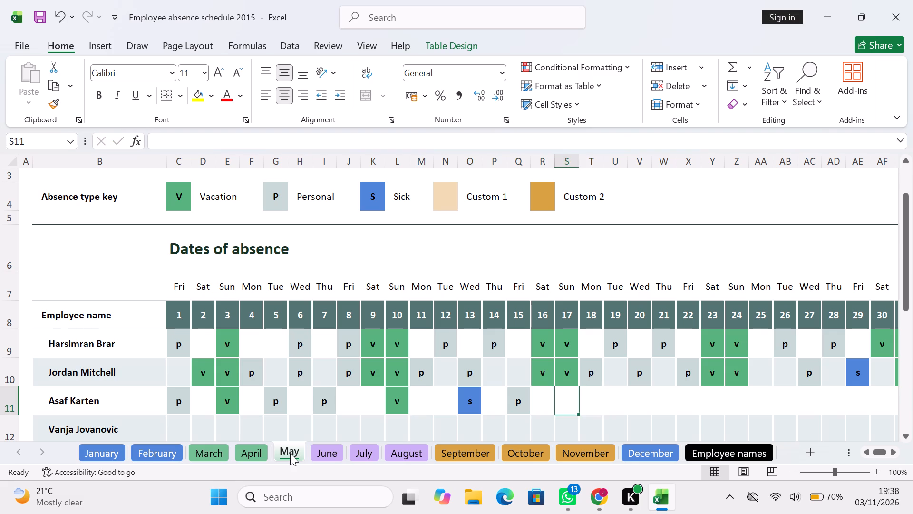
{"action": "key", "text": "Left"}
{"action": "key", "text": "Right"}
{"action": "key", "text": "Left"}
{"action": "key", "text": "v"}
{"action": "key", "text": "Right"}
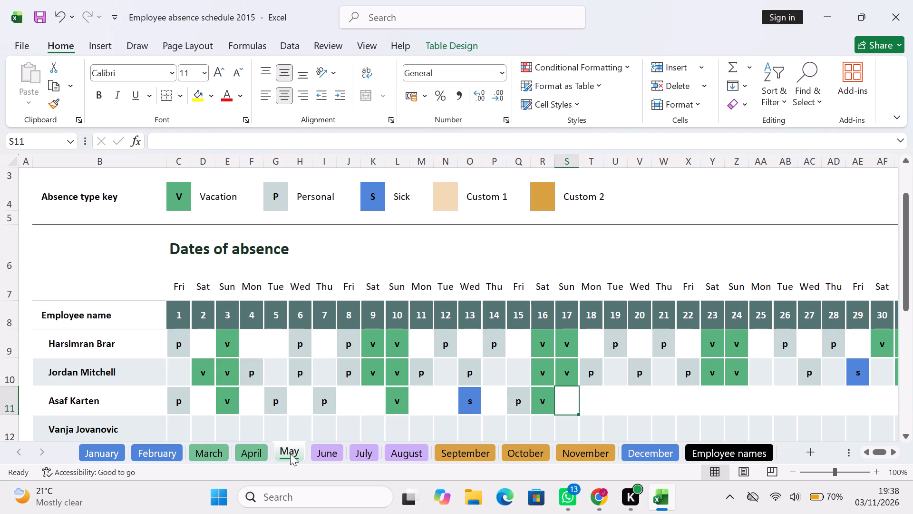
{"action": "key", "text": "Right"}
{"action": "key", "text": "Right"}
{"action": "key", "text": "p"}
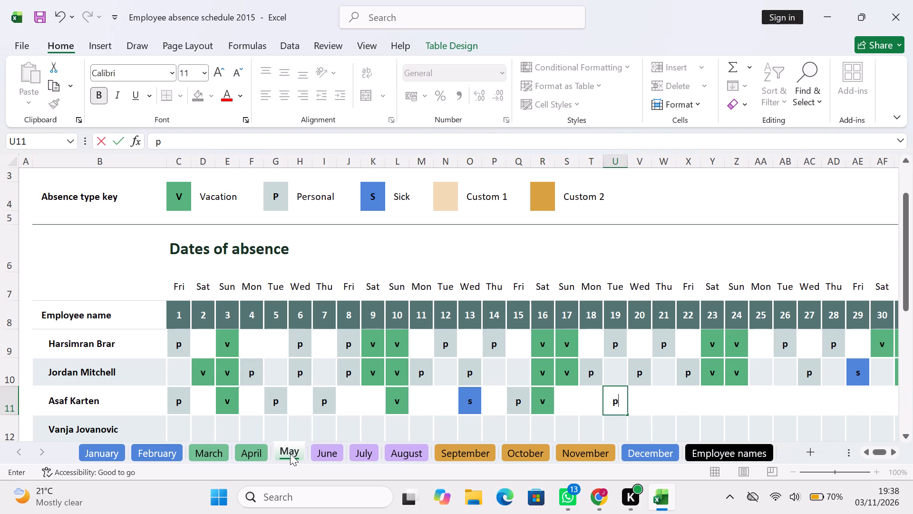
{"action": "key", "text": "Right"}
{"action": "key", "text": "Right"}
{"action": "key", "text": "p"}
{"action": "key", "text": "Right"}
Enter s on 22 May and v on 24 May for the third employee.
{"action": "key", "text": "v"}
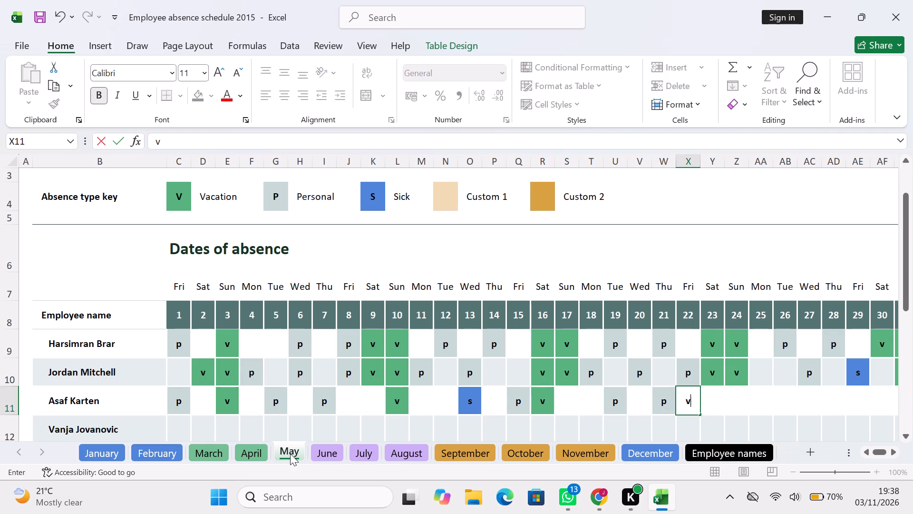
{"action": "key", "text": "BackSpace"}
{"action": "key", "text": "s"}
{"action": "key", "text": "Right"}
{"action": "key", "text": "Right"}
{"action": "key", "text": "Left"}
{"action": "key", "text": "Right"}
{"action": "key", "text": "v"}
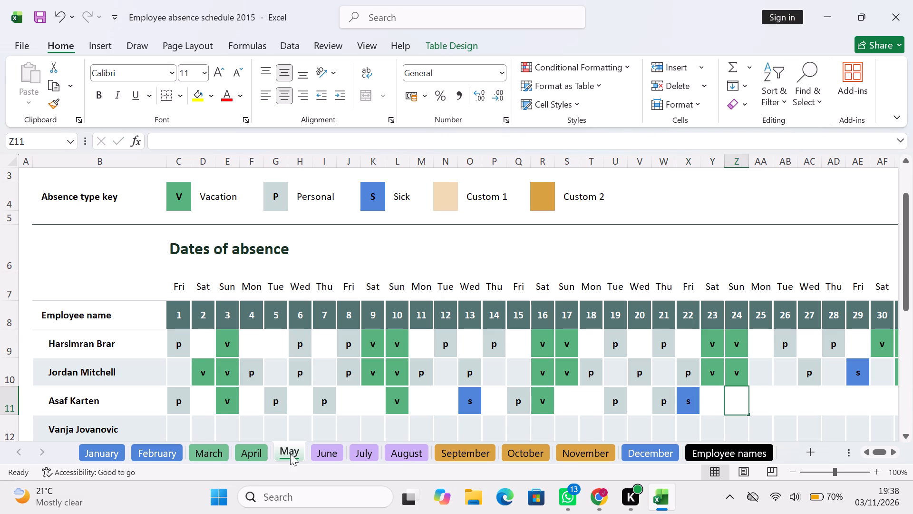
{"action": "key", "text": "Right"}
Mark the third employee's personal absences with p on 25 and 28 May.
{"action": "key", "text": "Right"}
{"action": "key", "text": "Left"}
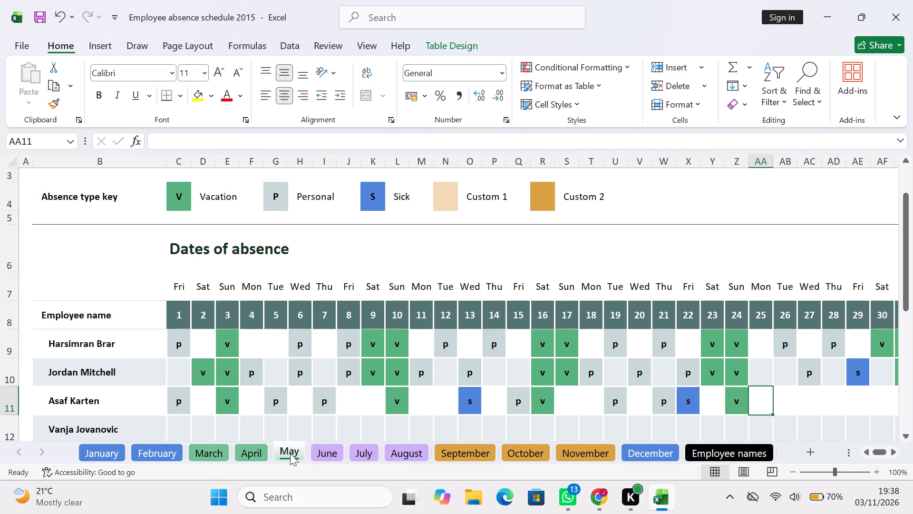
{"action": "key", "text": "p"}
{"action": "key", "text": "Right"}
{"action": "key", "text": "Right"}
{"action": "key", "text": "Right"}
{"action": "key", "text": "Left"}
{"action": "key", "text": "Right"}
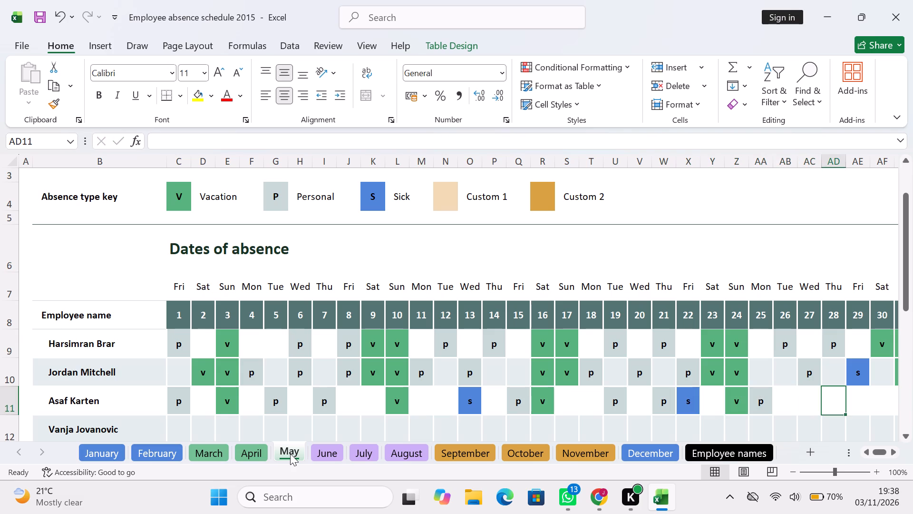
{"action": "key", "text": "p"}
{"action": "key", "text": "Right"}
Enter v on 30 May for the third employee.
{"action": "key", "text": "Right"}
{"action": "key", "text": "Right"}
{"action": "key", "text": "Left"}
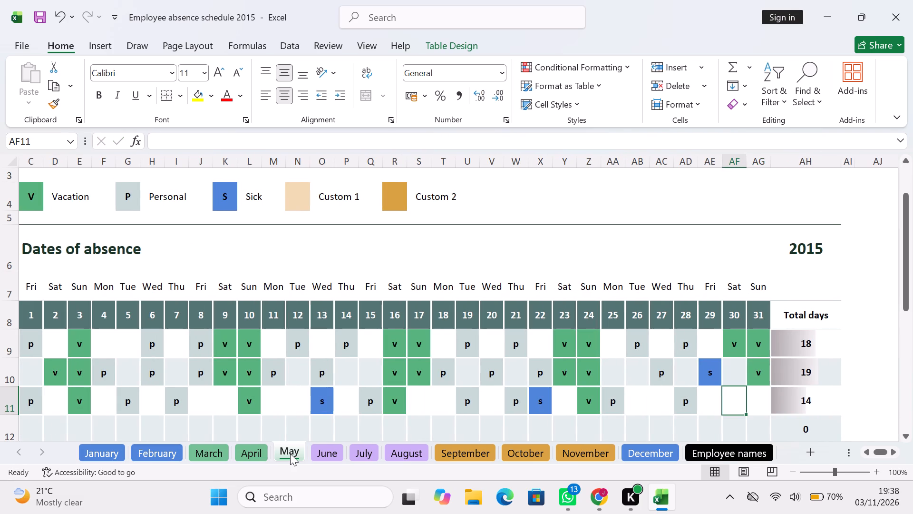
{"action": "key", "text": "Right"}
{"action": "key", "text": "Left"}
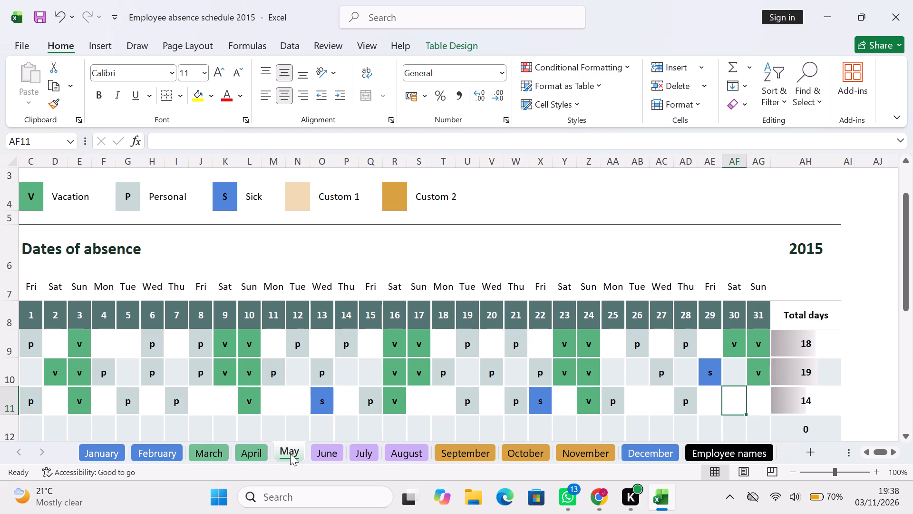
{"action": "key", "text": "v"}
{"action": "key", "text": "Right"}
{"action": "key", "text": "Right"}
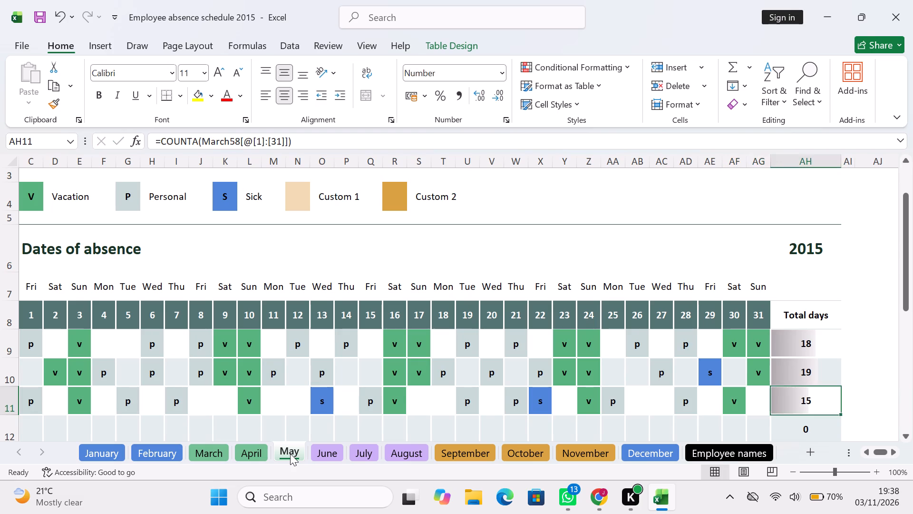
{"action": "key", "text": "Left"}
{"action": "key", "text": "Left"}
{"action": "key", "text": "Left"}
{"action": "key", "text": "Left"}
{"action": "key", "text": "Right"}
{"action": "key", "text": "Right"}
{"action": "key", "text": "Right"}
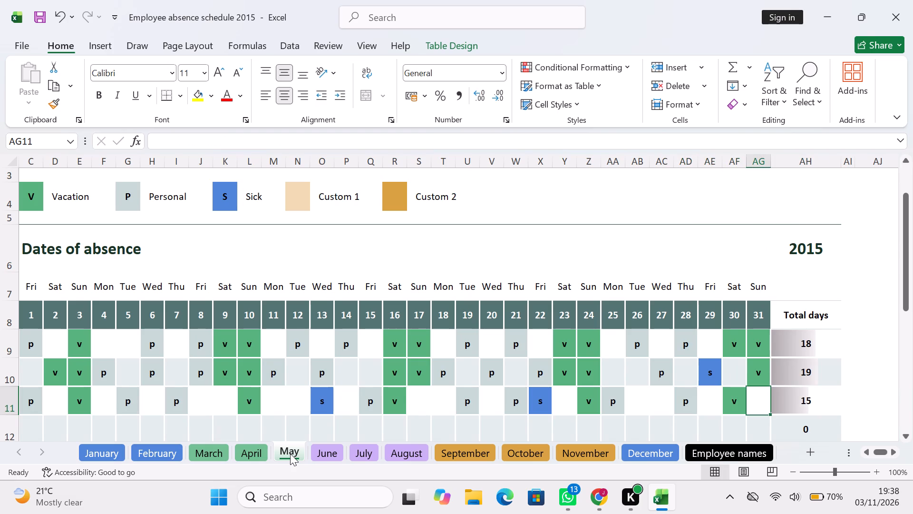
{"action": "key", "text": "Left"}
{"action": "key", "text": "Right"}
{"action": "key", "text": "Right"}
Begin the fourth employee's row with p on 2 May and v on 3 May.
{"action": "key", "text": "Down"}
{"action": "key", "text": "Left"}
{"action": "key", "text": "Left"}
{"action": "key", "text": "Left"}
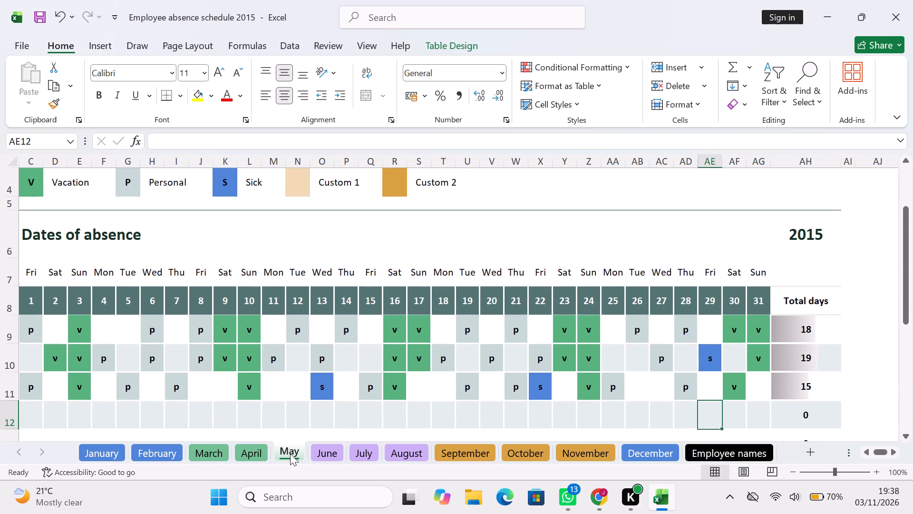
{"action": "key", "text": "Left"}
{"action": "key", "text": "Left"}
{"action": "key", "text": "Left"}
{"action": "key", "text": "Left"}
{"action": "key", "text": "Left"}
{"action": "key", "text": "Left"}
{"action": "key", "text": "Left"}
{"action": "key", "text": "Left"}
{"action": "key", "text": "Left"}
{"action": "key", "text": "Left"}
{"action": "key", "text": "Left"}
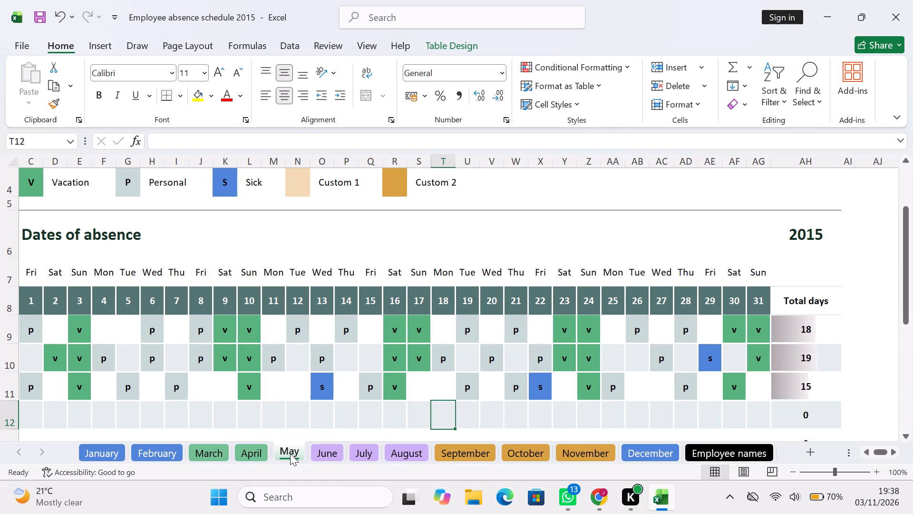
{"action": "key", "text": "Up"}
{"action": "key", "text": "Up"}
{"action": "key", "text": "Up"}
{"action": "key", "text": "Left"}
{"action": "key", "text": "Left"}
{"action": "key", "text": "Left"}
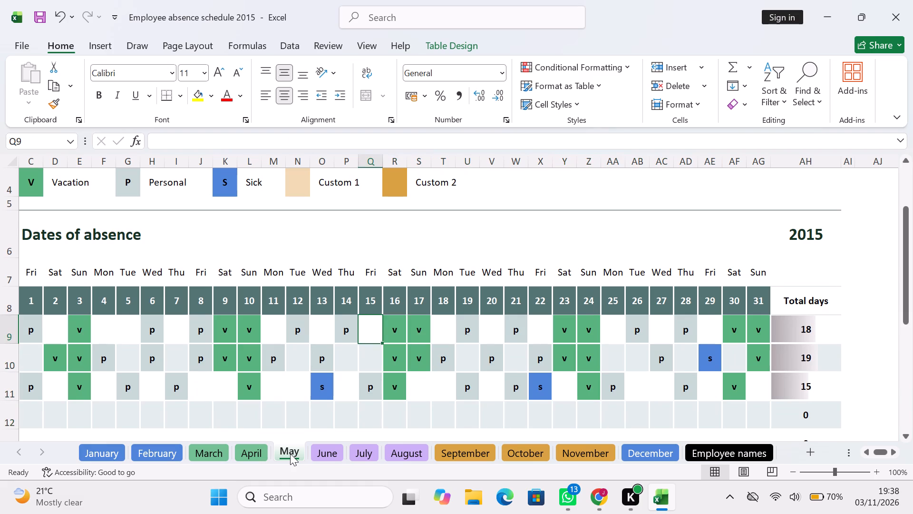
{"action": "key", "text": "Left"}
{"action": "key", "text": "Left"}
{"action": "key", "text": "Left"}
{"action": "key", "text": "Left"}
{"action": "key", "text": "Left"}
{"action": "key", "text": "Left"}
{"action": "key", "text": "Left"}
{"action": "key", "text": "Left"}
{"action": "key", "text": "Left"}
{"action": "key", "text": "Left"}
{"action": "key", "text": "Left"}
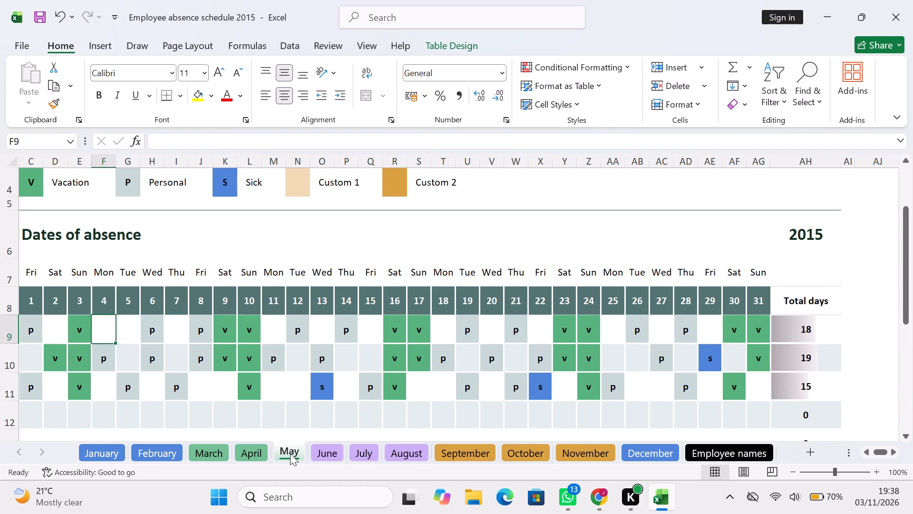
{"action": "key", "text": "Left"}
{"action": "key", "text": "Left"}
{"action": "key", "text": "Left"}
{"action": "key", "text": "Left"}
{"action": "key", "text": "Left"}
{"action": "key", "text": "Right"}
{"action": "key", "text": "Right"}
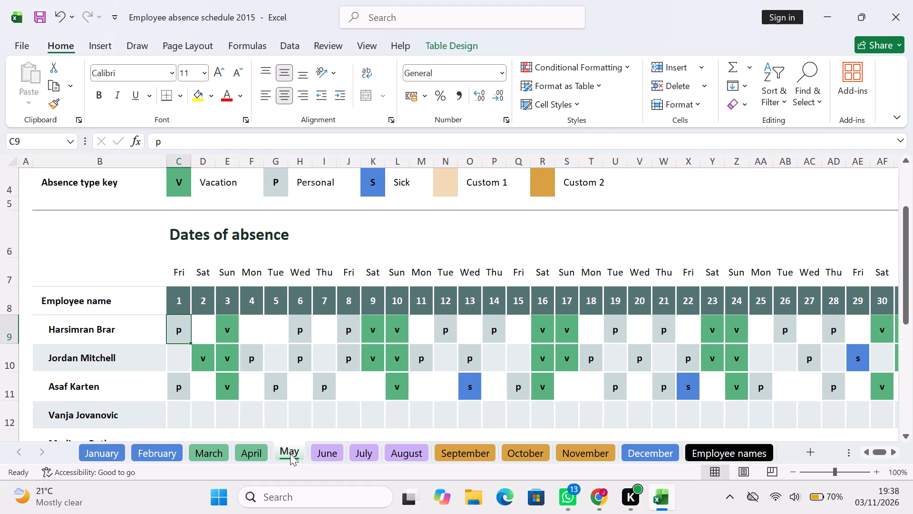
{"action": "key", "text": "Right"}
{"action": "key", "text": "Down"}
{"action": "key", "text": "Down"}
{"action": "key", "text": "Down"}
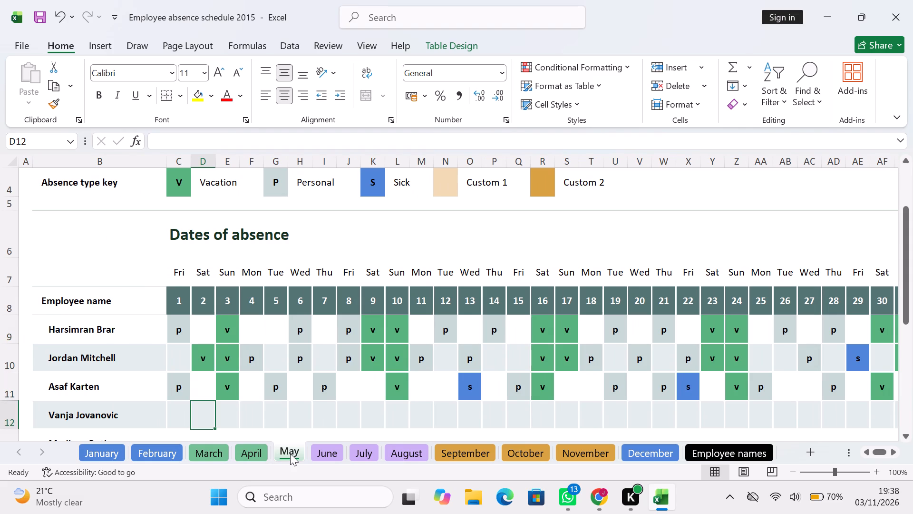
{"action": "key", "text": "p"}
{"action": "key", "text": "Right"}
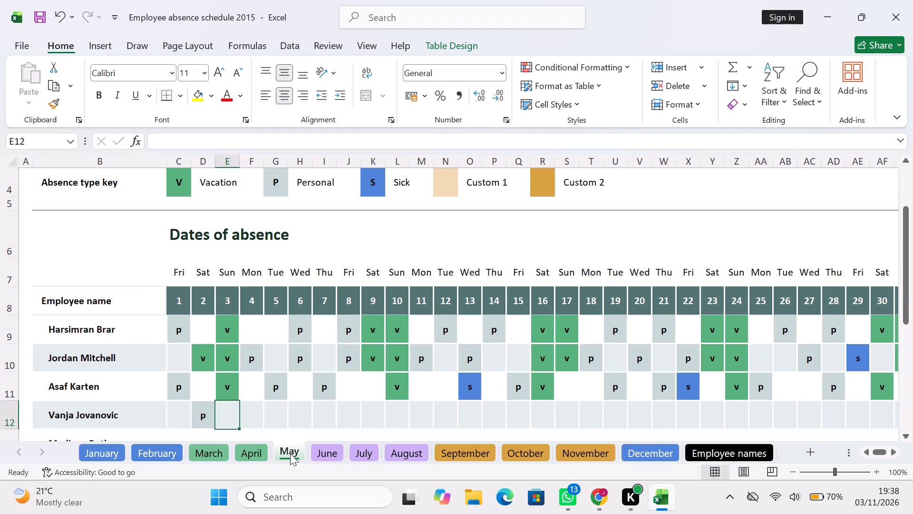
{"action": "key", "text": "Right"}
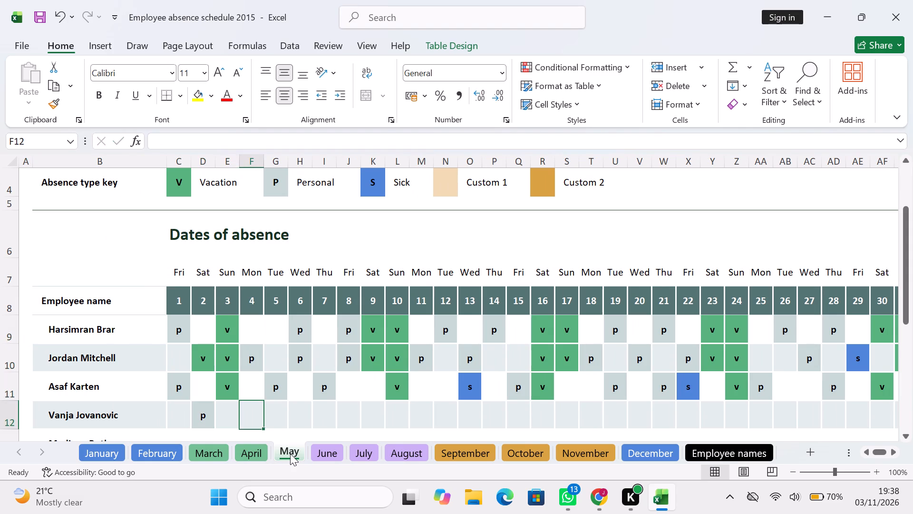
{"action": "key", "text": "Left"}
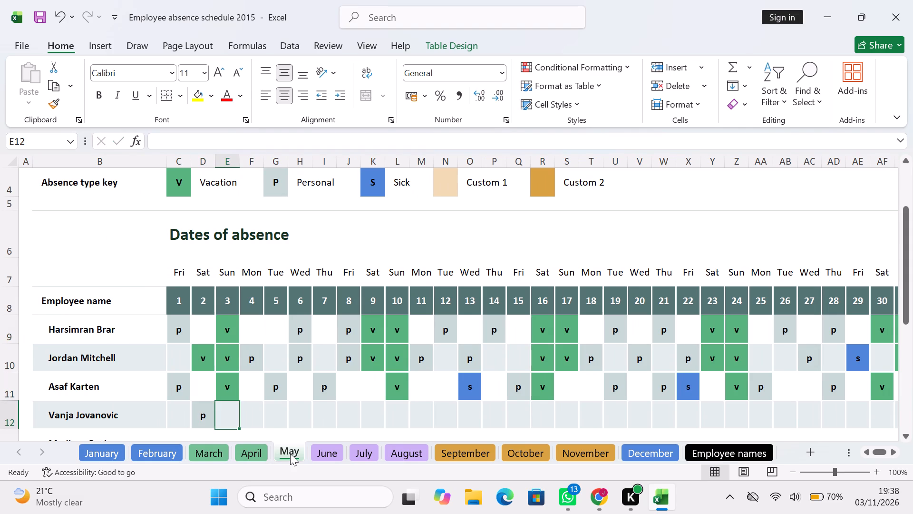
{"action": "key", "text": "v"}
{"action": "key", "text": "Right"}
Mark the fourth employee's personal absences with p on 4 and 7 May.
{"action": "key", "text": "Right"}
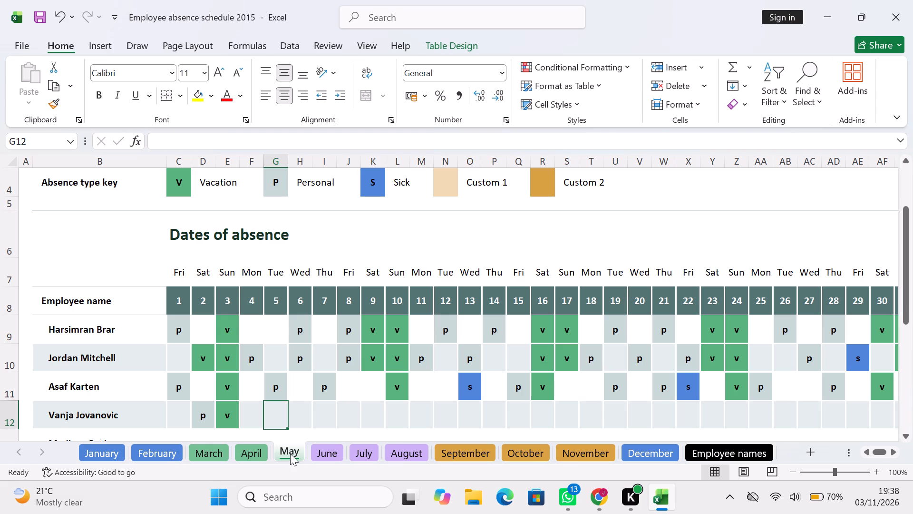
{"action": "key", "text": "Left"}
{"action": "key", "text": "p"}
{"action": "key", "text": "Right"}
{"action": "key", "text": "Right"}
{"action": "key", "text": "Right"}
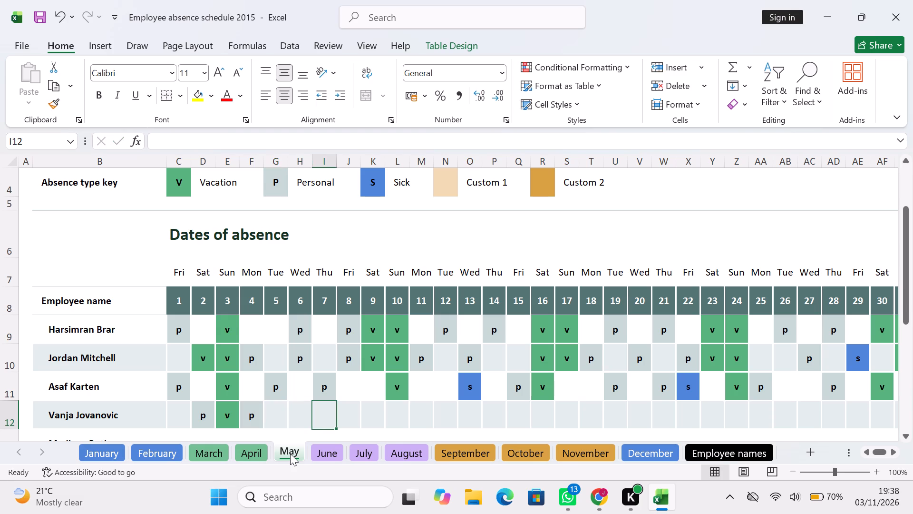
{"action": "key", "text": "p"}
{"action": "key", "text": "Right"}
Enter v on 9 and 10 May and p on 11 May for the fourth employee.
{"action": "key", "text": "Right"}
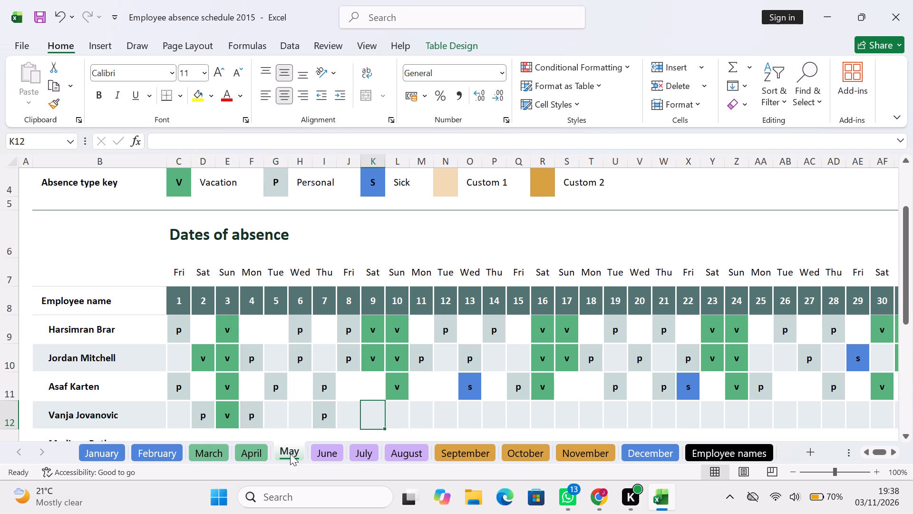
{"action": "key", "text": "v"}
{"action": "key", "text": "Right"}
{"action": "key", "text": "v"}
{"action": "key", "text": "Right"}
{"action": "key", "text": "Right"}
{"action": "key", "text": "Right"}
{"action": "key", "text": "Left"}
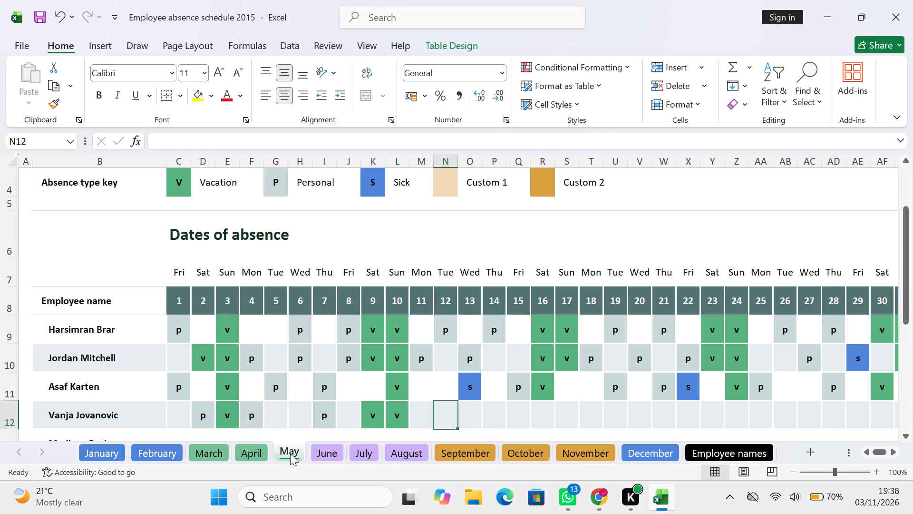
{"action": "key", "text": "Left"}
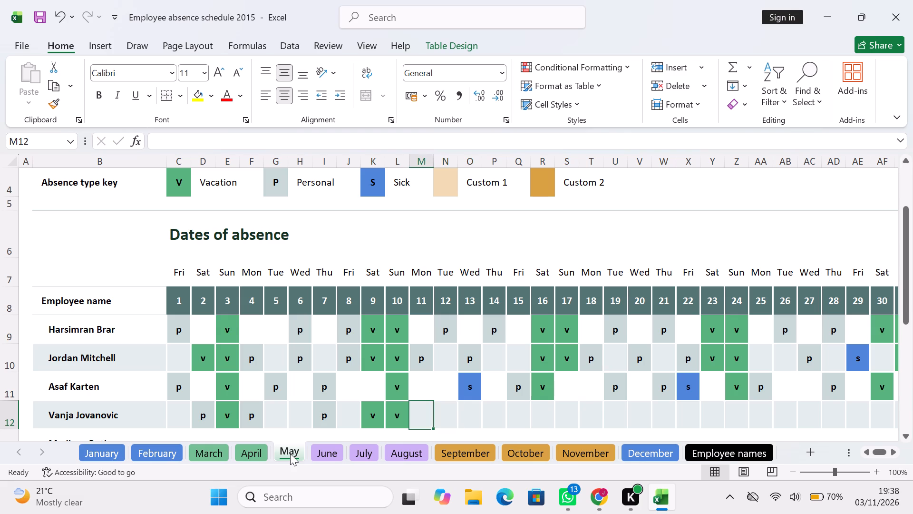
{"action": "key", "text": "p"}
{"action": "key", "text": "Right"}
Enter p on 14 May and v on 17 May for the fourth employee.
{"action": "key", "text": "Right"}
{"action": "key", "text": "Right"}
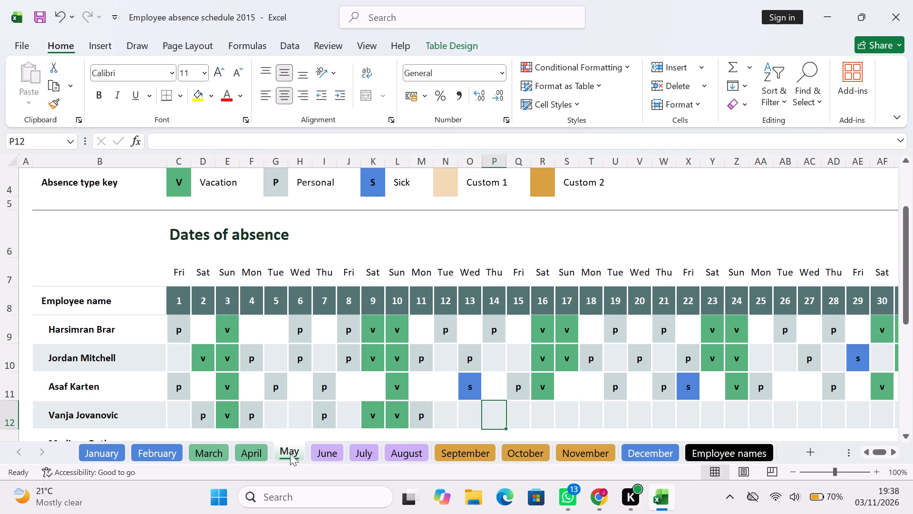
{"action": "key", "text": "p"}
{"action": "key", "text": "Right"}
{"action": "key", "text": "Right"}
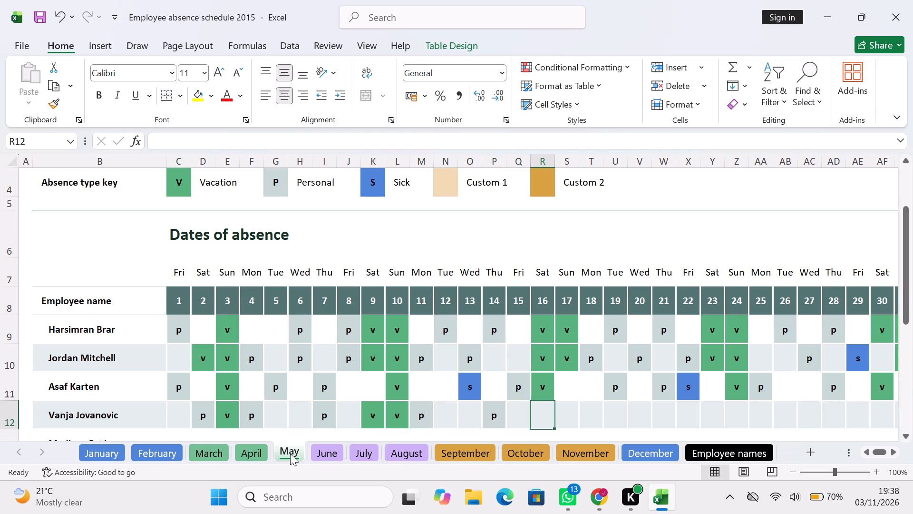
{"action": "key", "text": "Right"}
{"action": "key", "text": "v"}
{"action": "key", "text": "Left"}
Mark the fourth employee's personal absences with p on 20 and 22 May.
{"action": "key", "text": "Left"}
{"action": "key", "text": "Left"}
{"action": "key", "text": "Left"}
{"action": "key", "text": "Right"}
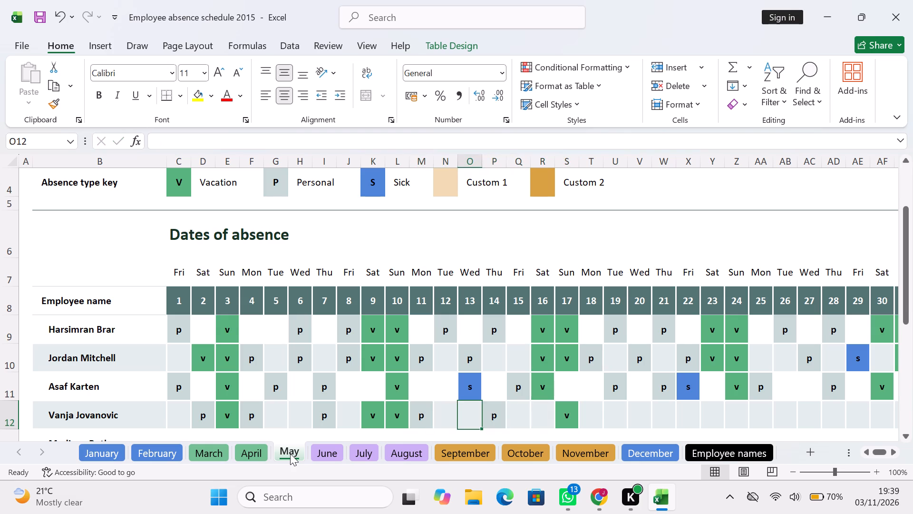
{"action": "key", "text": "Right"}
{"action": "key", "text": "Right"}
{"action": "key", "text": "Right"}
{"action": "key", "text": "Right"}
{"action": "key", "text": "Right"}
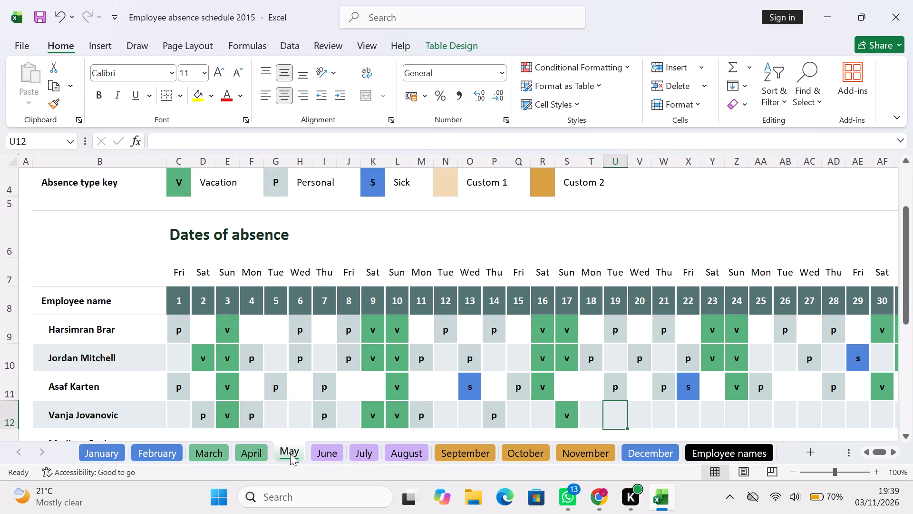
{"action": "key", "text": "Right"}
{"action": "key", "text": "p"}
{"action": "key", "text": "Right"}
{"action": "key", "text": "Right"}
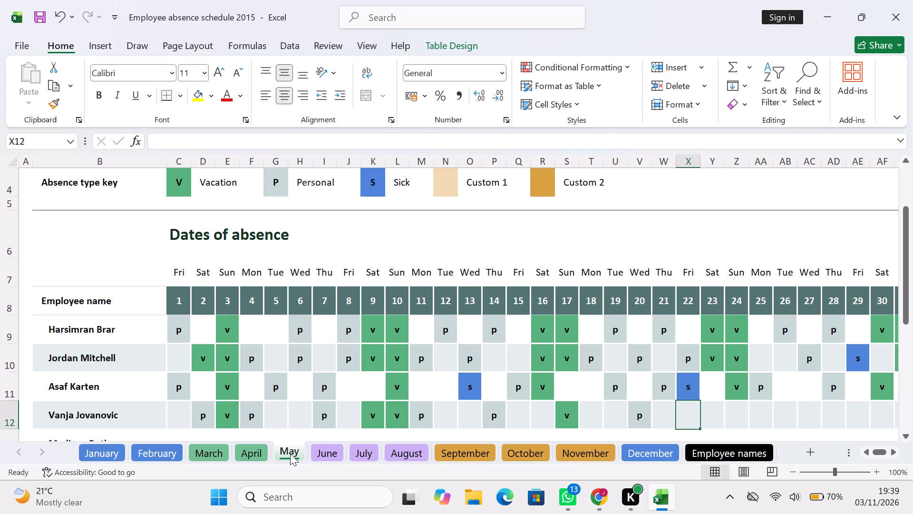
{"action": "key", "text": "Right"}
{"action": "key", "text": "Left"}
{"action": "key", "text": "p"}
{"action": "key", "text": "Right"}
Enter v on 23 May and p on 25 May for the fourth employee.
{"action": "key", "text": "Right"}
{"action": "key", "text": "Left"}
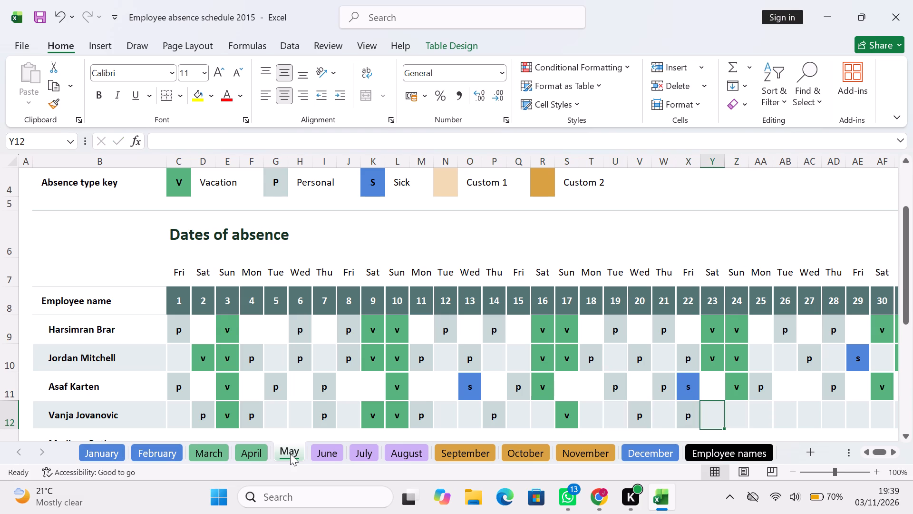
{"action": "key", "text": "v"}
{"action": "key", "text": "Right"}
{"action": "key", "text": "Right"}
{"action": "key", "text": "Right"}
{"action": "key", "text": "Left"}
{"action": "key", "text": "Left"}
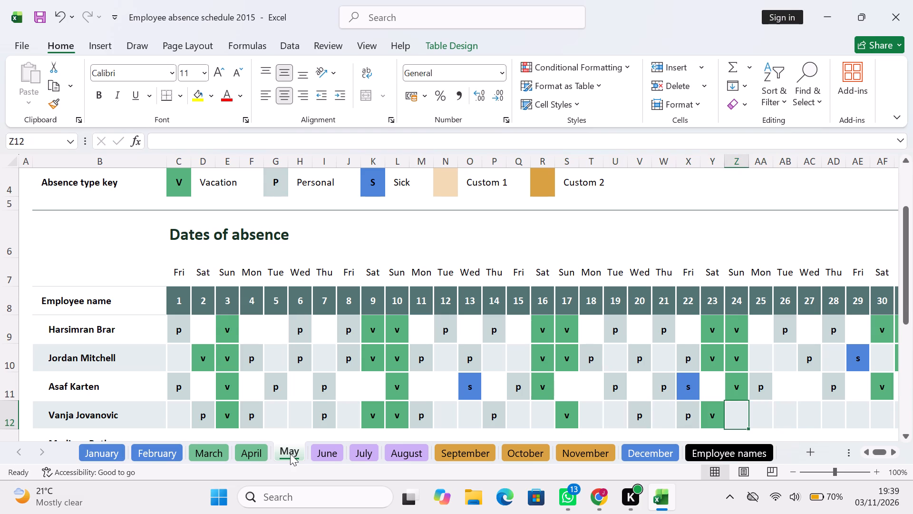
{"action": "key", "text": "Right"}
{"action": "key", "text": "p"}
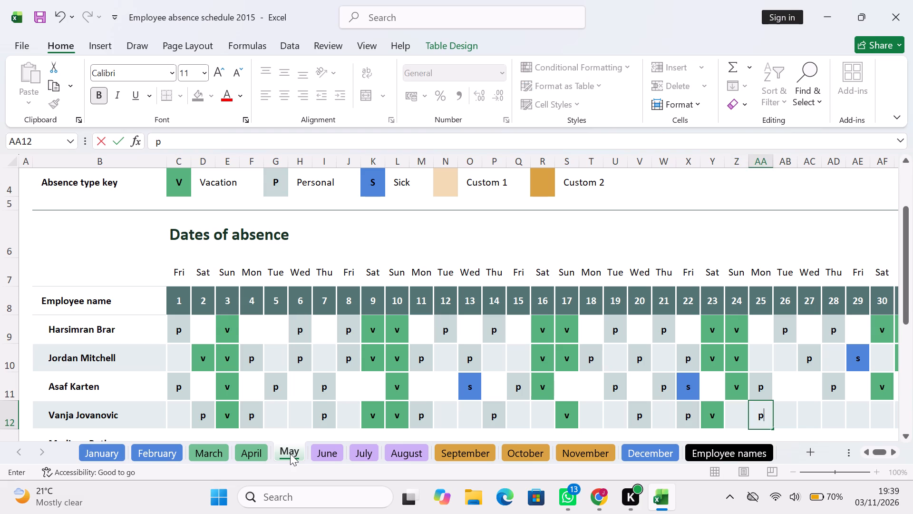
{"action": "key", "text": "Right"}
Enter p on 29 May for the fourth employee.
{"action": "key", "text": "Right"}
{"action": "key", "text": "Right"}
{"action": "key", "text": "Right"}
{"action": "key", "text": "Right"}
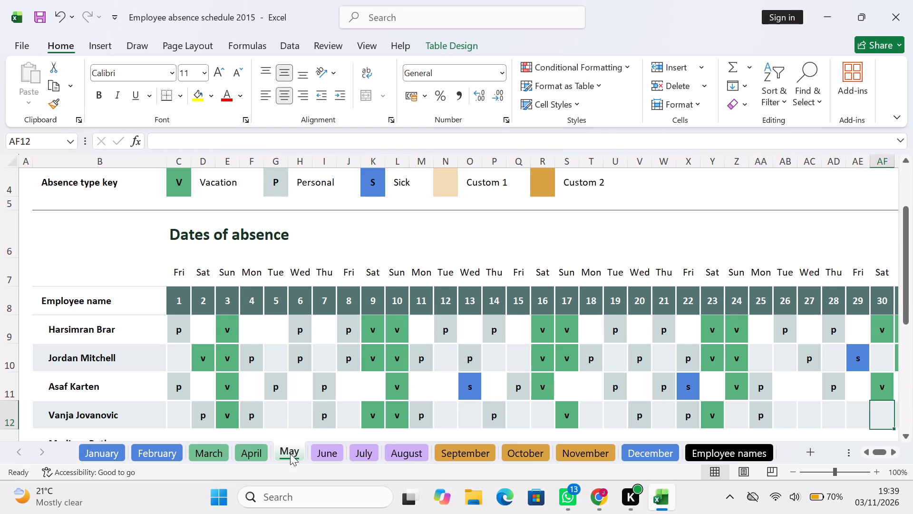
{"action": "key", "text": "Right"}
{"action": "key", "text": "Left"}
{"action": "key", "text": "Left"}
{"action": "key", "text": "p"}
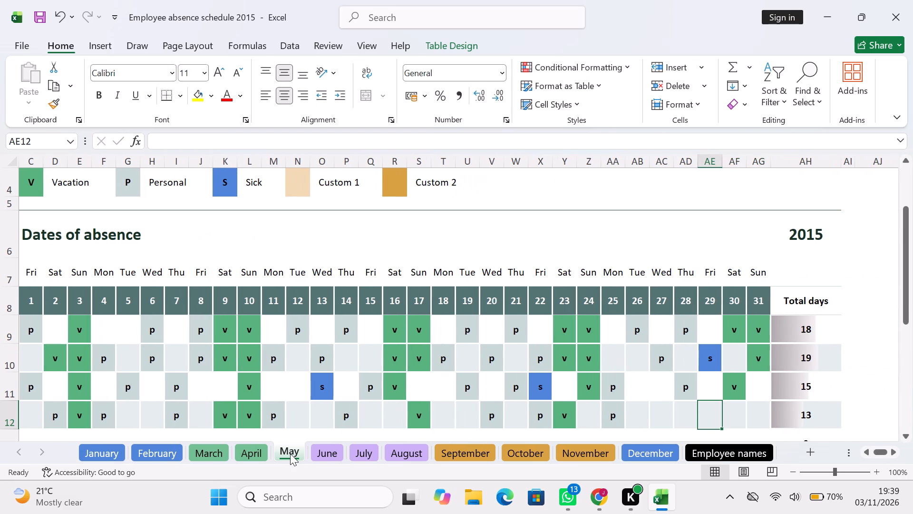
{"action": "key", "text": "Right"}
{"action": "key", "text": "Left"}
{"action": "key", "text": "Left"}
{"action": "key", "text": "Left"}
{"action": "key", "text": "Left"}
{"action": "key", "text": "Left"}
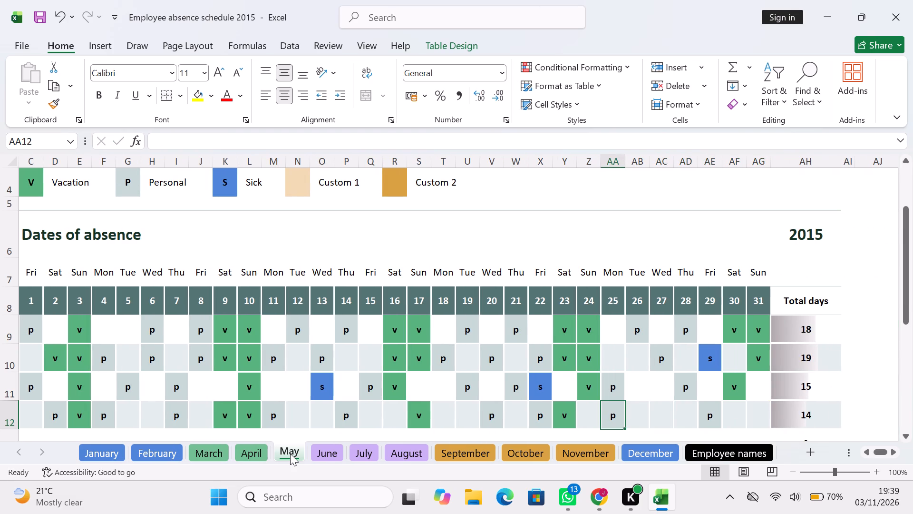
Review the fourth employee's absence codes across 16 to 31 May.
{"action": "key", "text": "Left"}
{"action": "key", "text": "Right"}
{"action": "key", "text": "Right"}
{"action": "key", "text": "Right"}
{"action": "key", "text": "Right"}
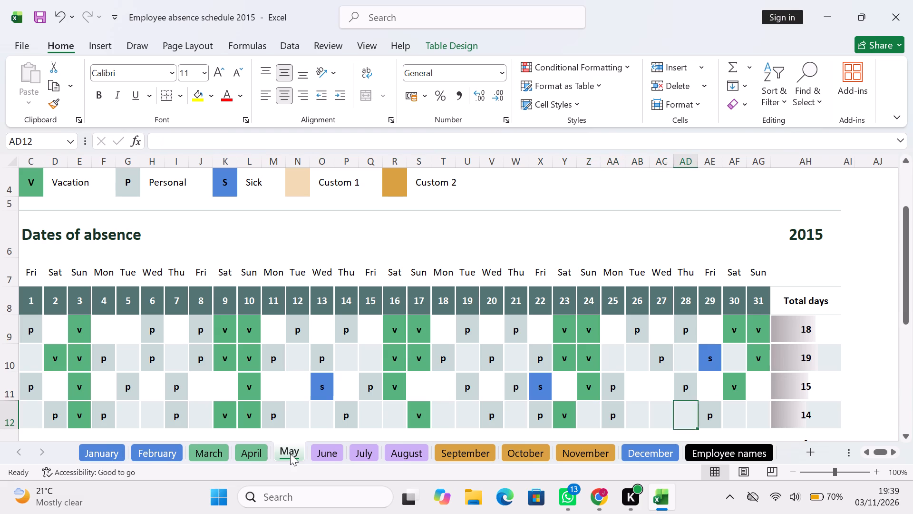
{"action": "key", "text": "Right"}
{"action": "key", "text": "Left"}
{"action": "key", "text": "Left"}
{"action": "key", "text": "Left"}
{"action": "key", "text": "Left"}
{"action": "key", "text": "Left"}
{"action": "key", "text": "Left"}
{"action": "key", "text": "Left"}
{"action": "key", "text": "Left"}
{"action": "key", "text": "Left"}
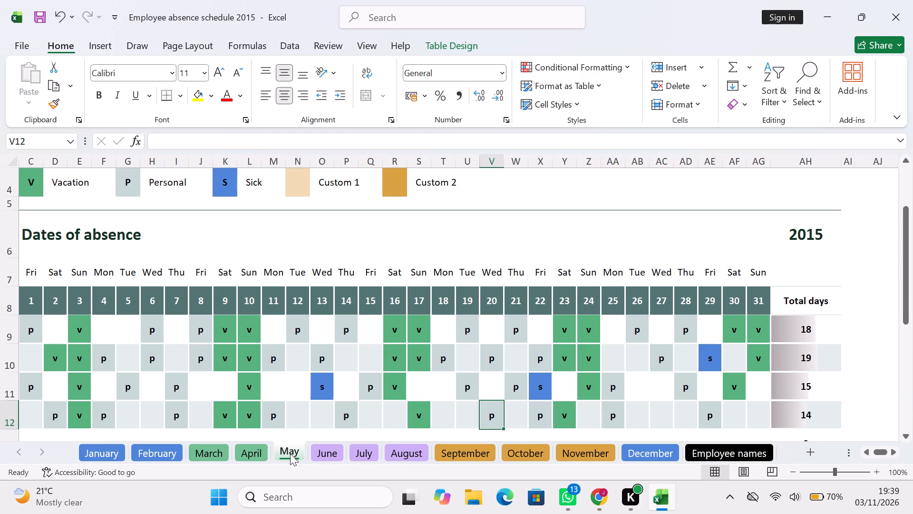
{"action": "key", "text": "Left"}
{"action": "key", "text": "Left"}
{"action": "key", "text": "Left"}
{"action": "key", "text": "Left"}
{"action": "key", "text": "Right"}
{"action": "key", "text": "Right"}
{"action": "key", "text": "Right"}
{"action": "key", "text": "Right"}
{"action": "key", "text": "Right"}
{"action": "key", "text": "Right"}
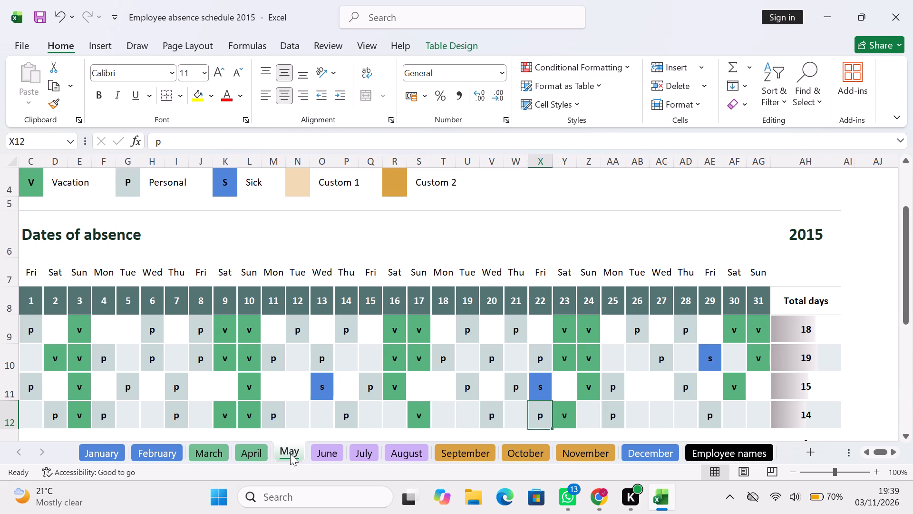
{"action": "key", "text": "Right"}
{"action": "key", "text": "Right"}
{"action": "key", "text": "Right"}
{"action": "key", "text": "Right"}
{"action": "key", "text": "Right"}
{"action": "key", "text": "Right"}
{"action": "key", "text": "Right"}
{"action": "key", "text": "Right"}
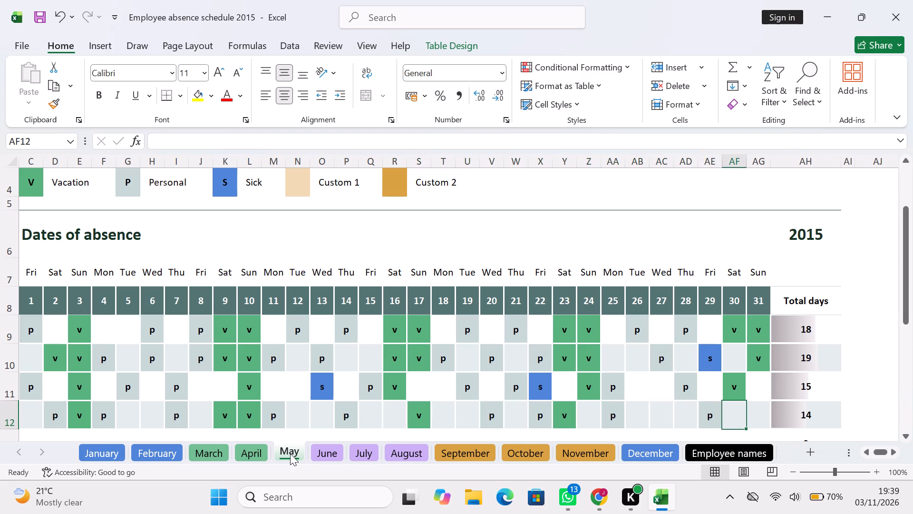
{"action": "key", "text": "Right"}
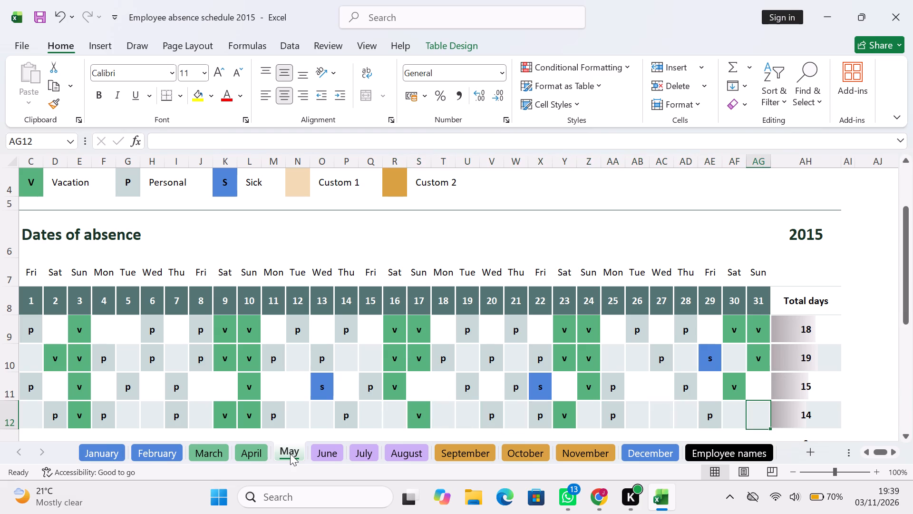
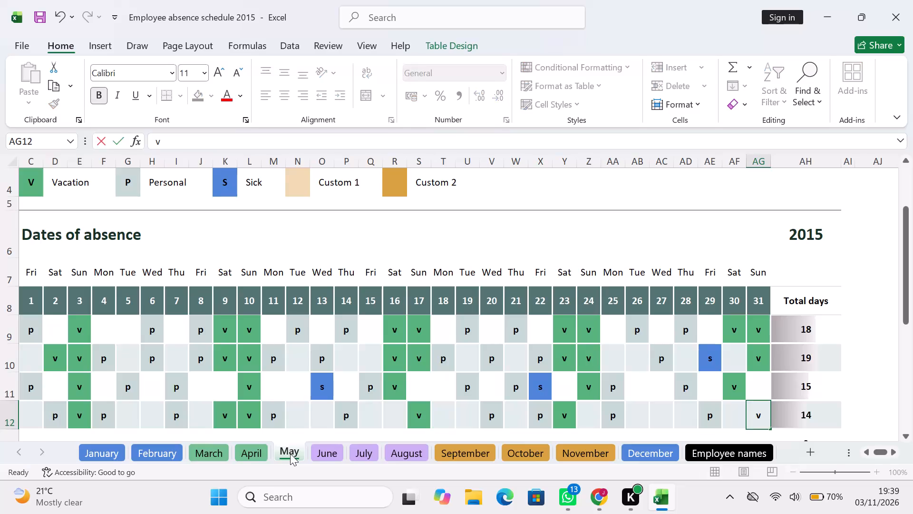
Enter v on 2 and 3 May for the fifth employee.
{"action": "key", "text": "Left"}
{"action": "key", "text": "Left"}
{"action": "key", "text": "Left"}
{"action": "key", "text": "Left"}
{"action": "key", "text": "Left"}
{"action": "key", "text": "Left"}
{"action": "key", "text": "Left"}
{"action": "key", "text": "Left"}
{"action": "key", "text": "Left"}
{"action": "key", "text": "Left"}
{"action": "key", "text": "Left"}
{"action": "key", "text": "Left"}
{"action": "key", "text": "Left"}
{"action": "key", "text": "Left"}
{"action": "key", "text": "Left"}
{"action": "key", "text": "Left"}
{"action": "key", "text": "Left"}
{"action": "key", "text": "Left"}
{"action": "key", "text": "Left"}
{"action": "key", "text": "Left"}
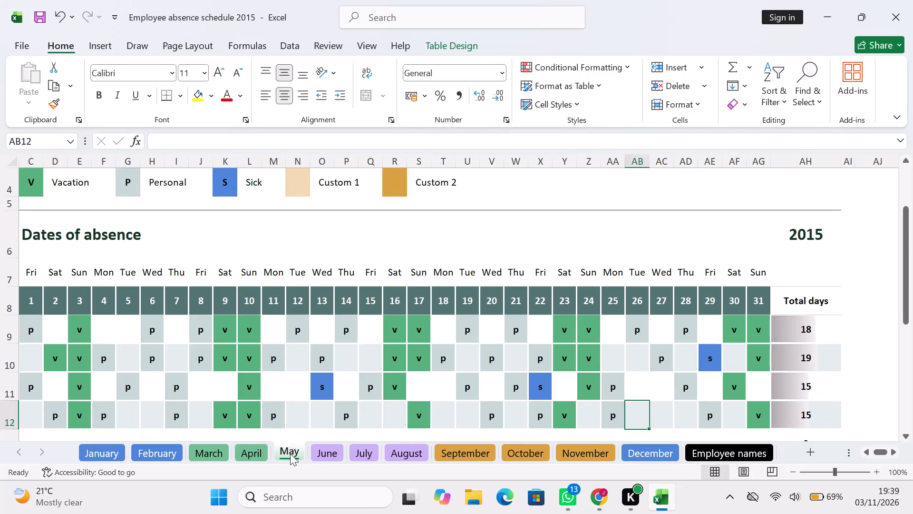
{"action": "key", "text": "Left"}
{"action": "key", "text": "Right"}
{"action": "key", "text": "Right"}
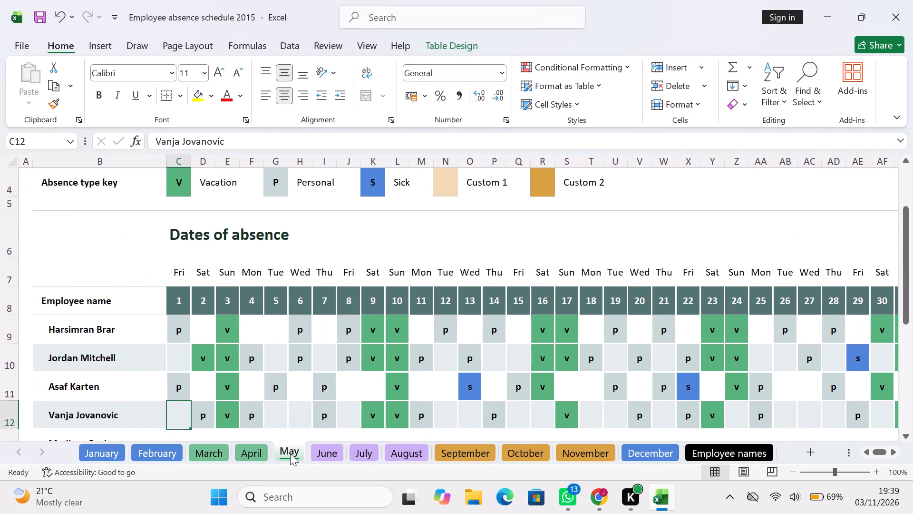
{"action": "key", "text": "Down"}
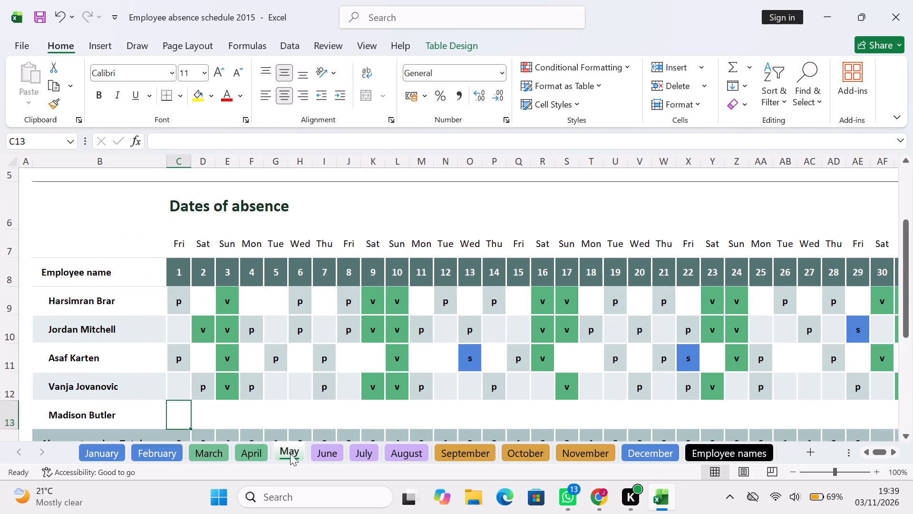
{"action": "key", "text": "Right"}
{"action": "key", "text": "Right"}
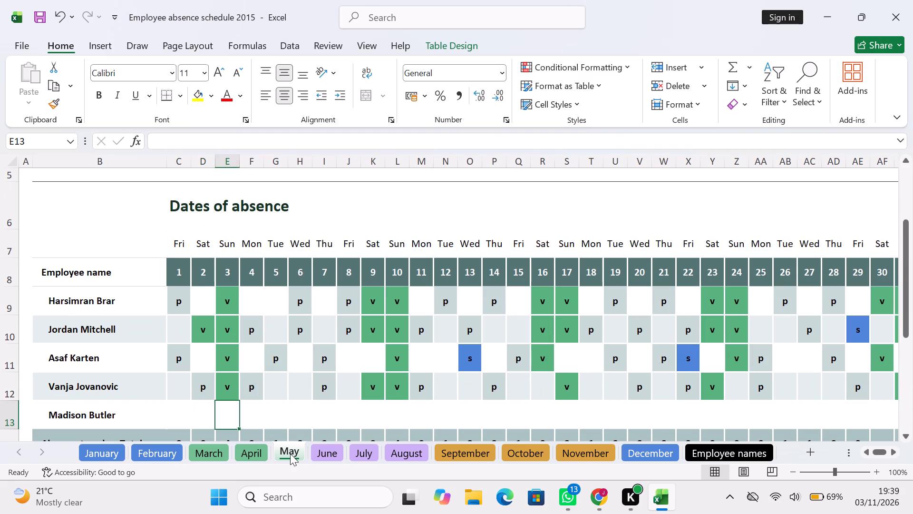
{"action": "key", "text": "Left"}
{"action": "key", "text": "v"}
{"action": "key", "text": "Right"}
{"action": "key", "text": "v"}
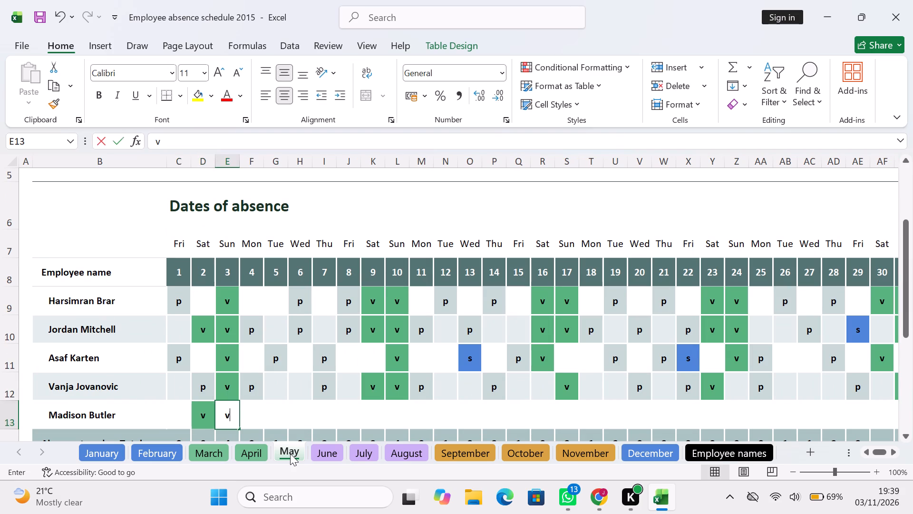
{"action": "key", "text": "Right"}
Mark the fifth employee's personal absences with p on 5 and 8 May.
{"action": "key", "text": "Right"}
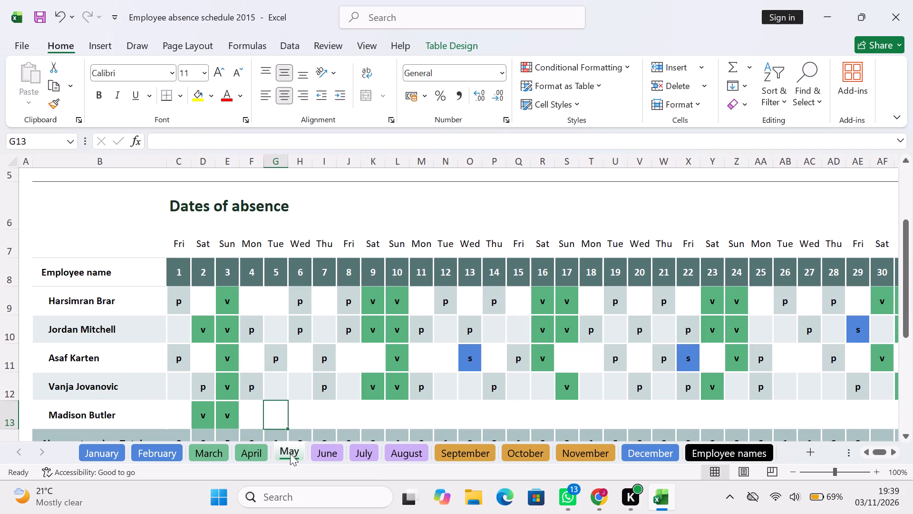
{"action": "key", "text": "p"}
{"action": "key", "text": "Right"}
{"action": "key", "text": "Right"}
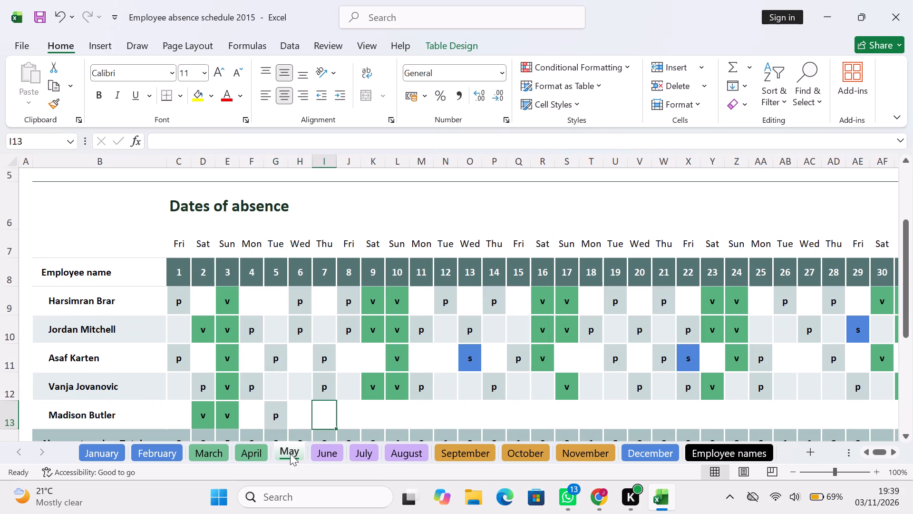
{"action": "key", "text": "Right"}
{"action": "key", "text": "p"}
{"action": "key", "text": "Right"}
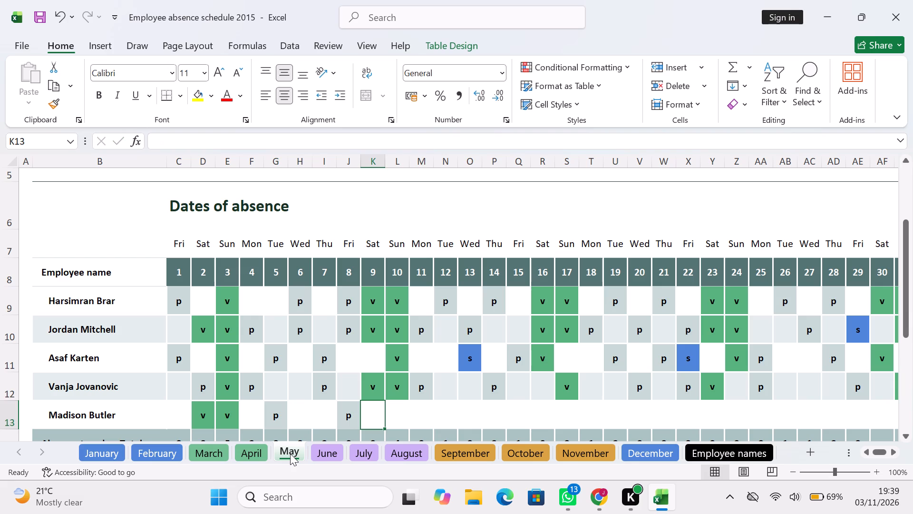
Mark the fifth employee's vacation with v on 9 and 10 May.
{"action": "key", "text": "v"}
{"action": "key", "text": "Right"}
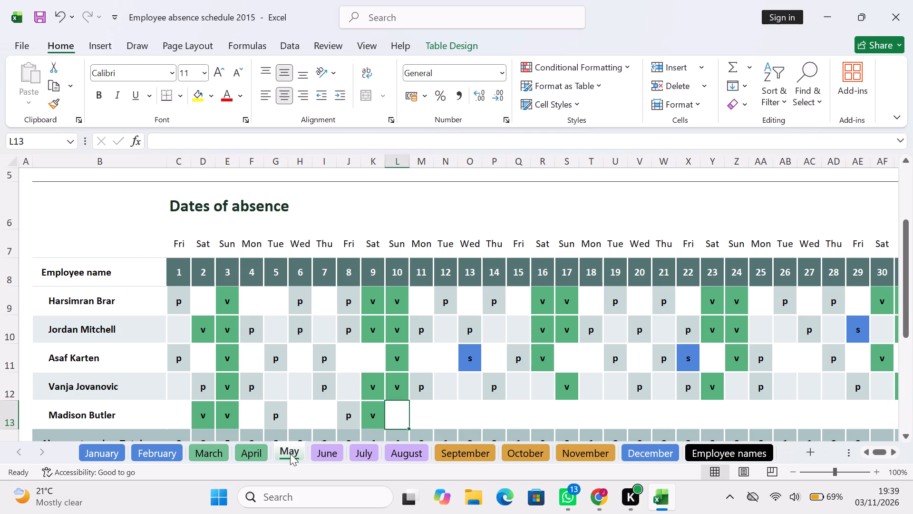
{"action": "key", "text": "v"}
{"action": "key", "text": "Right"}
Review the fifth employee's absence codes across 2 to 10 May.
{"action": "key", "text": "Left"}
{"action": "key", "text": "Left"}
{"action": "key", "text": "Left"}
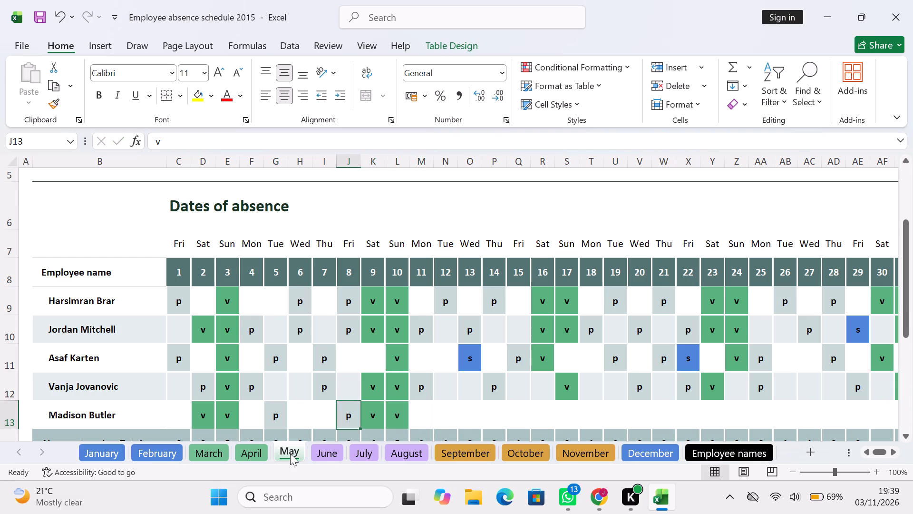
{"action": "key", "text": "Left"}
{"action": "key", "text": "Left"}
{"action": "key", "text": "Left"}
{"action": "key", "text": "Left"}
{"action": "key", "text": "Left"}
{"action": "key", "text": "Left"}
{"action": "key", "text": "Right"}
{"action": "key", "text": "Right"}
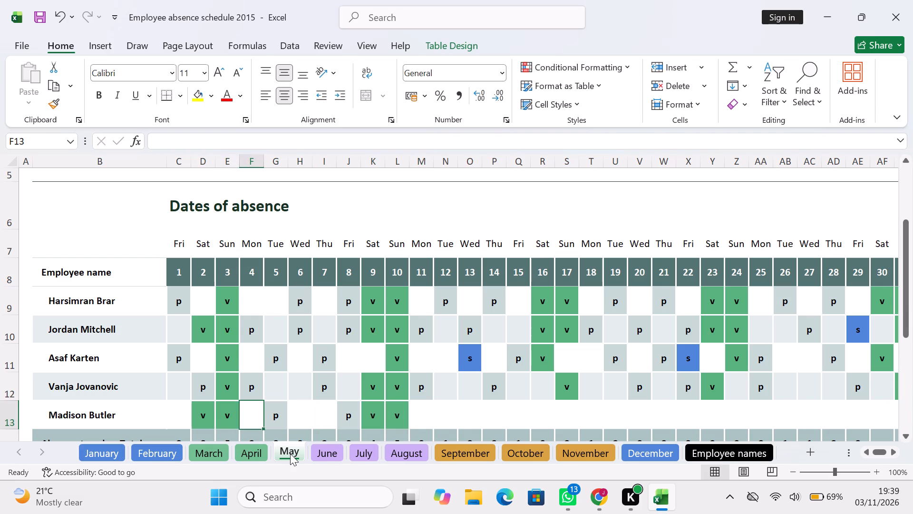
{"action": "key", "text": "Right"}
{"action": "key", "text": "Right"}
{"action": "key", "text": "Right"}
{"action": "key", "text": "Right"}
{"action": "key", "text": "Right"}
{"action": "key", "text": "Right"}
Enter p on 13 and 15 May for the fifth employee.
{"action": "key", "text": "Right"}
{"action": "key", "text": "Right"}
{"action": "key", "text": "Right"}
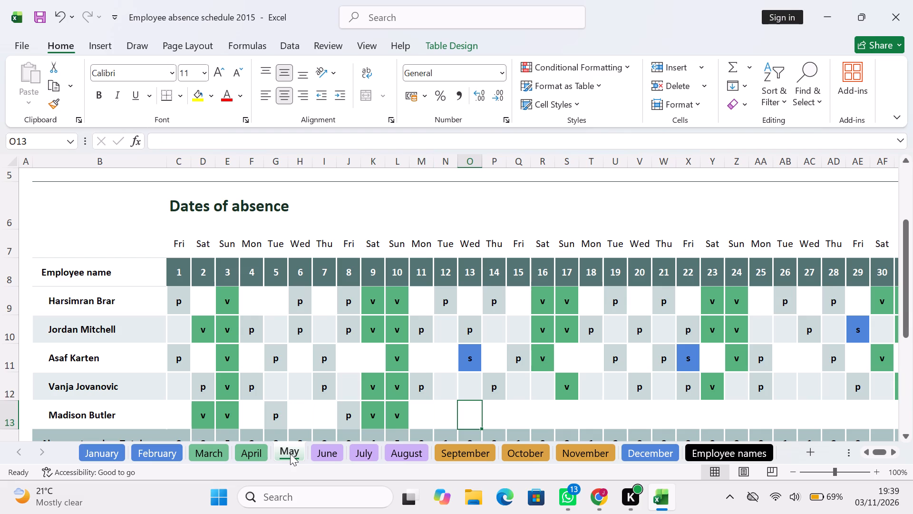
{"action": "key", "text": "p"}
{"action": "key", "text": "Right"}
{"action": "key", "text": "Right"}
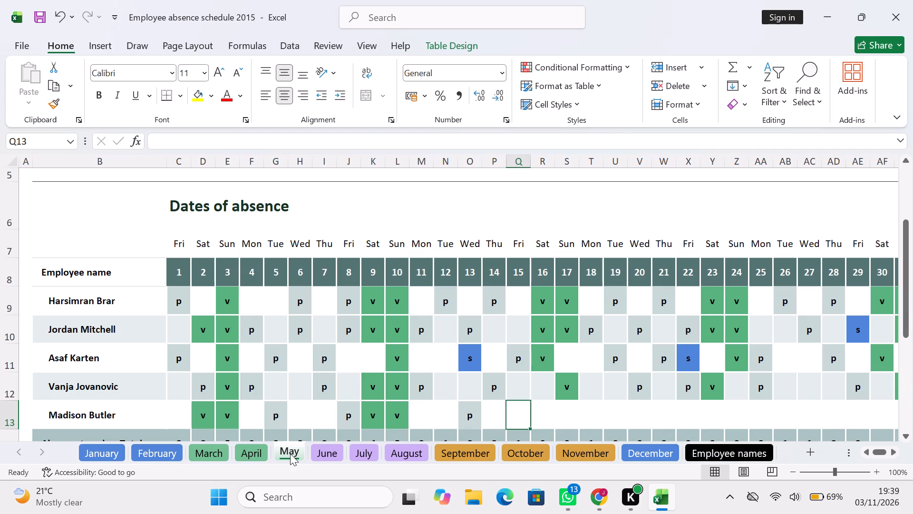
{"action": "key", "text": "p"}
{"action": "key", "text": "Right"}
Mark the fifth employee's vacation with v on 16 and 17 May.
{"action": "key", "text": "Right"}
{"action": "key", "text": "Right"}
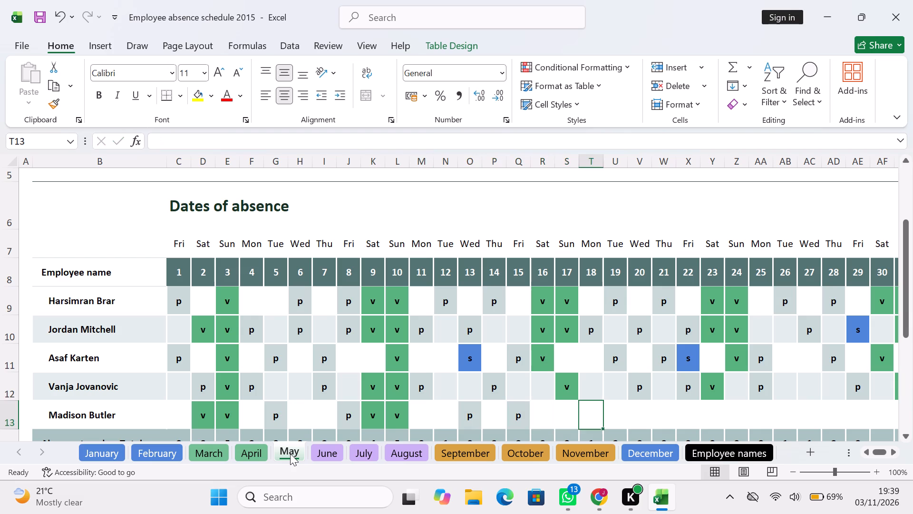
{"action": "key", "text": "Left"}
{"action": "key", "text": "Left"}
{"action": "key", "text": "v"}
{"action": "key", "text": "Right"}
{"action": "key", "text": "v"}
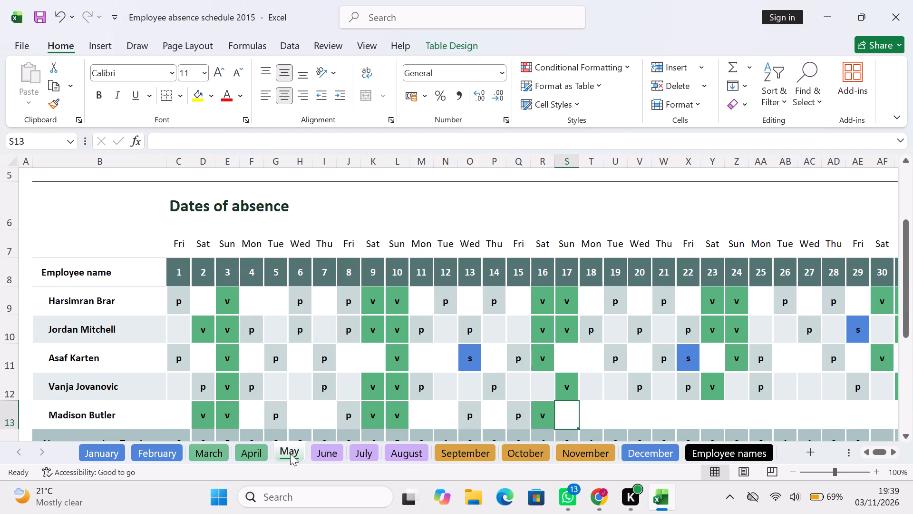
{"action": "key", "text": "Right"}
Mark the fifth employee's personal absences with p on 18 and 21 May.
{"action": "key", "text": "Right"}
{"action": "key", "text": "Right"}
{"action": "key", "text": "Left"}
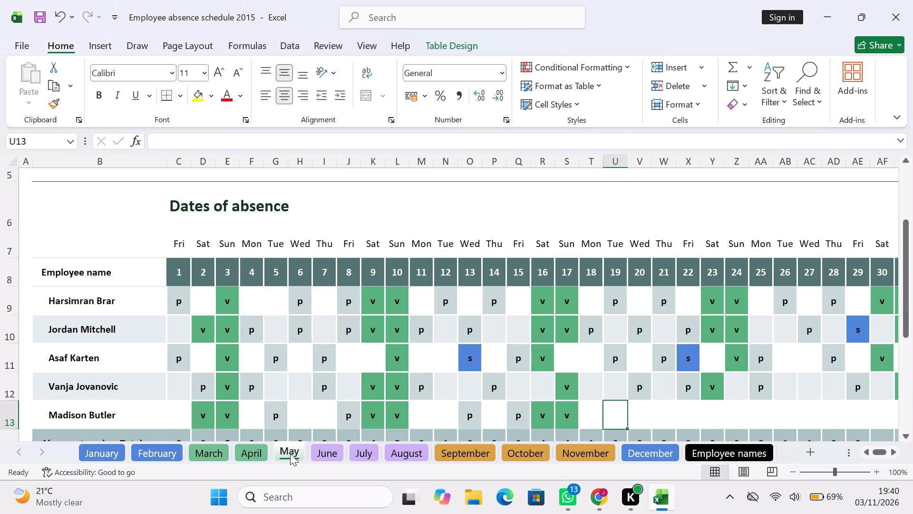
{"action": "key", "text": "Left"}
{"action": "key", "text": "p"}
{"action": "key", "text": "Right"}
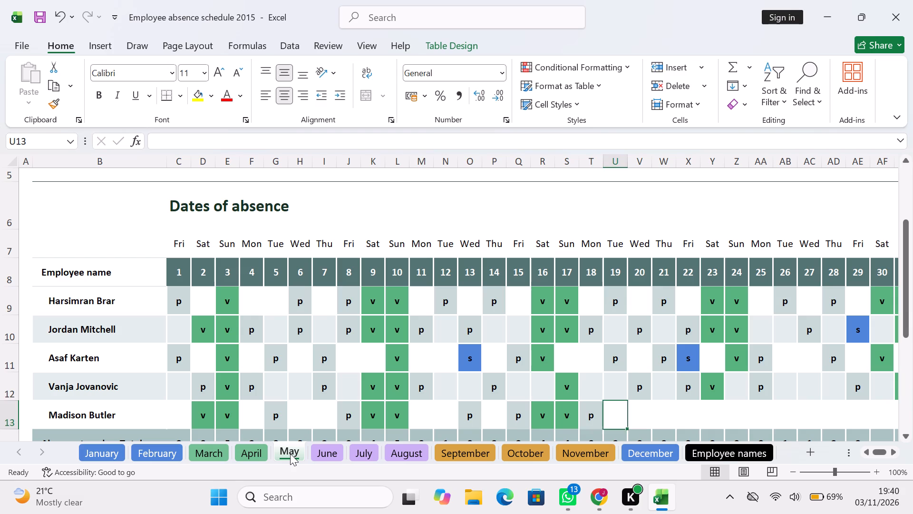
{"action": "key", "text": "Right"}
{"action": "key", "text": "Right"}
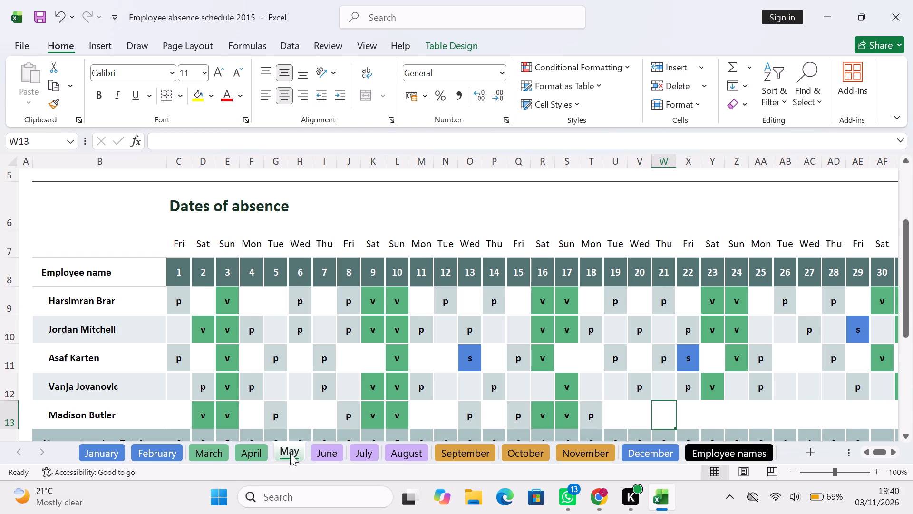
{"action": "key", "text": "p"}
{"action": "key", "text": "Right"}
Enter v on 23 and 24 May for the fifth employee.
{"action": "key", "text": "Right"}
{"action": "key", "text": "Right"}
{"action": "key", "text": "Left"}
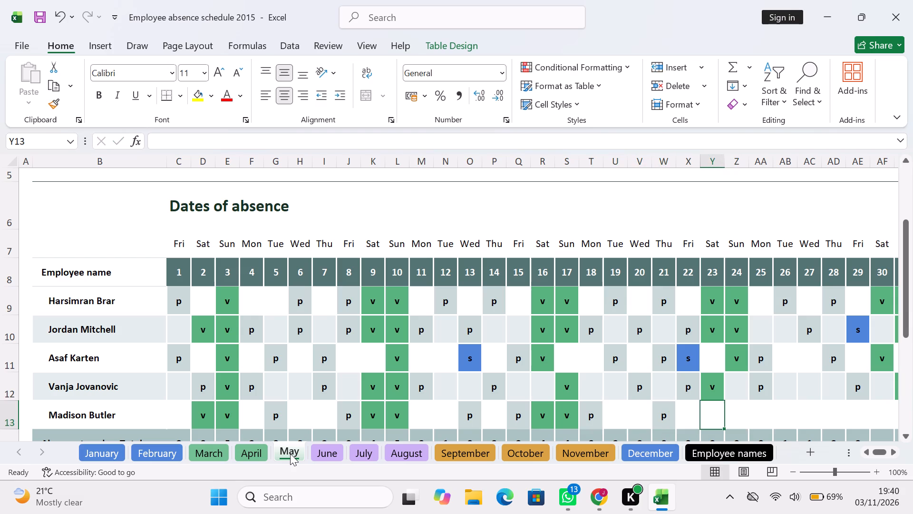
{"action": "key", "text": "v"}
{"action": "key", "text": "Right"}
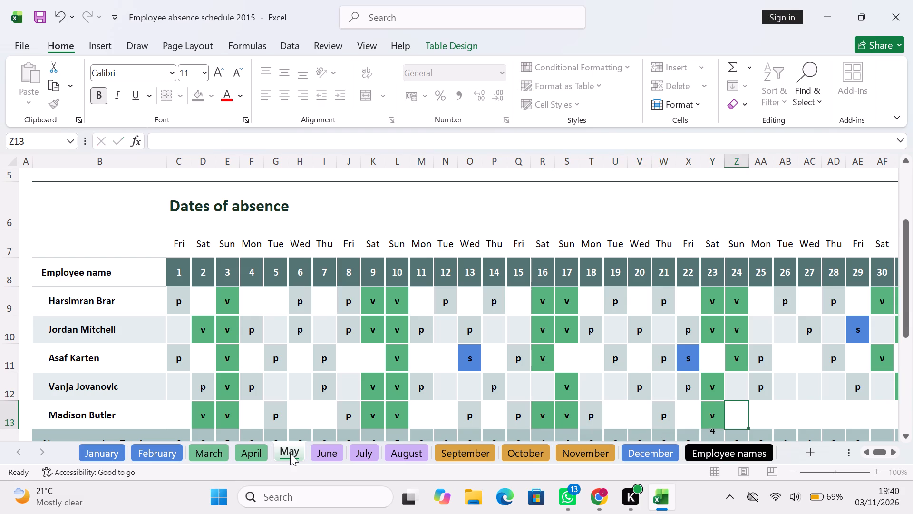
{"action": "key", "text": "v"}
{"action": "key", "text": "Right"}
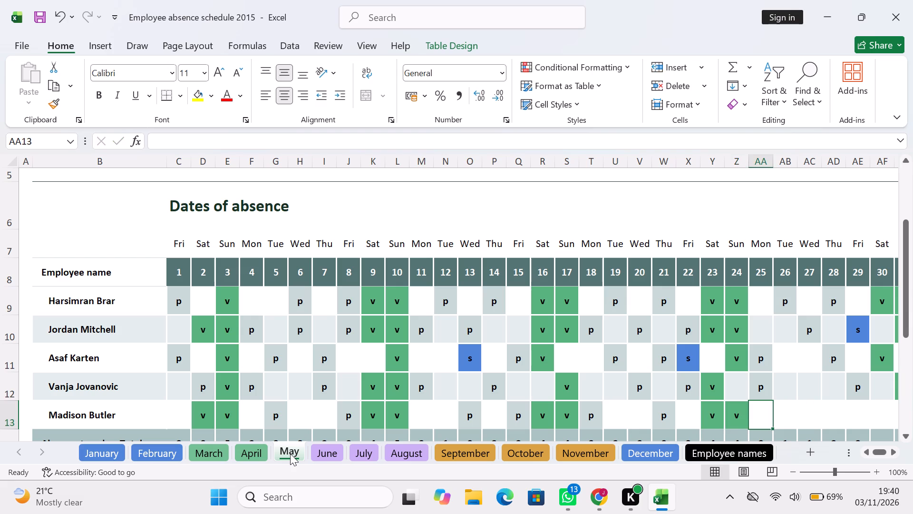
Enter p on 26 and 28 May for the fifth employee.
{"action": "key", "text": "Right"}
{"action": "key", "text": "p"}
{"action": "key", "text": "Right"}
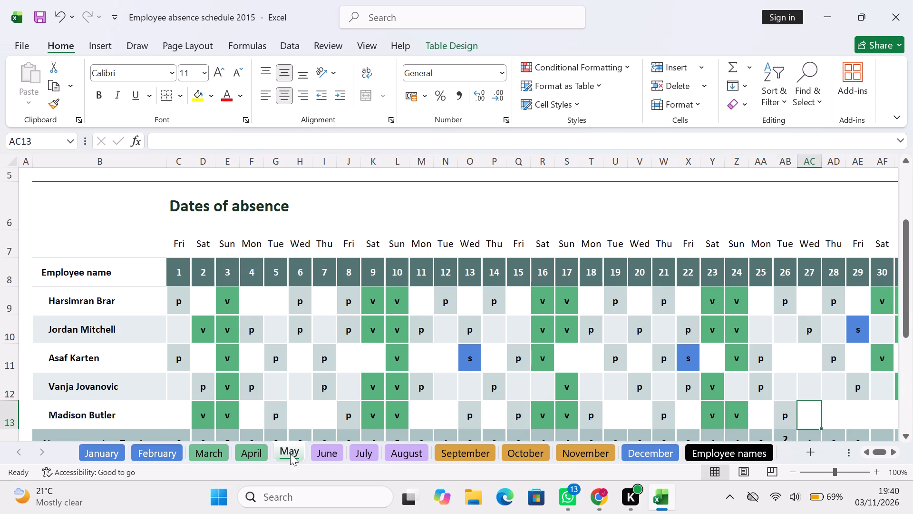
{"action": "key", "text": "Right"}
{"action": "key", "text": "Left"}
{"action": "key", "text": "Right"}
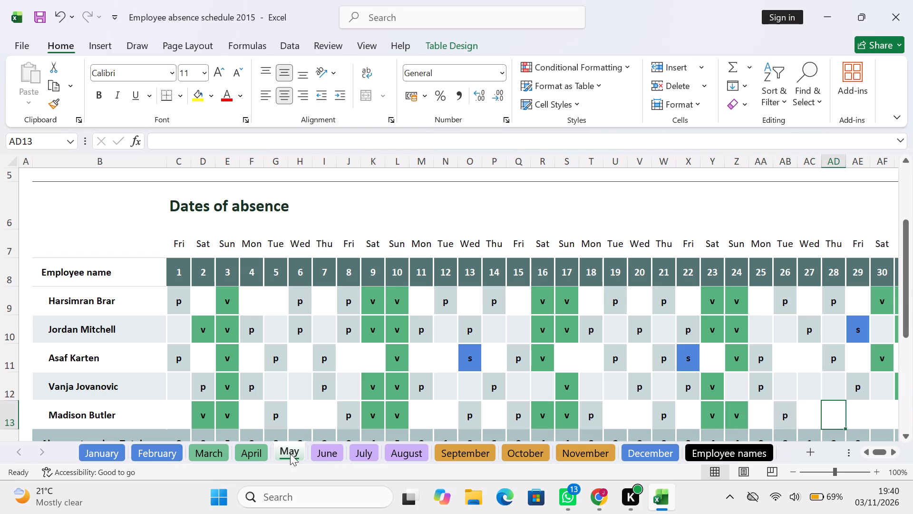
{"action": "key", "text": "p"}
{"action": "key", "text": "Right"}
Review the fifth employee's absence codes across the whole of May, including the last days of the month.
{"action": "key", "text": "Right"}
{"action": "key", "text": "Right"}
{"action": "key", "text": "Right"}
{"action": "key", "text": "Left"}
{"action": "key", "text": "Left"}
{"action": "key", "text": "Left"}
{"action": "key", "text": "Right"}
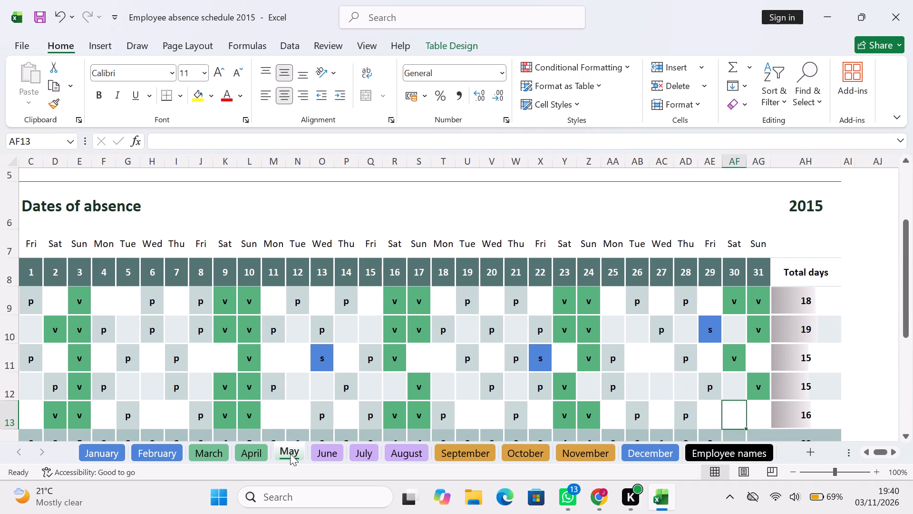
{"action": "key", "text": "Left"}
{"action": "key", "text": "Left"}
{"action": "key", "text": "Left"}
{"action": "key", "text": "Left"}
{"action": "key", "text": "Left"}
{"action": "key", "text": "Left"}
{"action": "key", "text": "Left"}
{"action": "key", "text": "Left"}
{"action": "key", "text": "Left"}
{"action": "key", "text": "Left"}
{"action": "key", "text": "Left"}
{"action": "key", "text": "Left"}
{"action": "key", "text": "Left"}
{"action": "key", "text": "Left"}
{"action": "key", "text": "Left"}
{"action": "key", "text": "Left"}
{"action": "key", "text": "Left"}
{"action": "key", "text": "Left"}
{"action": "key", "text": "Left"}
{"action": "key", "text": "Left"}
{"action": "key", "text": "Left"}
{"action": "key", "text": "Left"}
{"action": "key", "text": "Left"}
{"action": "key", "text": "Left"}
{"action": "key", "text": "Left"}
{"action": "key", "text": "Left"}
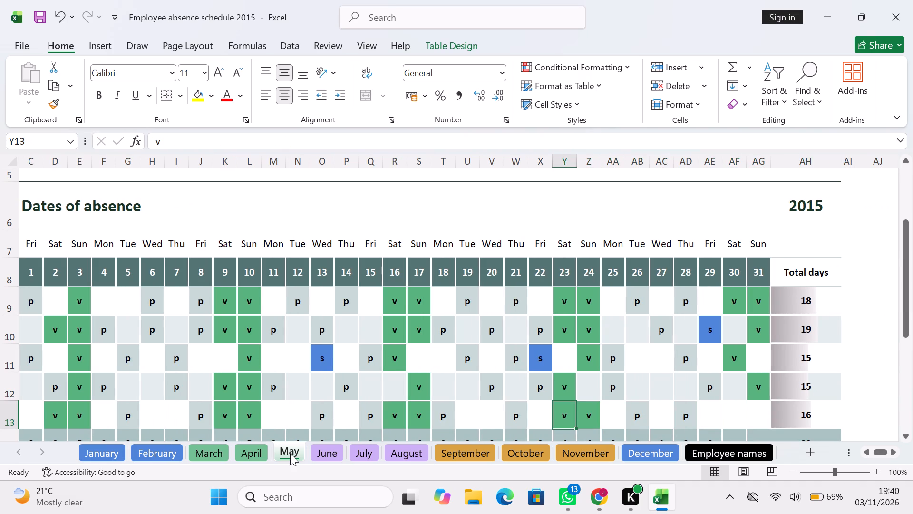
{"action": "key", "text": "Right"}
{"action": "key", "text": "Right"}
{"action": "key", "text": "Right"}
{"action": "key", "text": "Right"}
{"action": "key", "text": "Right"}
{"action": "key", "text": "Right"}
{"action": "key", "text": "Right"}
{"action": "key", "text": "Right"}
{"action": "key", "text": "Right"}
{"action": "key", "text": "Right"}
{"action": "key", "text": "Right"}
{"action": "key", "text": "Right"}
{"action": "key", "text": "Right"}
{"action": "key", "text": "Right"}
{"action": "key", "text": "Right"}
{"action": "key", "text": "Right"}
{"action": "key", "text": "Right"}
{"action": "key", "text": "Right"}
{"action": "key", "text": "Right"}
{"action": "key", "text": "Right"}
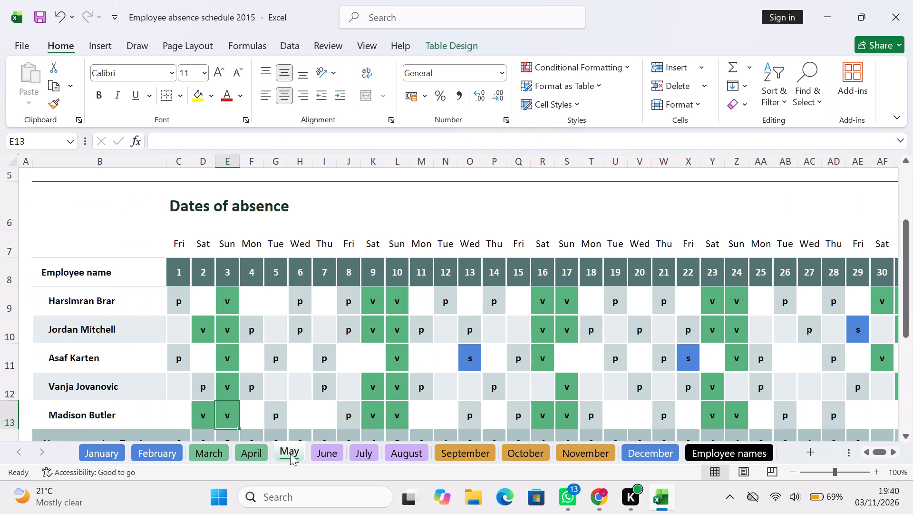
{"action": "key", "text": "Right"}
{"action": "key", "text": "Right"}
{"action": "key", "text": "Right"}
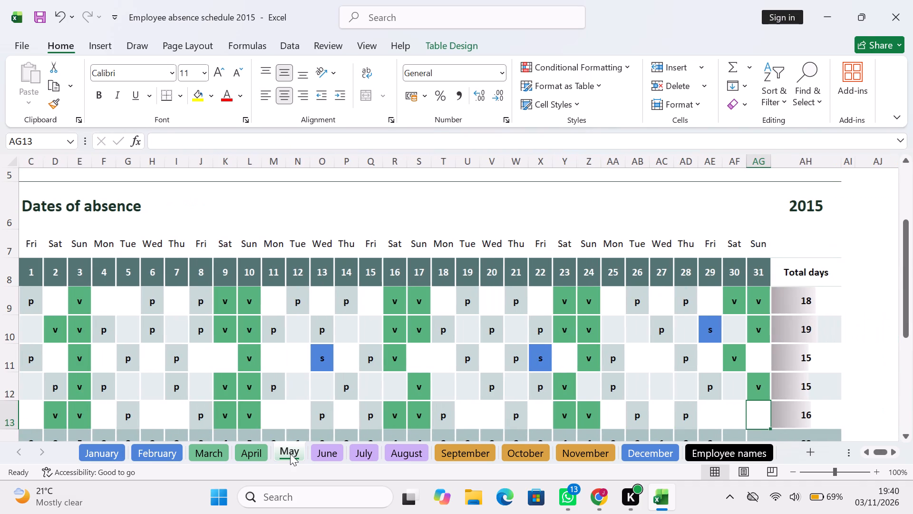
{"action": "key", "text": "Left"}
{"action": "key", "text": "Left"}
{"action": "key", "text": "Left"}
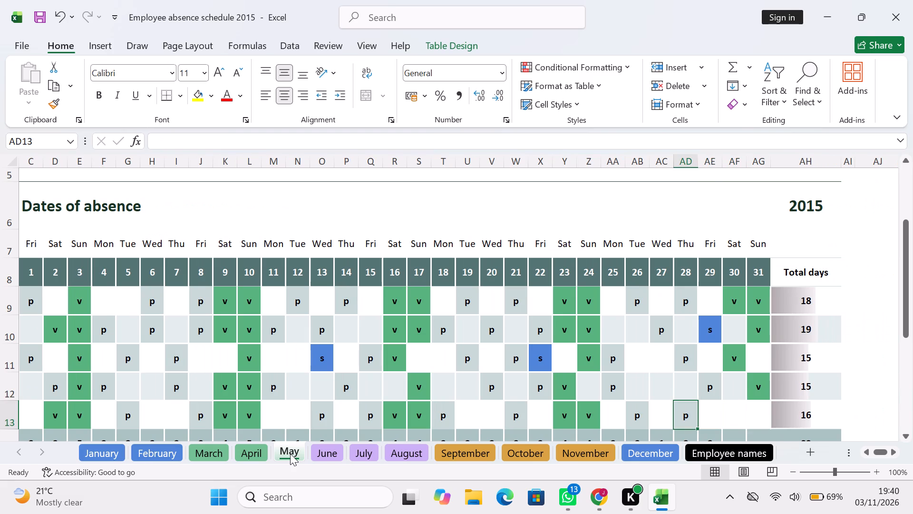
Enter v on 30 May for the fifth employee.
{"action": "key", "text": "Right"}
{"action": "key", "text": "Right"}
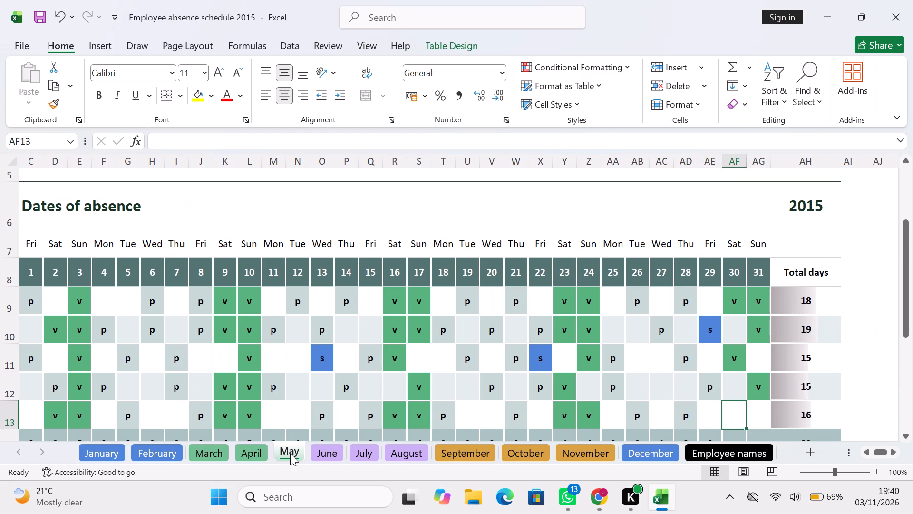
{"action": "key", "text": "Right"}
{"action": "key", "text": "Left"}
{"action": "key", "text": "v"}
{"action": "key", "text": "Right"}
Review the fifth employee's absence codes across May, from the name column through 30 May.
{"action": "key", "text": "Left"}
{"action": "key", "text": "Left"}
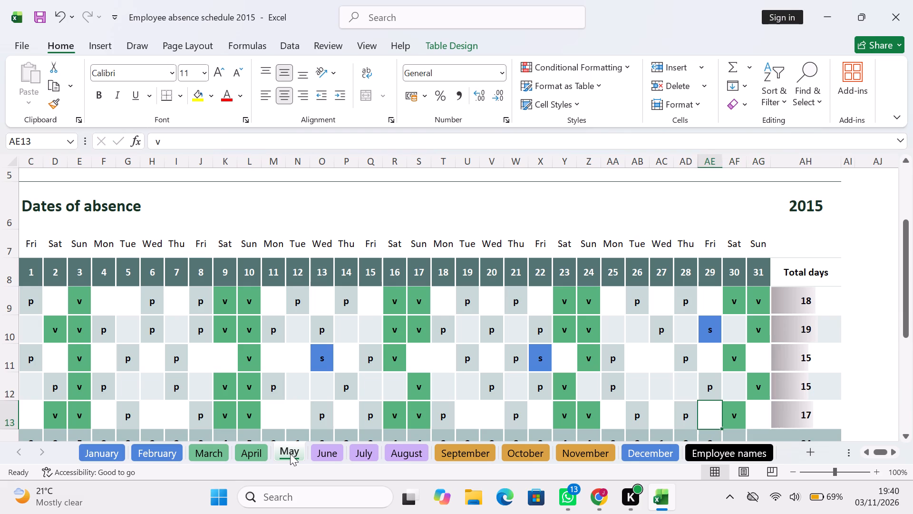
{"action": "key", "text": "Left"}
{"action": "key", "text": "Left"}
{"action": "key", "text": "Left"}
{"action": "key", "text": "Left"}
{"action": "key", "text": "Left"}
{"action": "key", "text": "Left"}
{"action": "key", "text": "Left"}
{"action": "key", "text": "Left"}
{"action": "key", "text": "Left"}
{"action": "key", "text": "Left"}
{"action": "key", "text": "Left"}
{"action": "key", "text": "Left"}
{"action": "key", "text": "Left"}
{"action": "key", "text": "Left"}
{"action": "key", "text": "Left"}
{"action": "key", "text": "Left"}
{"action": "key", "text": "Left"}
{"action": "key", "text": "Left"}
{"action": "key", "text": "Left"}
{"action": "key", "text": "Left"}
{"action": "key", "text": "Left"}
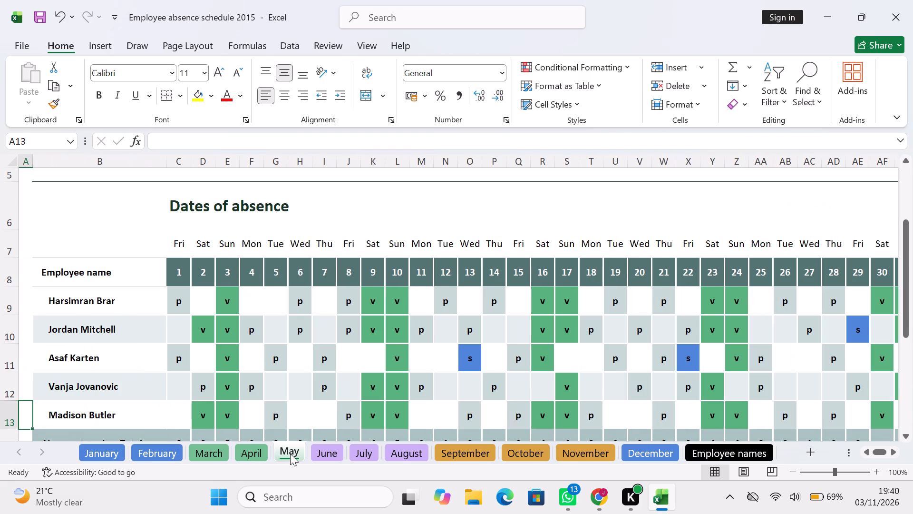
{"action": "key", "text": "Right"}
{"action": "key", "text": "Right"}
{"action": "key", "text": "Right"}
{"action": "key", "text": "Right"}
{"action": "key", "text": "Right"}
{"action": "key", "text": "Right"}
{"action": "key", "text": "Right"}
{"action": "key", "text": "Right"}
{"action": "key", "text": "Right"}
{"action": "key", "text": "Right"}
{"action": "key", "text": "Right"}
{"action": "key", "text": "Right"}
{"action": "key", "text": "Right"}
{"action": "key", "text": "Right"}
{"action": "key", "text": "Right"}
{"action": "key", "text": "Right"}
{"action": "key", "text": "Right"}
{"action": "key", "text": "Right"}
{"action": "key", "text": "Right"}
{"action": "key", "text": "Right"}
{"action": "key", "text": "Right"}
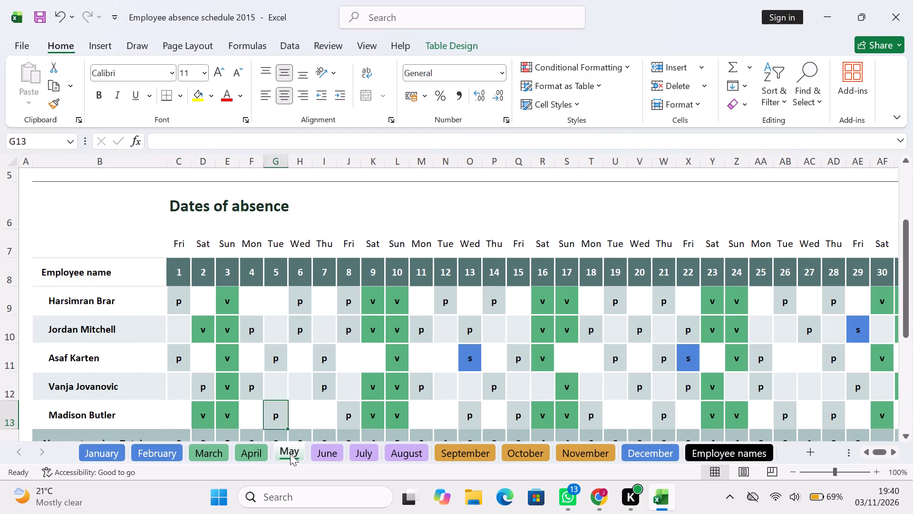
{"action": "key", "text": "Right"}
{"action": "key", "text": "Right"}
{"action": "key", "text": "Right"}
{"action": "key", "text": "Right"}
{"action": "key", "text": "Right"}
{"action": "key", "text": "Right"}
{"action": "key", "text": "Right"}
{"action": "key", "text": "Right"}
{"action": "key", "text": "Right"}
{"action": "key", "text": "Right"}
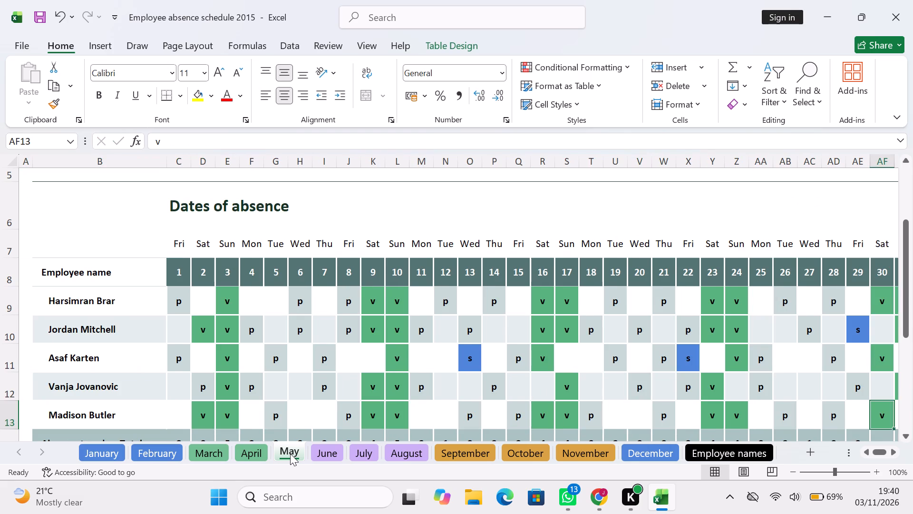
Examine the 30 and 31 May cells of the fourth and fifth employees and the total cells beneath them.
{"action": "key", "text": "Right"}
{"action": "key", "text": "Up"}
{"action": "key", "text": "Down"}
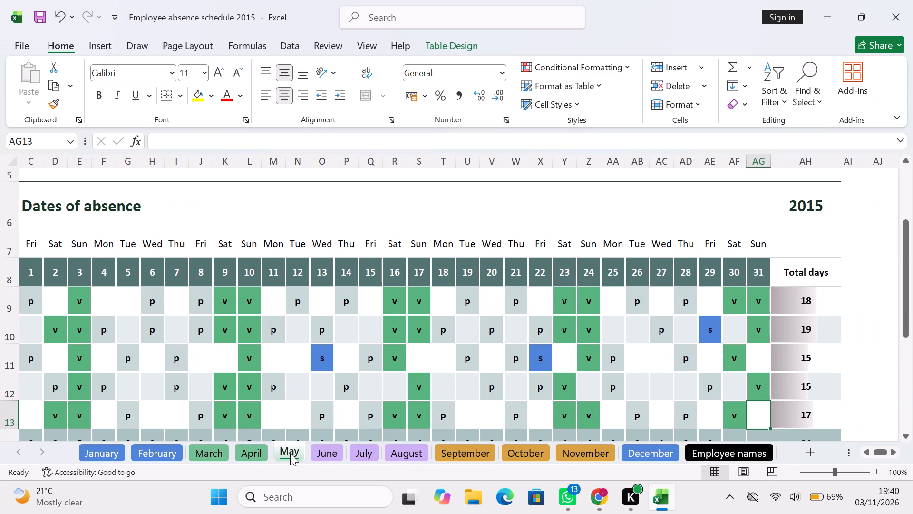
{"action": "key", "text": "Left"}
{"action": "key", "text": "Up"}
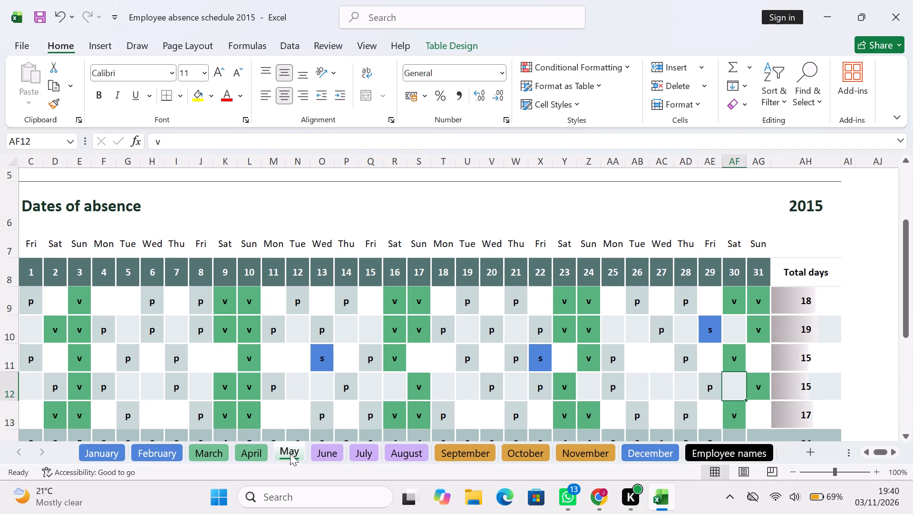
{"action": "key", "text": "Down"}
{"action": "key", "text": "Down"}
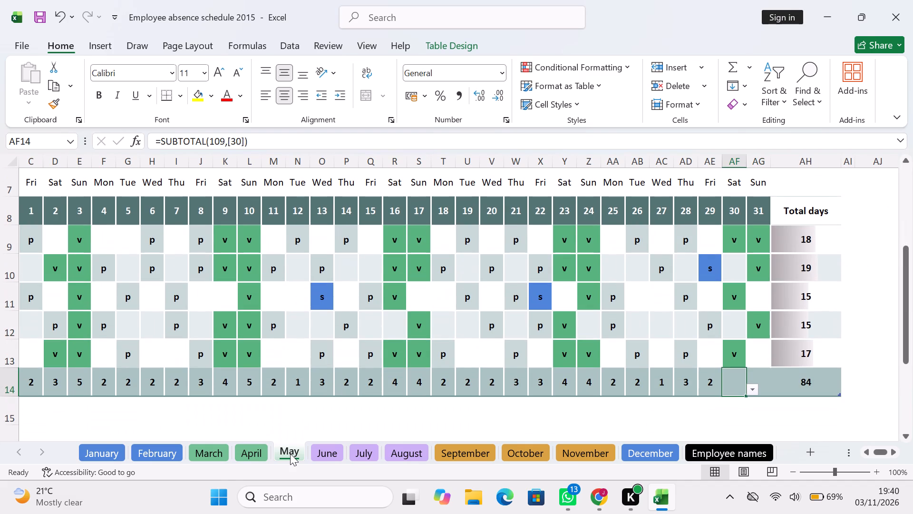
{"action": "key", "text": "Up"}
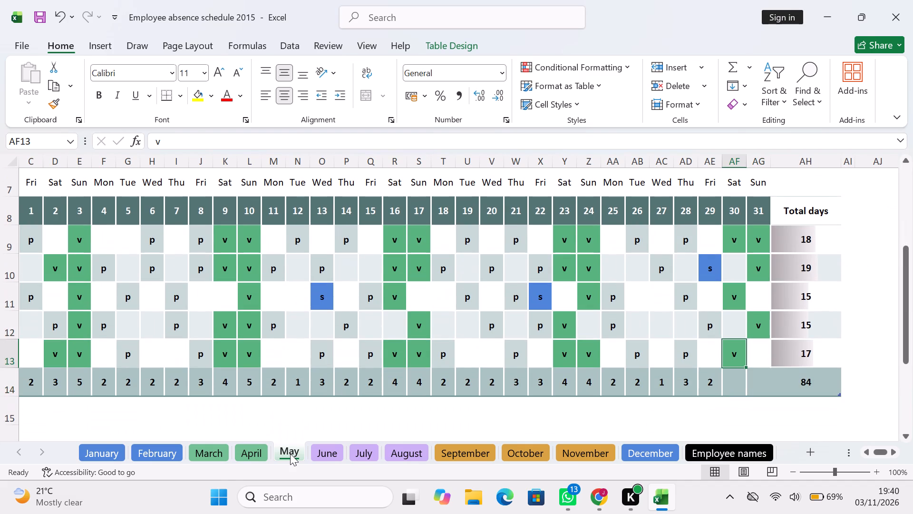
{"action": "key", "text": "Right"}
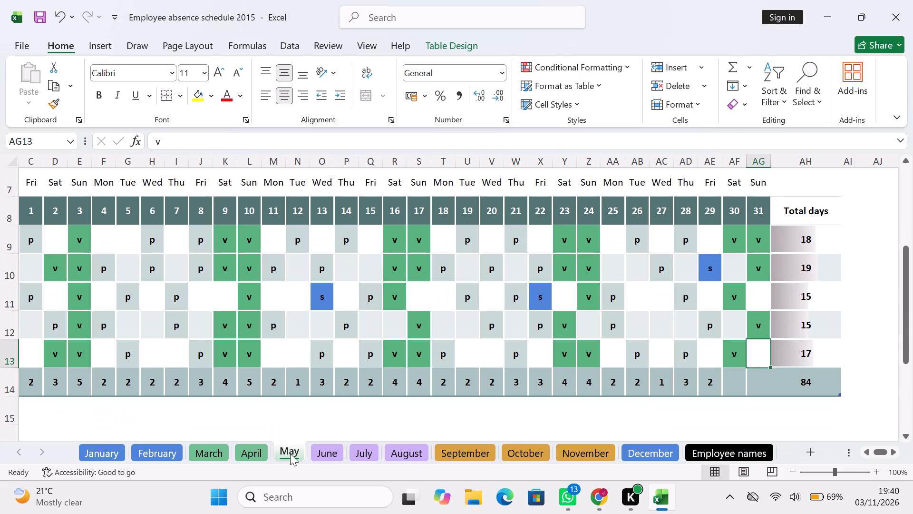
{"action": "key", "text": "Left"}
{"action": "key", "text": "Right"}
{"action": "key", "text": "Right"}
{"action": "key", "text": "Left"}
{"action": "key", "text": "Down"}
{"action": "key", "text": "Up"}
{"action": "key", "text": "Left"}
{"action": "key", "text": "Right"}
Review the daily absence totals along the total row, from 31 May back to the row label.
{"action": "key", "text": "Down"}
{"action": "key", "text": "Left"}
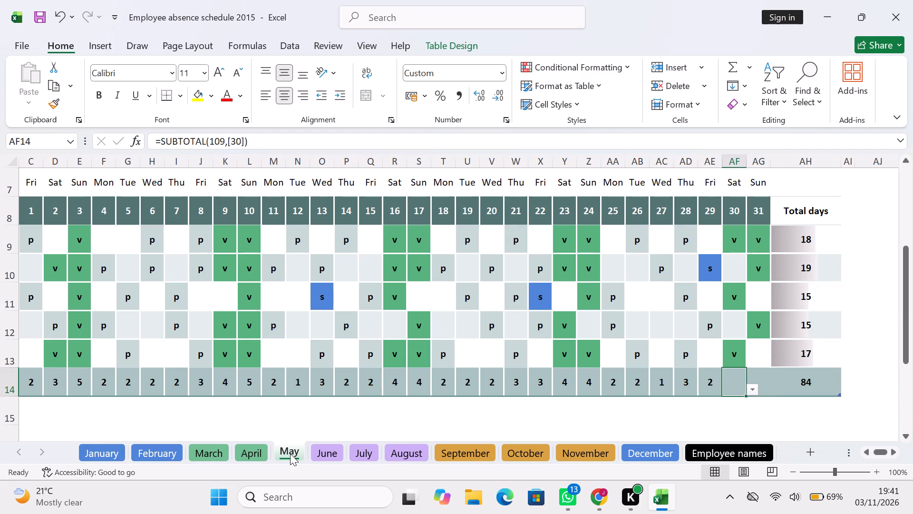
{"action": "key", "text": "Left"}
{"action": "key", "text": "Left"}
{"action": "key", "text": "Left"}
{"action": "key", "text": "Left"}
{"action": "key", "text": "Left"}
{"action": "key", "text": "Left"}
{"action": "key", "text": "Left"}
{"action": "key", "text": "Left"}
{"action": "key", "text": "Left"}
{"action": "key", "text": "Left"}
{"action": "key", "text": "Left"}
{"action": "key", "text": "Left"}
{"action": "key", "text": "Left"}
{"action": "key", "text": "Left"}
{"action": "key", "text": "Left"}
{"action": "key", "text": "Left"}
{"action": "key", "text": "Left"}
{"action": "key", "text": "Left"}
{"action": "key", "text": "Left"}
{"action": "key", "text": "Left"}
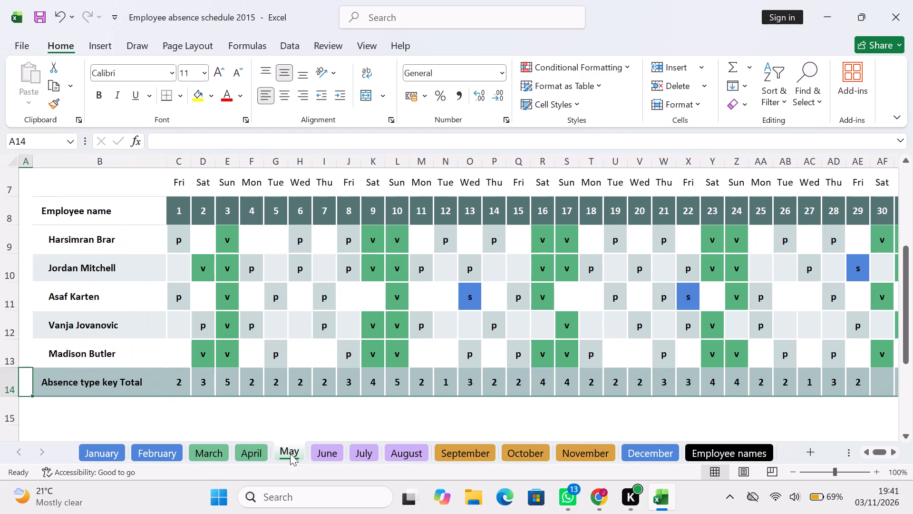
Check the employees' absence codes for 1 and 2 May against those days' totals.
{"action": "key", "text": "Right"}
{"action": "key", "text": "Right"}
{"action": "key", "text": "Up"}
{"action": "key", "text": "Up"}
{"action": "key", "text": "Up"}
{"action": "key", "text": "Up"}
{"action": "key", "text": "Up"}
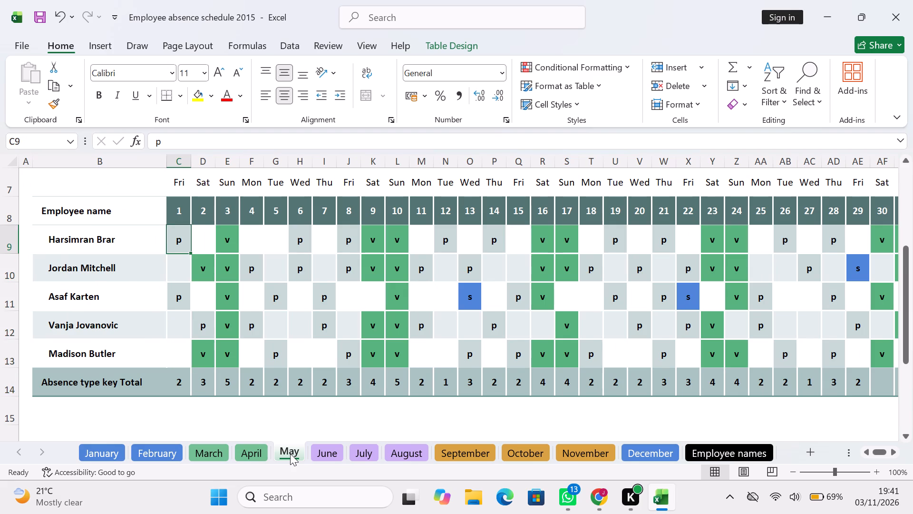
{"action": "key", "text": "Right"}
{"action": "key", "text": "Down"}
{"action": "key", "text": "Down"}
{"action": "key", "text": "Down"}
{"action": "key", "text": "Down"}
{"action": "key", "text": "Down"}
Check the employees' absence codes for 3 and 4 May against those days' totals.
{"action": "key", "text": "Right"}
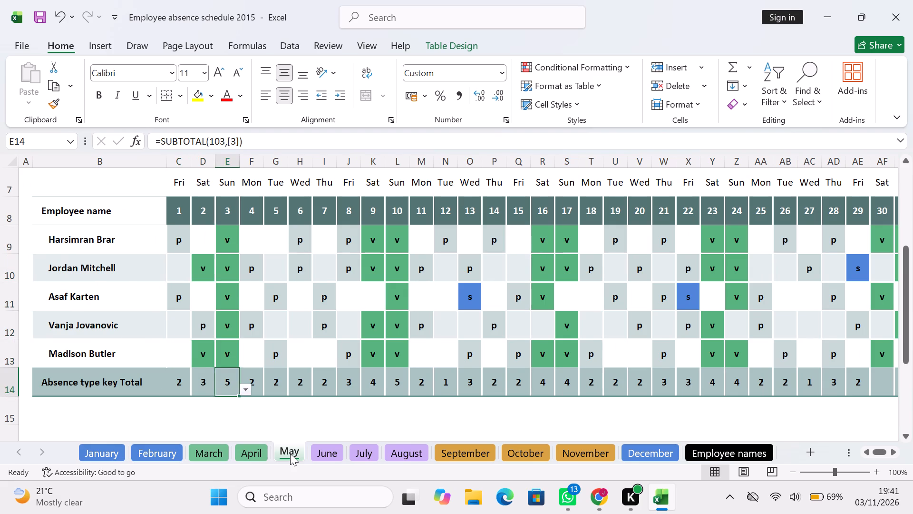
{"action": "key", "text": "Up"}
{"action": "key", "text": "Up"}
{"action": "key", "text": "Up"}
{"action": "key", "text": "Up"}
{"action": "key", "text": "Up"}
{"action": "key", "text": "Up"}
{"action": "key", "text": "Right"}
{"action": "key", "text": "Down"}
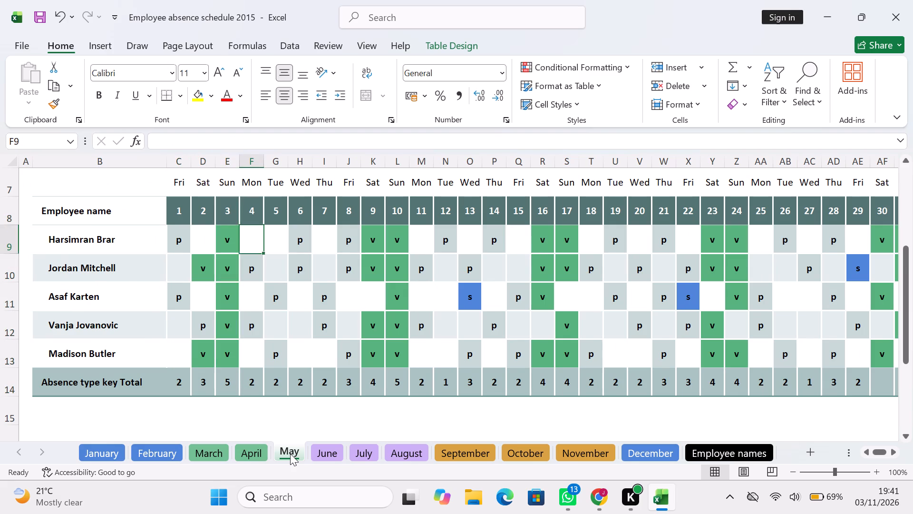
{"action": "key", "text": "Down"}
{"action": "key", "text": "Down"}
{"action": "key", "text": "Down"}
{"action": "key", "text": "Down"}
{"action": "key", "text": "Down"}
Check the employees' absence codes for 5, 6 and 7 May against the daily totals.
{"action": "key", "text": "Right"}
{"action": "key", "text": "Up"}
{"action": "key", "text": "Up"}
{"action": "key", "text": "Up"}
{"action": "key", "text": "Up"}
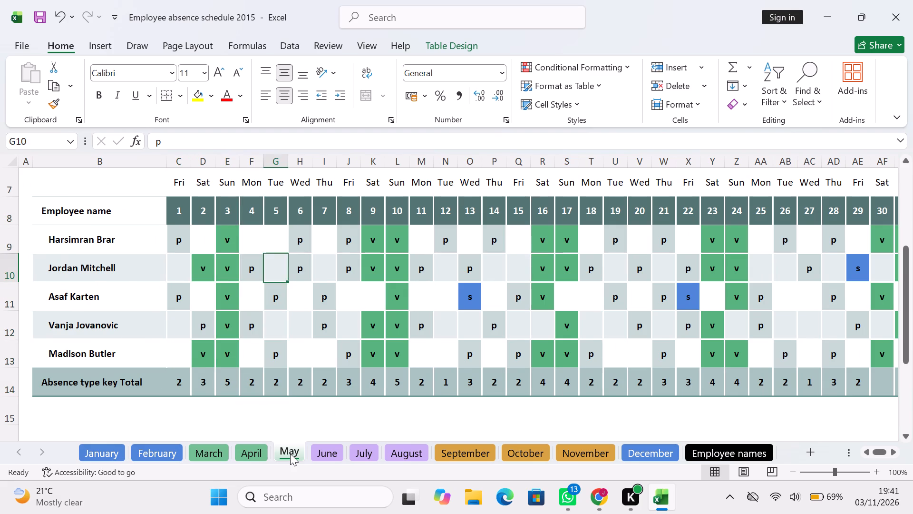
{"action": "key", "text": "Right"}
{"action": "key", "text": "Up"}
{"action": "key", "text": "Down"}
{"action": "key", "text": "Down"}
{"action": "key", "text": "Down"}
{"action": "key", "text": "Down"}
{"action": "key", "text": "Down"}
{"action": "key", "text": "Right"}
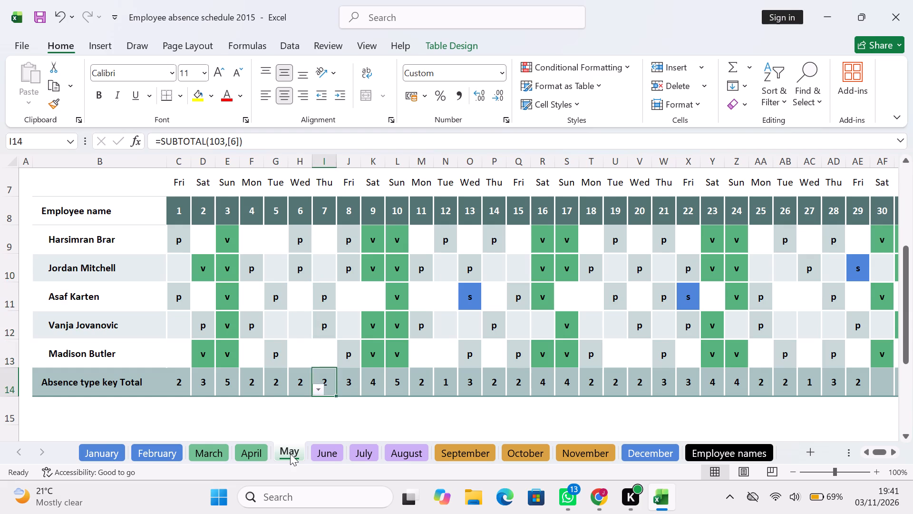
{"action": "key", "text": "Up"}
{"action": "key", "text": "Up"}
{"action": "key", "text": "Up"}
{"action": "key", "text": "Down"}
{"action": "key", "text": "Down"}
{"action": "key", "text": "Down"}
Check the employees' absence codes for 8 and 9 May against those days' totals.
{"action": "key", "text": "Right"}
{"action": "key", "text": "Up"}
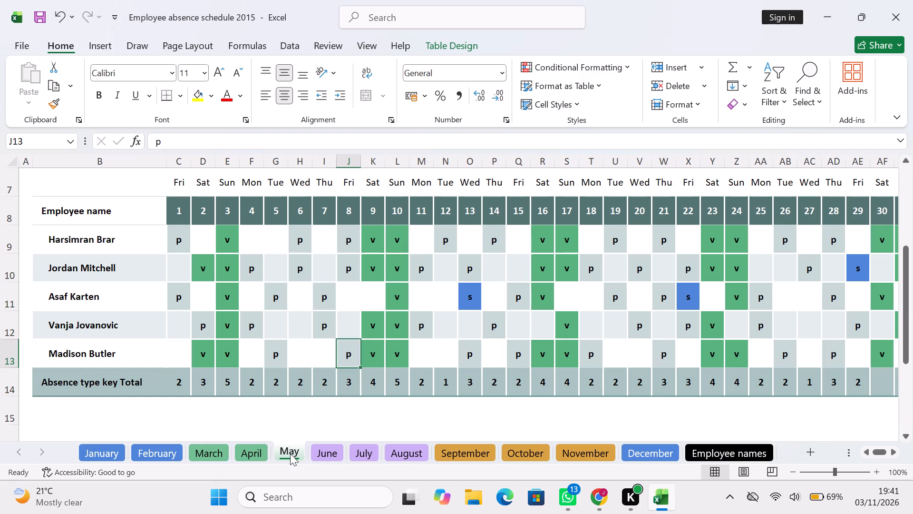
{"action": "key", "text": "Up"}
{"action": "key", "text": "Up"}
{"action": "key", "text": "Up"}
{"action": "key", "text": "Up"}
{"action": "key", "text": "Right"}
{"action": "key", "text": "Down"}
{"action": "key", "text": "Down"}
{"action": "key", "text": "Down"}
{"action": "key", "text": "Down"}
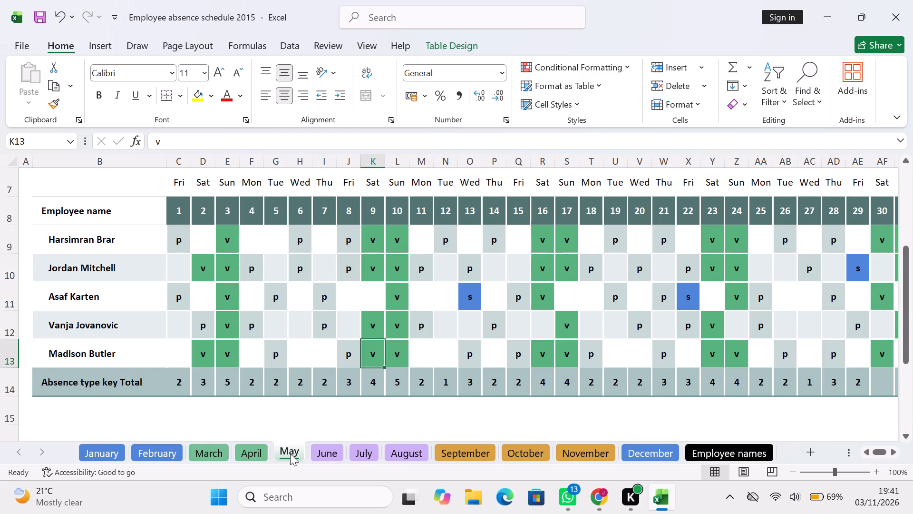
{"action": "key", "text": "Down"}
Check the employees' absence codes for 10 May against that day's total.
{"action": "key", "text": "Right"}
{"action": "key", "text": "Right"}
{"action": "key", "text": "Up"}
{"action": "key", "text": "Up"}
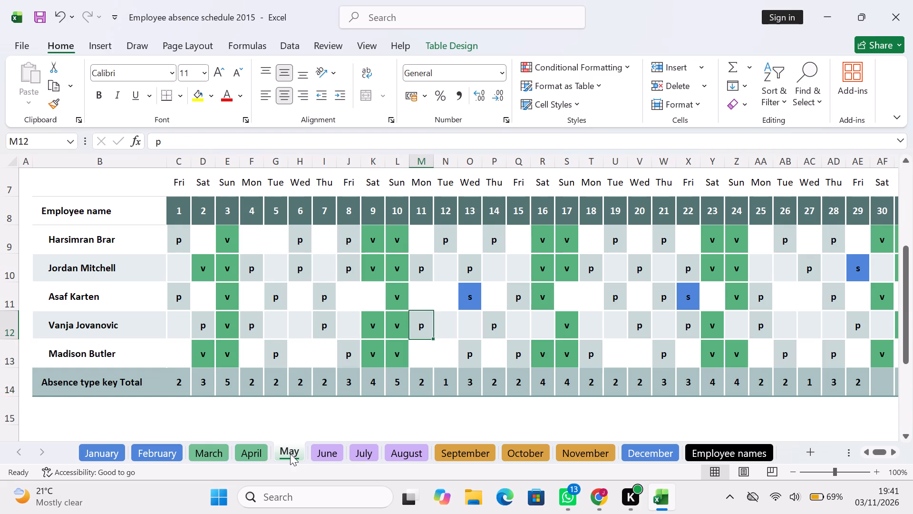
{"action": "key", "text": "Left"}
{"action": "key", "text": "Up"}
{"action": "key", "text": "Up"}
{"action": "key", "text": "Up"}
{"action": "key", "text": "Down"}
{"action": "key", "text": "Down"}
{"action": "key", "text": "Down"}
{"action": "key", "text": "Down"}
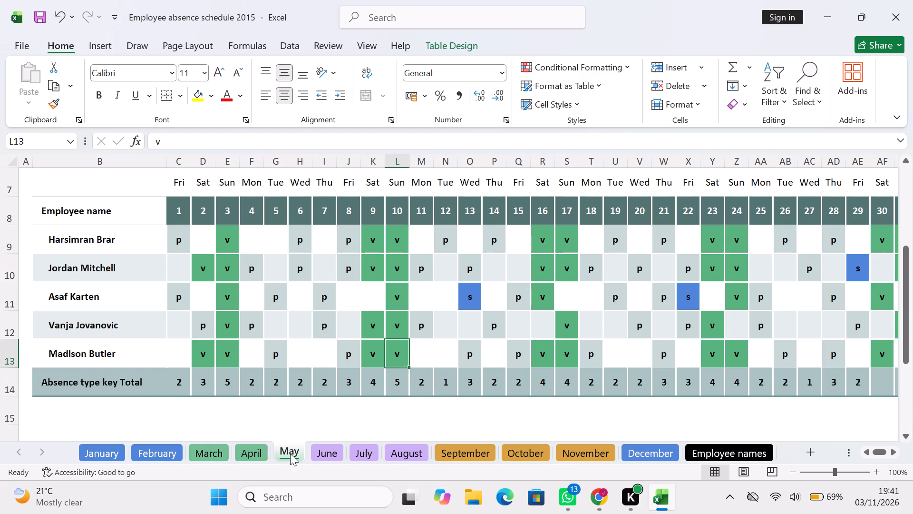
{"action": "key", "text": "Down"}
Check the employees' absence codes for 11 and 12 May against those days' totals.
{"action": "key", "text": "Right"}
{"action": "key", "text": "Up"}
{"action": "key", "text": "Up"}
{"action": "key", "text": "Up"}
{"action": "key", "text": "Up"}
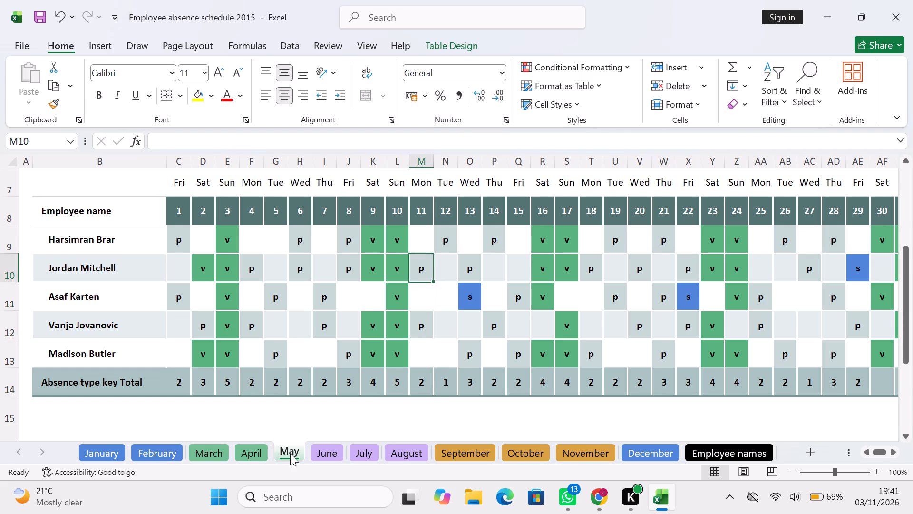
{"action": "key", "text": "Up"}
{"action": "key", "text": "Right"}
{"action": "key", "text": "Down"}
{"action": "key", "text": "Down"}
{"action": "key", "text": "Down"}
{"action": "key", "text": "Down"}
{"action": "key", "text": "Down"}
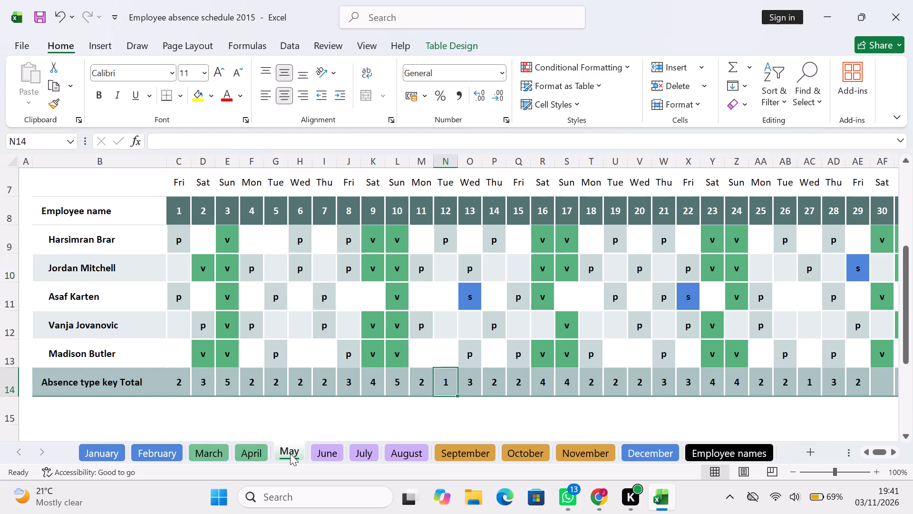
Check the employees' absence codes for 13 and 14 May against those days' totals.
{"action": "key", "text": "Right"}
{"action": "key", "text": "Up"}
{"action": "key", "text": "Up"}
{"action": "key", "text": "Up"}
{"action": "key", "text": "Up"}
{"action": "key", "text": "Up"}
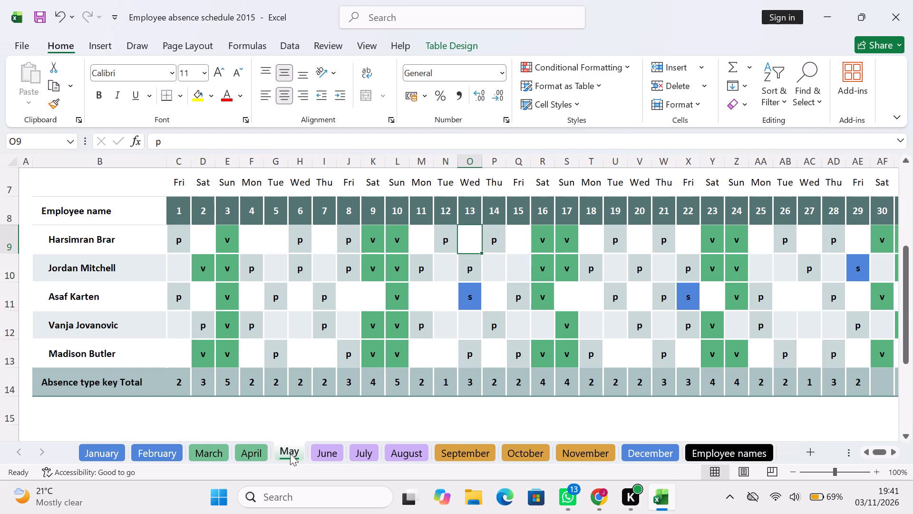
{"action": "key", "text": "Right"}
{"action": "key", "text": "Down"}
{"action": "key", "text": "Down"}
{"action": "key", "text": "Down"}
{"action": "key", "text": "Down"}
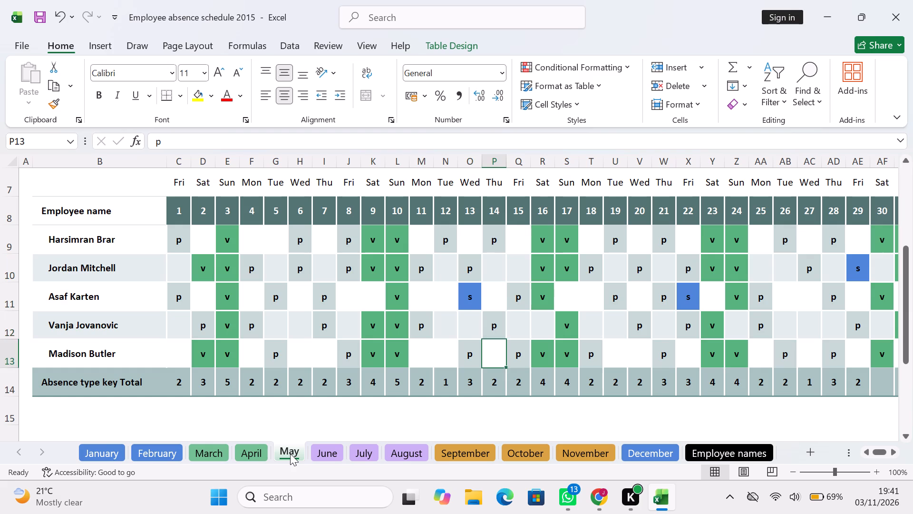
{"action": "key", "text": "Down"}
{"action": "key", "text": "Down"}
{"action": "key", "text": "Up"}
{"action": "key", "text": "Up"}
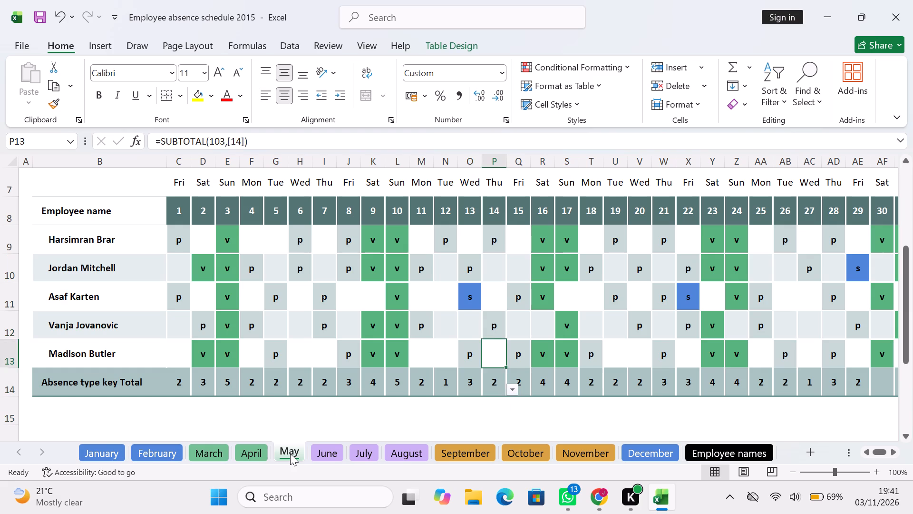
{"action": "key", "text": "Up"}
{"action": "key", "text": "Up"}
{"action": "key", "text": "Up"}
{"action": "key", "text": "Up"}
Check the employees' absence codes for 15 May against that day's total.
{"action": "key", "text": "Right"}
{"action": "key", "text": "Down"}
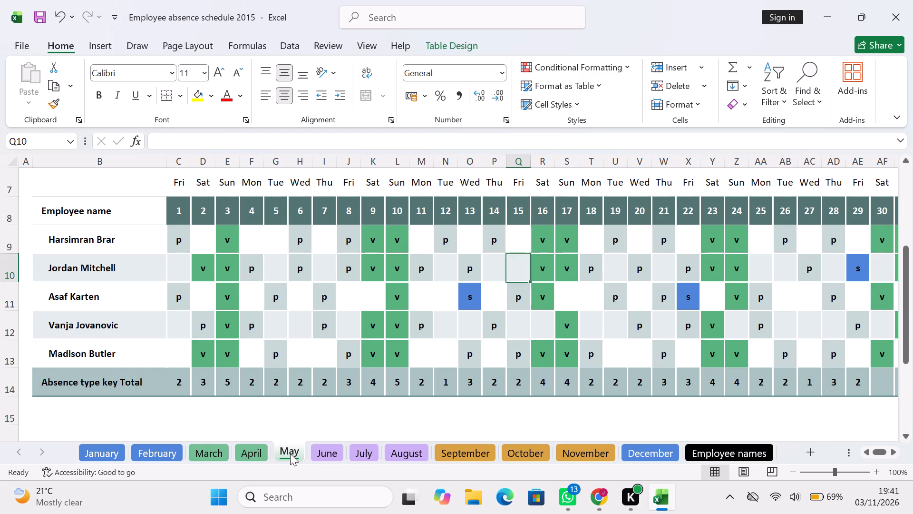
{"action": "key", "text": "Down"}
{"action": "key", "text": "Down"}
{"action": "key", "text": "Down"}
{"action": "key", "text": "Down"}
Re-examine the daily totals from 8 to 17 May along the total row.
{"action": "key", "text": "Left"}
{"action": "key", "text": "Left"}
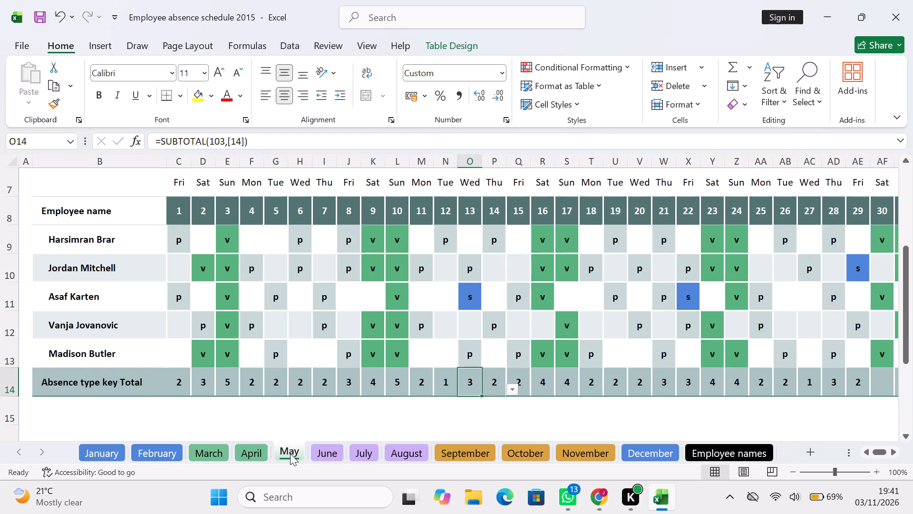
{"action": "key", "text": "Left"}
{"action": "key", "text": "Left"}
{"action": "key", "text": "Left"}
{"action": "key", "text": "Left"}
{"action": "key", "text": "Left"}
{"action": "key", "text": "Right"}
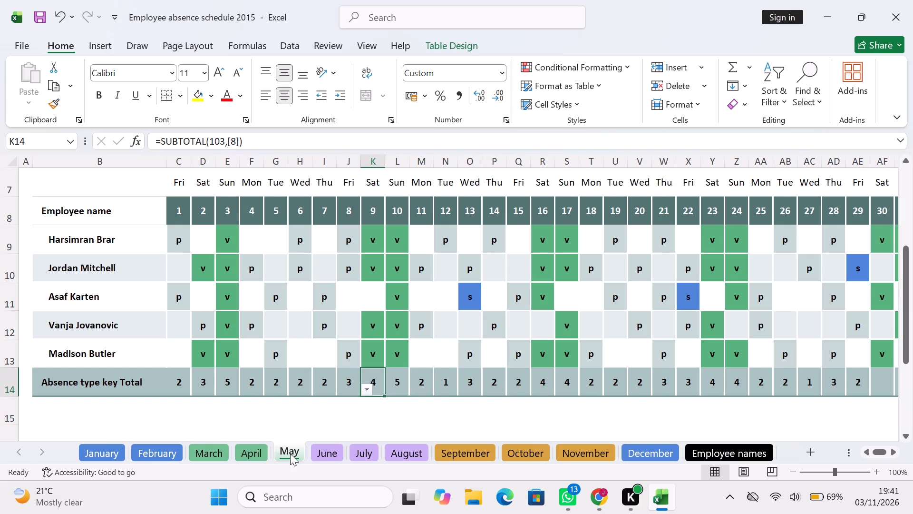
{"action": "key", "text": "Right"}
{"action": "key", "text": "Right"}
{"action": "key", "text": "Right"}
{"action": "key", "text": "Right"}
{"action": "key", "text": "Right"}
{"action": "key", "text": "Right"}
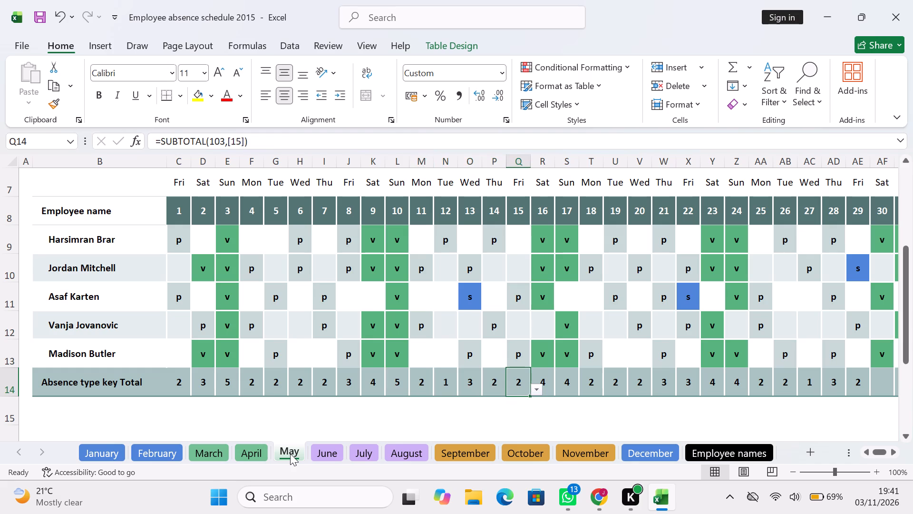
{"action": "key", "text": "Right"}
{"action": "key", "text": "Right"}
{"action": "key", "text": "Left"}
{"action": "key", "text": "Left"}
Check the employees' absence codes for 16 and 17 May against those days' totals.
{"action": "key", "text": "Right"}
{"action": "key", "text": "Up"}
{"action": "key", "text": "Up"}
{"action": "key", "text": "Up"}
{"action": "key", "text": "Up"}
{"action": "key", "text": "Up"}
{"action": "key", "text": "Down"}
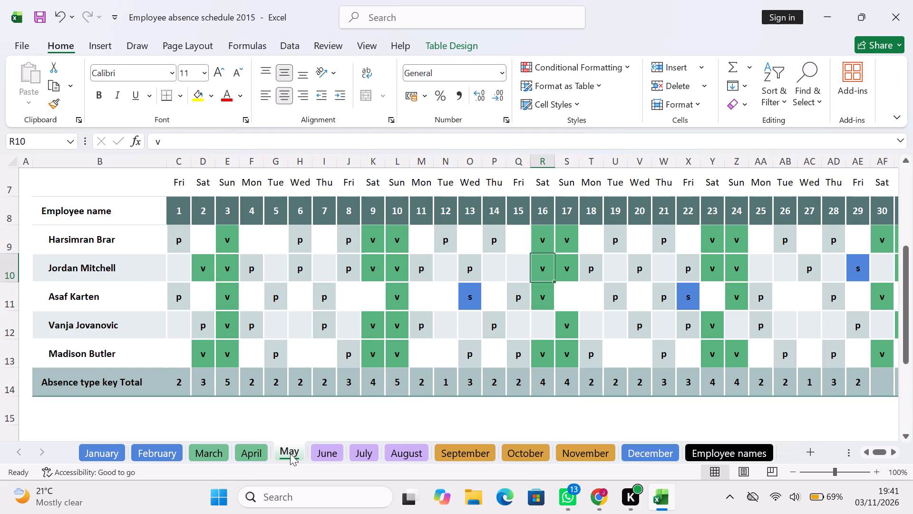
{"action": "key", "text": "Down"}
{"action": "key", "text": "Down"}
{"action": "key", "text": "Down"}
{"action": "key", "text": "Down"}
{"action": "key", "text": "Right"}
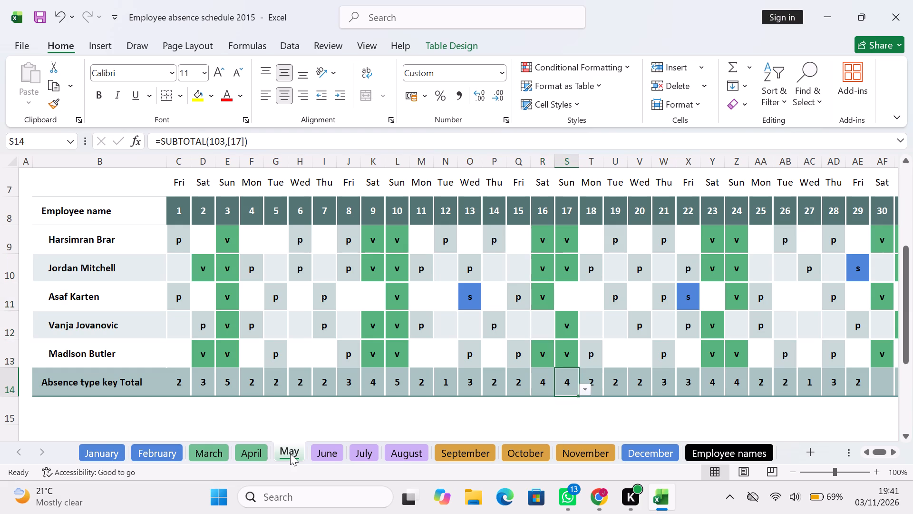
{"action": "key", "text": "Up"}
{"action": "key", "text": "Up"}
{"action": "key", "text": "Up"}
{"action": "key", "text": "Up"}
{"action": "key", "text": "Up"}
{"action": "key", "text": "Down"}
{"action": "key", "text": "Down"}
{"action": "key", "text": "Down"}
{"action": "key", "text": "Down"}
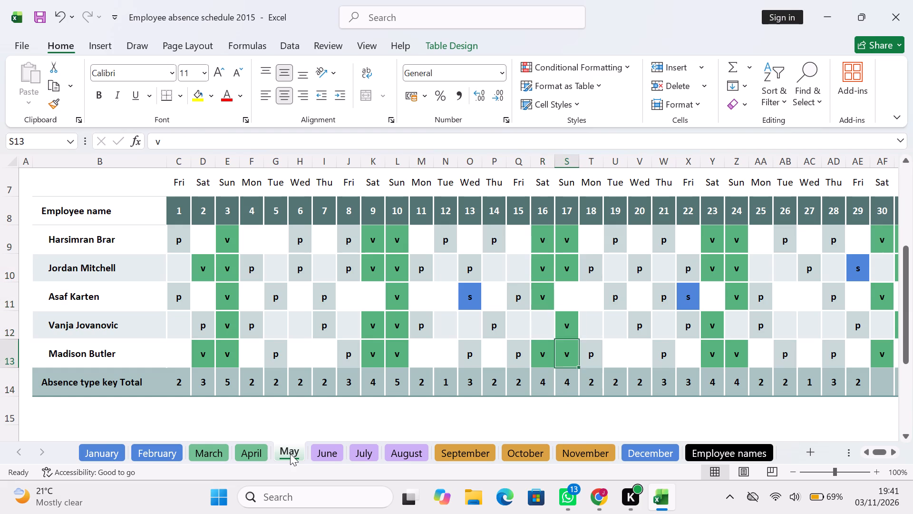
{"action": "key", "text": "Down"}
{"action": "key", "text": "Down"}
Check the employees' absence codes for 18 to 20 May against those days' totals.
{"action": "key", "text": "Right"}
{"action": "key", "text": "Up"}
{"action": "key", "text": "Up"}
{"action": "key", "text": "Up"}
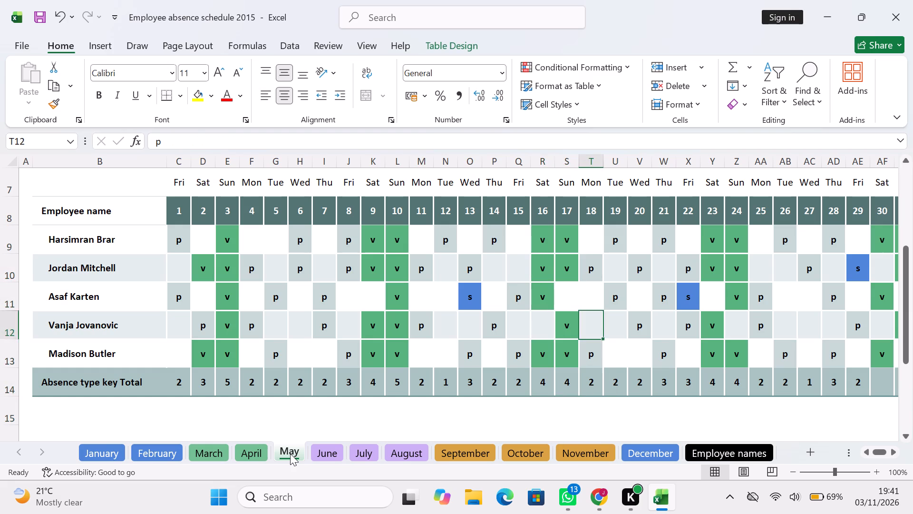
{"action": "key", "text": "Up"}
{"action": "key", "text": "Up"}
{"action": "key", "text": "Right"}
{"action": "key", "text": "Right"}
{"action": "key", "text": "Down"}
{"action": "key", "text": "Down"}
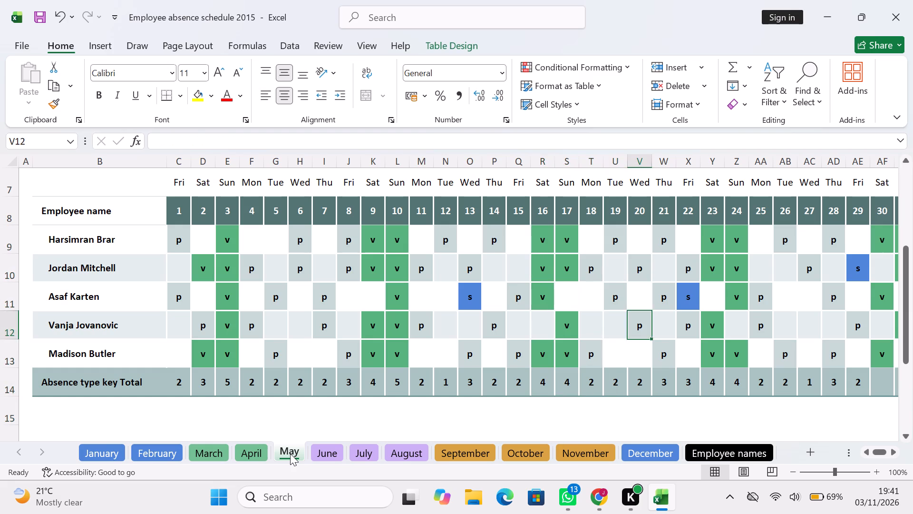
{"action": "key", "text": "Down"}
Check the employees' absence codes for 21 to 23 May against those days' totals.
{"action": "key", "text": "Right"}
{"action": "key", "text": "Right"}
{"action": "key", "text": "Up"}
{"action": "key", "text": "Up"}
{"action": "key", "text": "Up"}
{"action": "key", "text": "Right"}
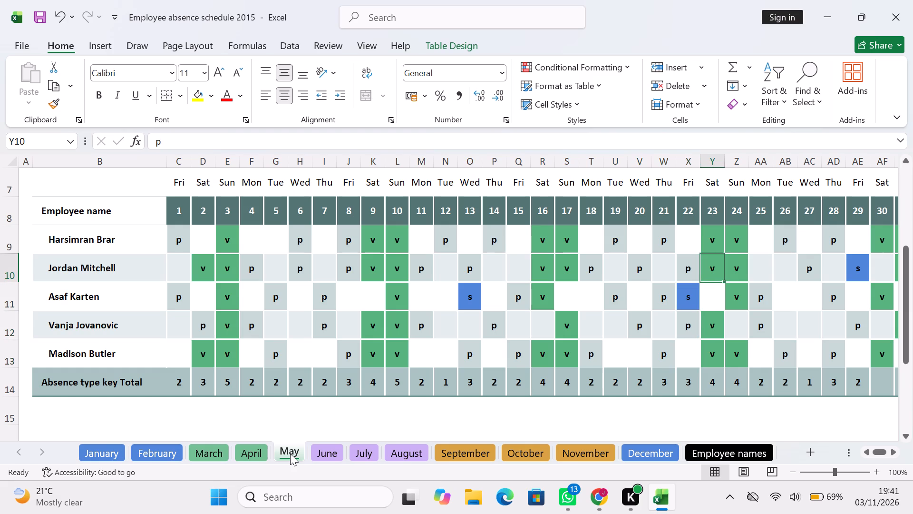
{"action": "key", "text": "Up"}
{"action": "key", "text": "Down"}
{"action": "key", "text": "Down"}
{"action": "key", "text": "Down"}
{"action": "key", "text": "Down"}
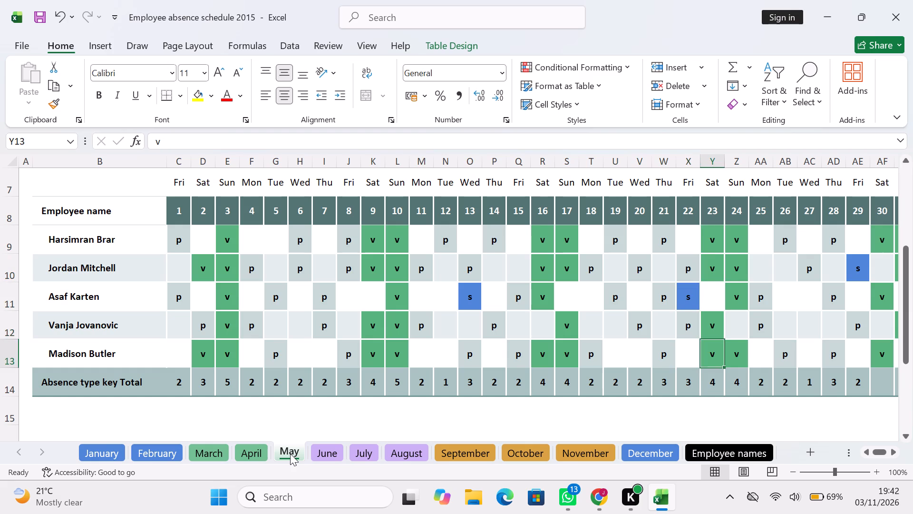
Check the employees' absence codes for 24 and 25 May against those days' totals.
{"action": "key", "text": "Right"}
{"action": "key", "text": "Up"}
{"action": "key", "text": "Up"}
{"action": "key", "text": "Up"}
{"action": "key", "text": "Up"}
{"action": "key", "text": "Right"}
{"action": "key", "text": "Down"}
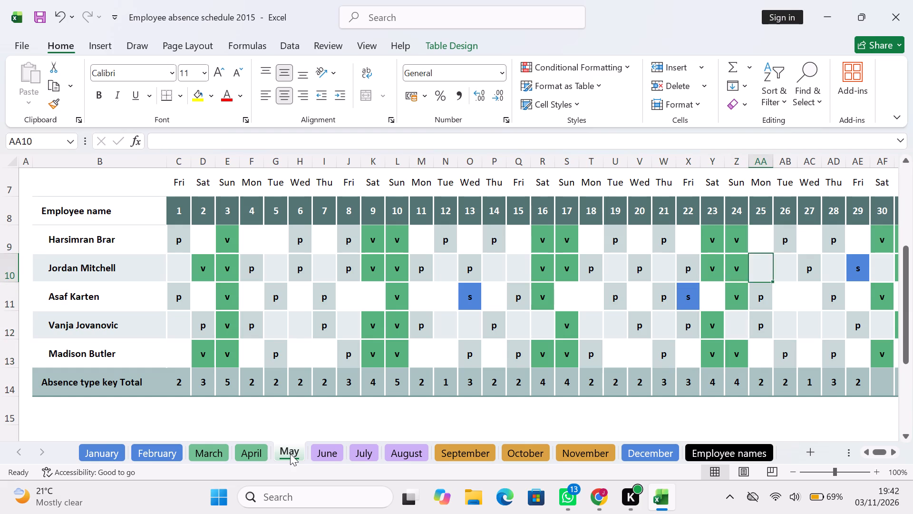
{"action": "key", "text": "Down"}
{"action": "key", "text": "Down"}
{"action": "key", "text": "Down"}
{"action": "key", "text": "Down"}
Check the employees' absence codes for 26 and 27 May against those days' totals.
{"action": "key", "text": "Right"}
{"action": "key", "text": "Up"}
{"action": "key", "text": "Up"}
{"action": "key", "text": "Up"}
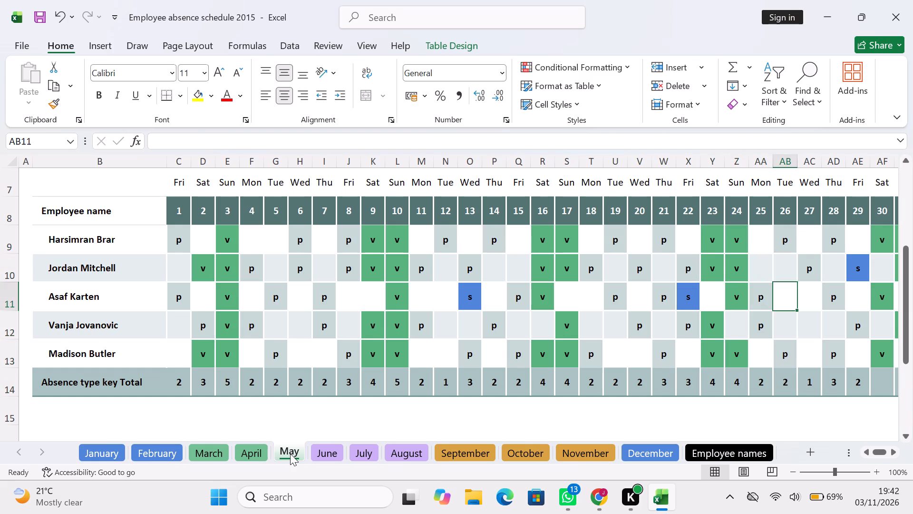
{"action": "key", "text": "Up"}
{"action": "key", "text": "Up"}
{"action": "key", "text": "Right"}
{"action": "key", "text": "Down"}
{"action": "key", "text": "Down"}
{"action": "key", "text": "Down"}
{"action": "key", "text": "Down"}
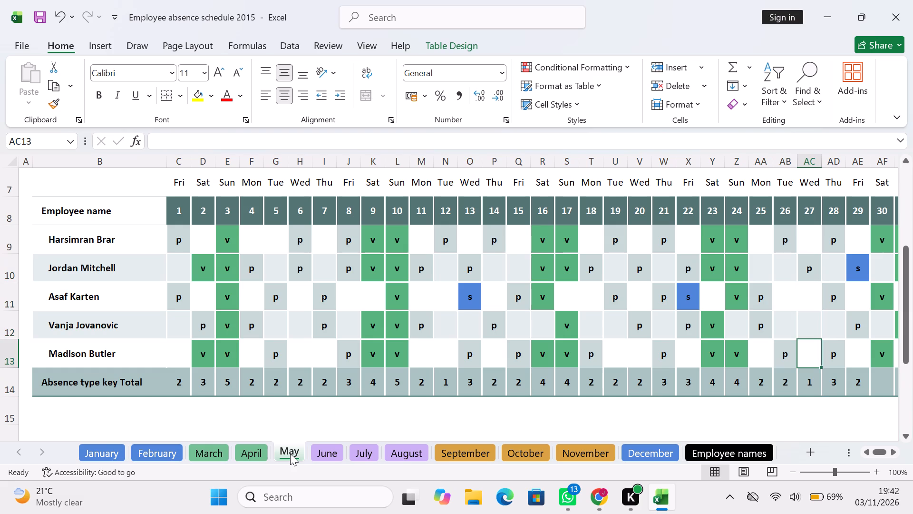
{"action": "key", "text": "Down"}
Check the employees' absence codes for 28 and 29 May against those days' totals.
{"action": "key", "text": "Right"}
{"action": "key", "text": "Up"}
{"action": "key", "text": "Up"}
{"action": "key", "text": "Up"}
{"action": "key", "text": "Up"}
{"action": "key", "text": "Up"}
{"action": "key", "text": "Right"}
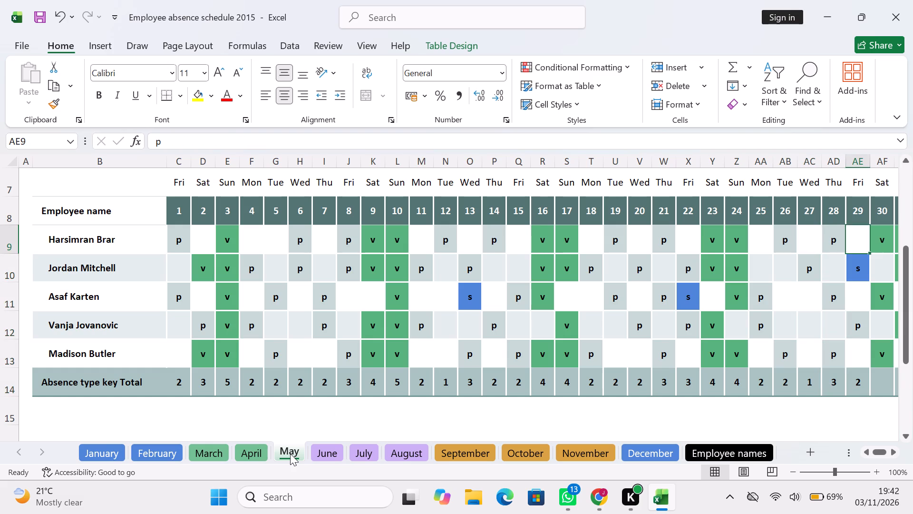
{"action": "key", "text": "Down"}
{"action": "key", "text": "Down"}
{"action": "key", "text": "Down"}
{"action": "key", "text": "Down"}
{"action": "key", "text": "Down"}
Set the total row's calculation for 30 May to Count.
{"action": "key", "text": "Right"}
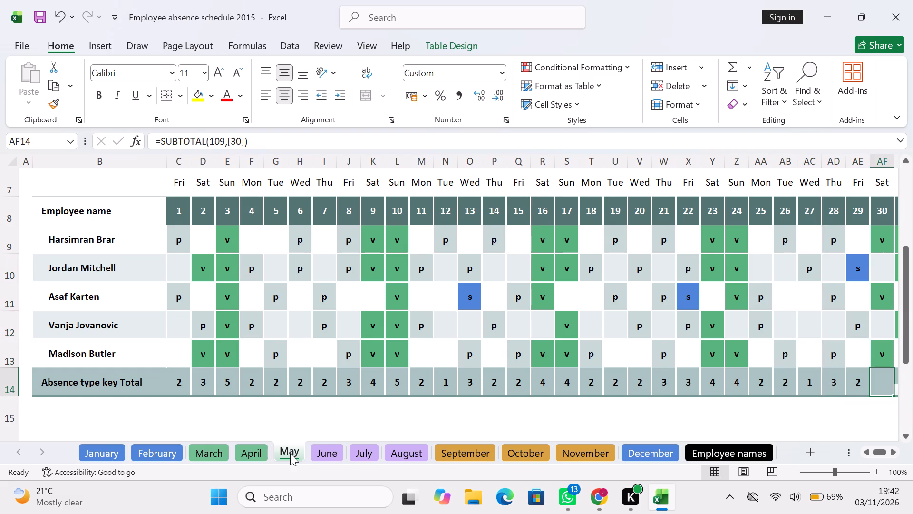
{"action": "key", "text": "Right"}
{"action": "key", "text": "Left"}
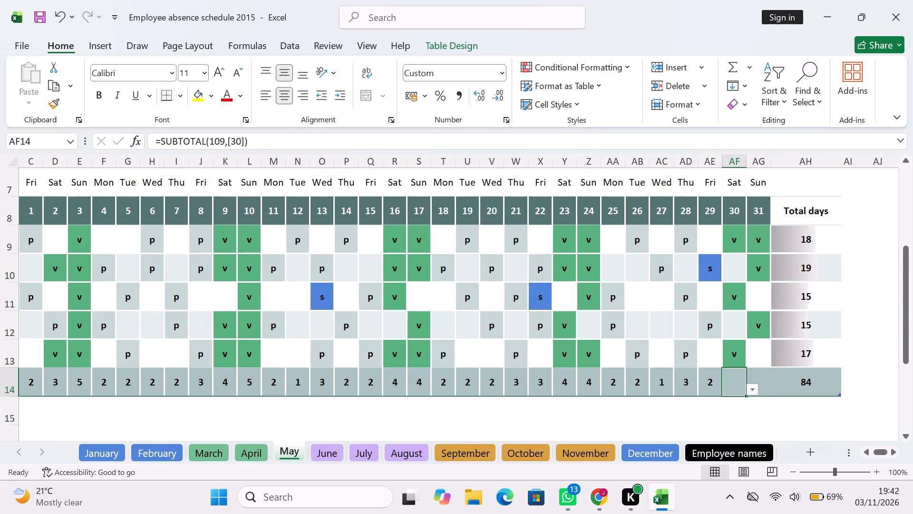
{"action": "left_click", "coordinate": [750, 389]}
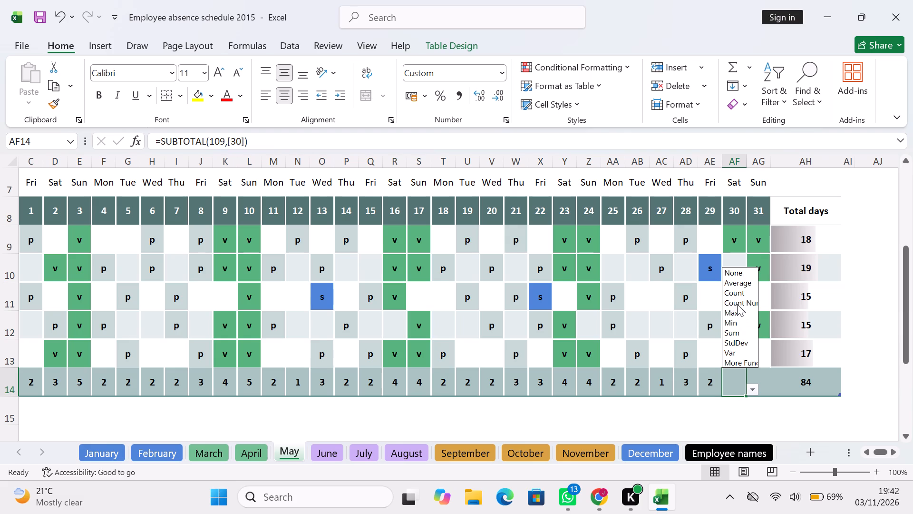
{"action": "left_click", "coordinate": [743, 296]}
Set the total row's calculation for 31 May to Count.
{"action": "left_click", "coordinate": [768, 379]}
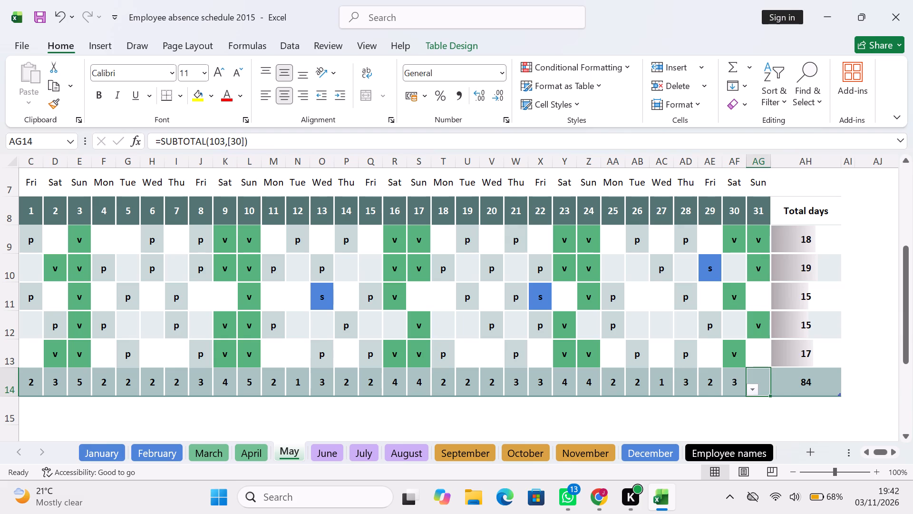
{"action": "left_click", "coordinate": [774, 389]}
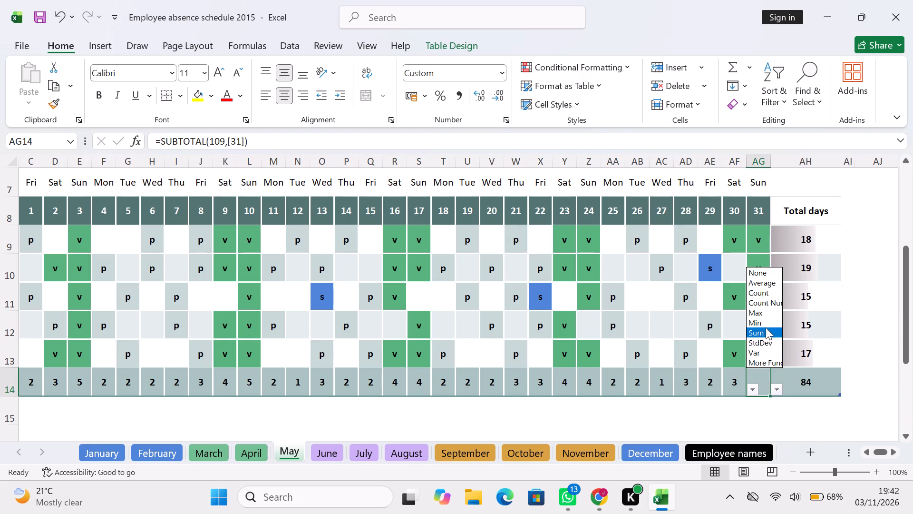
{"action": "left_click", "coordinate": [774, 294]}
Apply Quick Analysis data bars to all the employees' Total days values, including the cell in the total row.
{"action": "key", "text": "Right"}
{"action": "key", "text": "Right"}
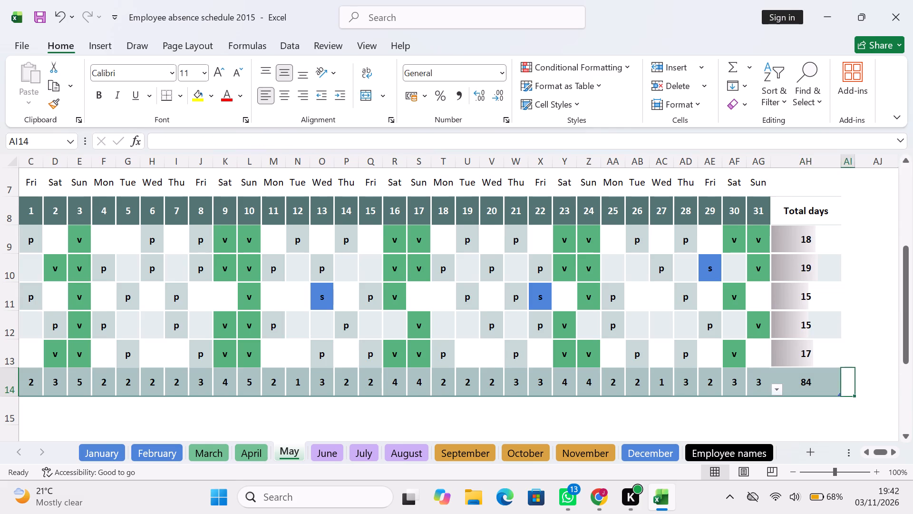
{"action": "key", "text": "Right"}
{"action": "key", "text": "Right"}
{"action": "key", "text": "Left"}
{"action": "key", "text": "Left"}
{"action": "key", "text": "Left"}
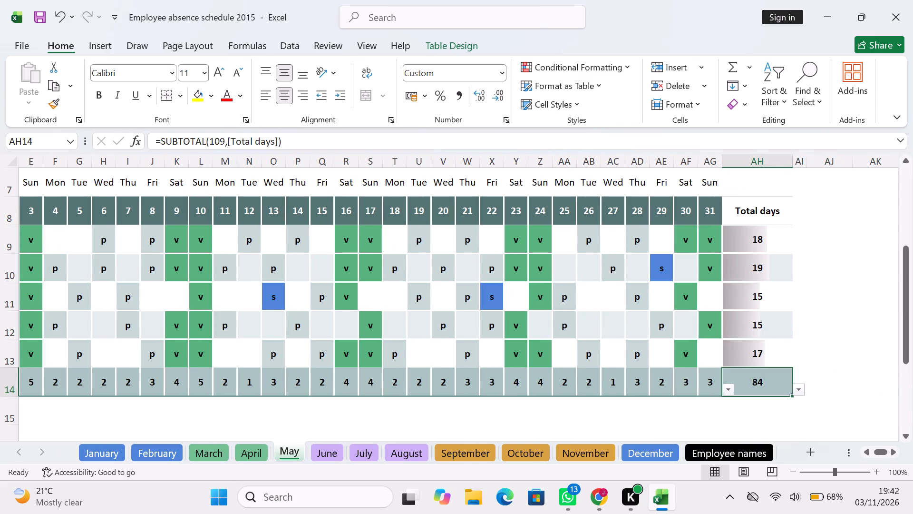
{"action": "left_click_drag", "start_coordinate": [771, 385], "coordinate": [758, 246]}
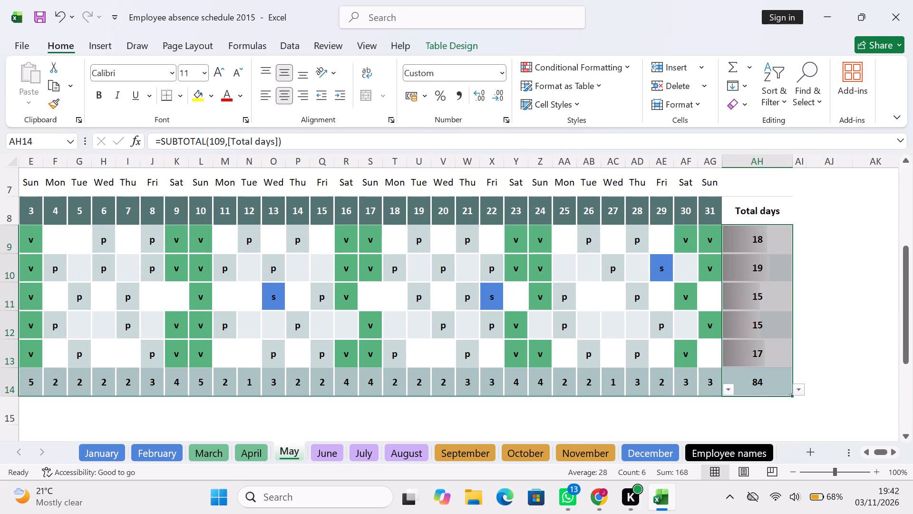
{"action": "right_click", "coordinate": [758, 246]}
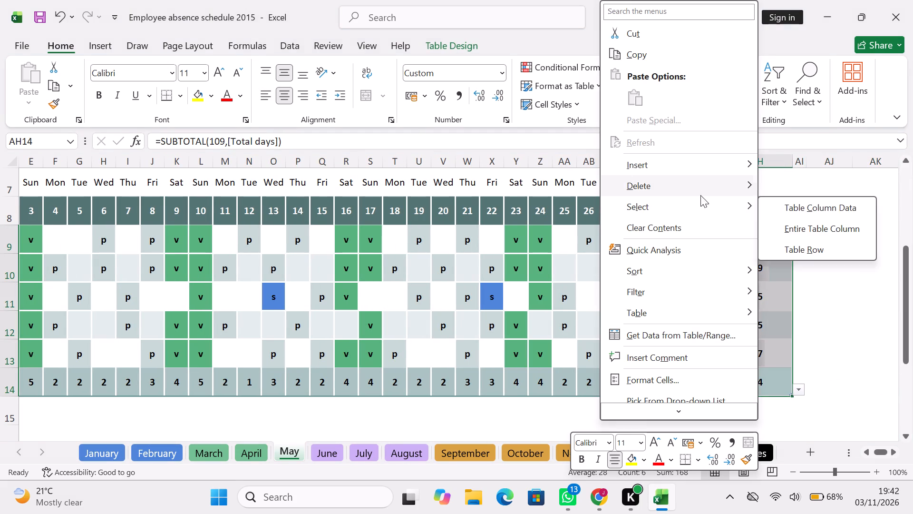
{"action": "left_click", "coordinate": [682, 247]}
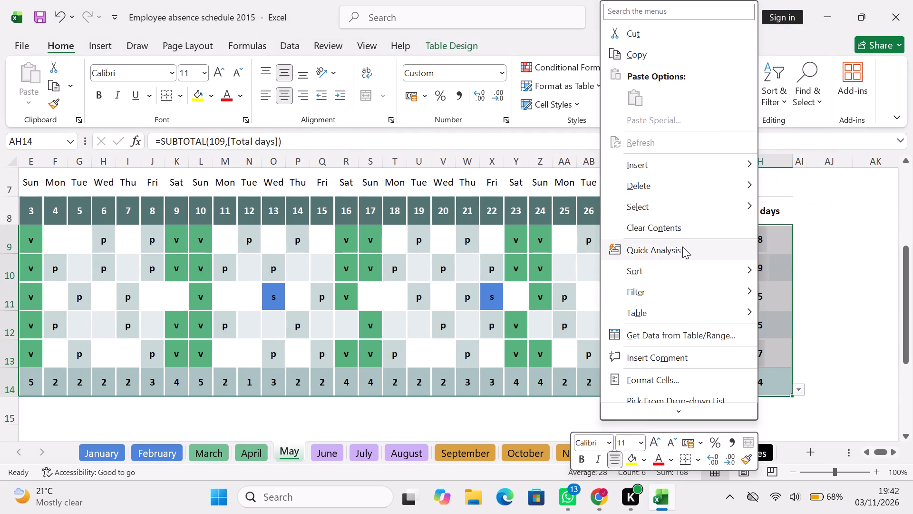
{"action": "left_click", "coordinate": [621, 316]}
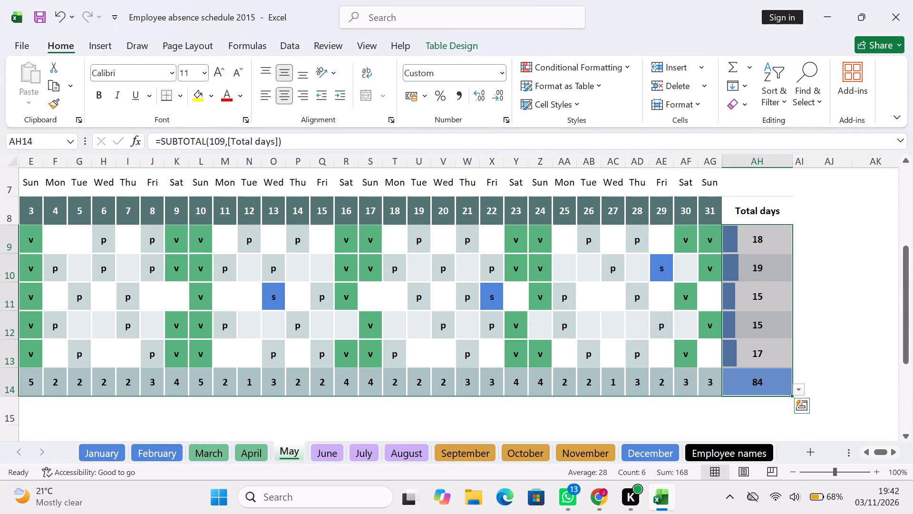
{"action": "key", "text": "Right"}
{"action": "key", "text": "Left"}
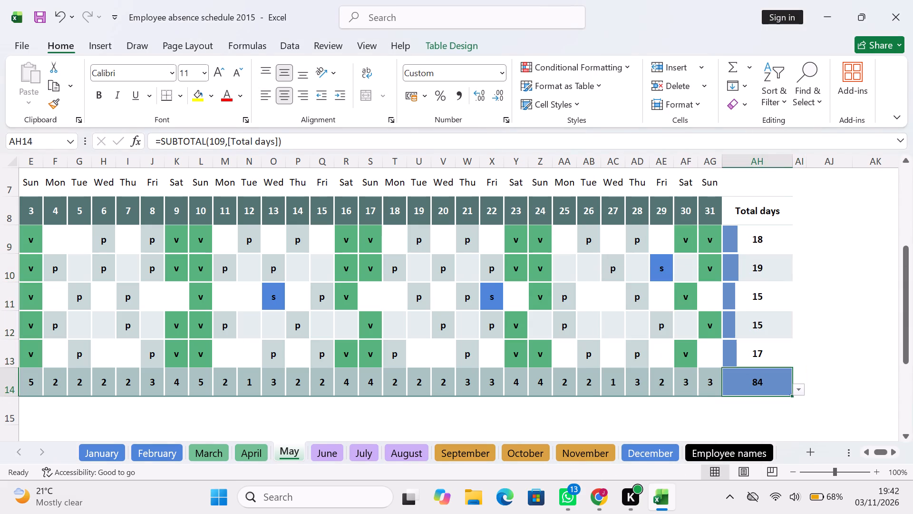
Review the employees' absence codes backwards from 31 May to 19 May.
{"action": "key", "text": "Left"}
{"action": "key", "text": "Left"}
{"action": "key", "text": "Left"}
{"action": "key", "text": "Right"}
{"action": "key", "text": "Right"}
{"action": "key", "text": "Up"}
{"action": "key", "text": "Up"}
{"action": "key", "text": "Up"}
{"action": "key", "text": "Up"}
{"action": "key", "text": "Left"}
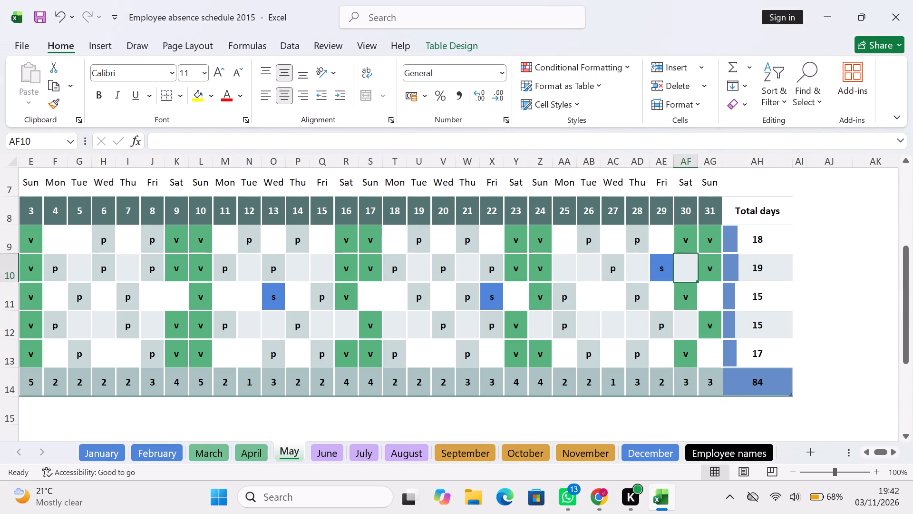
{"action": "key", "text": "Left"}
{"action": "key", "text": "Left"}
{"action": "key", "text": "Left"}
{"action": "key", "text": "Left"}
{"action": "key", "text": "Left"}
{"action": "key", "text": "Left"}
{"action": "key", "text": "Down"}
{"action": "key", "text": "Left"}
{"action": "key", "text": "Left"}
{"action": "key", "text": "Left"}
{"action": "key", "text": "Left"}
{"action": "key", "text": "Left"}
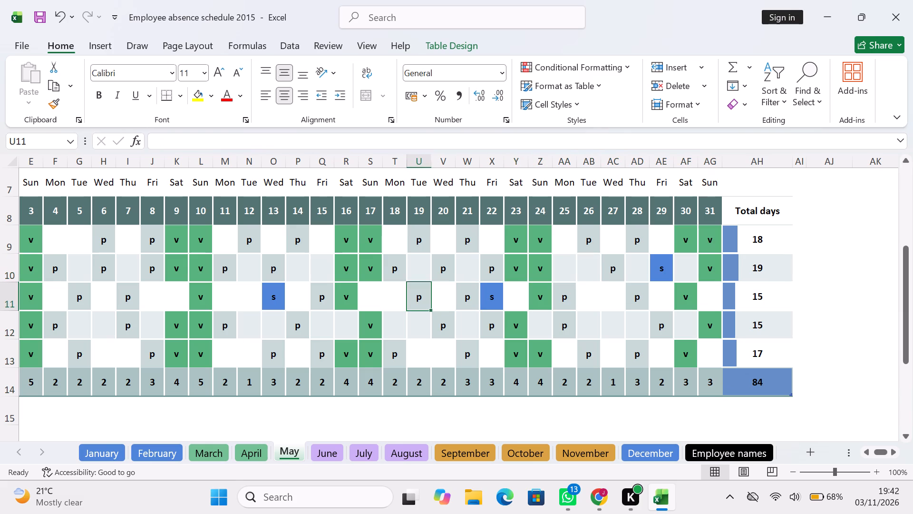
Review the employees' absence codes backwards from 18 May to the first of the month and the employee names.
{"action": "key", "text": "Up"}
{"action": "key", "text": "Up"}
{"action": "key", "text": "Left"}
{"action": "key", "text": "Left"}
{"action": "key", "text": "Left"}
{"action": "key", "text": "Left"}
{"action": "key", "text": "Left"}
{"action": "key", "text": "Left"}
{"action": "key", "text": "Down"}
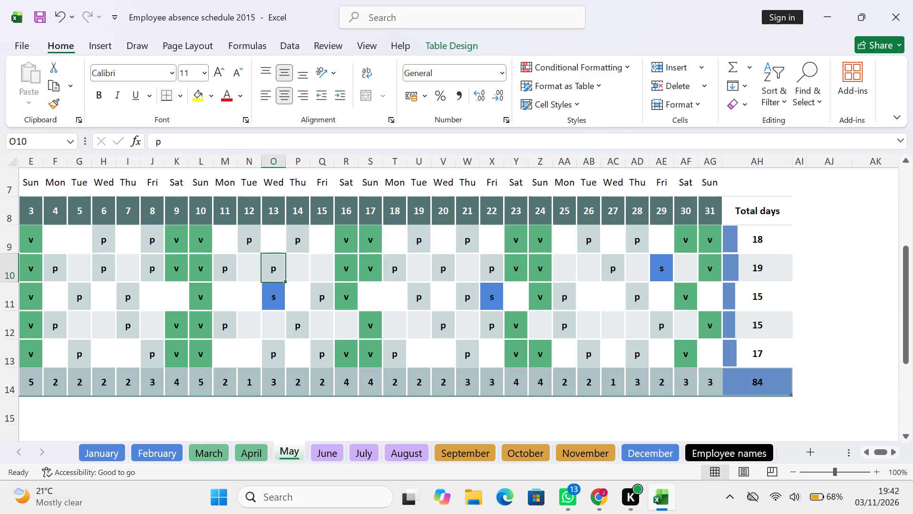
{"action": "key", "text": "Left"}
{"action": "key", "text": "Left"}
{"action": "key", "text": "Left"}
{"action": "key", "text": "Left"}
{"action": "key", "text": "Left"}
{"action": "key", "text": "Left"}
{"action": "key", "text": "Left"}
{"action": "key", "text": "Left"}
{"action": "key", "text": "Left"}
{"action": "key", "text": "Left"}
{"action": "key", "text": "Left"}
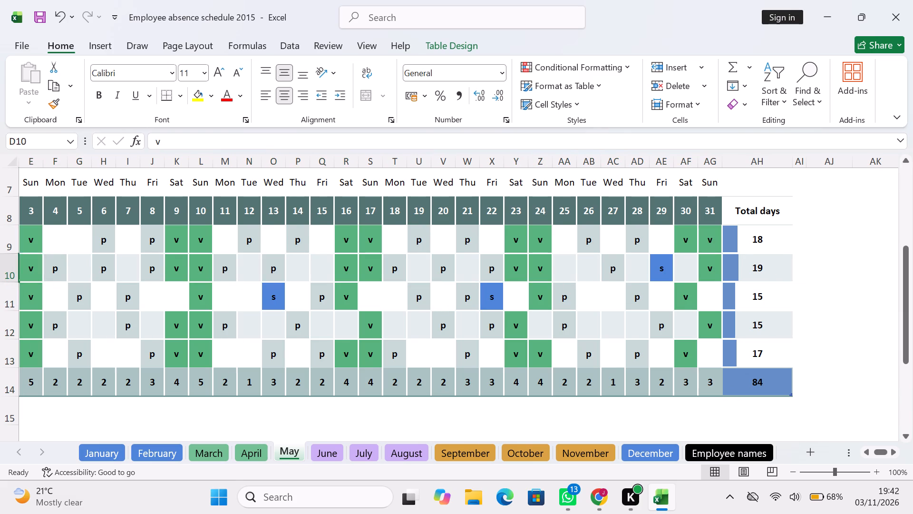
{"action": "key", "text": "Left"}
{"action": "key", "text": "Left"}
{"action": "key", "text": "Left"}
{"action": "key", "text": "Left"}
{"action": "key", "text": "Left"}
Review the absence codes and date headings from 1 to 10 May.
{"action": "key", "text": "Right"}
{"action": "key", "text": "Right"}
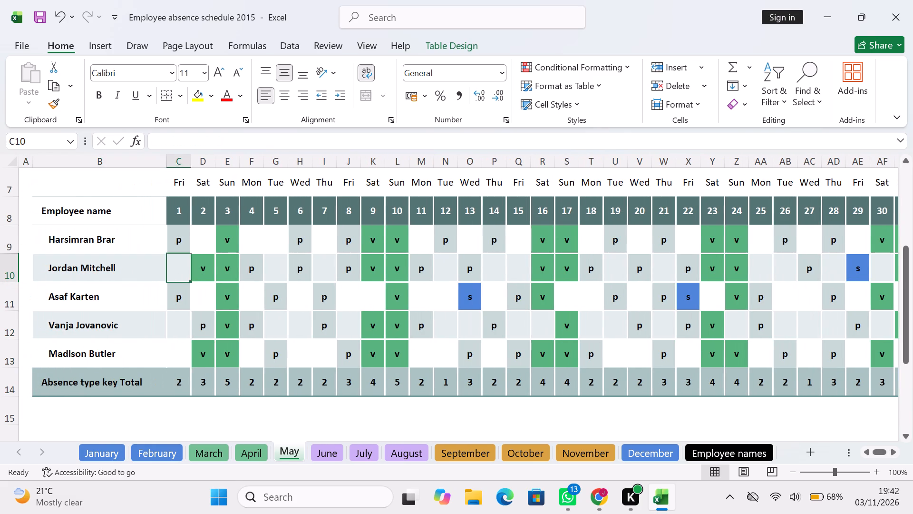
{"action": "key", "text": "Right"}
{"action": "key", "text": "Right"}
{"action": "key", "text": "Down"}
{"action": "key", "text": "Up"}
{"action": "key", "text": "Up"}
{"action": "key", "text": "Up"}
{"action": "key", "text": "Right"}
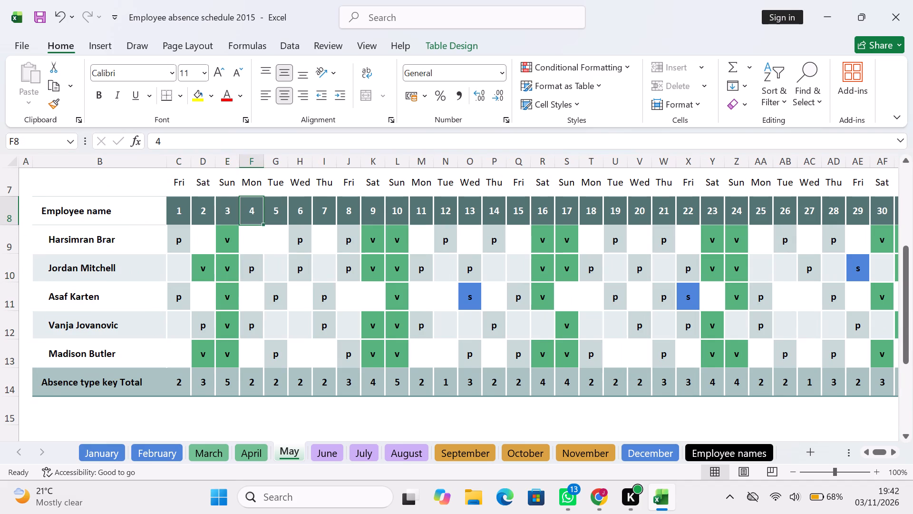
{"action": "key", "text": "Right"}
{"action": "key", "text": "Right"}
{"action": "key", "text": "Right"}
{"action": "key", "text": "Right"}
{"action": "key", "text": "Right"}
{"action": "key", "text": "Right"}
Check the employees' absence codes for 10 May against that day's total and look over the area below the table.
{"action": "key", "text": "Down"}
{"action": "key", "text": "Down"}
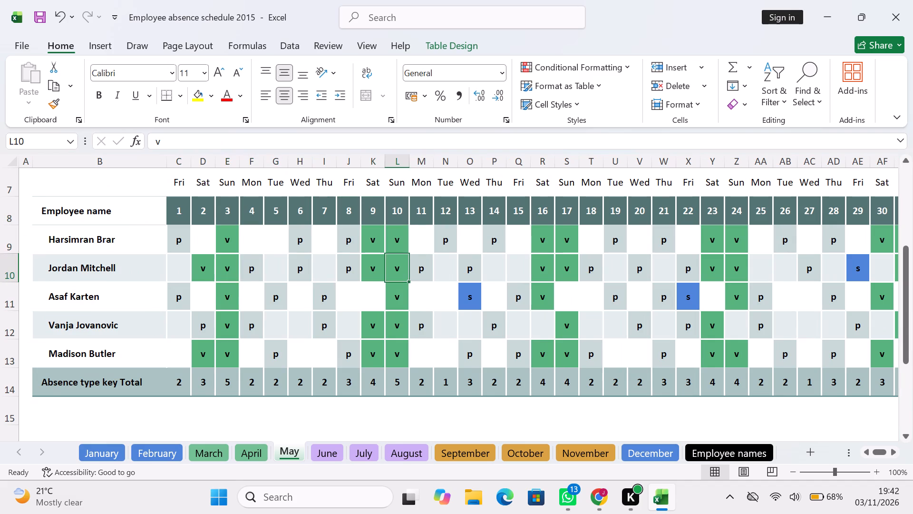
{"action": "key", "text": "Up"}
{"action": "key", "text": "Down"}
{"action": "key", "text": "Up"}
{"action": "key", "text": "Up"}
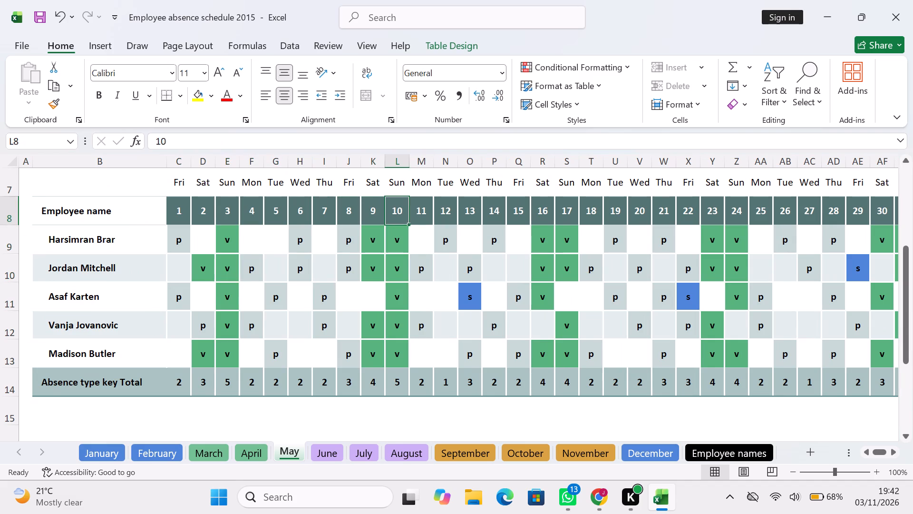
{"action": "key", "text": "Down"}
{"action": "key", "text": "Down"}
{"action": "key", "text": "Down"}
{"action": "key", "text": "Down"}
{"action": "key", "text": "Down"}
{"action": "key", "text": "Down"}
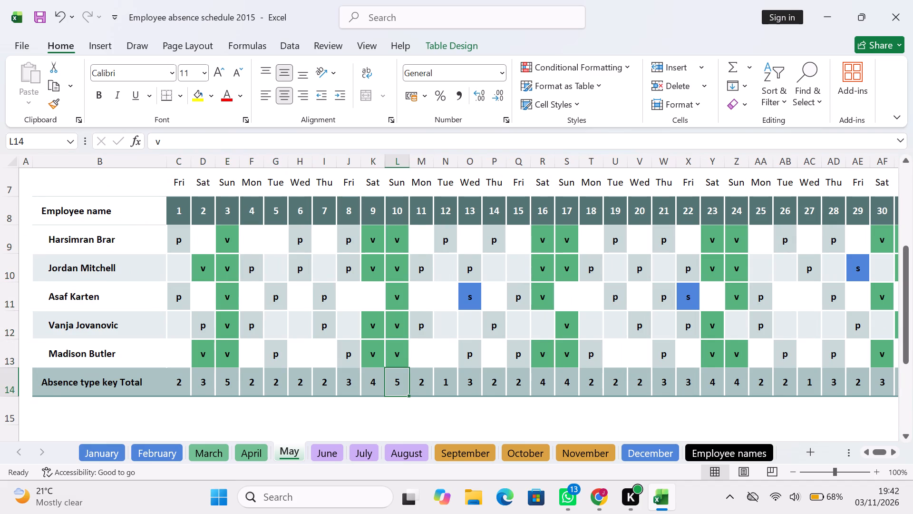
{"action": "key", "text": "Down"}
{"action": "key", "text": "Down"}
{"action": "key", "text": "Down"}
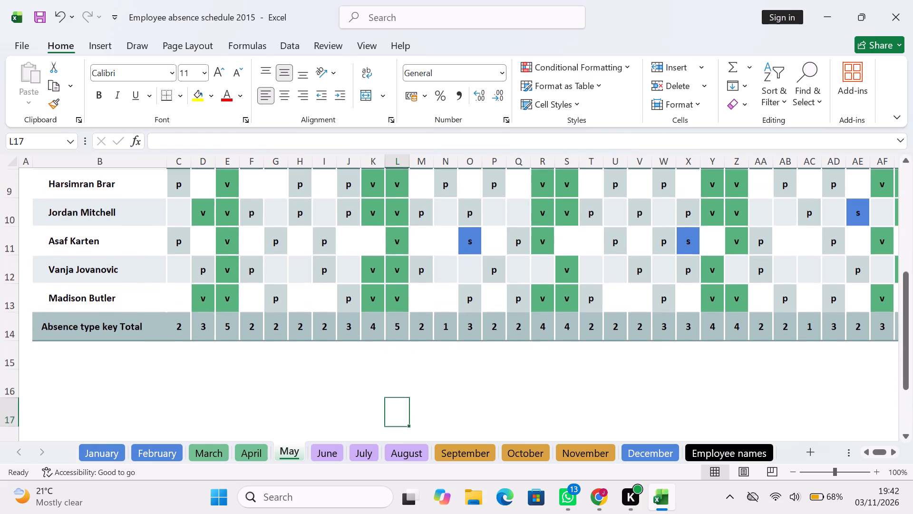
Look over the May table from the area below the totals up to the Dates of absence heading and the employee names.
{"action": "key", "text": "Down"}
{"action": "key", "text": "Up"}
{"action": "key", "text": "Up"}
{"action": "key", "text": "Up"}
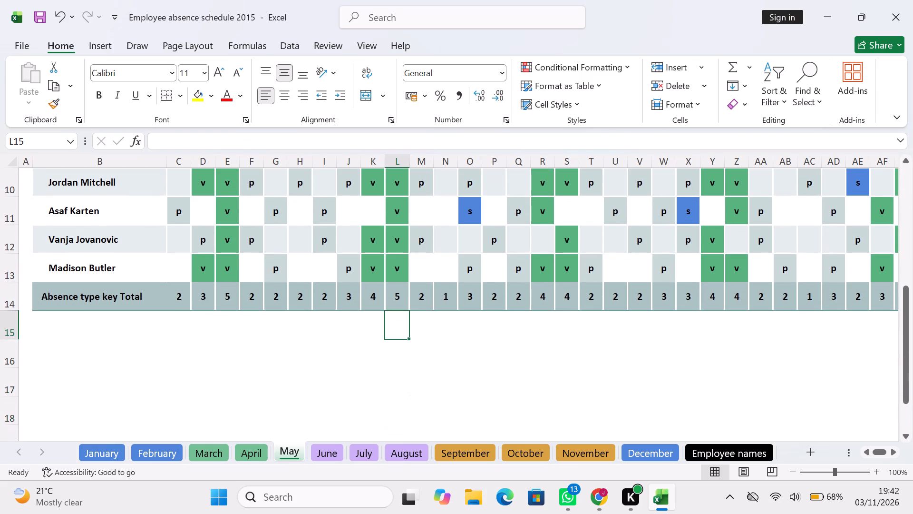
{"action": "key", "text": "Up"}
{"action": "key", "text": "Down"}
{"action": "key", "text": "Down"}
{"action": "key", "text": "Left"}
{"action": "key", "text": "Up"}
{"action": "key", "text": "Up"}
{"action": "key", "text": "Up"}
{"action": "key", "text": "Up"}
{"action": "key", "text": "Up"}
{"action": "key", "text": "Up"}
{"action": "key", "text": "Up"}
{"action": "key", "text": "Up"}
{"action": "key", "text": "Up"}
{"action": "key", "text": "Up"}
{"action": "key", "text": "Up"}
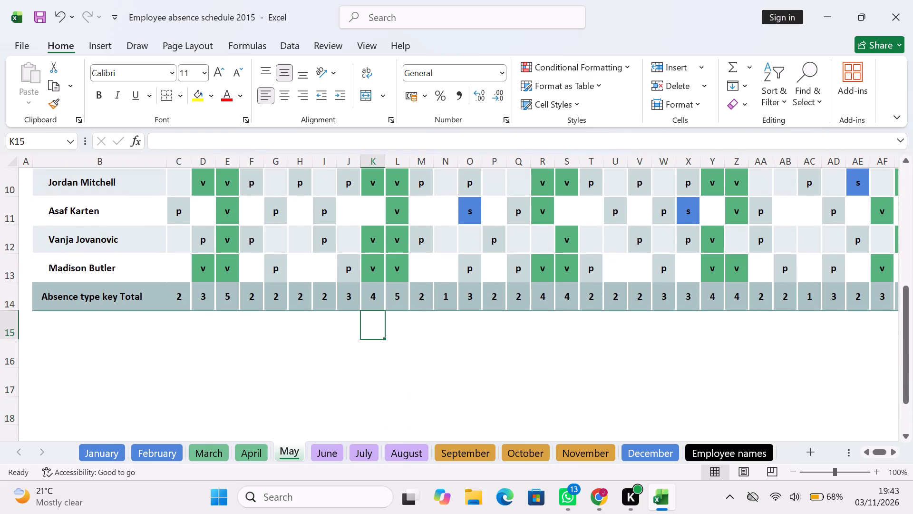
{"action": "key", "text": "Left"}
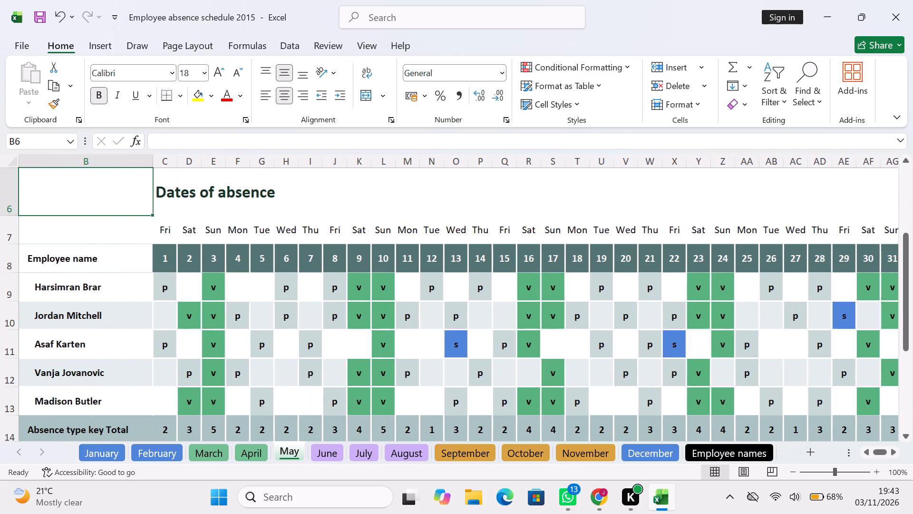
{"action": "key", "text": "Right"}
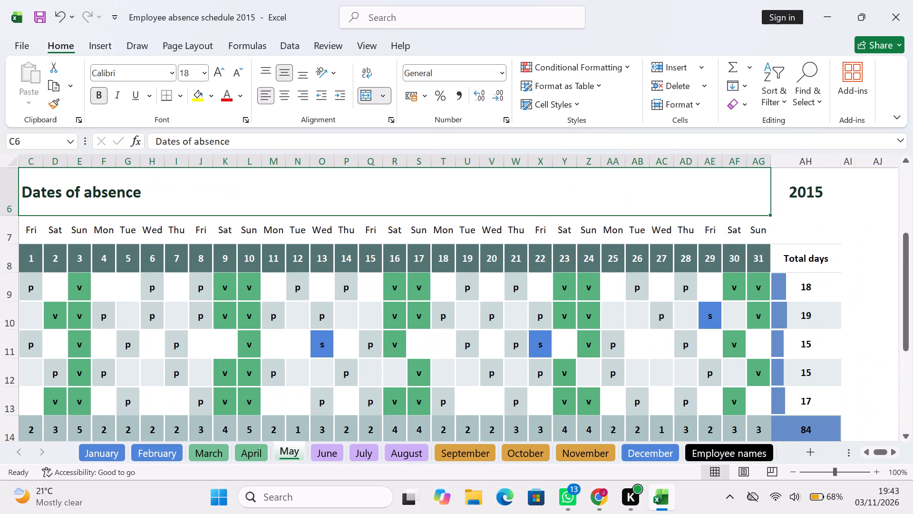
{"action": "key", "text": "Left"}
{"action": "key", "text": "Left"}
{"action": "key", "text": "Down"}
{"action": "key", "text": "Down"}
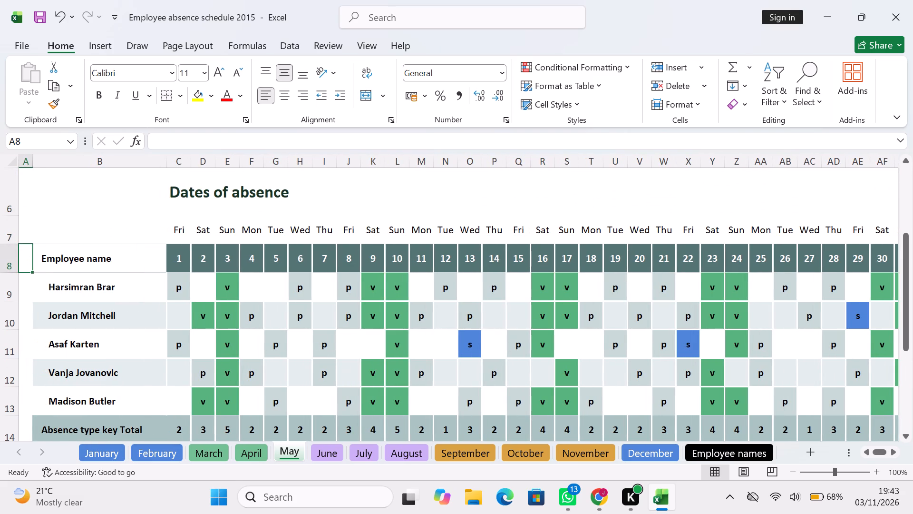
{"action": "key", "text": "Down"}
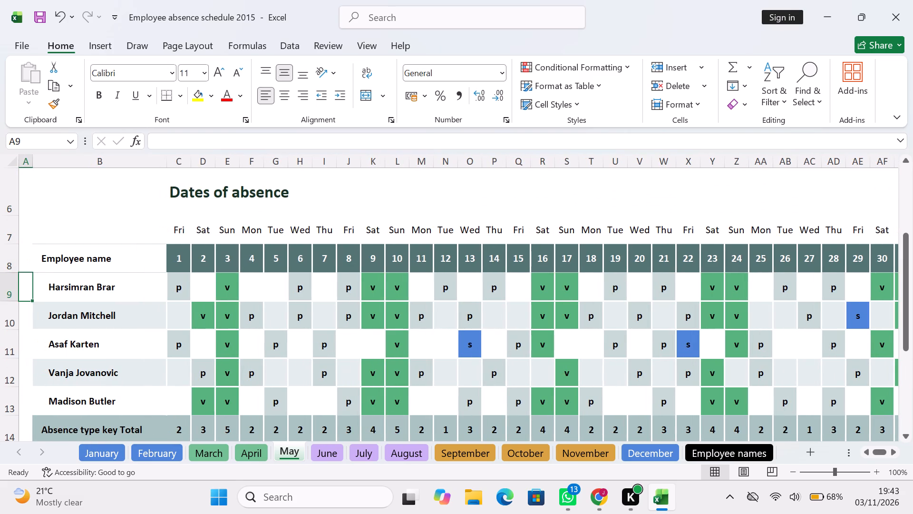
{"action": "key", "text": "Down"}
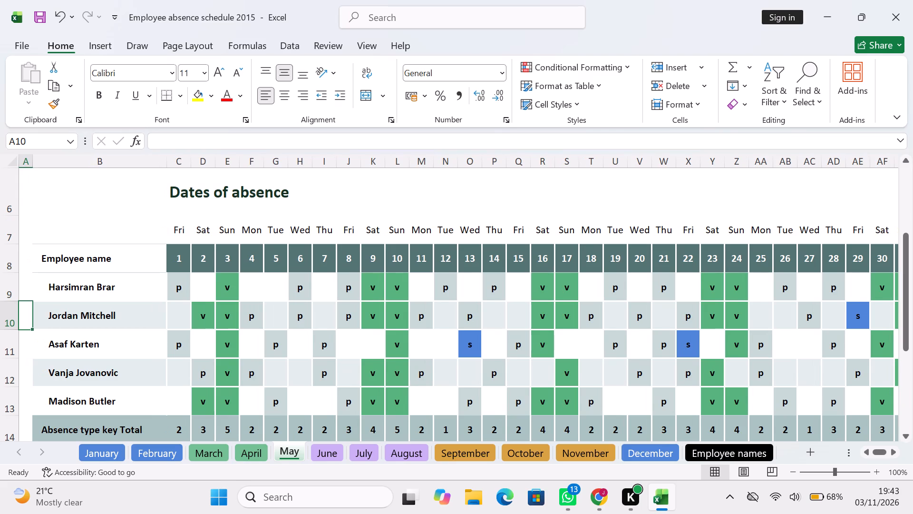
Review the second employee's absence codes from 1 to 12 May.
{"action": "key", "text": "Right"}
{"action": "key", "text": "Right"}
{"action": "key", "text": "Right"}
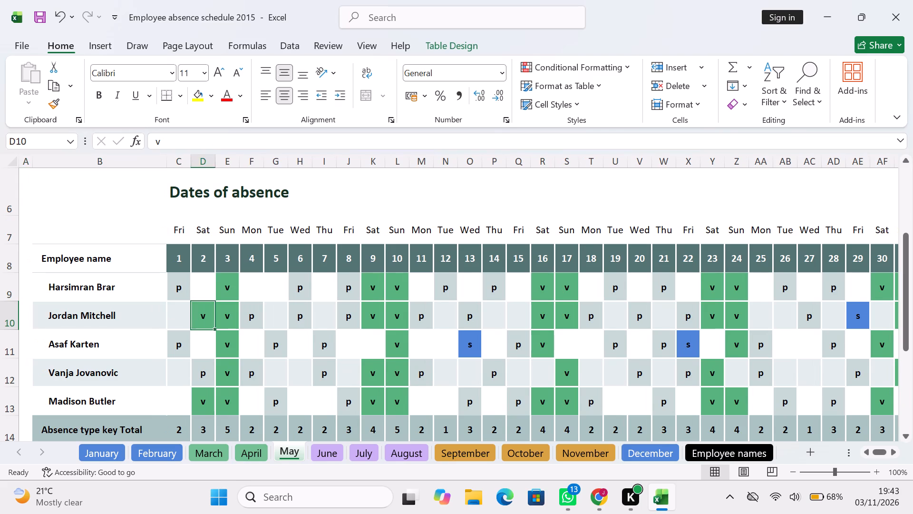
{"action": "key", "text": "Right"}
{"action": "key", "text": "Right"}
{"action": "key", "text": "Right"}
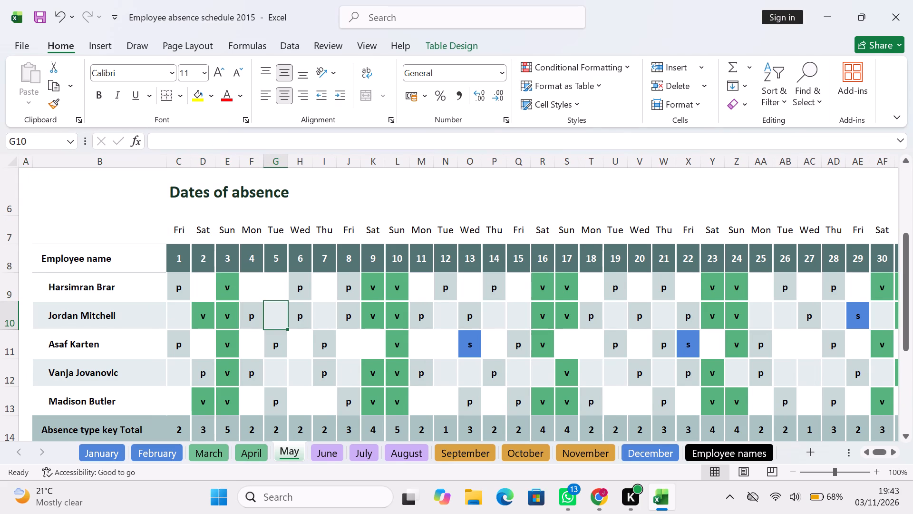
{"action": "key", "text": "Left"}
{"action": "key", "text": "Left"}
{"action": "key", "text": "Left"}
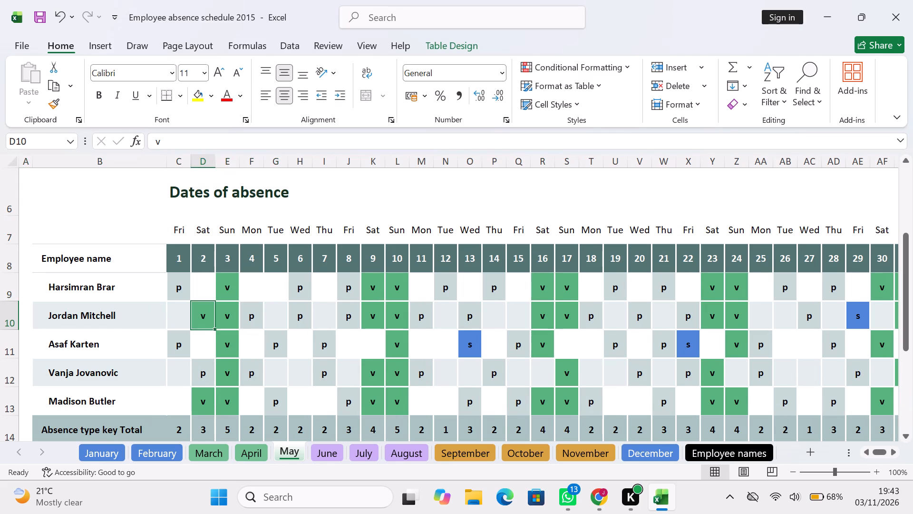
{"action": "key", "text": "Right"}
{"action": "key", "text": "Right"}
{"action": "key", "text": "Right"}
{"action": "key", "text": "Right"}
{"action": "key", "text": "Right"}
{"action": "key", "text": "Right"}
{"action": "key", "text": "Right"}
{"action": "key", "text": "Right"}
{"action": "key", "text": "Right"}
{"action": "key", "text": "Right"}
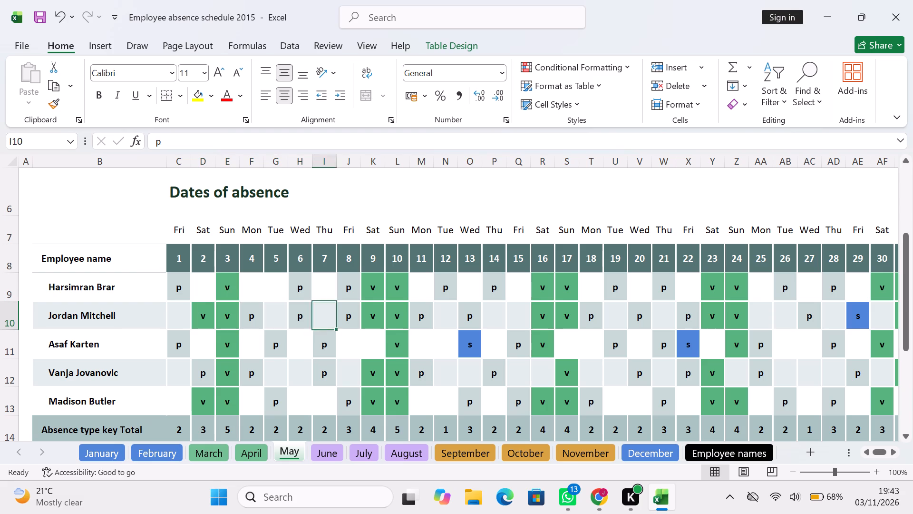
Compare the employees' absence codes for 11 and 12 May.
{"action": "key", "text": "Down"}
{"action": "key", "text": "Down"}
{"action": "key", "text": "Down"}
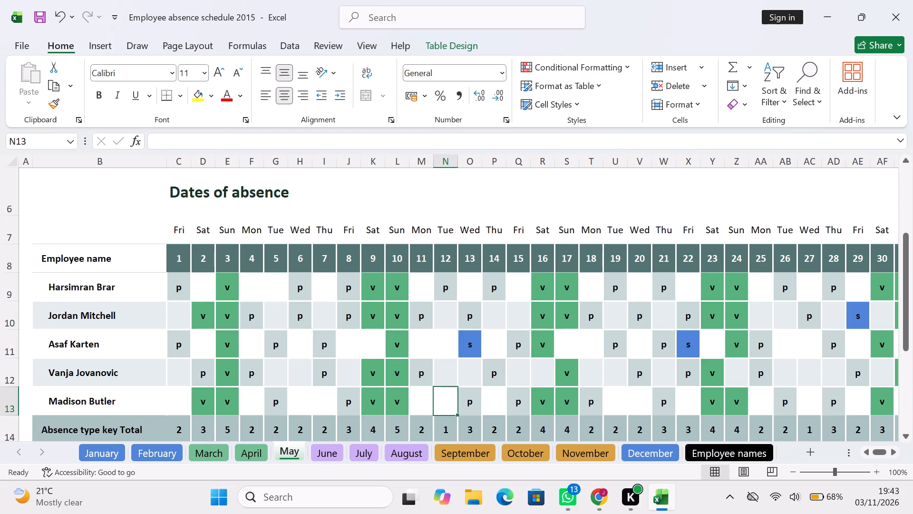
{"action": "key", "text": "Up"}
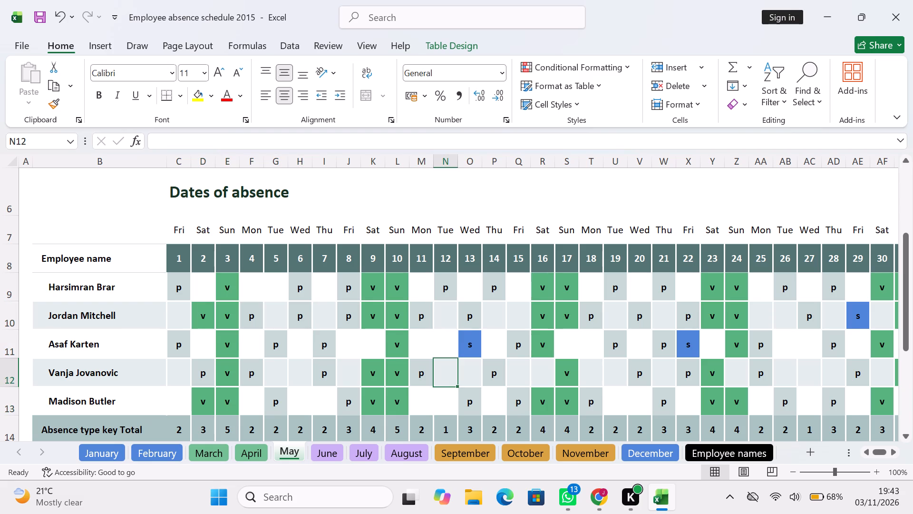
{"action": "key", "text": "Up"}
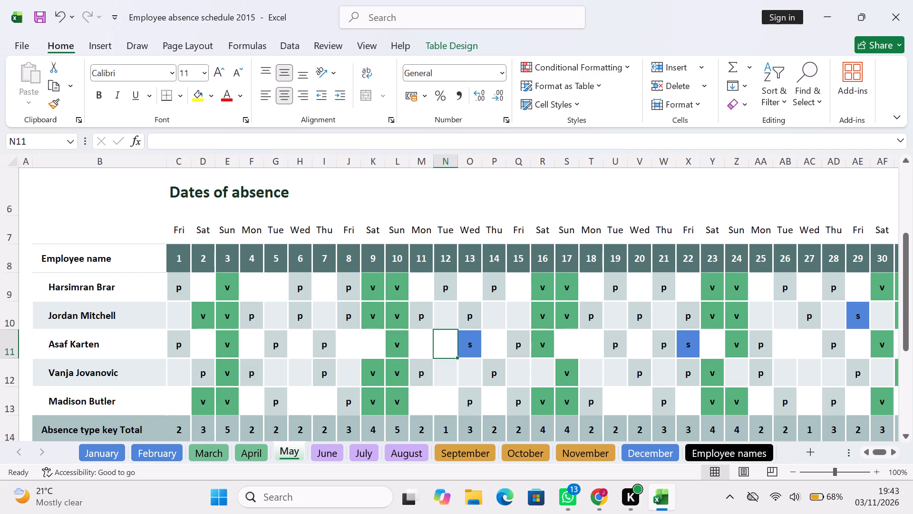
{"action": "key", "text": "Down"}
{"action": "key", "text": "Down"}
{"action": "key", "text": "Left"}
{"action": "key", "text": "Left"}
{"action": "key", "text": "Left"}
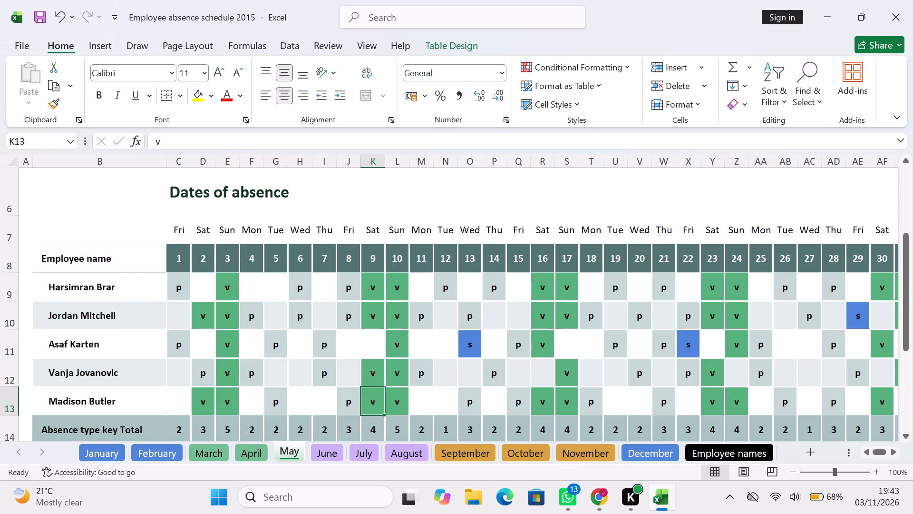
{"action": "key", "text": "Right"}
{"action": "key", "text": "Right"}
{"action": "key", "text": "Up"}
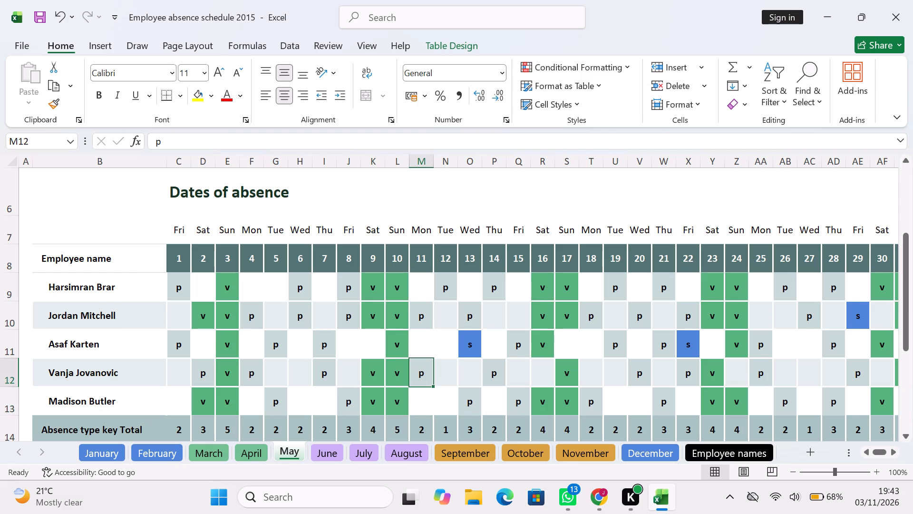
{"action": "key", "text": "Up"}
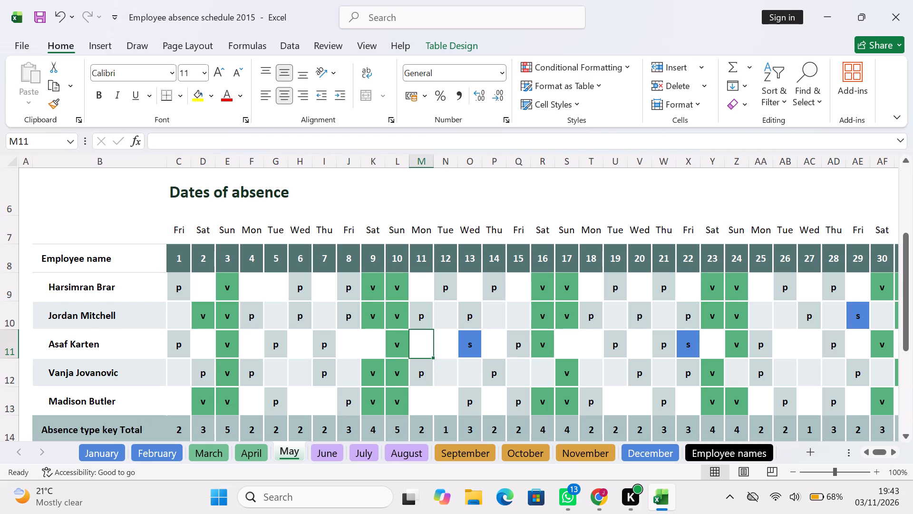
{"action": "key", "text": "Up"}
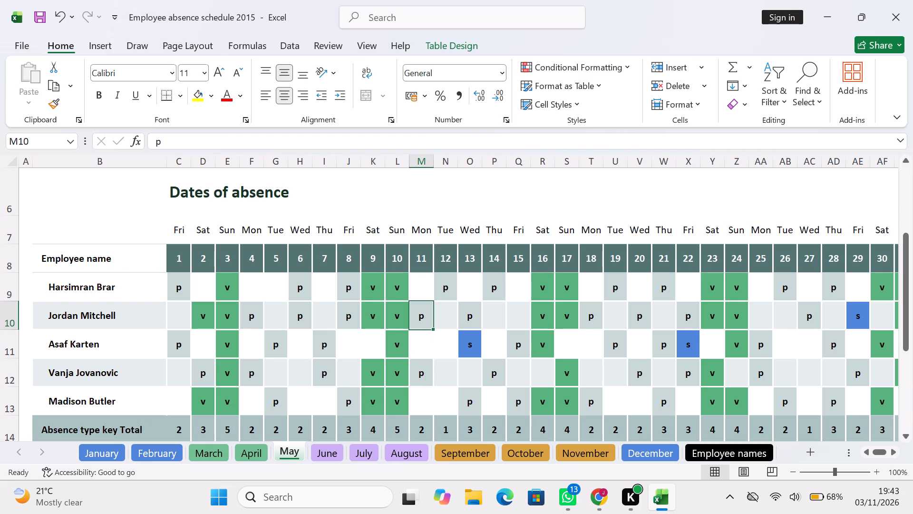
Review the employees' absence codes for 8 to 10 May and the daily total for 9 May.
{"action": "key", "text": "Left"}
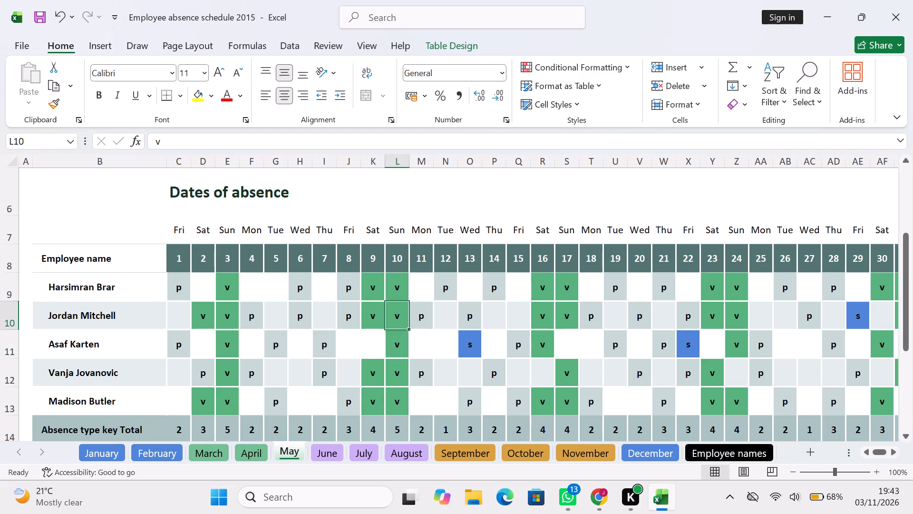
{"action": "key", "text": "Down"}
{"action": "key", "text": "Down"}
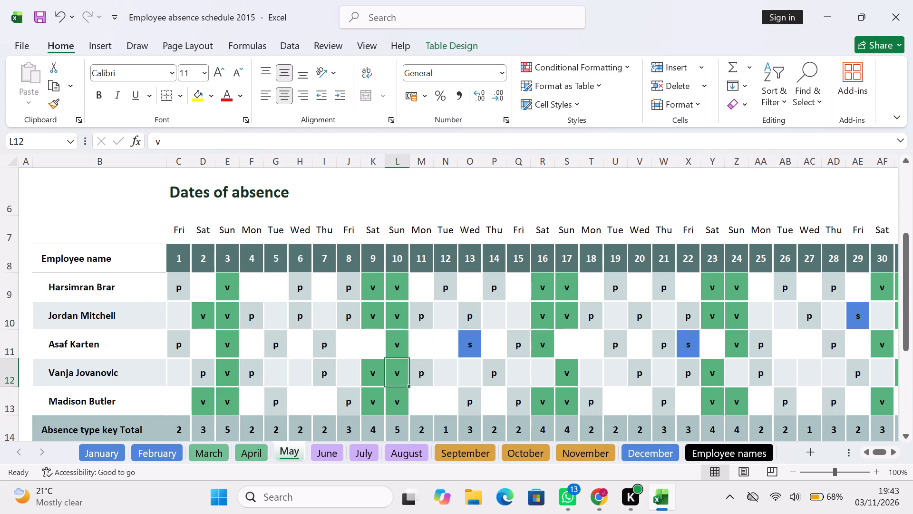
{"action": "key", "text": "Up"}
{"action": "key", "text": "Down"}
{"action": "key", "text": "Left"}
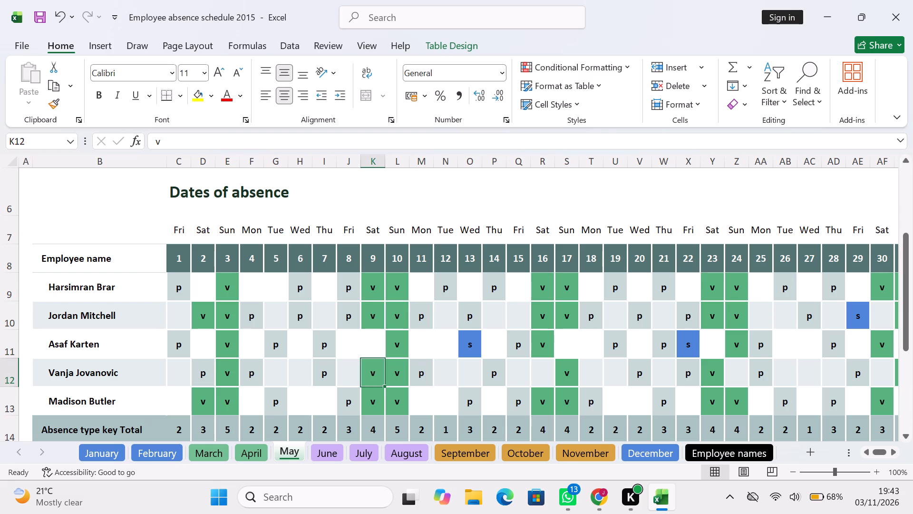
{"action": "key", "text": "Left"}
{"action": "key", "text": "Up"}
{"action": "key", "text": "Up"}
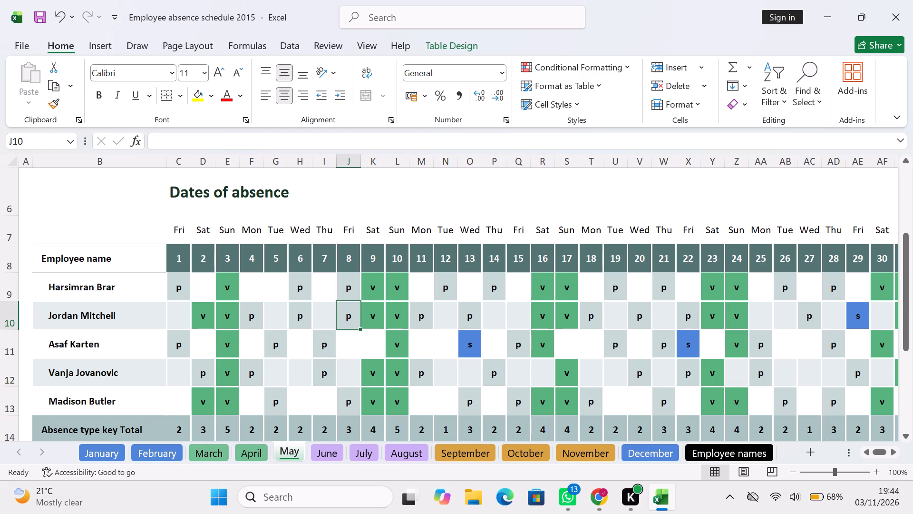
{"action": "key", "text": "Down"}
{"action": "key", "text": "Down"}
{"action": "key", "text": "Down"}
{"action": "key", "text": "Down"}
{"action": "key", "text": "Right"}
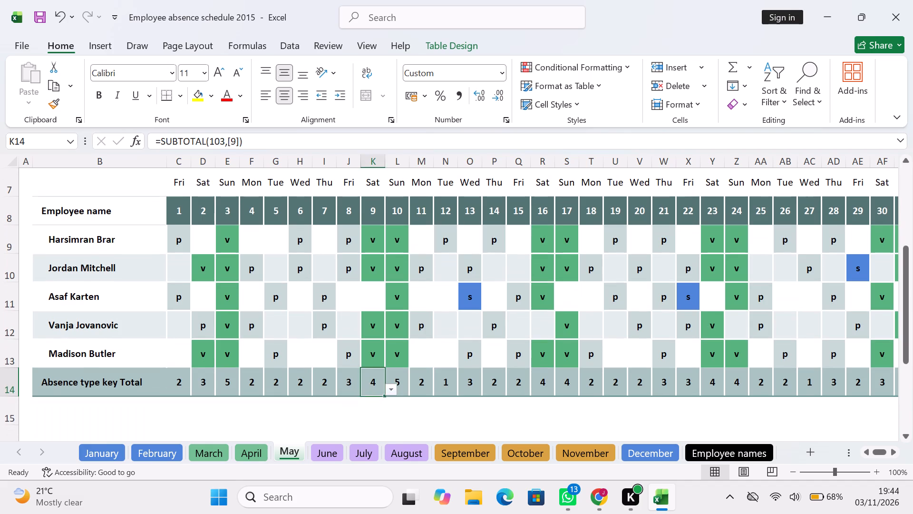
Examine the 10 May column from its total up through the date headings to the absence type key.
{"action": "key", "text": "Right"}
{"action": "key", "text": "Up"}
{"action": "key", "text": "Up"}
{"action": "key", "text": "Up"}
{"action": "key", "text": "Up"}
{"action": "key", "text": "Up"}
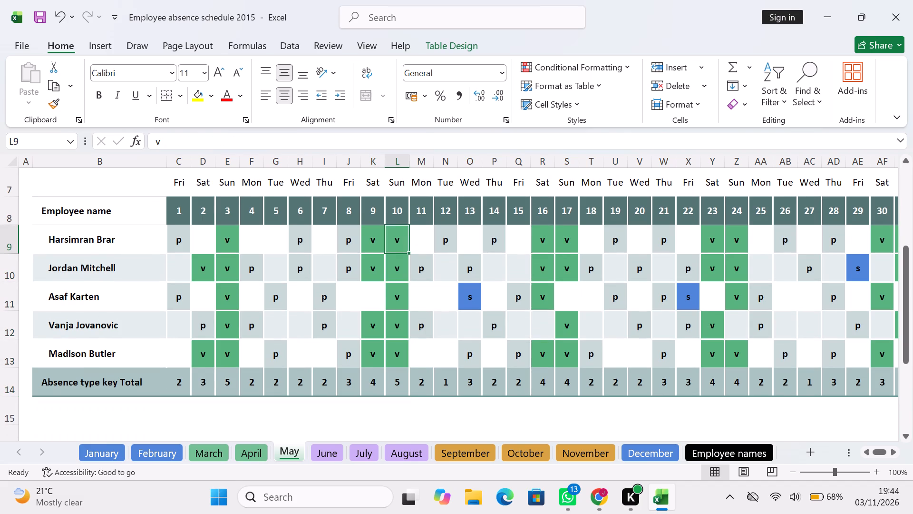
{"action": "key", "text": "Up"}
{"action": "key", "text": "Up"}
{"action": "key", "text": "Up"}
{"action": "key", "text": "Up"}
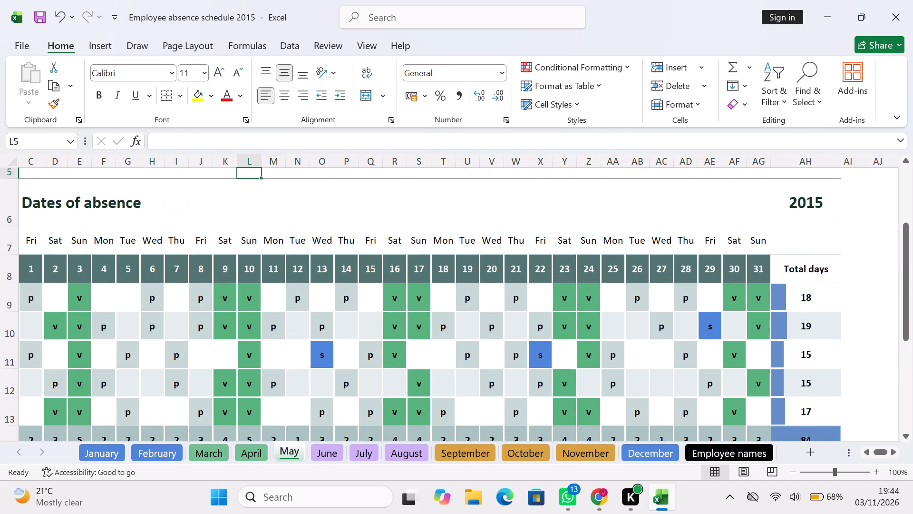
{"action": "key", "text": "Up"}
{"action": "key", "text": "Up"}
{"action": "key", "text": "Up"}
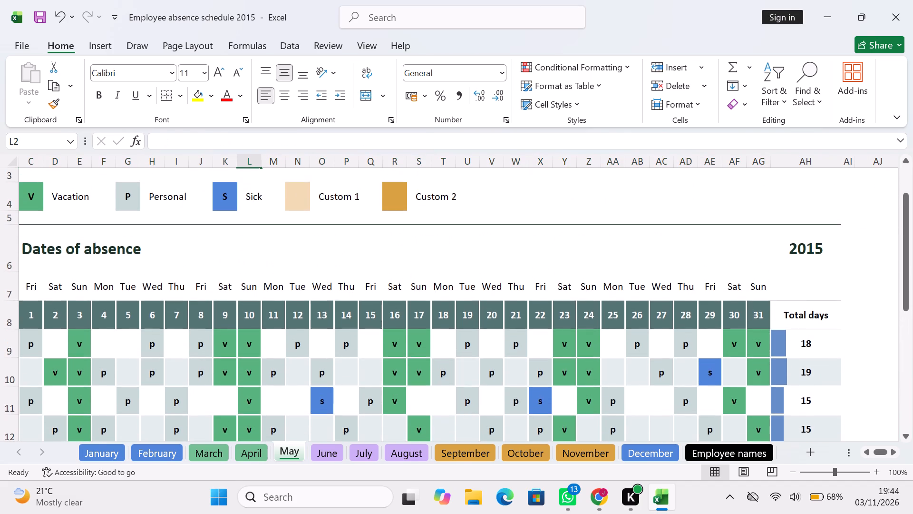
Check the employees' absence codes for 10 May against the absence type key and that day's total.
{"action": "key", "text": "Down"}
{"action": "key", "text": "Down"}
{"action": "key", "text": "Down"}
{"action": "key", "text": "Down"}
{"action": "key", "text": "Down"}
{"action": "key", "text": "Down"}
{"action": "key", "text": "Down"}
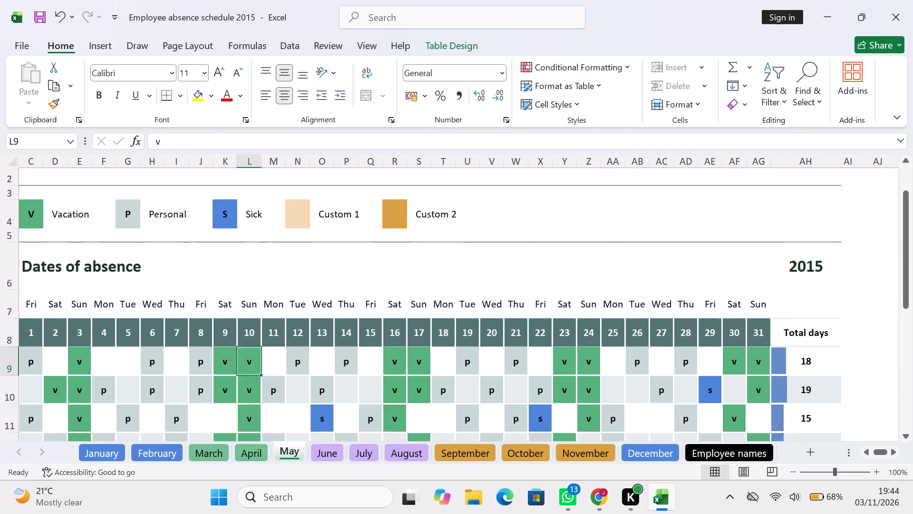
{"action": "key", "text": "Down"}
{"action": "key", "text": "Down"}
{"action": "key", "text": "Down"}
{"action": "key", "text": "Down"}
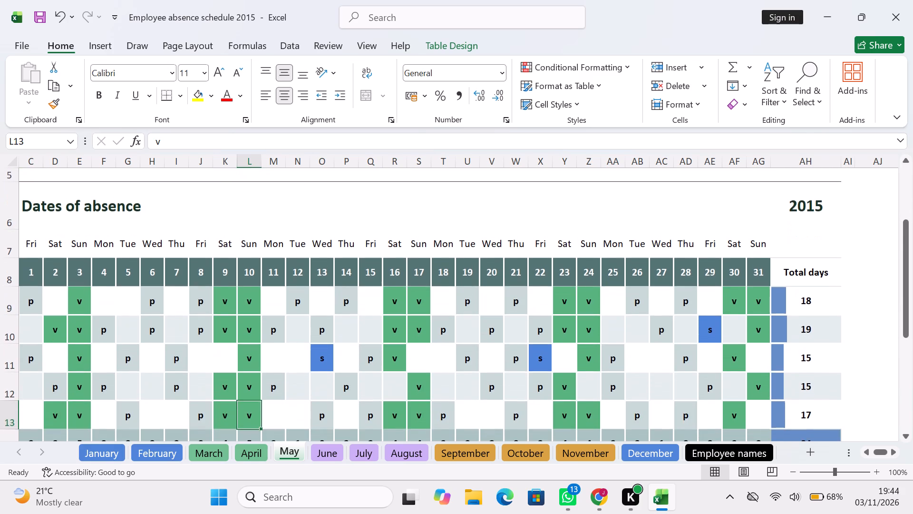
{"action": "key", "text": "Down"}
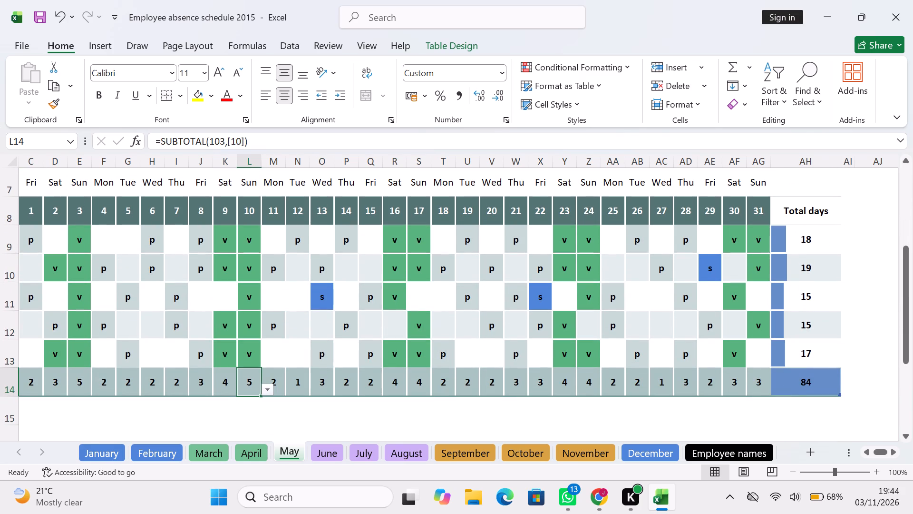
{"action": "key", "text": "Down"}
{"action": "key", "text": "Up"}
{"action": "key", "text": "Up"}
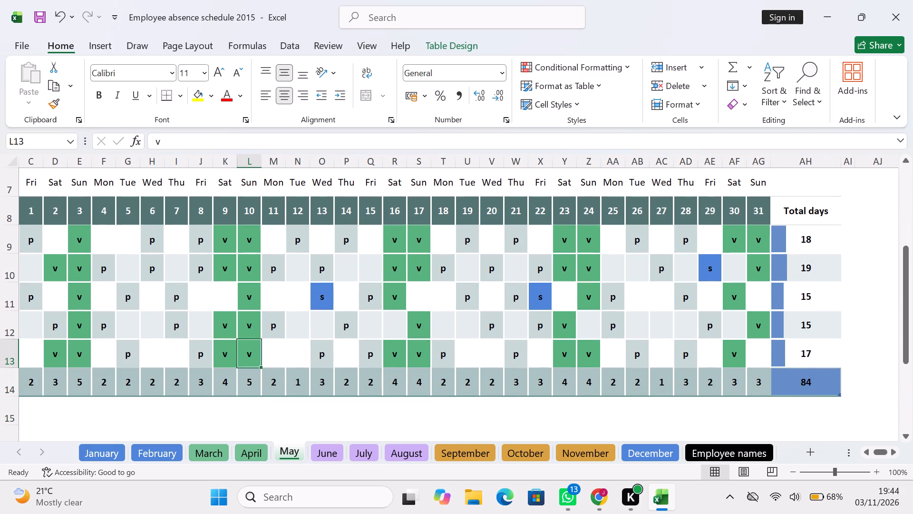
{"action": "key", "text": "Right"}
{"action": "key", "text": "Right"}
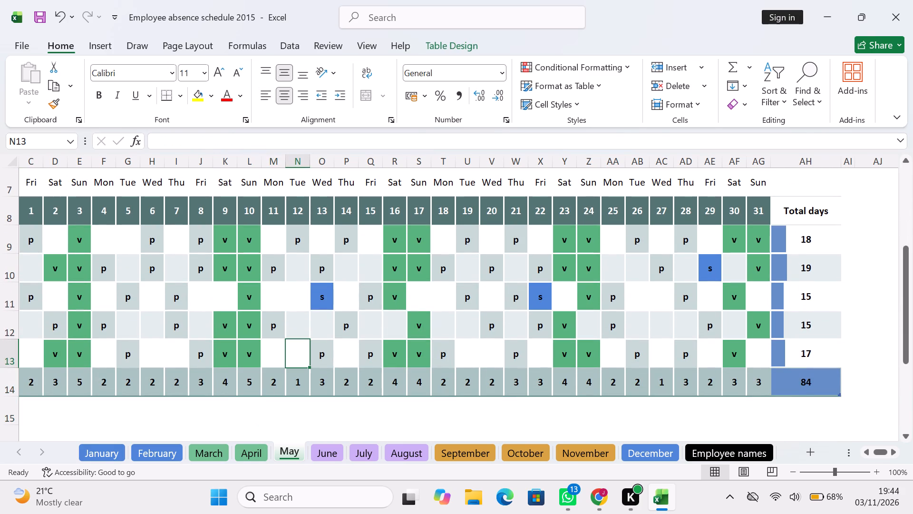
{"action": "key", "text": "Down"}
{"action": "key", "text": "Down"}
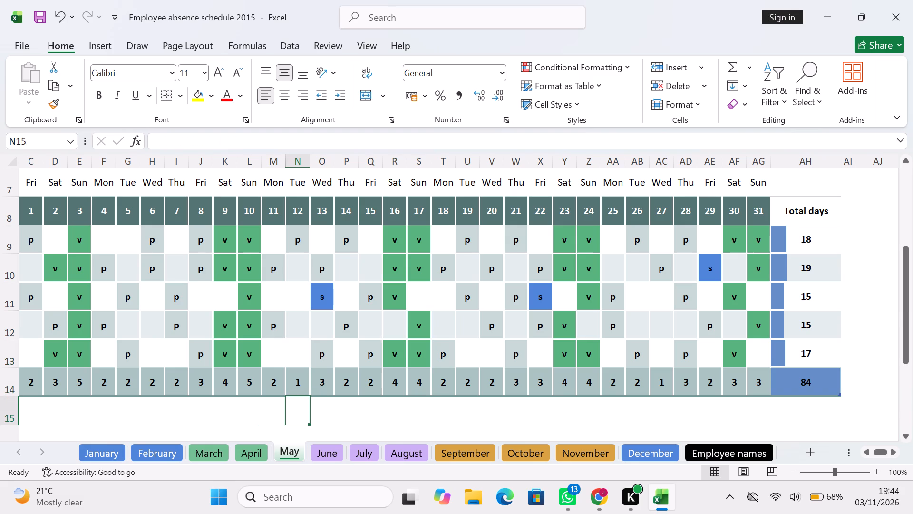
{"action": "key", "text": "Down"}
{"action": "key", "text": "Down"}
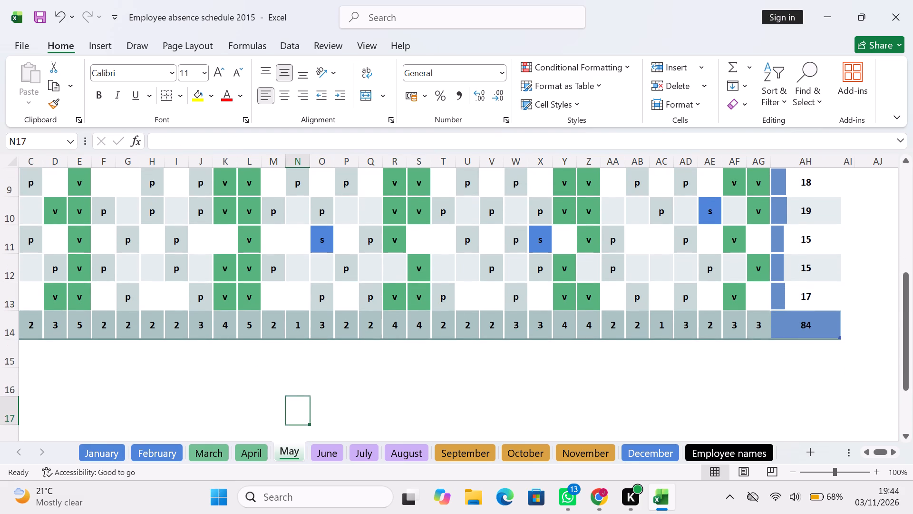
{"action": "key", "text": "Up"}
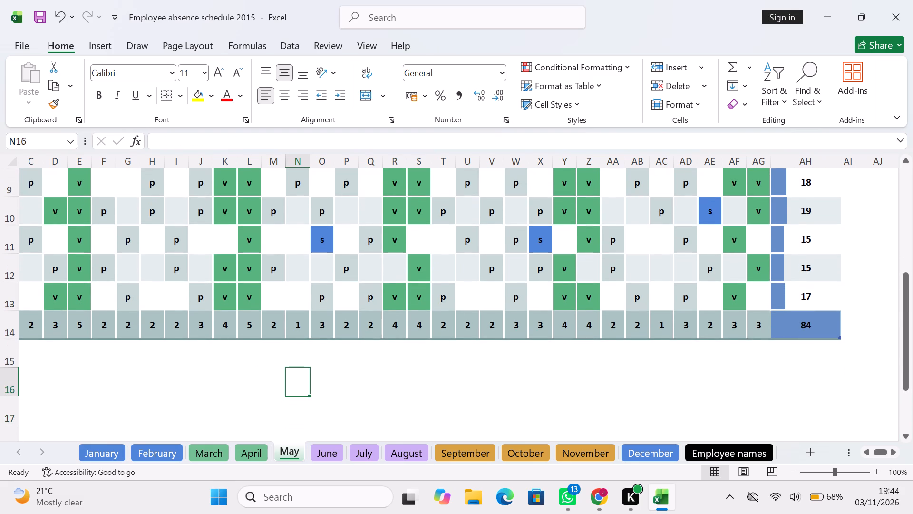
Check the employees' absence codes for 11 May against the neighbouring 12 May entries.
{"action": "key", "text": "Up"}
{"action": "key", "text": "Up"}
{"action": "key", "text": "Up"}
{"action": "key", "text": "Up"}
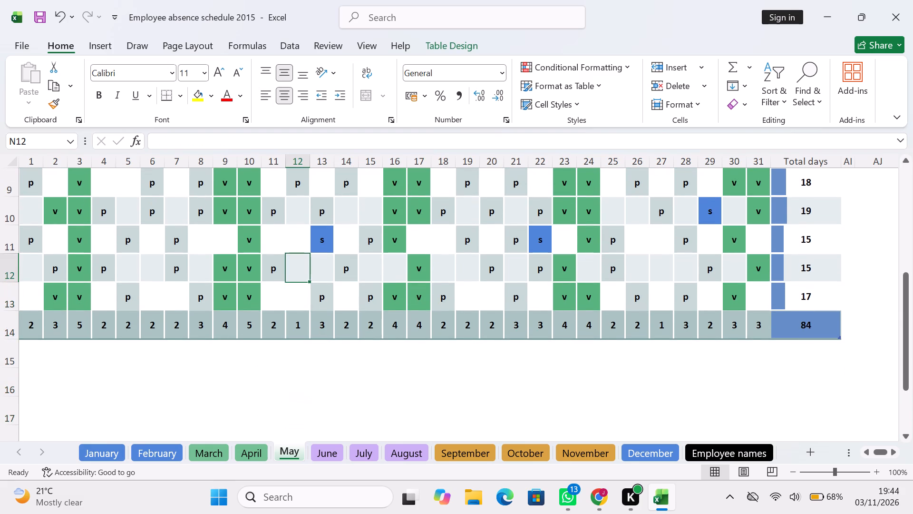
{"action": "key", "text": "Left"}
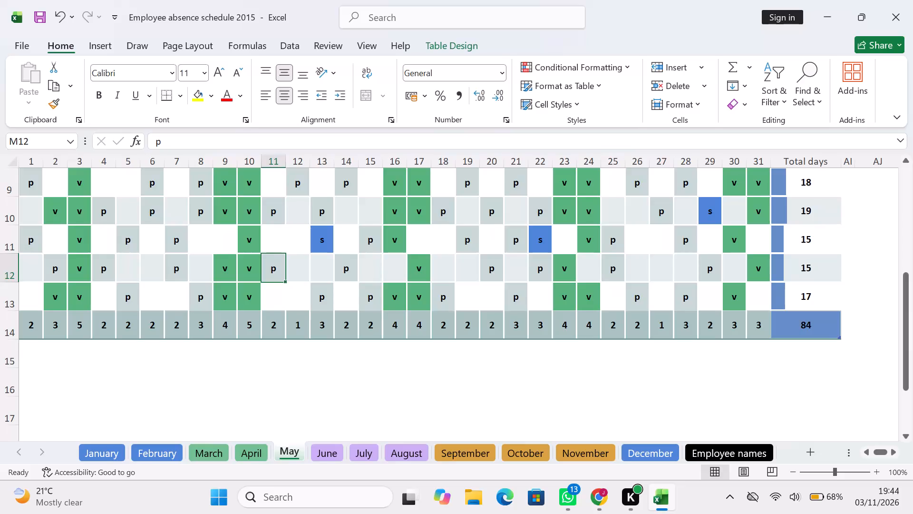
{"action": "key", "text": "Up"}
{"action": "key", "text": "Up"}
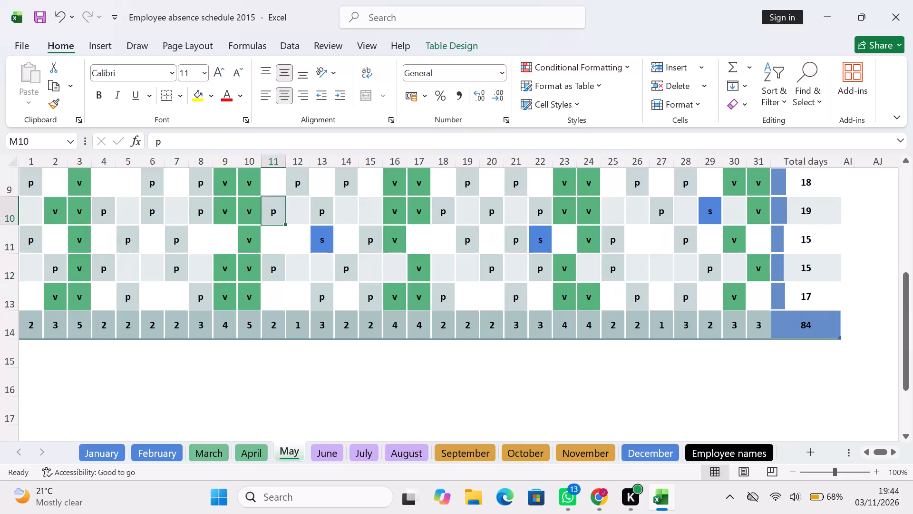
{"action": "key", "text": "Down"}
{"action": "key", "text": "Up"}
{"action": "key", "text": "Down"}
{"action": "key", "text": "Down"}
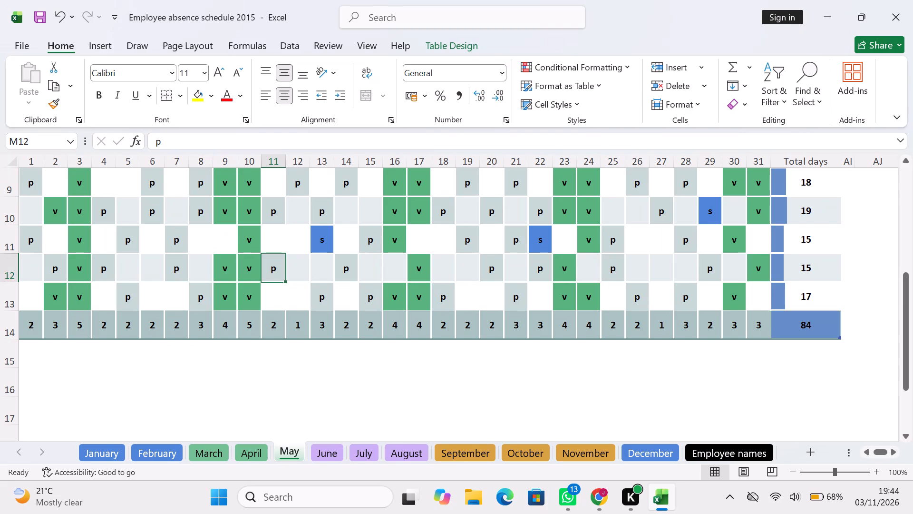
Review the last-listed employee's absence codes from 11 May back to 1 May.
{"action": "key", "text": "Down"}
{"action": "key", "text": "Left"}
{"action": "key", "text": "Left"}
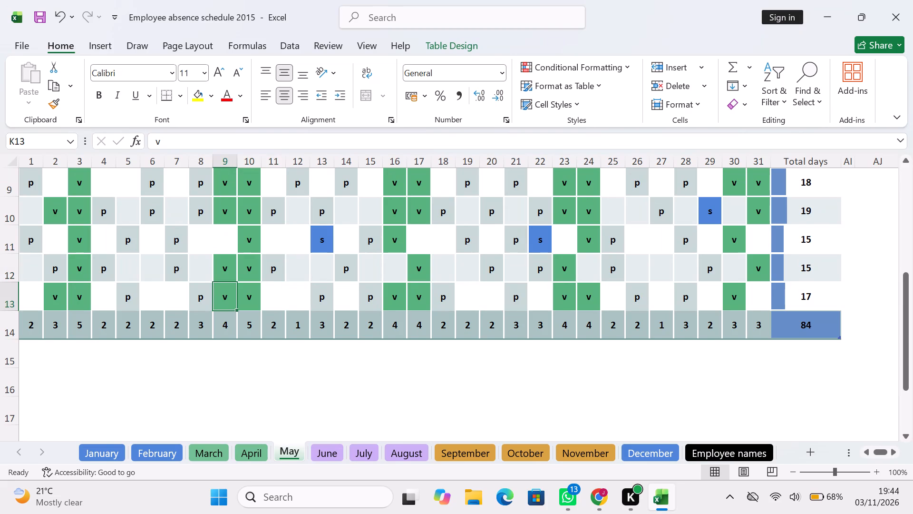
{"action": "key", "text": "Left"}
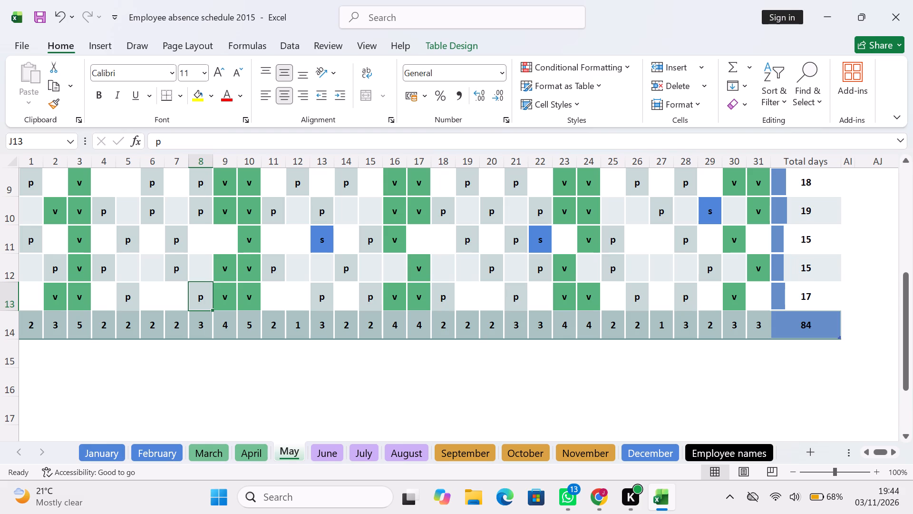
{"action": "key", "text": "Left"}
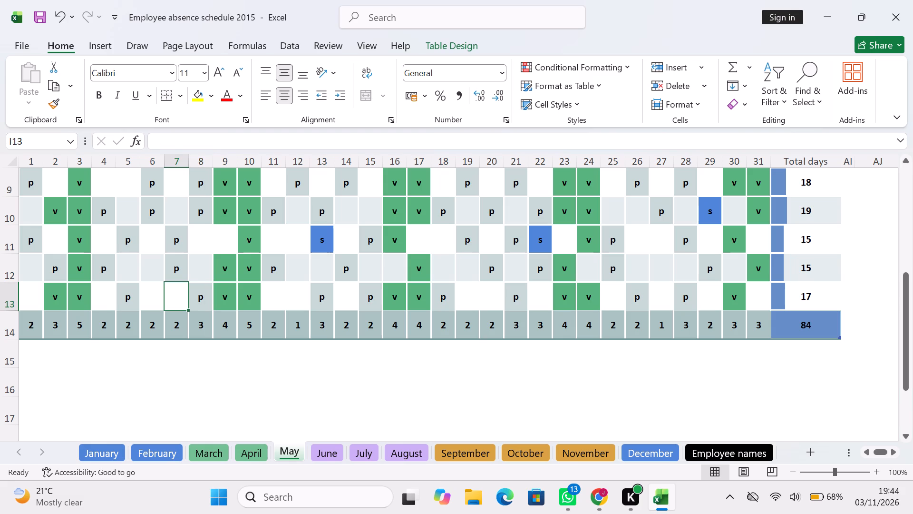
{"action": "key", "text": "Left"}
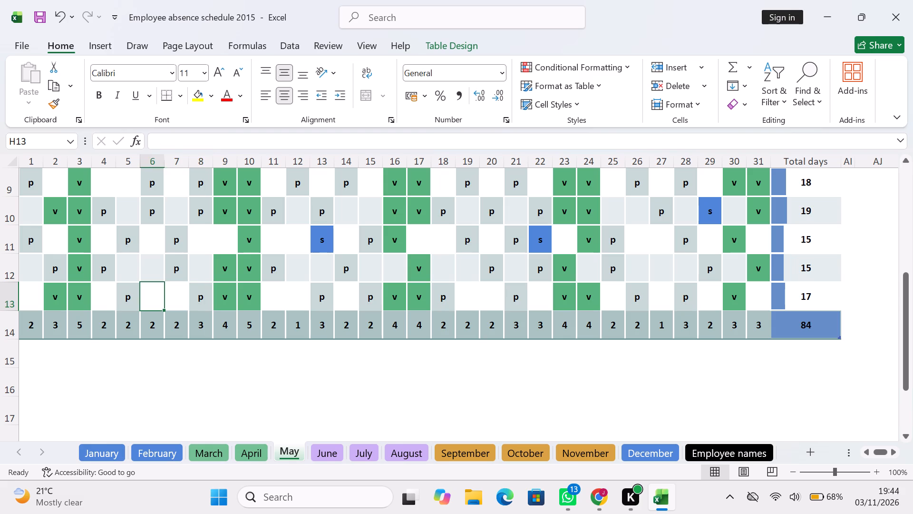
{"action": "key", "text": "Left"}
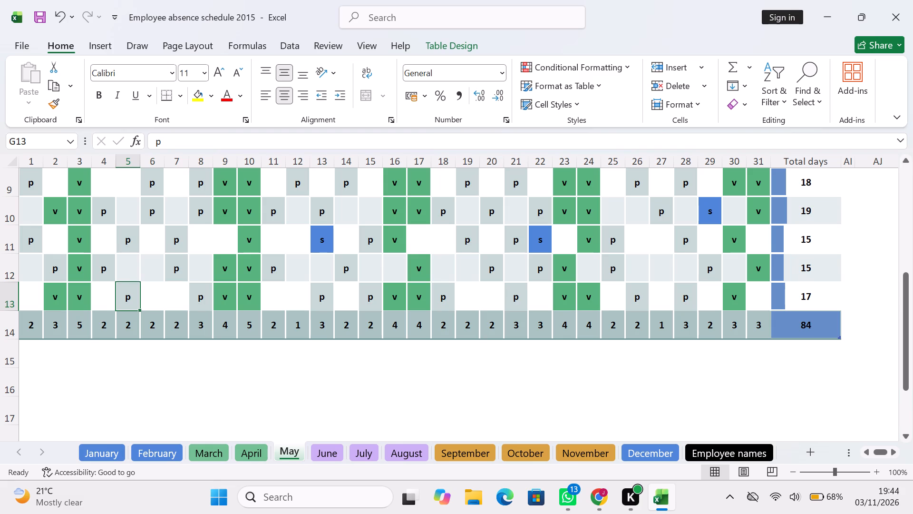
{"action": "key", "text": "Left"}
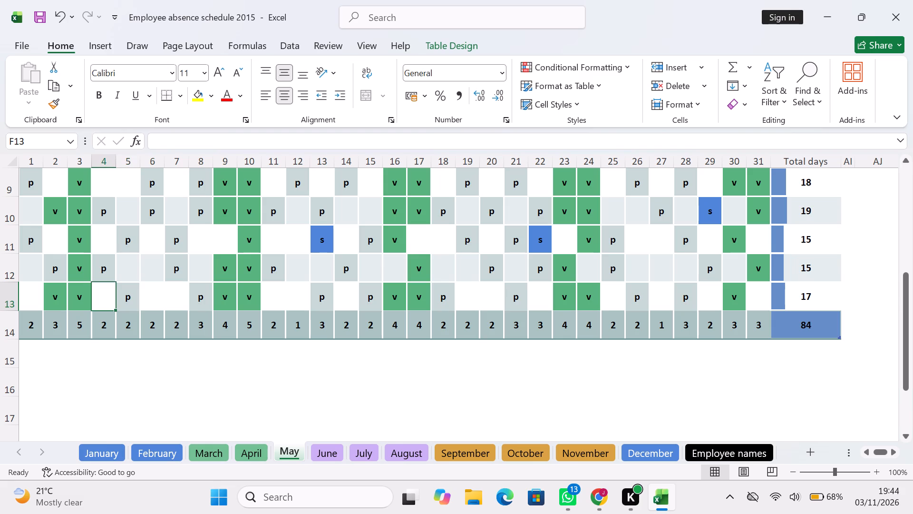
{"action": "key", "text": "Left"}
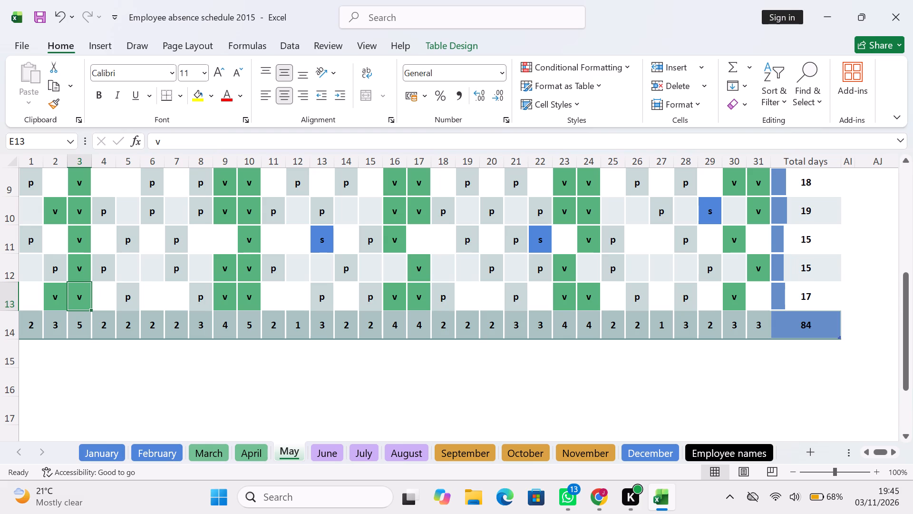
{"action": "key", "text": "Left"}
{"action": "key", "text": "Left"}
Inspect the 1 May count formula and the label formula at the start of the May table's total row.
{"action": "key", "text": "Down"}
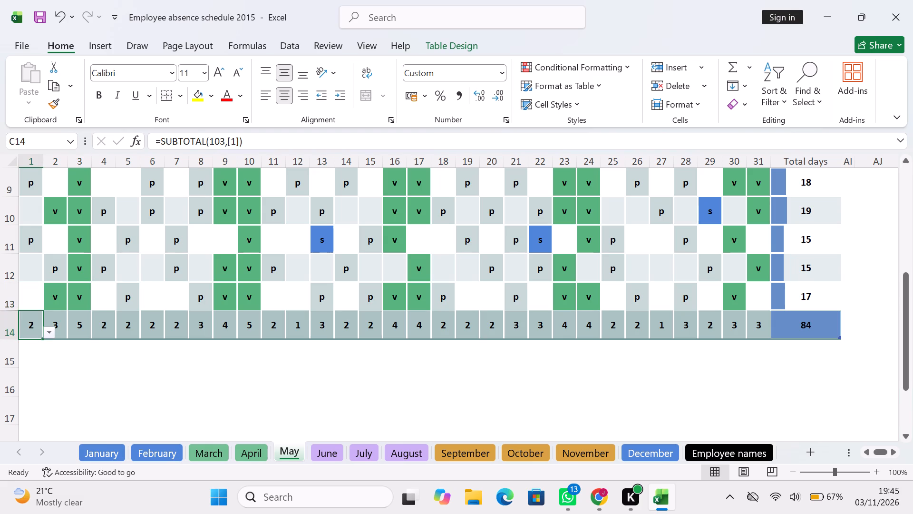
{"action": "key", "text": "Right"}
{"action": "key", "text": "Left"}
{"action": "key", "text": "Left"}
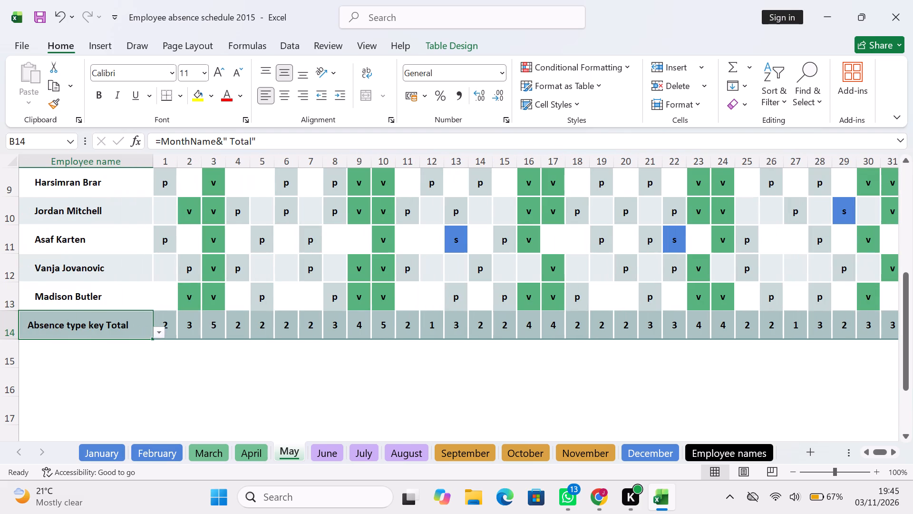
{"action": "key", "text": "Left"}
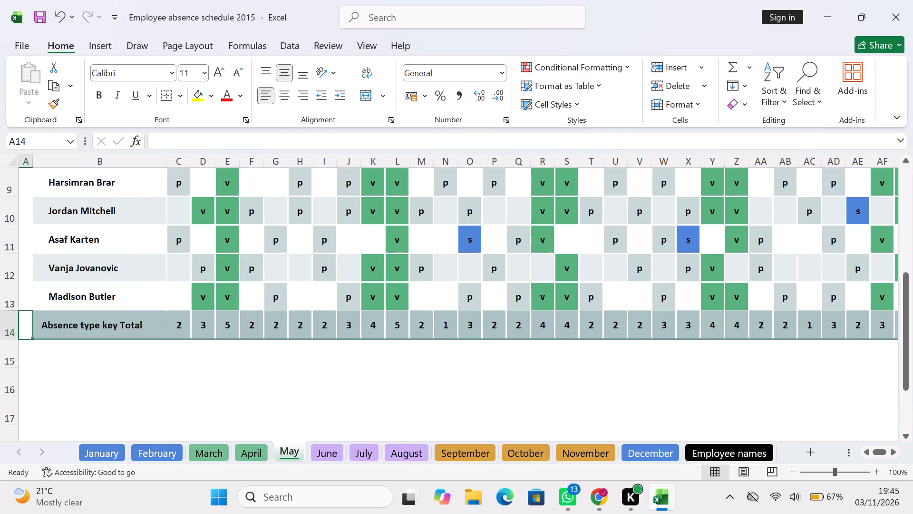
{"action": "key", "text": "Left"}
{"action": "key", "text": "Right"}
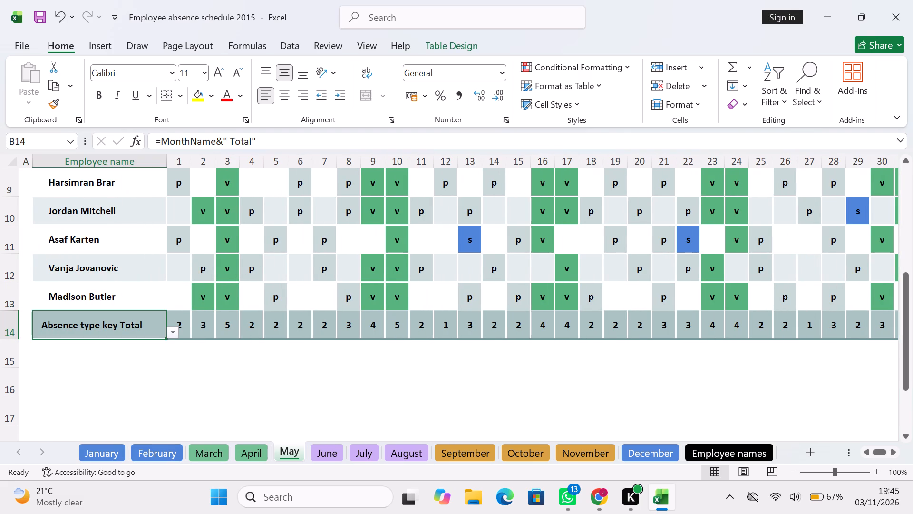
{"action": "key", "text": "Down"}
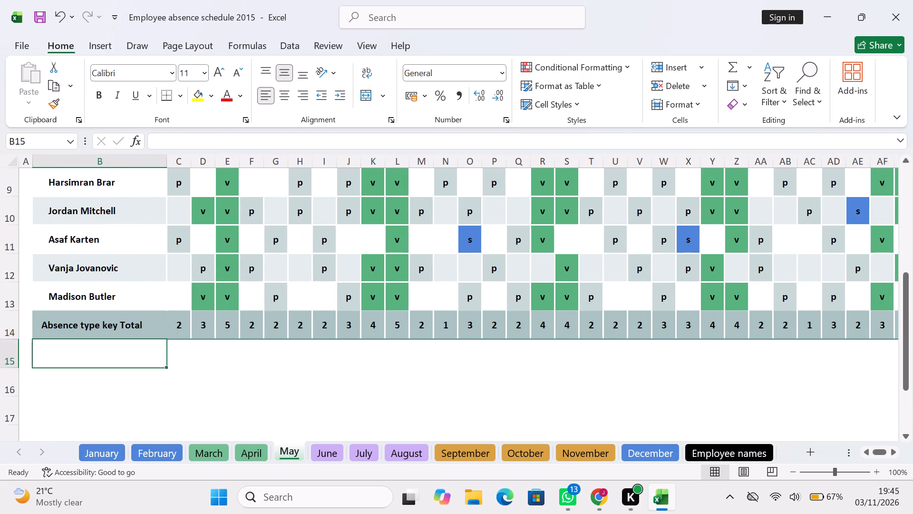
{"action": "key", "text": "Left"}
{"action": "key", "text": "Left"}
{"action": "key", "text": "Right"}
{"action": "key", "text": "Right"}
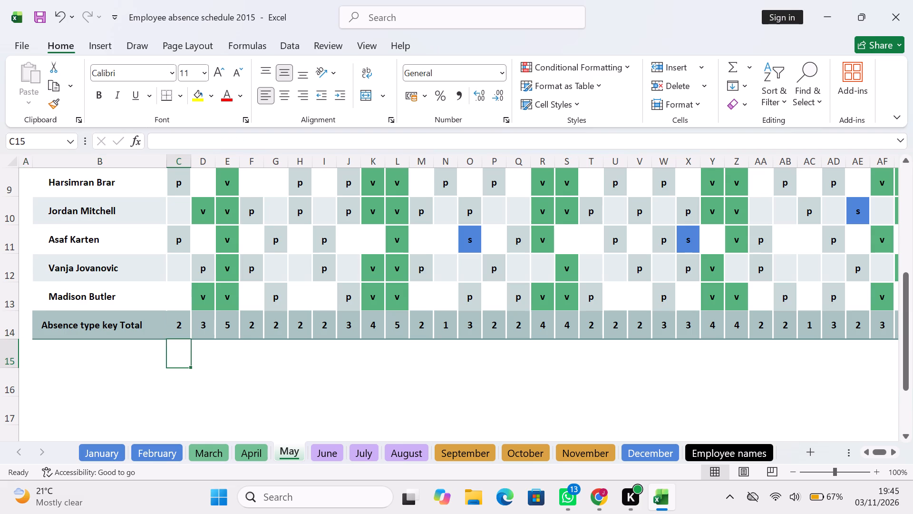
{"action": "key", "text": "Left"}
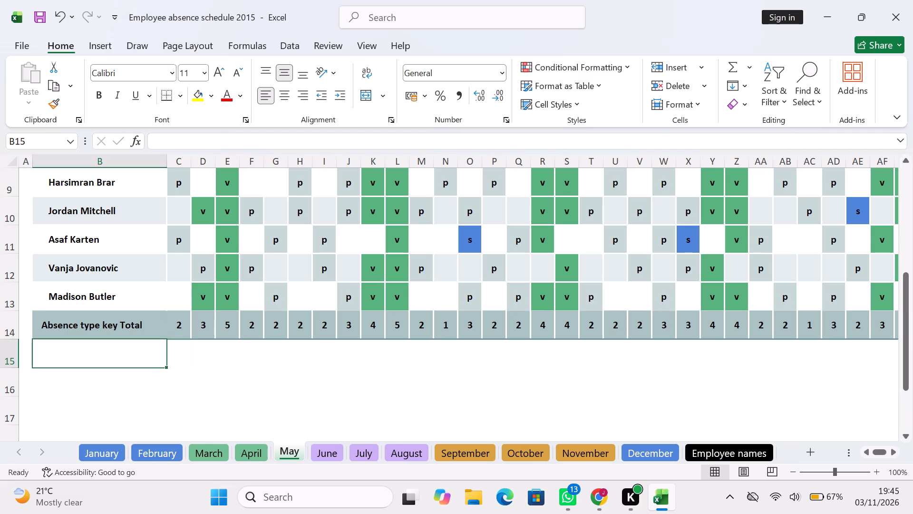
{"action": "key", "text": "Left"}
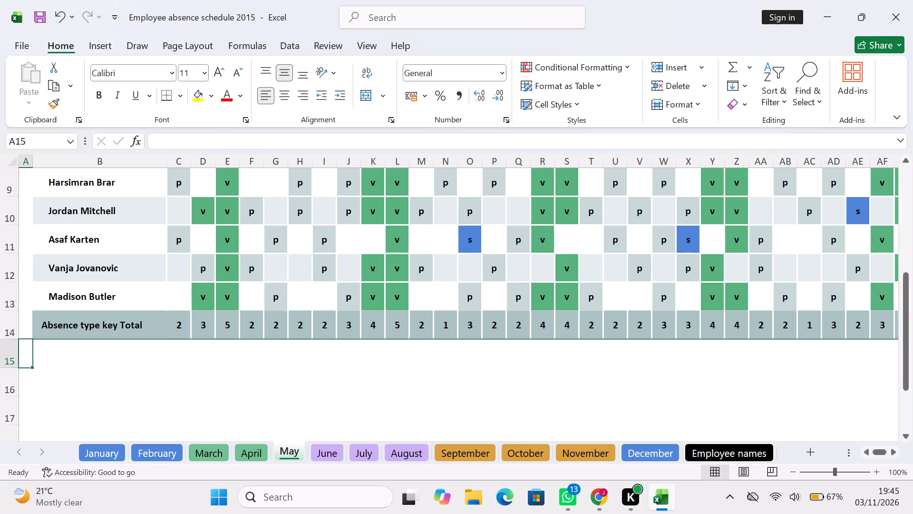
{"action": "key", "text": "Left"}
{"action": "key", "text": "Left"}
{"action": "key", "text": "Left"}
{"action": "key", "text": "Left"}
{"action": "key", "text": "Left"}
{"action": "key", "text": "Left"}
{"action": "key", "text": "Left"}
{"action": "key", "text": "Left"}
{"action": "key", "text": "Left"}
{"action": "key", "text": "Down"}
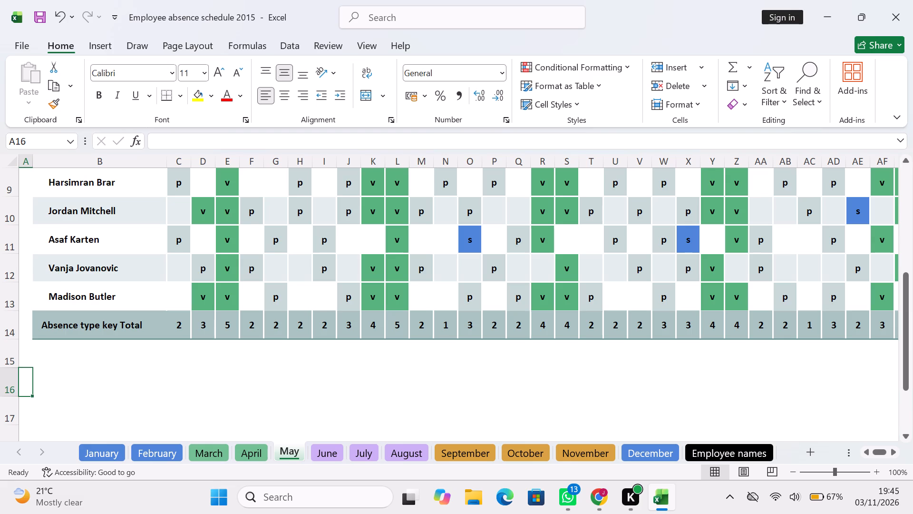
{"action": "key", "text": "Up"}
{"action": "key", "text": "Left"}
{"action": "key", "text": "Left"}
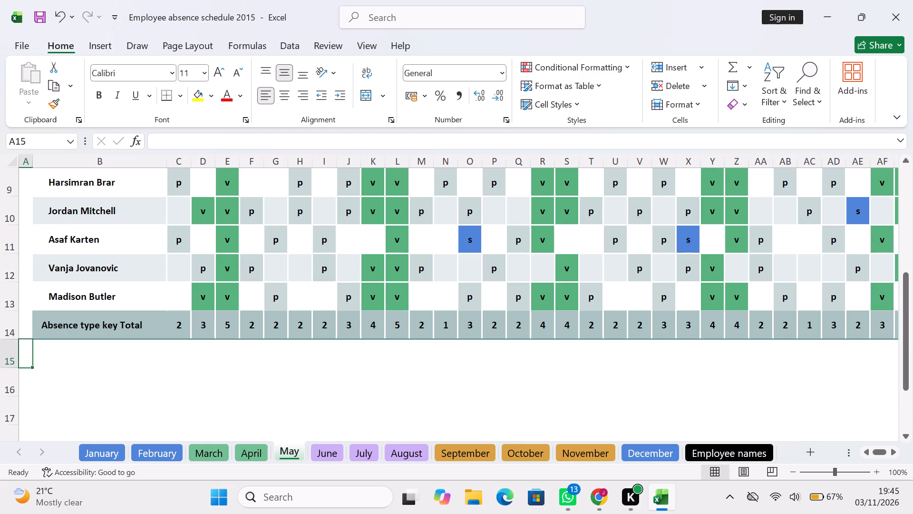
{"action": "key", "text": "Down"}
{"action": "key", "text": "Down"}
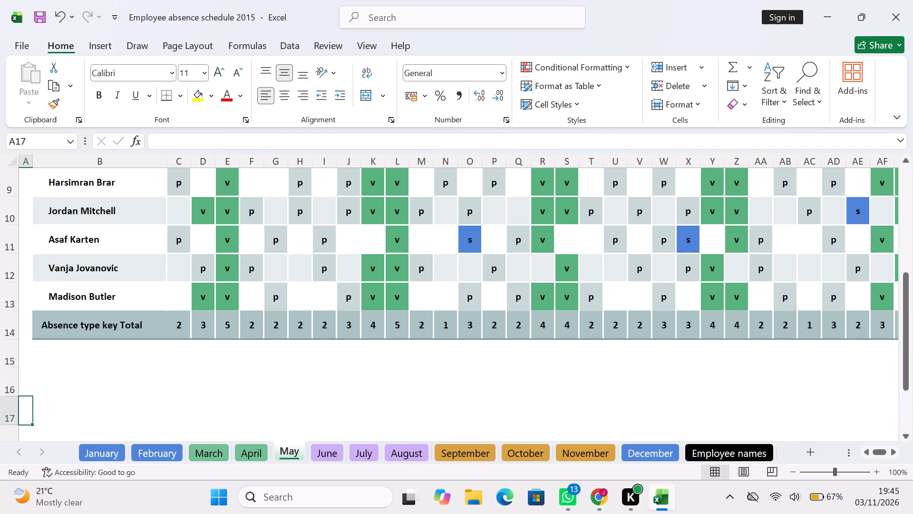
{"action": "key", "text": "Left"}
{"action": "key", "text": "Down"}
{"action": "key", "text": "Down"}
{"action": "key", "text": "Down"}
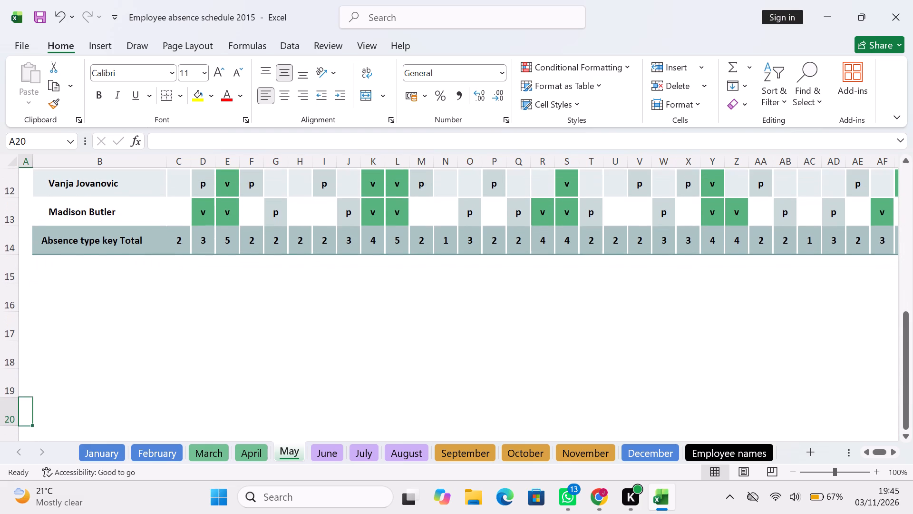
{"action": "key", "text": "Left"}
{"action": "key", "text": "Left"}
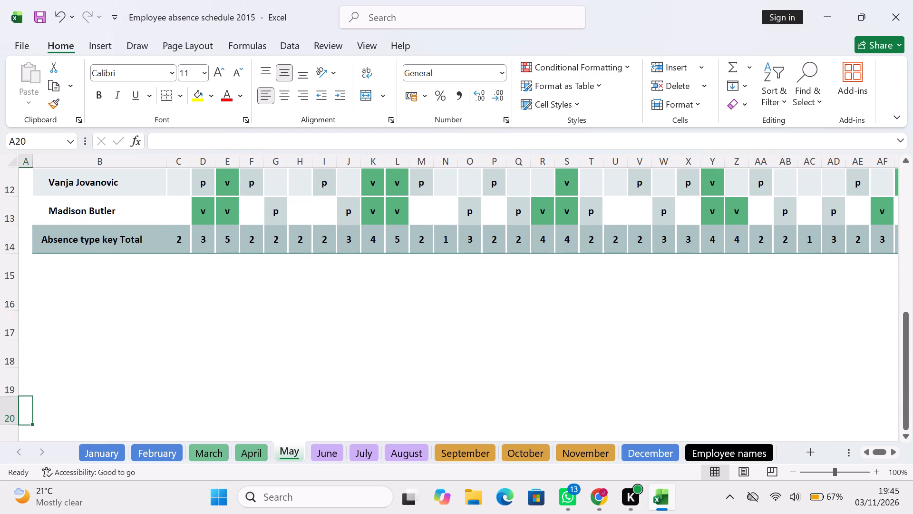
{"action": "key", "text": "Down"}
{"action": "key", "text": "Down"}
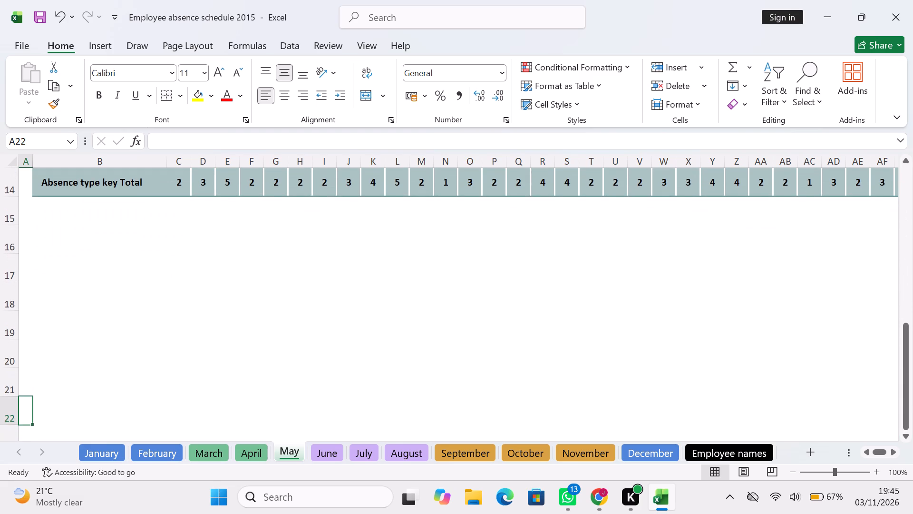
Examine the May table from below its total row up through the employee rows to the date headings.
{"action": "key", "text": "Up"}
{"action": "key", "text": "Up"}
{"action": "key", "text": "Up"}
{"action": "key", "text": "Up"}
{"action": "key", "text": "Up"}
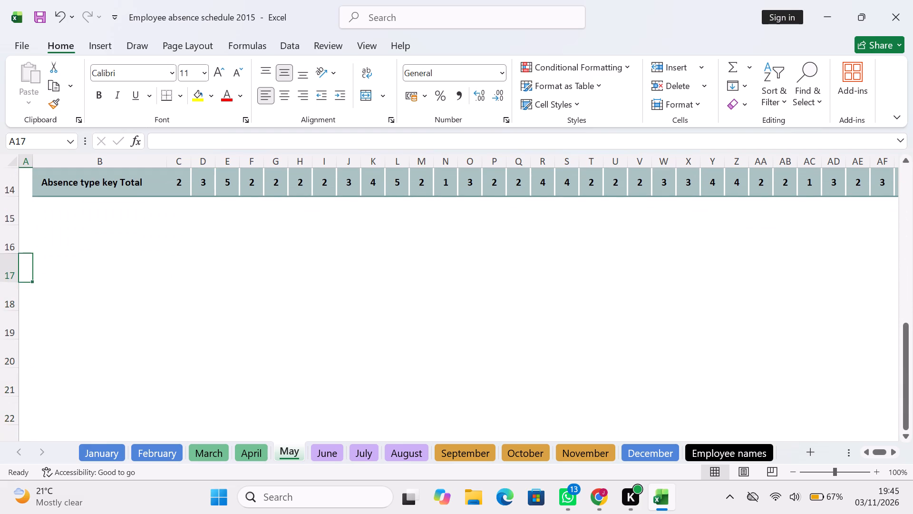
{"action": "key", "text": "Up"}
{"action": "key", "text": "Up"}
{"action": "key", "text": "Up"}
{"action": "key", "text": "Up"}
{"action": "key", "text": "Up"}
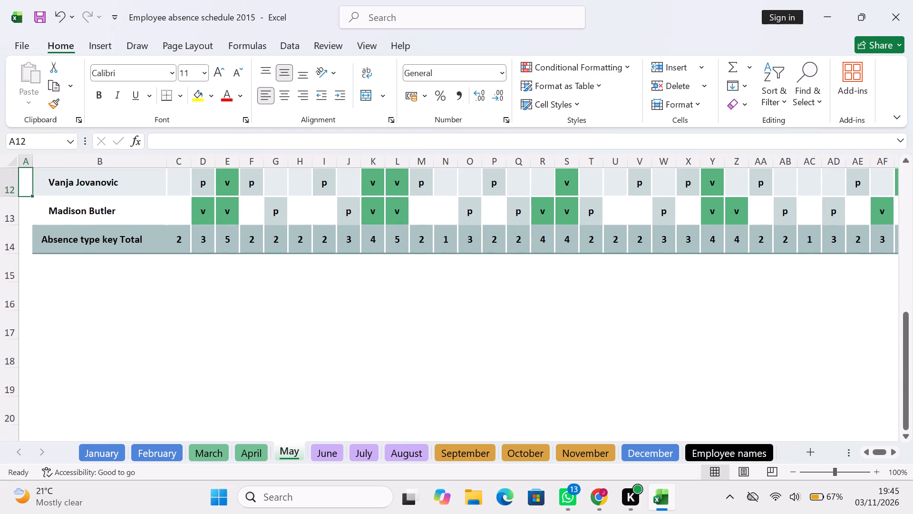
{"action": "key", "text": "Up"}
{"action": "key", "text": "Up"}
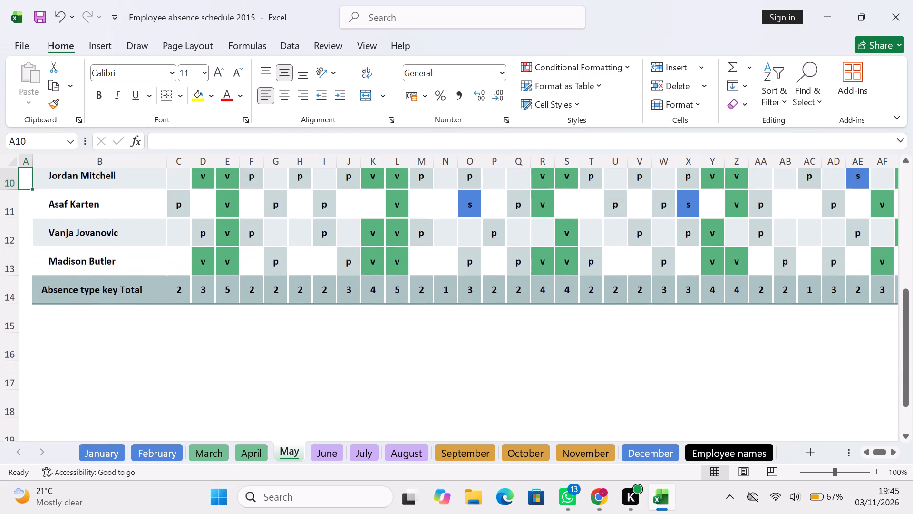
{"action": "key", "text": "Up"}
{"action": "key", "text": "Up"}
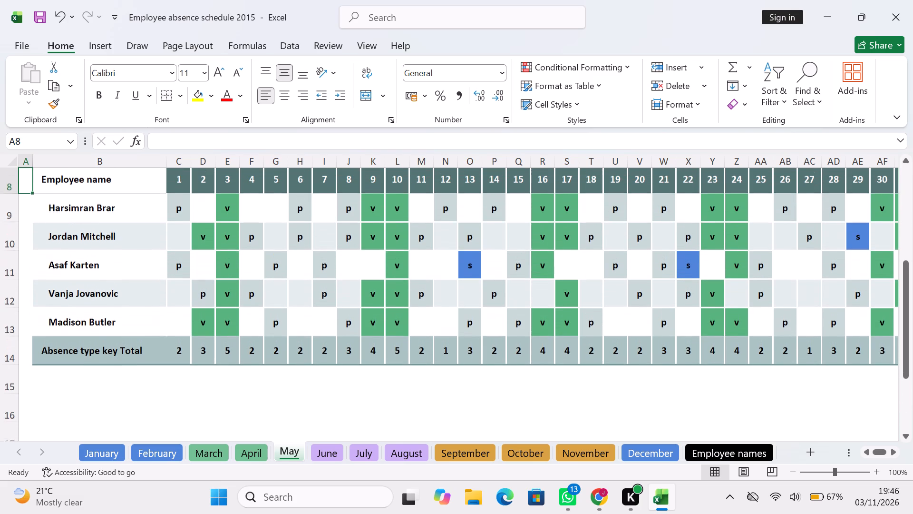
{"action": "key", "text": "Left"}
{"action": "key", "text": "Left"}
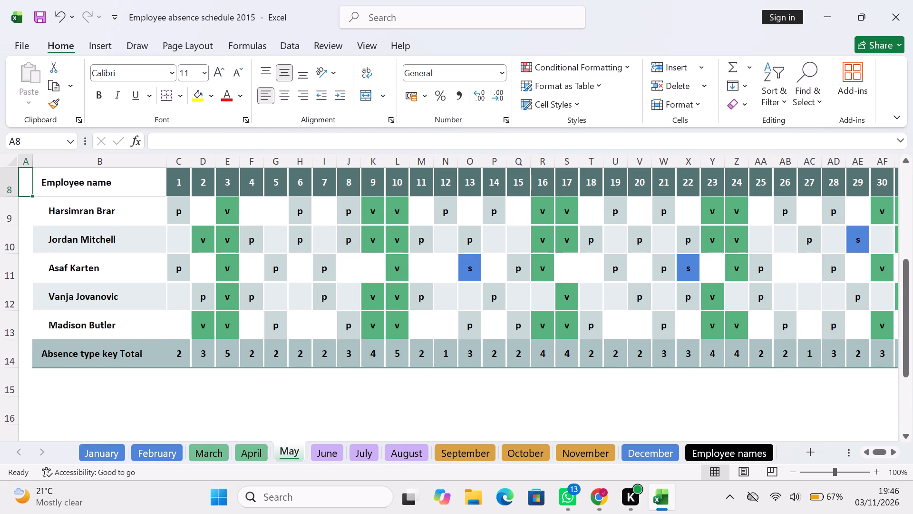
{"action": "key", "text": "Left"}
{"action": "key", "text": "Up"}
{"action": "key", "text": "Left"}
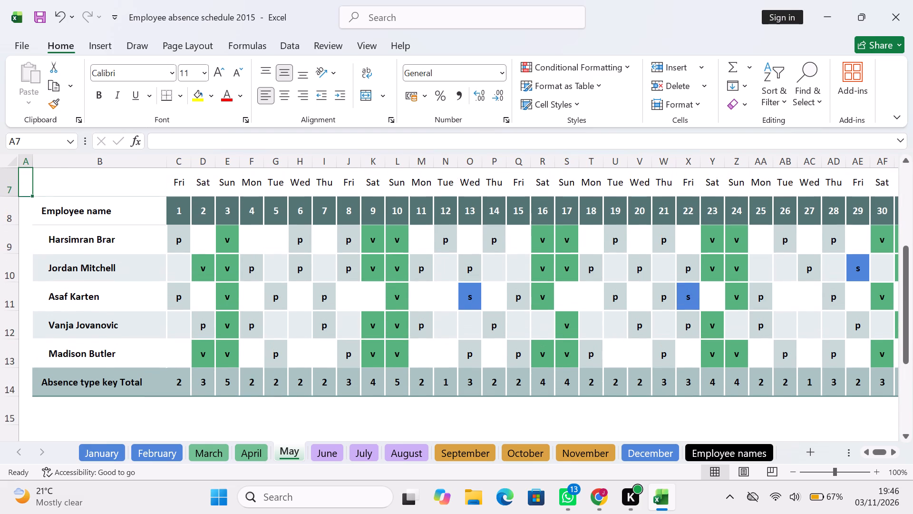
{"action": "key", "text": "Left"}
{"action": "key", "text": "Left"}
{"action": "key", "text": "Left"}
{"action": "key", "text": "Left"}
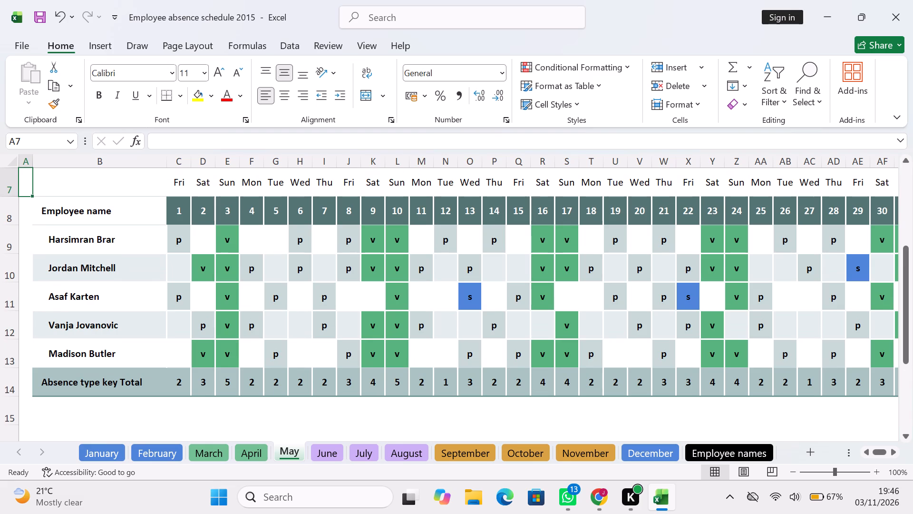
Review the first-listed employee's absence codes for 1 to 4 May.
{"action": "key", "text": "Down"}
{"action": "key", "text": "Down"}
{"action": "key", "text": "Right"}
{"action": "key", "text": "Right"}
{"action": "key", "text": "Right"}
{"action": "key", "text": "Right"}
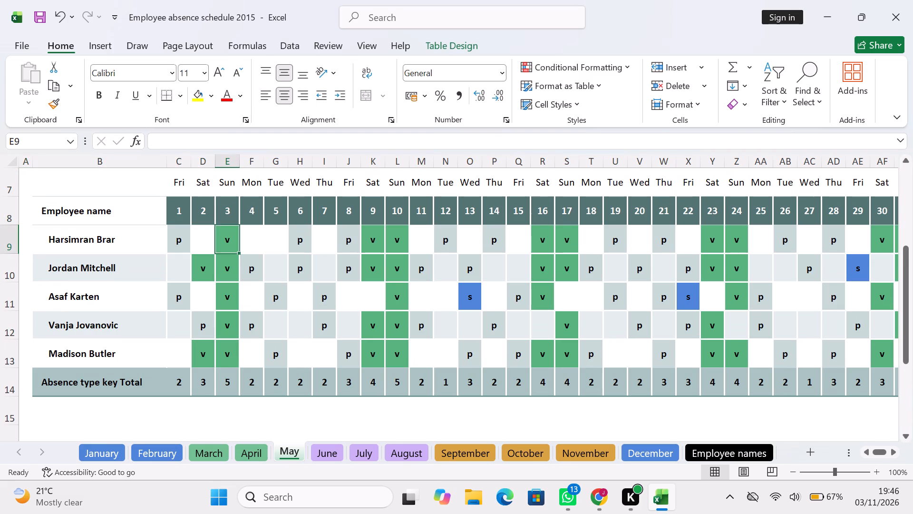
{"action": "key", "text": "Right"}
{"action": "key", "text": "Left"}
{"action": "key", "text": "Left"}
{"action": "key", "text": "Left"}
Review the second-listed employee's absence codes from 1 May through 10 May.
{"action": "key", "text": "Down"}
{"action": "key", "text": "Right"}
{"action": "key", "text": "Right"}
{"action": "key", "text": "Right"}
{"action": "key", "text": "Right"}
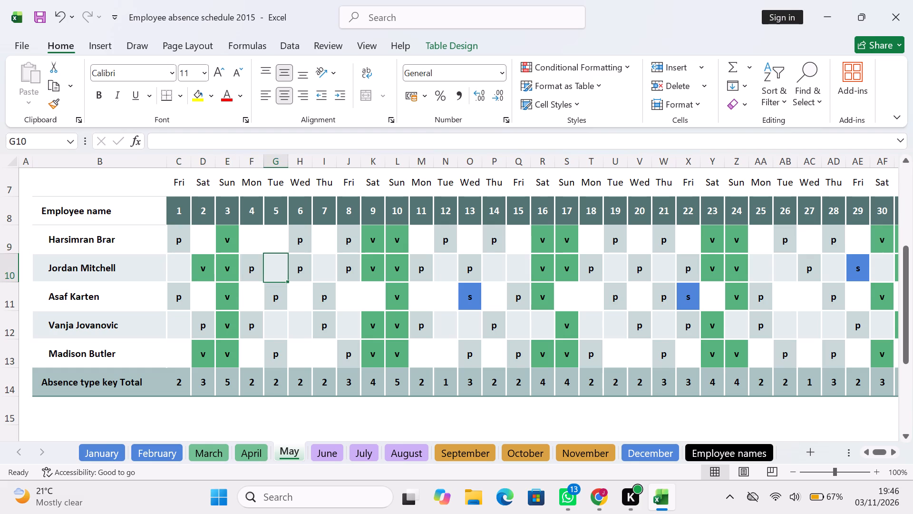
{"action": "key", "text": "Right"}
{"action": "key", "text": "Right"}
{"action": "key", "text": "Right"}
{"action": "key", "text": "Right"}
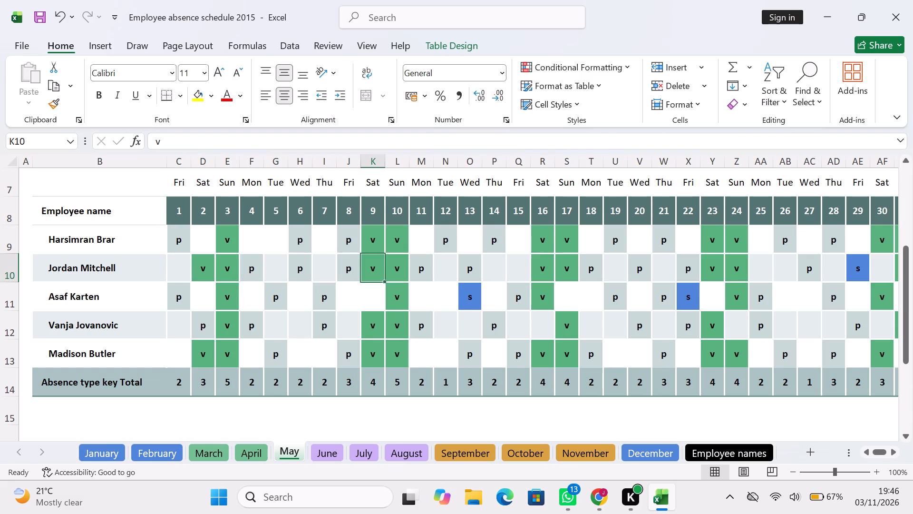
{"action": "key", "text": "Right"}
Check the employees' absence codes for 10 May against that day's count formula in the total row.
{"action": "key", "text": "Down"}
{"action": "key", "text": "Down"}
{"action": "key", "text": "Down"}
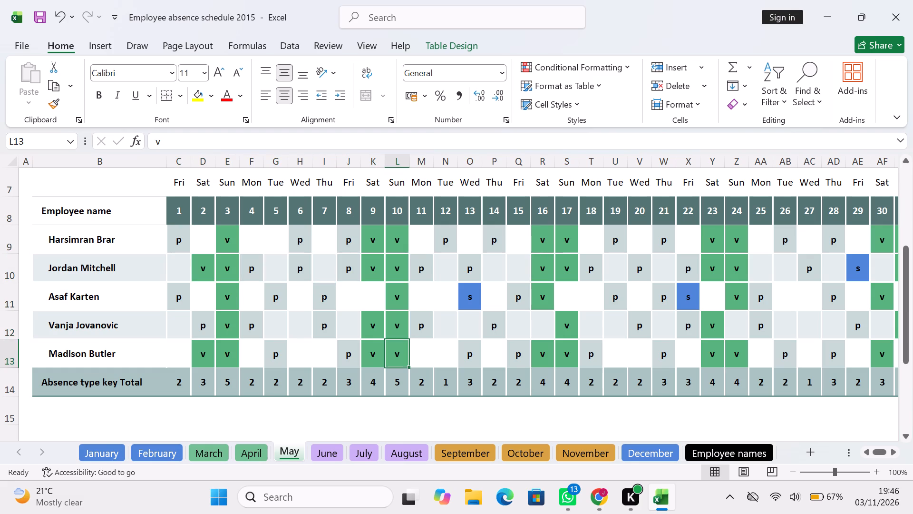
{"action": "key", "text": "Down"}
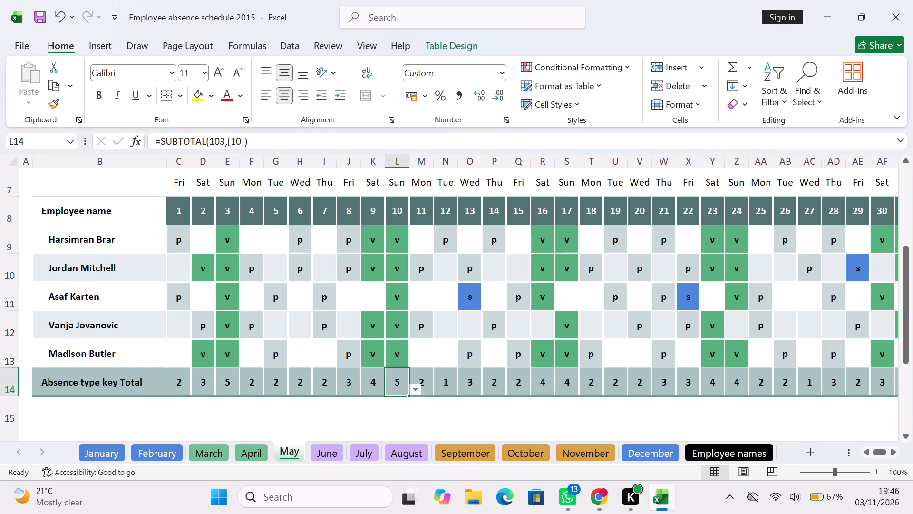
{"action": "key", "text": "Down"}
{"action": "key", "text": "Down"}
{"action": "key", "text": "Up"}
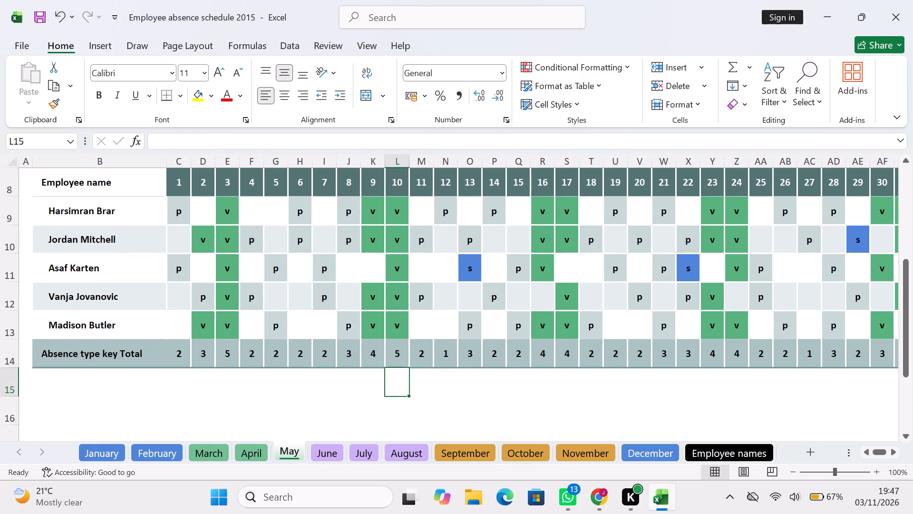
{"action": "key", "text": "Up"}
{"action": "key", "text": "Up"}
{"action": "key", "text": "Up"}
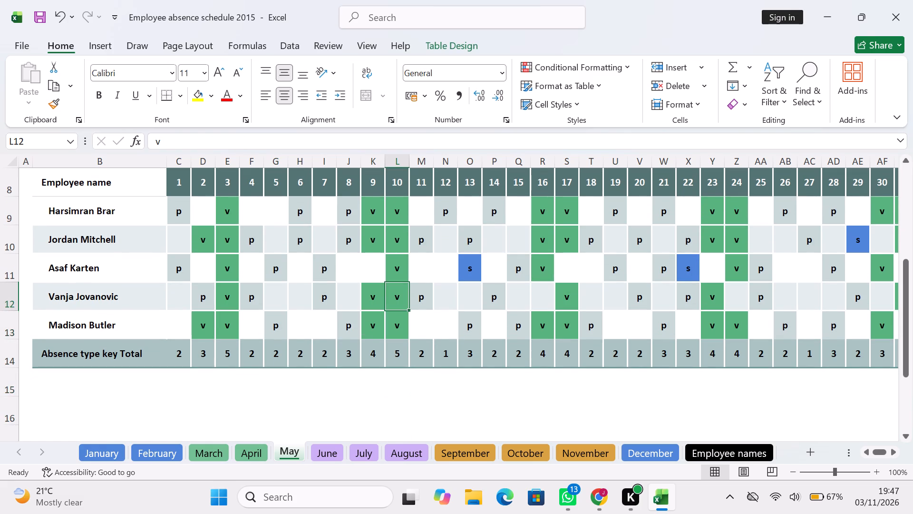
{"action": "key", "text": "Up"}
{"action": "key", "text": "Down"}
{"action": "key", "text": "Down"}
{"action": "key", "text": "Down"}
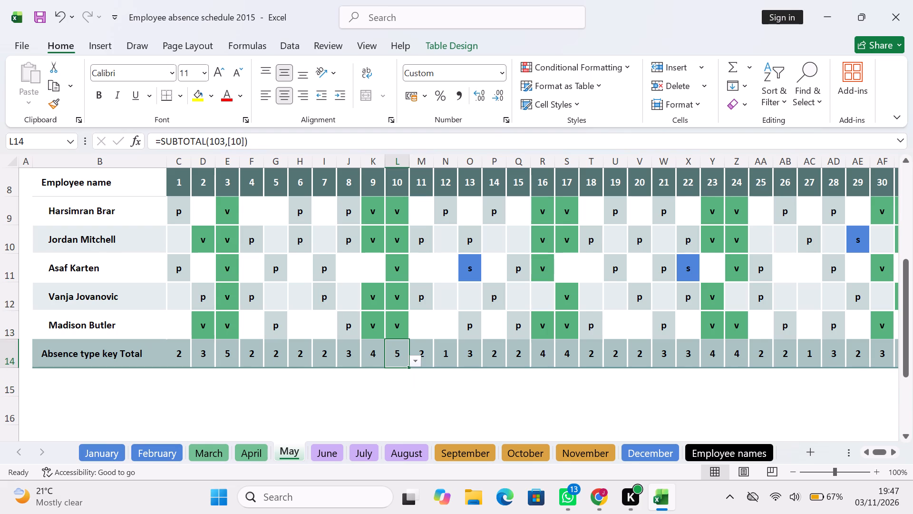
{"action": "key", "text": "Up"}
{"action": "key", "text": "Up"}
{"action": "key", "text": "Down"}
{"action": "key", "text": "Down"}
Inspect the daily counts for 11, 12 and 9 May in the total row, along with the lower employees' 9 May codes.
{"action": "key", "text": "Right"}
{"action": "key", "text": "Right"}
{"action": "key", "text": "Down"}
{"action": "key", "text": "Left"}
{"action": "key", "text": "Left"}
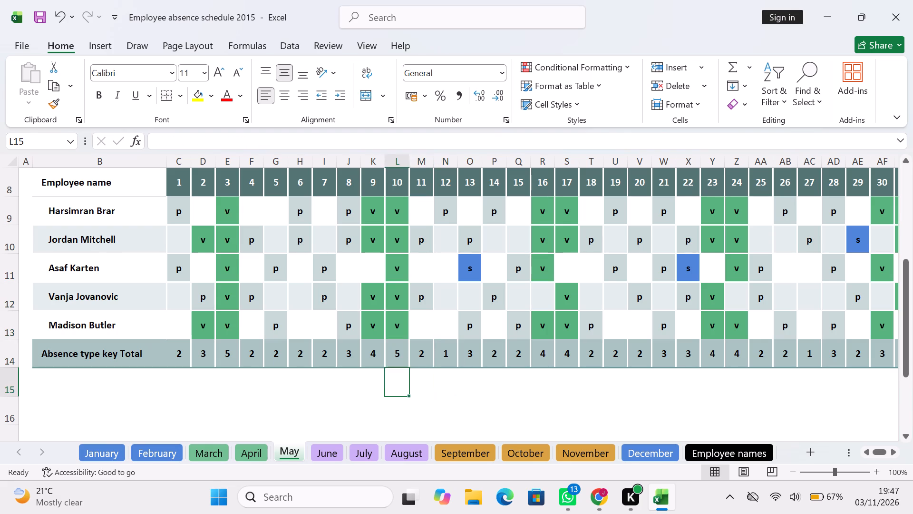
{"action": "key", "text": "Left"}
{"action": "key", "text": "Down"}
{"action": "key", "text": "Up"}
{"action": "key", "text": "Up"}
{"action": "key", "text": "Up"}
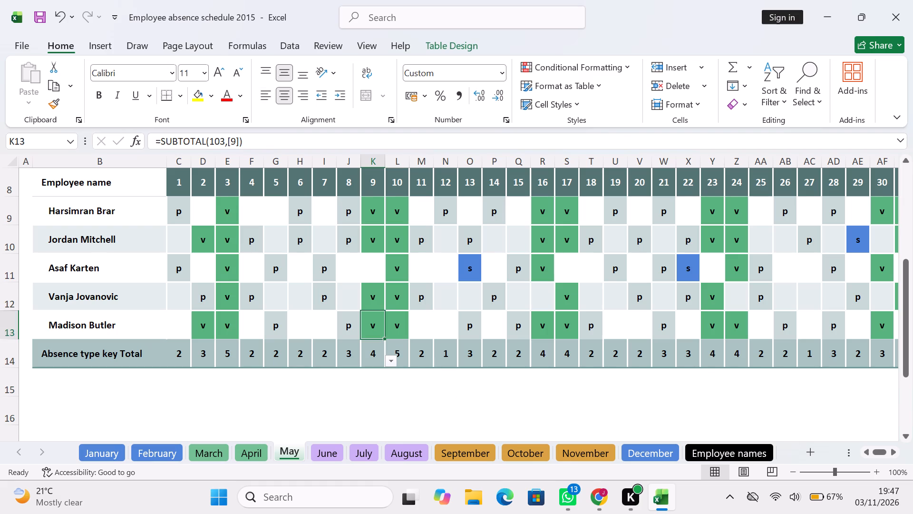
{"action": "key", "text": "Up"}
Compare the lower two employees' entries for 7 and 6 May with those days' counts in the total row.
{"action": "key", "text": "Left"}
{"action": "key", "text": "Left"}
{"action": "key", "text": "Down"}
{"action": "key", "text": "Down"}
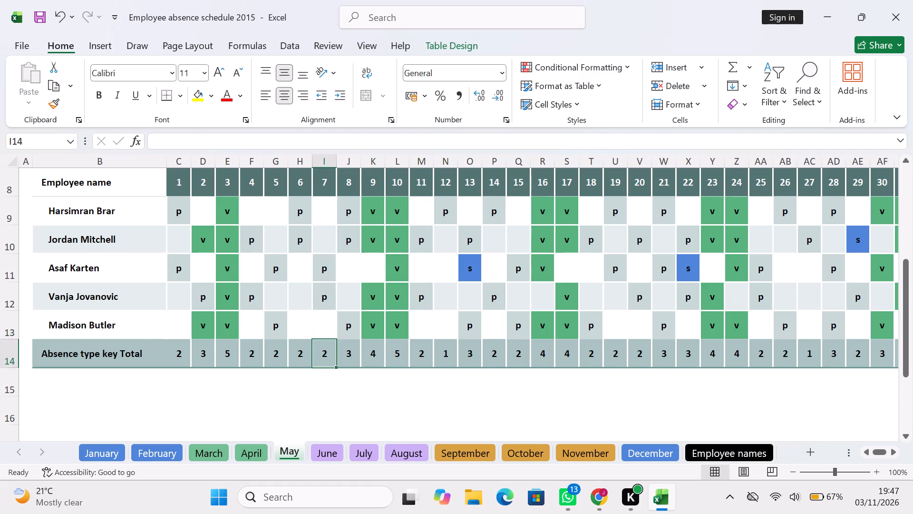
{"action": "key", "text": "Down"}
{"action": "key", "text": "Left"}
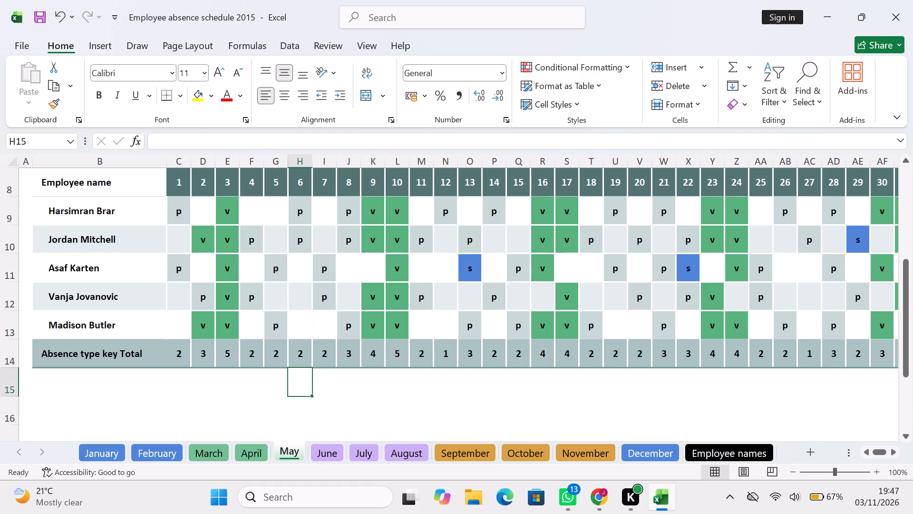
{"action": "key", "text": "Up"}
{"action": "key", "text": "Up"}
{"action": "key", "text": "Up"}
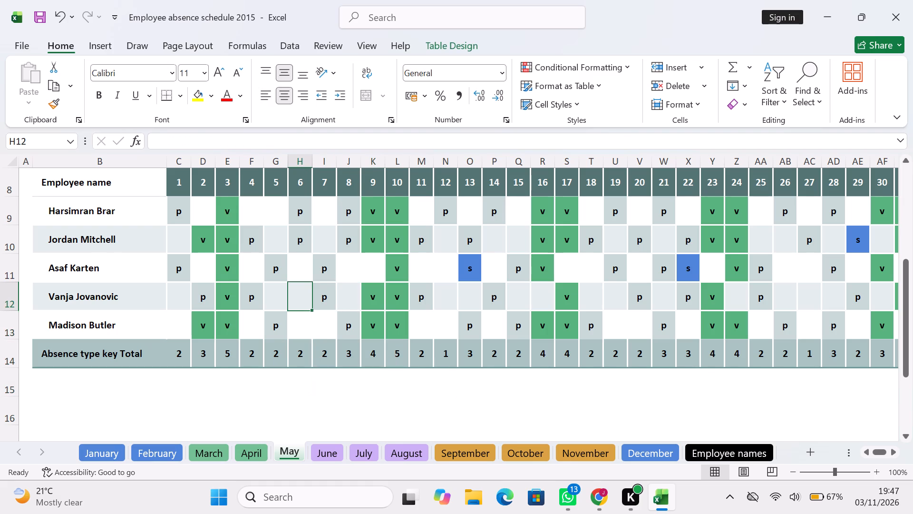
Inspect the count formulas in the total row for 4 to 10 May.
{"action": "key", "text": "Down"}
{"action": "key", "text": "Down"}
{"action": "key", "text": "Left"}
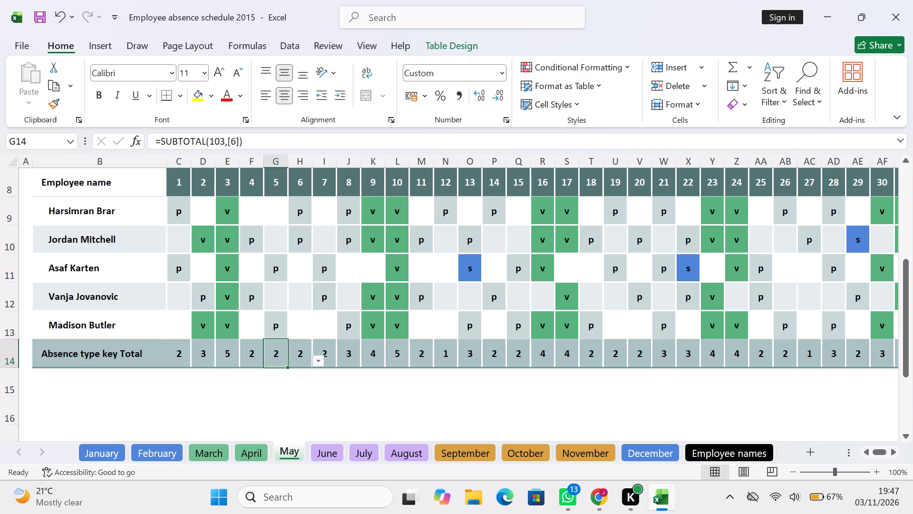
{"action": "key", "text": "Left"}
{"action": "key", "text": "Right"}
{"action": "key", "text": "Right"}
{"action": "key", "text": "Right"}
{"action": "key", "text": "Right"}
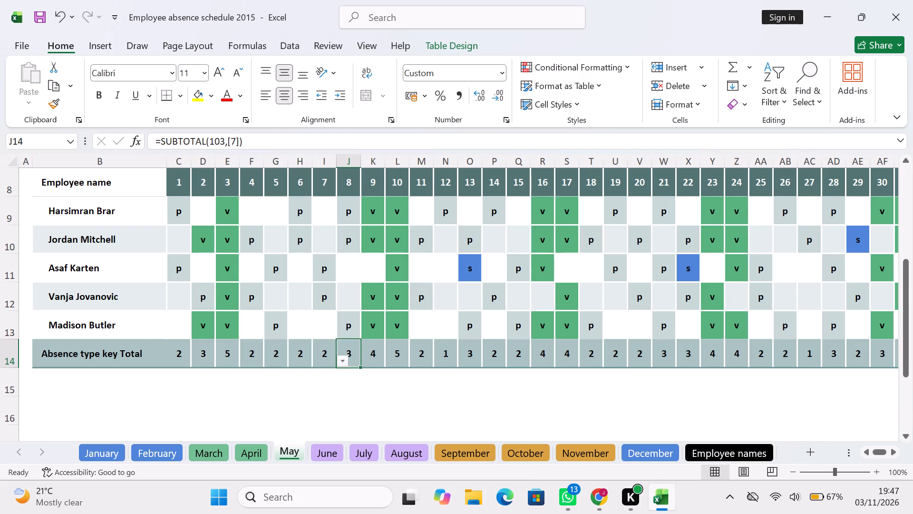
{"action": "key", "text": "Right"}
{"action": "key", "text": "Right"}
{"action": "key", "text": "Down"}
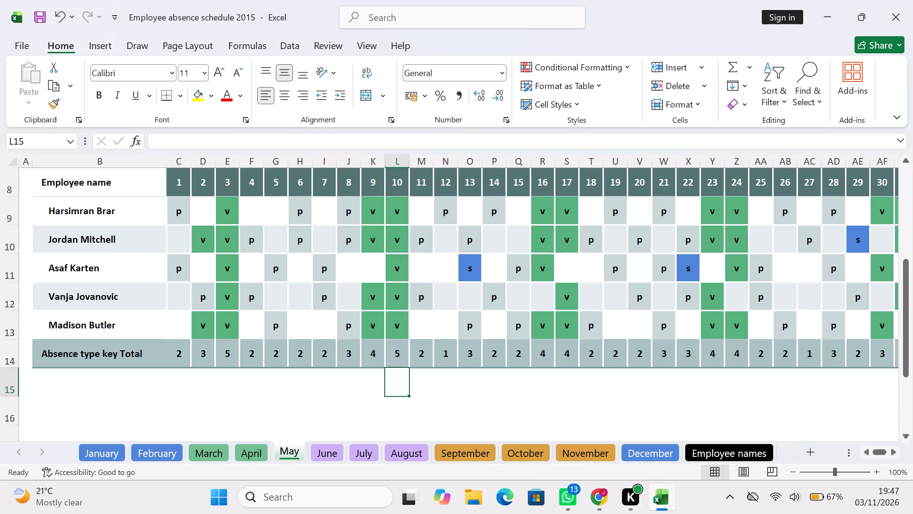
Review the last-listed employee's absence codes from 7 May through 13 May, ending at the 13 May count.
{"action": "key", "text": "Down"}
{"action": "key", "text": "Down"}
{"action": "key", "text": "Down"}
{"action": "key", "text": "Up"}
{"action": "key", "text": "Up"}
{"action": "key", "text": "Up"}
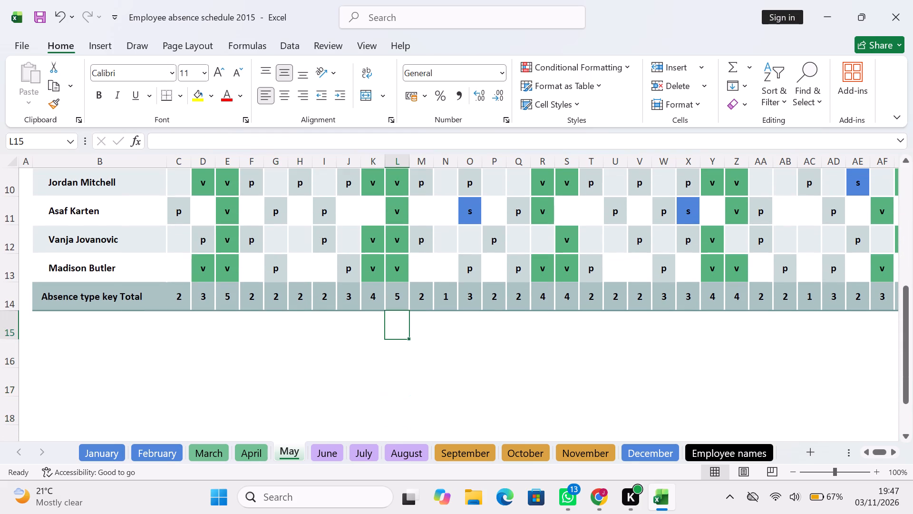
{"action": "key", "text": "Left"}
{"action": "key", "text": "Left"}
{"action": "key", "text": "Left"}
{"action": "key", "text": "Up"}
{"action": "key", "text": "Up"}
{"action": "key", "text": "Right"}
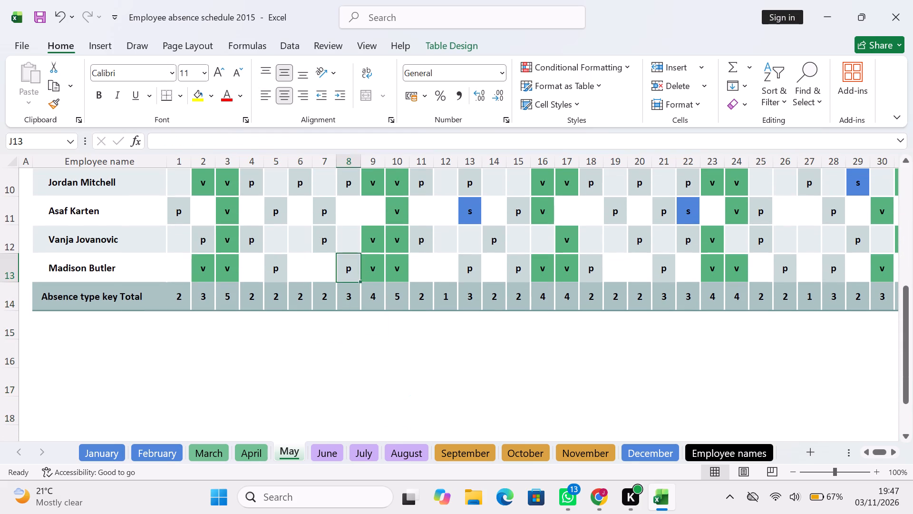
{"action": "key", "text": "Right"}
{"action": "key", "text": "Right"}
{"action": "key", "text": "Right"}
{"action": "key", "text": "Right"}
{"action": "key", "text": "Right"}
{"action": "key", "text": "Down"}
{"action": "key", "text": "Down"}
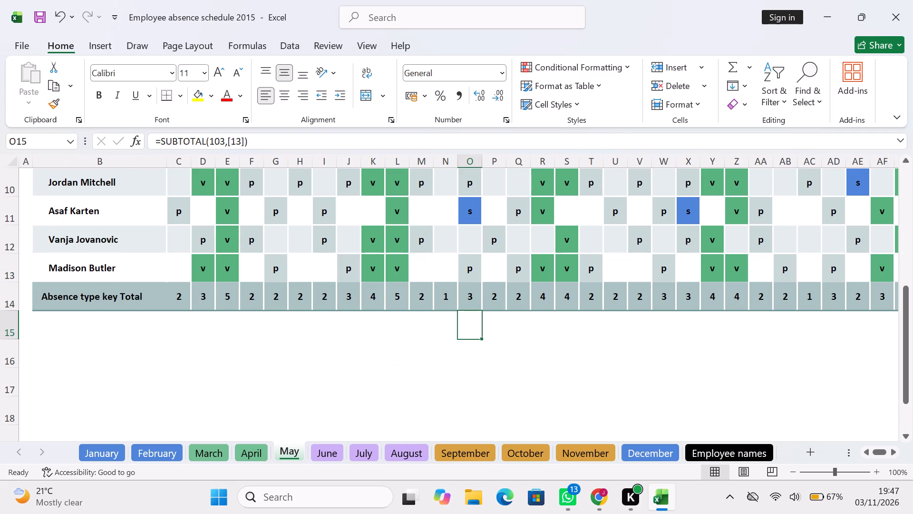
Check the lower three employees' absence codes for 13 May against that day's count formula.
{"action": "key", "text": "Up"}
{"action": "key", "text": "Up"}
{"action": "key", "text": "Up"}
{"action": "key", "text": "Up"}
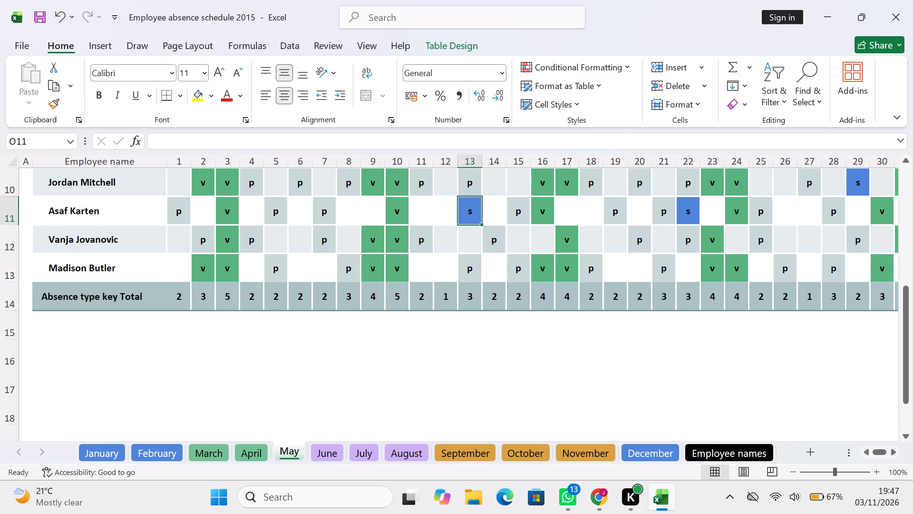
{"action": "key", "text": "Down"}
{"action": "key", "text": "Down"}
{"action": "key", "text": "Down"}
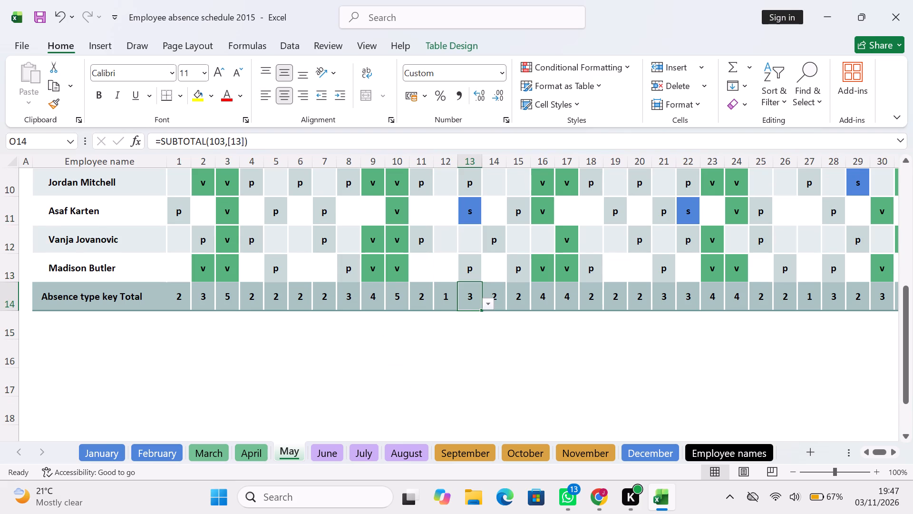
{"action": "key", "text": "Down"}
{"action": "key", "text": "Up"}
{"action": "key", "text": "Up"}
{"action": "key", "text": "Up"}
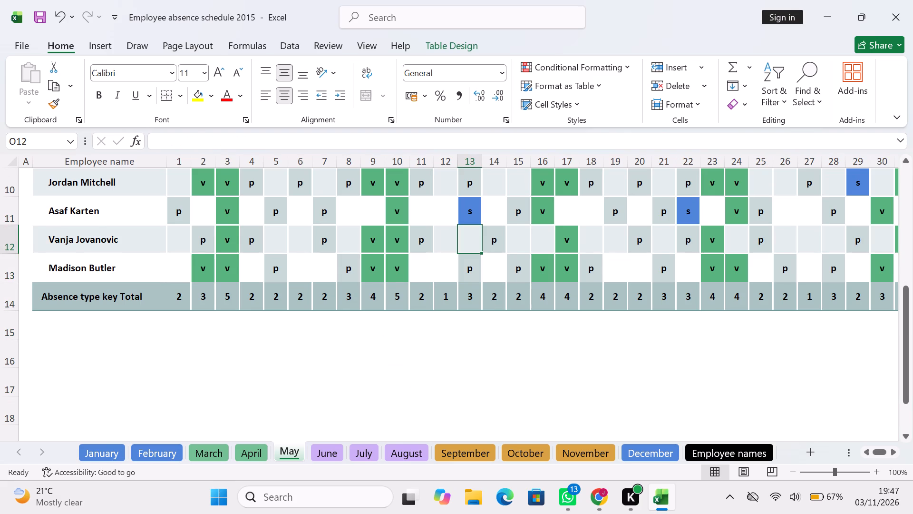
Check the employees' absence codes for 14 May against that day's count in the total row.
{"action": "key", "text": "Right"}
{"action": "key", "text": "Down"}
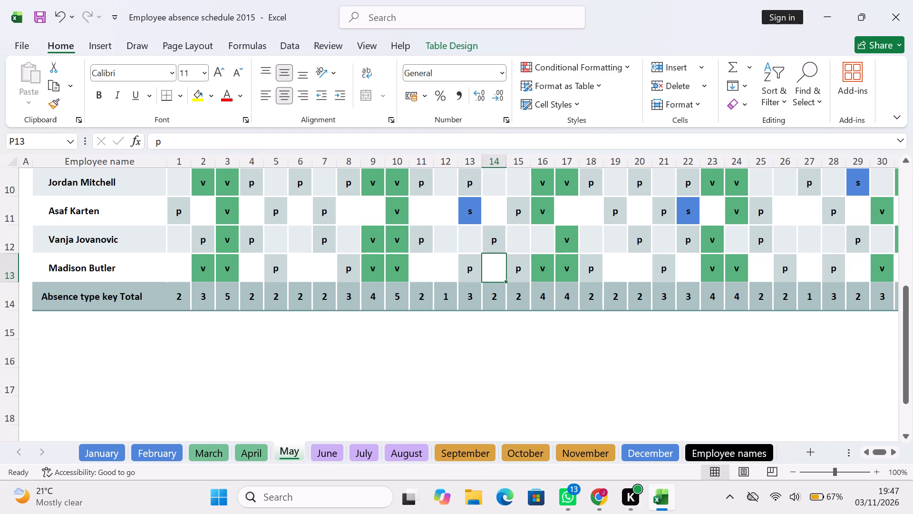
{"action": "key", "text": "Down"}
{"action": "key", "text": "Down"}
{"action": "key", "text": "Down"}
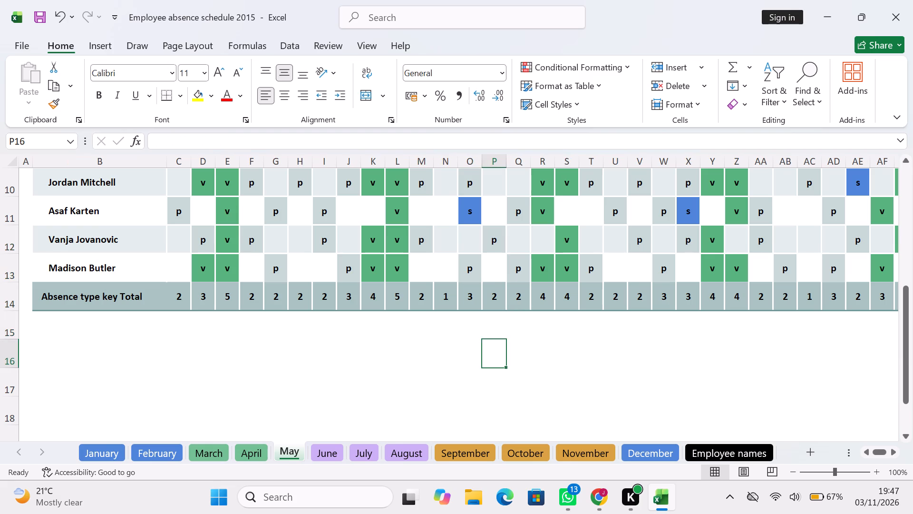
{"action": "key", "text": "Up"}
{"action": "key", "text": "Up"}
{"action": "key", "text": "Up"}
{"action": "key", "text": "Up"}
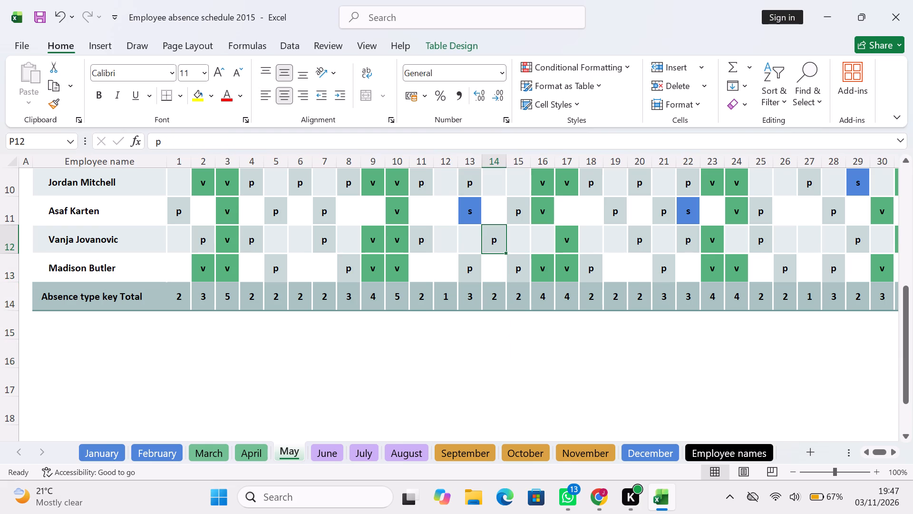
{"action": "key", "text": "Up"}
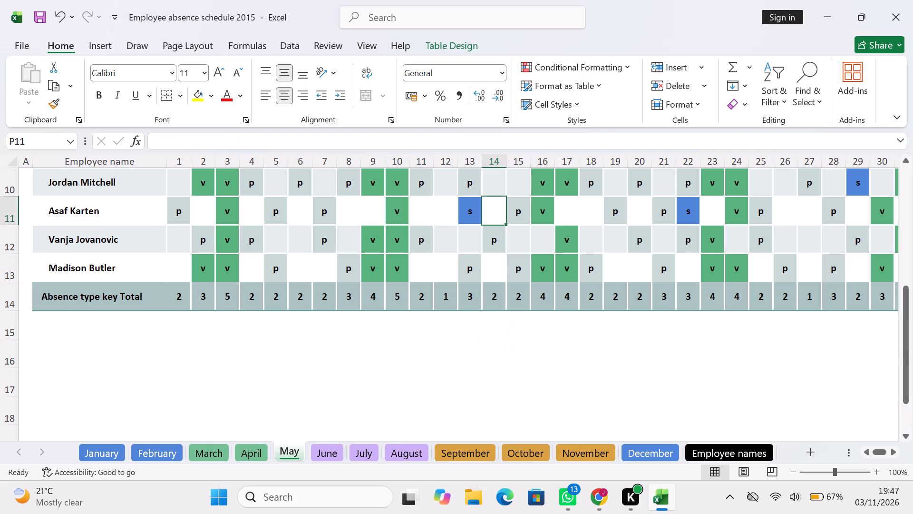
{"action": "key", "text": "Up"}
{"action": "key", "text": "Left"}
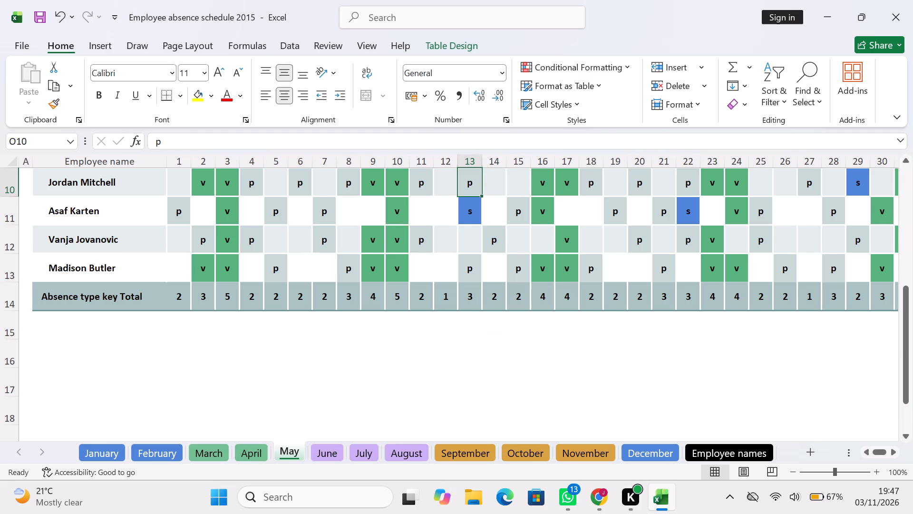
Recheck the 13 May absence codes of the employees in rows 10 and 11.
{"action": "key", "text": "Down"}
{"action": "key", "text": "Right"}
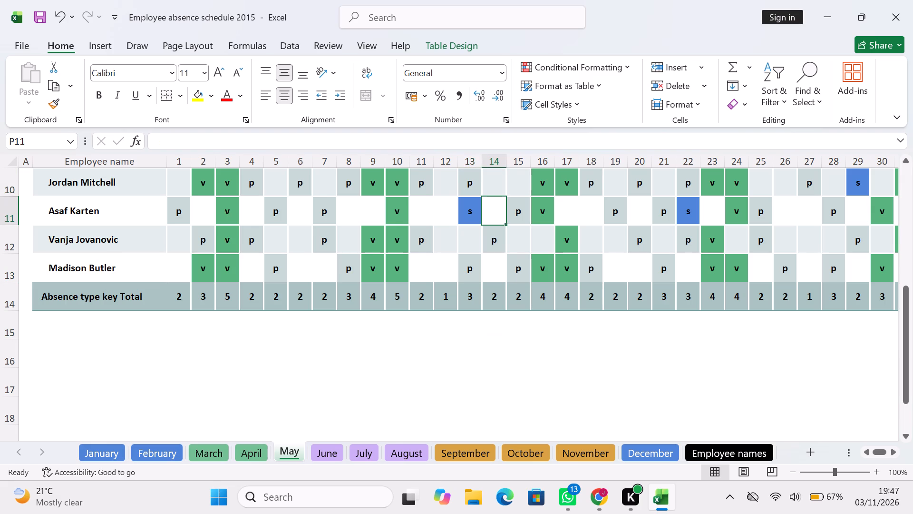
{"action": "key", "text": "Left"}
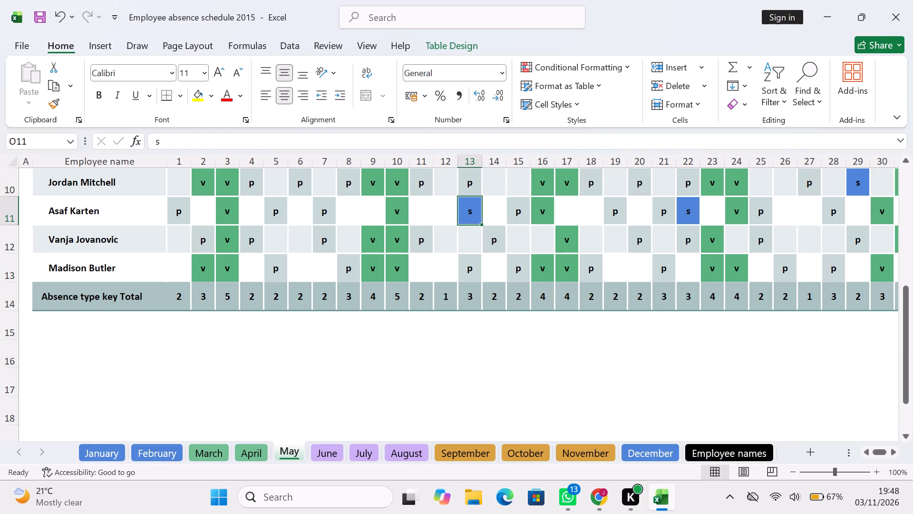
{"action": "key", "text": "Down"}
{"action": "key", "text": "Up"}
{"action": "key", "text": "Down"}
{"action": "key", "text": "Up"}
{"action": "key", "text": "Up"}
{"action": "key", "text": "Up"}
{"action": "key", "text": "Down"}
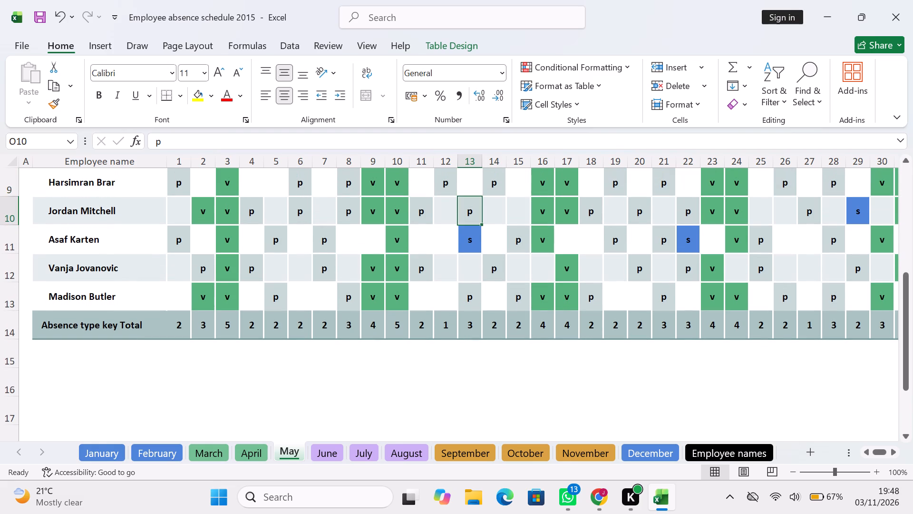
Review the 15 May absence codes of the employees in rows 10 to 13.
{"action": "key", "text": "Right"}
{"action": "key", "text": "Right"}
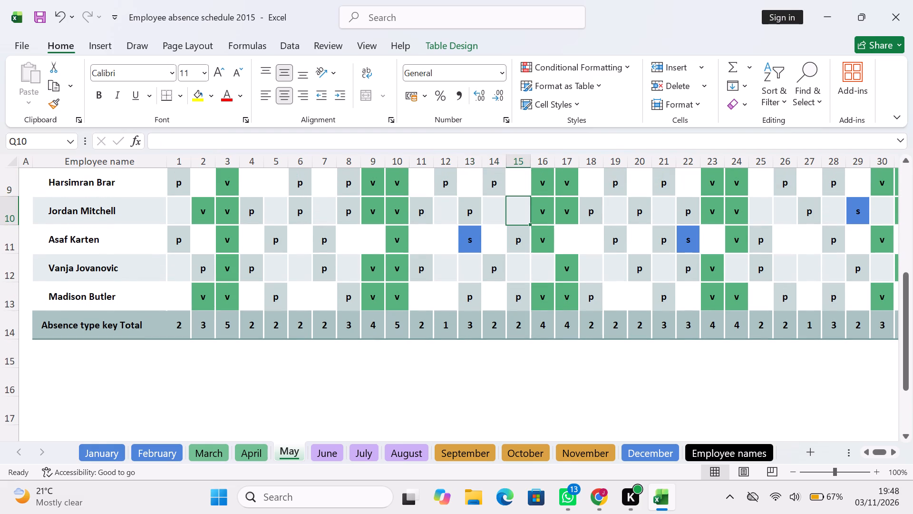
{"action": "key", "text": "Down"}
{"action": "key", "text": "Down"}
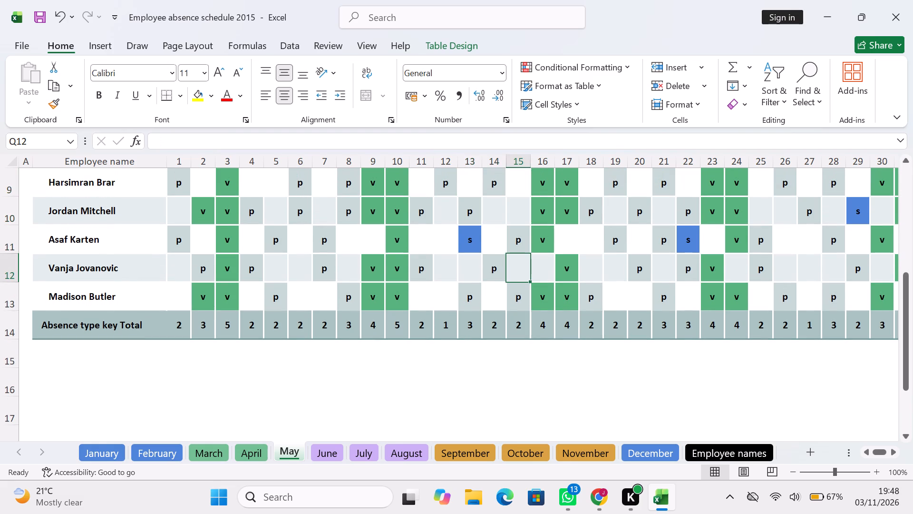
{"action": "key", "text": "Down"}
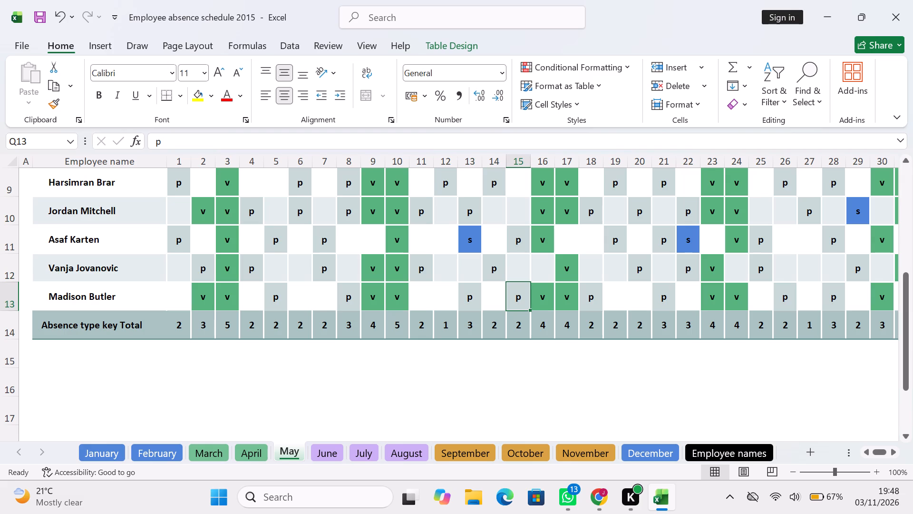
{"action": "key", "text": "Up"}
{"action": "key", "text": "Up"}
{"action": "key", "text": "Right"}
Check the 18 May absence codes in rows 10 to 13 against that day's count in the total row.
{"action": "left_click", "coordinate": [636, 363]}
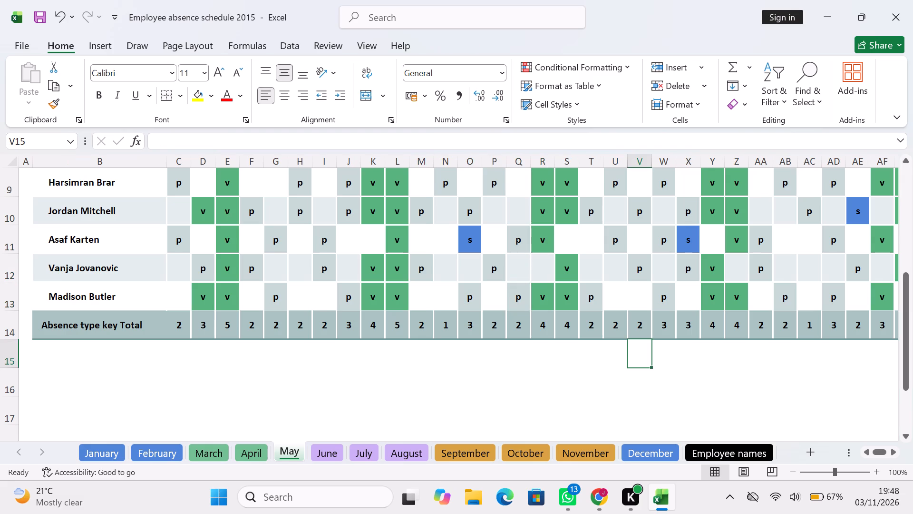
{"action": "key", "text": "Left"}
{"action": "key", "text": "Left"}
{"action": "key", "text": "Up"}
{"action": "key", "text": "Up"}
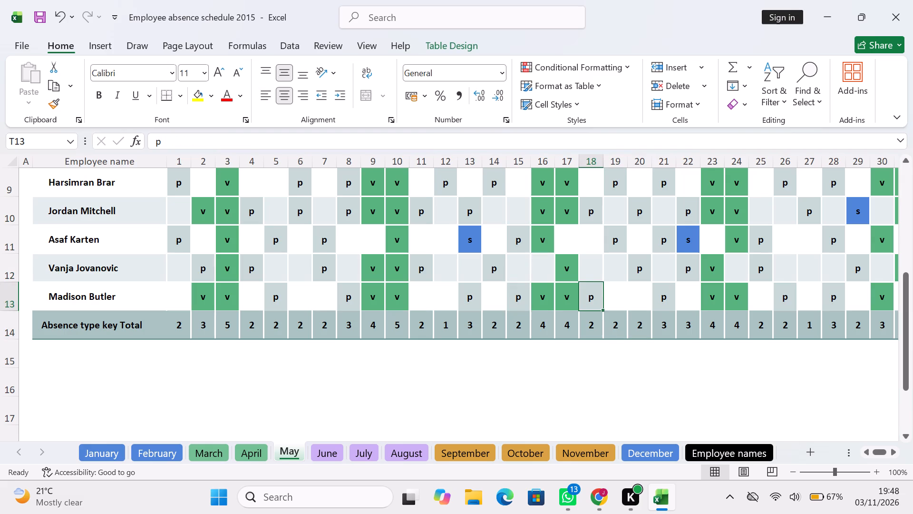
{"action": "key", "text": "Up"}
{"action": "key", "text": "Up"}
{"action": "key", "text": "Up"}
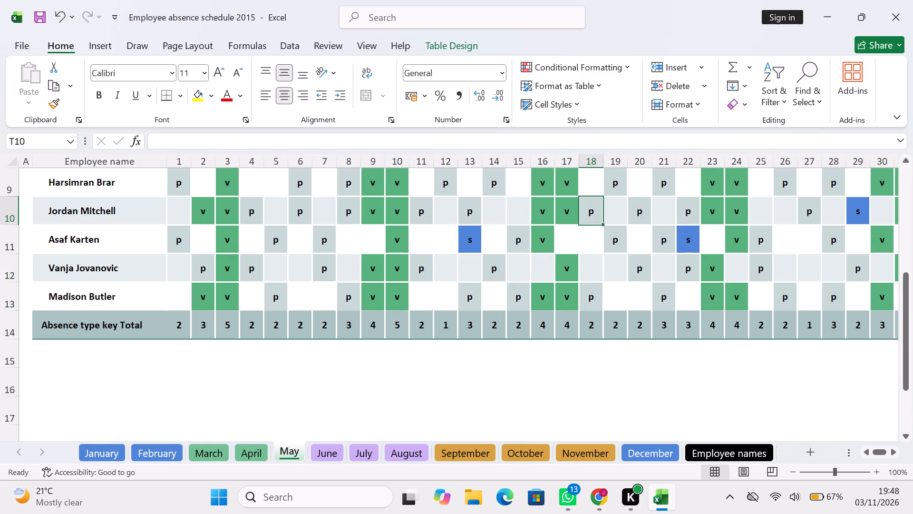
{"action": "key", "text": "Down"}
{"action": "key", "text": "Down"}
{"action": "key", "text": "Down"}
{"action": "key", "text": "Down"}
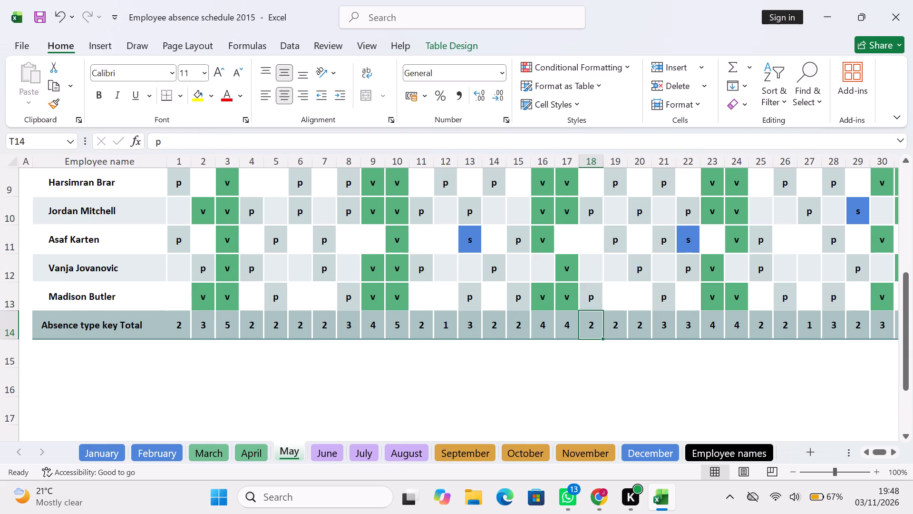
{"action": "key", "text": "Down"}
{"action": "key", "text": "Down"}
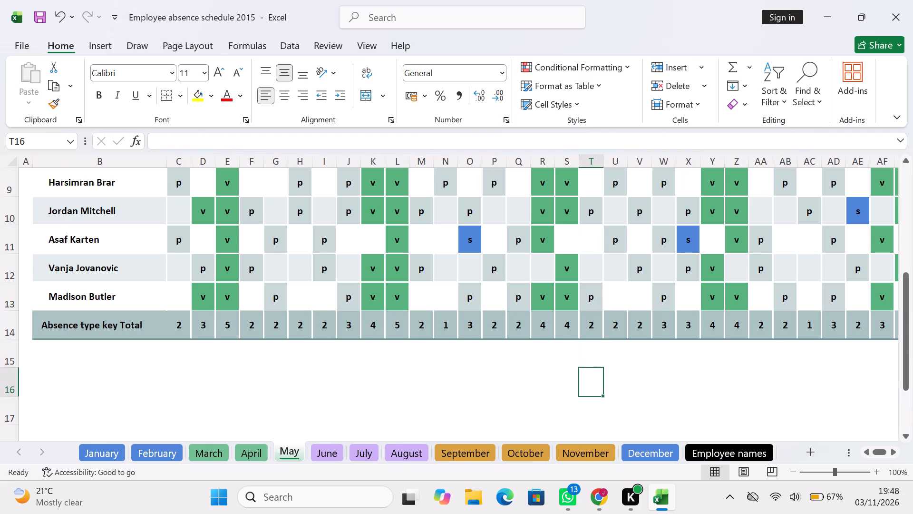
{"action": "key", "text": "Up"}
{"action": "key", "text": "Up"}
{"action": "key", "text": "Up"}
{"action": "key", "text": "Up"}
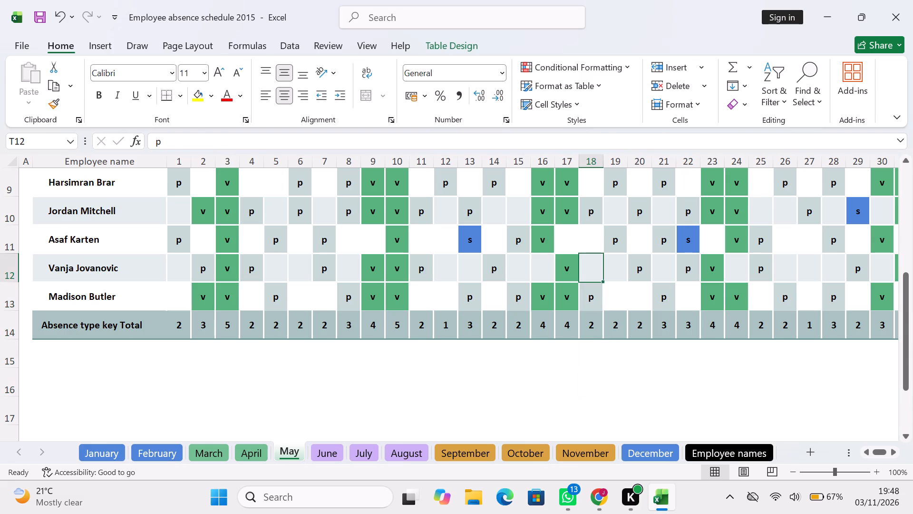
Review the last-listed employee's absence codes from 17 May through 21 May.
{"action": "key", "text": "Left"}
{"action": "key", "text": "Down"}
{"action": "key", "text": "Right"}
{"action": "key", "text": "Right"}
{"action": "key", "text": "Right"}
{"action": "key", "text": "Right"}
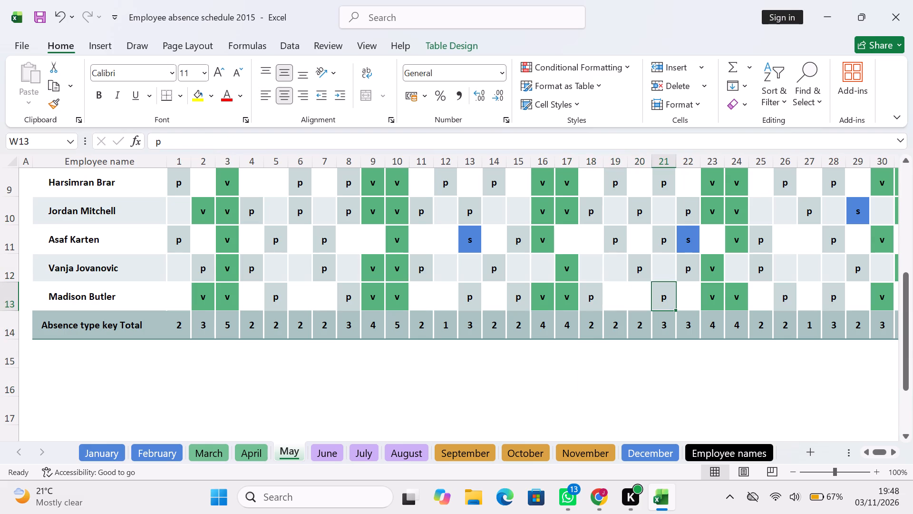
Inspect the 19 May count formula in the total row and the cells beneath it.
{"action": "key", "text": "Left"}
{"action": "key", "text": "Left"}
{"action": "key", "text": "Down"}
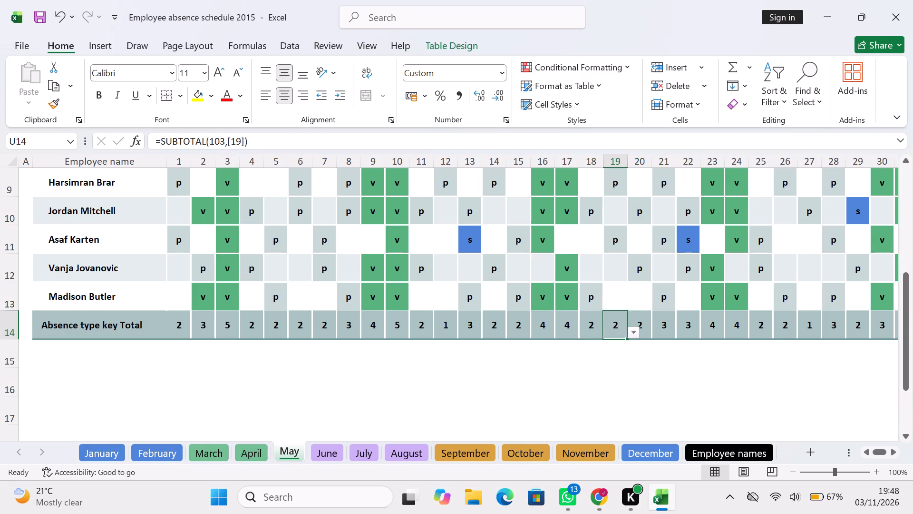
{"action": "key", "text": "Down"}
{"action": "key", "text": "Down"}
{"action": "key", "text": "Down"}
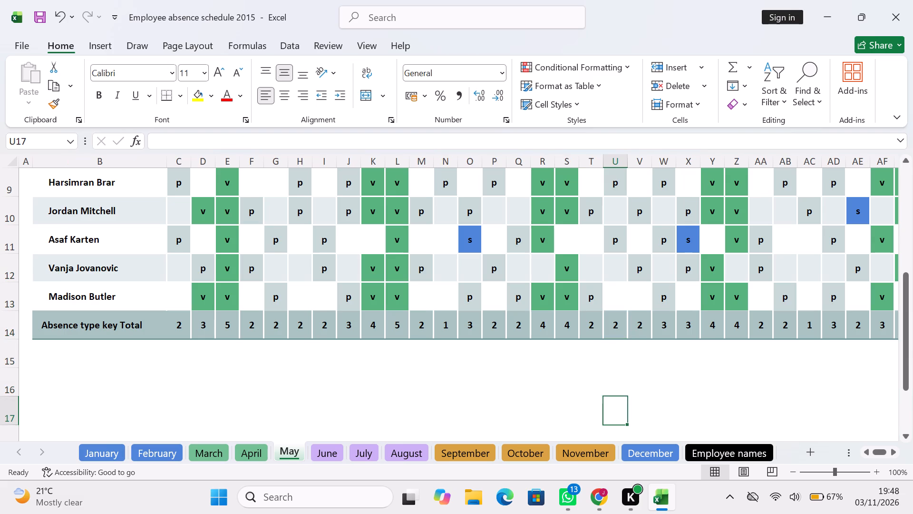
{"action": "key", "text": "Up"}
{"action": "key", "text": "Up"}
{"action": "key", "text": "Up"}
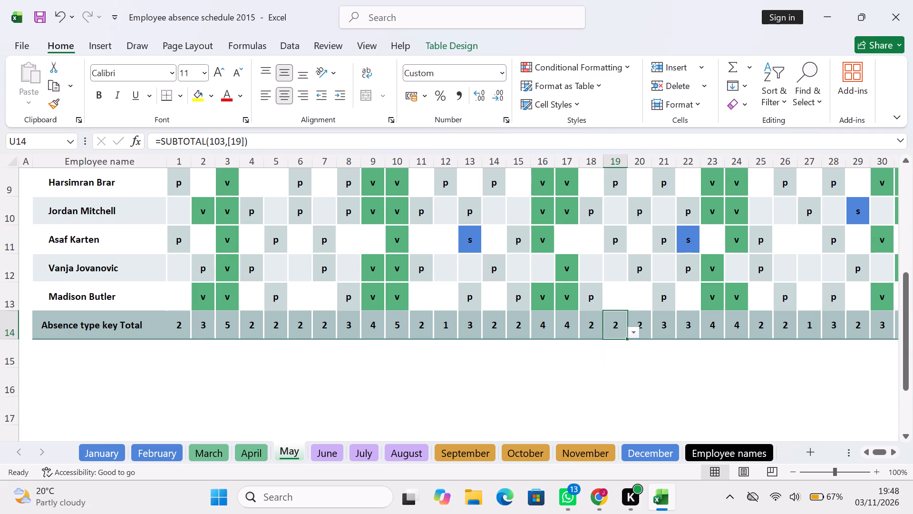
{"action": "key", "text": "Down"}
{"action": "key", "text": "Down"}
{"action": "key", "text": "Up"}
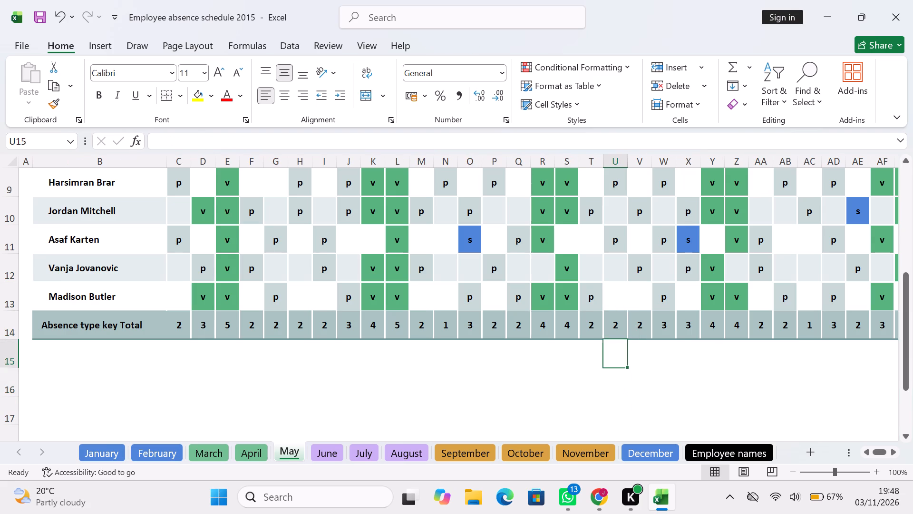
Review the absence codes of the employee in row 12 from 19 May through 29 May.
{"action": "key", "text": "Up"}
{"action": "key", "text": "Up"}
{"action": "key", "text": "Up"}
{"action": "key", "text": "Right"}
{"action": "key", "text": "Right"}
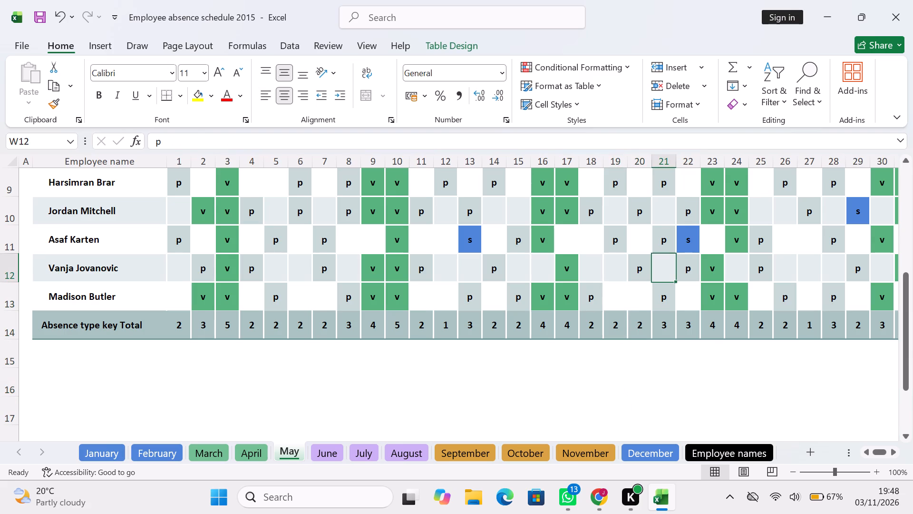
{"action": "key", "text": "Right"}
{"action": "key", "text": "Right"}
{"action": "key", "text": "Right"}
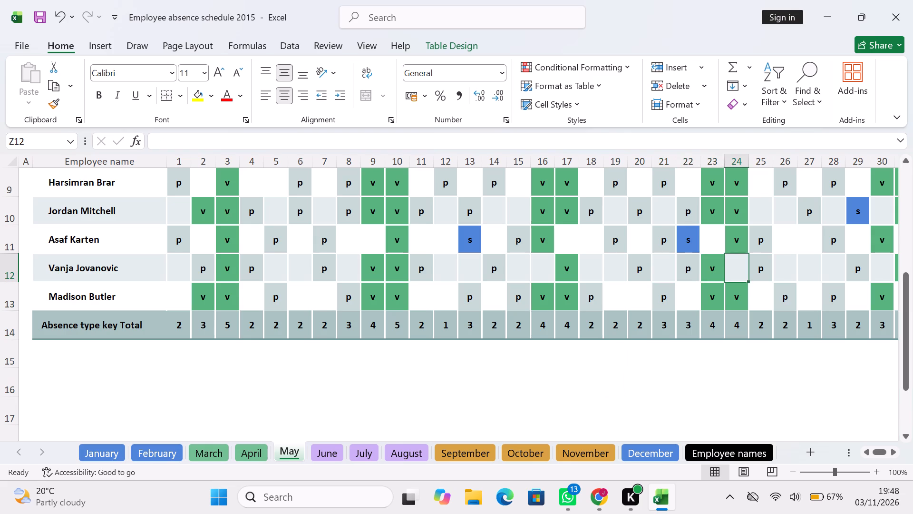
{"action": "key", "text": "Right"}
{"action": "key", "text": "Right"}
{"action": "key", "text": "Right"}
{"action": "key", "text": "Right"}
{"action": "key", "text": "Right"}
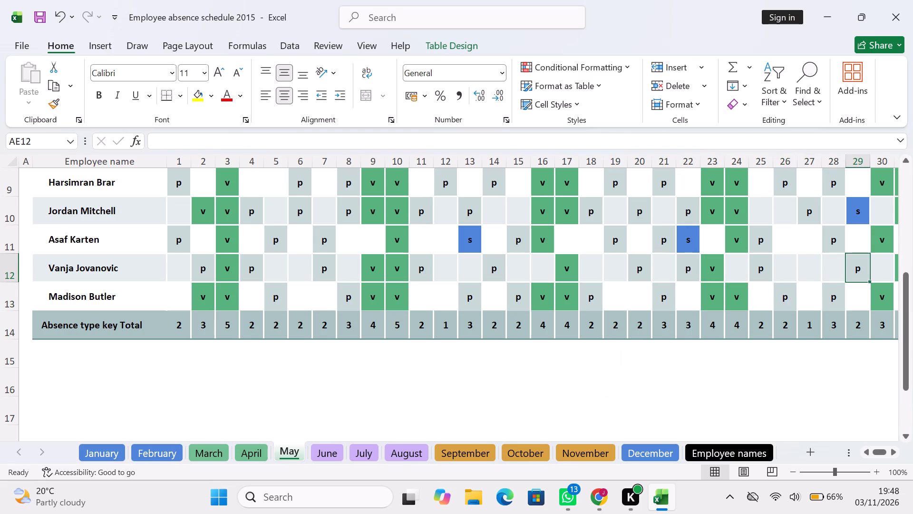
Check the 29 May absence codes in rows 11 to 13 against that day's count in the total row.
{"action": "key", "text": "Down"}
{"action": "key", "text": "Down"}
{"action": "key", "text": "Down"}
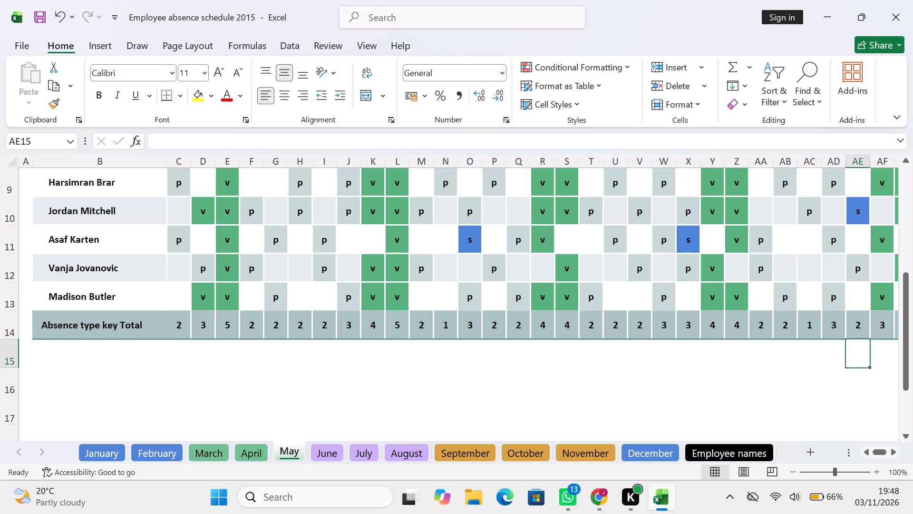
{"action": "key", "text": "Up"}
{"action": "key", "text": "Up"}
{"action": "key", "text": "Up"}
{"action": "key", "text": "Up"}
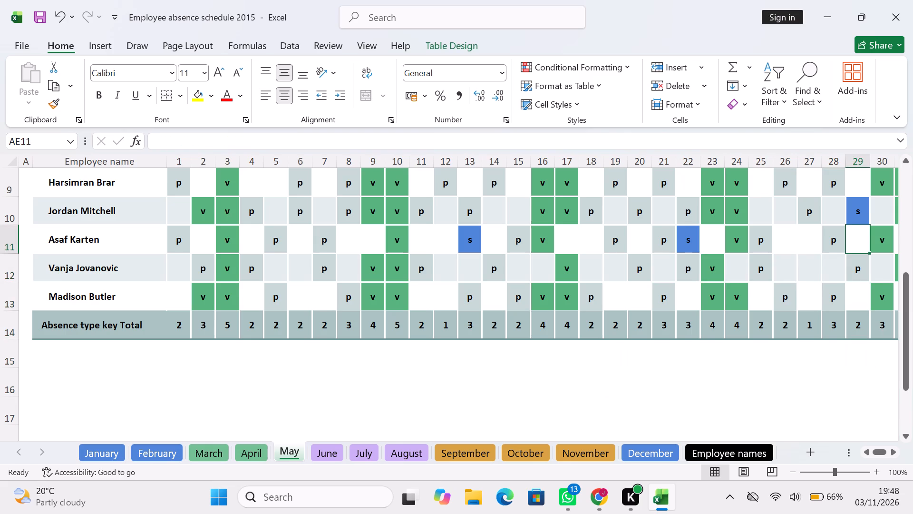
{"action": "key", "text": "Down"}
{"action": "key", "text": "Down"}
{"action": "key", "text": "Down"}
{"action": "key", "text": "Down"}
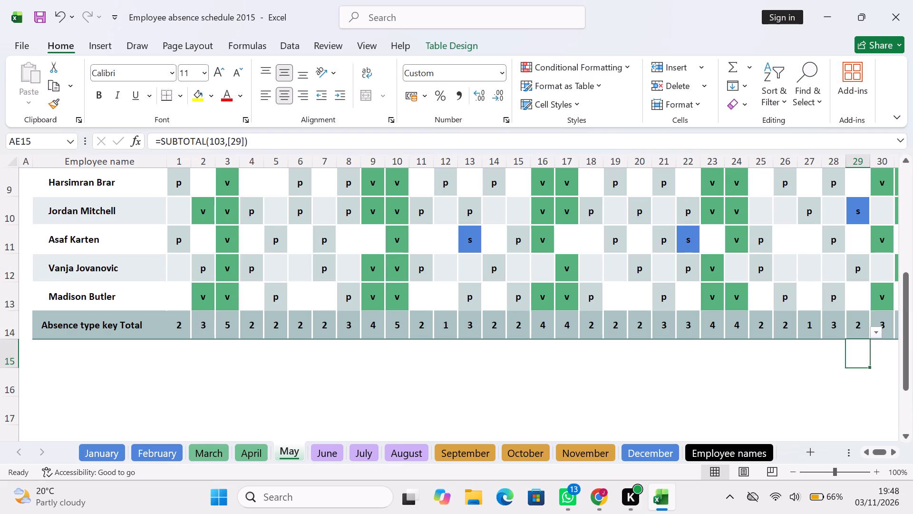
{"action": "key", "text": "Down"}
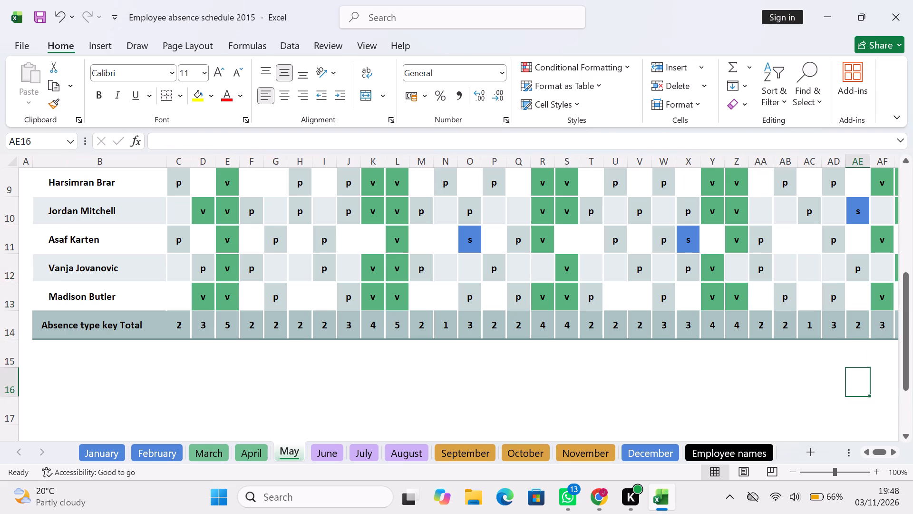
Check the 26 May absence codes in rows 10 to 13 against that day's count in the total row.
{"action": "key", "text": "Up"}
{"action": "key", "text": "Up"}
{"action": "key", "text": "Up"}
{"action": "key", "text": "Left"}
{"action": "key", "text": "Left"}
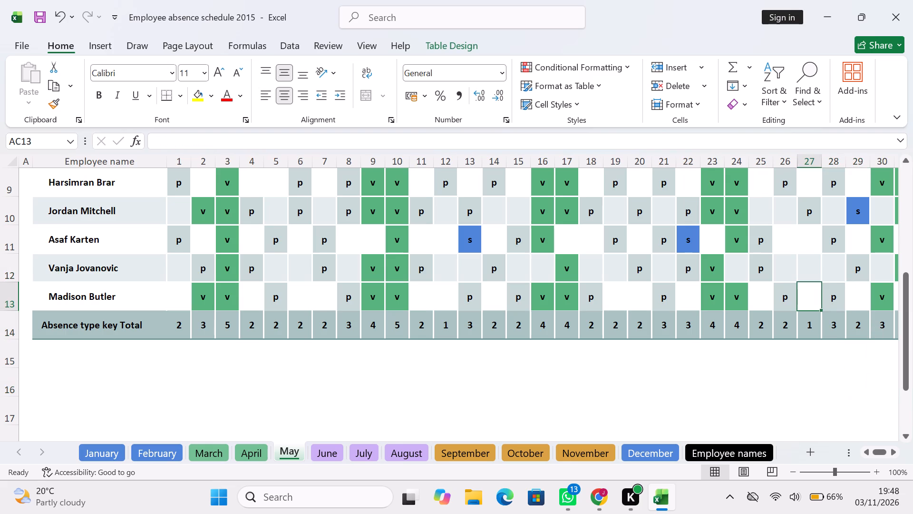
{"action": "key", "text": "Left"}
{"action": "key", "text": "Up"}
{"action": "key", "text": "Up"}
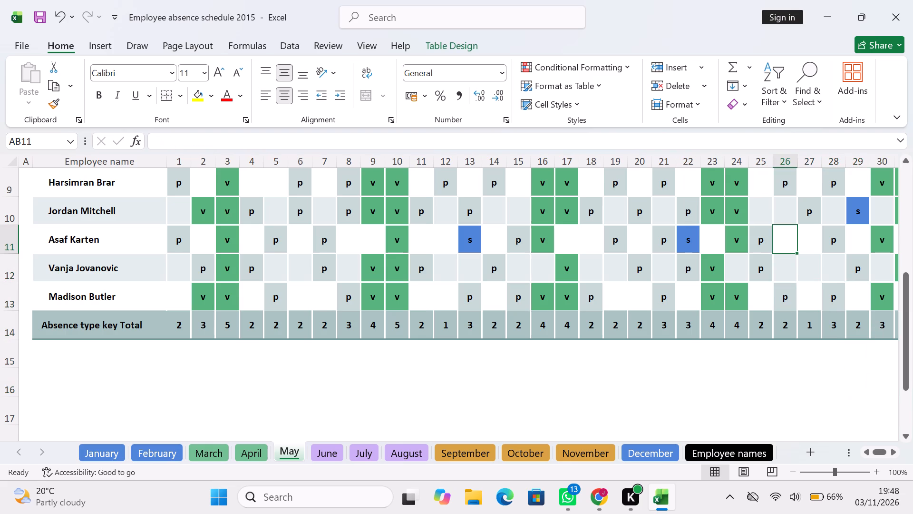
{"action": "key", "text": "Up"}
{"action": "key", "text": "Down"}
{"action": "key", "text": "Down"}
{"action": "key", "text": "Down"}
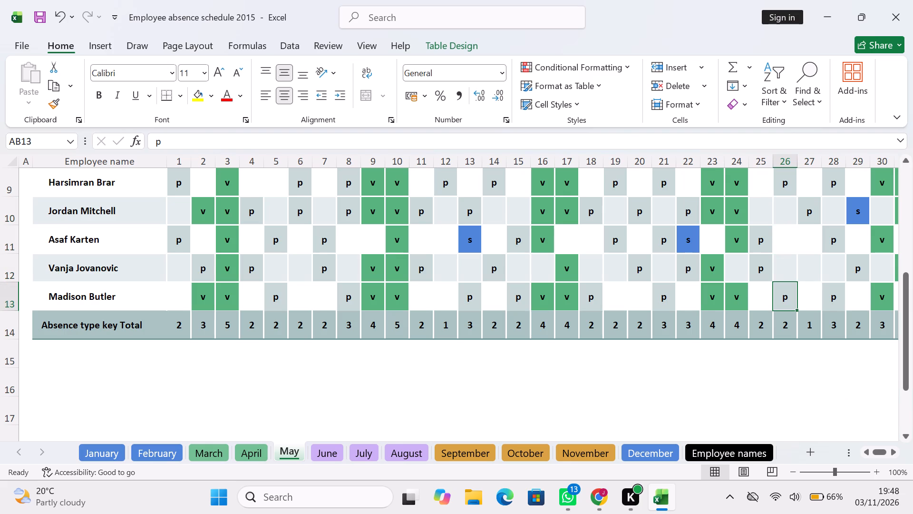
{"action": "key", "text": "Down"}
{"action": "key", "text": "Down"}
{"action": "key", "text": "Down"}
Recheck the 26 May absence codes from the total row up to the employee in row 9.
{"action": "key", "text": "Up"}
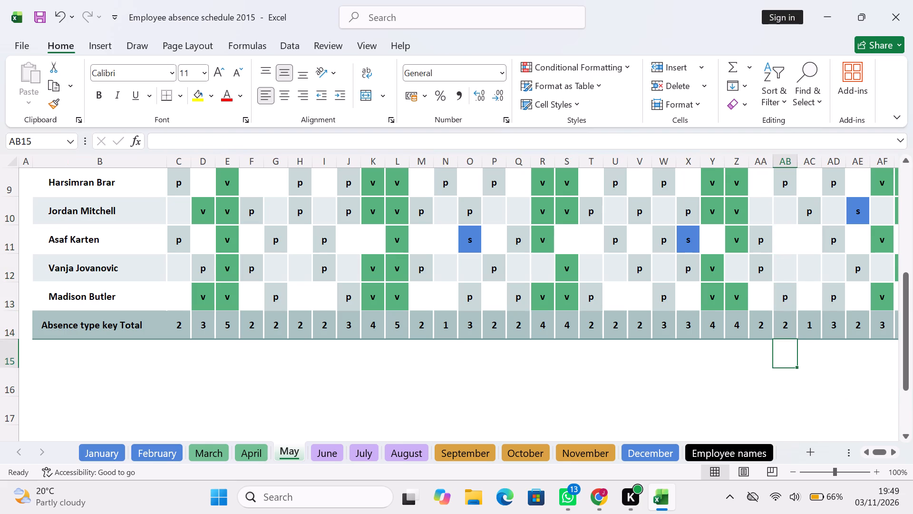
{"action": "key", "text": "Up"}
{"action": "key", "text": "Up"}
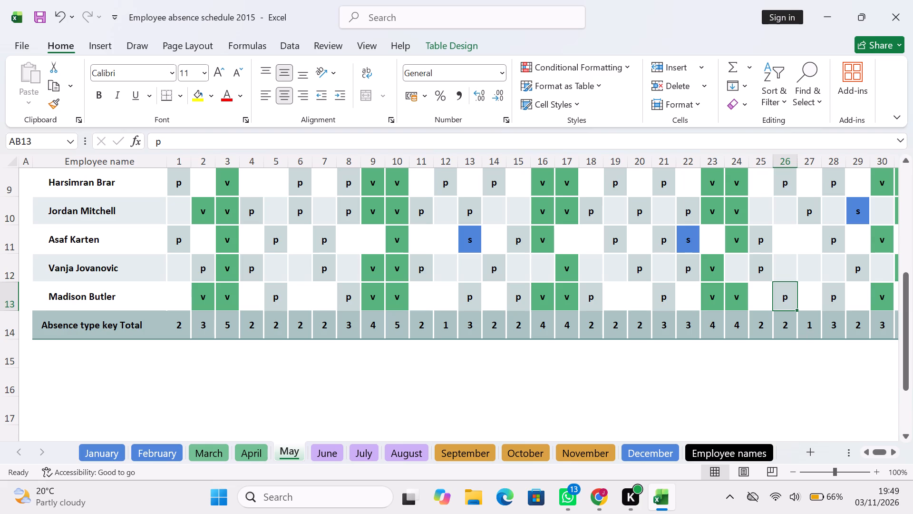
{"action": "key", "text": "Up"}
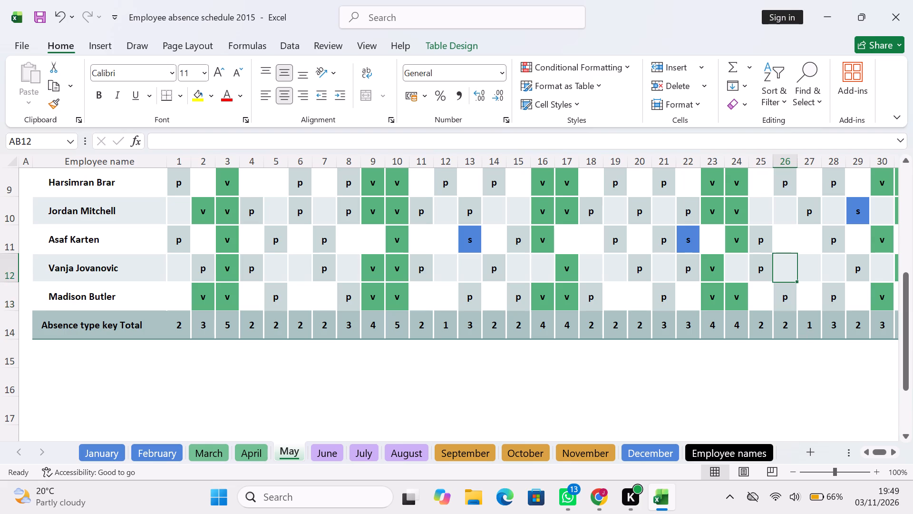
{"action": "key", "text": "Up"}
{"action": "key", "text": "Up"}
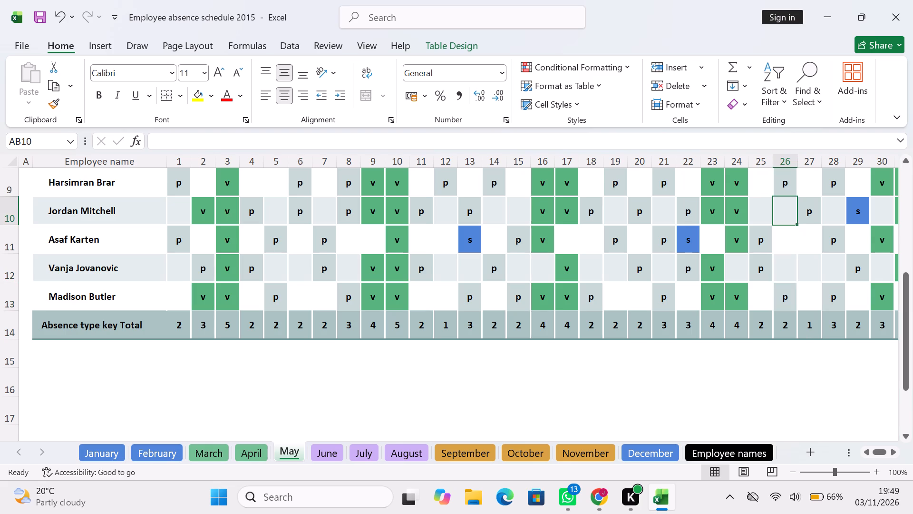
{"action": "key", "text": "Up"}
{"action": "key", "text": "Right"}
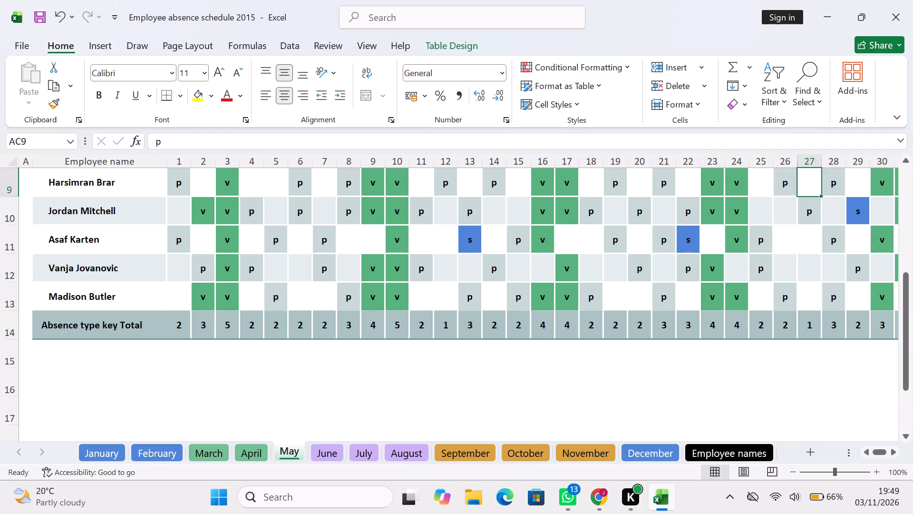
Check the 27 May absence codes in rows 10 and 11.
{"action": "key", "text": "Down"}
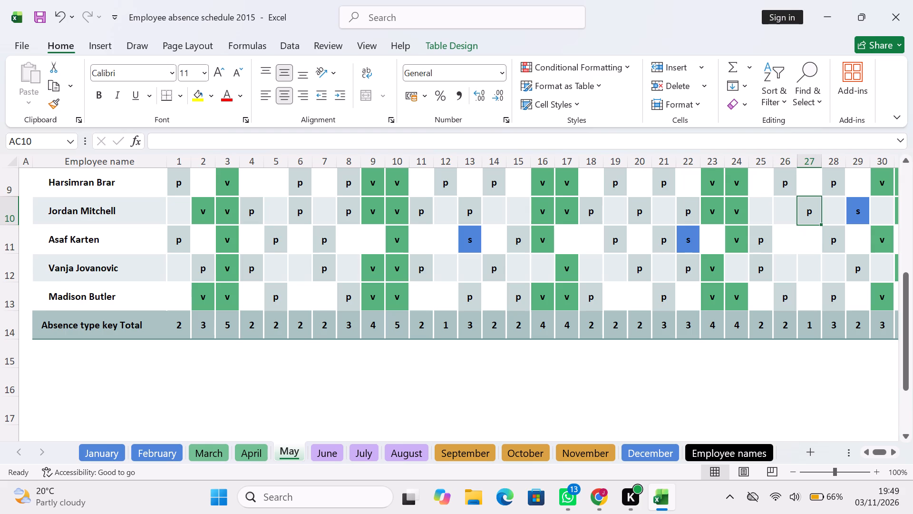
{"action": "key", "text": "Down"}
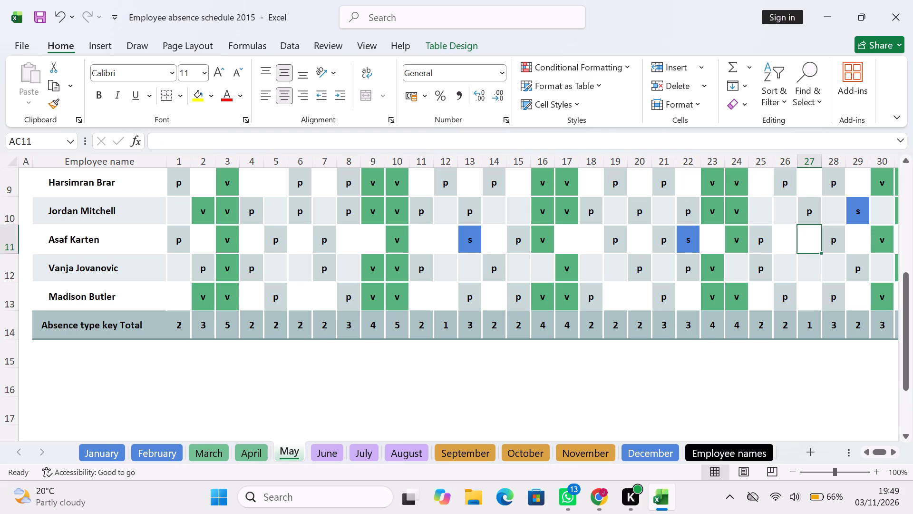
{"action": "key", "text": "Up"}
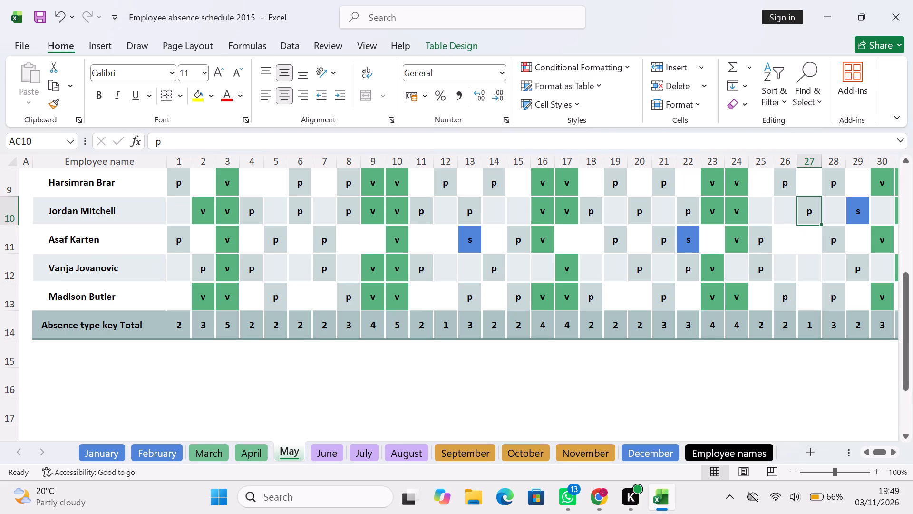
Review the top of the May schedule from the Dates of absence heading to the Employee name column header.
{"action": "key", "text": "Up"}
{"action": "key", "text": "Up"}
{"action": "key", "text": "Up"}
{"action": "key", "text": "Up"}
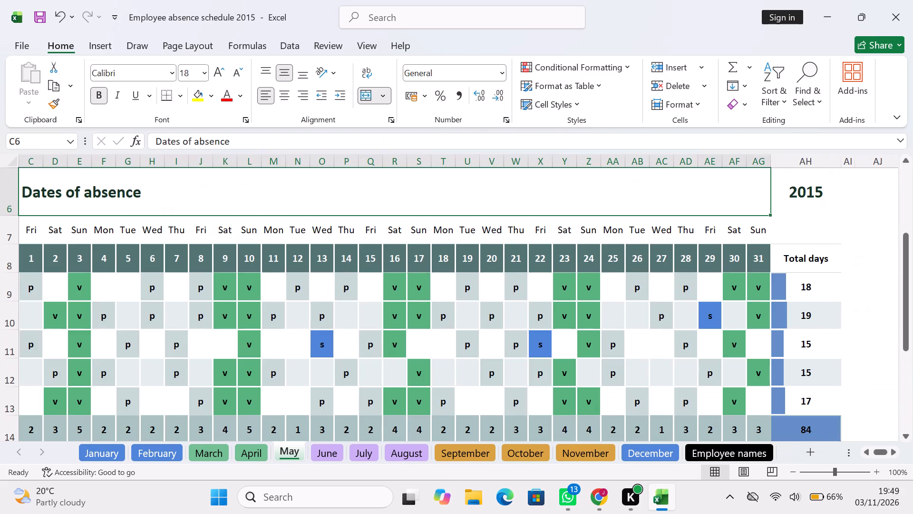
{"action": "key", "text": "Left"}
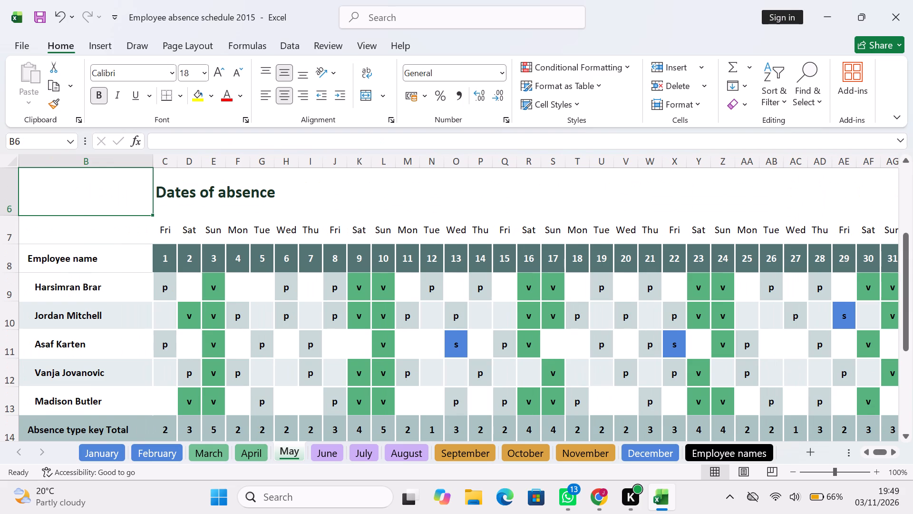
{"action": "key", "text": "Up"}
{"action": "key", "text": "Down"}
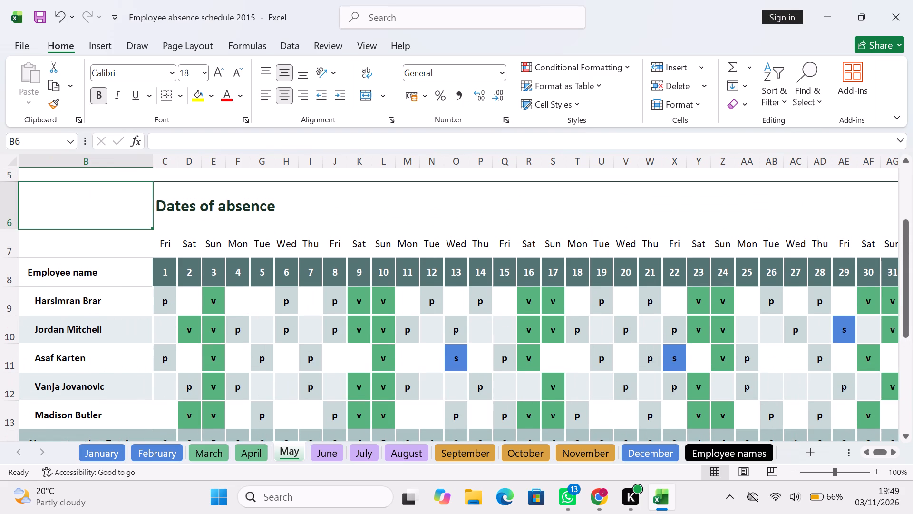
{"action": "key", "text": "Down"}
{"action": "key", "text": "Down"}
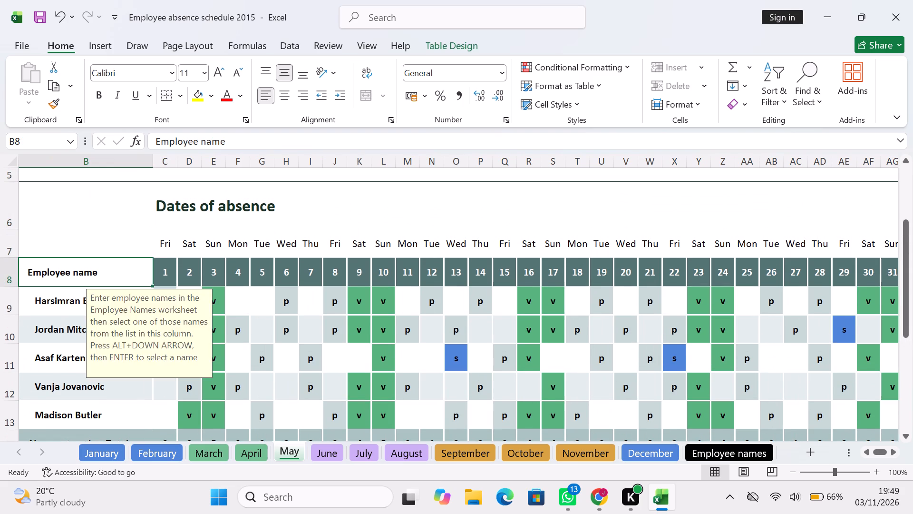